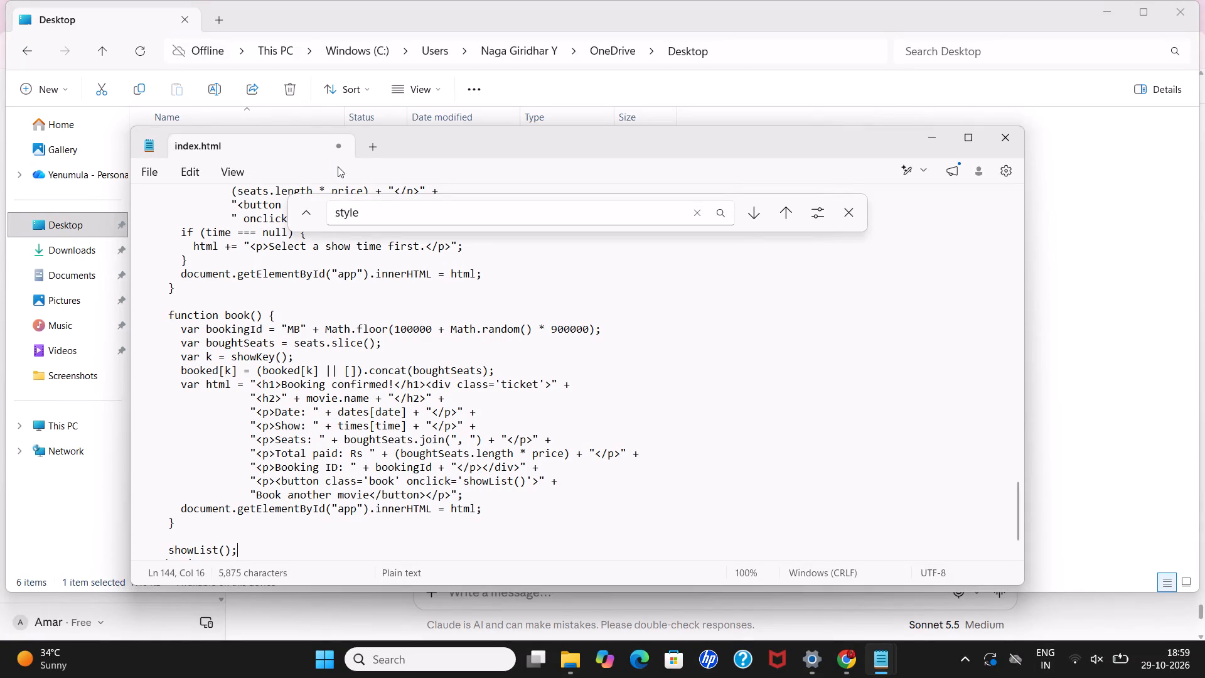
# Close the open File Explorer windows and the Chrome browser window.
pyautogui.click(1184, 13)
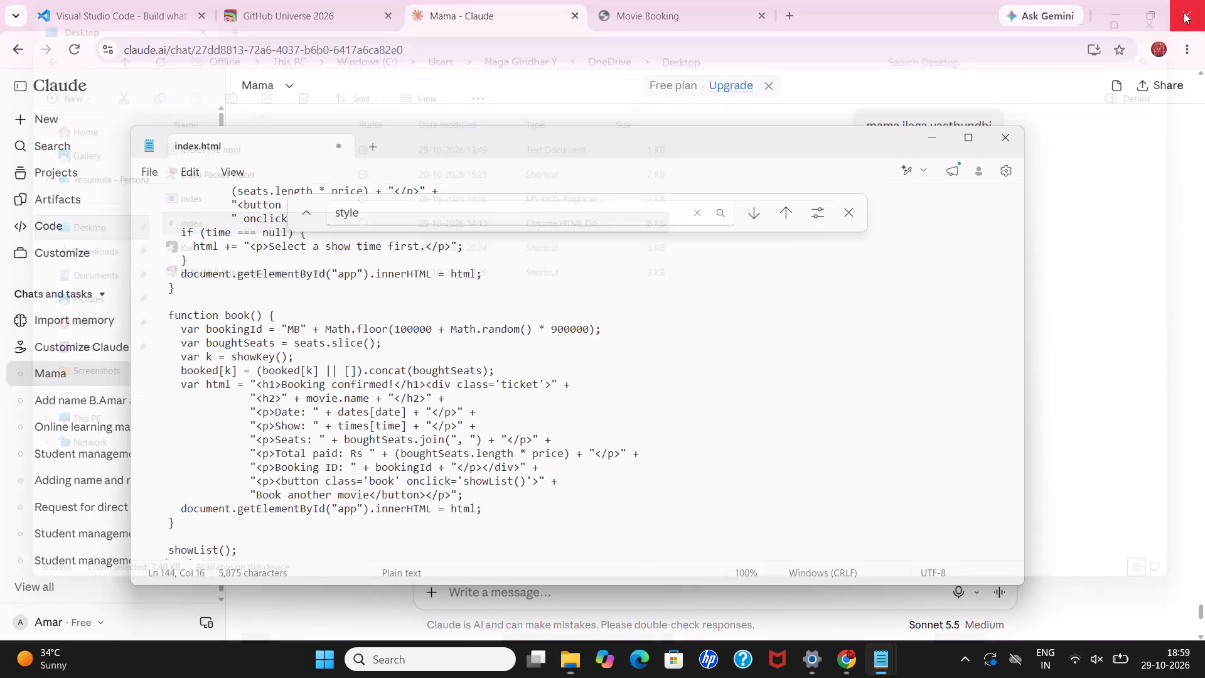
pyautogui.click(1184, 13)
pyautogui.click(1184, 13)
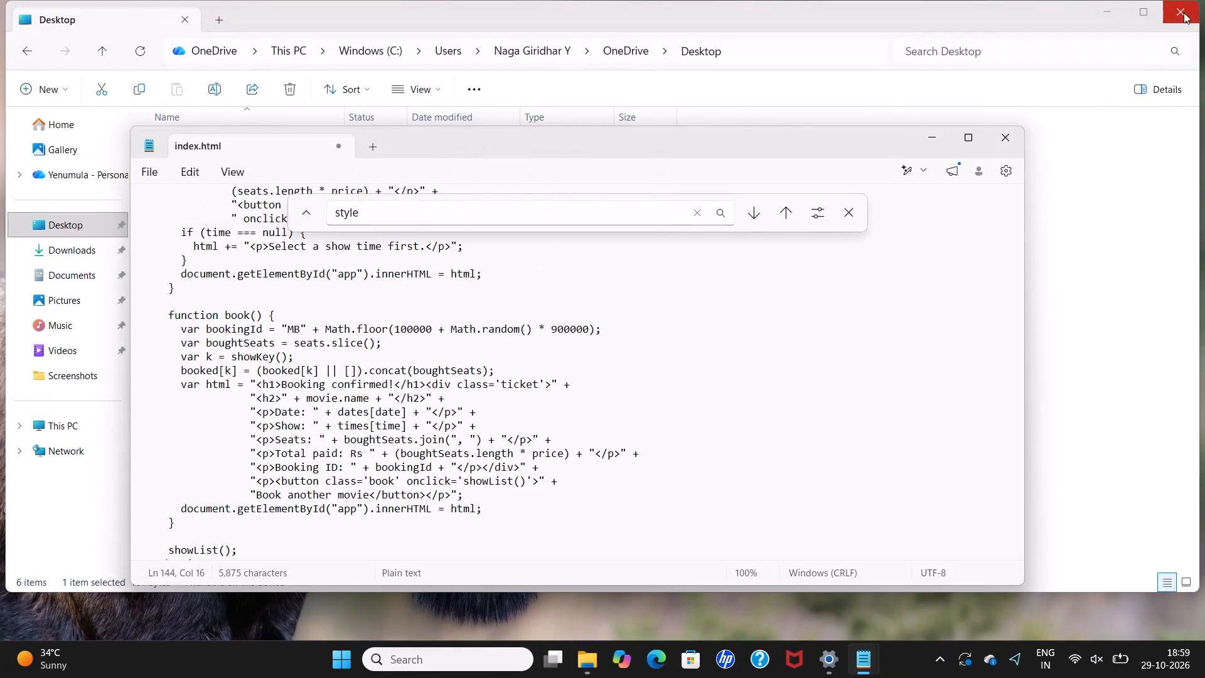
pyautogui.click(1184, 13)
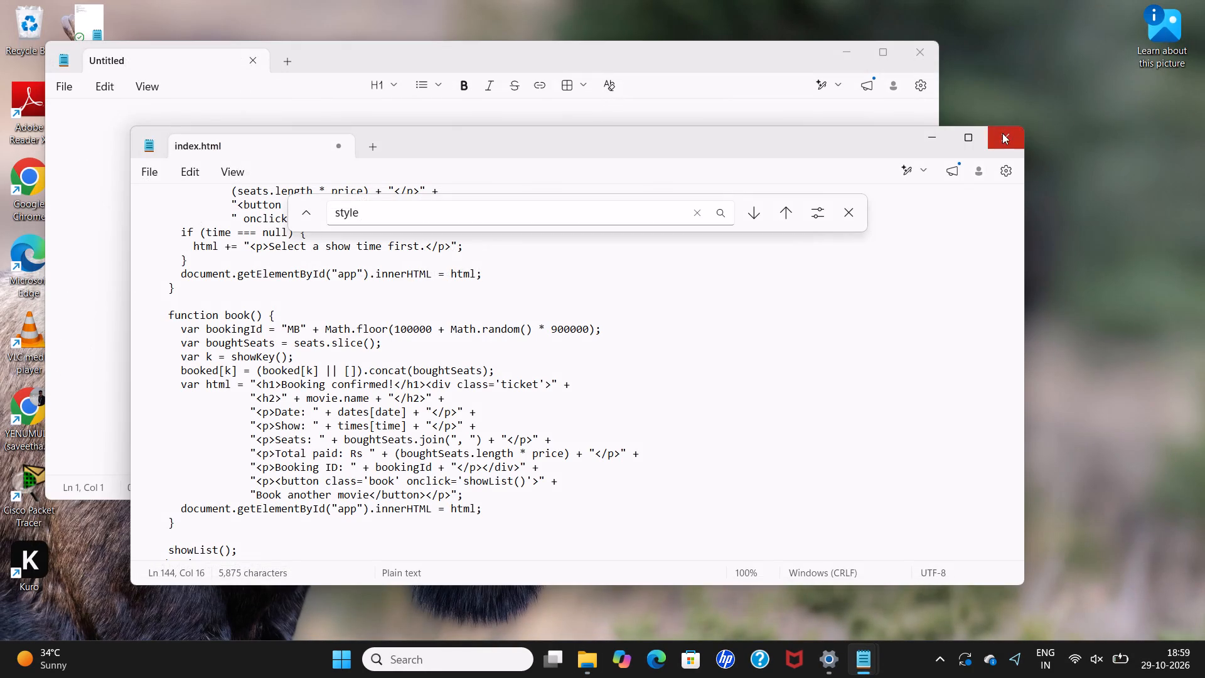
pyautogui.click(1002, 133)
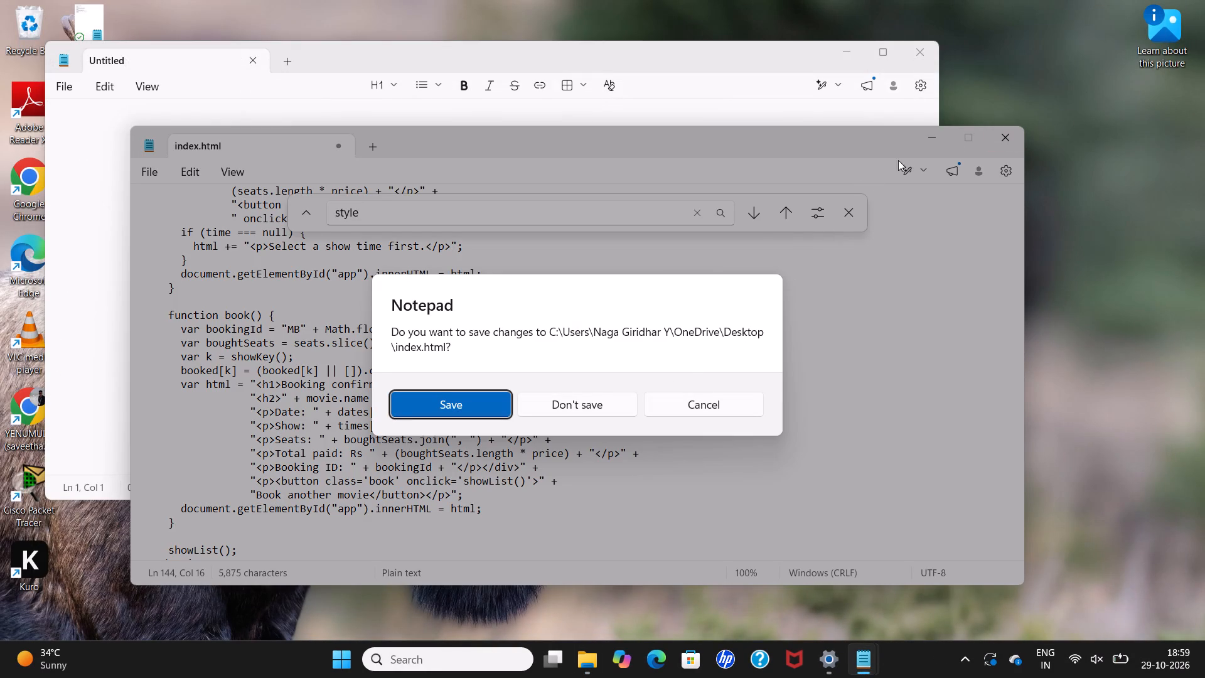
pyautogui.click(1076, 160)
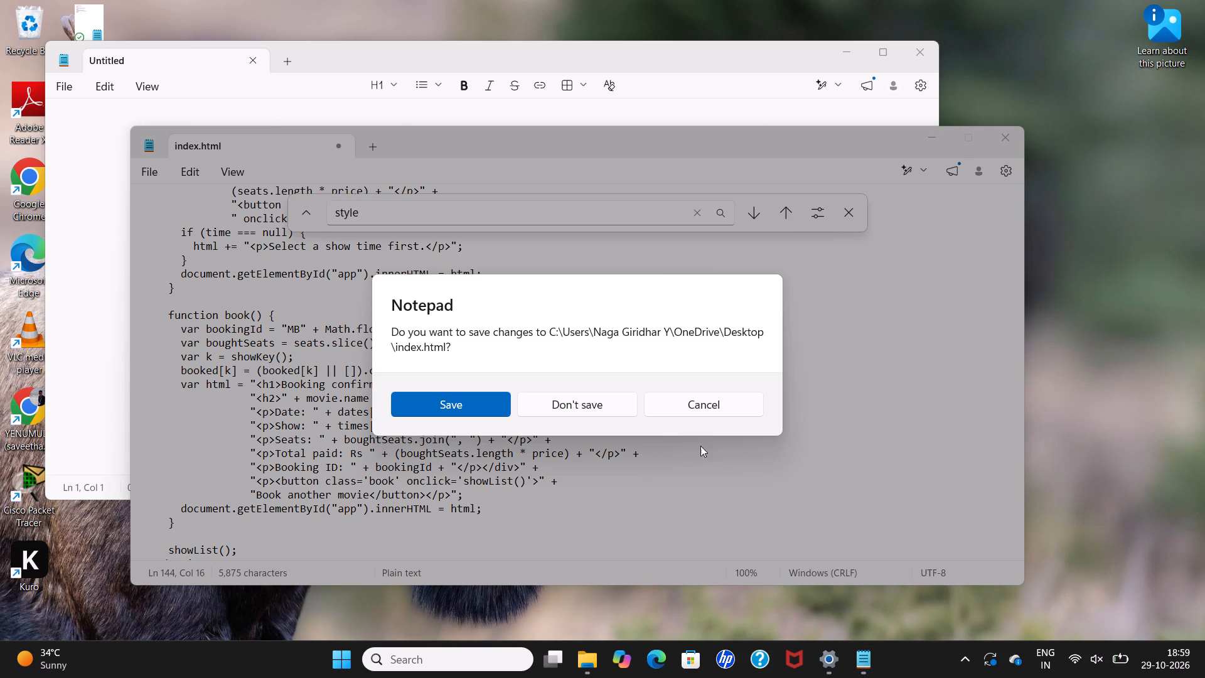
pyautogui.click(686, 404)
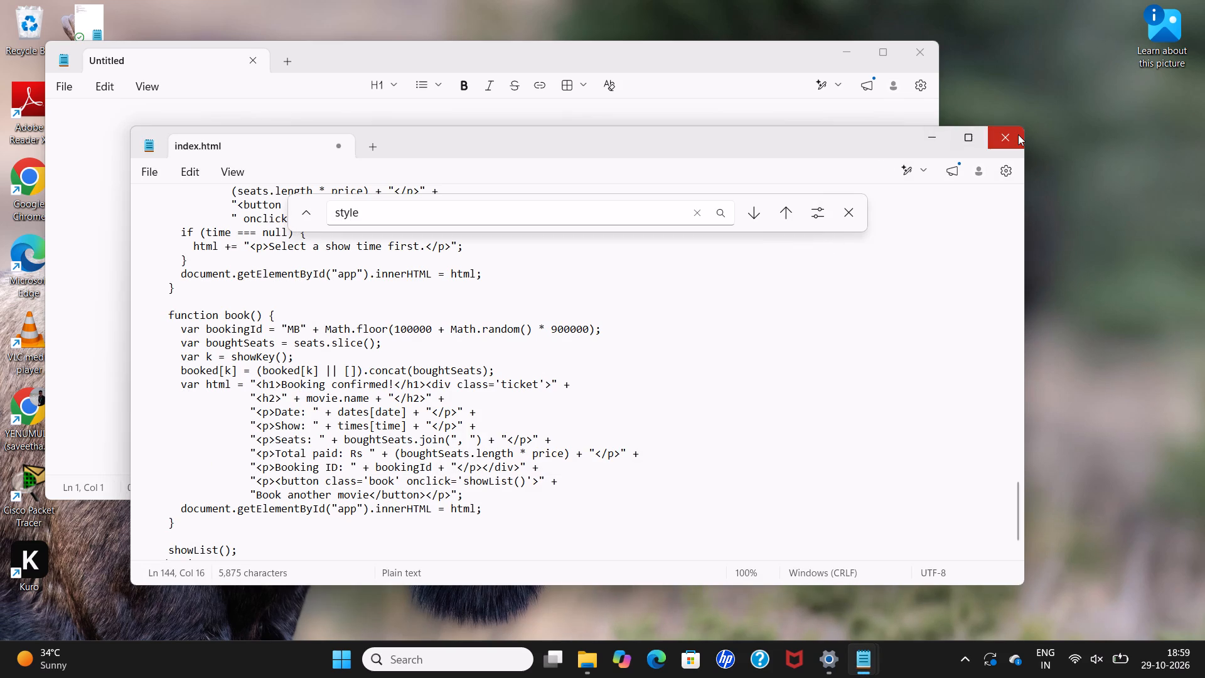
# Close the index.html and Untitled Notepad windows, discarding the unsaved changes to index.html.
pyautogui.click(1018, 134)
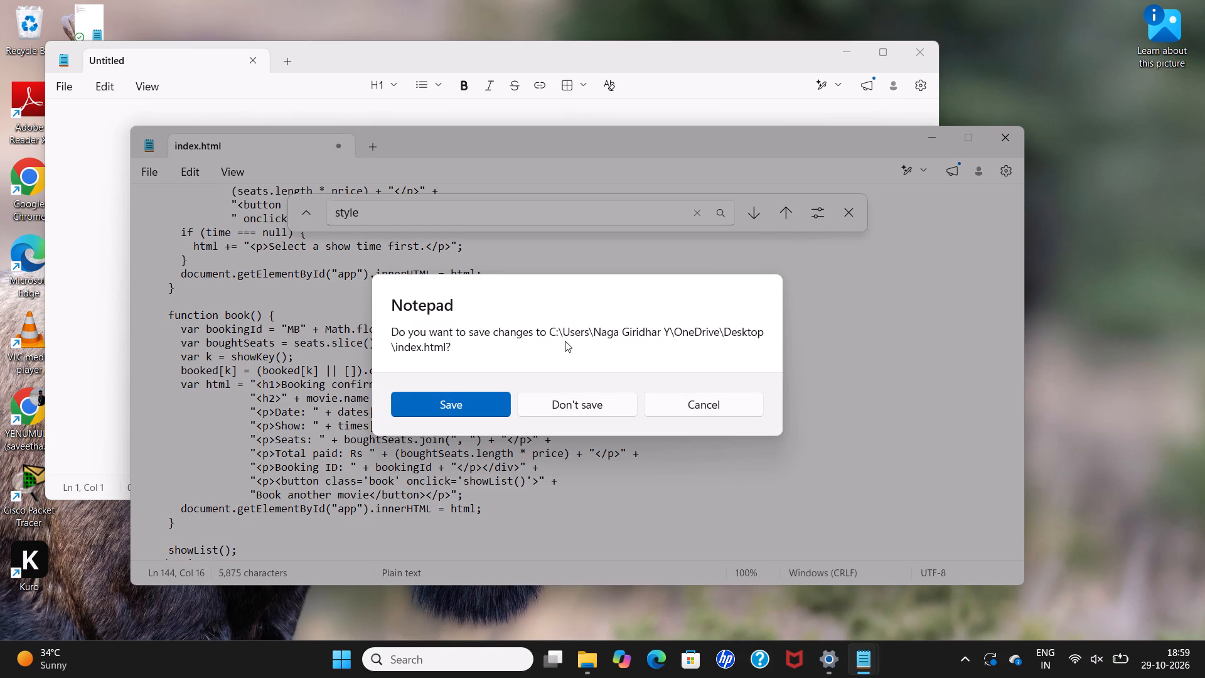
pyautogui.click(559, 405)
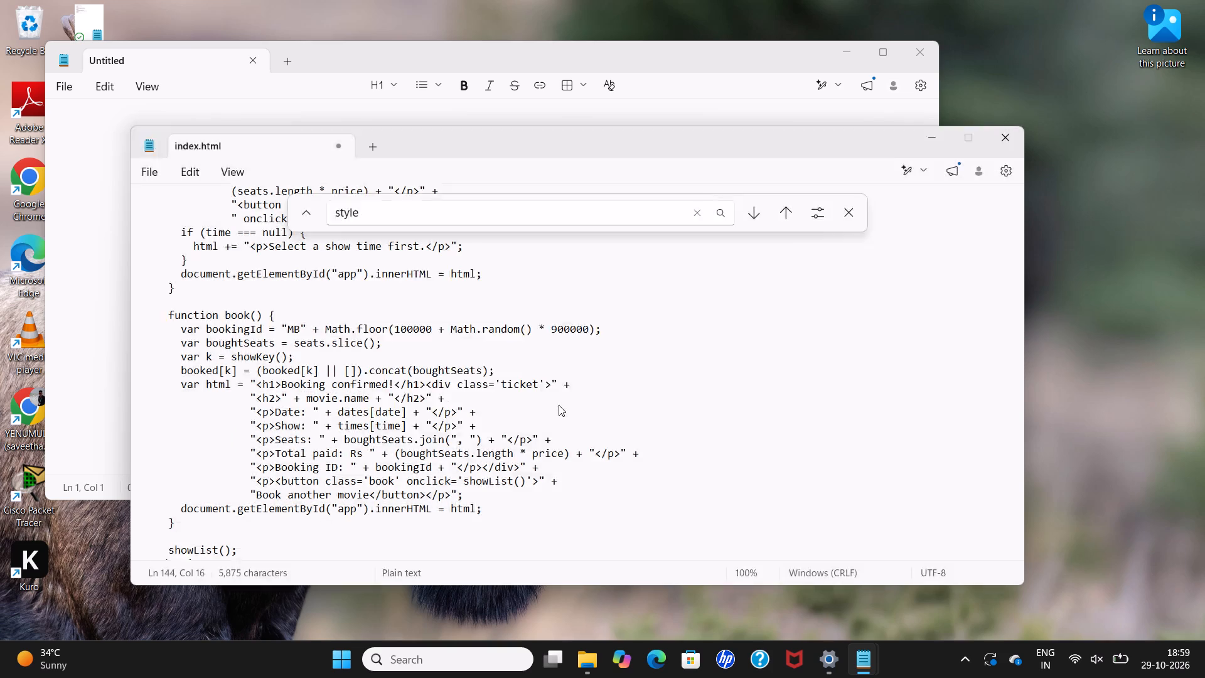
pyautogui.click(923, 47)
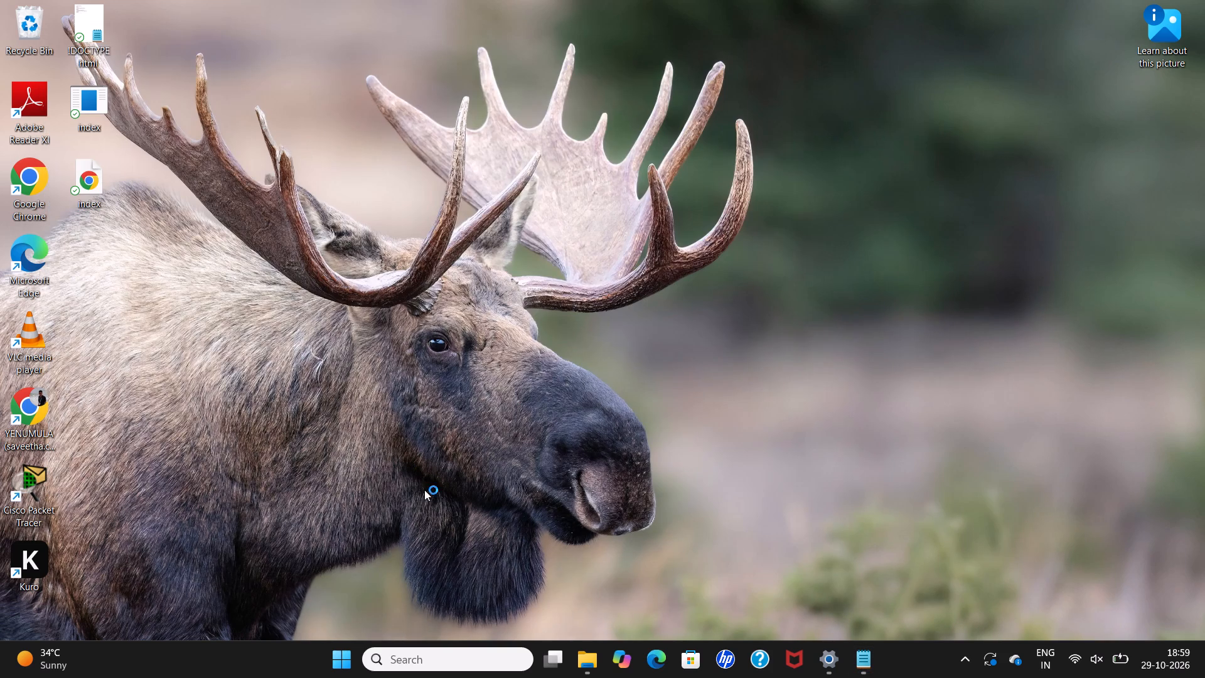
# Launch PowerPoint from the recent Windows searches.
pyautogui.click(461, 659)
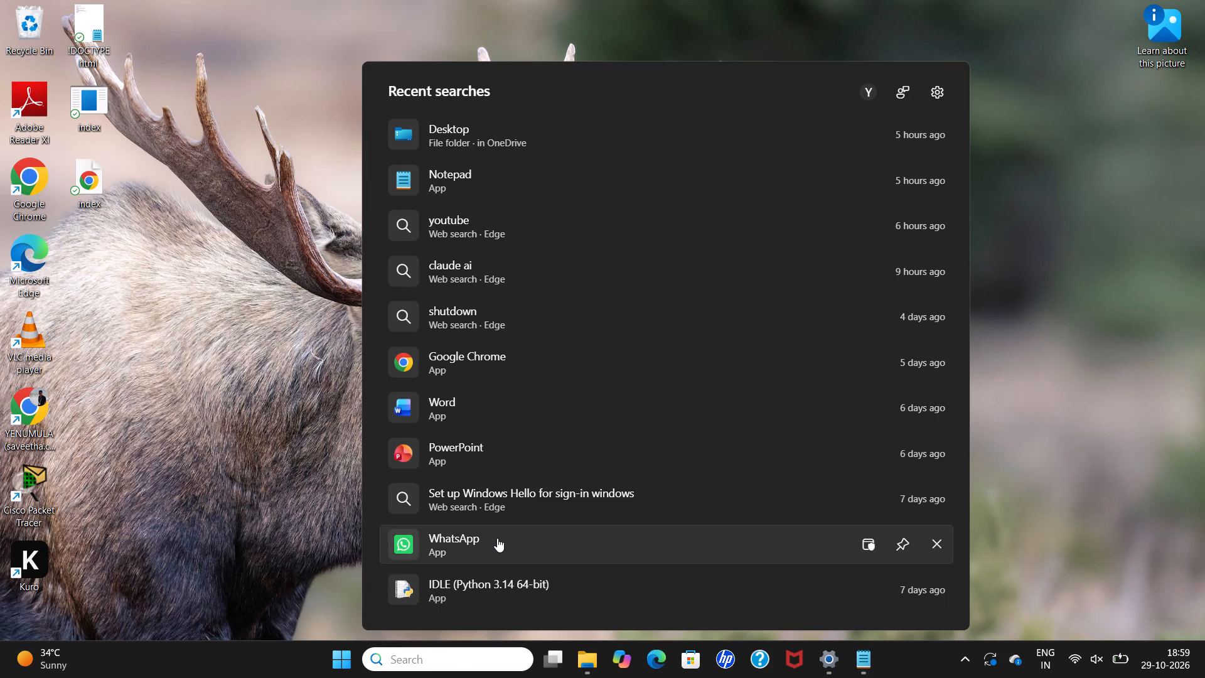
pyautogui.click(523, 444)
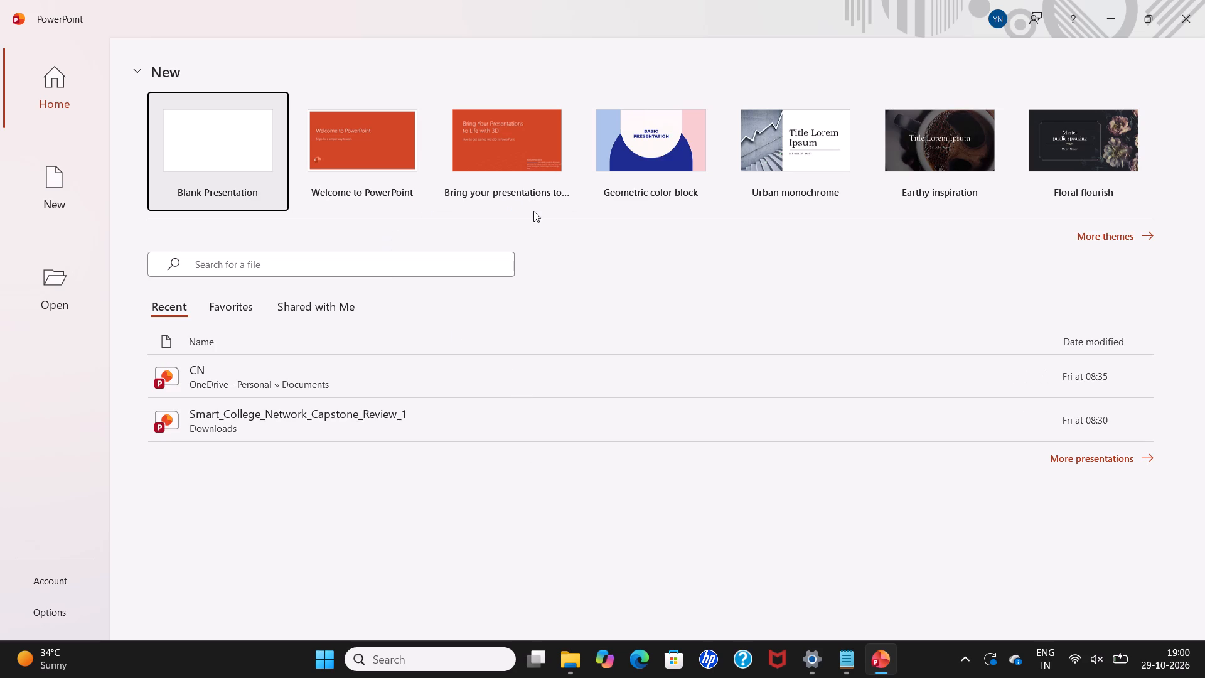
# Create a new blank presentation.
pyautogui.hscroll(-1, 791, 141)
pyautogui.click(204, 153)
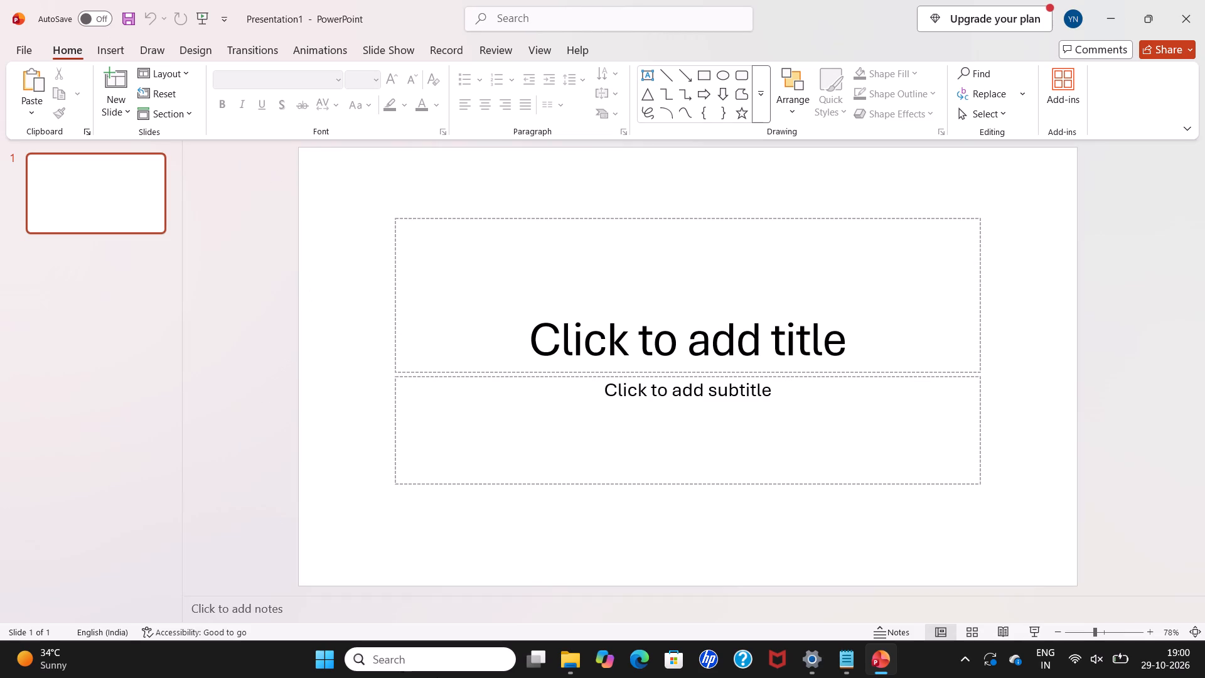
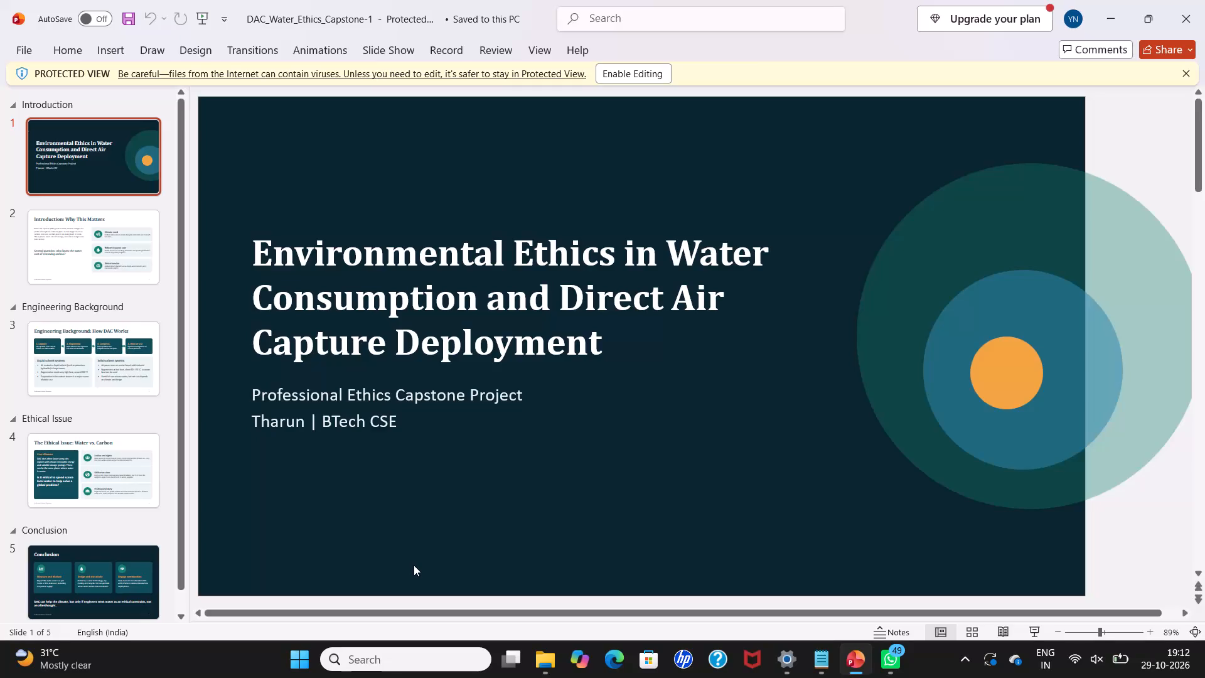
# View slide 2, "Introduction: Why This Matters", of the DAC_Water_Ethics_Capstone-1 presentation.
pyautogui.click(141, 272)
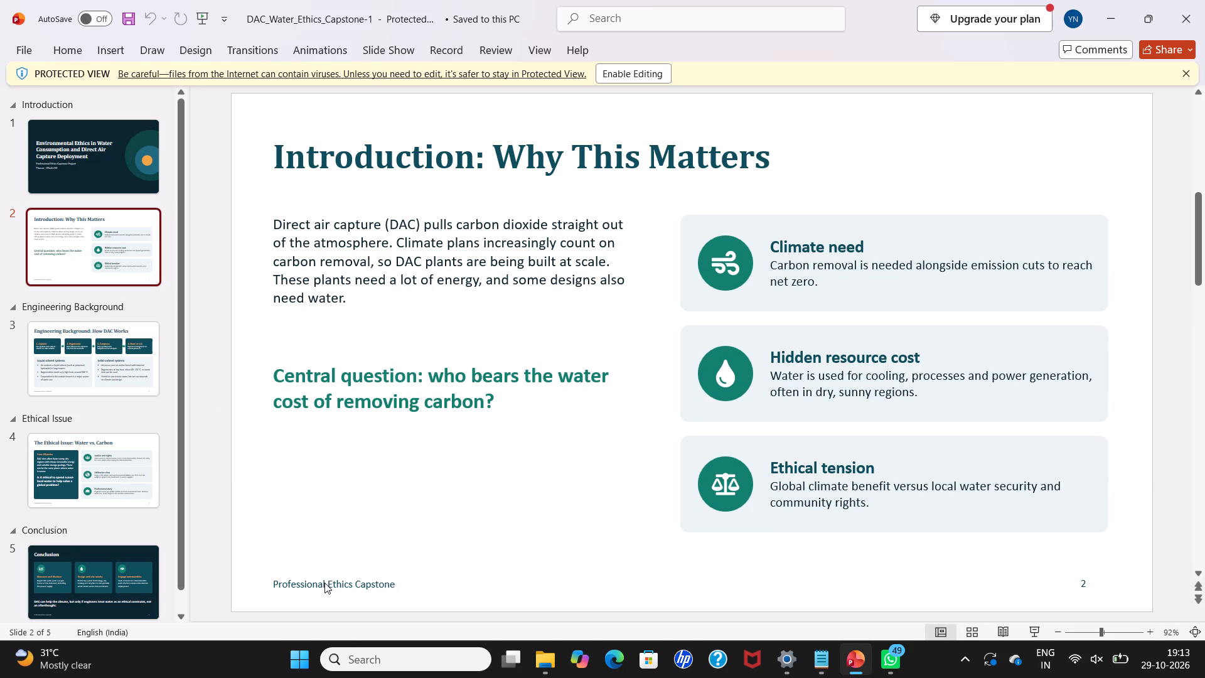
# Look through slide 3 on how DAC works and slide 4 on the water versus carbon ethical issue.
pyautogui.click(110, 338)
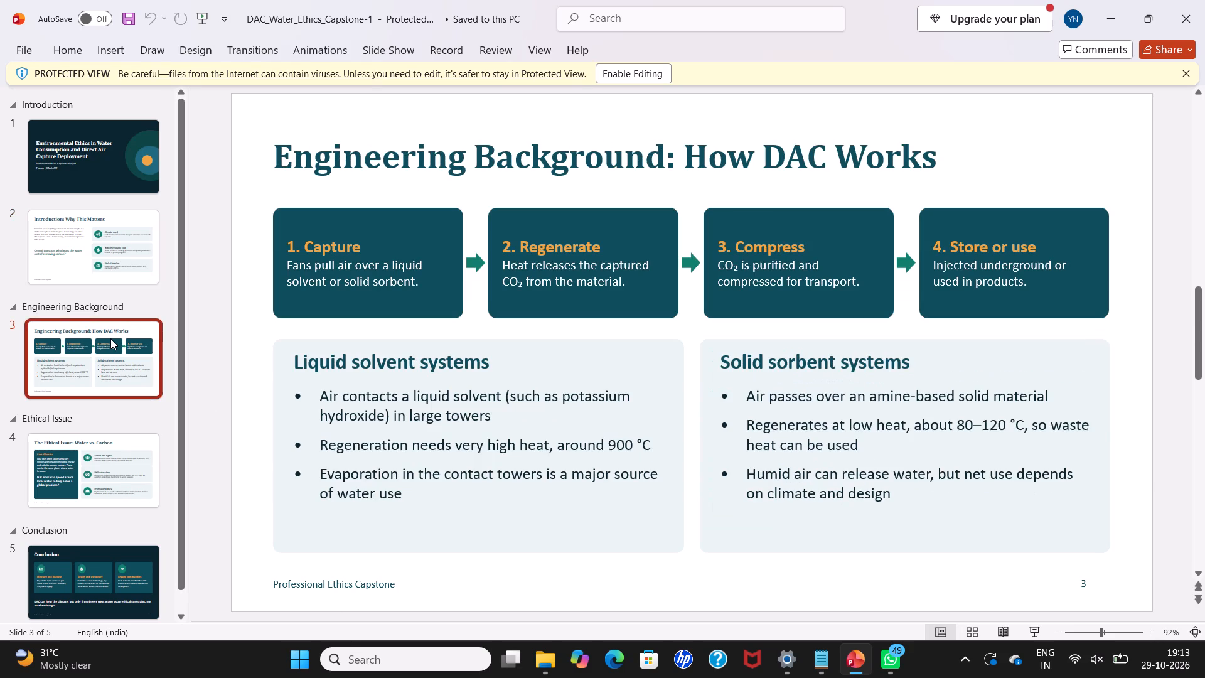
pyautogui.click(95, 458)
pyautogui.scroll(-1, 95, 458)
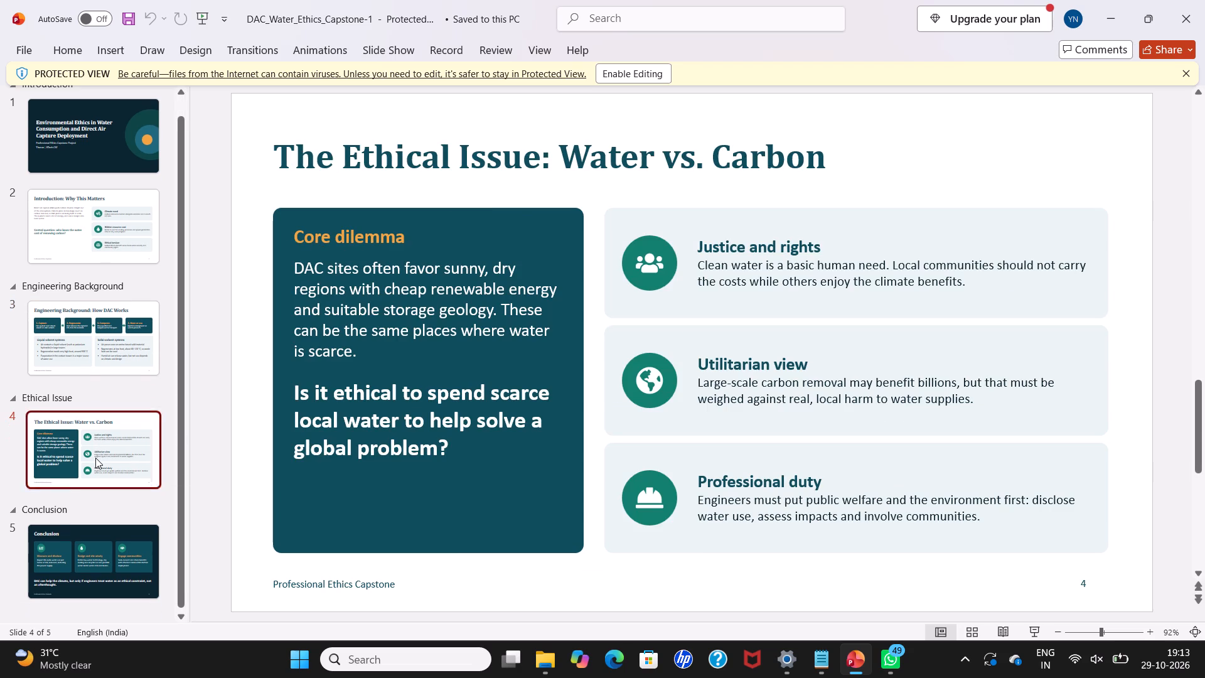
pyautogui.scroll(-1, 95, 458)
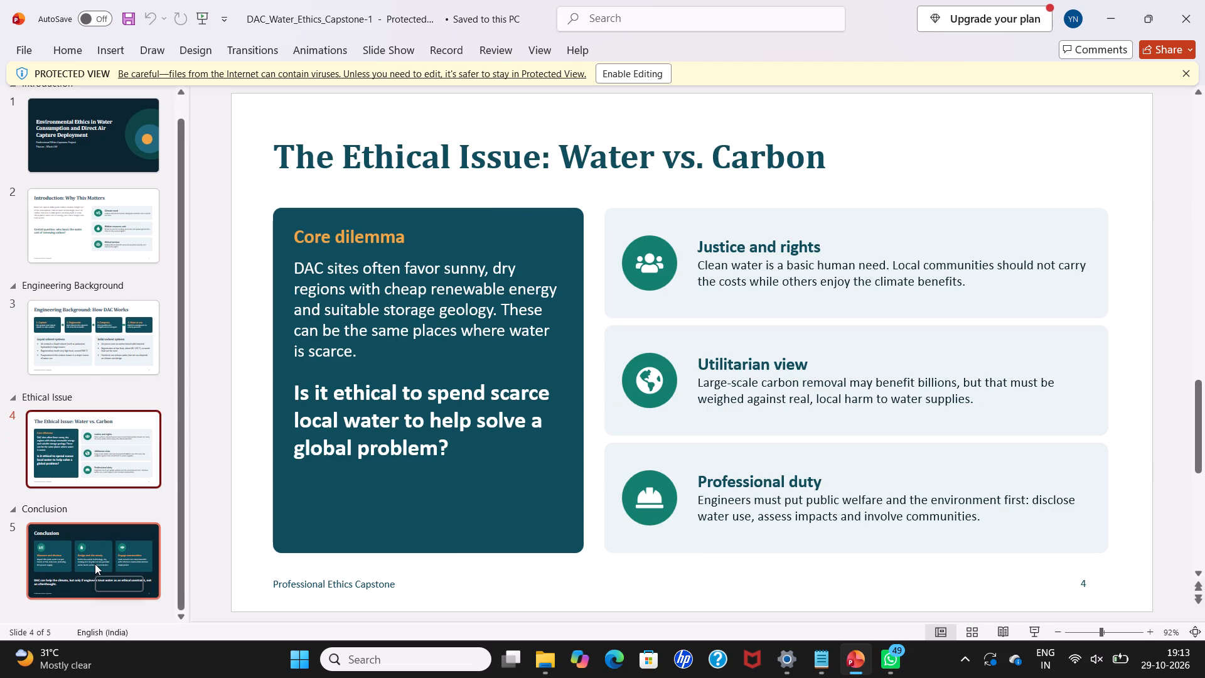
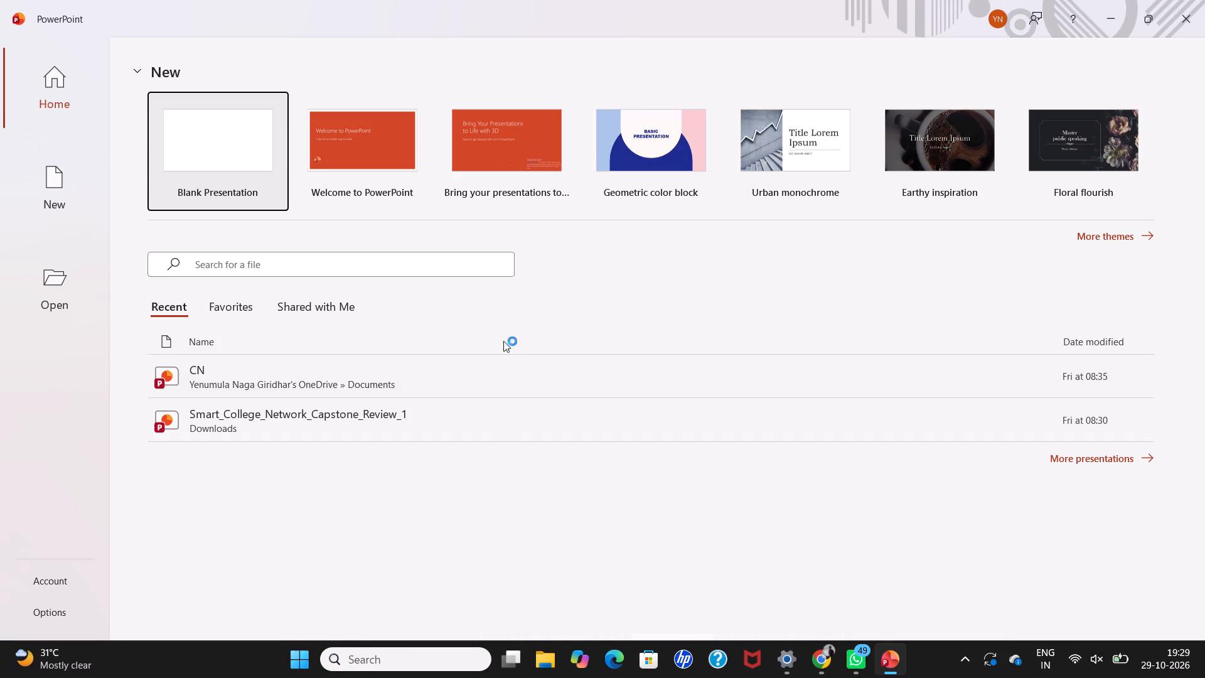
pyautogui.click(254, 146)
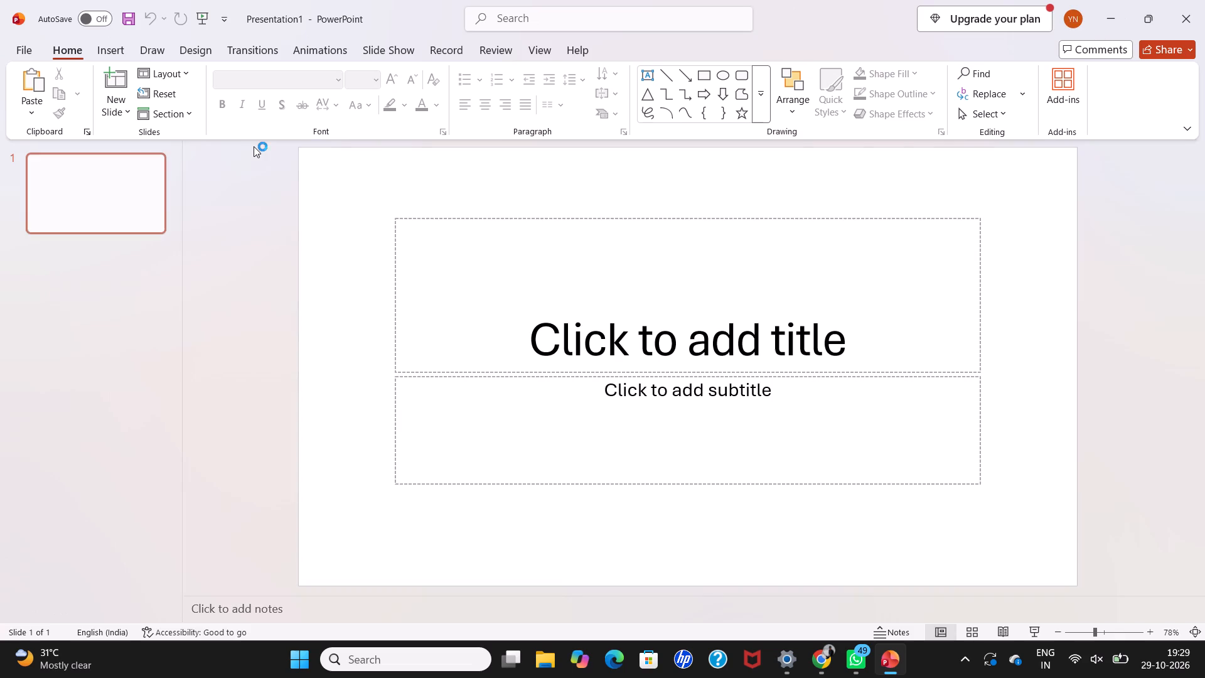
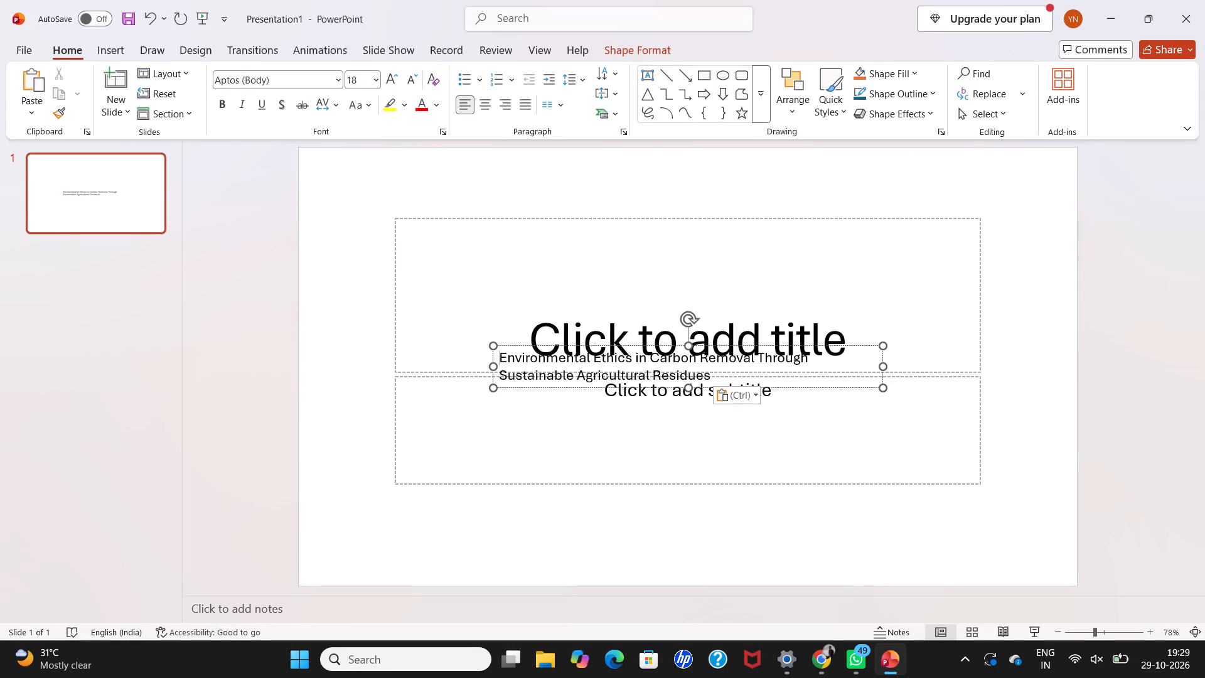
# Widen the pasted "Environmental Ethics in Carbon Removal" text box on slide 1 so that "Sustainable" fits on its first line.
pyautogui.scroll(-1, 688, 346)
pyautogui.scroll(-1, 875, 348)
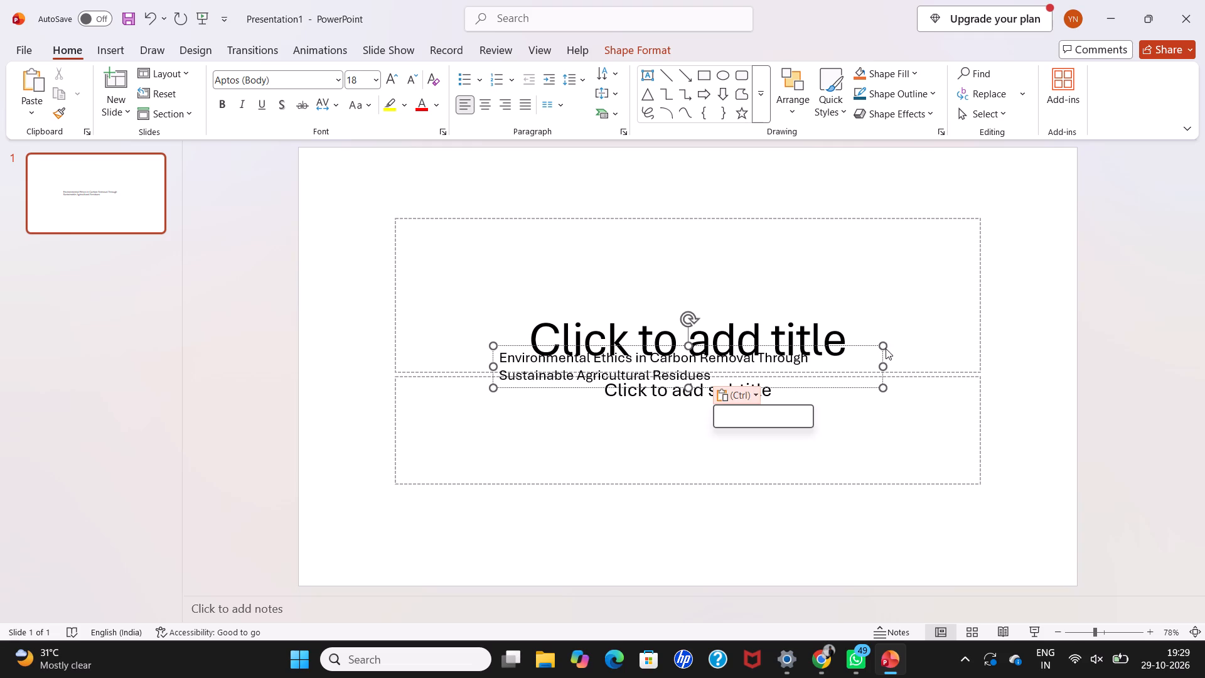
pyautogui.moveTo(886, 349); pyautogui.dragTo(902, 373)
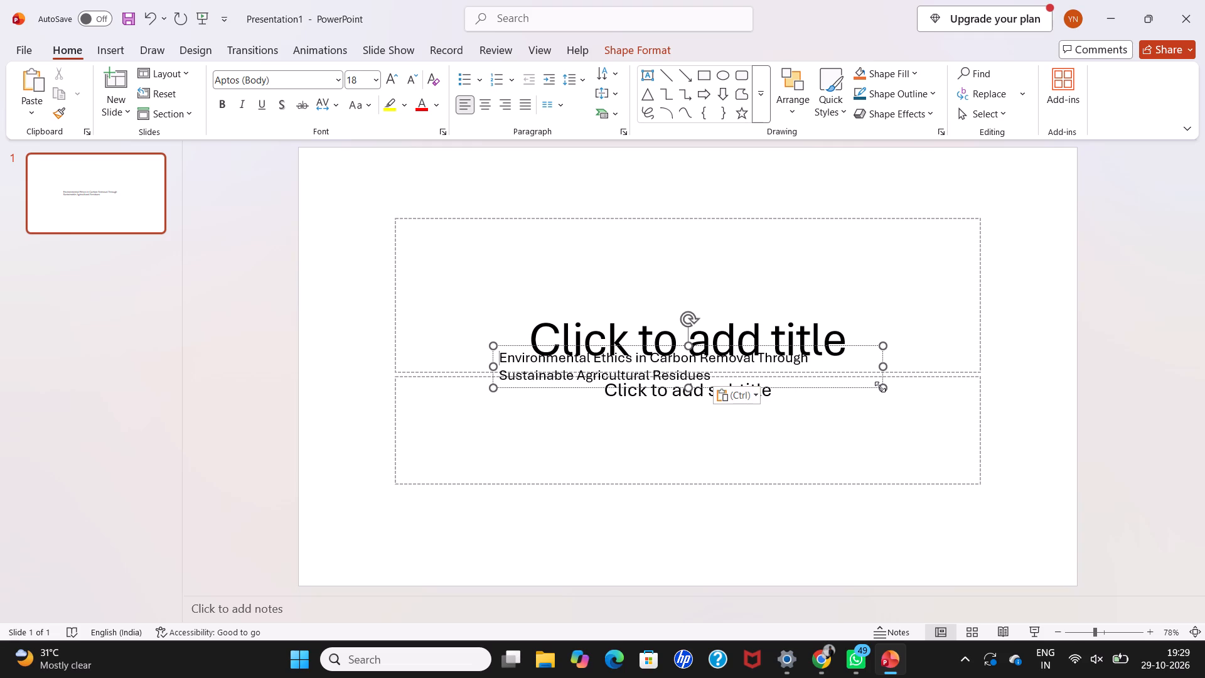
pyautogui.moveTo(880, 387); pyautogui.dragTo(929, 452)
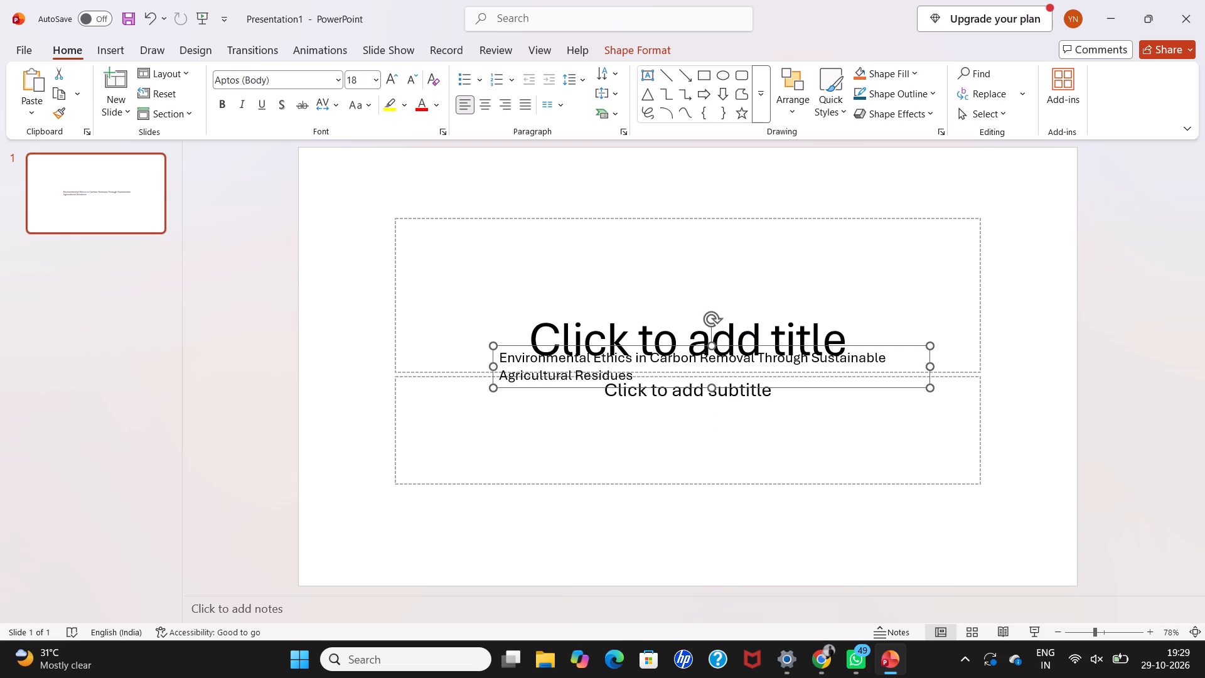
pyautogui.moveTo(709, 383); pyautogui.dragTo(713, 454)
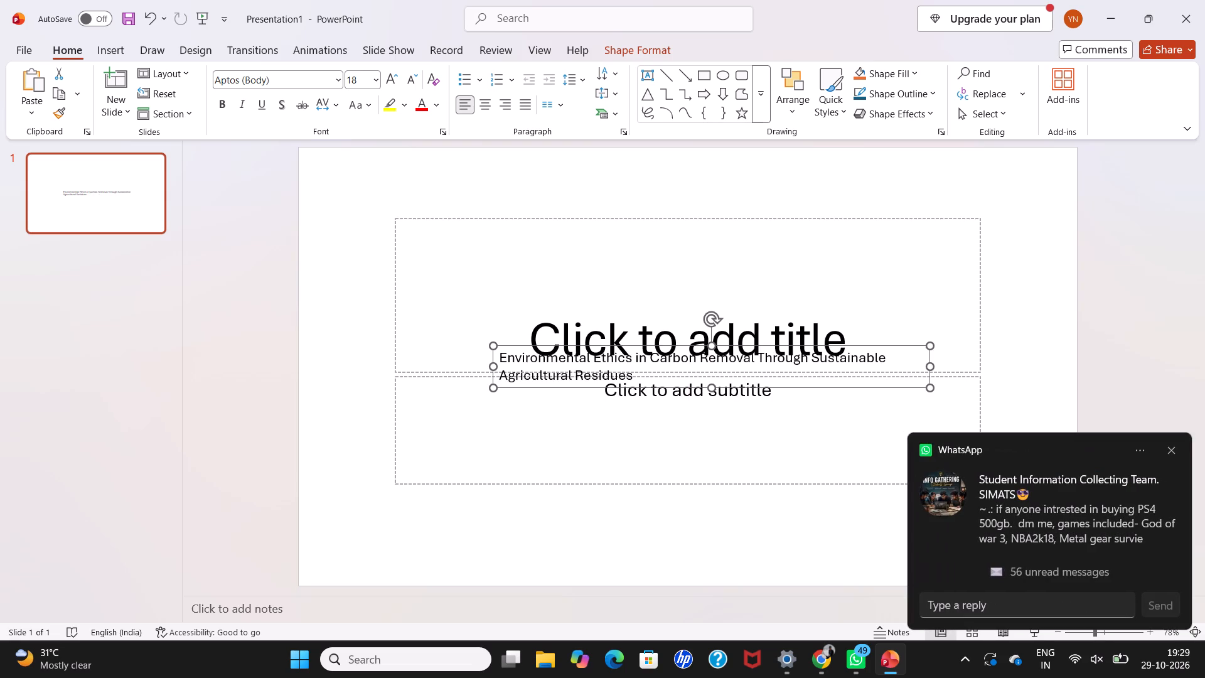
# Dismiss the WhatsApp message notification covering the corner of the slide.
pyautogui.moveTo(1167, 445); pyautogui.dragTo(825, 360)
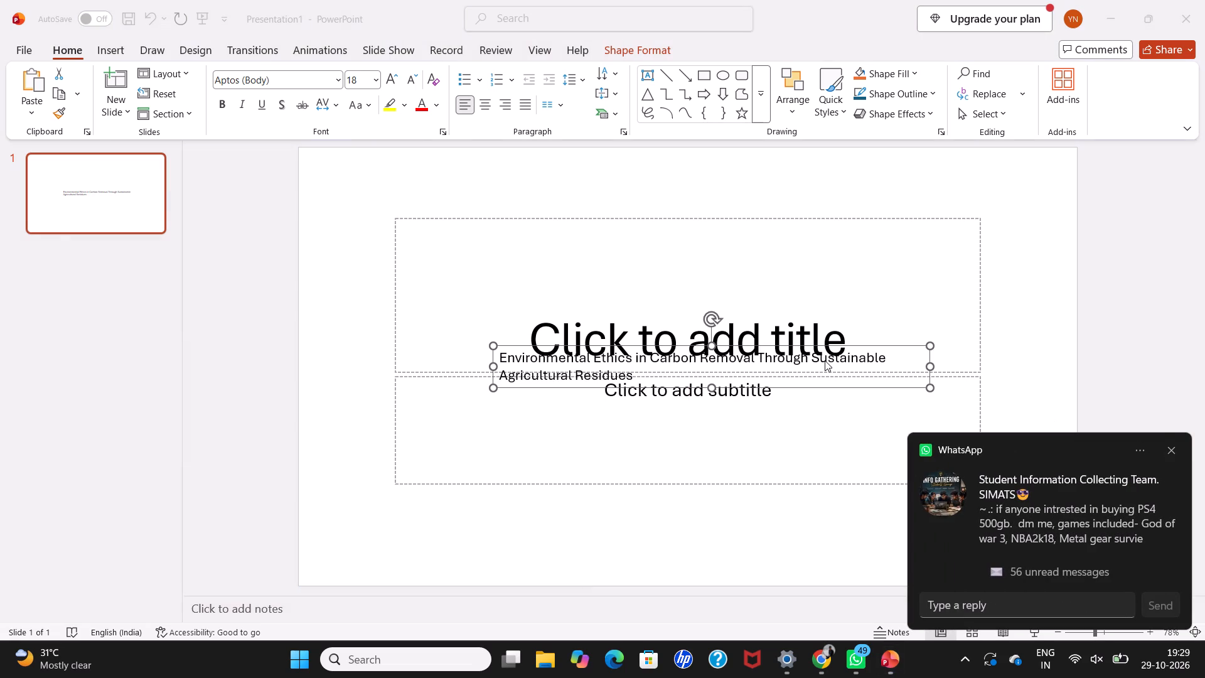
pyautogui.click(1175, 449)
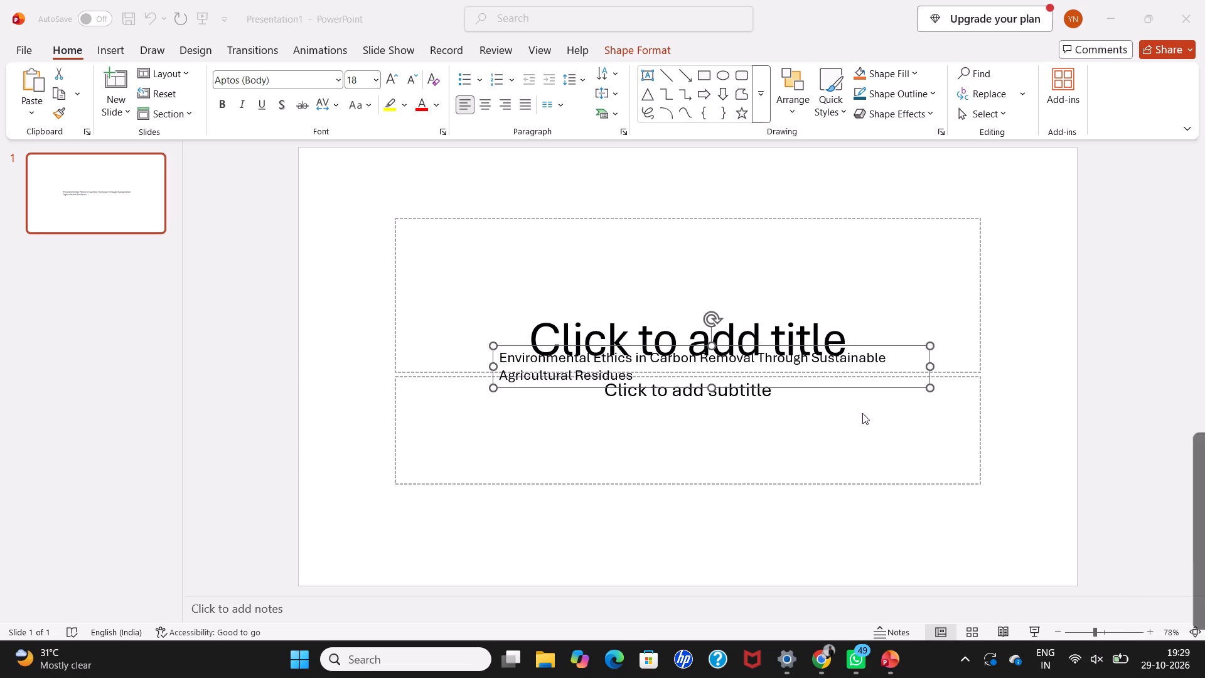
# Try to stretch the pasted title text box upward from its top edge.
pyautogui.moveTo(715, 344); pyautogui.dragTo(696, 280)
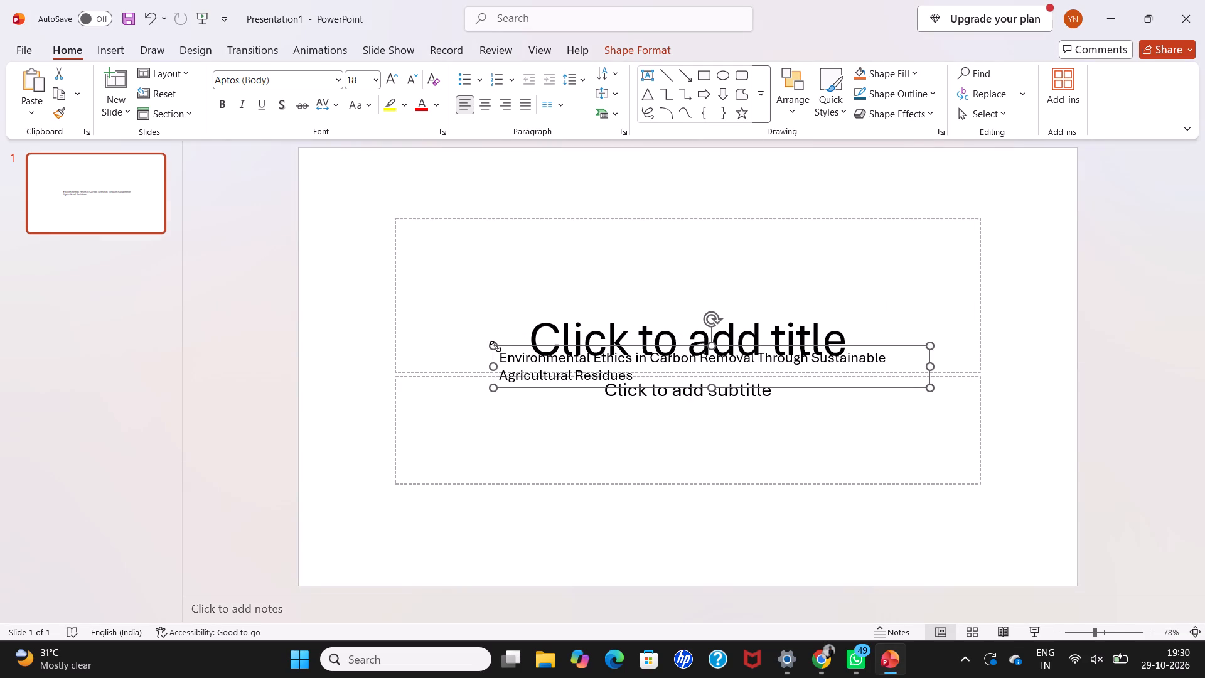
# Select the pasted text "Environmental Ethics in Carbon Removal Through Sustainable Agricultural Residues" in its text box to copy it.
pyautogui.click(588, 366)
pyautogui.click(678, 367)
pyautogui.hotkey('ctrl', 'c')
pyautogui.click(325, 429)
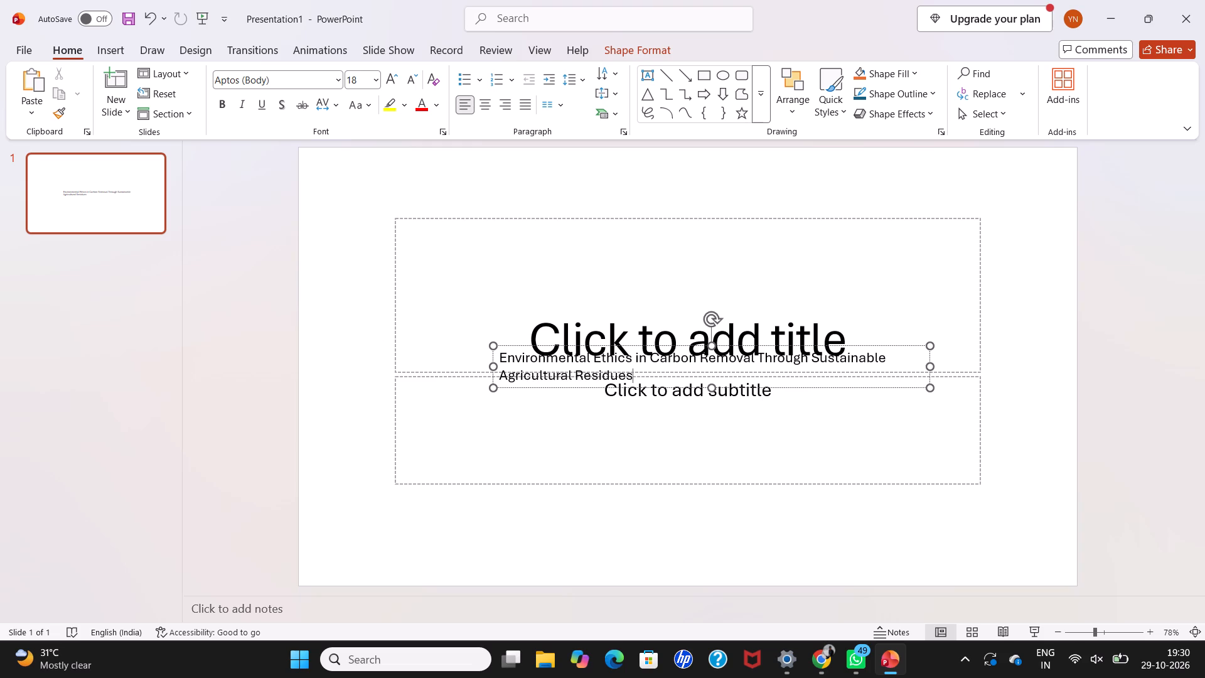
pyautogui.click(530, 363)
# Move "Environmental Ethics in Carbon Removal Through Sustainable Agricultural Residues" from the loose text box into the title placeholder and delete the emptied box.
pyautogui.moveTo(501, 358); pyautogui.dragTo(534, 371)
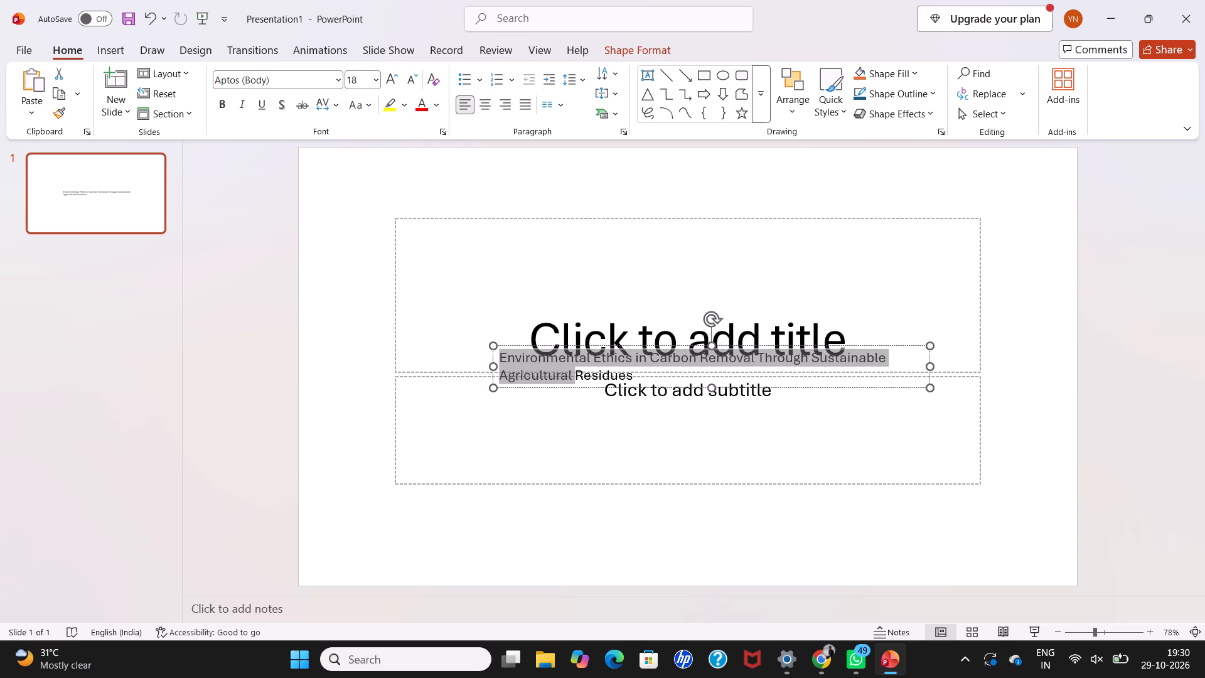
pyautogui.moveTo(534, 371); pyautogui.dragTo(570, 382)
pyautogui.doubleClick(623, 376)
pyautogui.click(500, 355)
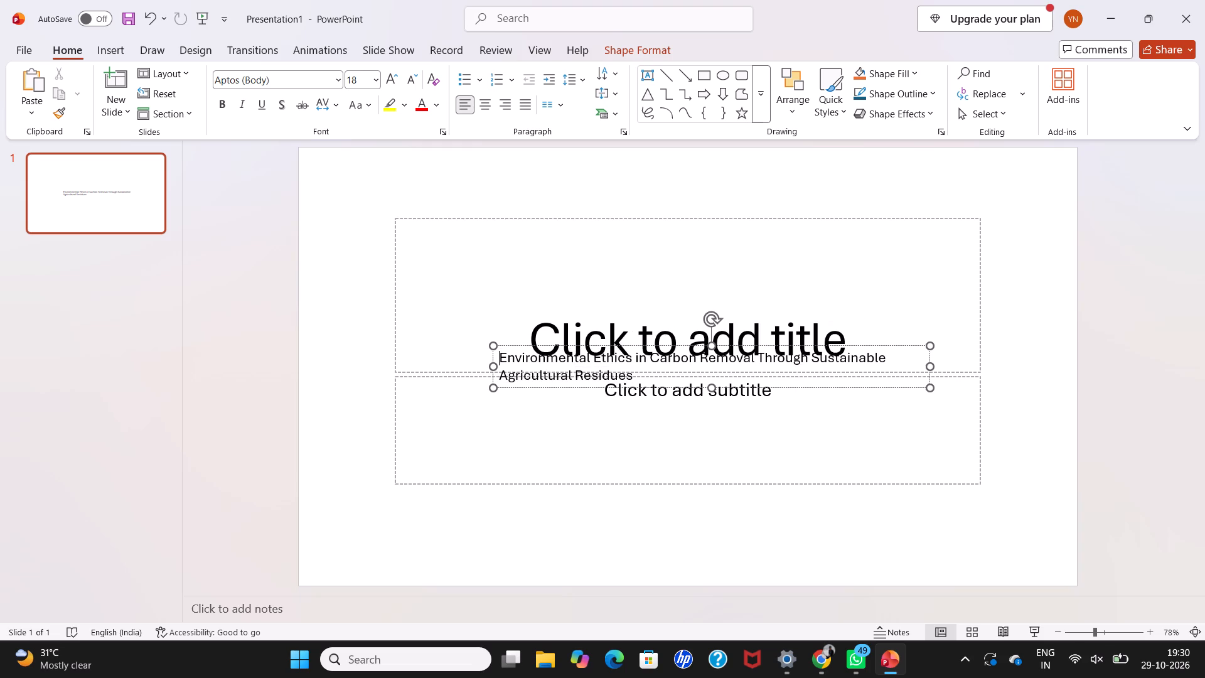
pyautogui.moveTo(500, 355); pyautogui.dragTo(618, 376)
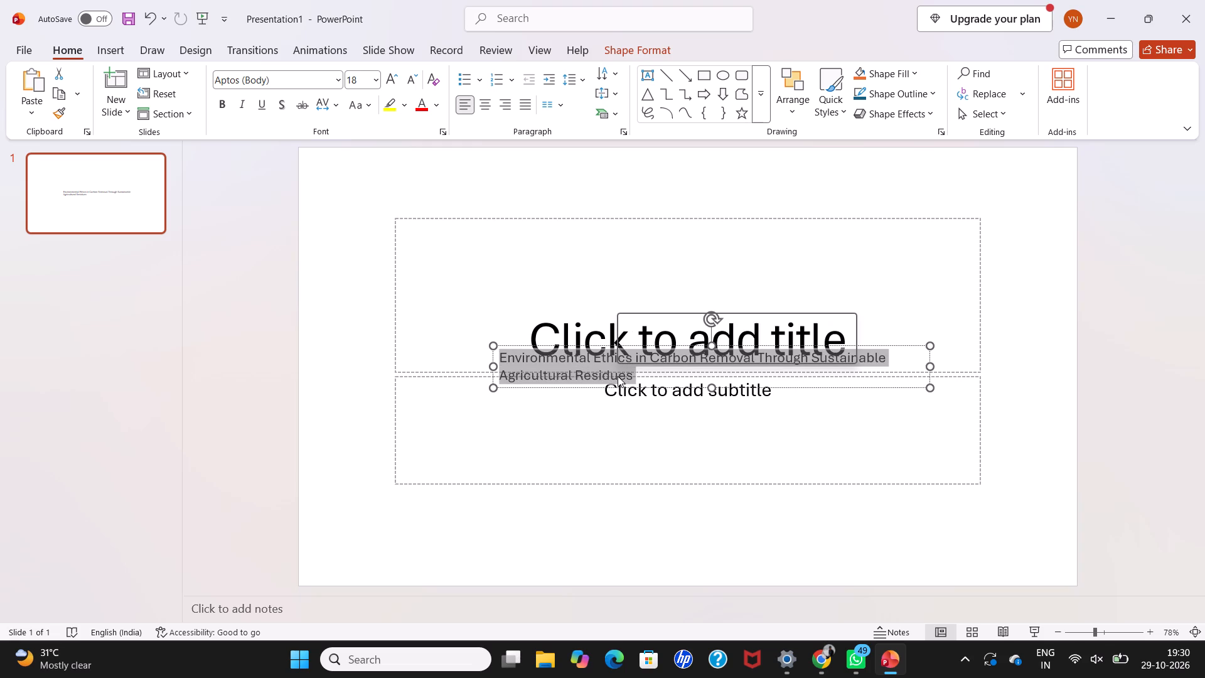
pyautogui.hotkey('ctrl', 'c')
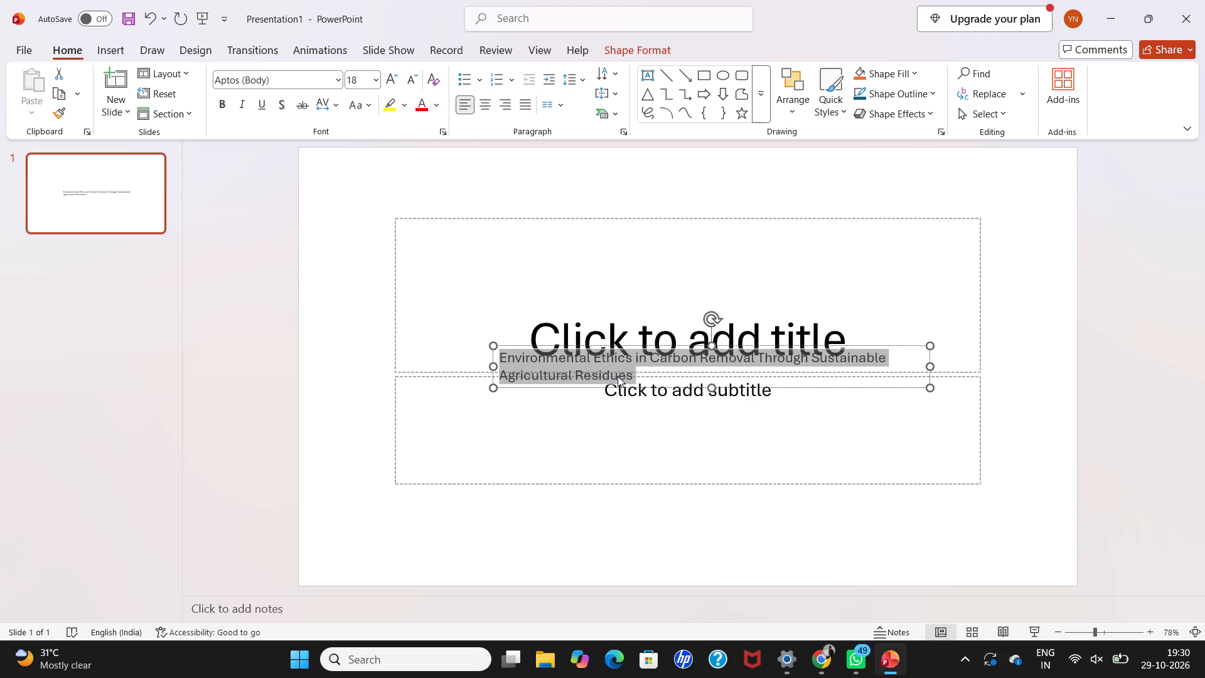
pyautogui.press('BackSpace')
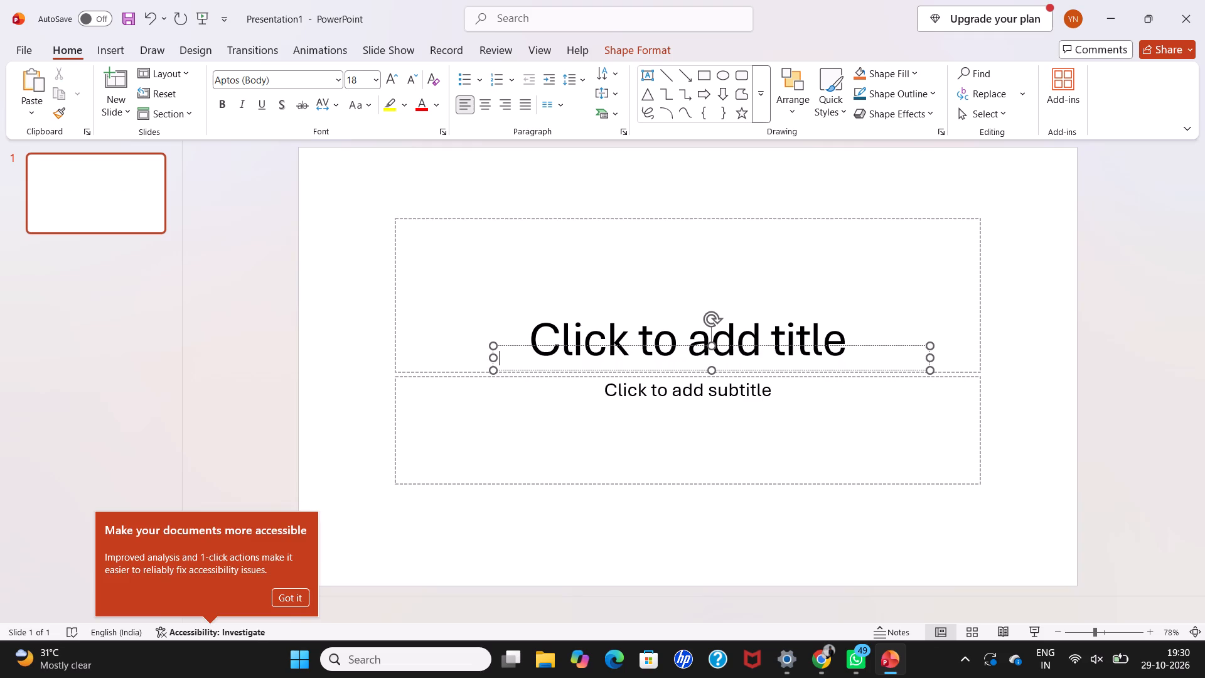
pyautogui.click(578, 344)
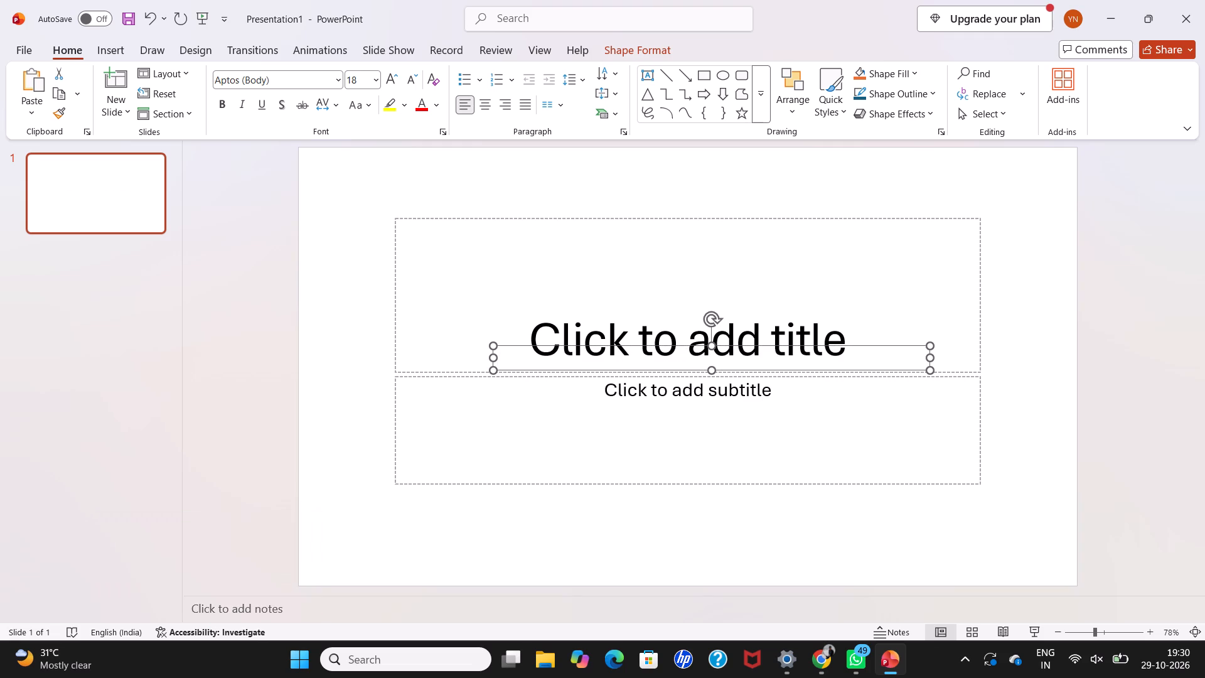
pyautogui.press('BackSpace')
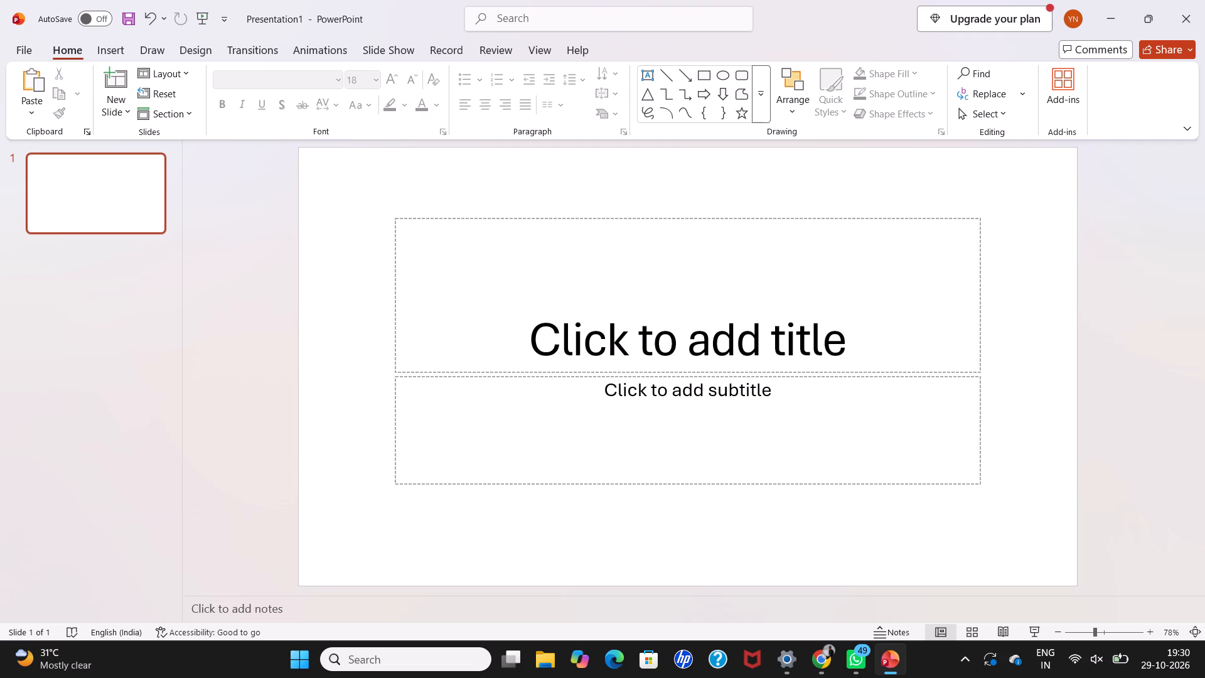
pyautogui.click(578, 344)
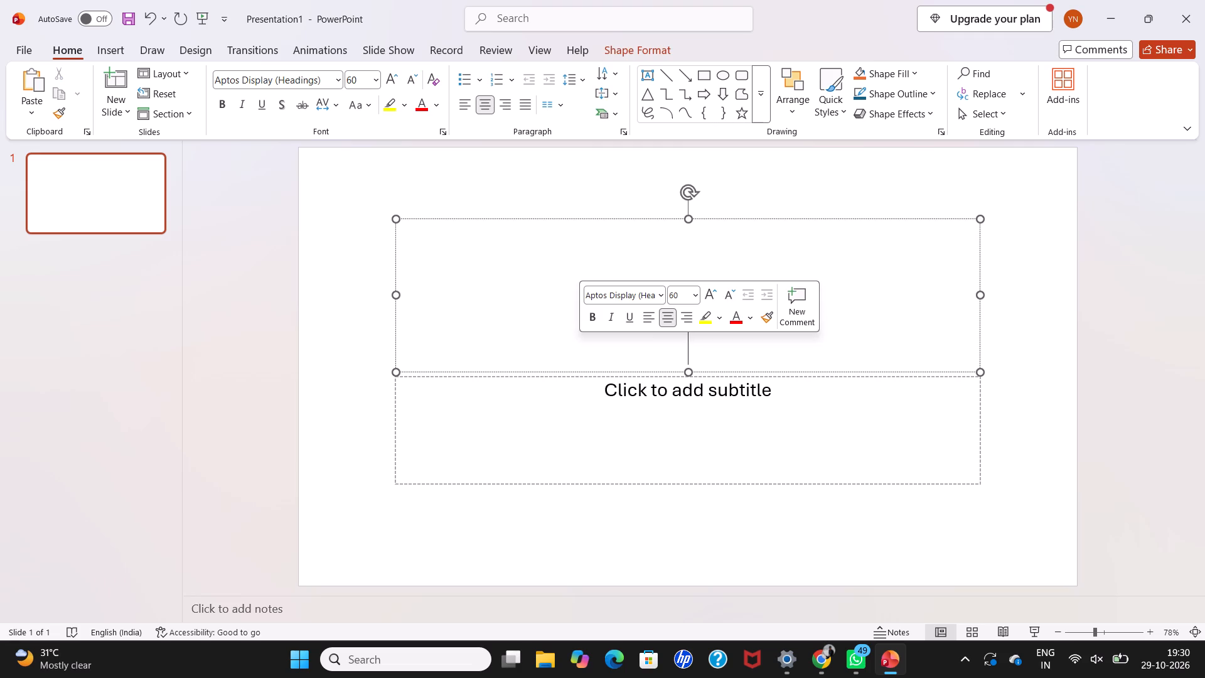
pyautogui.hotkey('ctrl', 'v')
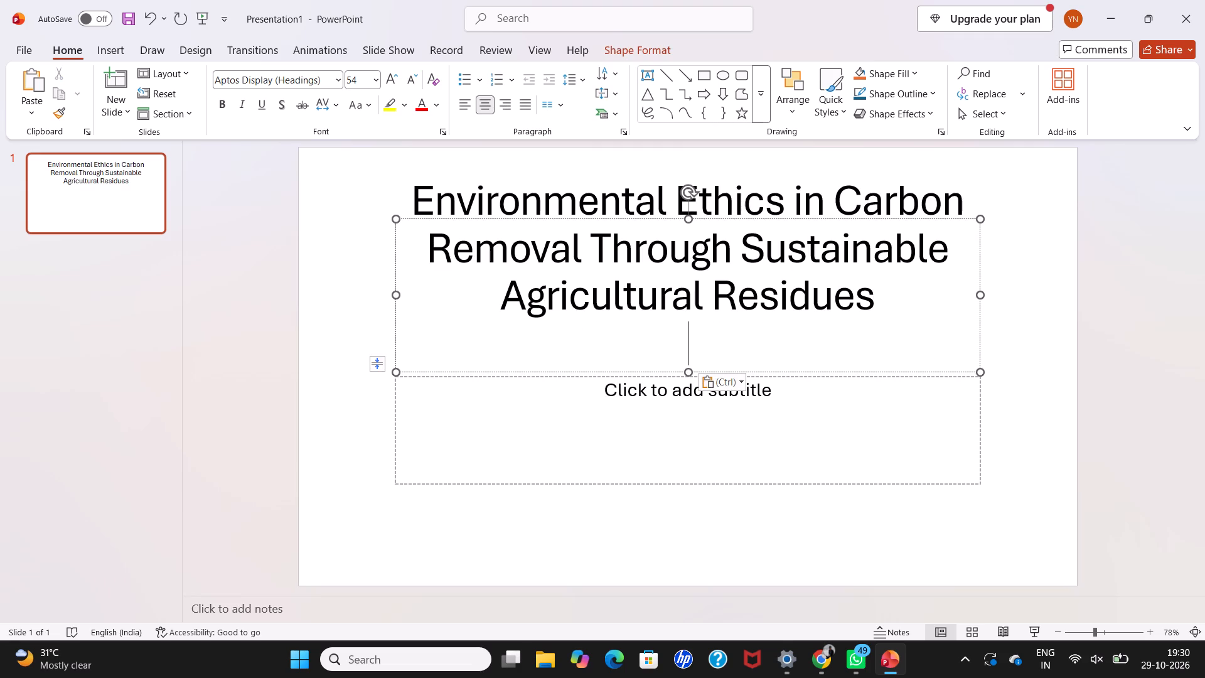
# Reduce the slide title's font size to 44.
pyautogui.click(670, 259)
pyautogui.click(414, 188)
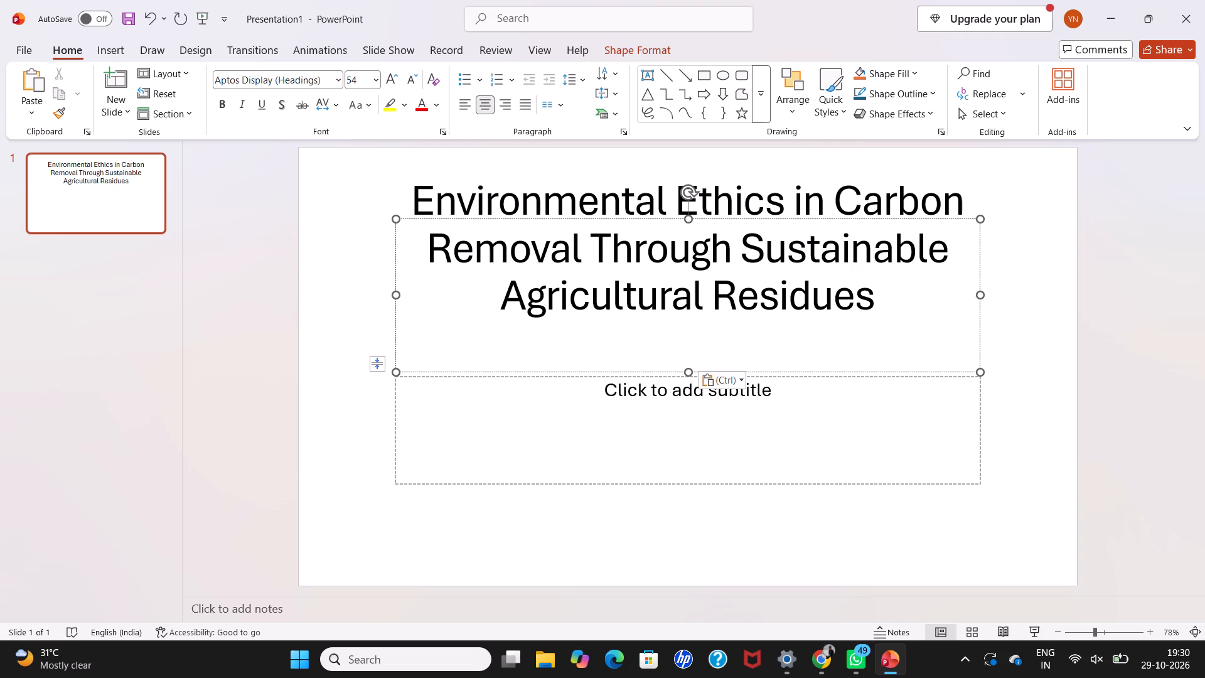
pyautogui.click(397, 288)
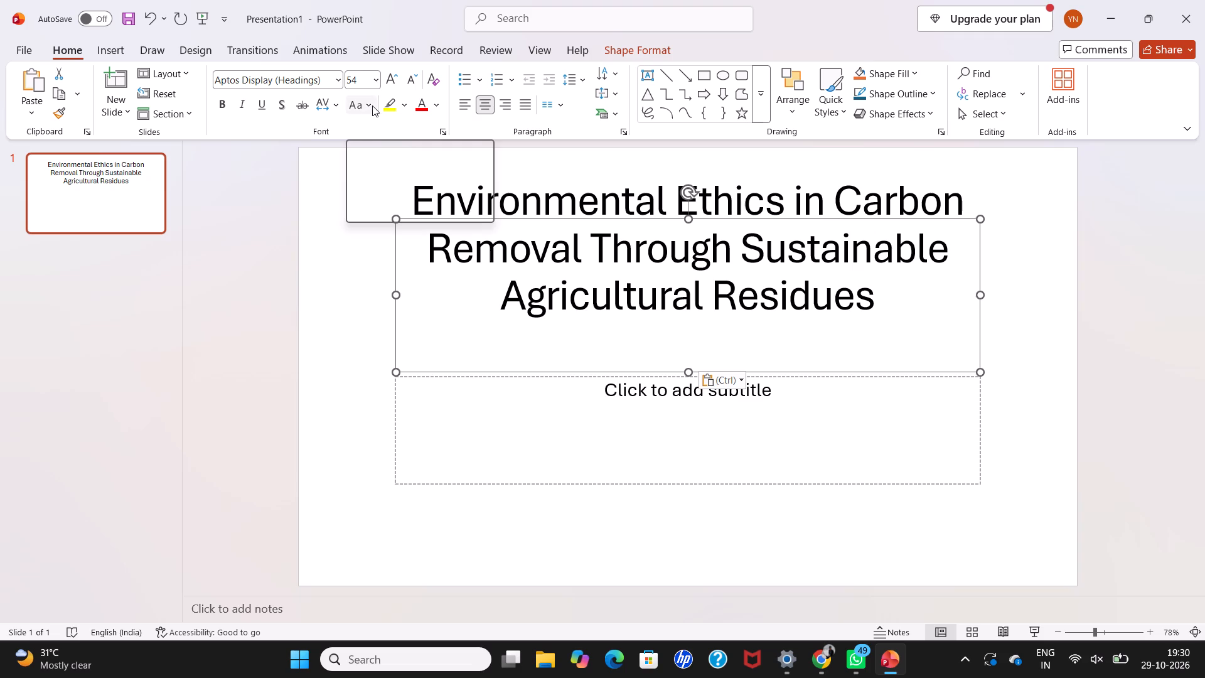
pyautogui.click(408, 79)
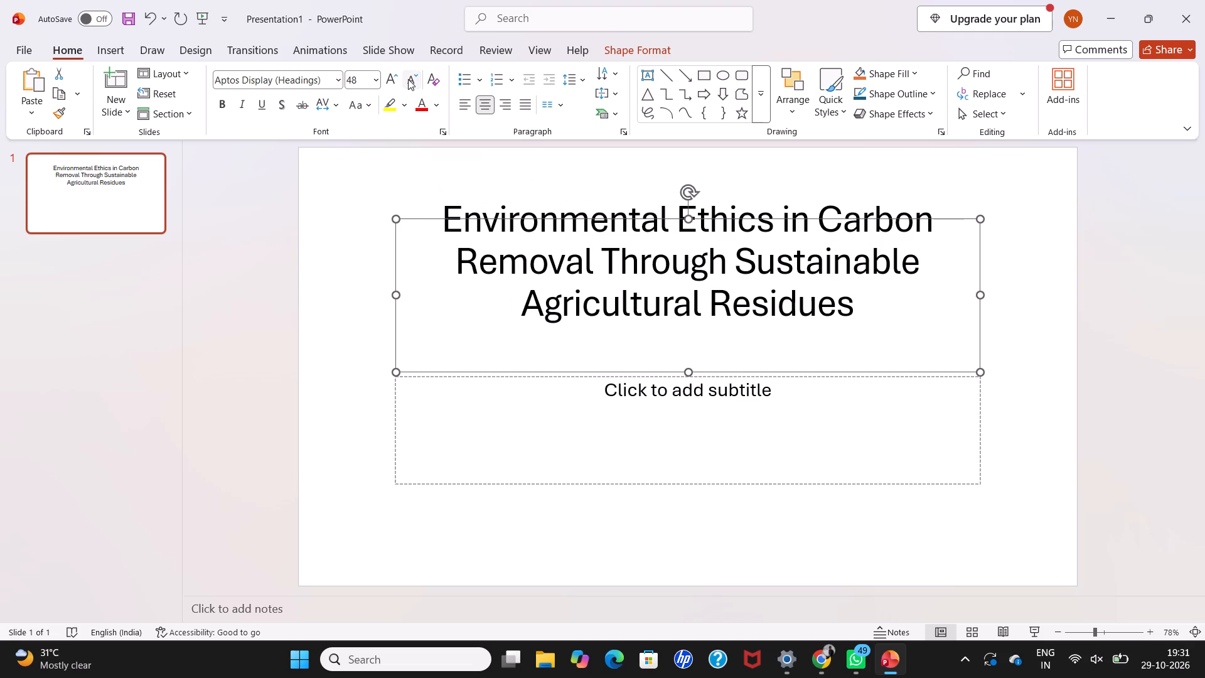
pyautogui.click(408, 79)
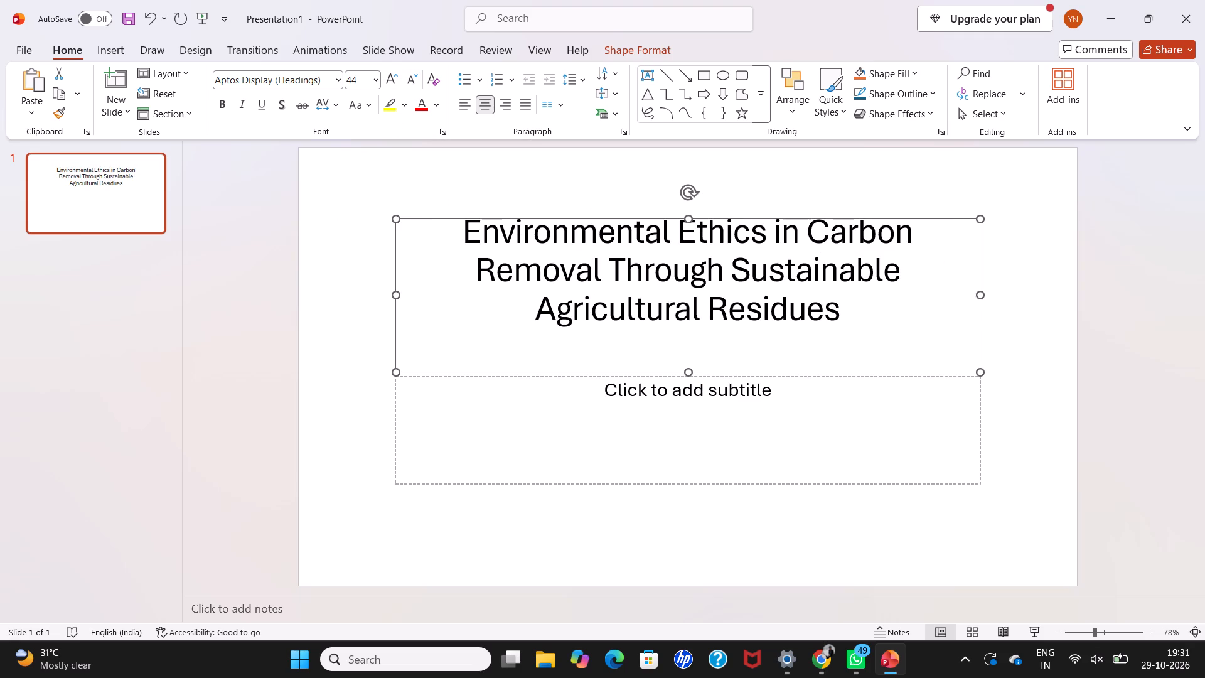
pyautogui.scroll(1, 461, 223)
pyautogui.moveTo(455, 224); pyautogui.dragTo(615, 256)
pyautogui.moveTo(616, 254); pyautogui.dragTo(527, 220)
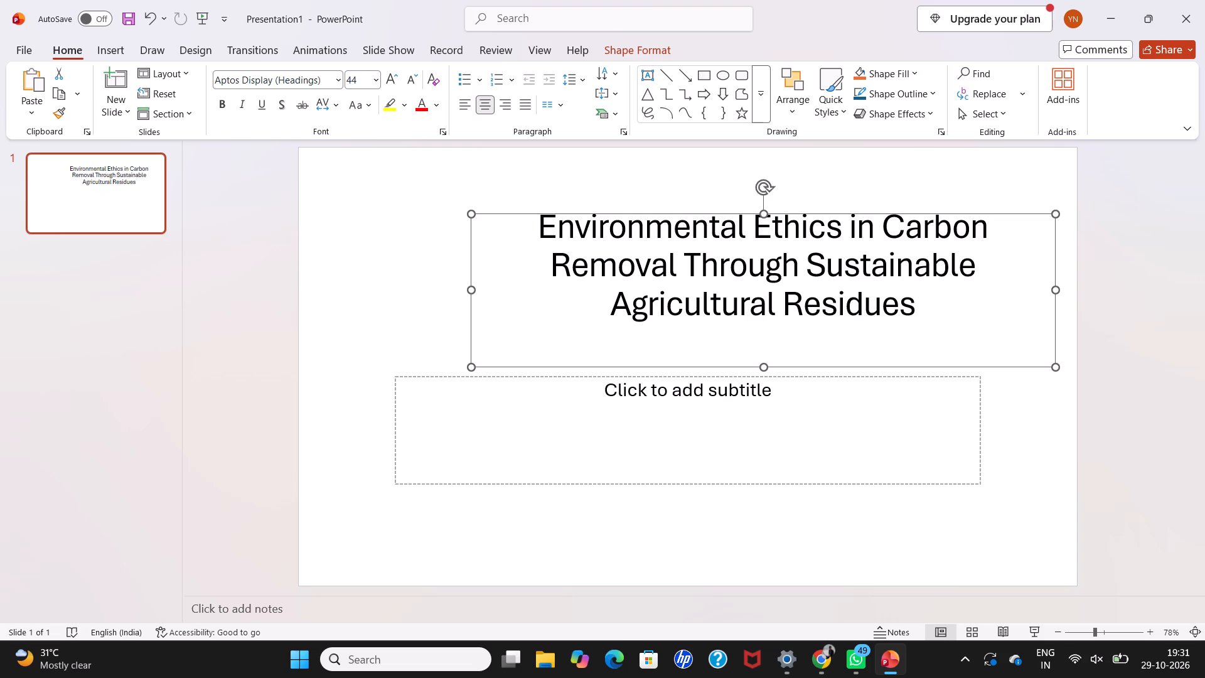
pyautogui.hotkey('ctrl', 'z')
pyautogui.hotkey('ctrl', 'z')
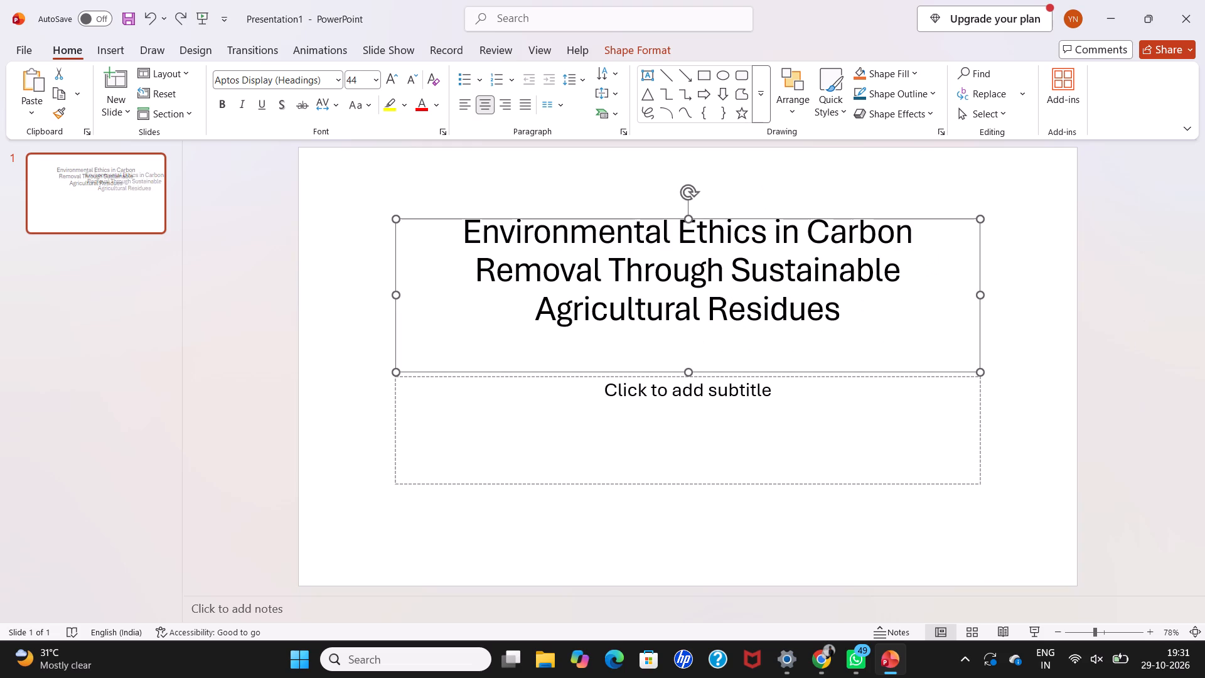
# Format the whole slide title as bold and italic with a text shadow, without underline.
pyautogui.moveTo(468, 231); pyautogui.dragTo(758, 308)
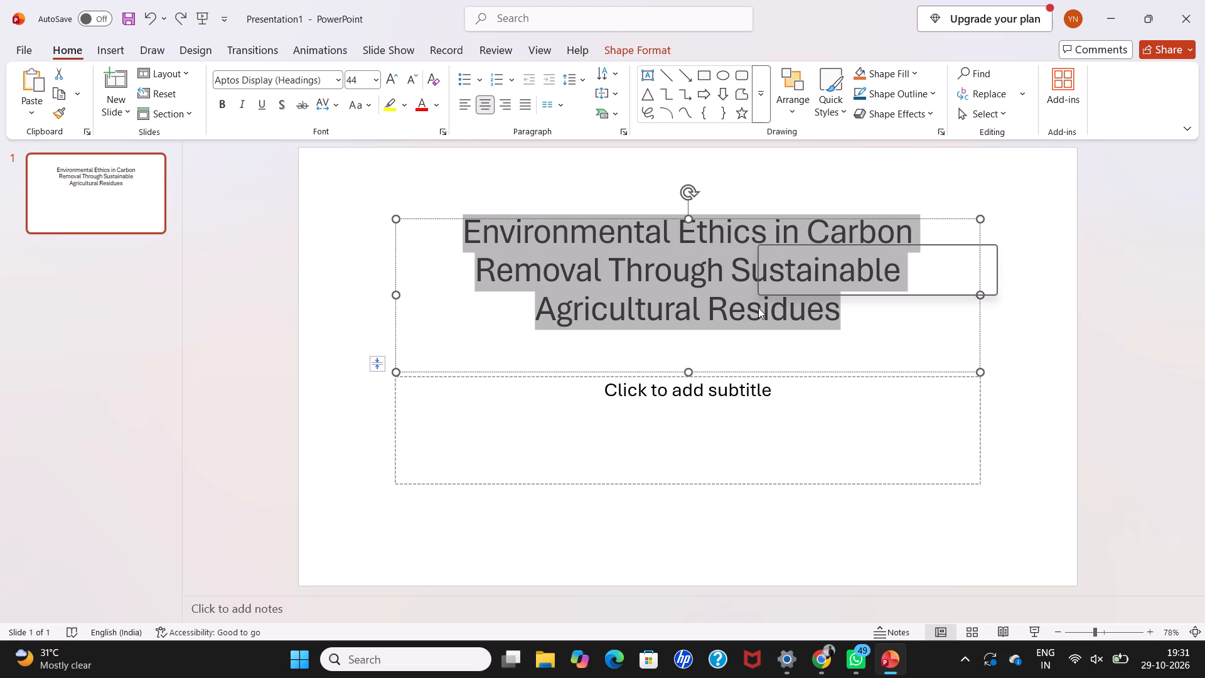
pyautogui.hotkey('ctrl', 'b')
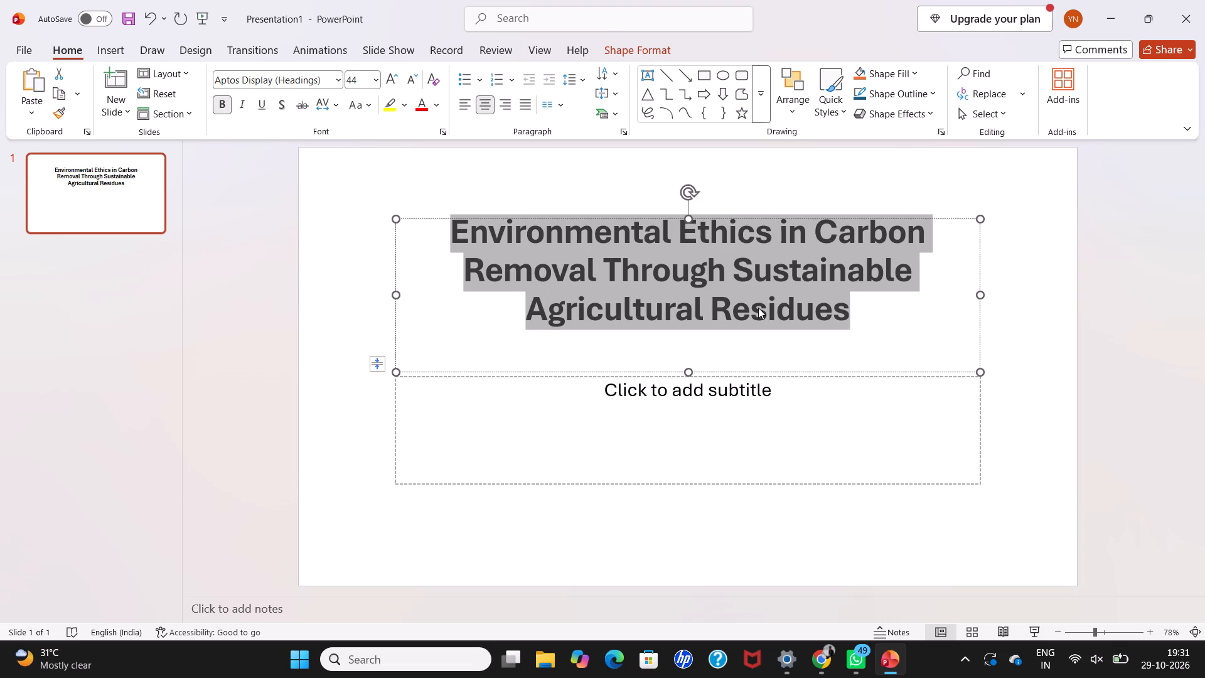
pyautogui.hotkey('ctrl', 'b')
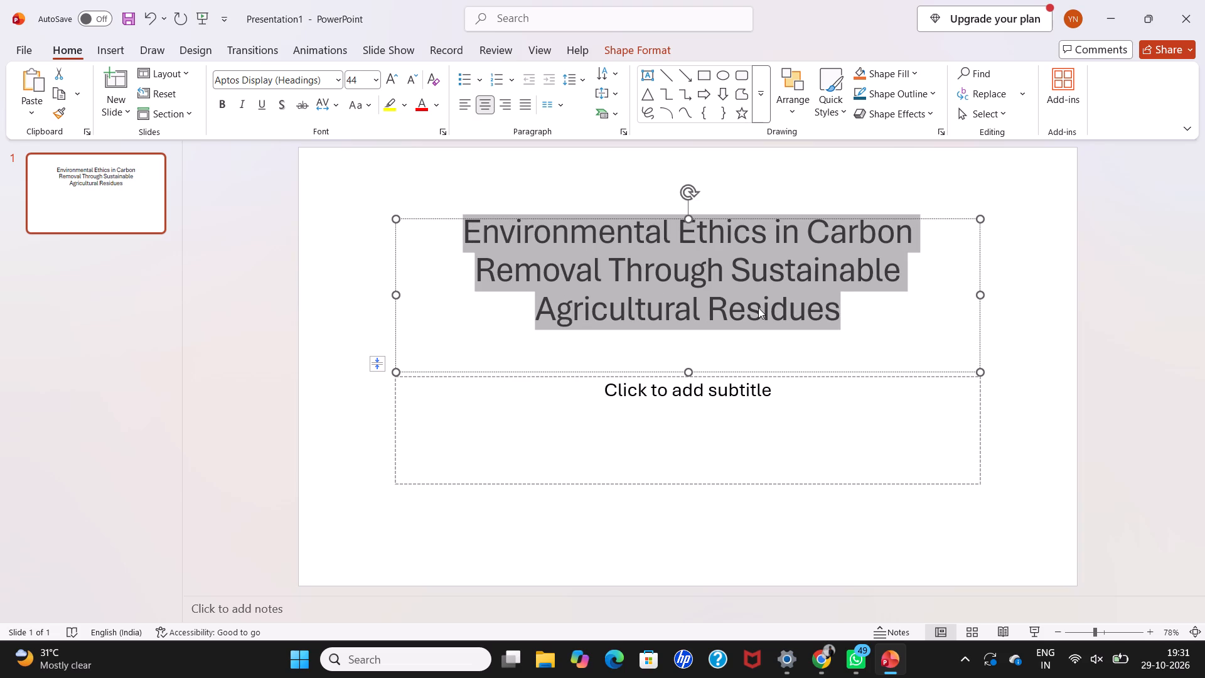
pyautogui.hotkey('ctrl', 'b')
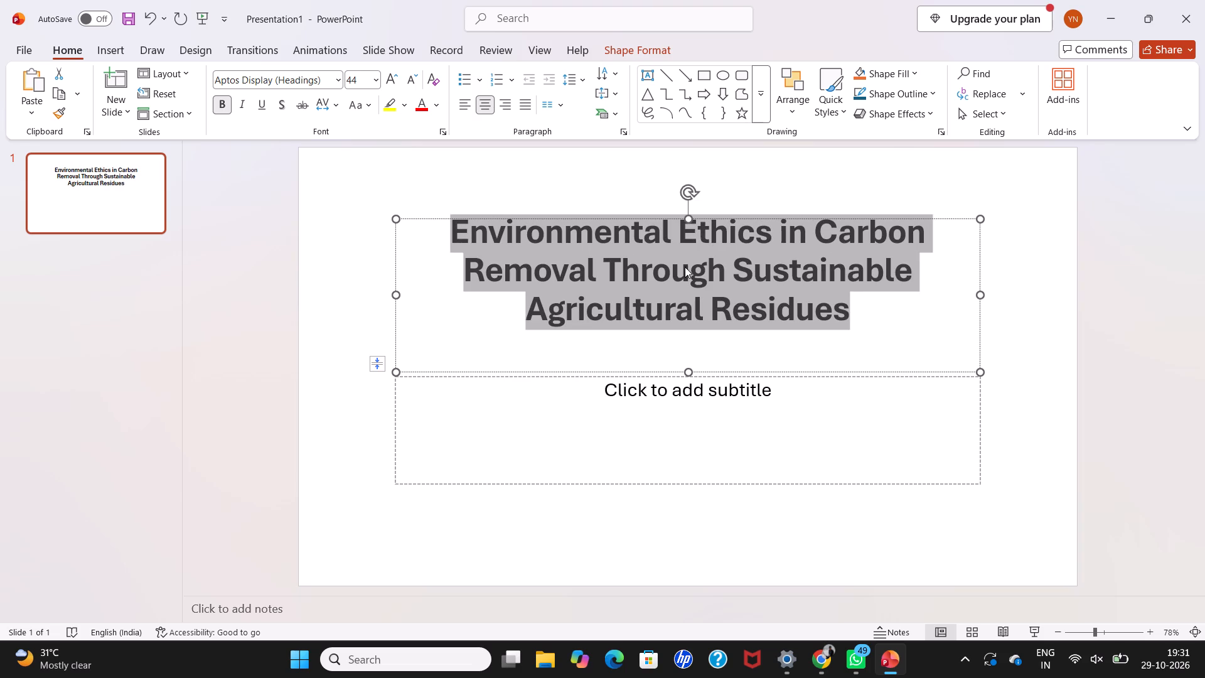
pyautogui.click(279, 106)
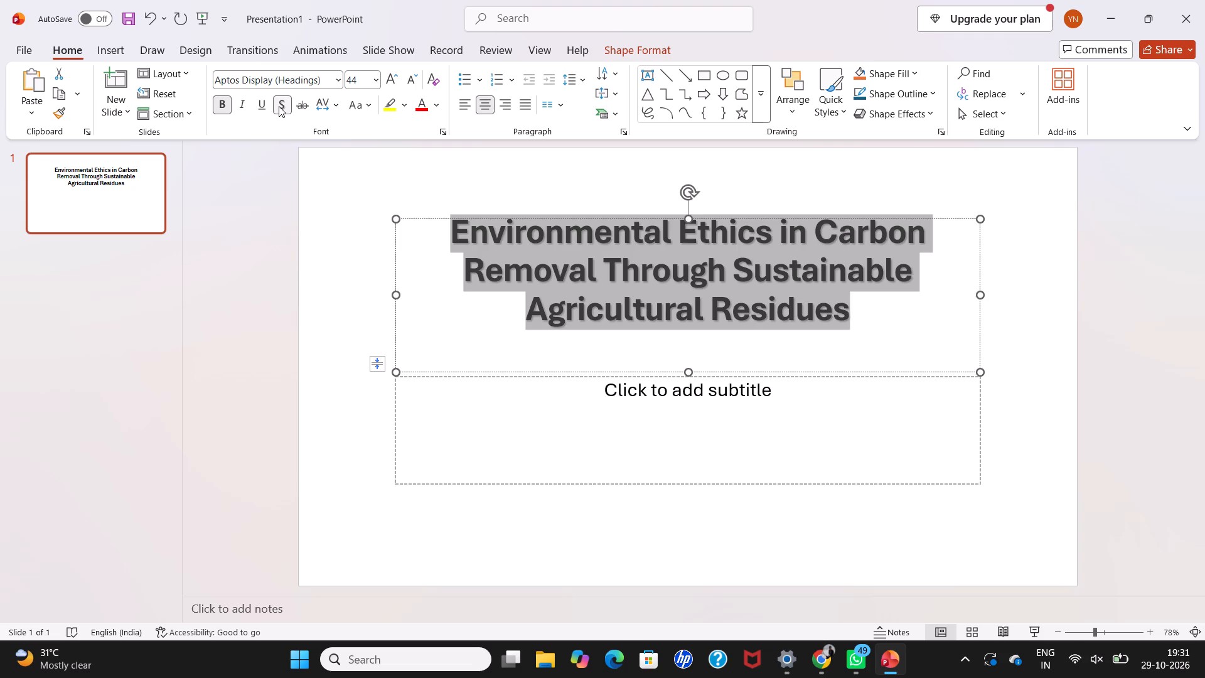
pyautogui.click(260, 106)
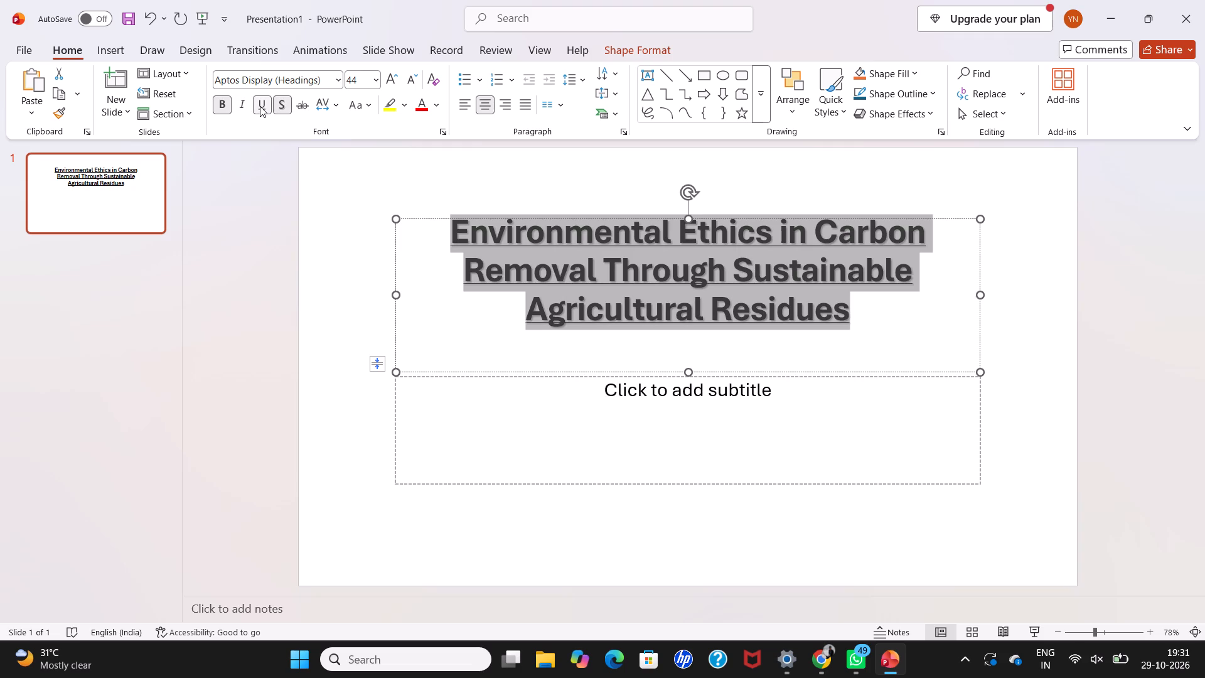
pyautogui.click(243, 104)
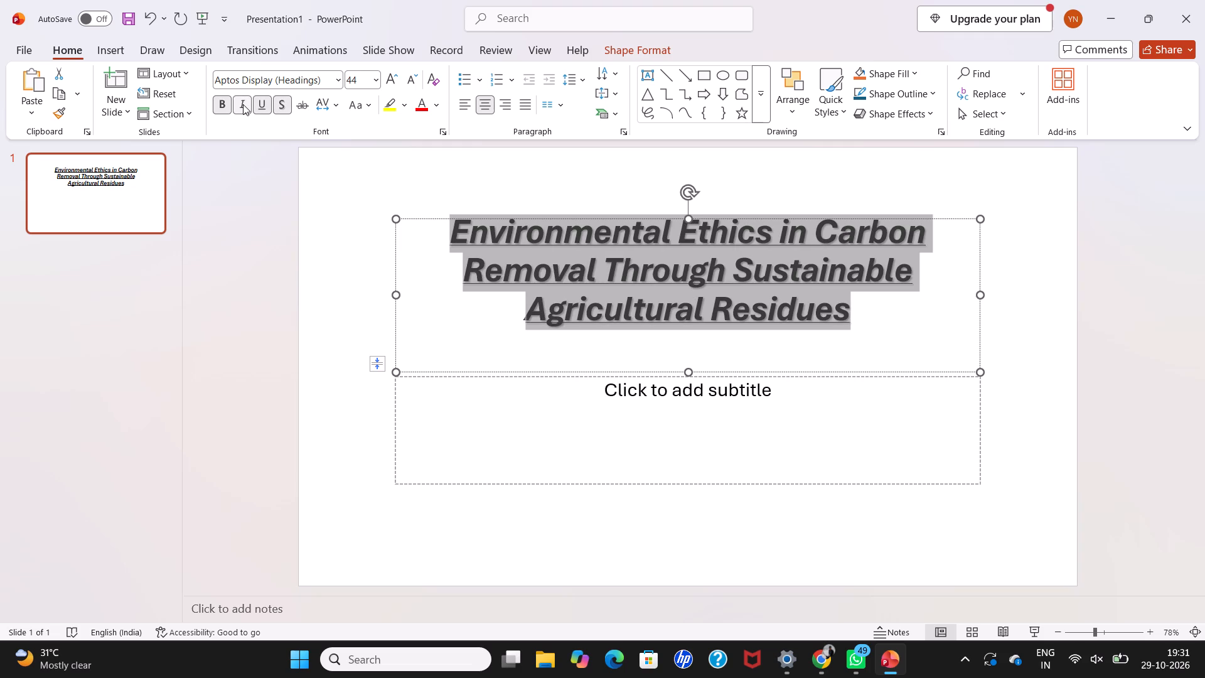
pyautogui.click(260, 108)
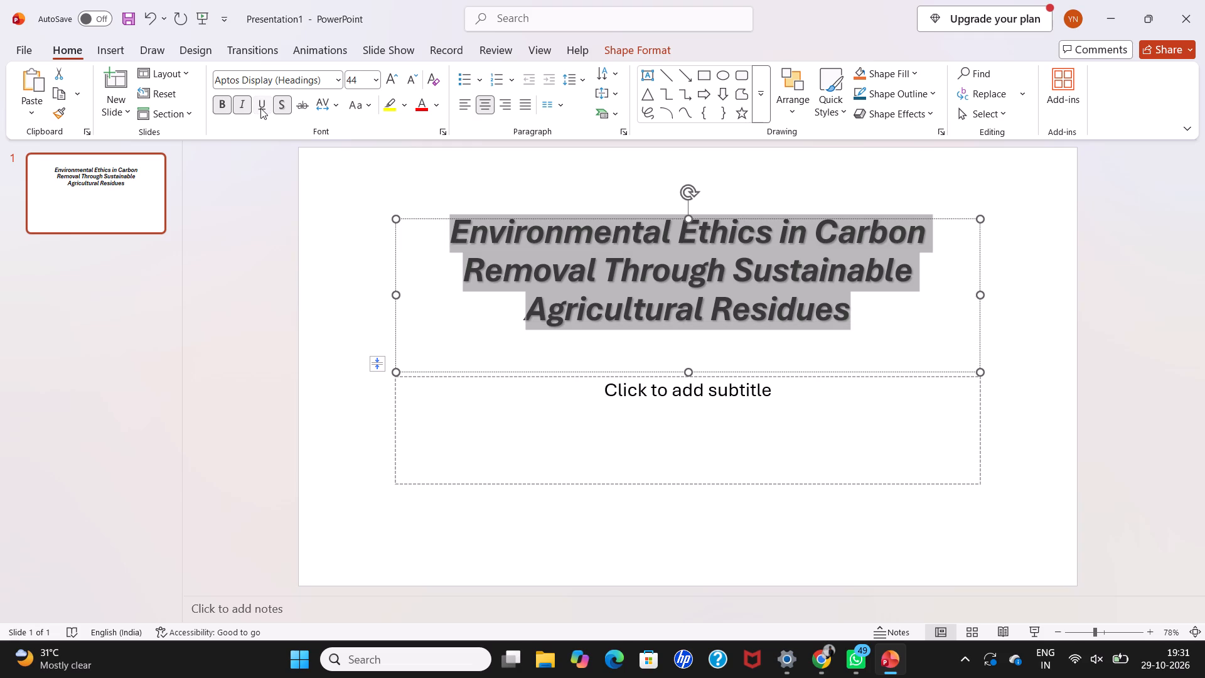
pyautogui.click(234, 235)
# Enter "UBA2807-PROFESSIONAL ETHICS" as the title slide's subtitle.
pyautogui.click(886, 419)
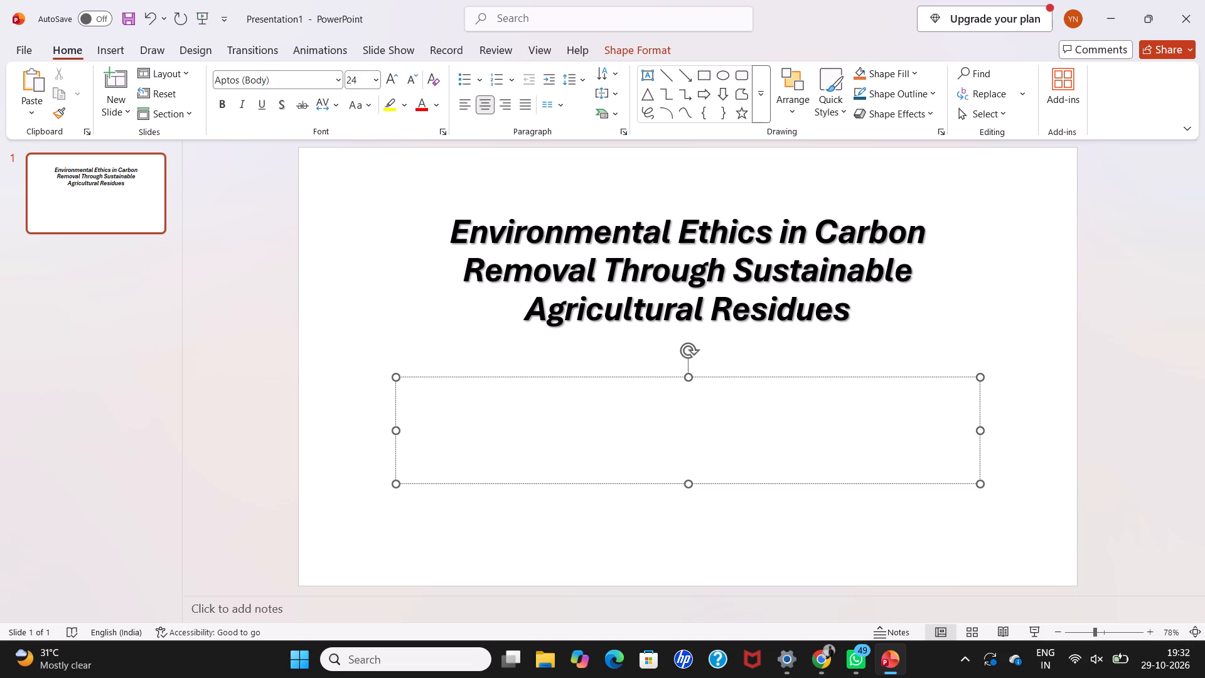
pyautogui.write('UBA')
pyautogui.press('2')
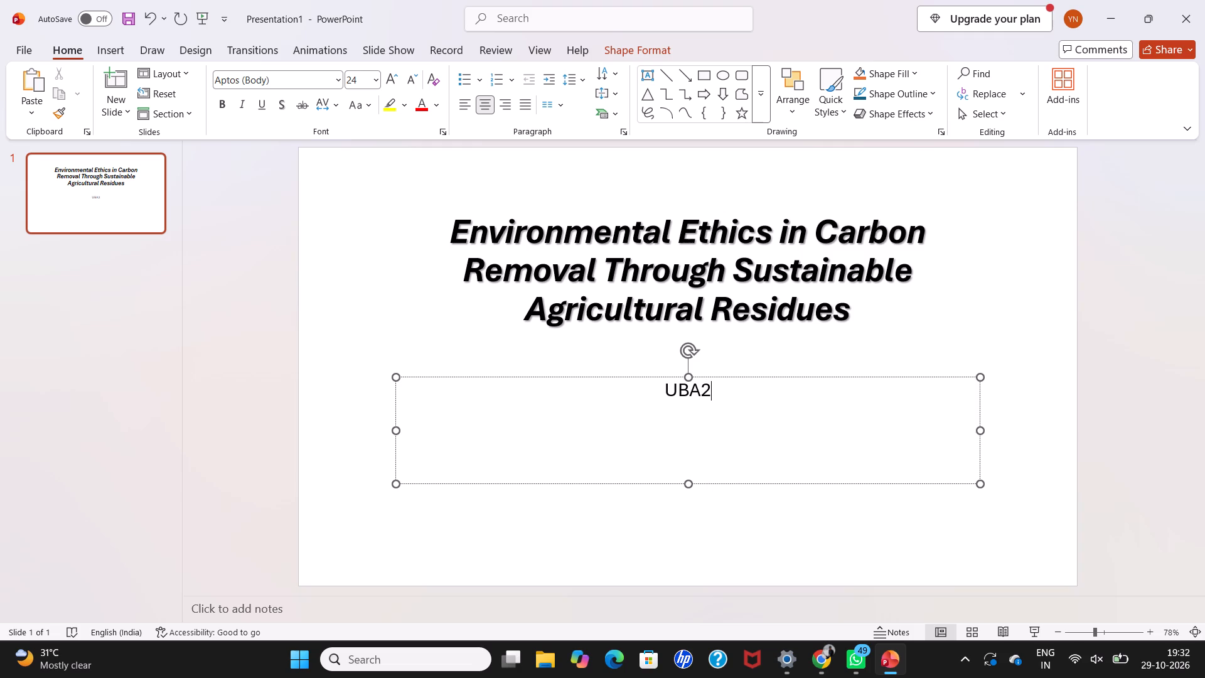
pyautogui.write('807')
pyautogui.press('-')
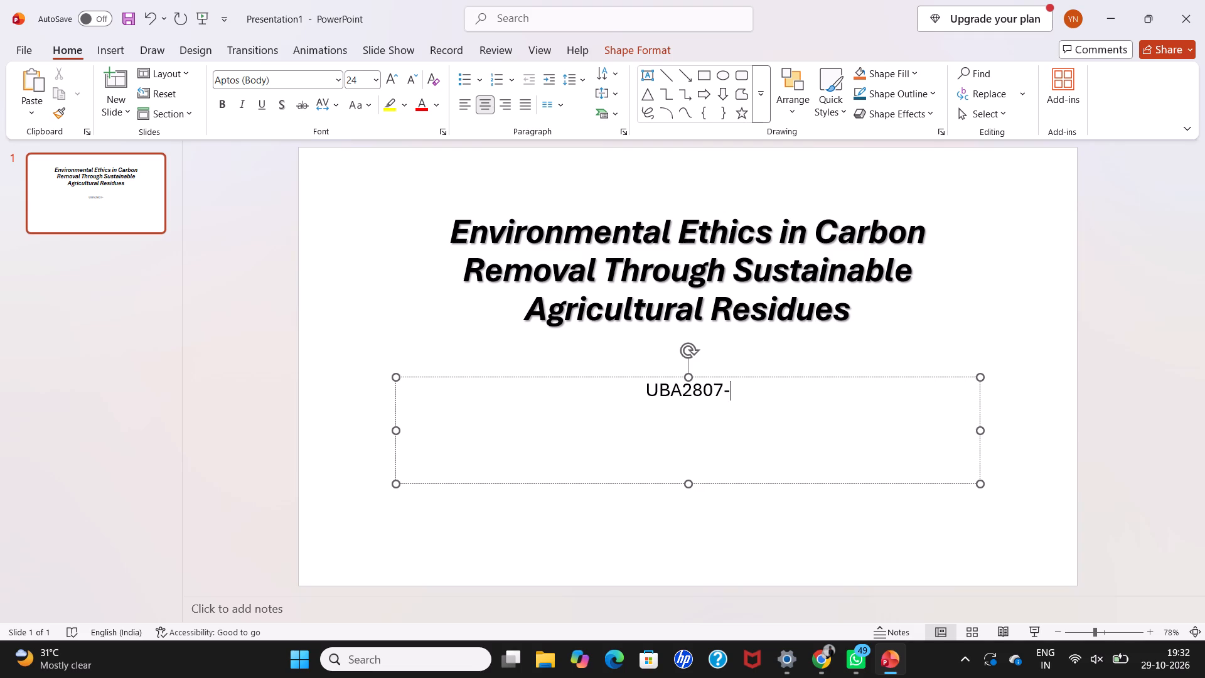
pyautogui.write('PROFESSIONAL')
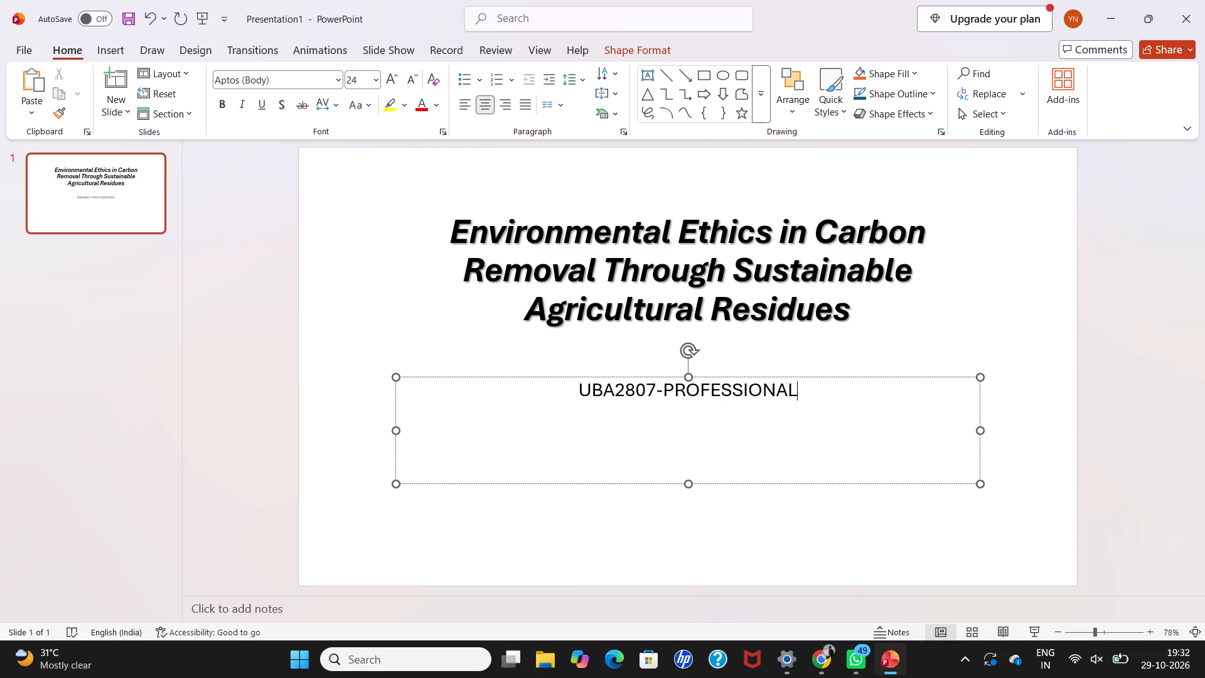
pyautogui.press('space')
pyautogui.write('ET')
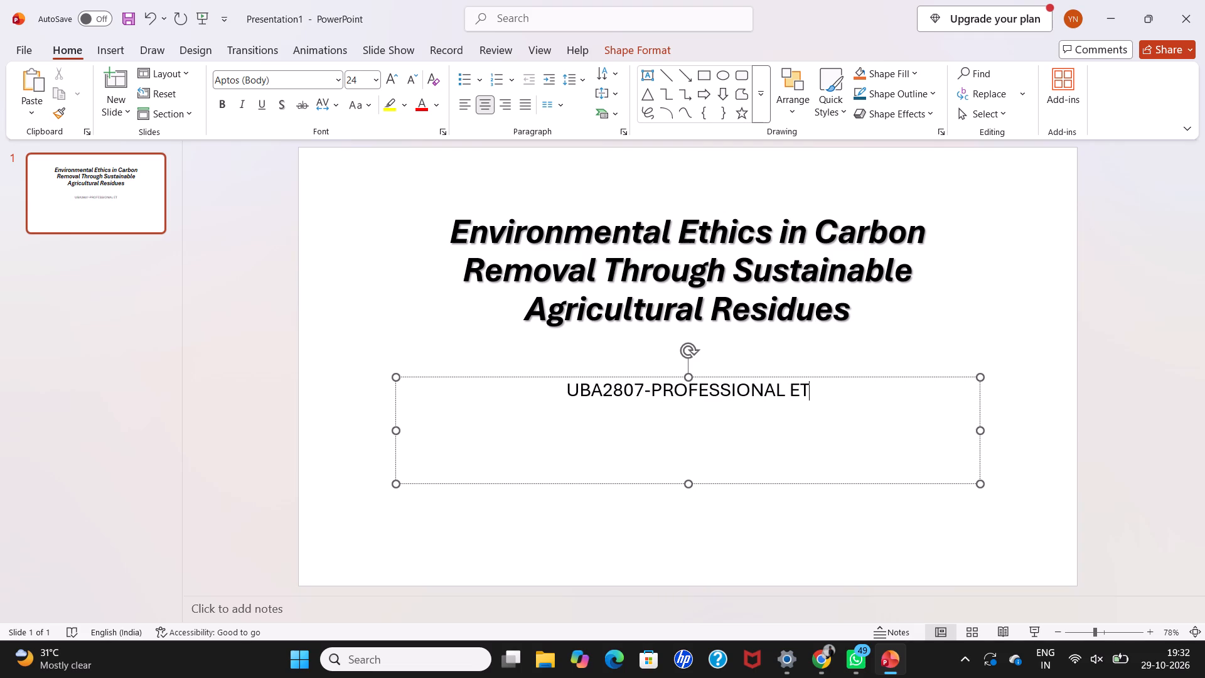
pyautogui.write('HICS')
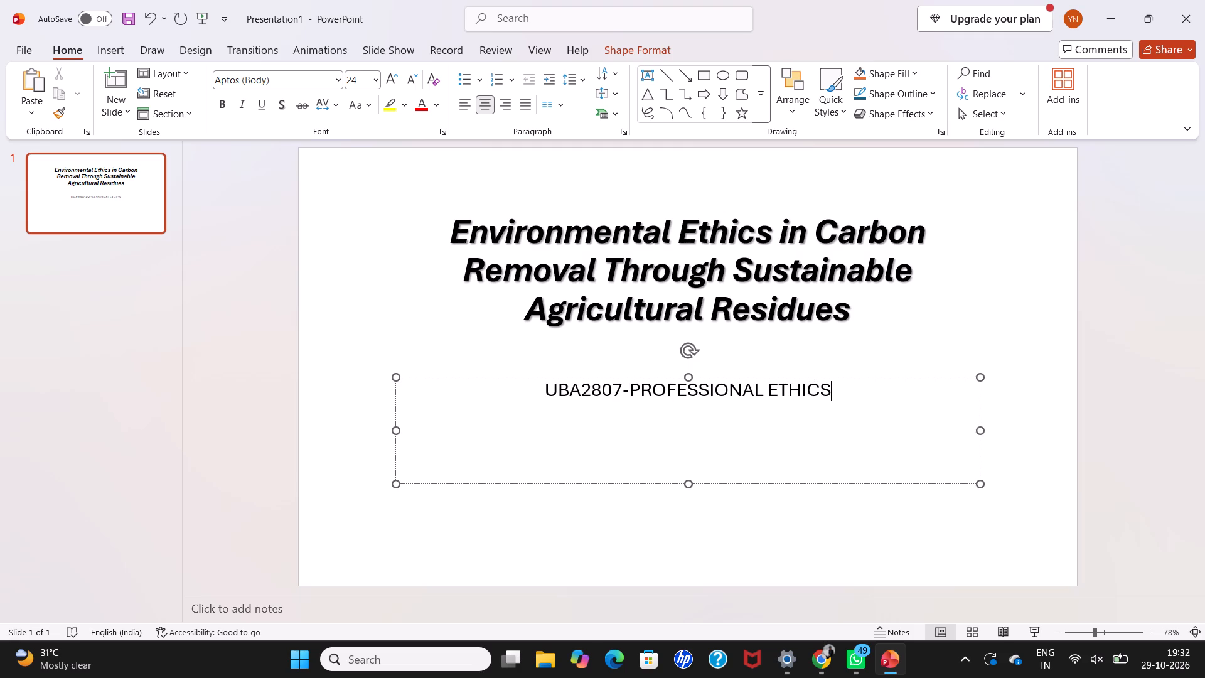
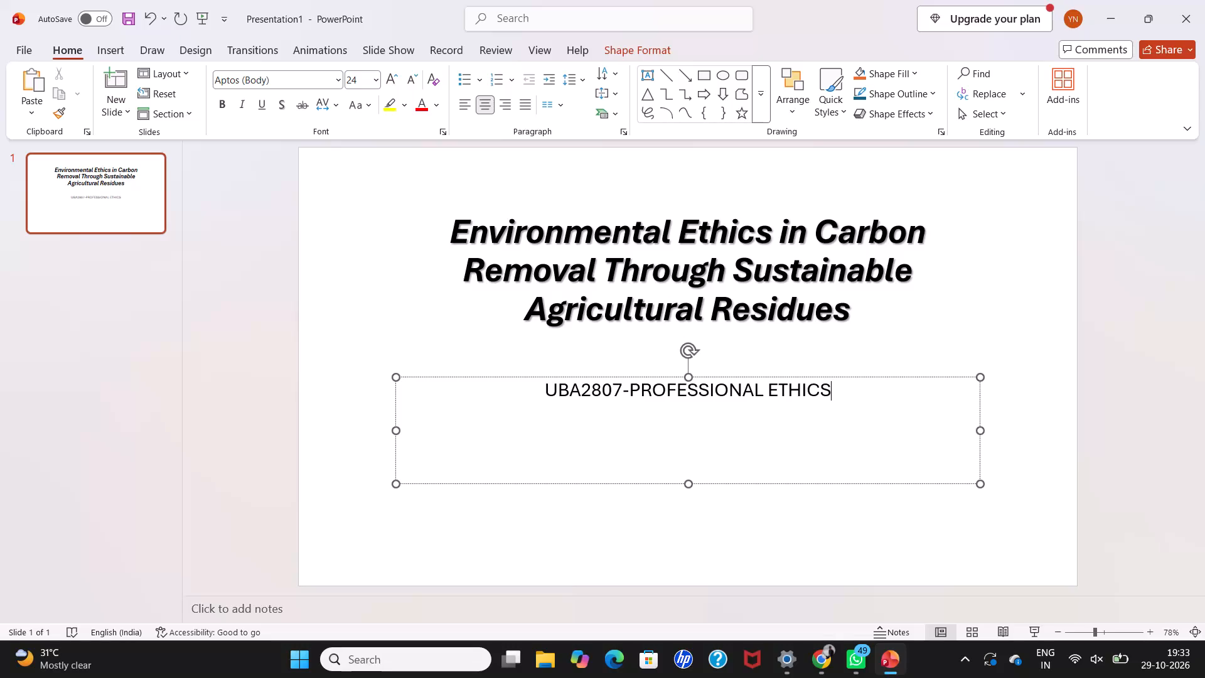
# Extend the title slide's subtitle so it reads "UBA2807-PROFESSIONAL ETHICS AND LEGEL PRACTICES".
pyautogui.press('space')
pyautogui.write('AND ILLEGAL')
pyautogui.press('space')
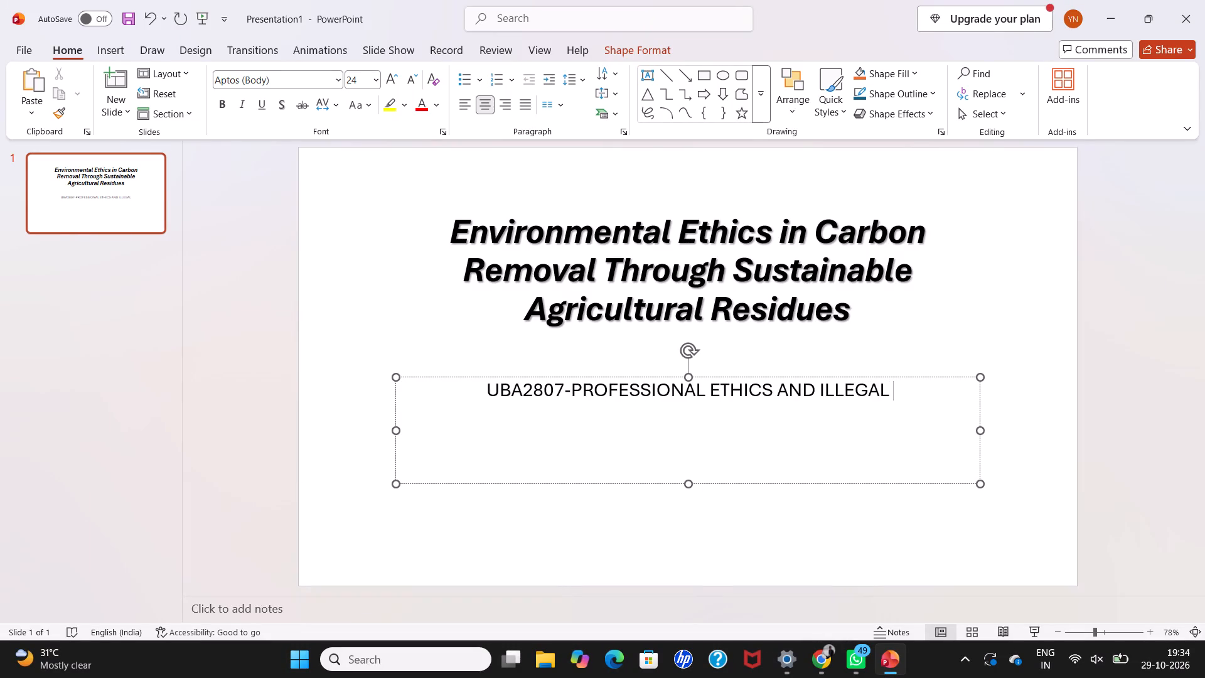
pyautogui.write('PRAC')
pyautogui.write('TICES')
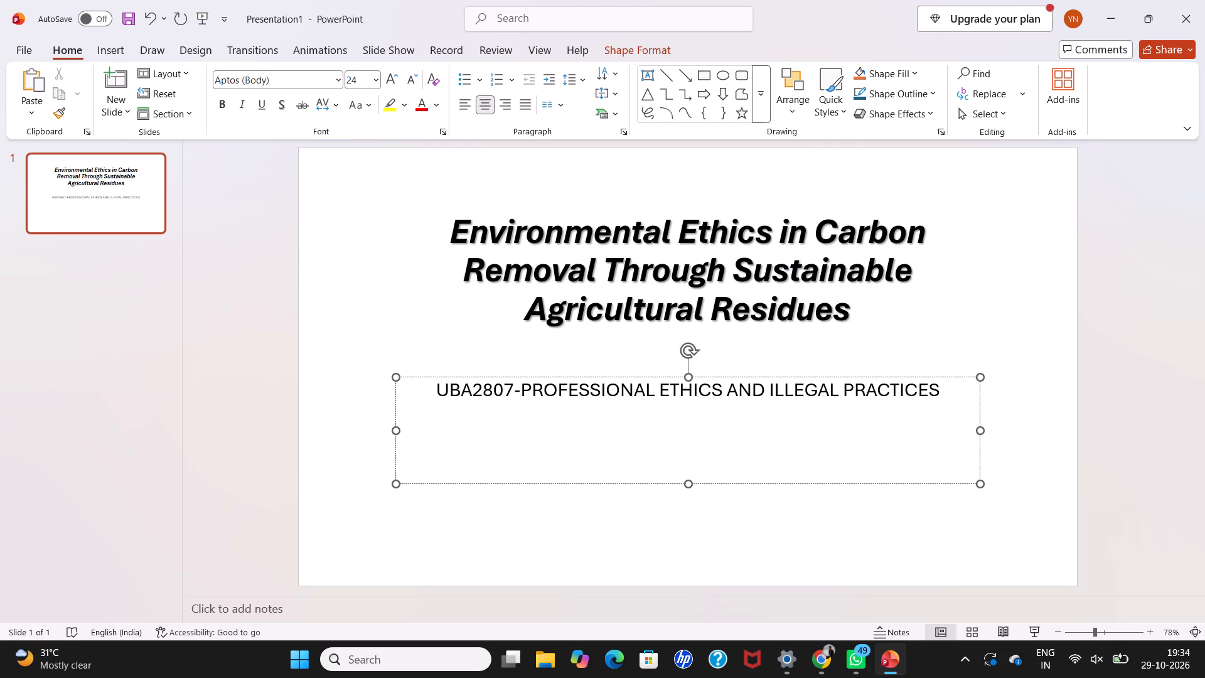
pyautogui.click(781, 393)
pyautogui.press('BackSpace')
pyautogui.press('BackSpace')
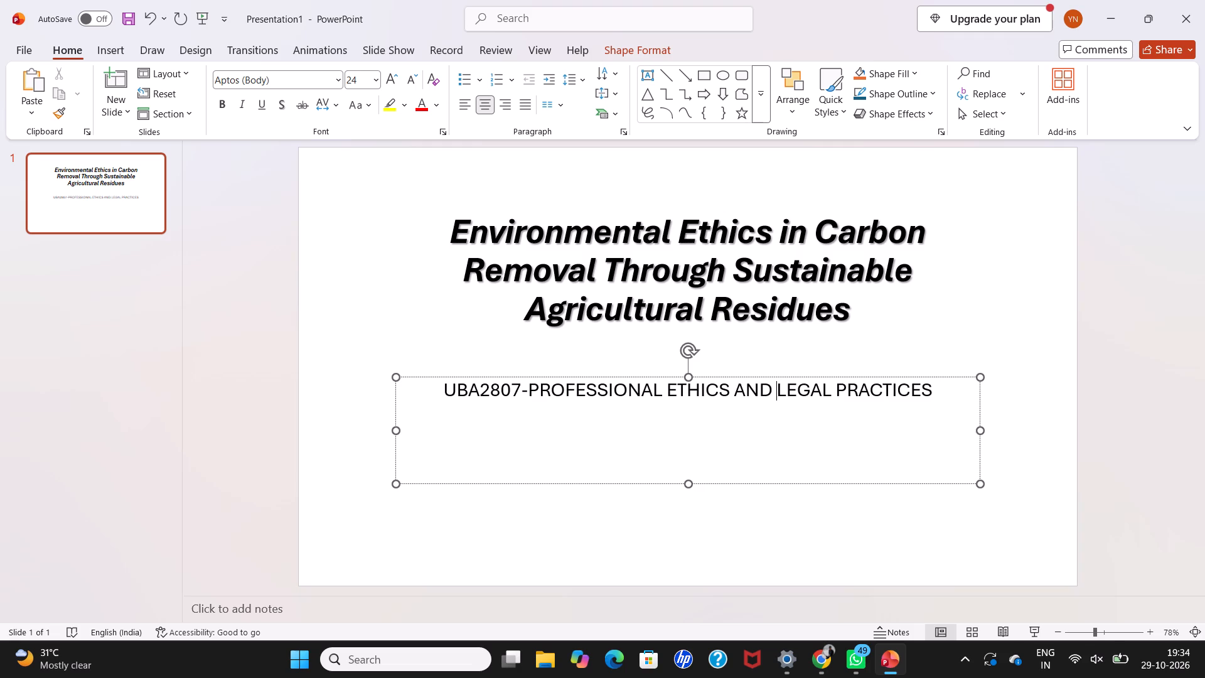
pyautogui.click(821, 392)
pyautogui.press('BackSpace')
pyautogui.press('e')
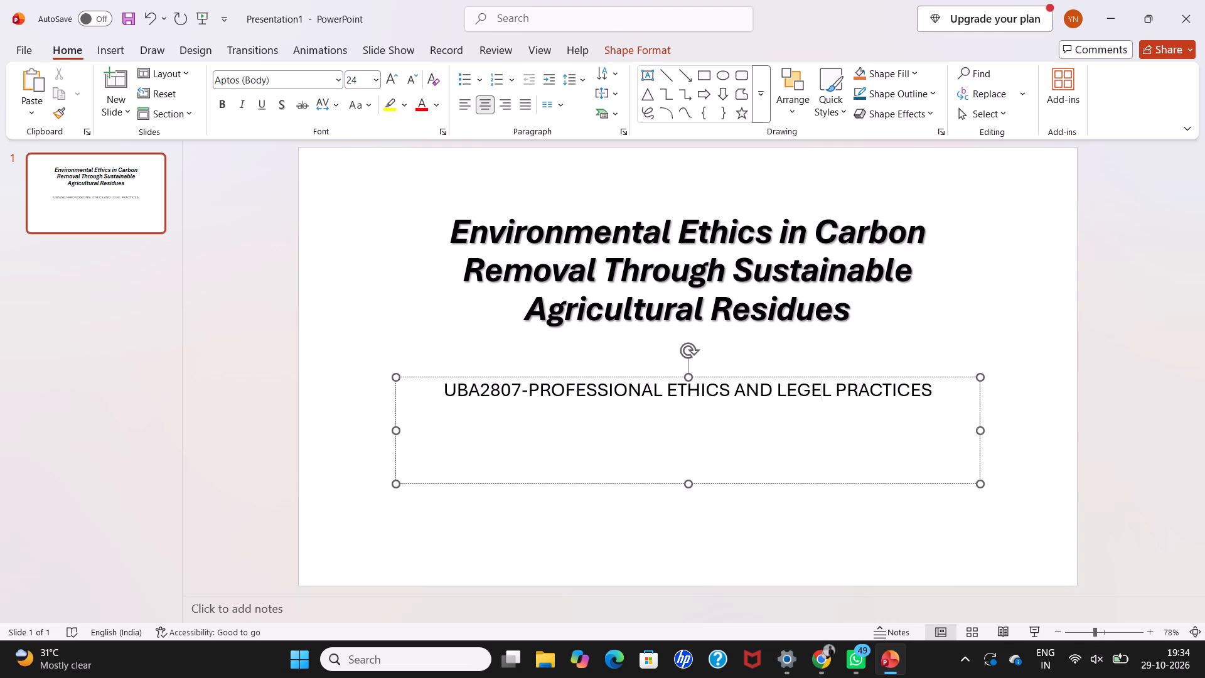
# Format the whole subtitle line as bold and italic.
pyautogui.click(396, 337)
pyautogui.click(451, 392)
pyautogui.moveTo(451, 392); pyautogui.dragTo(444, 391)
pyautogui.click(444, 391)
pyautogui.moveTo(444, 391); pyautogui.dragTo(557, 416)
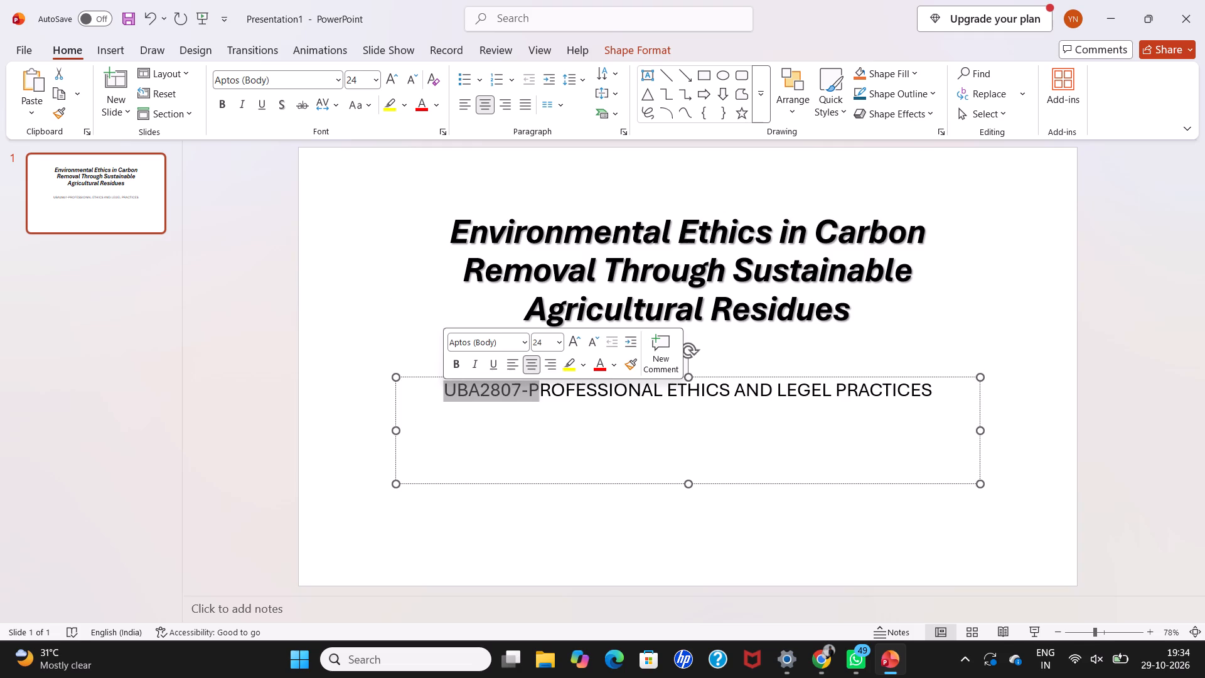
pyautogui.moveTo(557, 416); pyautogui.dragTo(875, 398)
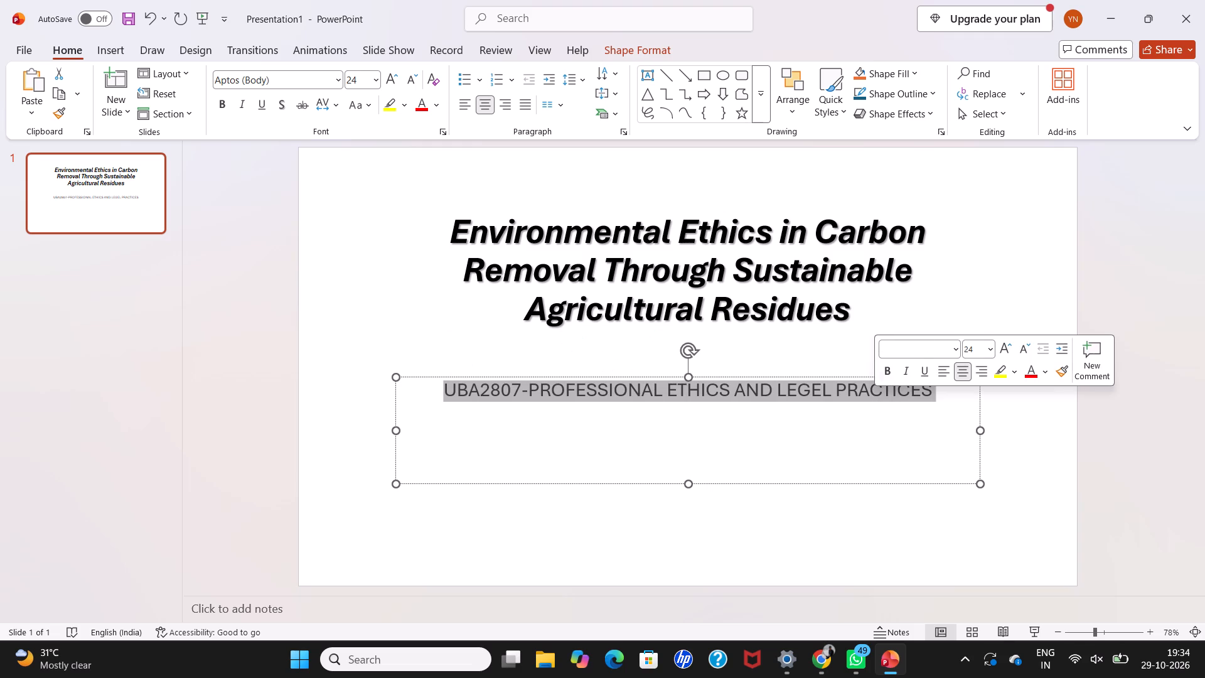
pyautogui.click(891, 370)
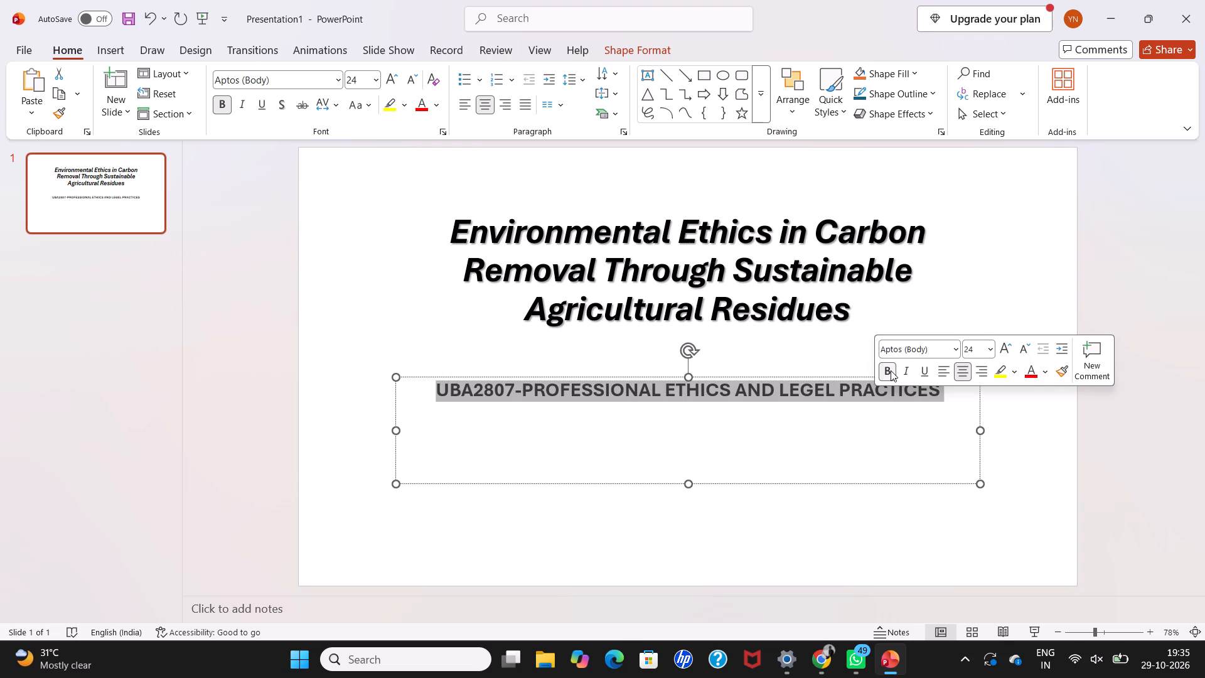
pyautogui.click(909, 372)
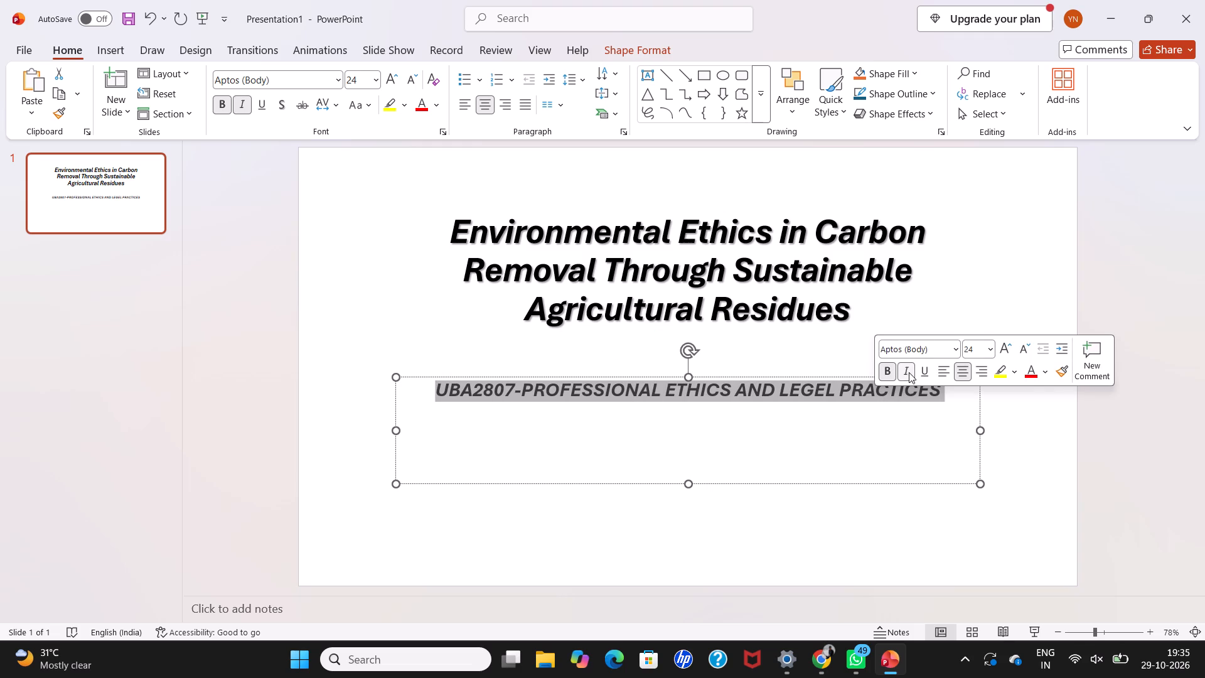
pyautogui.click(852, 433)
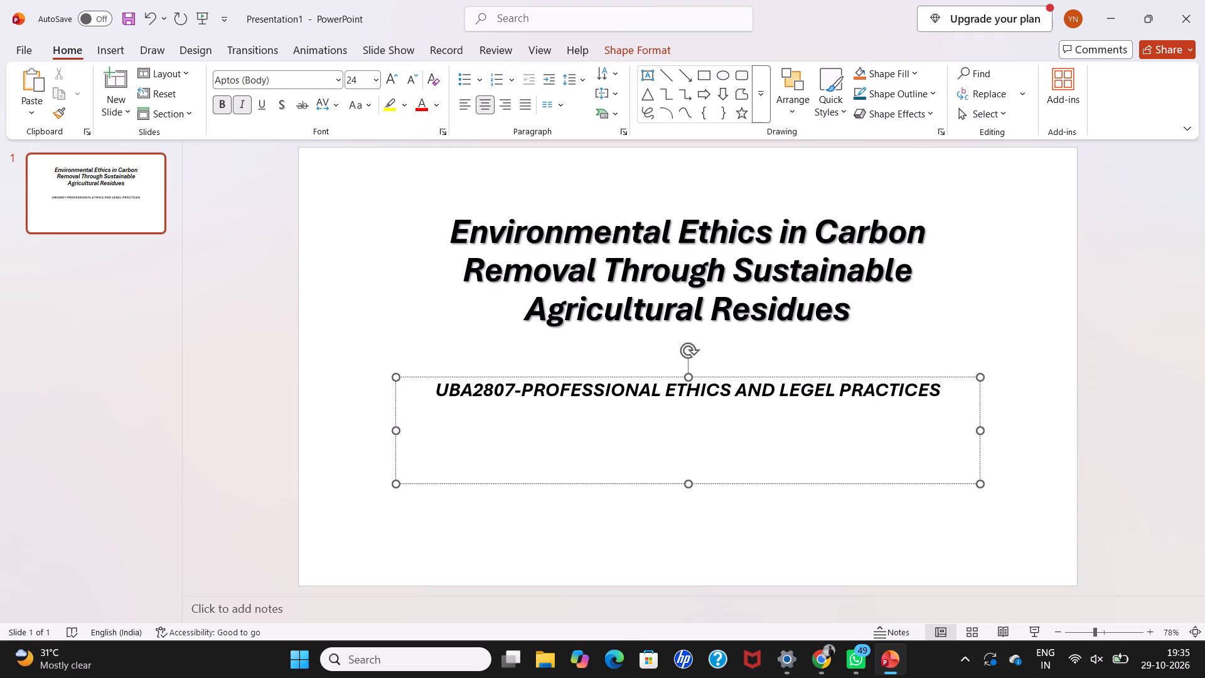
pyautogui.click(946, 449)
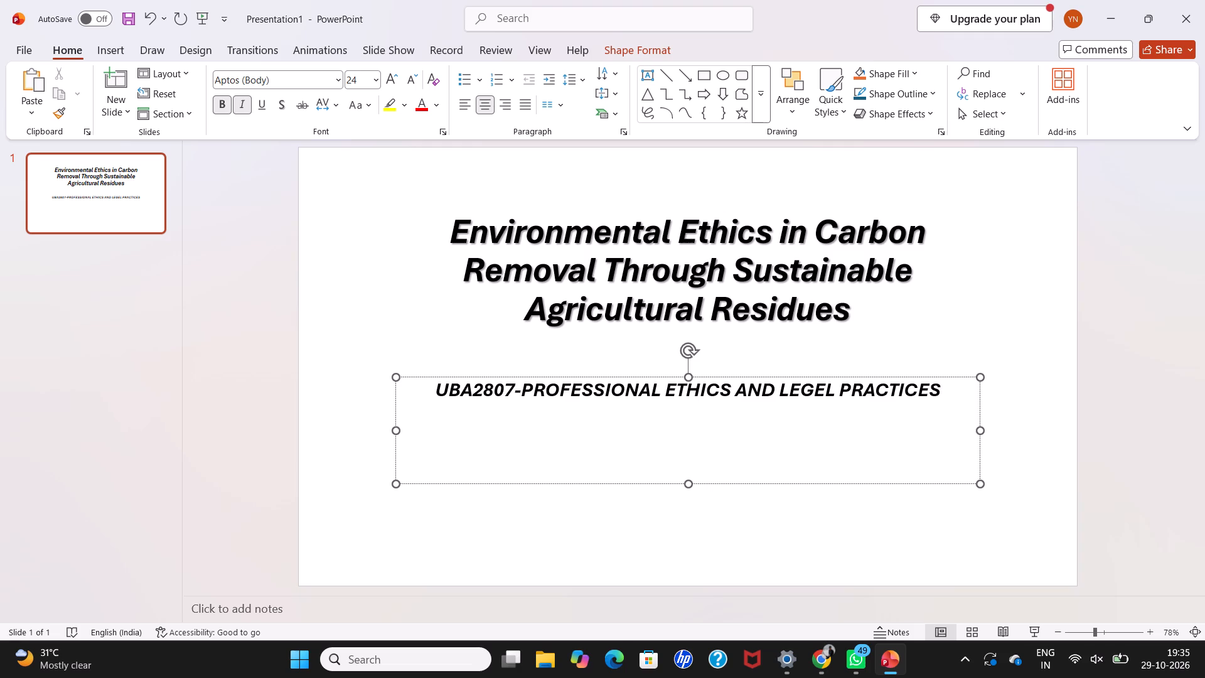
pyautogui.click(916, 446)
pyautogui.click(1036, 365)
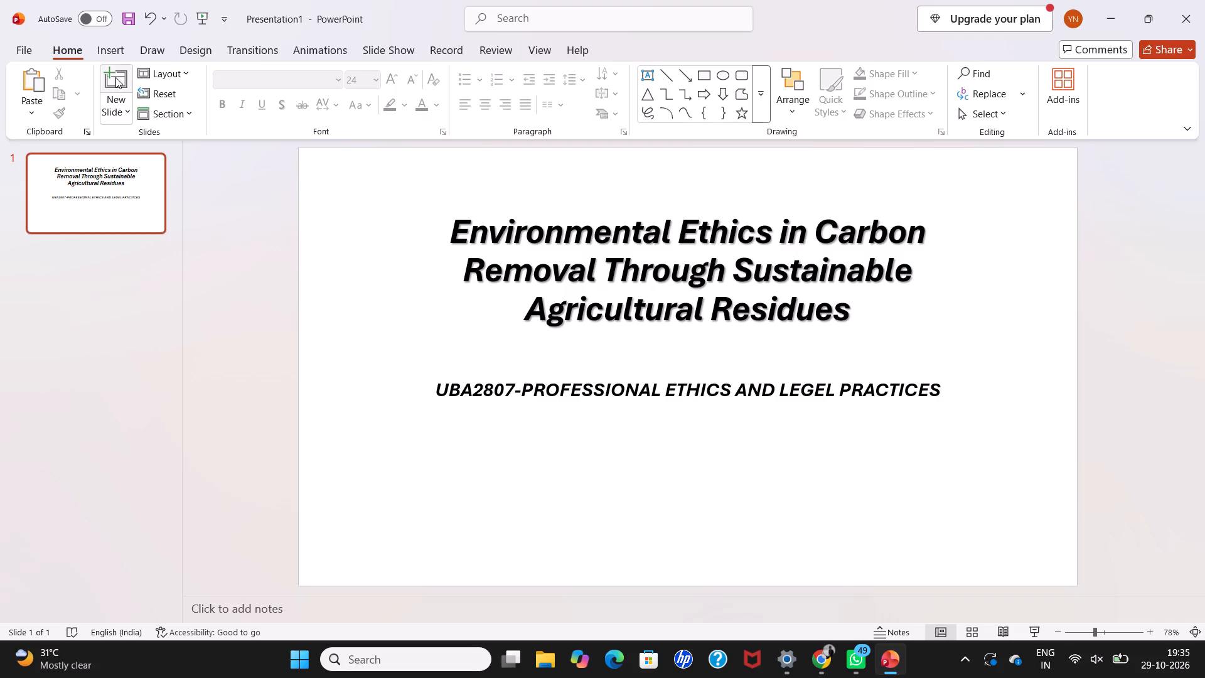
# Turn on AutoSave by uploading the file to the personal OneDrive under the name "Presentation".
pyautogui.click(108, 45)
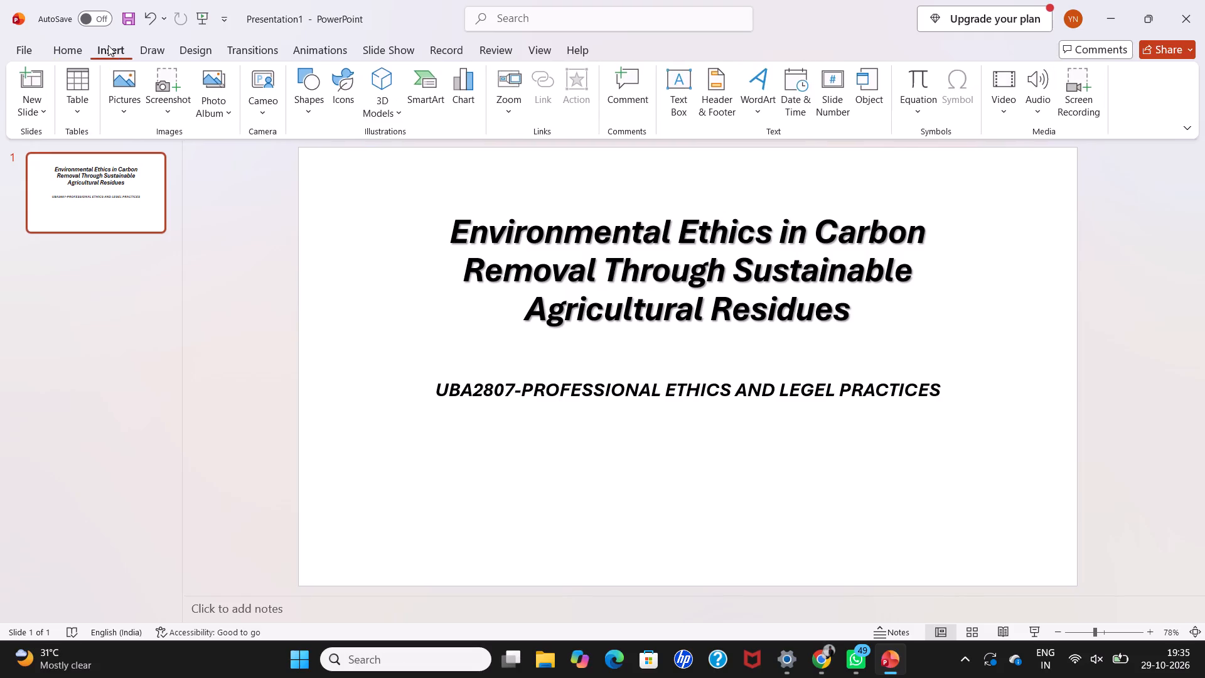
pyautogui.click(92, 14)
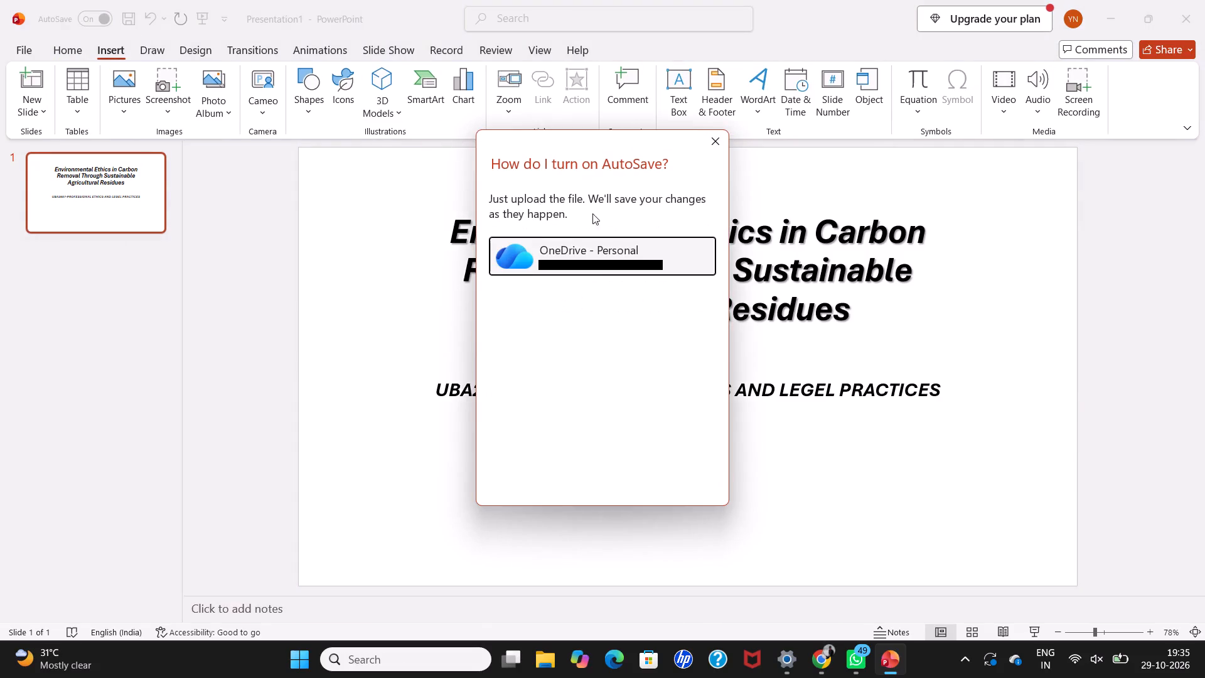
pyautogui.click(602, 247)
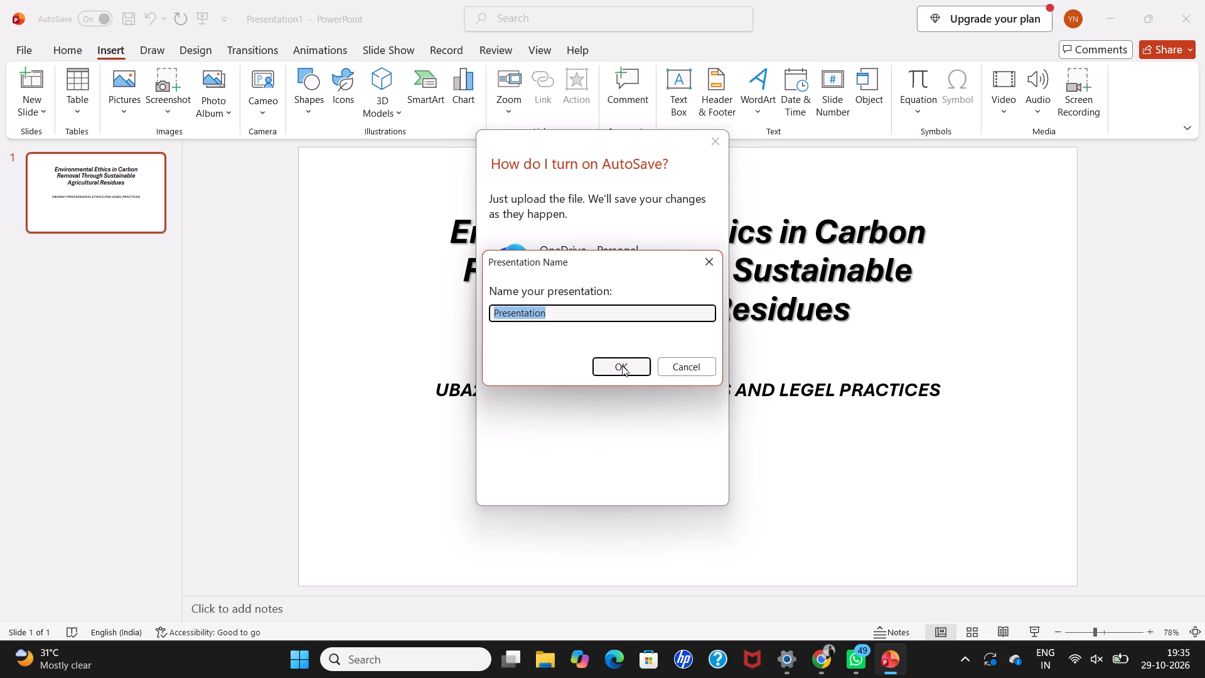
pyautogui.click(622, 365)
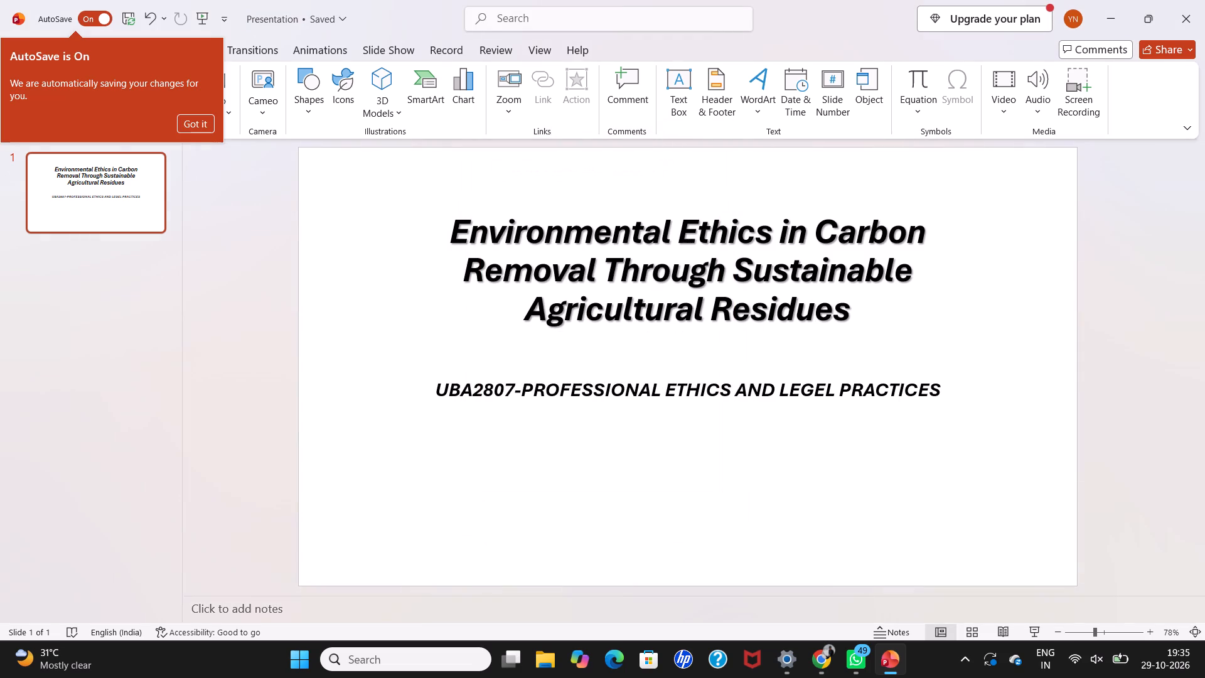
pyautogui.click(203, 120)
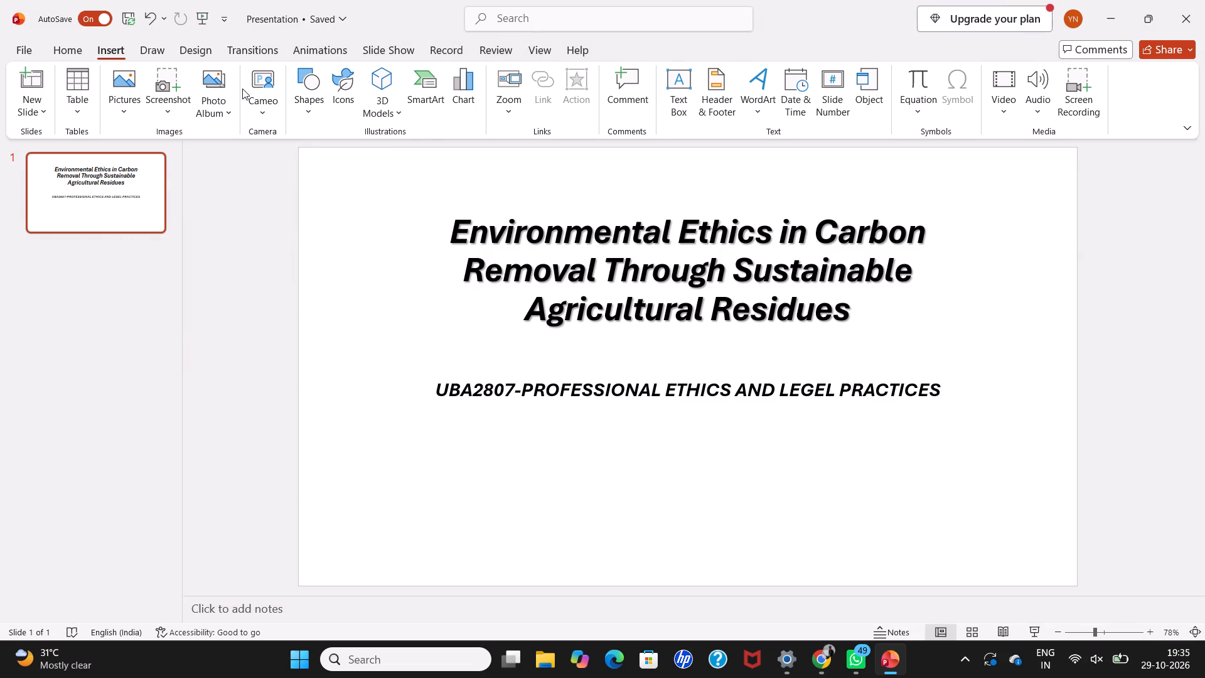
# Insert an empty text box below the right end of the subtitle and widen it towards the slide's centre.
pyautogui.click(687, 96)
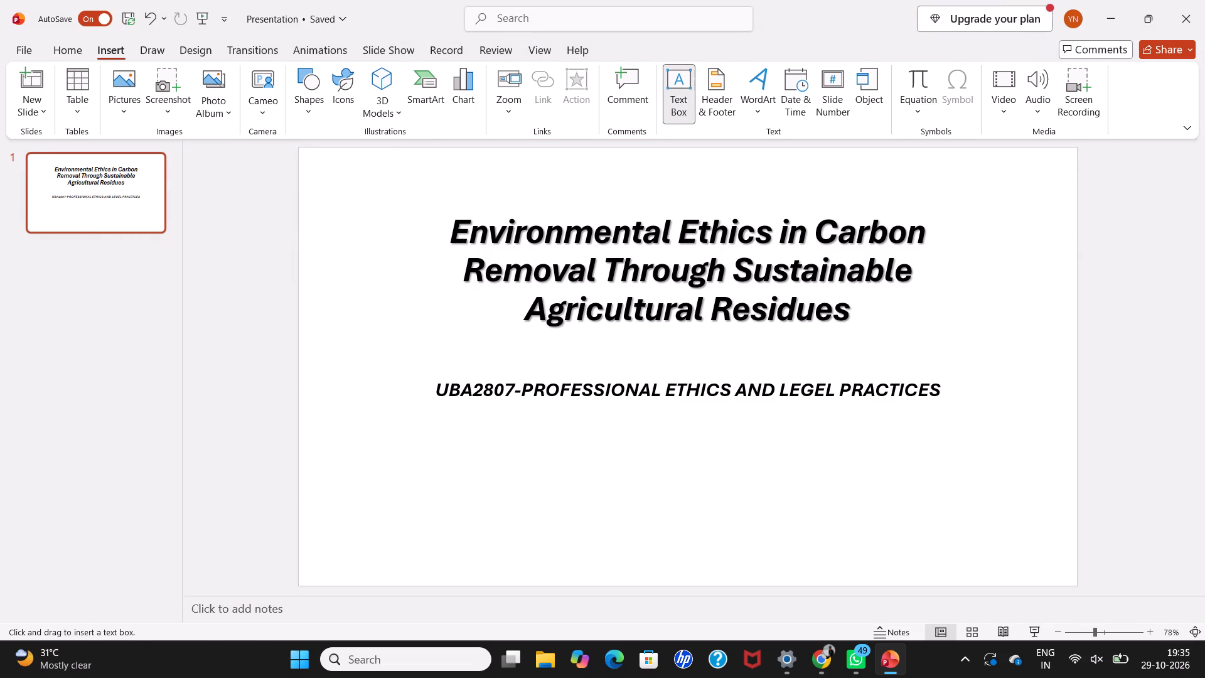
pyautogui.click(953, 455)
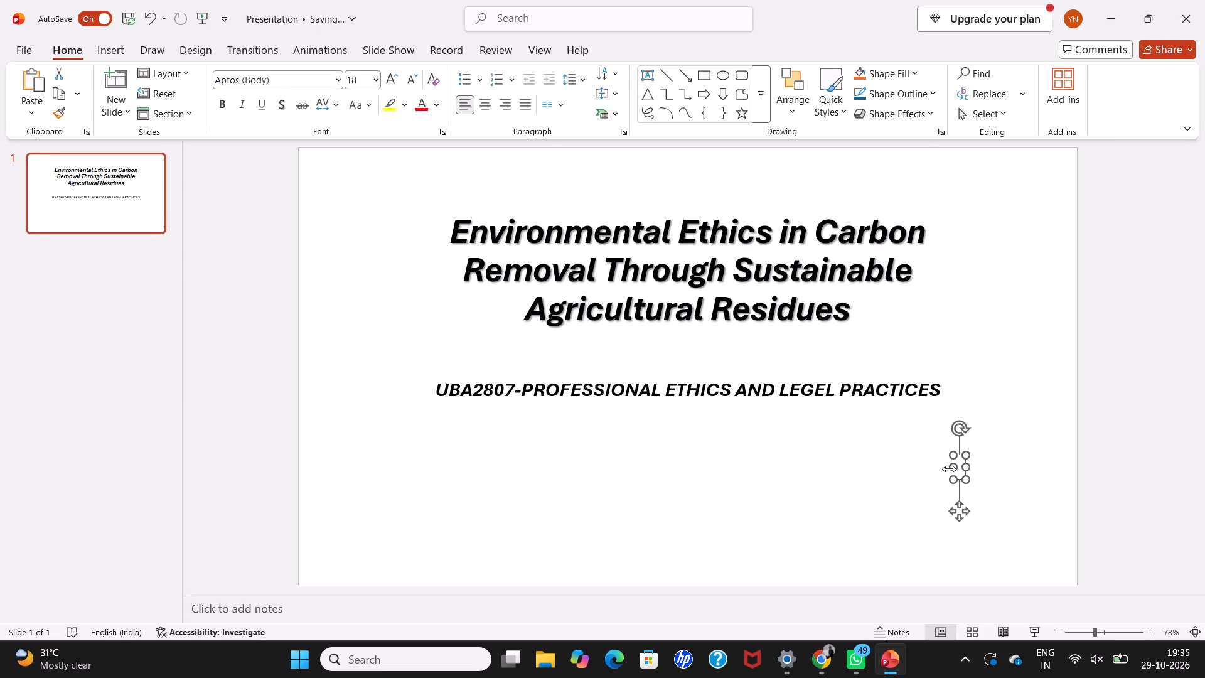
pyautogui.click(914, 475)
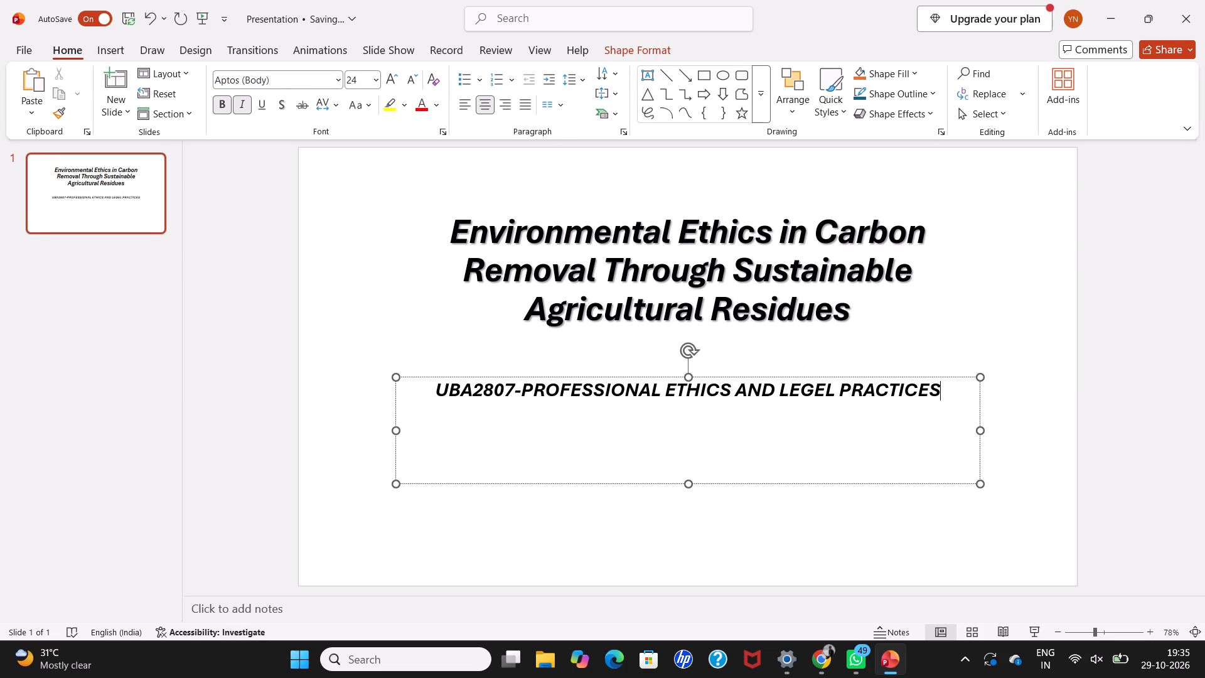
pyautogui.click(970, 493)
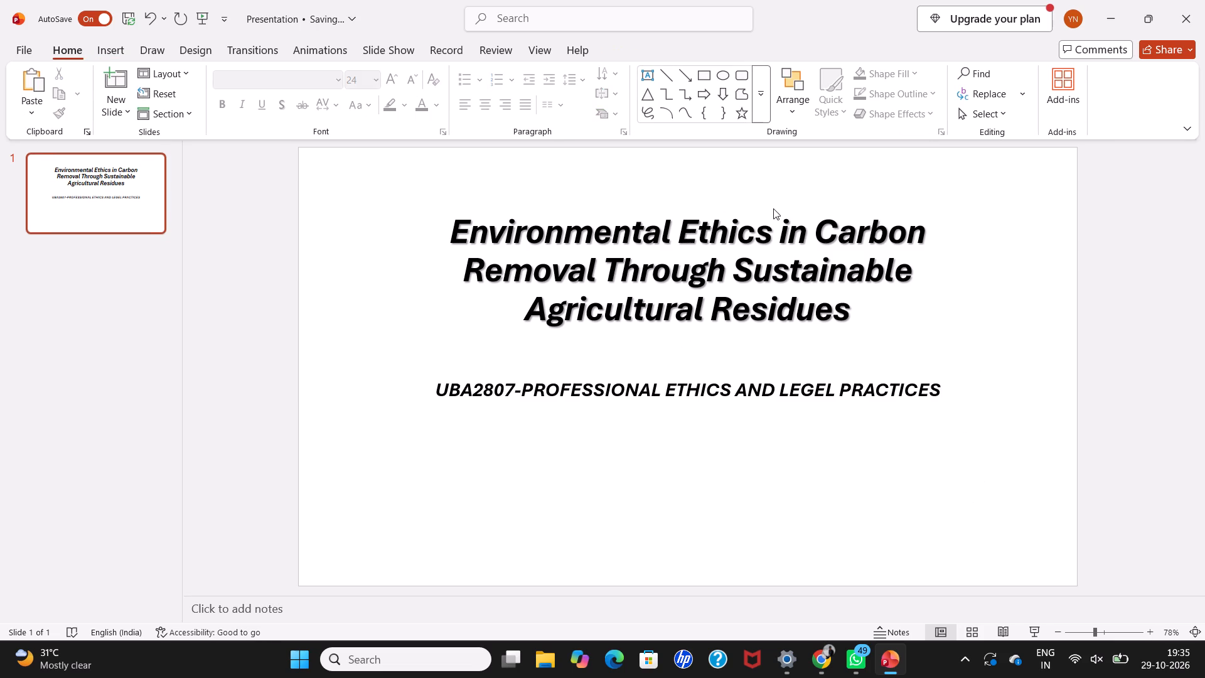
pyautogui.hotkey('ctrl', 'z')
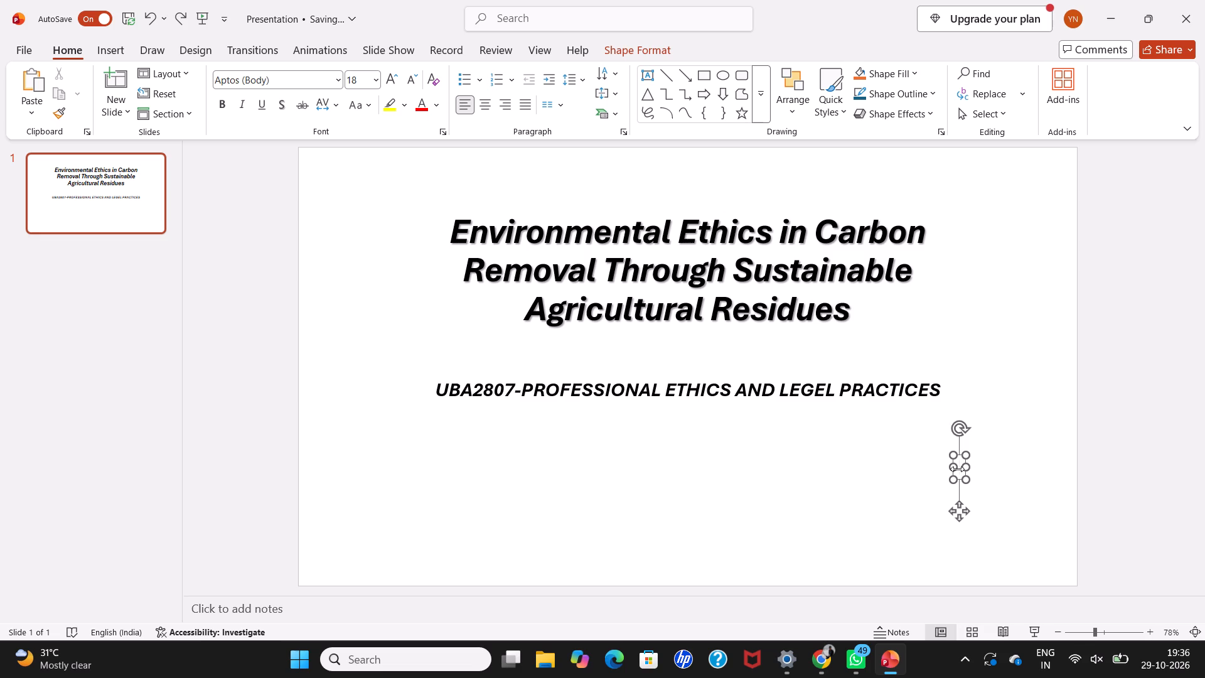
pyautogui.moveTo(957, 469); pyautogui.dragTo(853, 477)
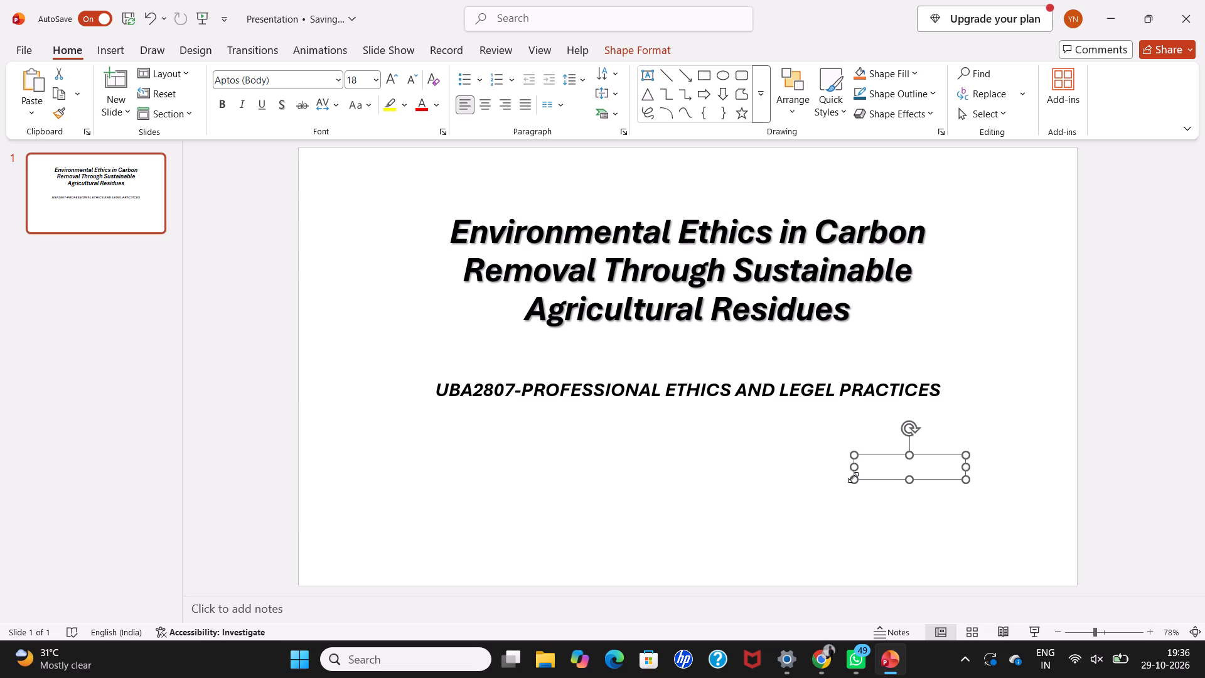
# Enter "PRESENTED BY:" in the new text box below the subtitle.
pyautogui.click(877, 457)
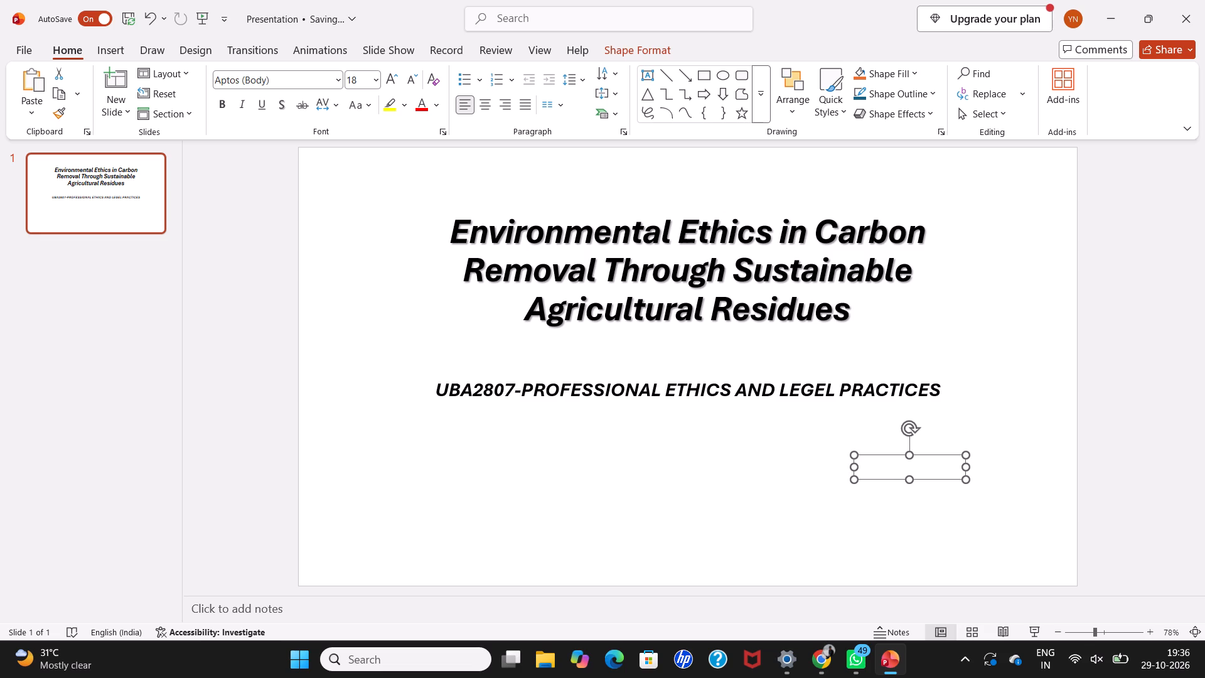
pyautogui.click(870, 464)
pyautogui.click(869, 461)
pyautogui.click(883, 497)
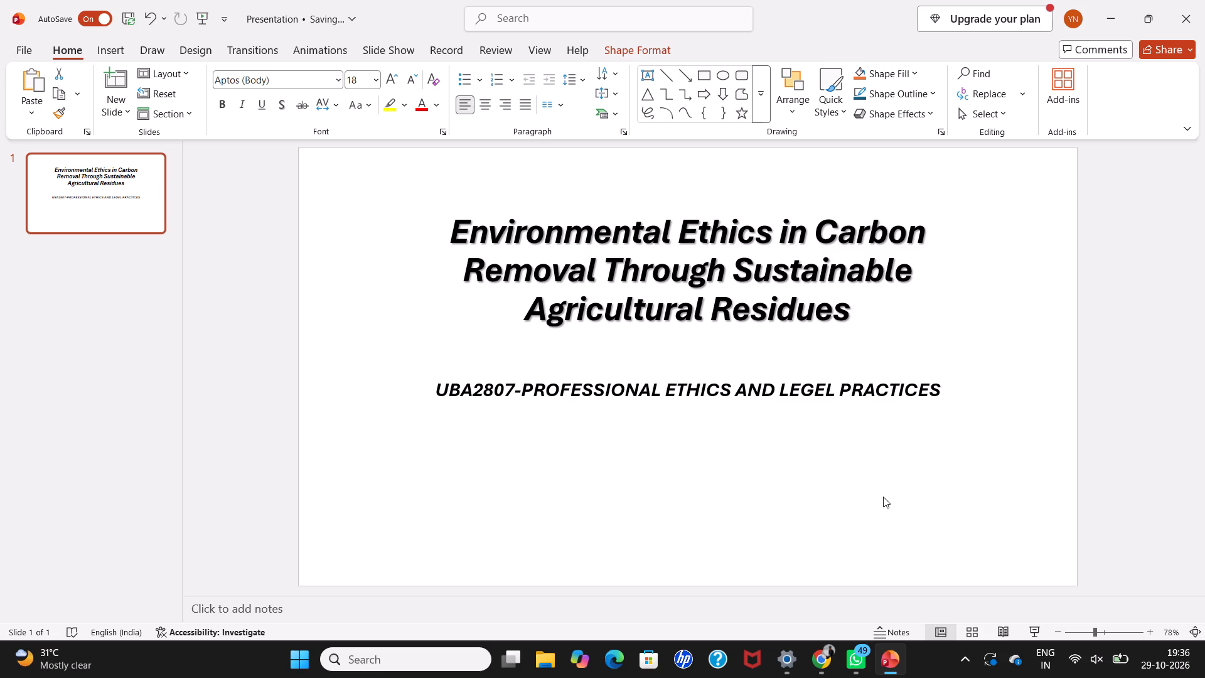
pyautogui.click(878, 468)
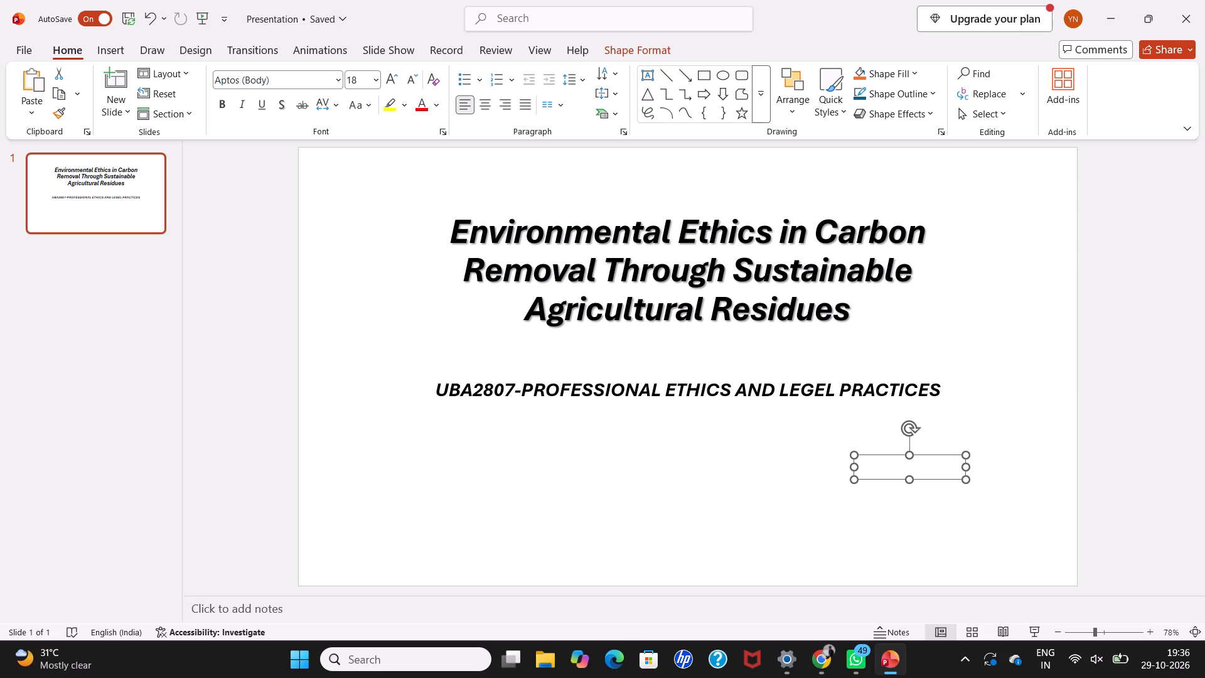
pyautogui.click(865, 461)
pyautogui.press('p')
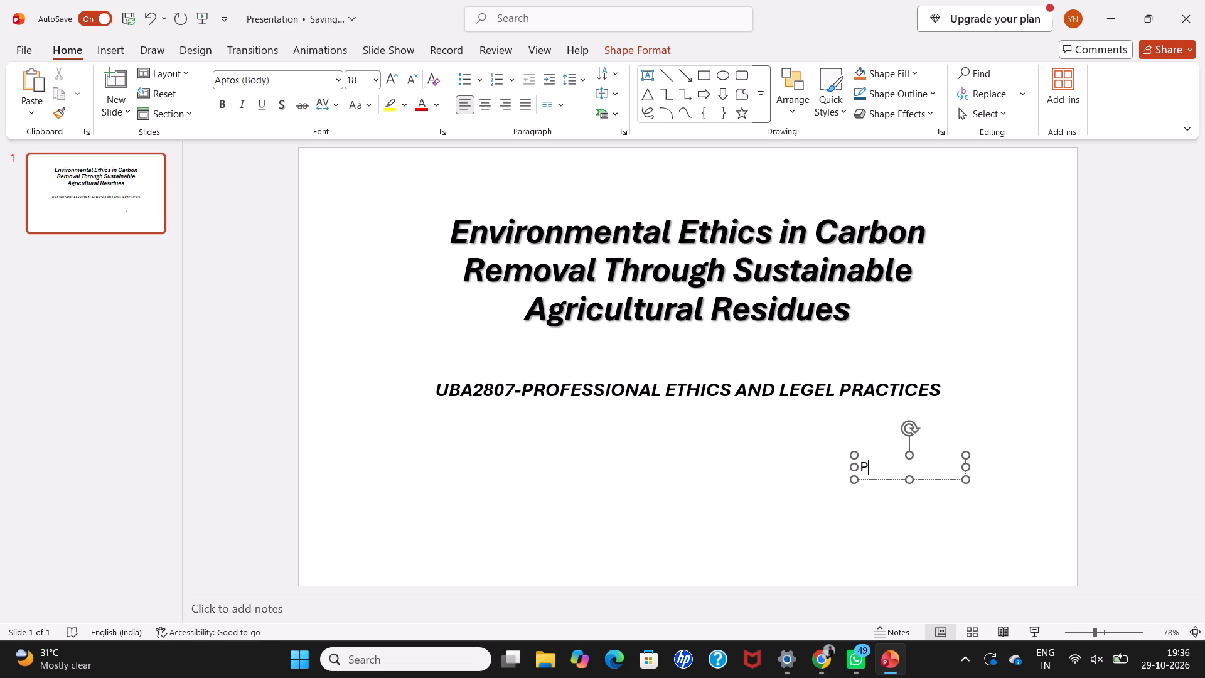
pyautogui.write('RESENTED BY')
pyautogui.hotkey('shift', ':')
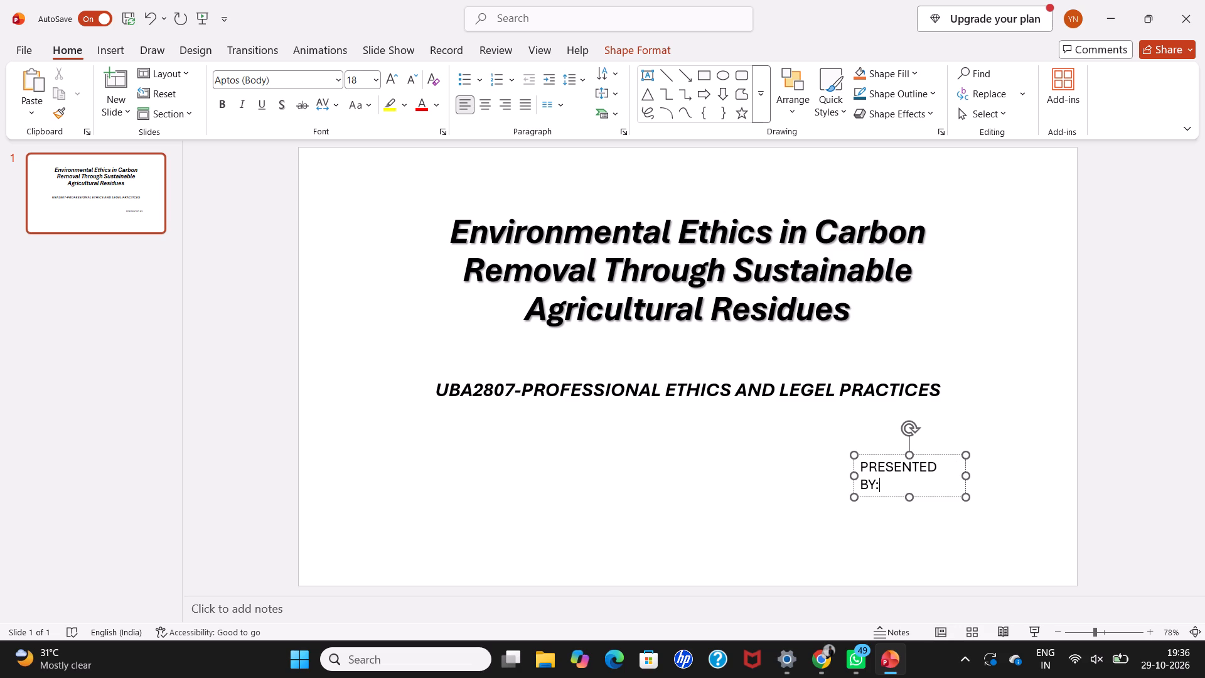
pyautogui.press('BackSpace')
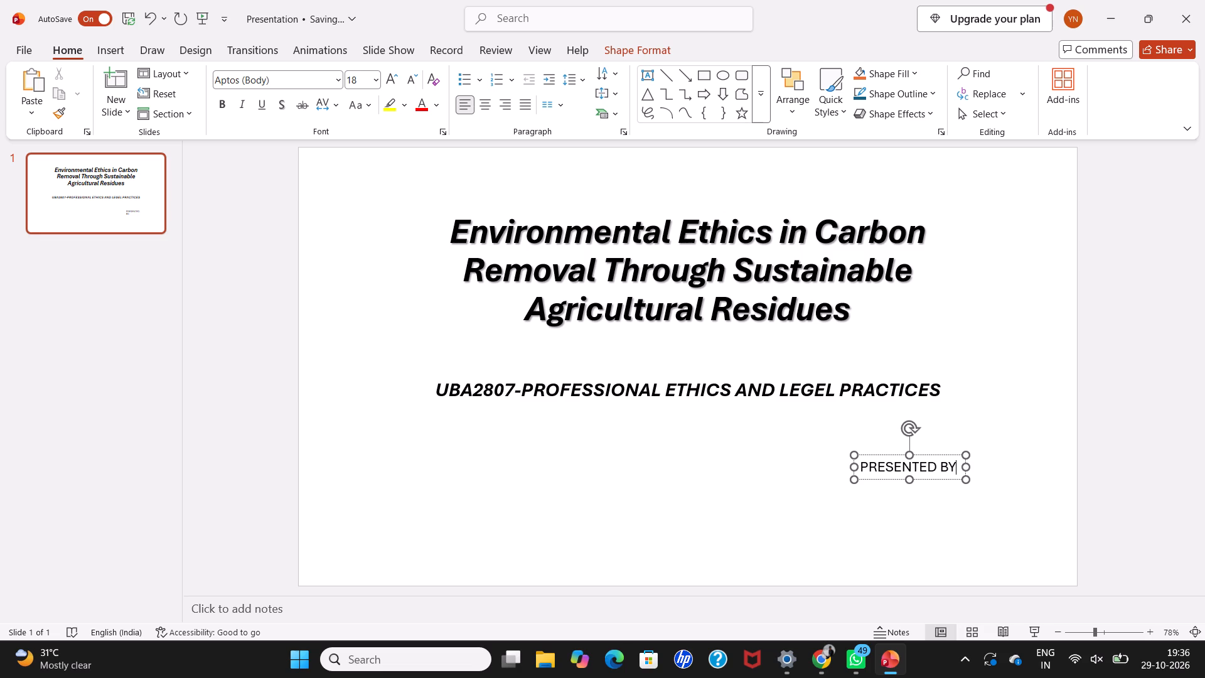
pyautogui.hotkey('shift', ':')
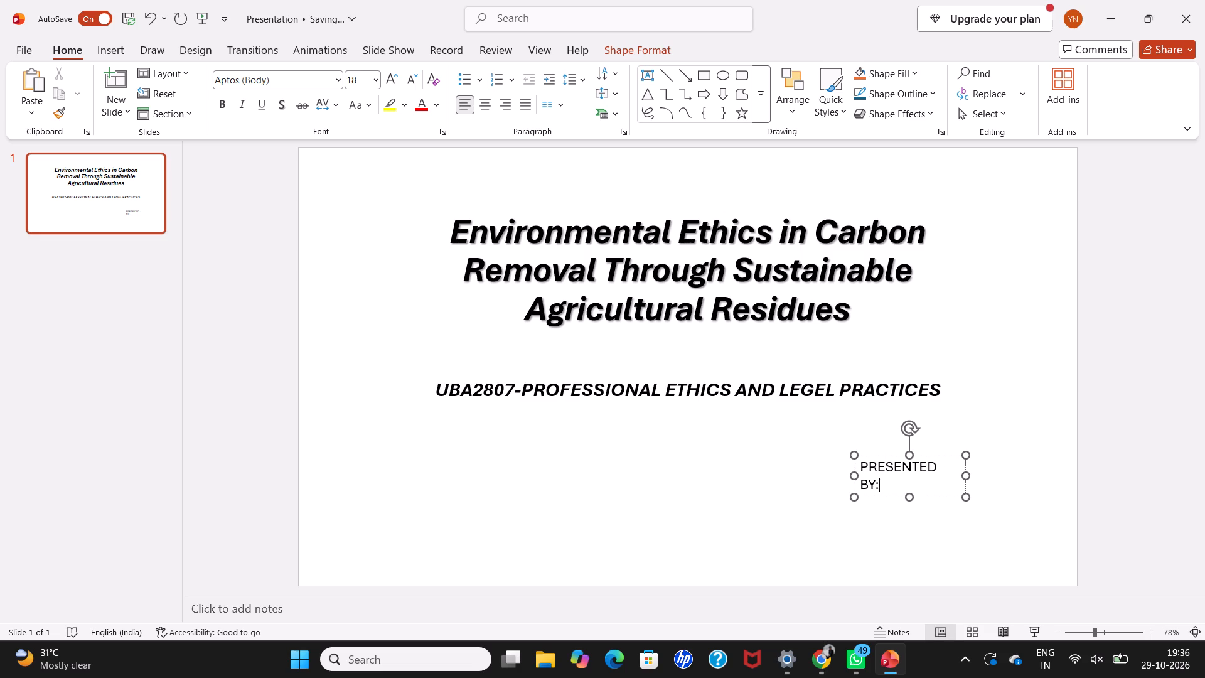
# Widen the "PRESENTED BY:" text box towards the slide's right edge so its text fits on one line.
pyautogui.rightClick(965, 476)
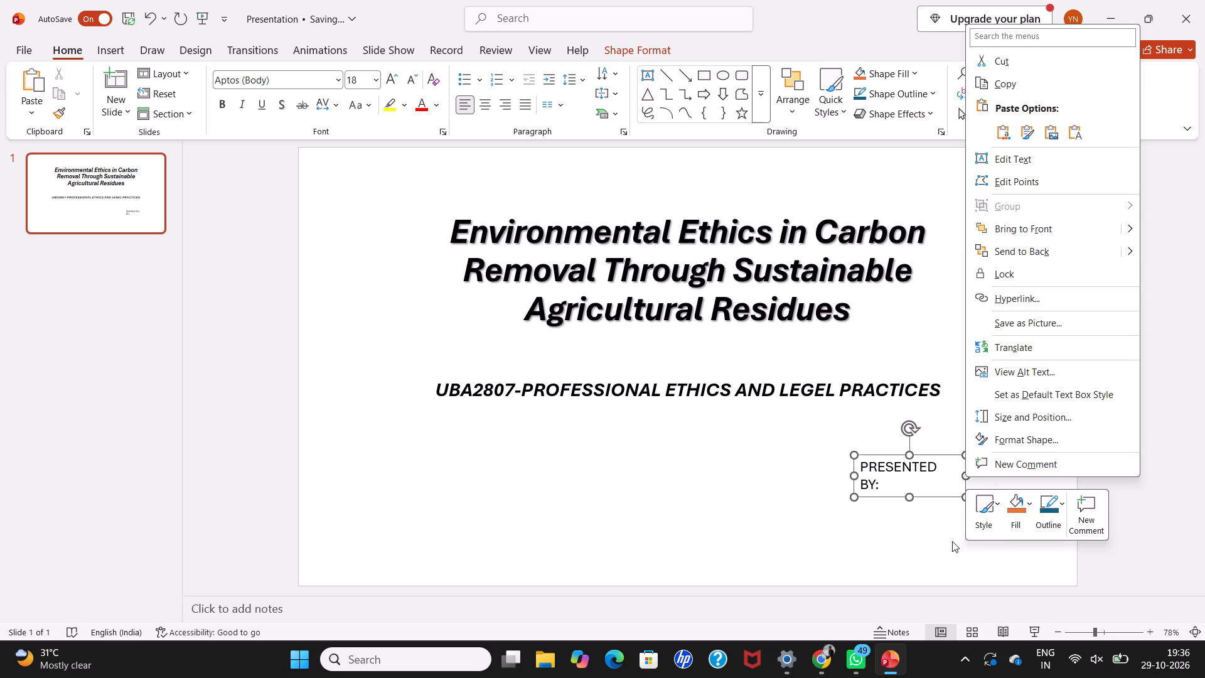
pyautogui.click(953, 541)
pyautogui.moveTo(965, 478); pyautogui.dragTo(1019, 468)
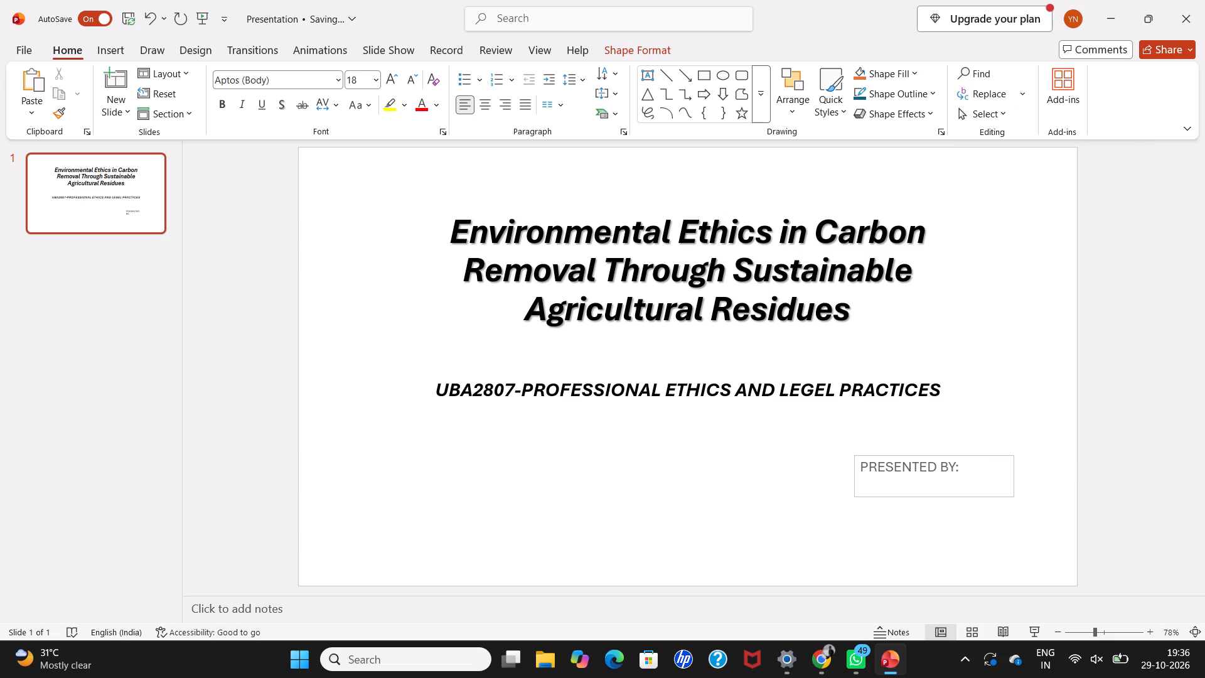
# Widen the "PRESENTED BY:" text box further, almost to the slide's right edge.
pyautogui.moveTo(1019, 468); pyautogui.dragTo(1066, 461)
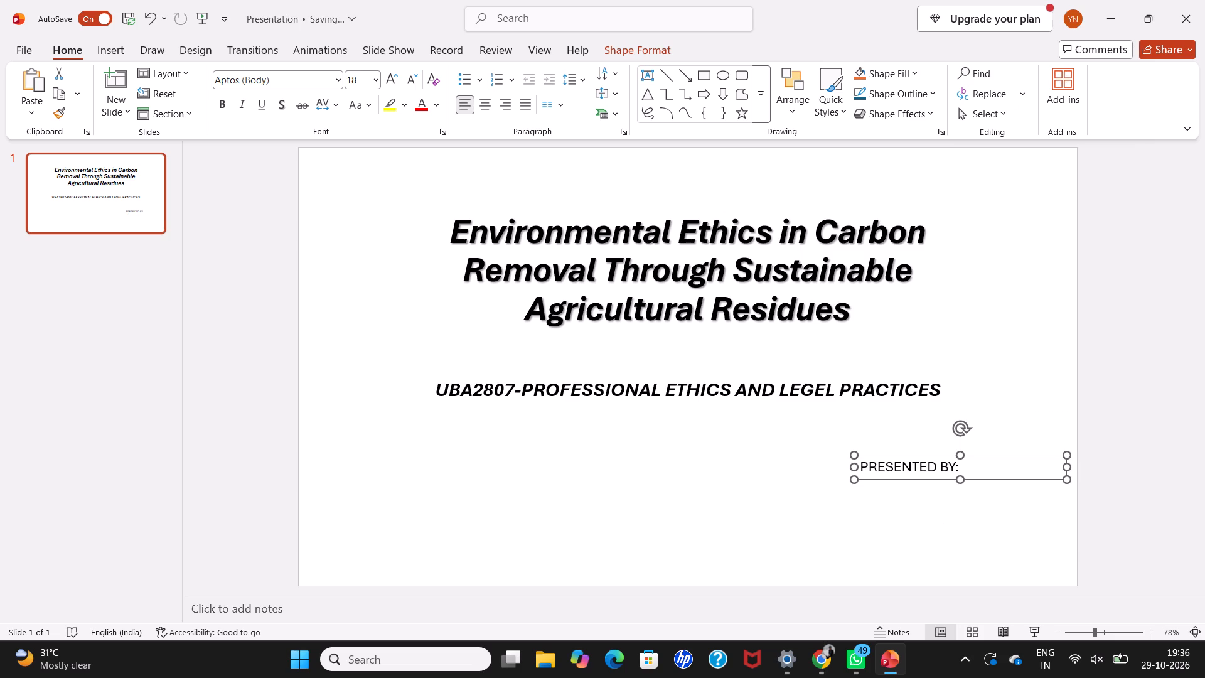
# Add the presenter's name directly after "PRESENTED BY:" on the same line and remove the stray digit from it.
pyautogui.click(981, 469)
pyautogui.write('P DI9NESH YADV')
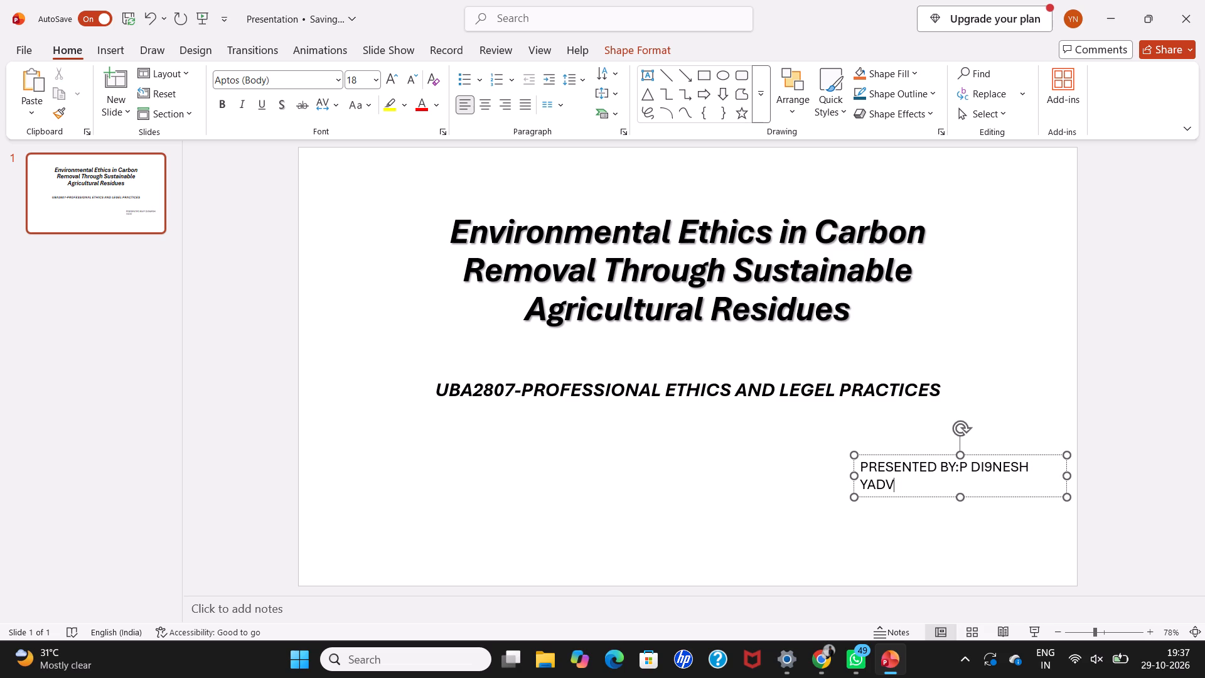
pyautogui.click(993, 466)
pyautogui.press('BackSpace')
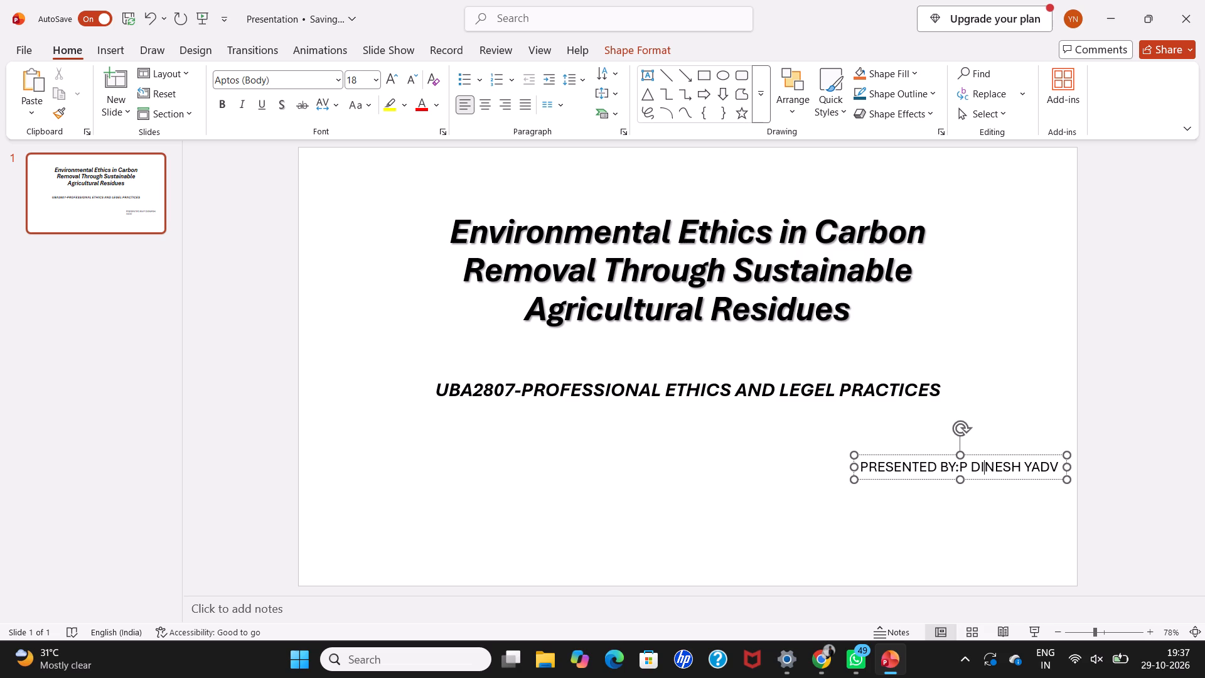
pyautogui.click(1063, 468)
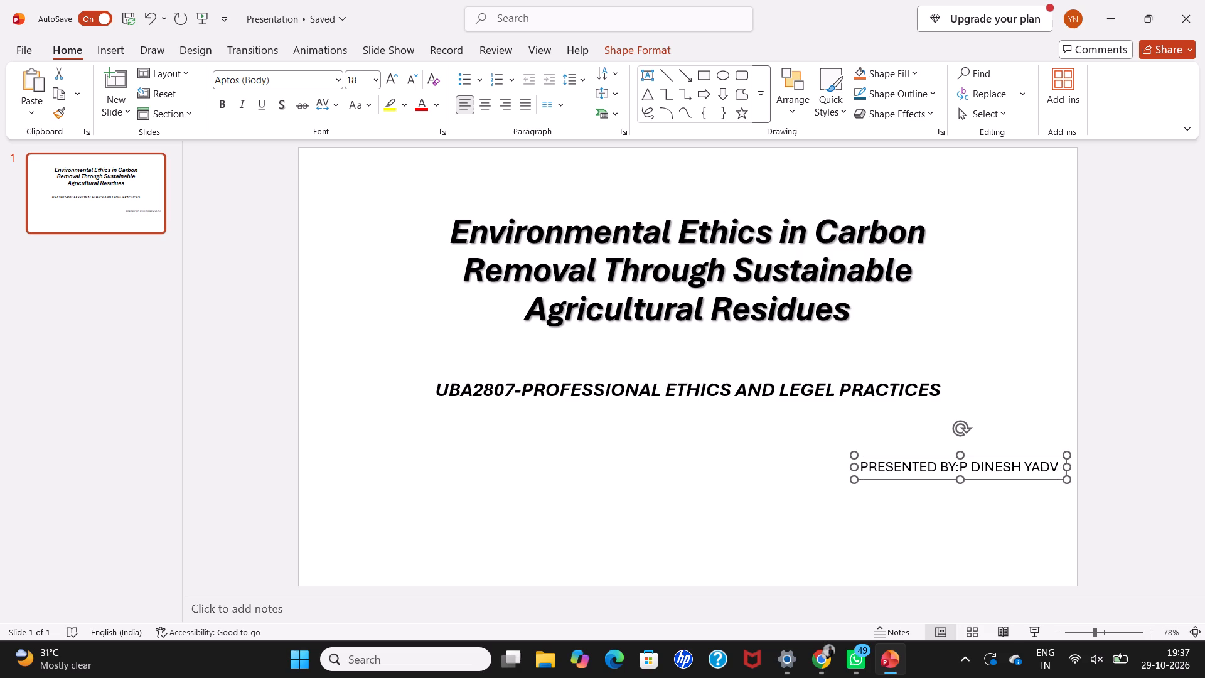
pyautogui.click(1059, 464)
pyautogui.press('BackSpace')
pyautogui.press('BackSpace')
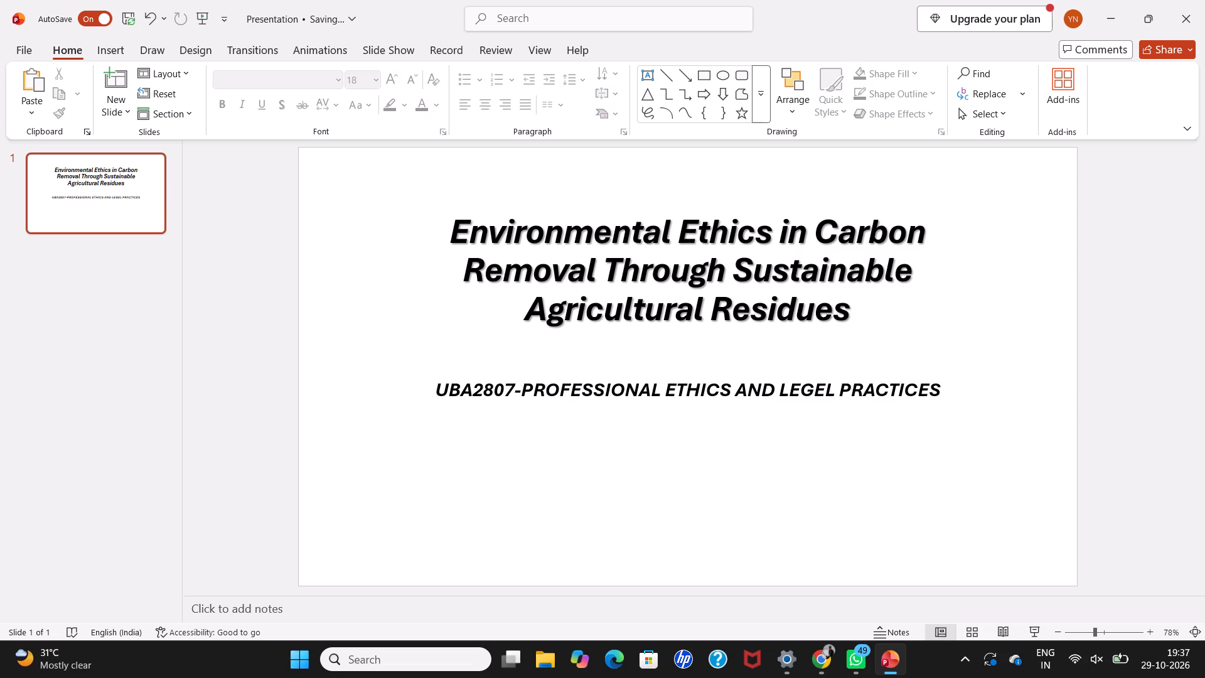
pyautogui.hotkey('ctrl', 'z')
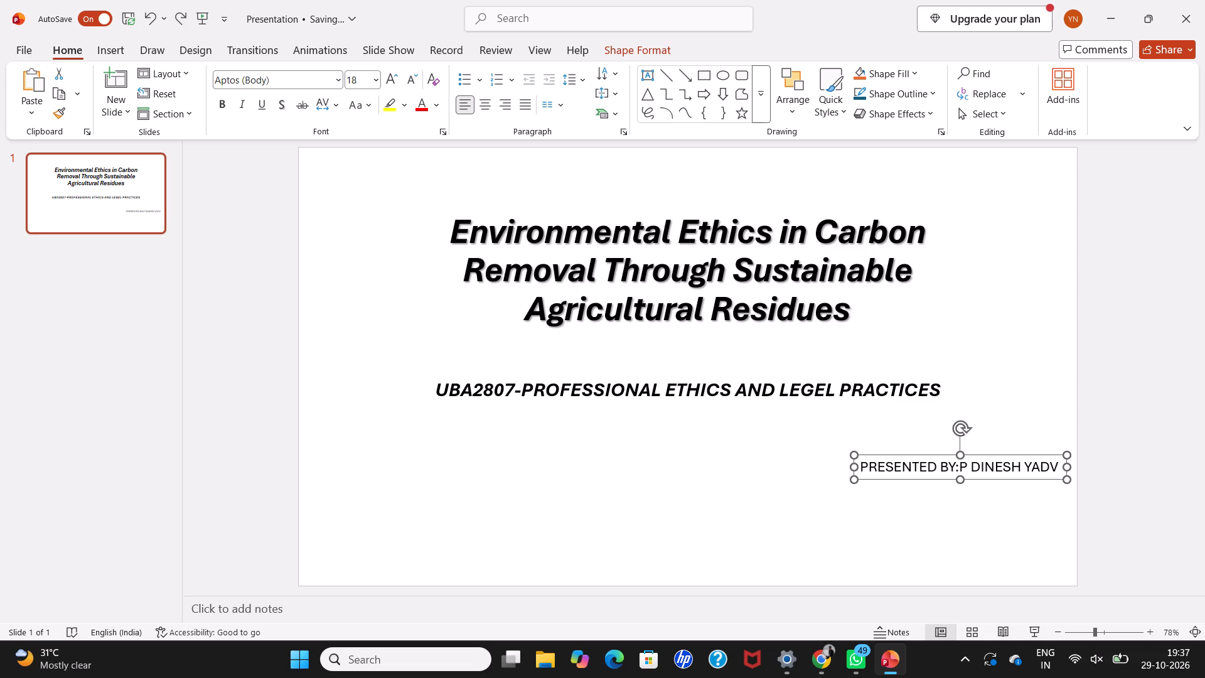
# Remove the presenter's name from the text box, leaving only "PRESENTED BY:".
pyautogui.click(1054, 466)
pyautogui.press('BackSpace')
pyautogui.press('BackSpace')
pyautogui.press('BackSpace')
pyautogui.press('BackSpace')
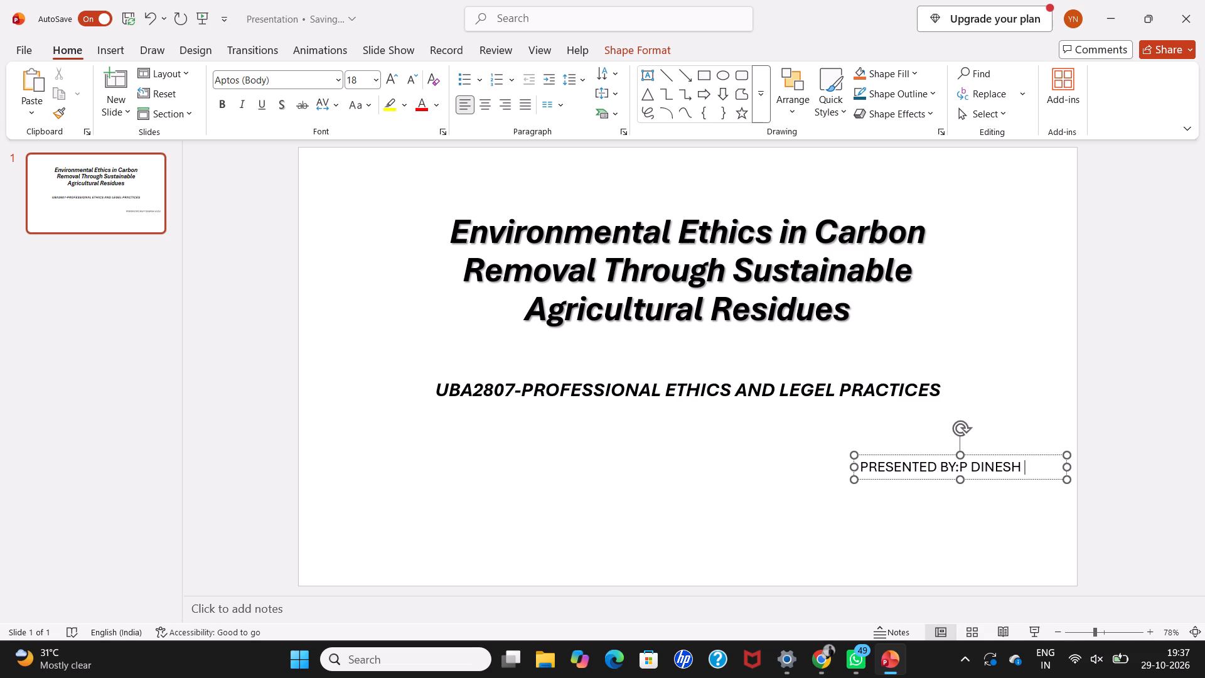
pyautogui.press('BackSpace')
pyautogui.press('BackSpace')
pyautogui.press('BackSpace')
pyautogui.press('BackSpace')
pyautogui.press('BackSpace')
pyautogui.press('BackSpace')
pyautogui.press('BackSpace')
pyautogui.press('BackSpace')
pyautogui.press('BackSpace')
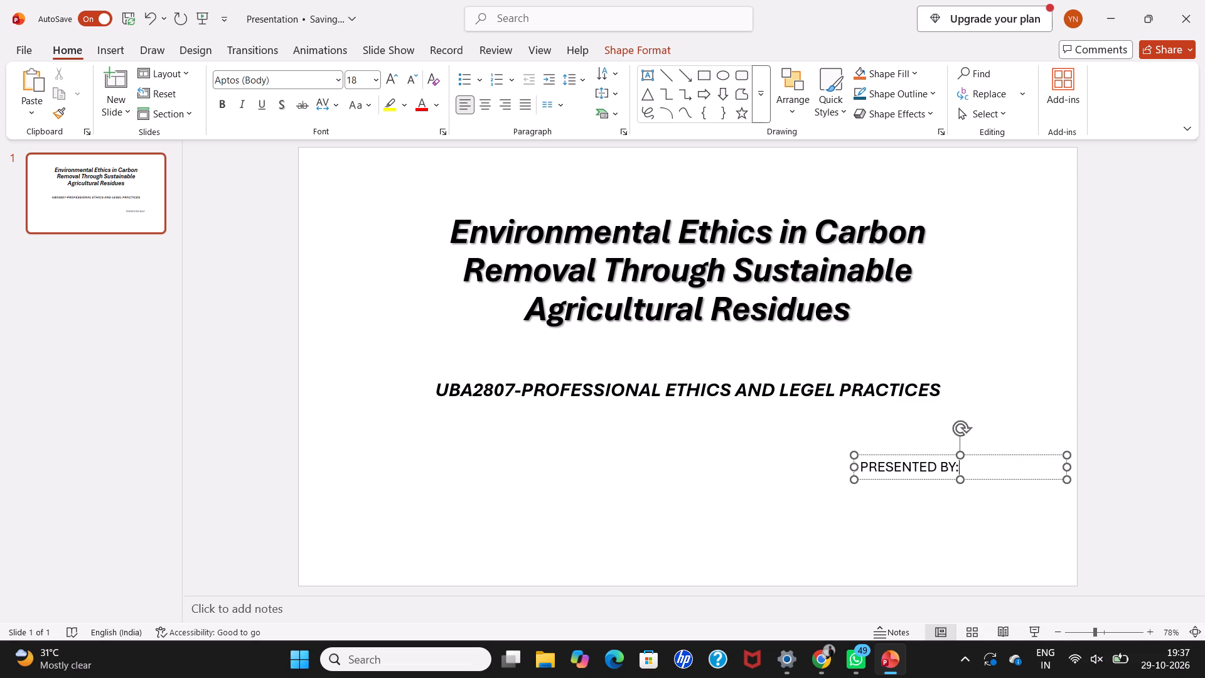
# Enter the presenter's name followed by the registration number in parentheses on a new line below "PRESENTED BY:".
pyautogui.press('Return')
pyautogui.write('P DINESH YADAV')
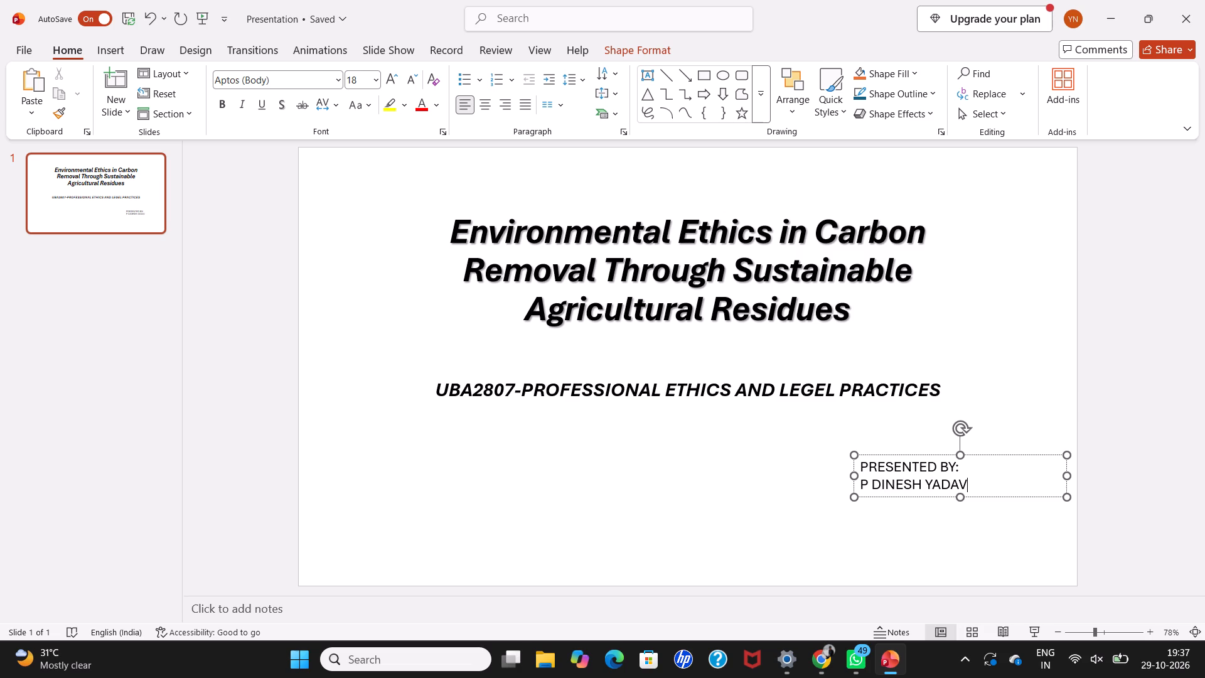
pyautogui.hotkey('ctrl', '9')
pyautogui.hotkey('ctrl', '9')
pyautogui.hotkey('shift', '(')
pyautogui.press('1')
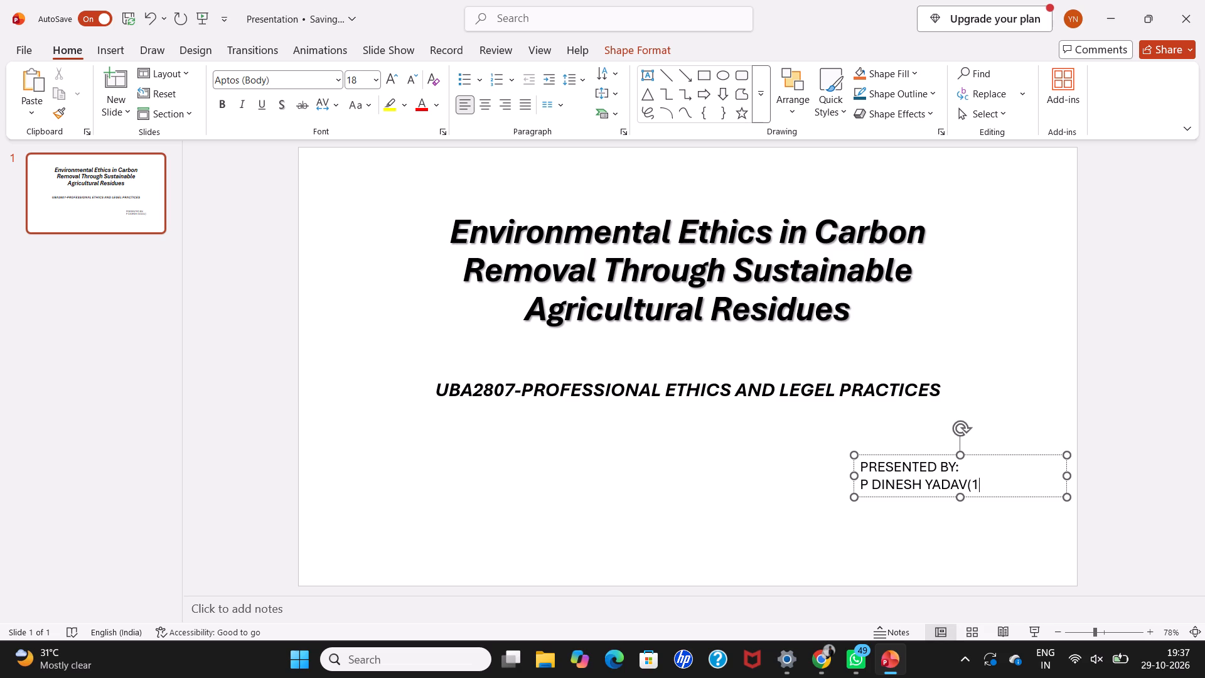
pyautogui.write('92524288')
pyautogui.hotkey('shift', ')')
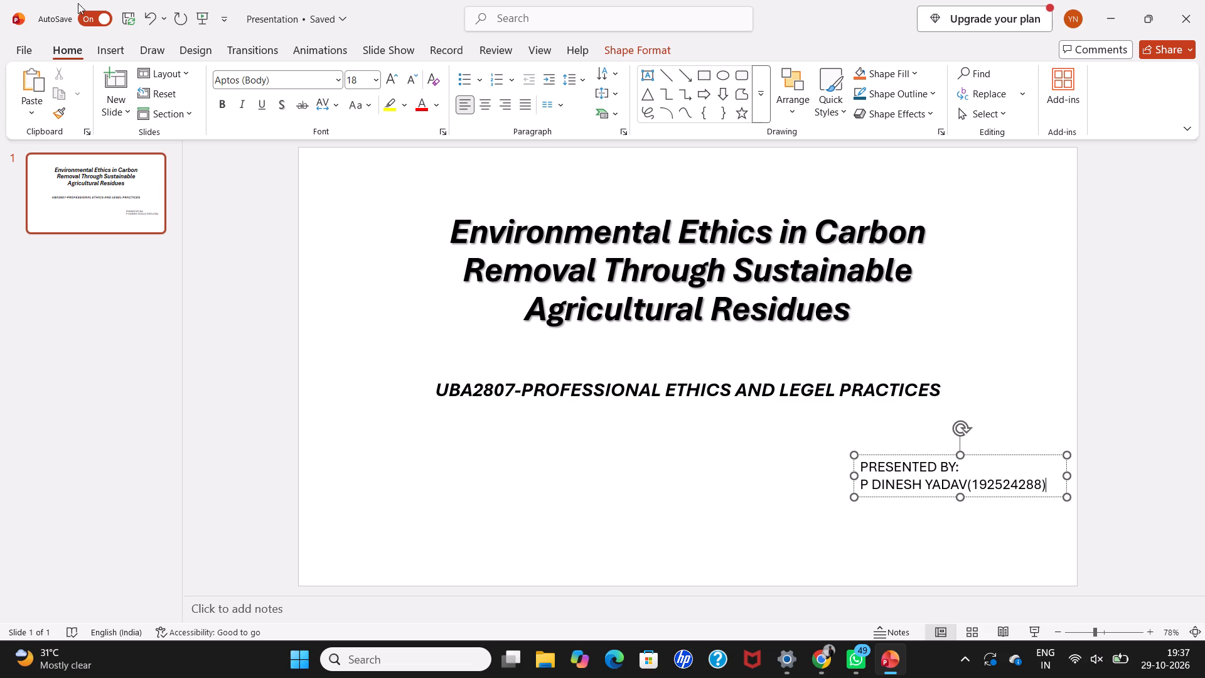
# Insert an empty text box below the left end of the subtitle and widen it towards the slide's centre.
pyautogui.click(116, 56)
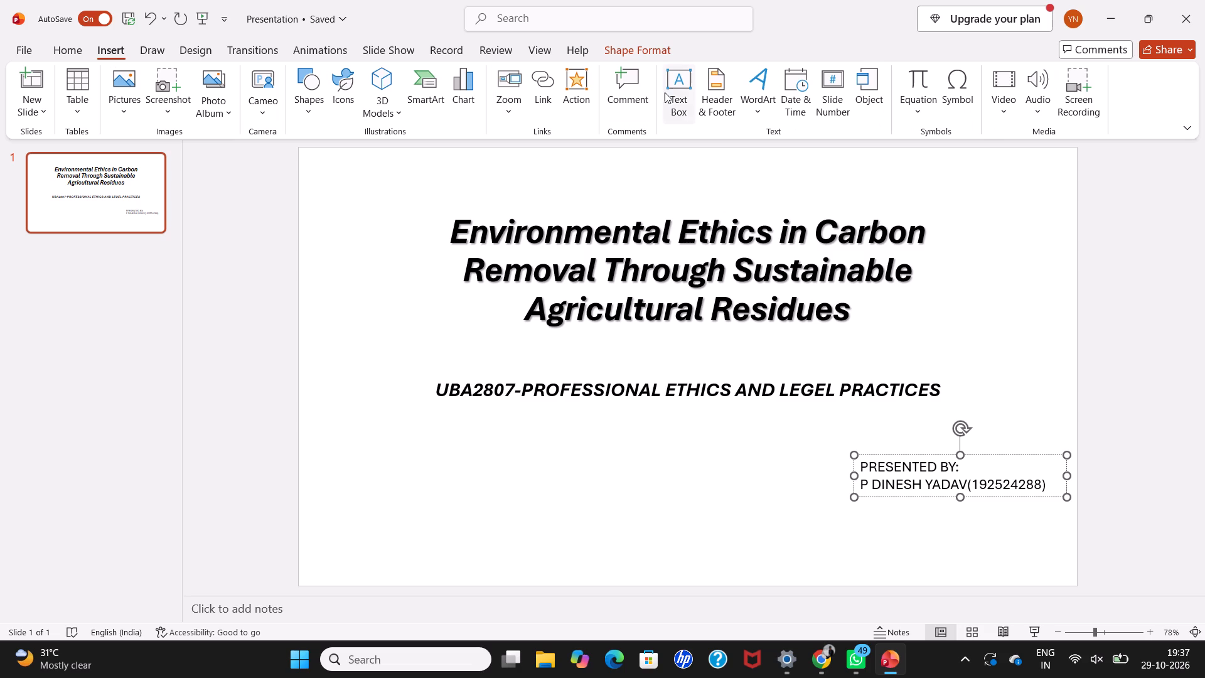
pyautogui.click(675, 90)
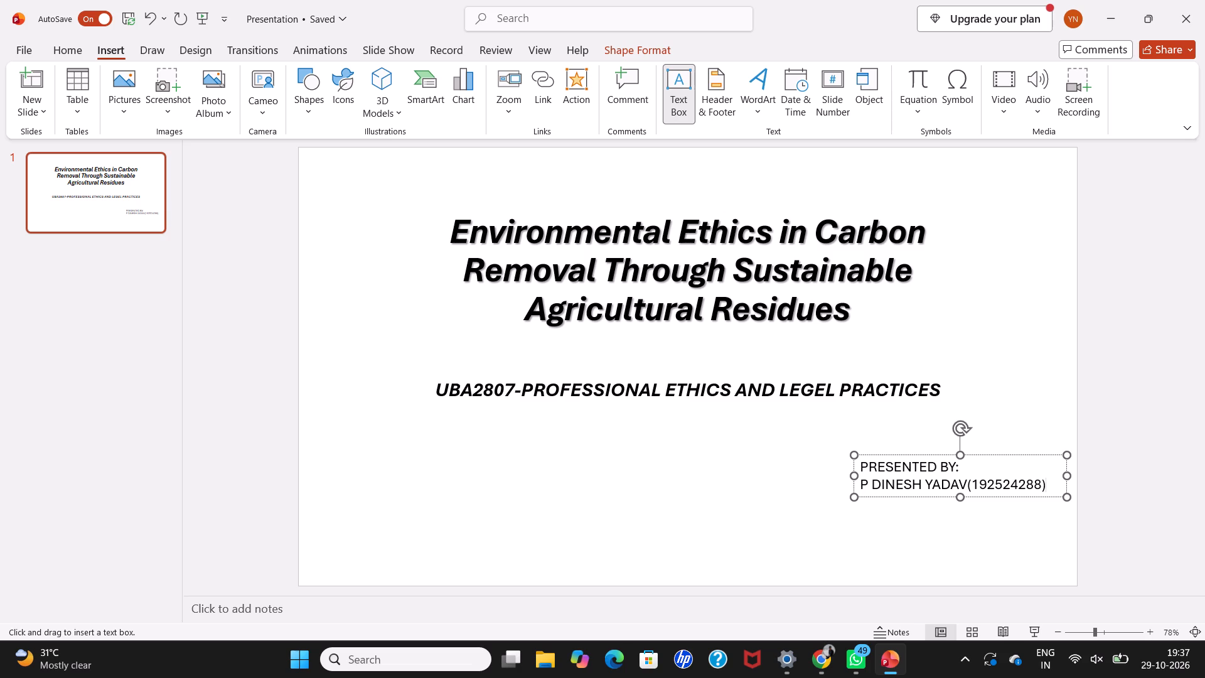
pyautogui.click(349, 470)
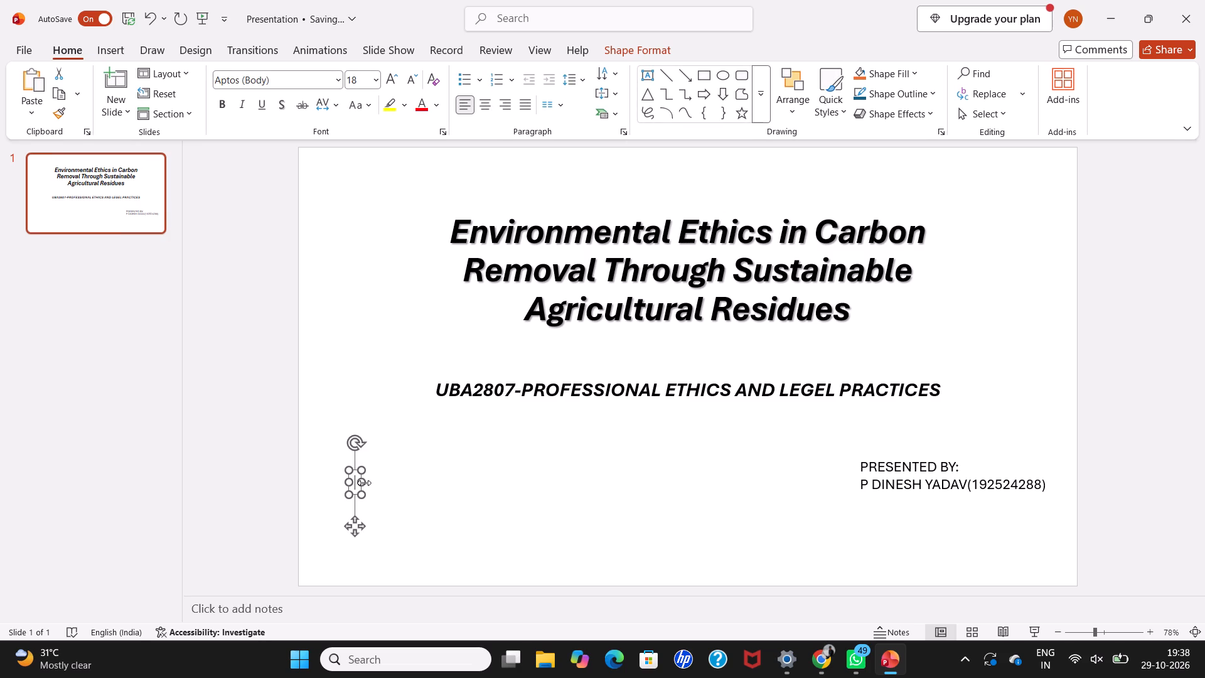
pyautogui.moveTo(364, 483); pyautogui.dragTo(501, 512)
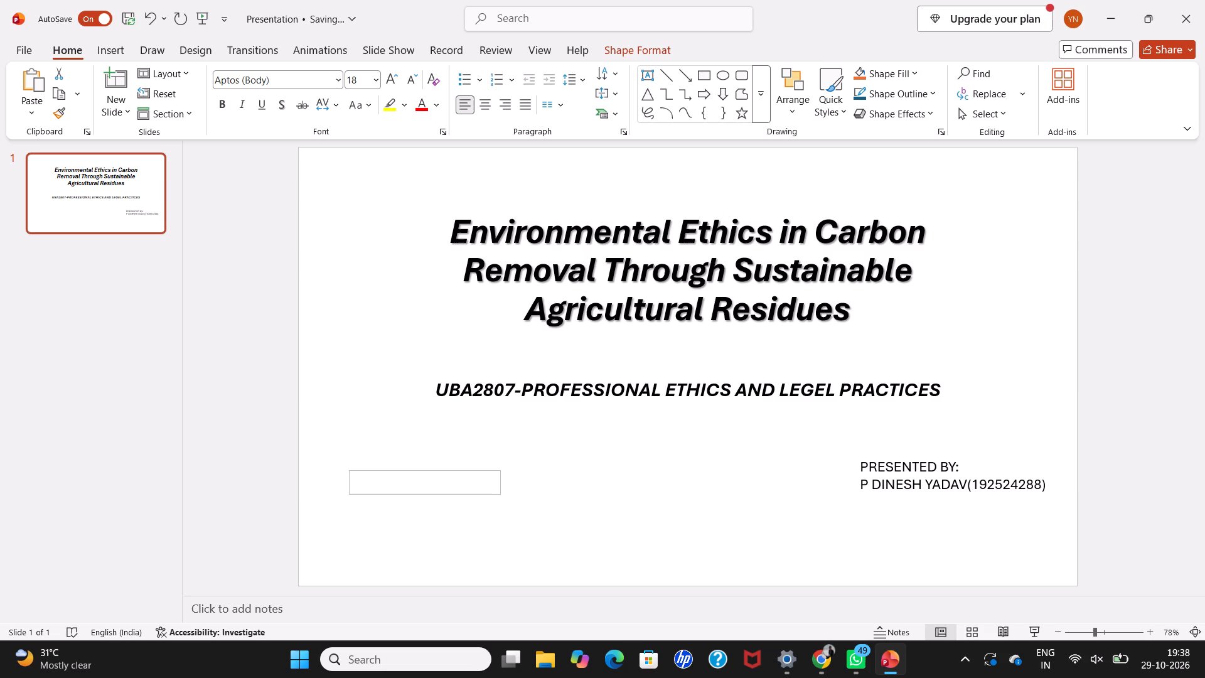
pyautogui.moveTo(501, 512); pyautogui.dragTo(503, 514)
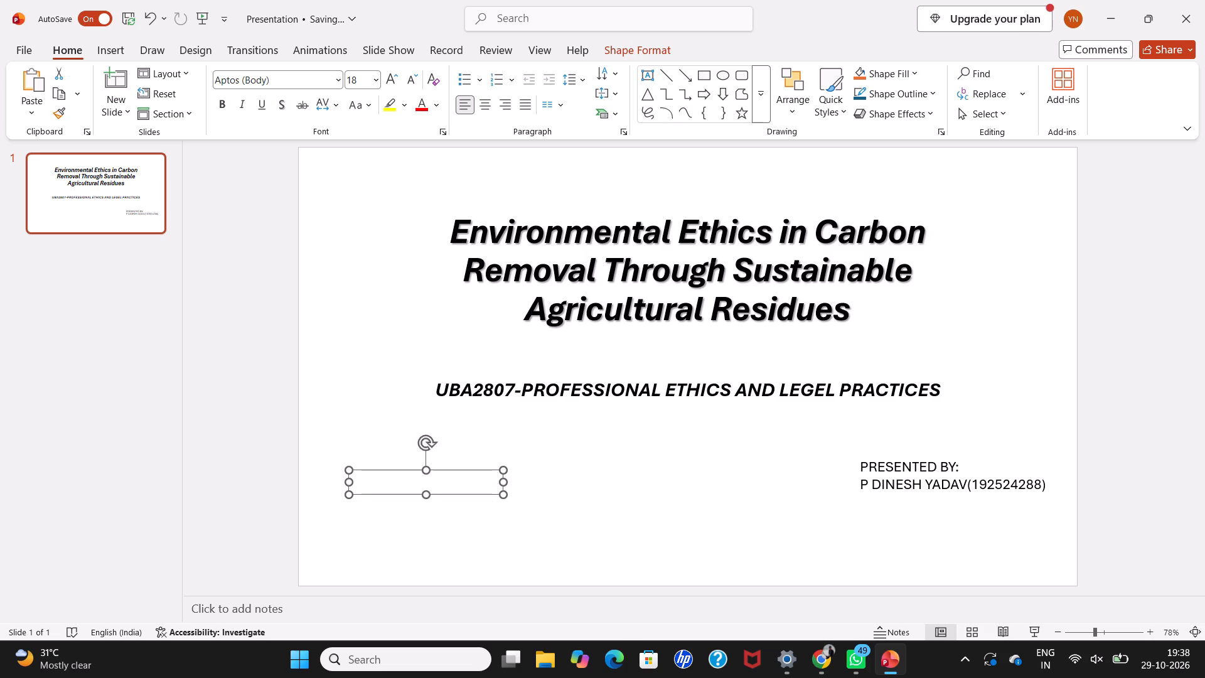
# Enter "GUIDED BY:" in the new text box, with the guide's name and "DR." title on the line below.
pyautogui.click(381, 481)
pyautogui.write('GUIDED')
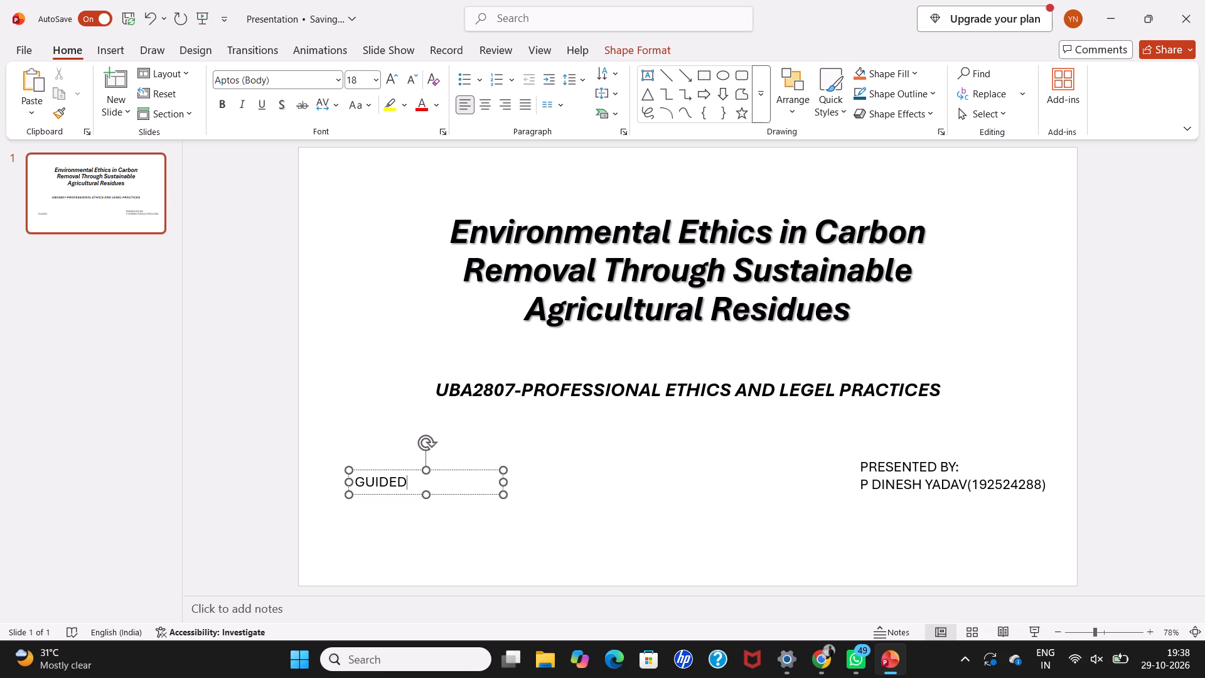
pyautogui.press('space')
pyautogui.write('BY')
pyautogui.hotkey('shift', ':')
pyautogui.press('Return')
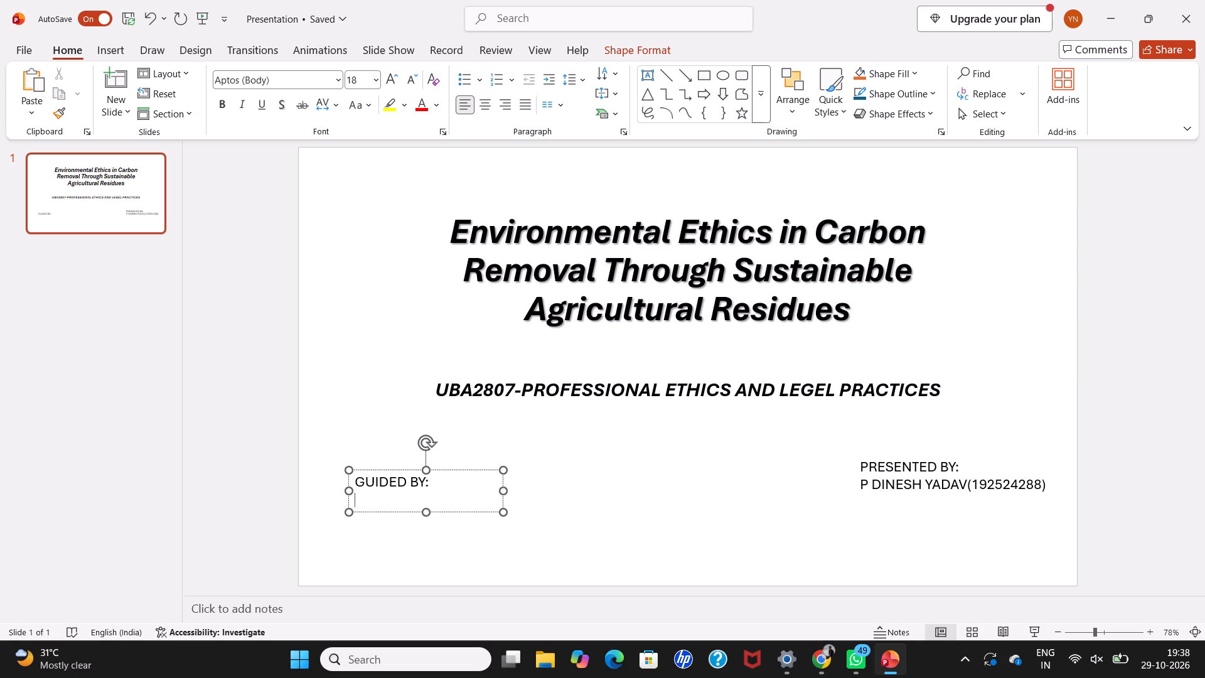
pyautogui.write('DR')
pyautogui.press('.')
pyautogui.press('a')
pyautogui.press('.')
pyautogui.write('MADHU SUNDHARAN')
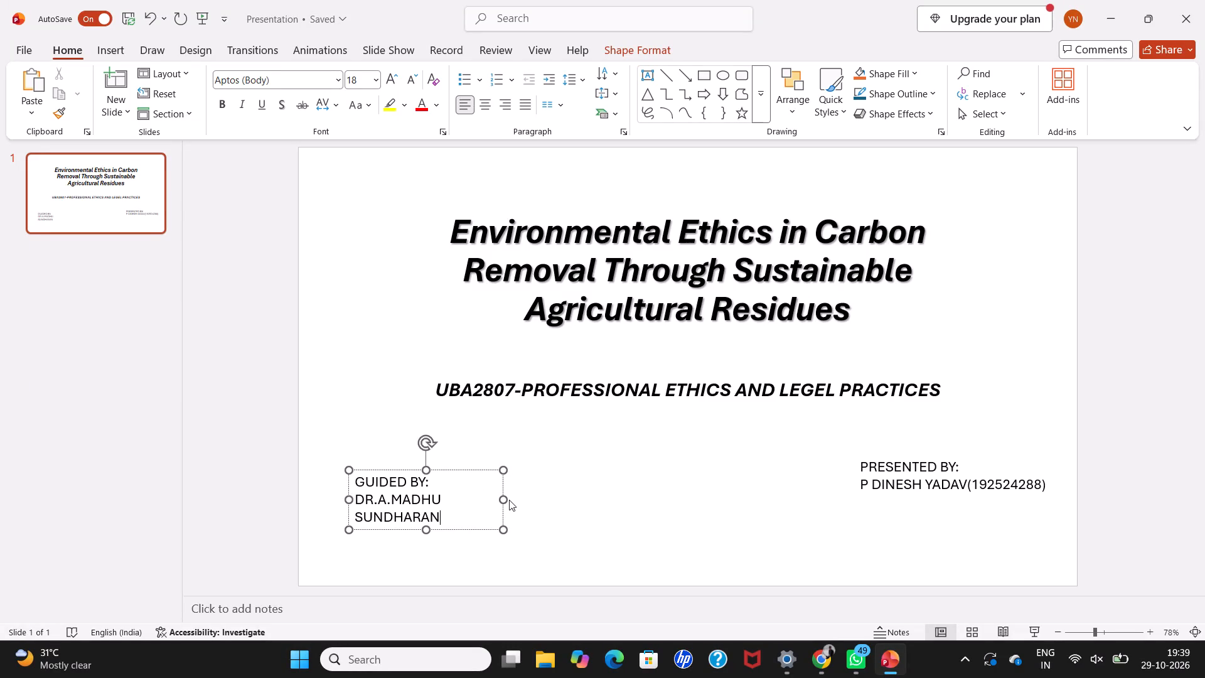
# Widen the "GUIDED BY:" text box towards the slide's centre so the guide's name fits on one line.
pyautogui.moveTo(504, 498); pyautogui.dragTo(574, 502)
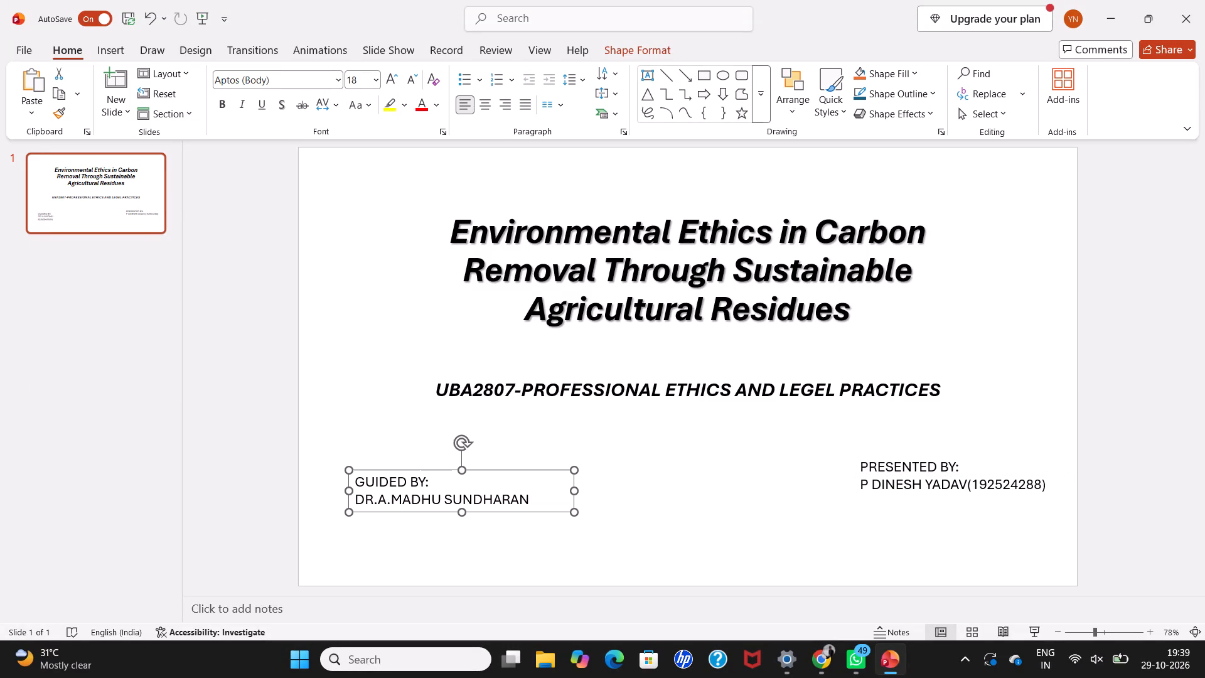
pyautogui.click(564, 540)
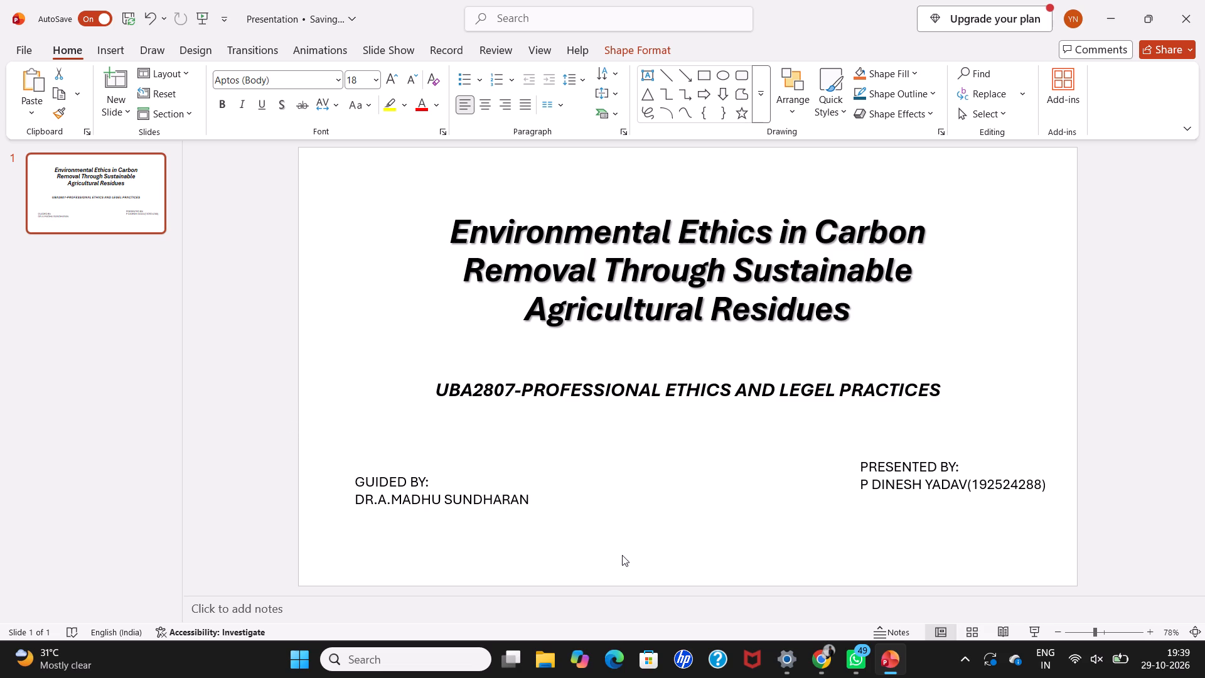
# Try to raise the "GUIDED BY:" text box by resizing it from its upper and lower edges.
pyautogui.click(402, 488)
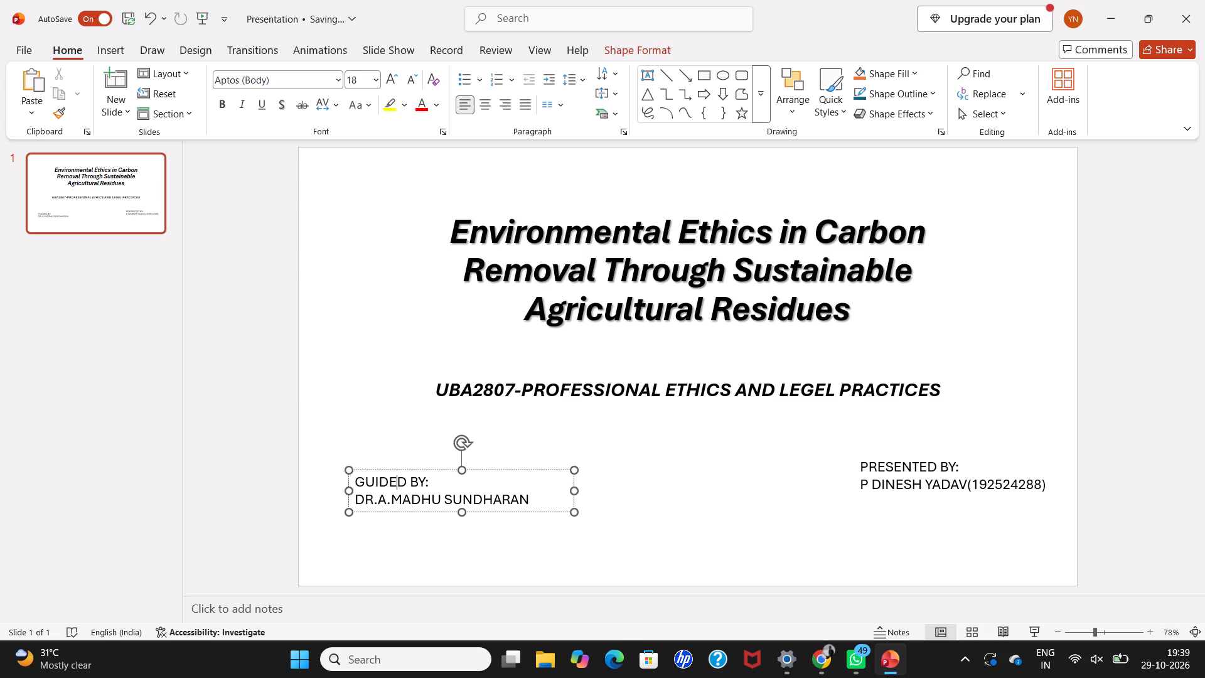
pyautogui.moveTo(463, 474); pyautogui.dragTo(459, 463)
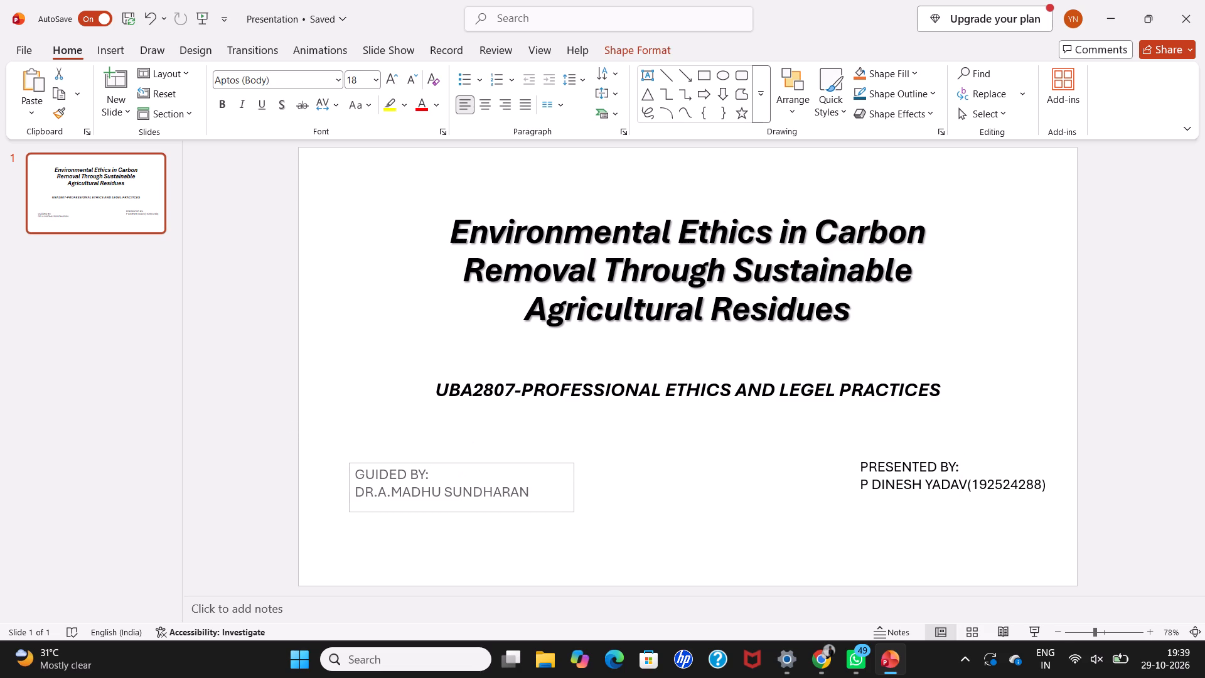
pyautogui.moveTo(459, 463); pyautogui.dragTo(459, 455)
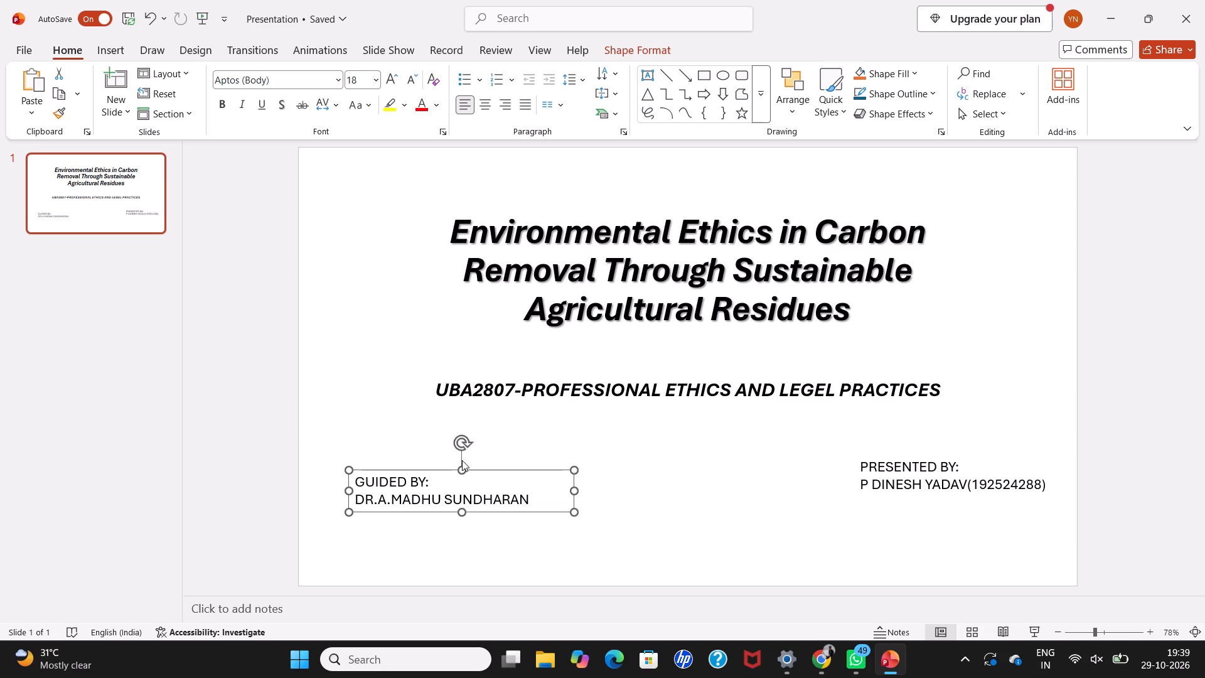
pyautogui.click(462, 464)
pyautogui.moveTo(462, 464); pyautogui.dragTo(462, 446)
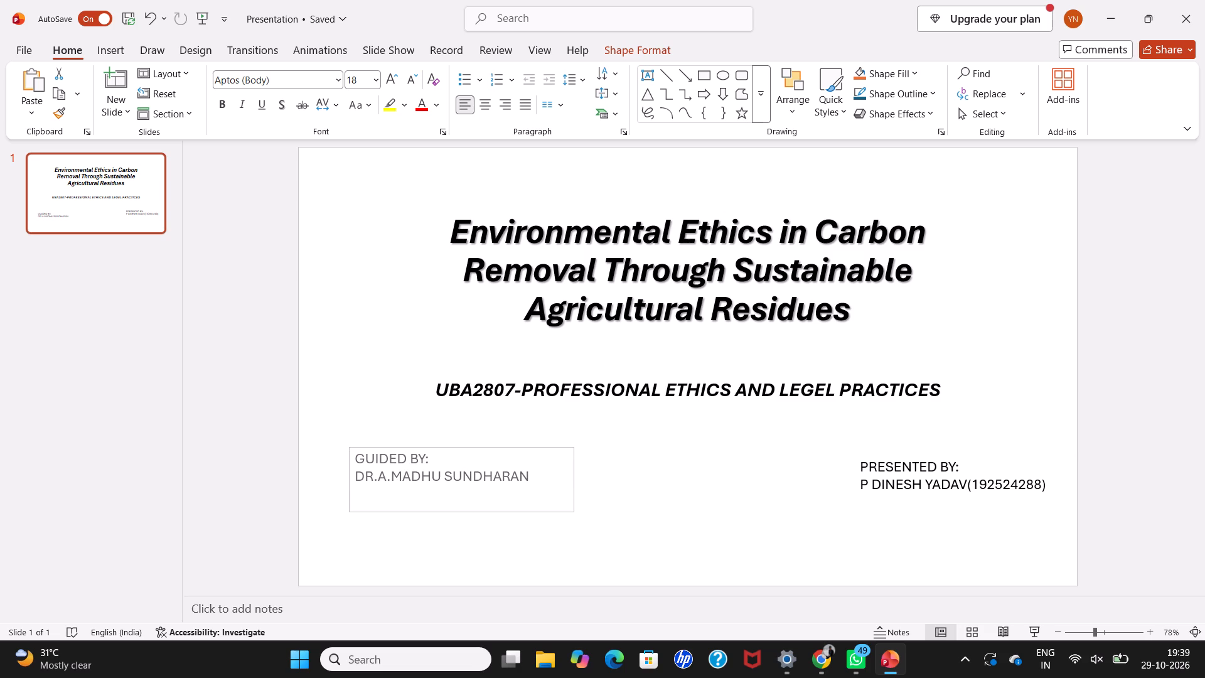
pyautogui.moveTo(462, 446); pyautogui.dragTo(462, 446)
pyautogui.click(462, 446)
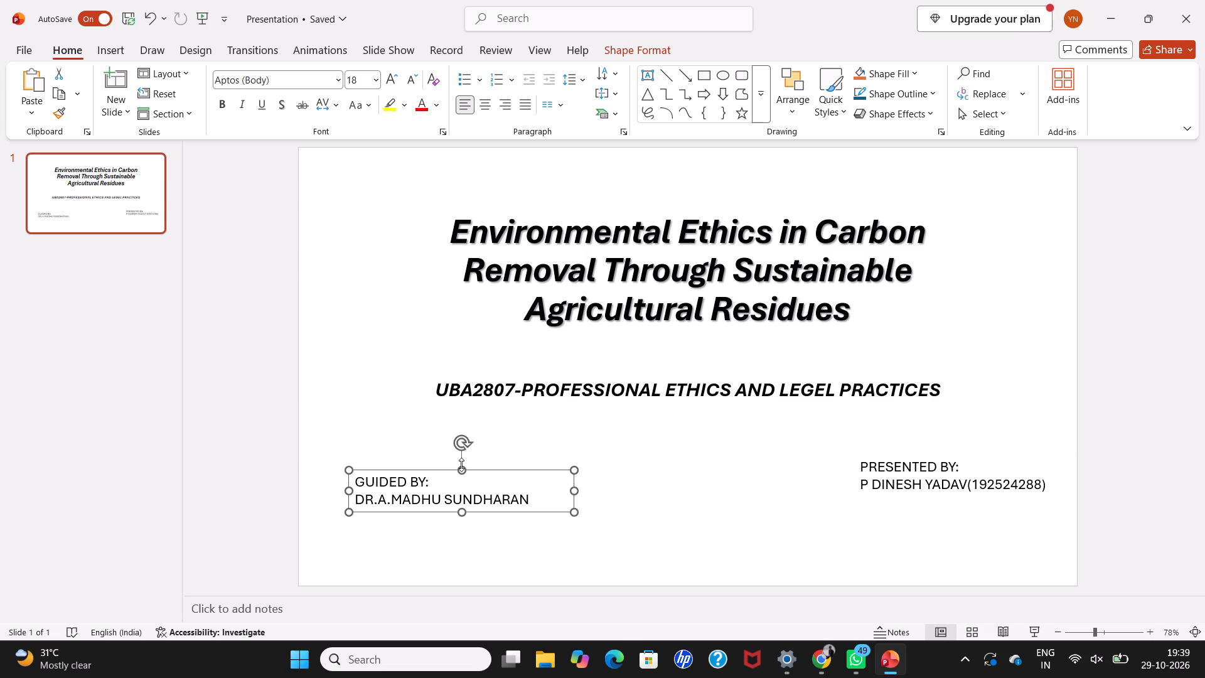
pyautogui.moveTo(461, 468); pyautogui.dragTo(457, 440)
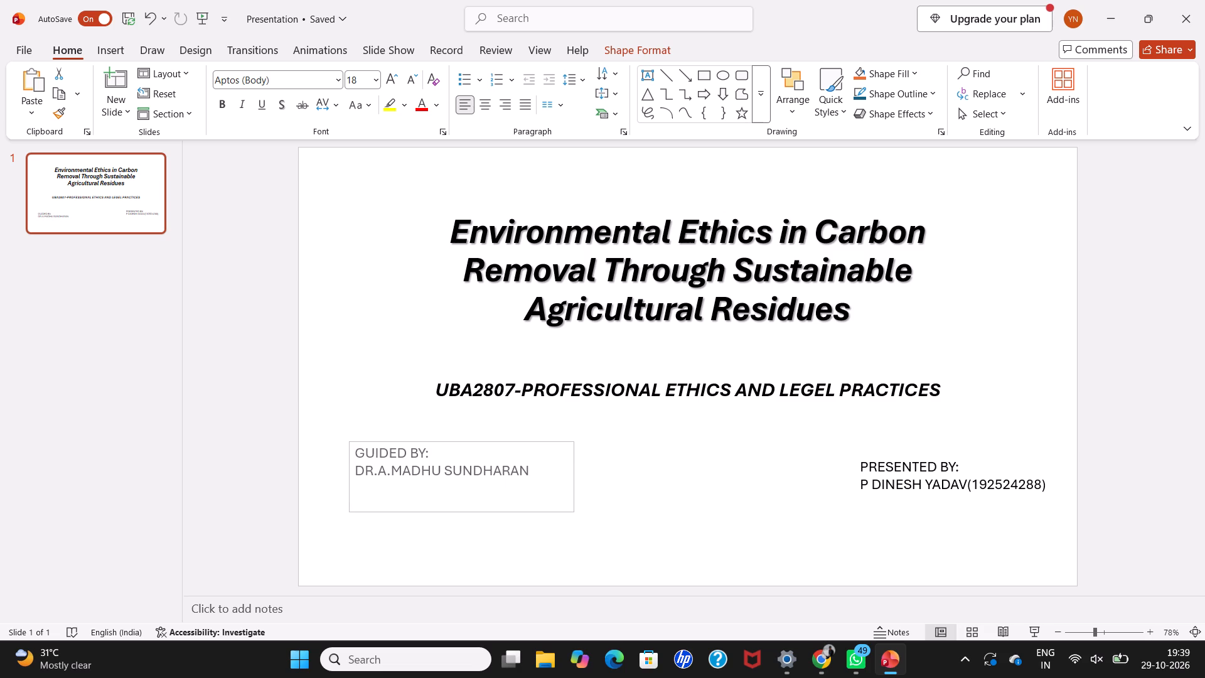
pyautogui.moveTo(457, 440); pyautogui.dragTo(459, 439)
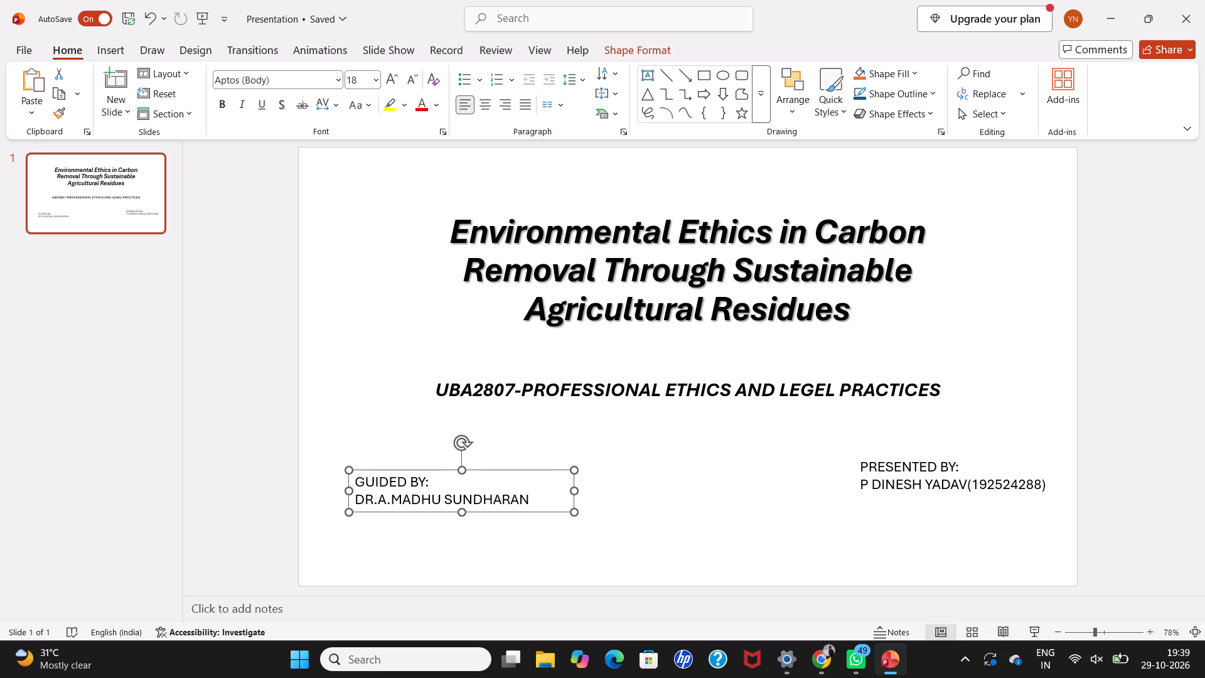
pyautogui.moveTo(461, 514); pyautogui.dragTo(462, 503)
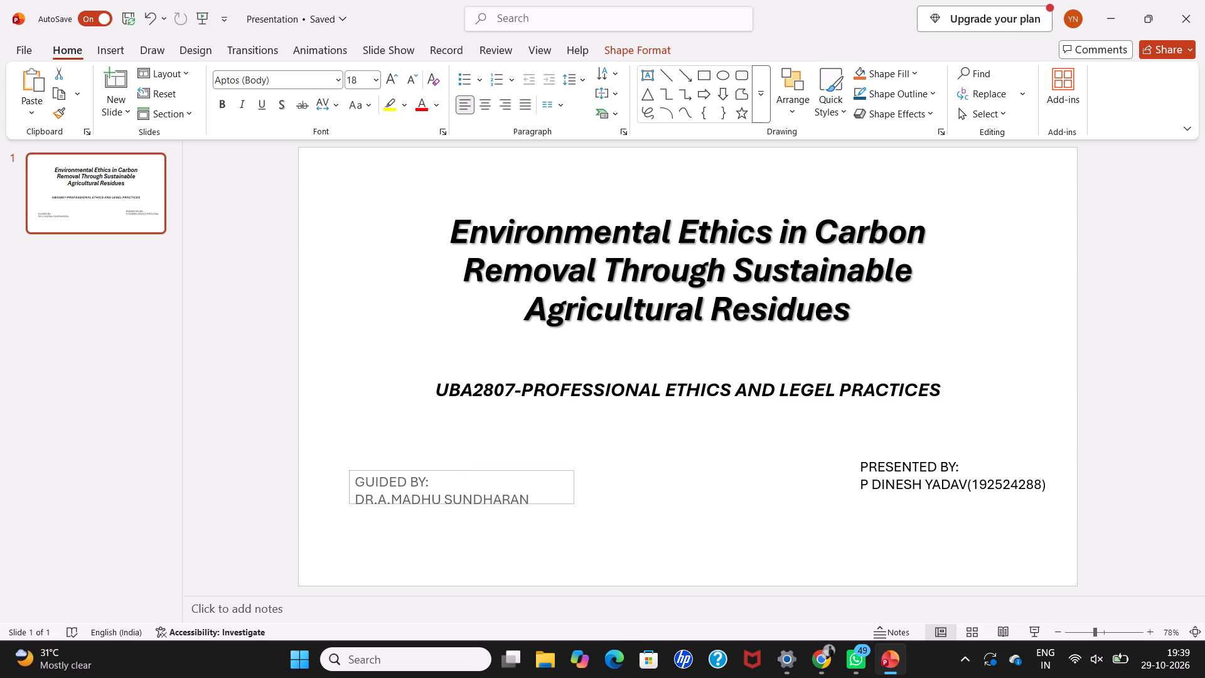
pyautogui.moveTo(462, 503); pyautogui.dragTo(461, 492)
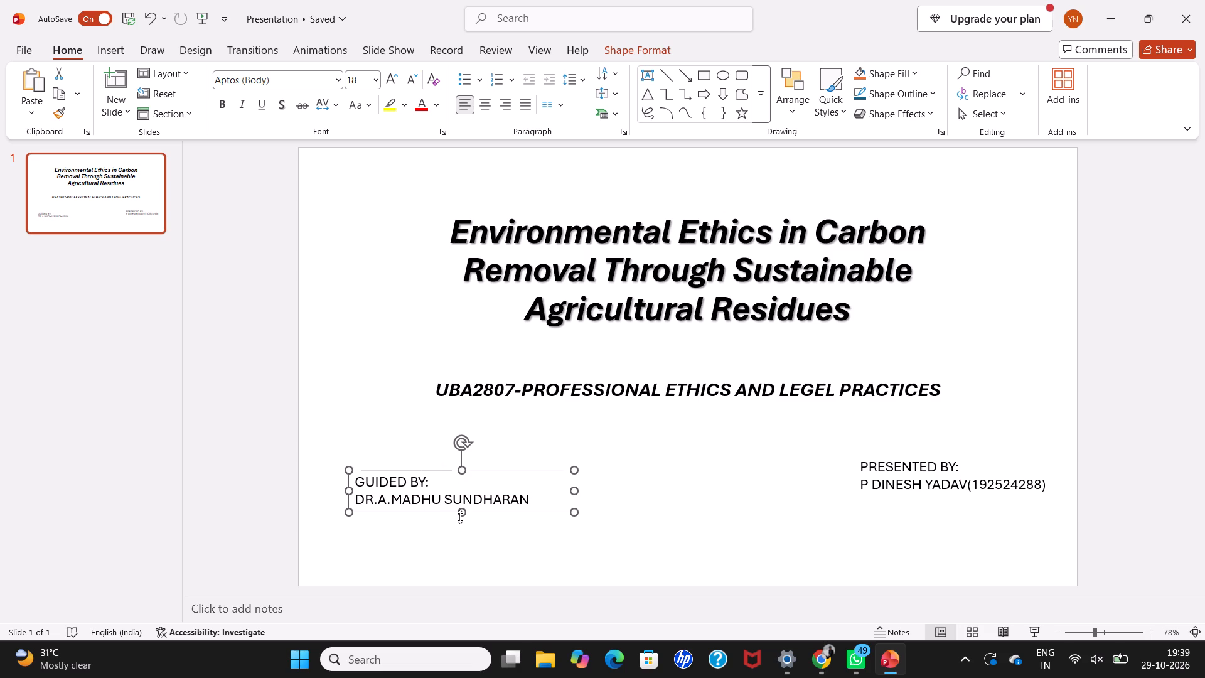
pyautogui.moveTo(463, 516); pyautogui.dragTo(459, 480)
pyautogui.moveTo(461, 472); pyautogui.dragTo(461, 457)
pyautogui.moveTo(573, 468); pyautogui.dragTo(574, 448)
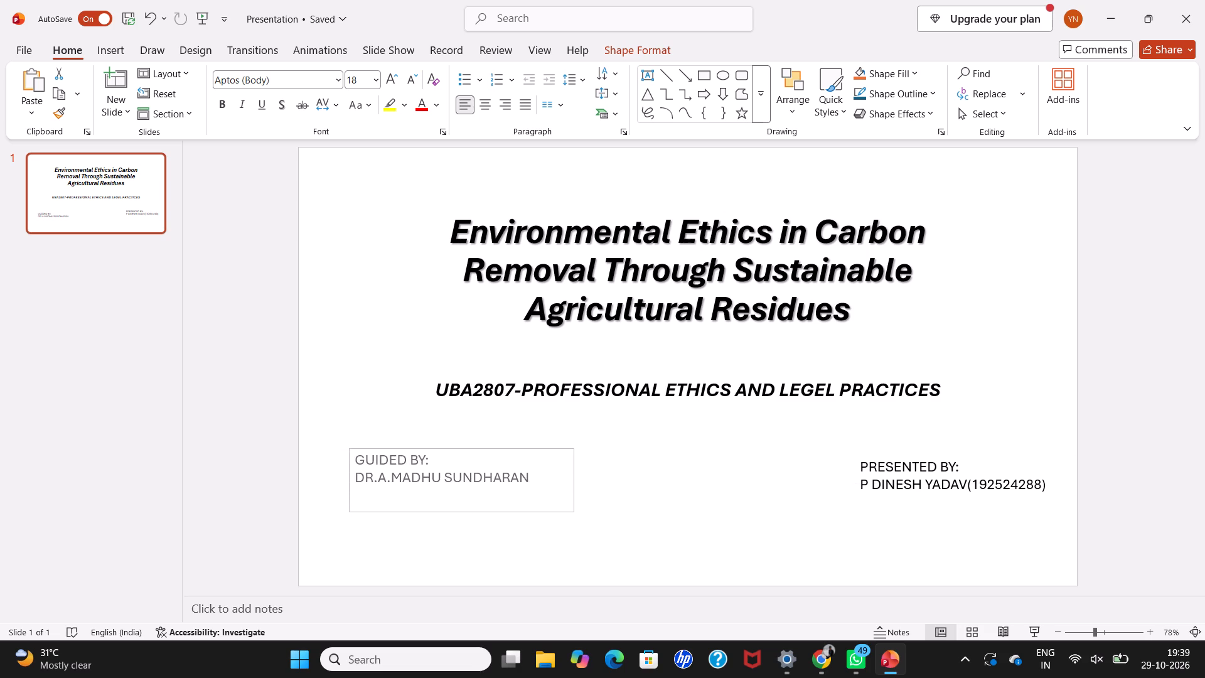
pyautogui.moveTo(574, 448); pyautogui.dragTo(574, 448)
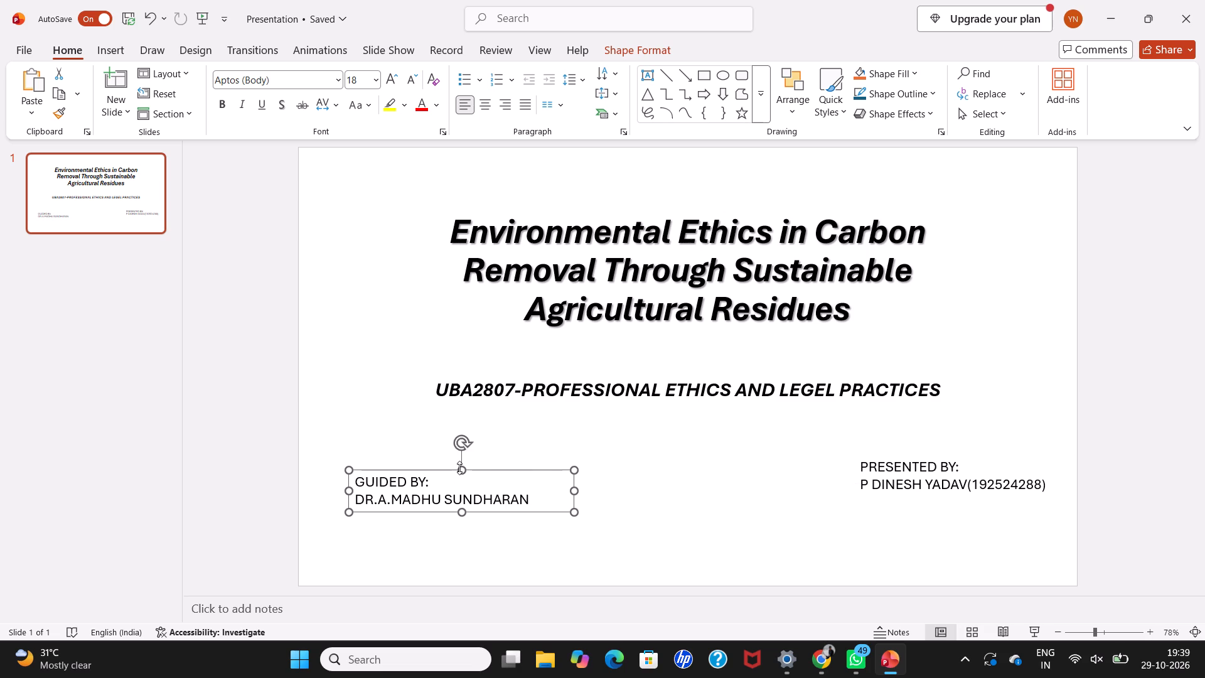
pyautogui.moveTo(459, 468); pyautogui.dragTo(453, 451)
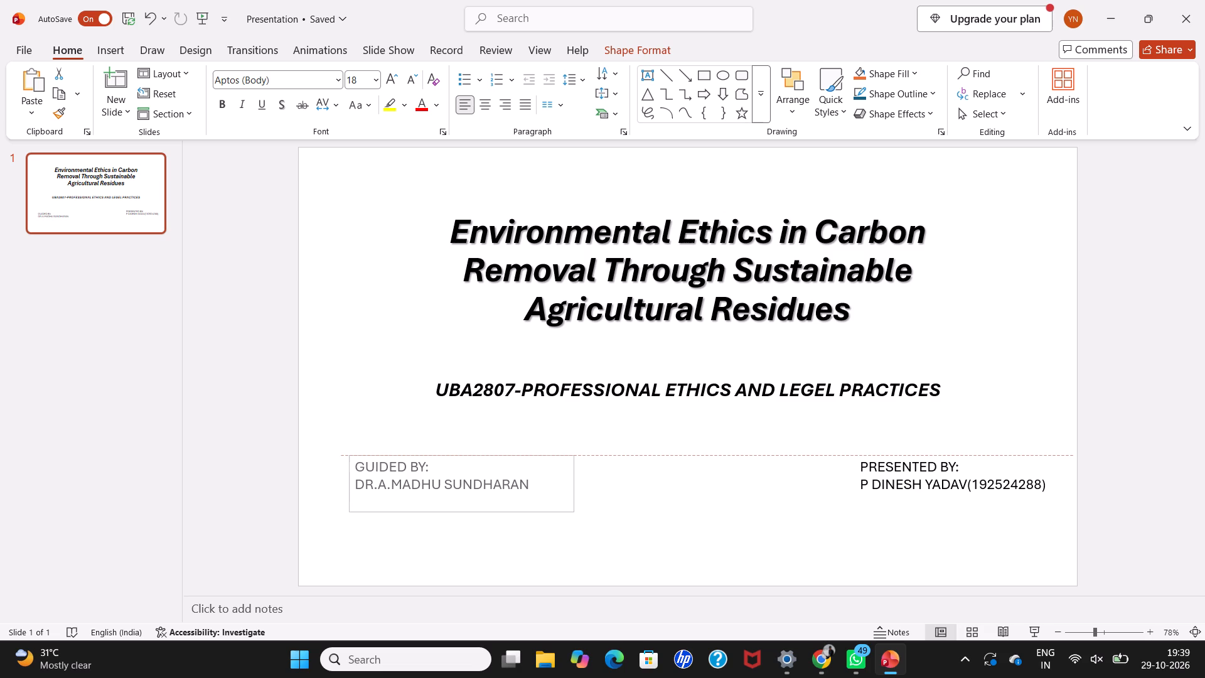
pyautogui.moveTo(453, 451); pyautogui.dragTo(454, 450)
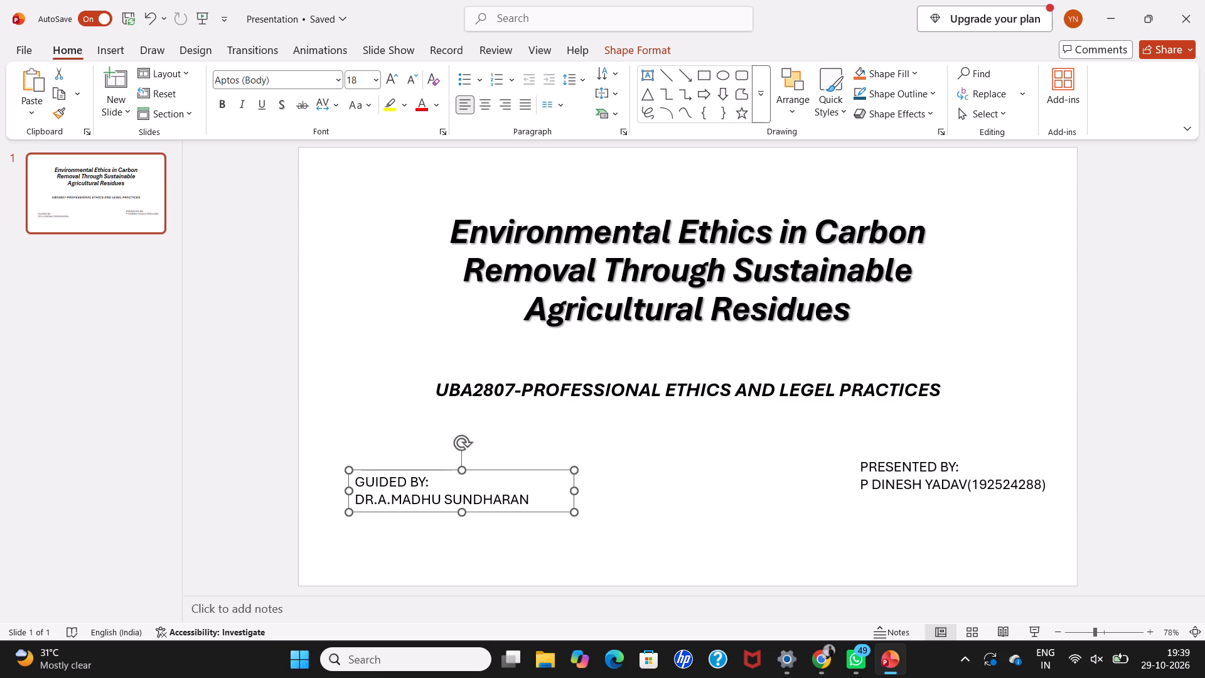
# Move the "GUIDED BY:" text box up level with the "PRESENTED BY:" text and slightly closer to the slide's left edge.
pyautogui.moveTo(467, 466); pyautogui.dragTo(467, 453)
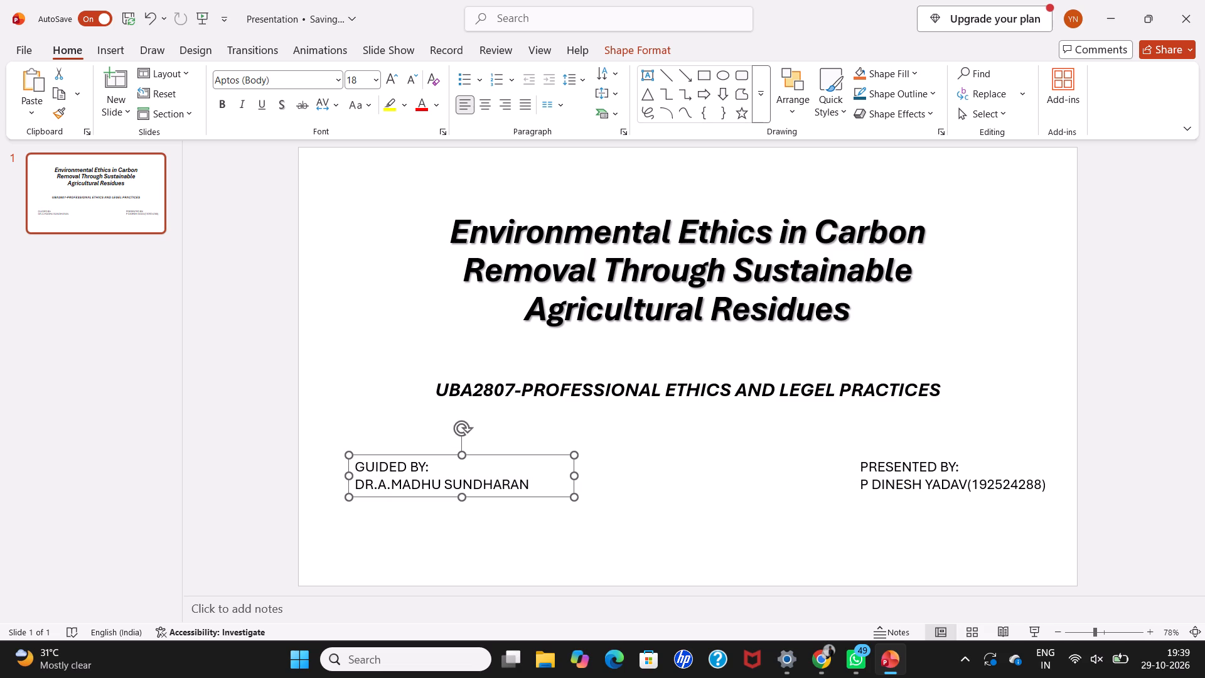
pyautogui.moveTo(476, 455); pyautogui.dragTo(478, 444)
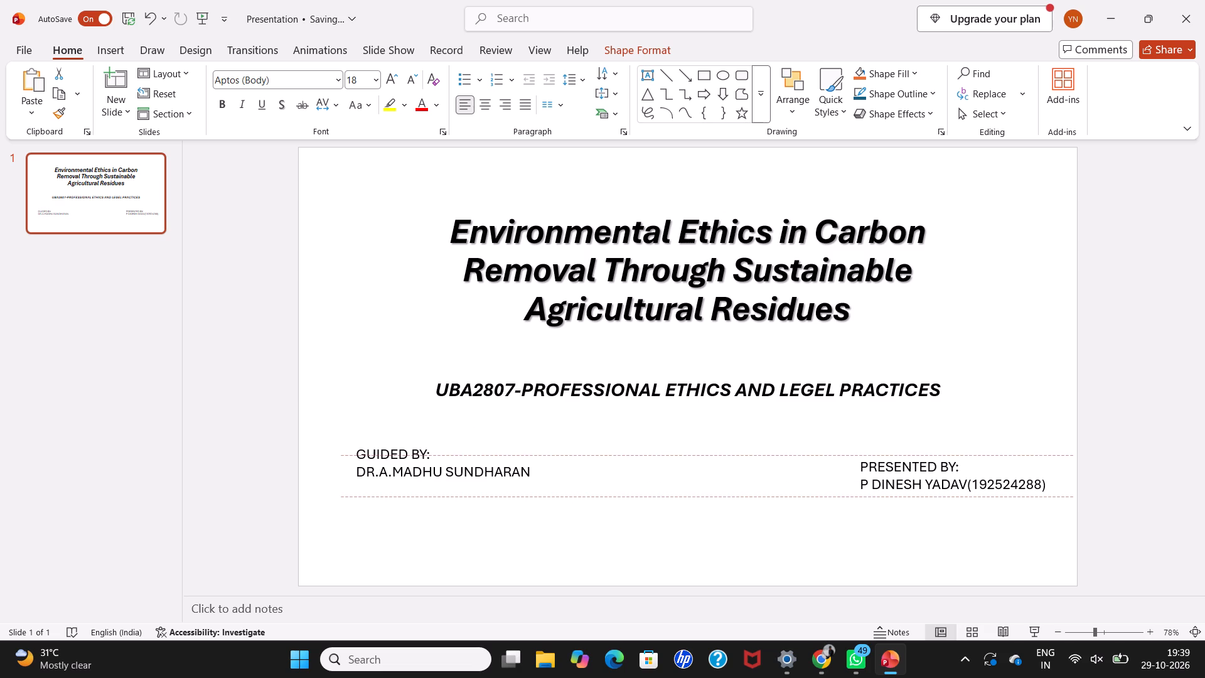
pyautogui.moveTo(478, 444); pyautogui.dragTo(479, 444)
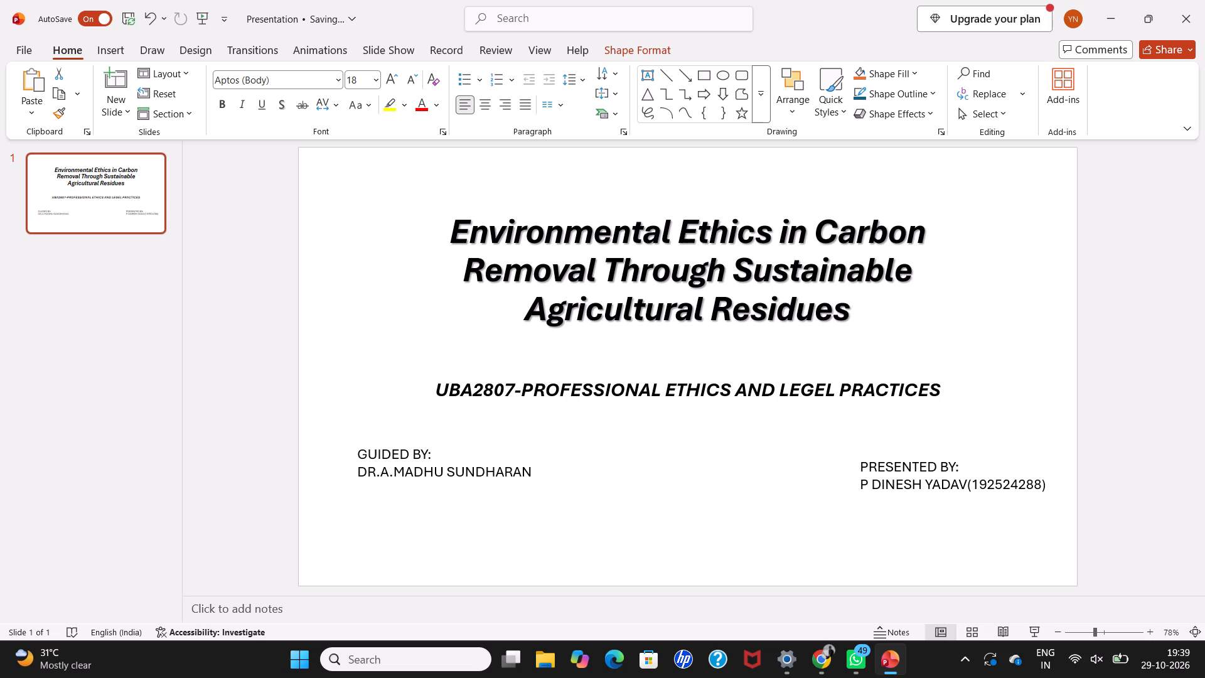
pyautogui.moveTo(479, 444); pyautogui.dragTo(479, 448)
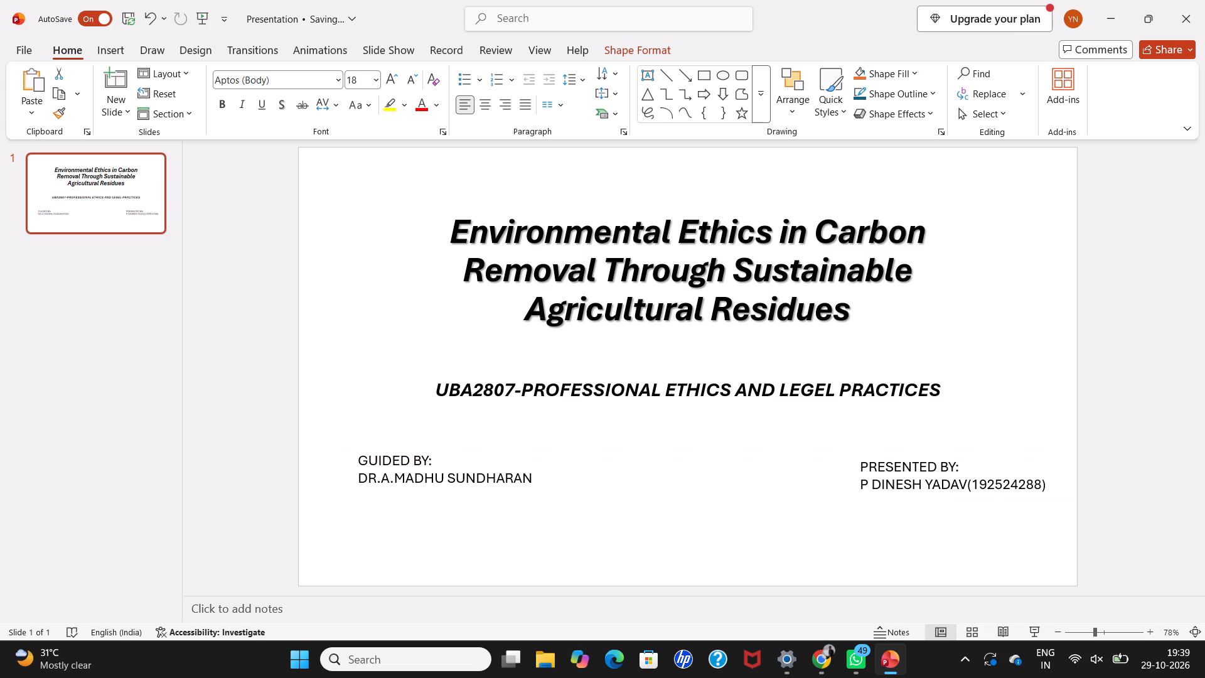
pyautogui.moveTo(479, 448); pyautogui.dragTo(471, 453)
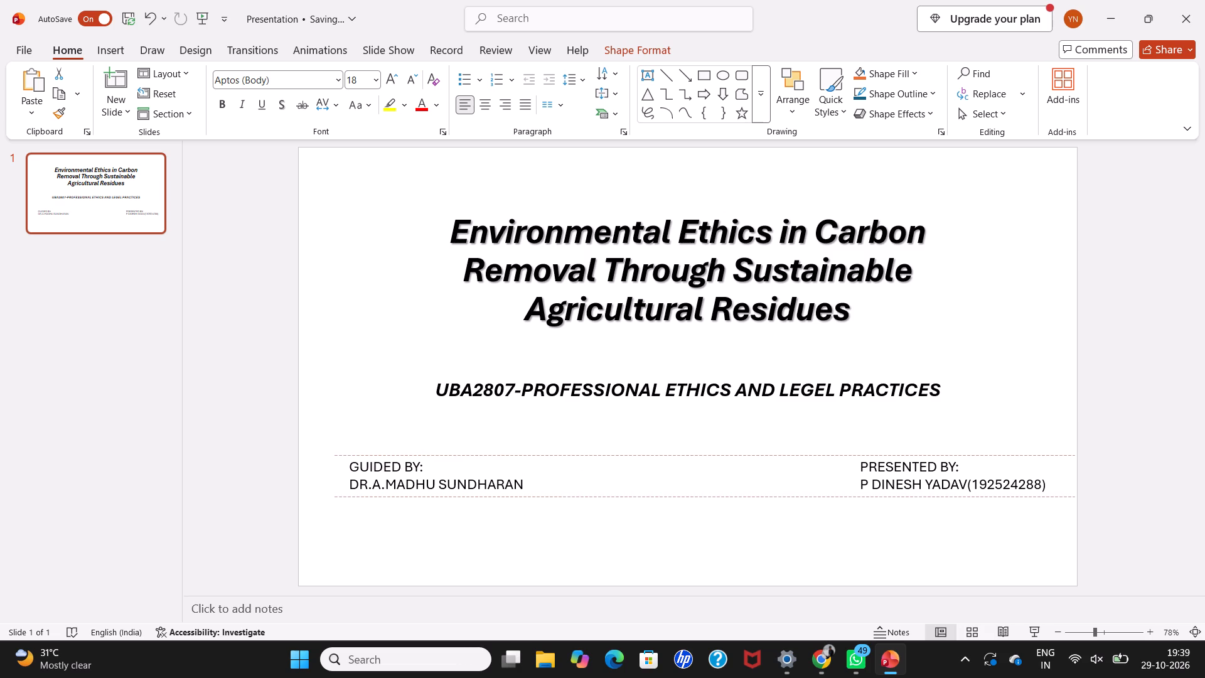
pyautogui.moveTo(471, 453); pyautogui.dragTo(470, 454)
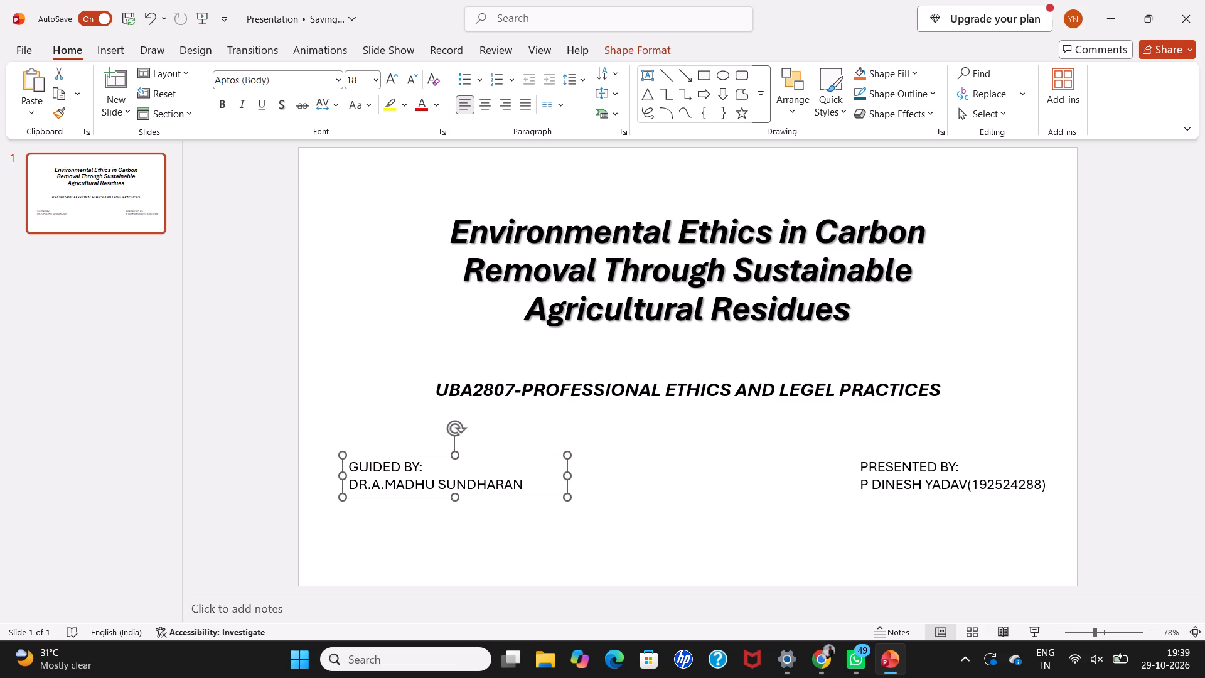
pyautogui.click(608, 447)
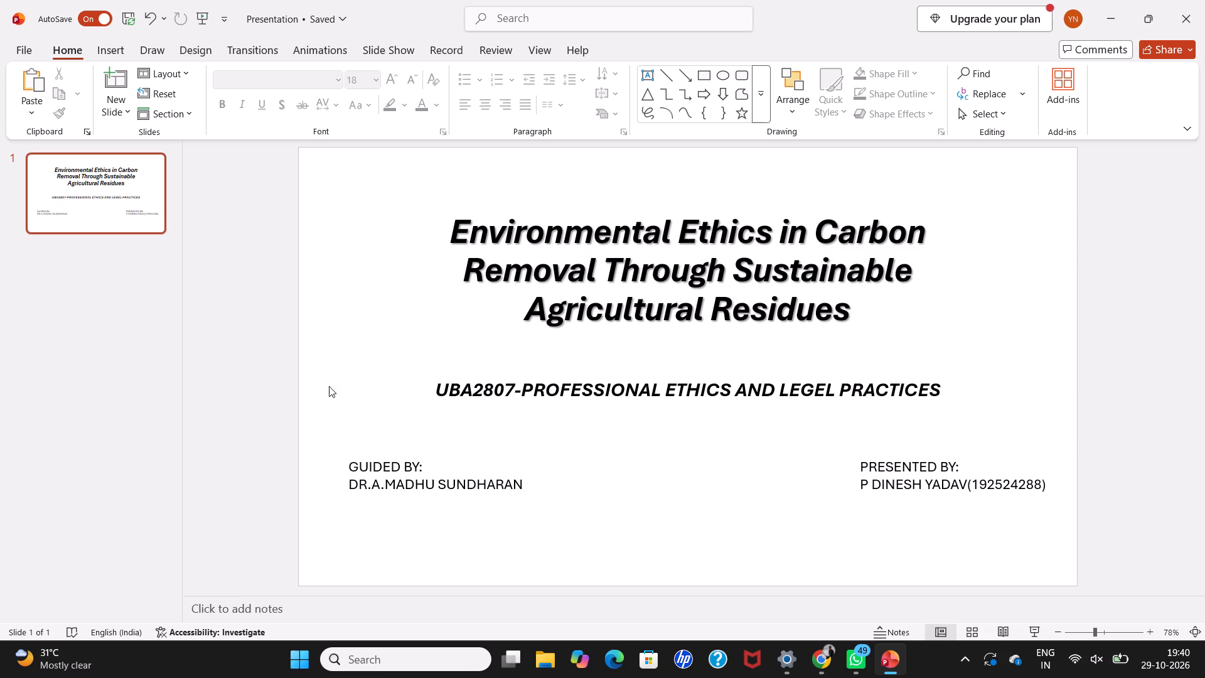
# Add a new slide with the Blank layout after the title slide.
pyautogui.click(122, 284)
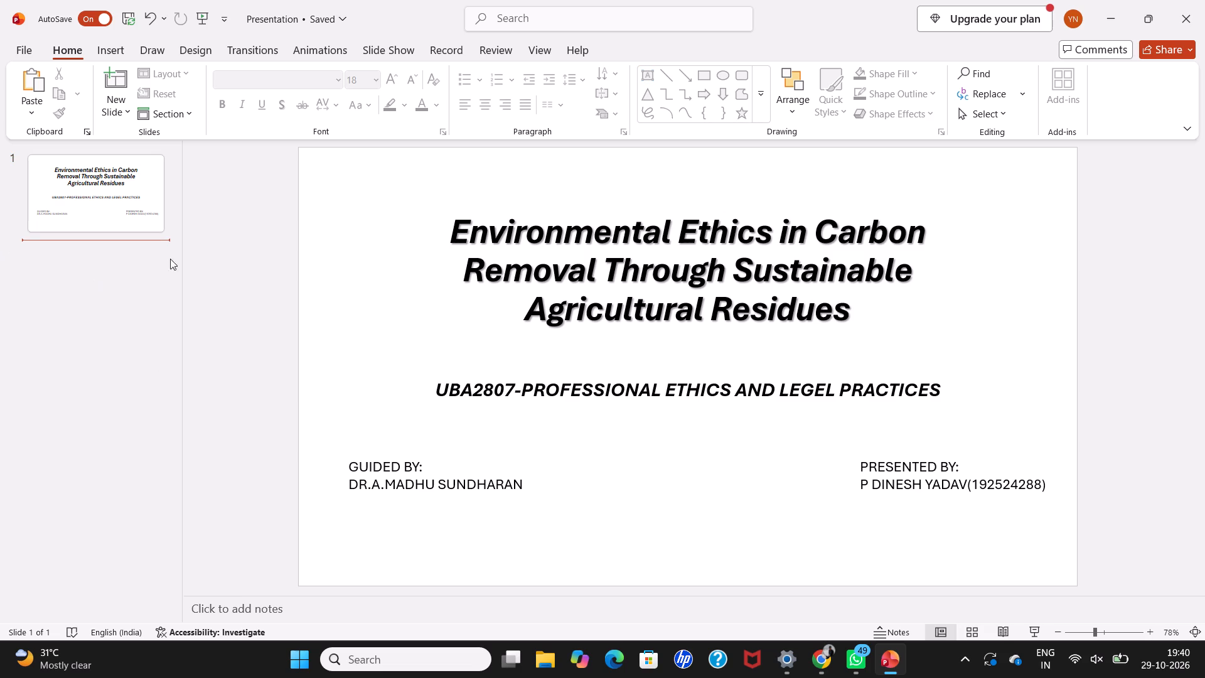
pyautogui.click(121, 172)
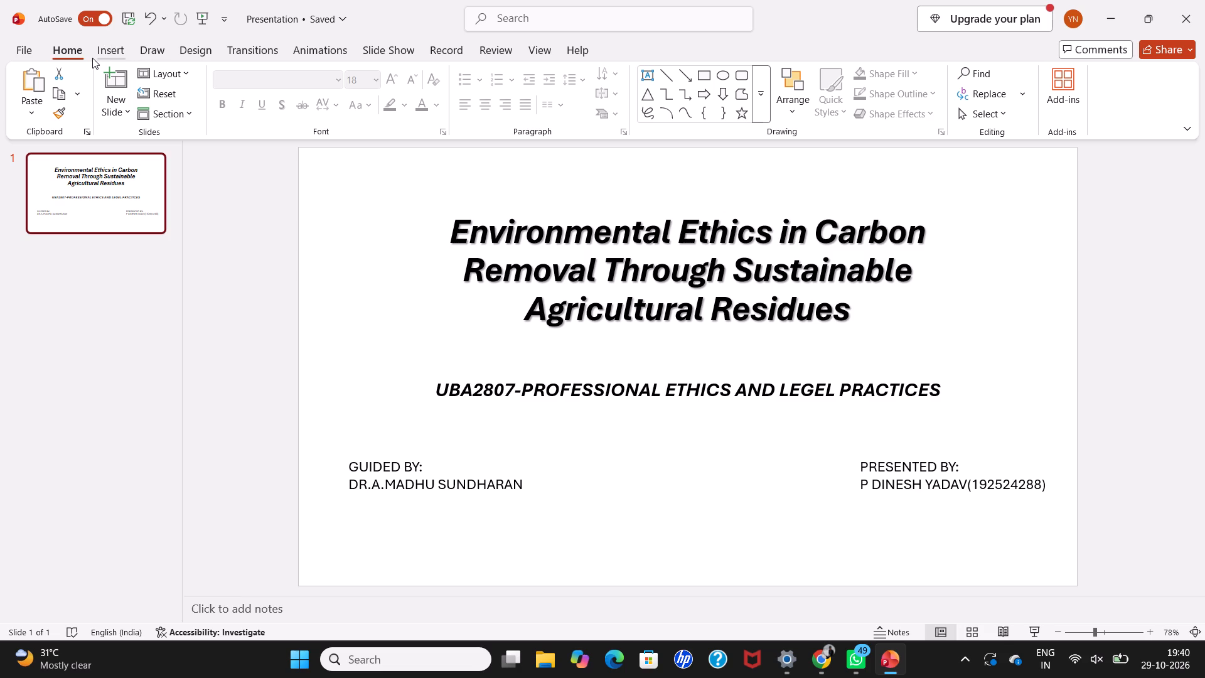
pyautogui.click(119, 107)
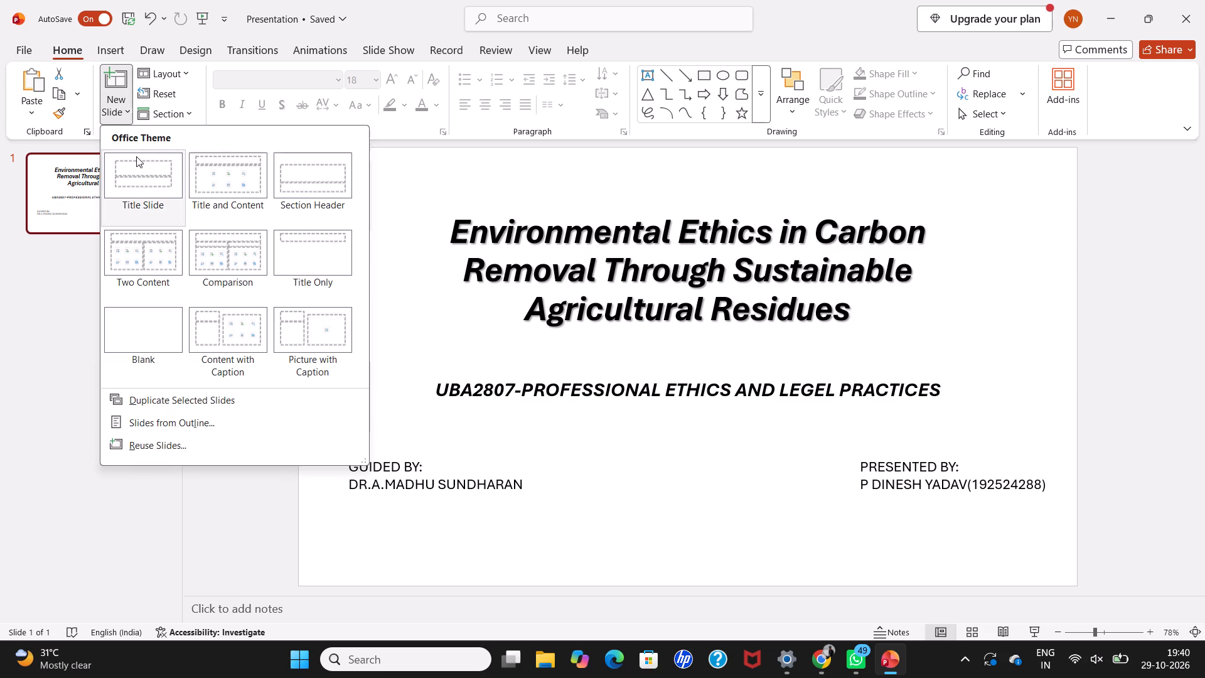
pyautogui.click(135, 304)
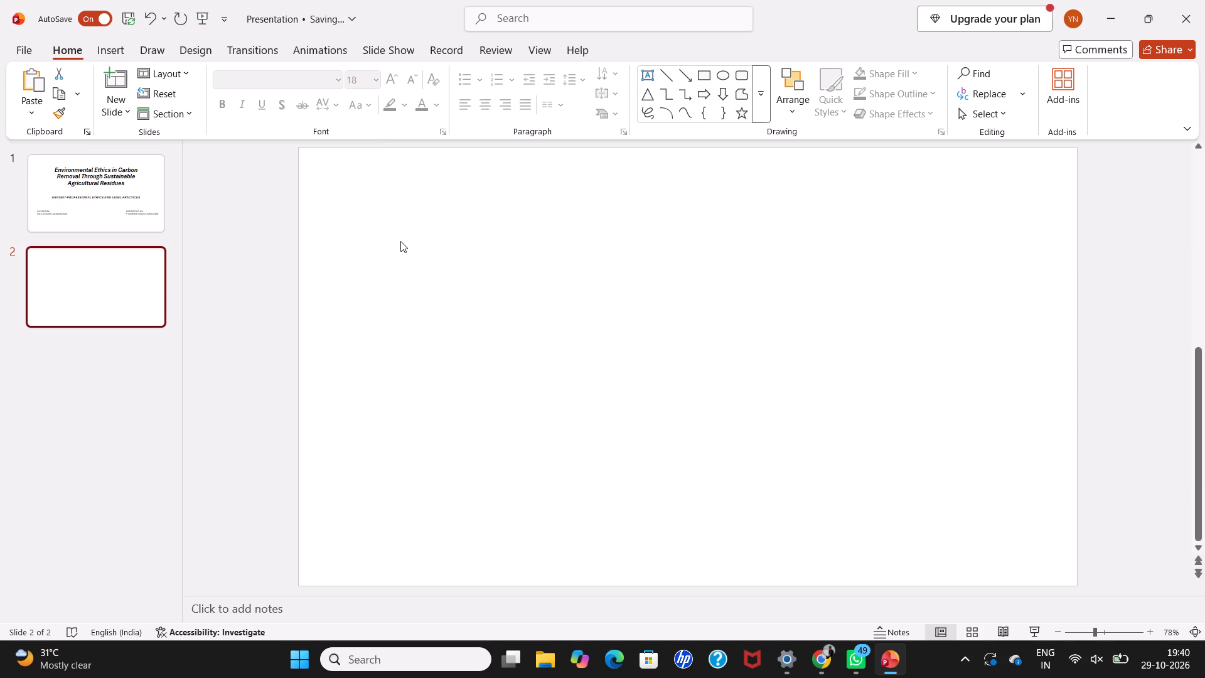
# Insert a text box in the upper-left area of slide 2 and enter "INTRODUCTION" in it.
pyautogui.click(126, 47)
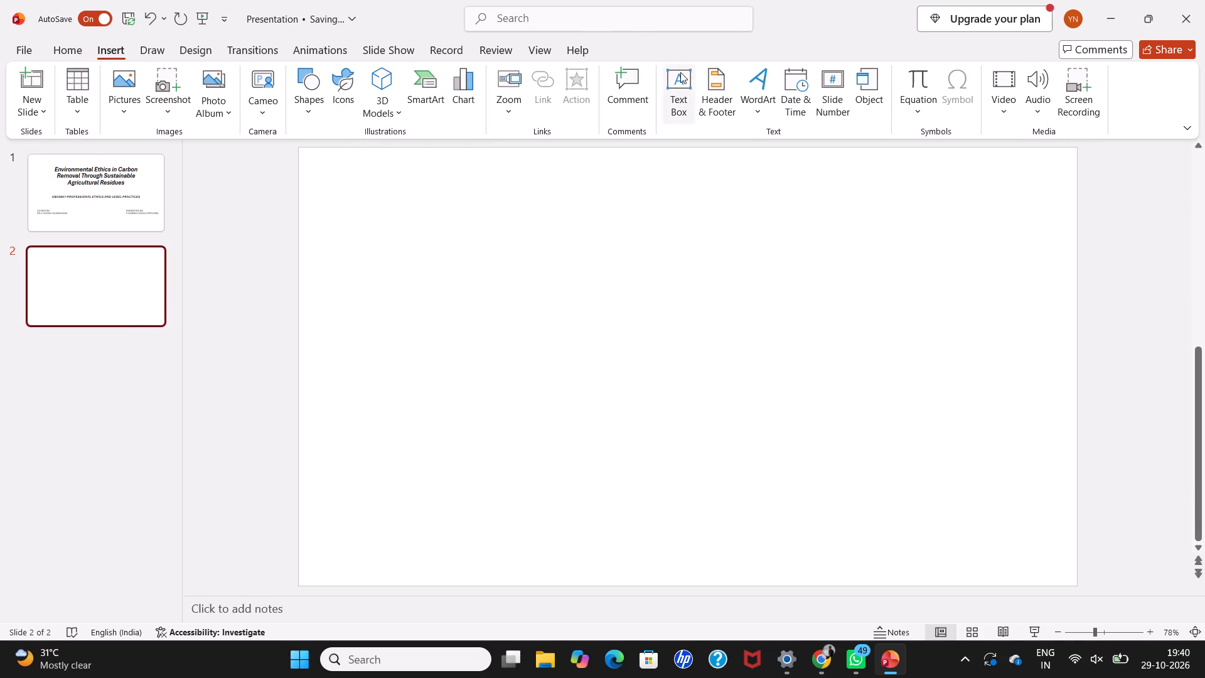
pyautogui.click(680, 72)
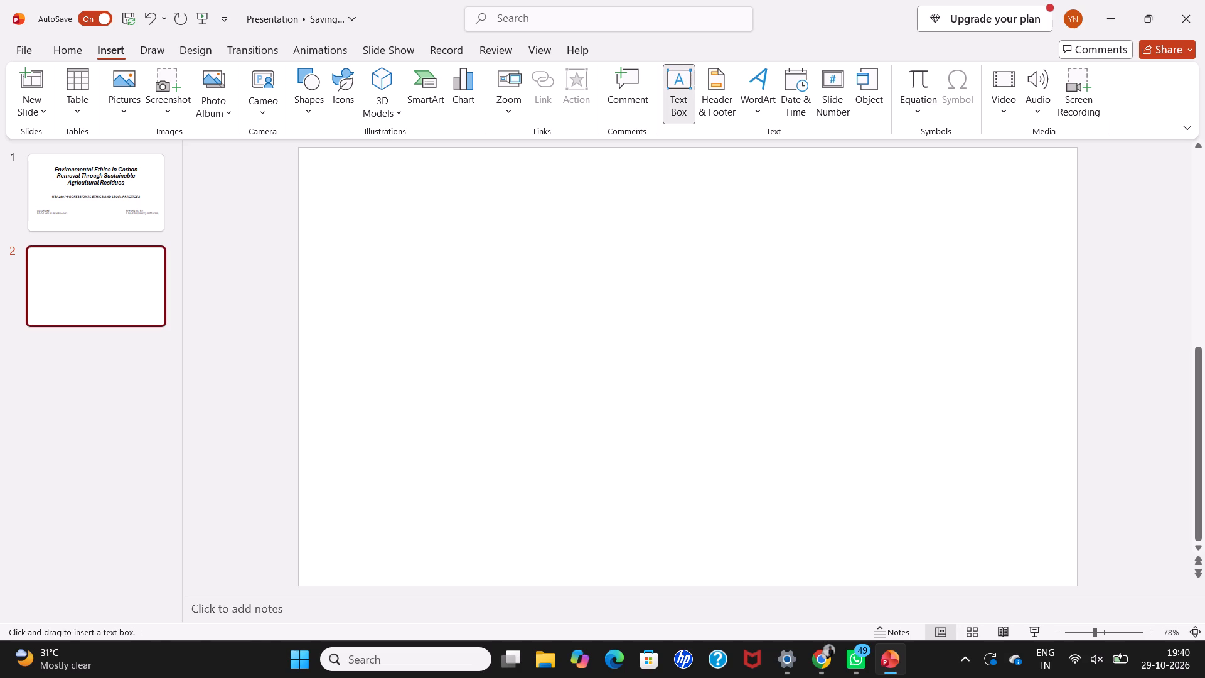
pyautogui.click(404, 198)
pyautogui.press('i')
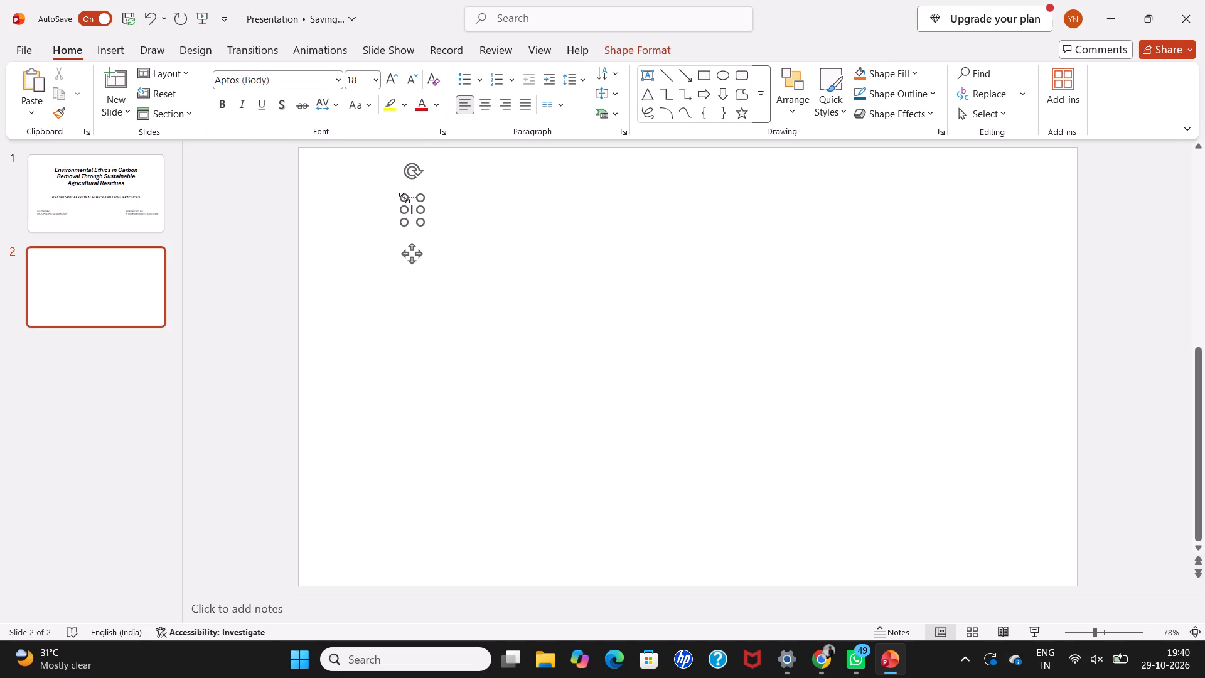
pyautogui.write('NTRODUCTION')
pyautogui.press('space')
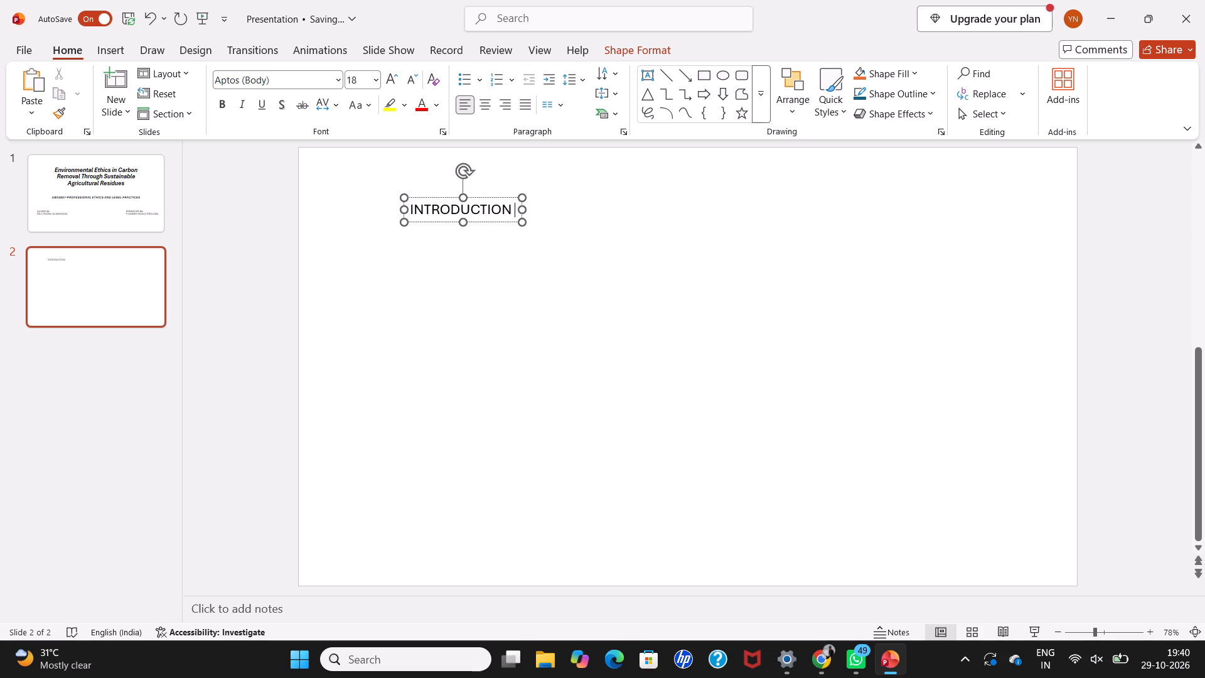
# Widen the "INTRODUCTION" text box to just over twice its width and move it near the slide's upper-left corner.
pyautogui.moveTo(523, 210); pyautogui.dragTo(668, 250)
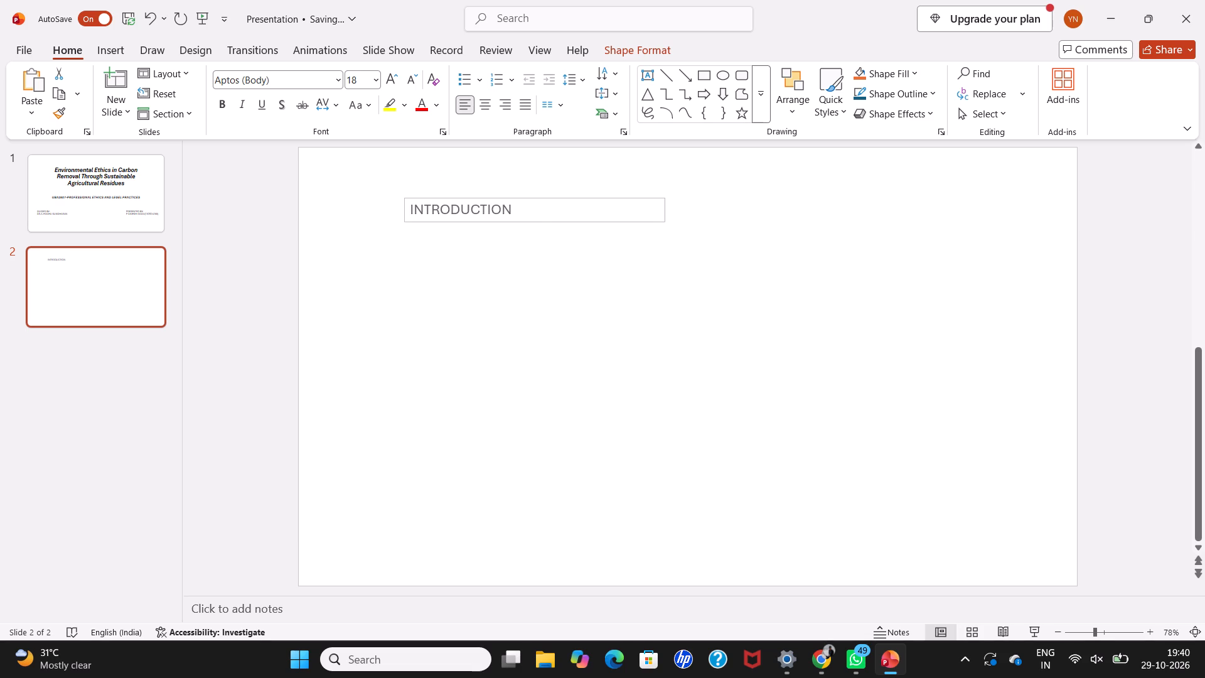
pyautogui.moveTo(668, 250); pyautogui.dragTo(671, 270)
pyautogui.moveTo(537, 197); pyautogui.dragTo(533, 160)
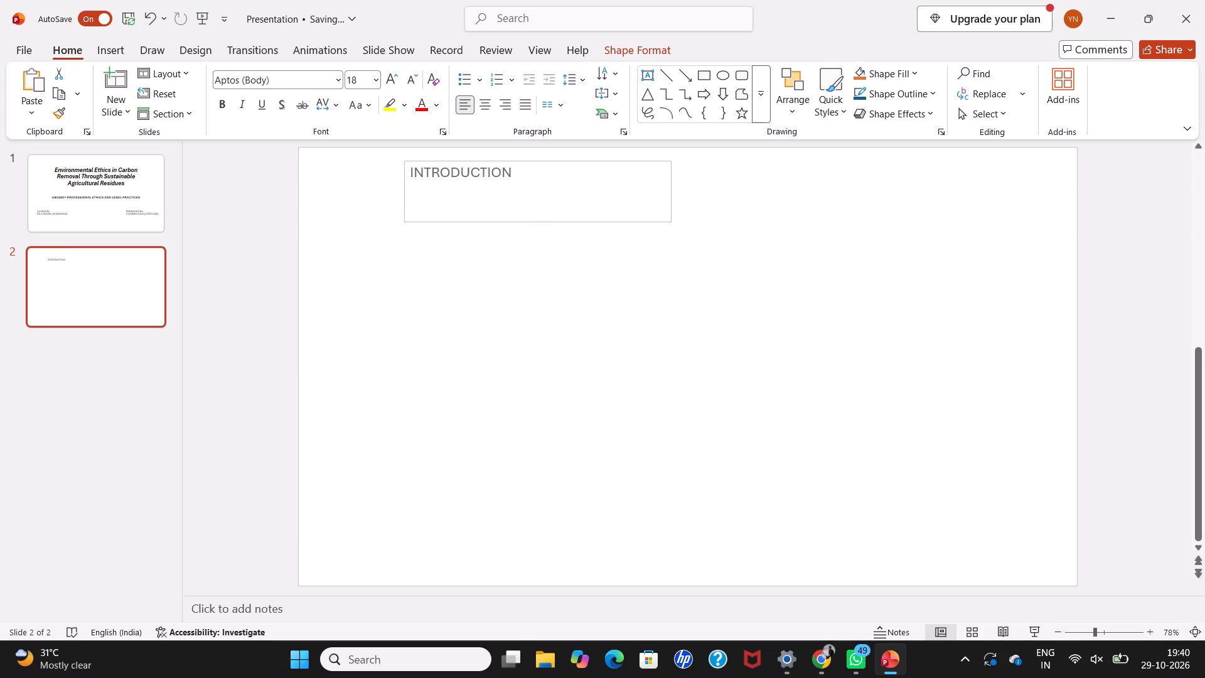
pyautogui.moveTo(533, 160); pyautogui.dragTo(532, 159)
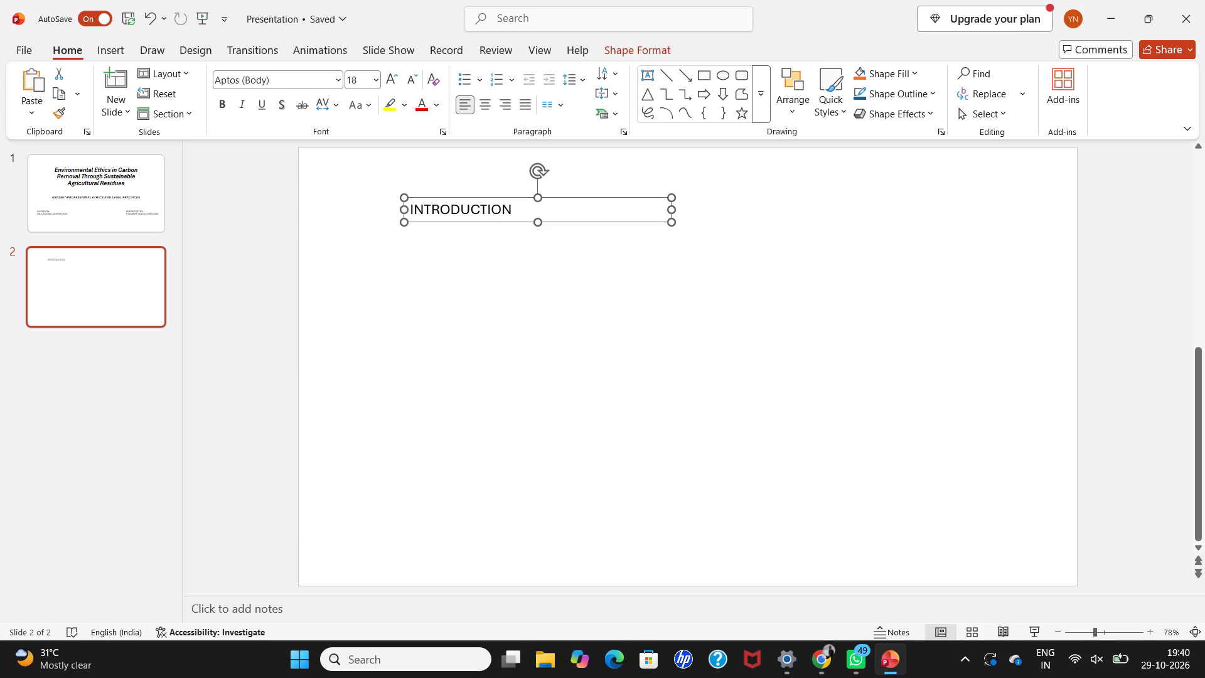
pyautogui.moveTo(567, 195); pyautogui.dragTo(524, 170)
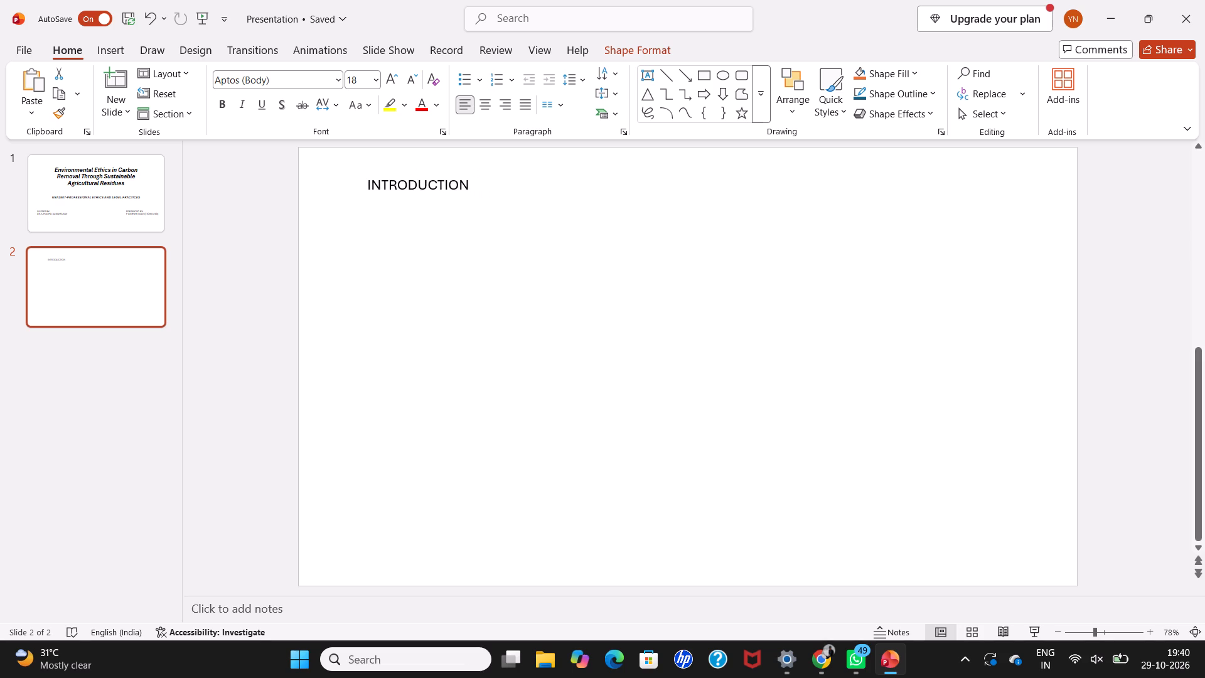
pyautogui.moveTo(524, 170); pyautogui.dragTo(511, 164)
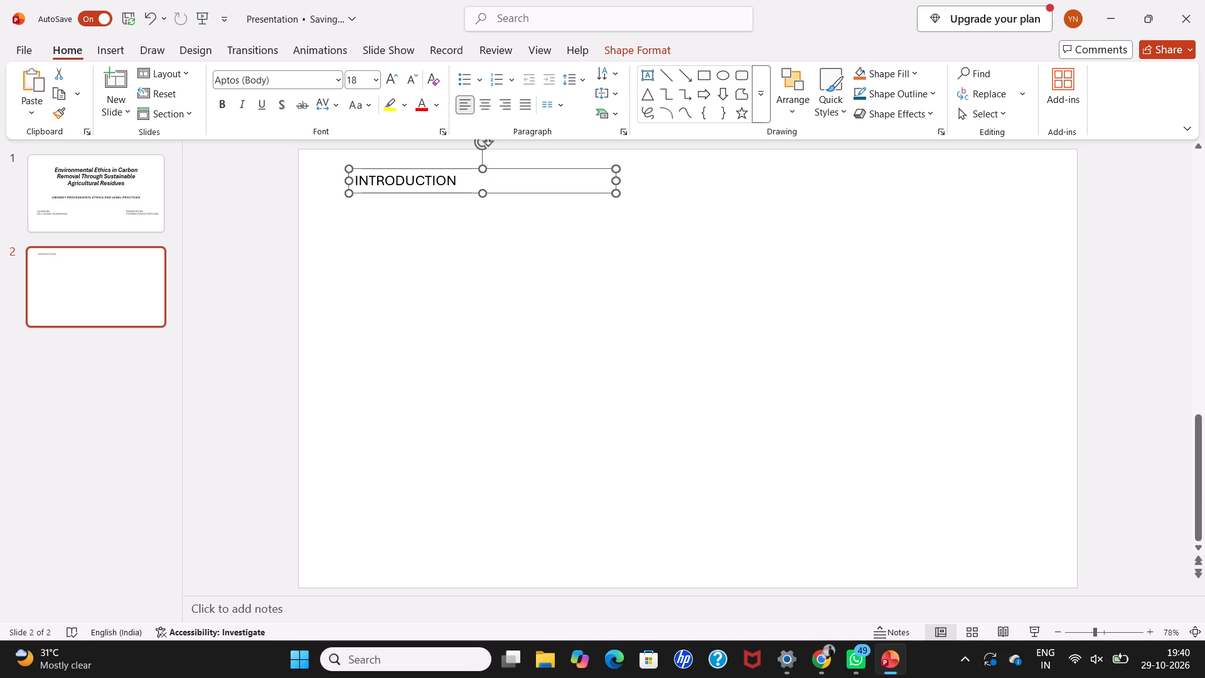
# Set the font size of the "INTRODUCTION" text on slide 2 to 44.
pyautogui.click(374, 83)
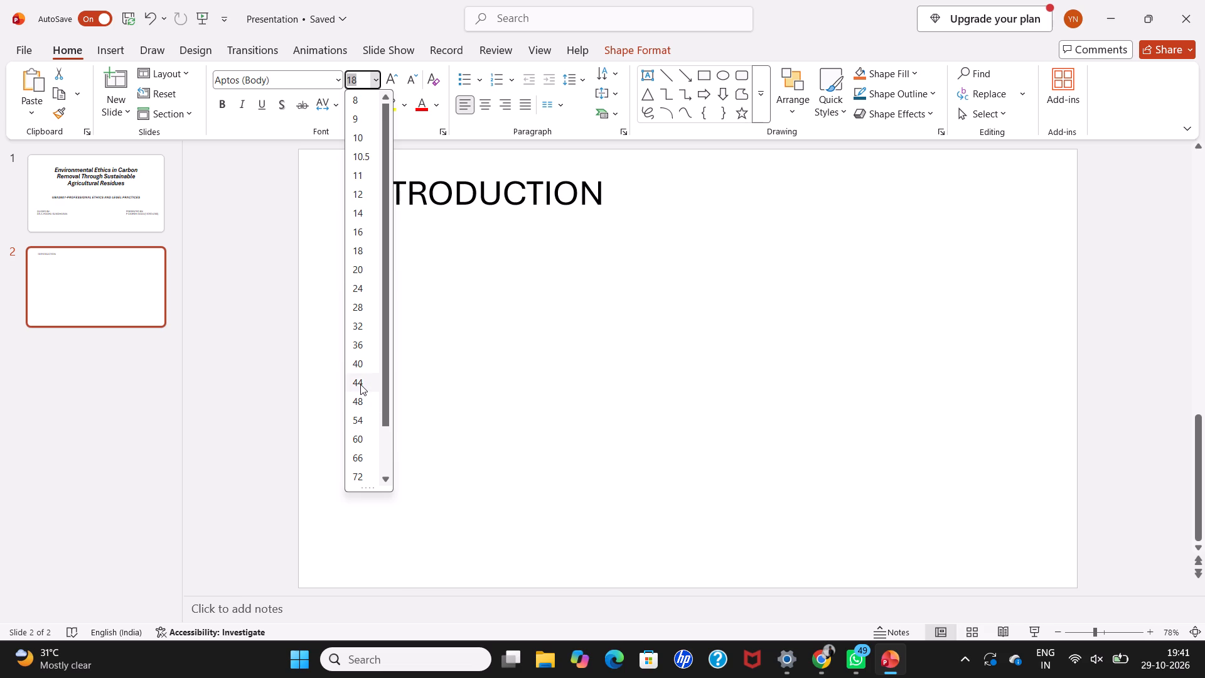
pyautogui.click(360, 384)
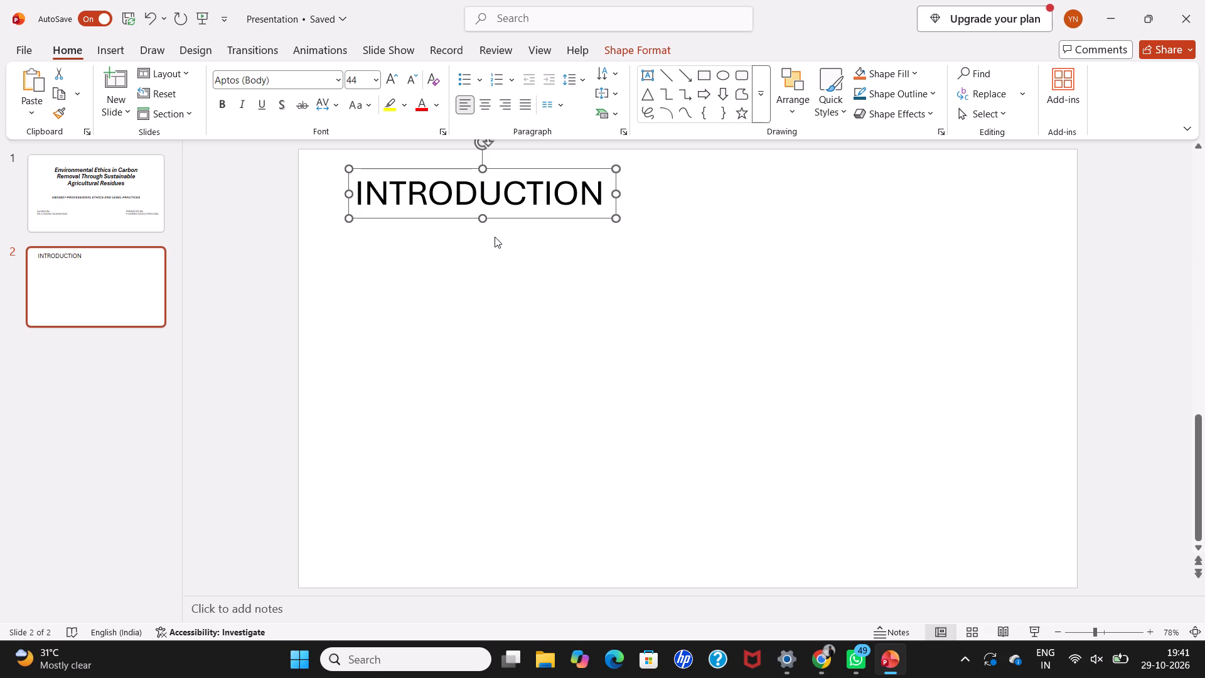
# Move the "INTRODUCTION" text box to the top centre of slide 2, widening it only slightly.
pyautogui.click(114, 185)
pyautogui.click(94, 256)
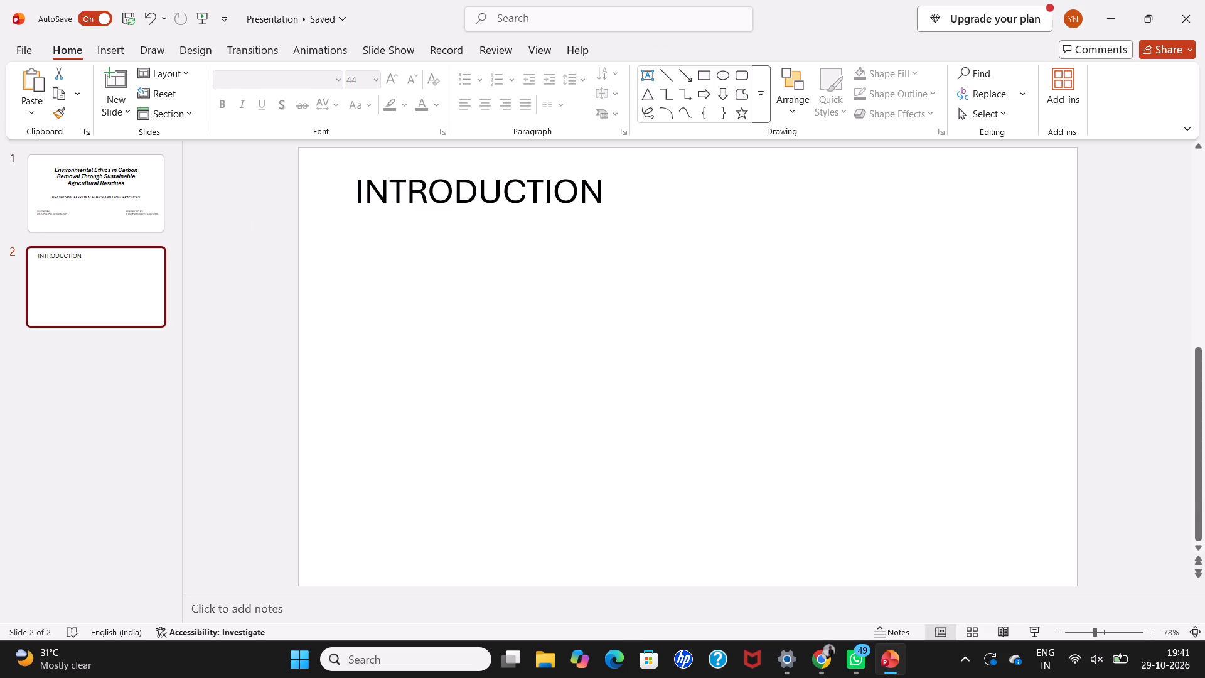
pyautogui.click(589, 189)
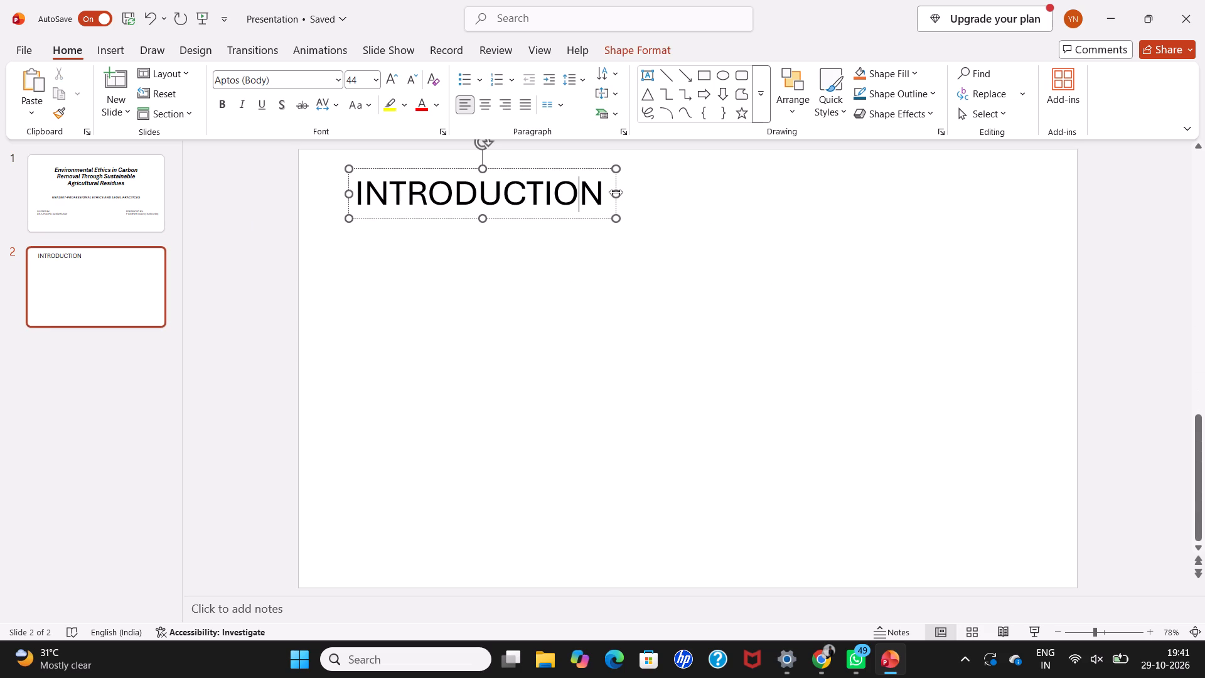
pyautogui.moveTo(621, 194); pyautogui.dragTo(685, 194)
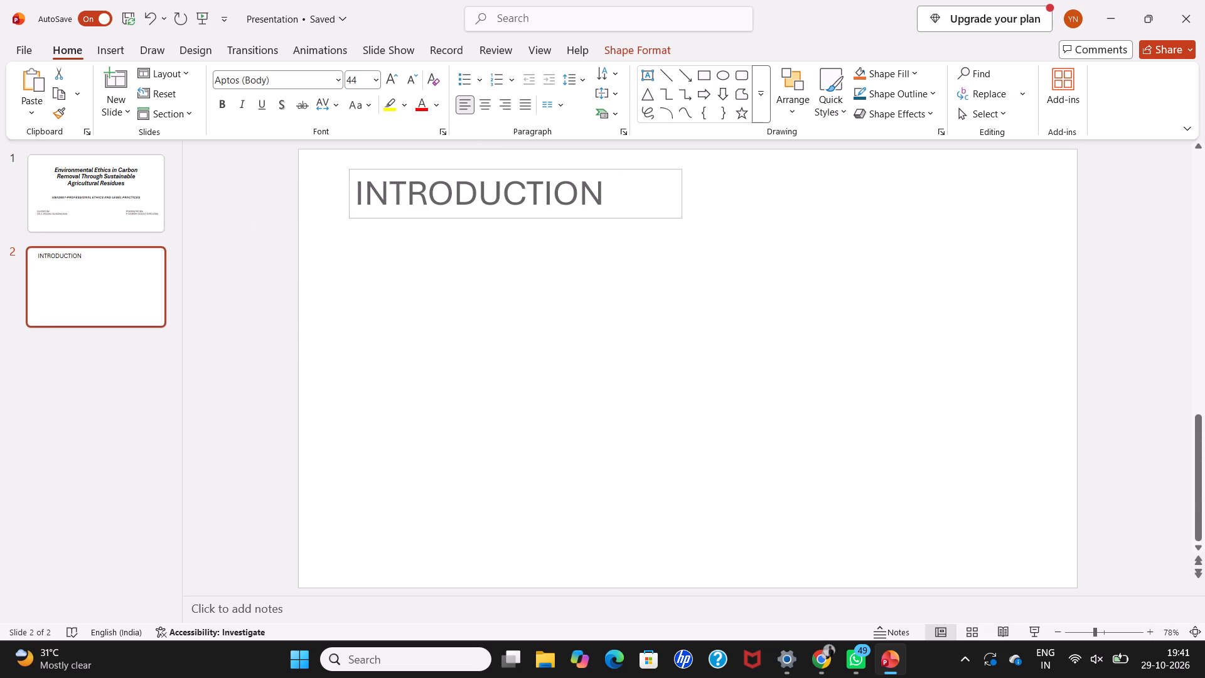
pyautogui.moveTo(685, 194); pyautogui.dragTo(578, 207)
pyautogui.moveTo(577, 212); pyautogui.dragTo(618, 192)
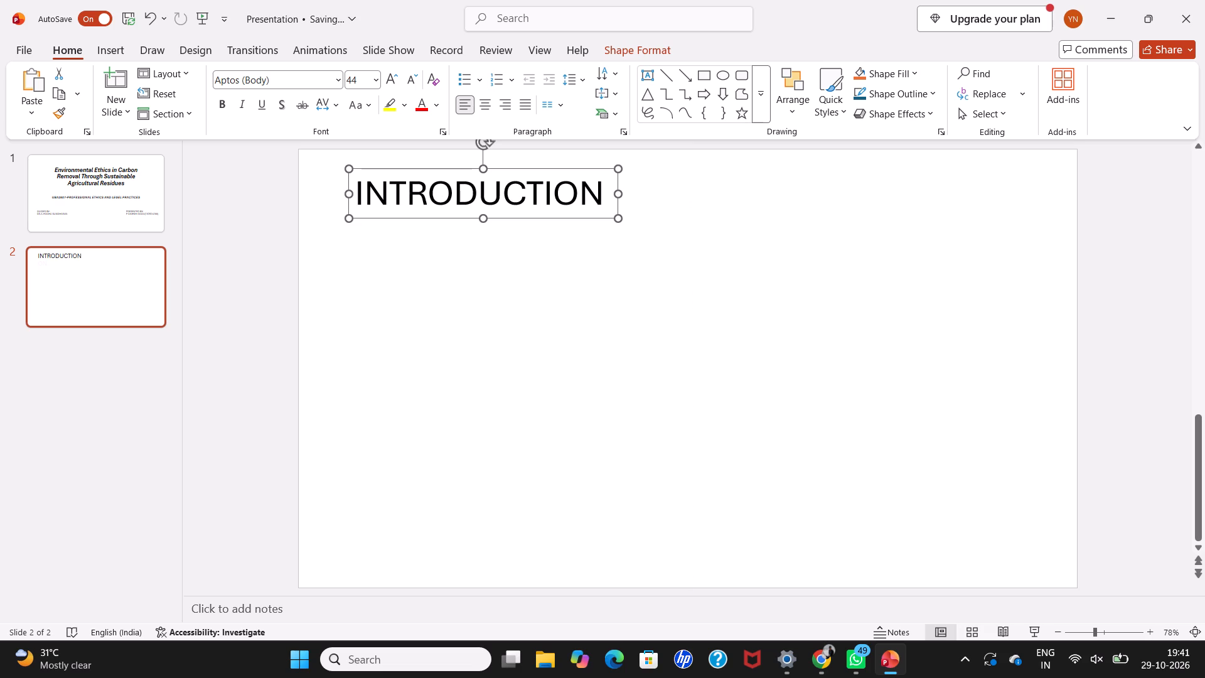
pyautogui.moveTo(620, 202); pyautogui.dragTo(683, 201)
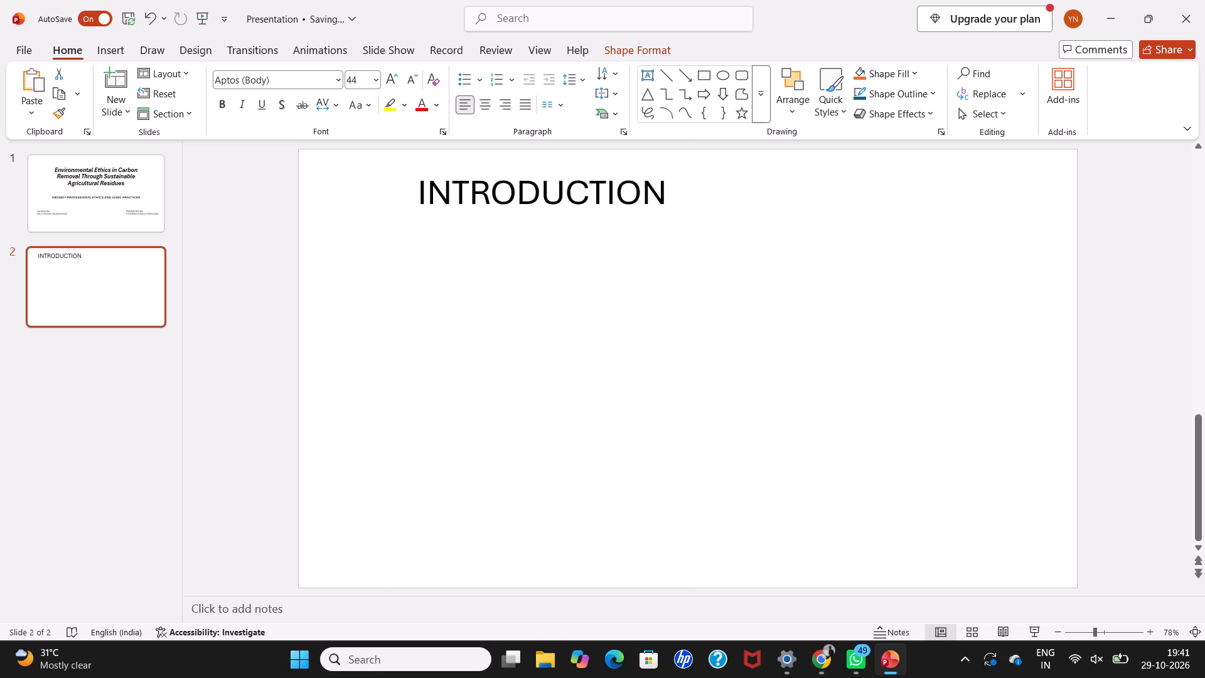
pyautogui.moveTo(683, 201); pyautogui.dragTo(806, 196)
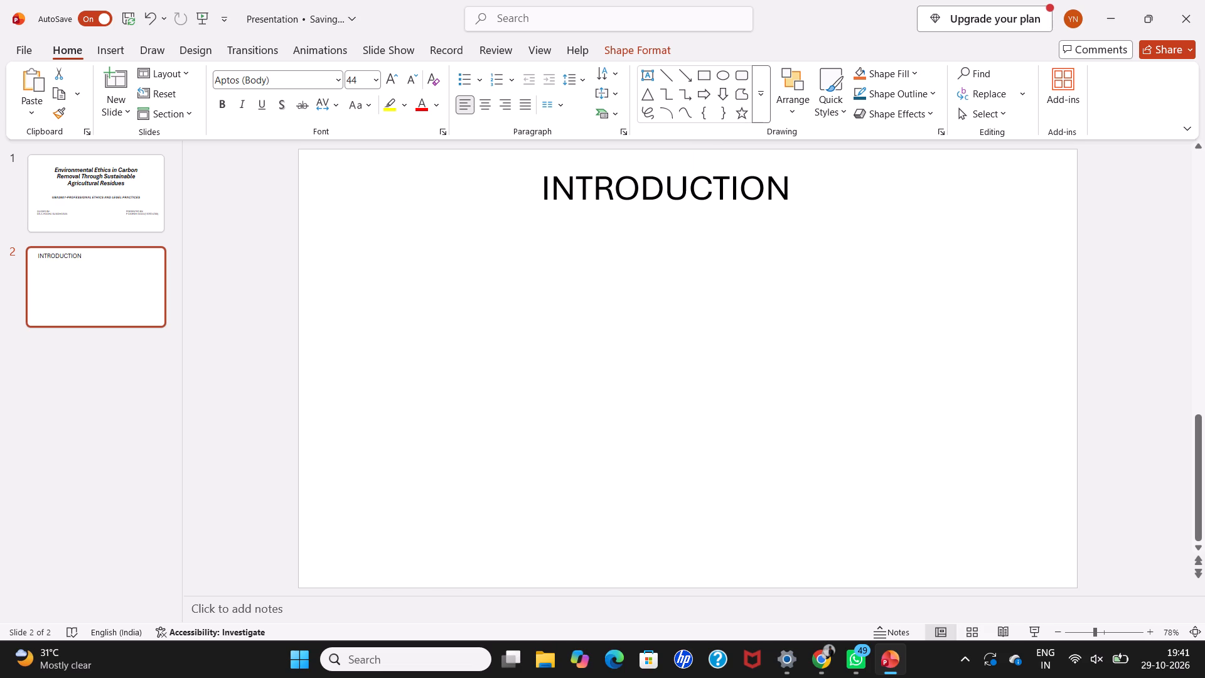
pyautogui.moveTo(806, 196); pyautogui.dragTo(808, 197)
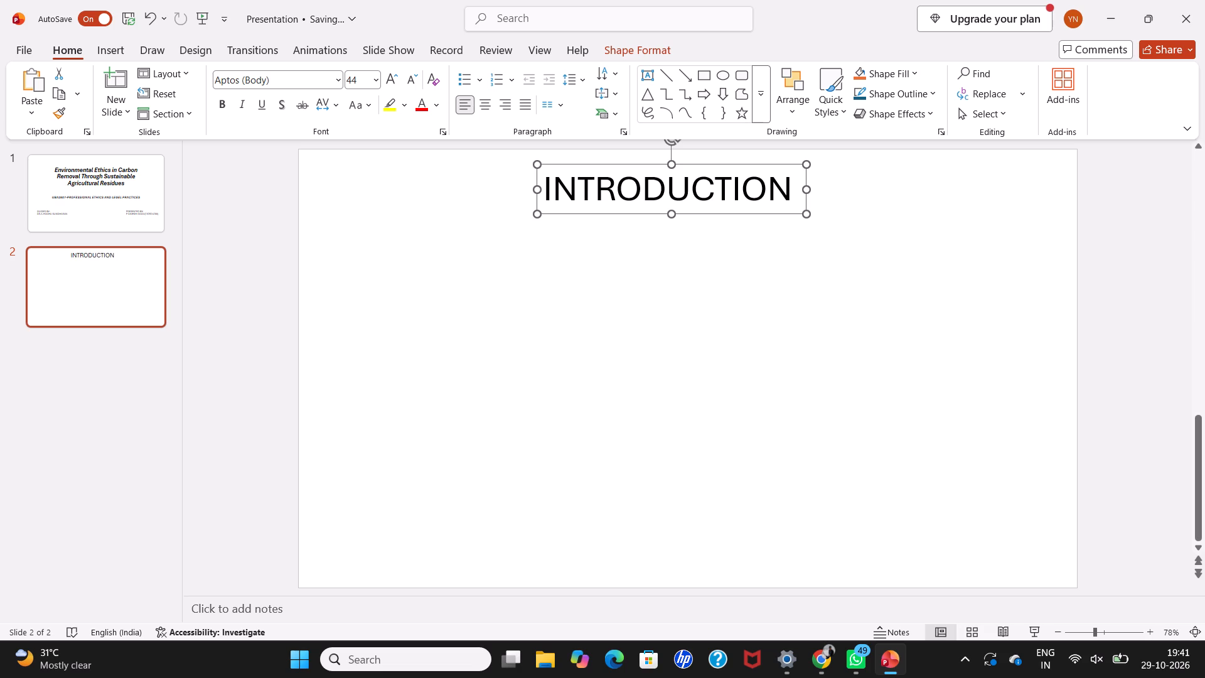
pyautogui.click(732, 306)
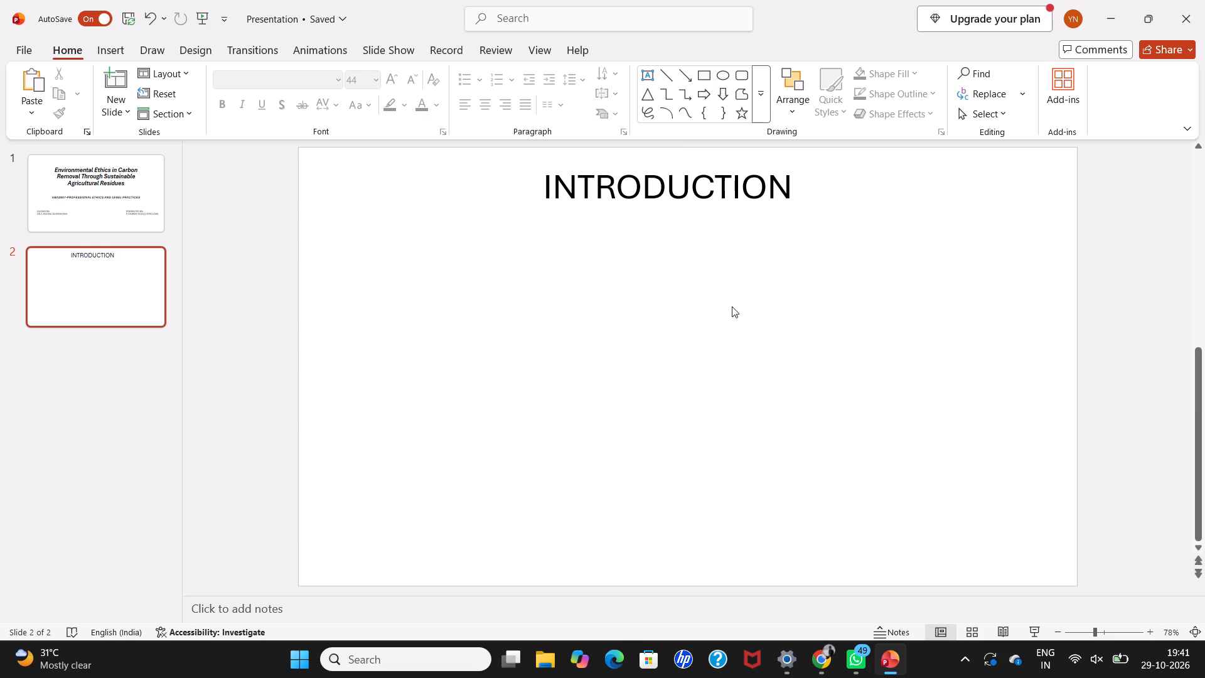
pyautogui.click(818, 660)
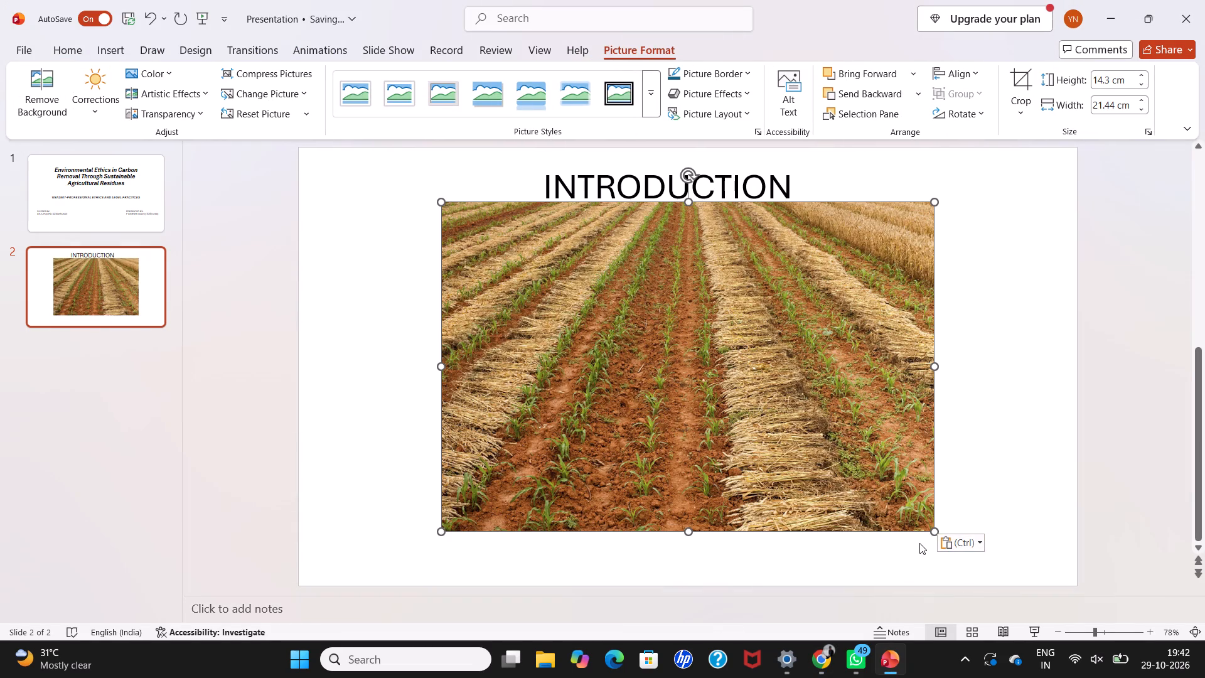
# Move the field picture slightly down and to the right so its top edge clears the "INTRODUCTION" heading.
pyautogui.moveTo(916, 533); pyautogui.dragTo(940, 552)
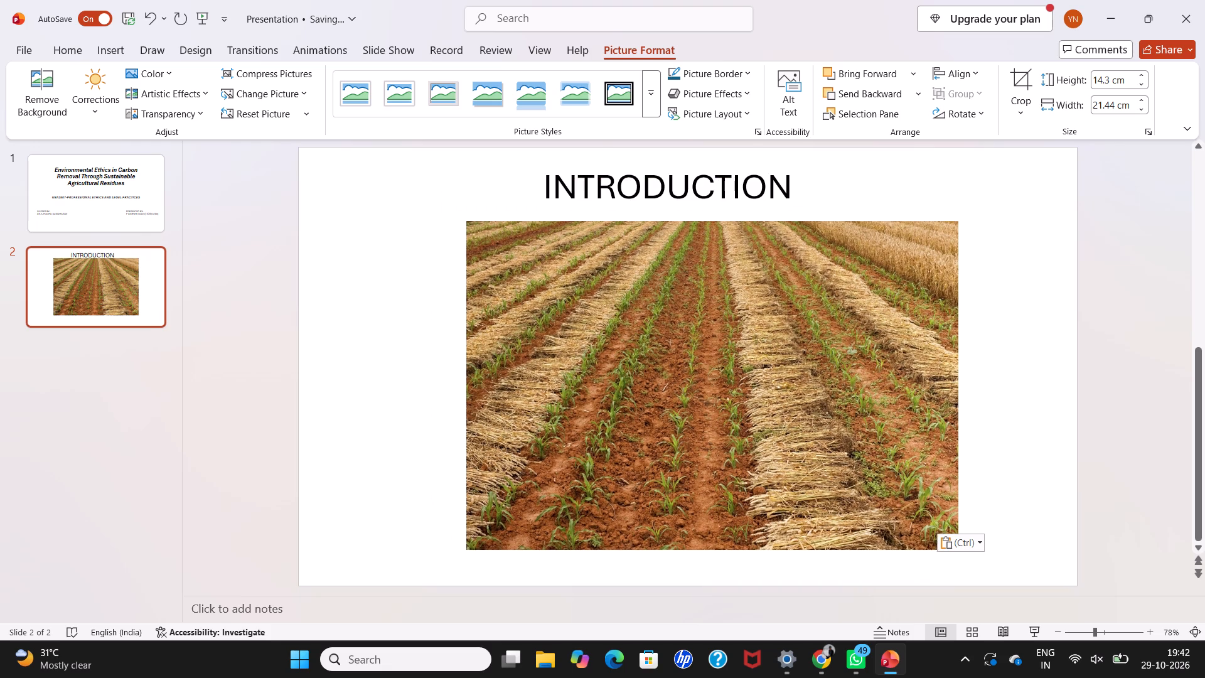
pyautogui.moveTo(940, 552); pyautogui.dragTo(929, 541)
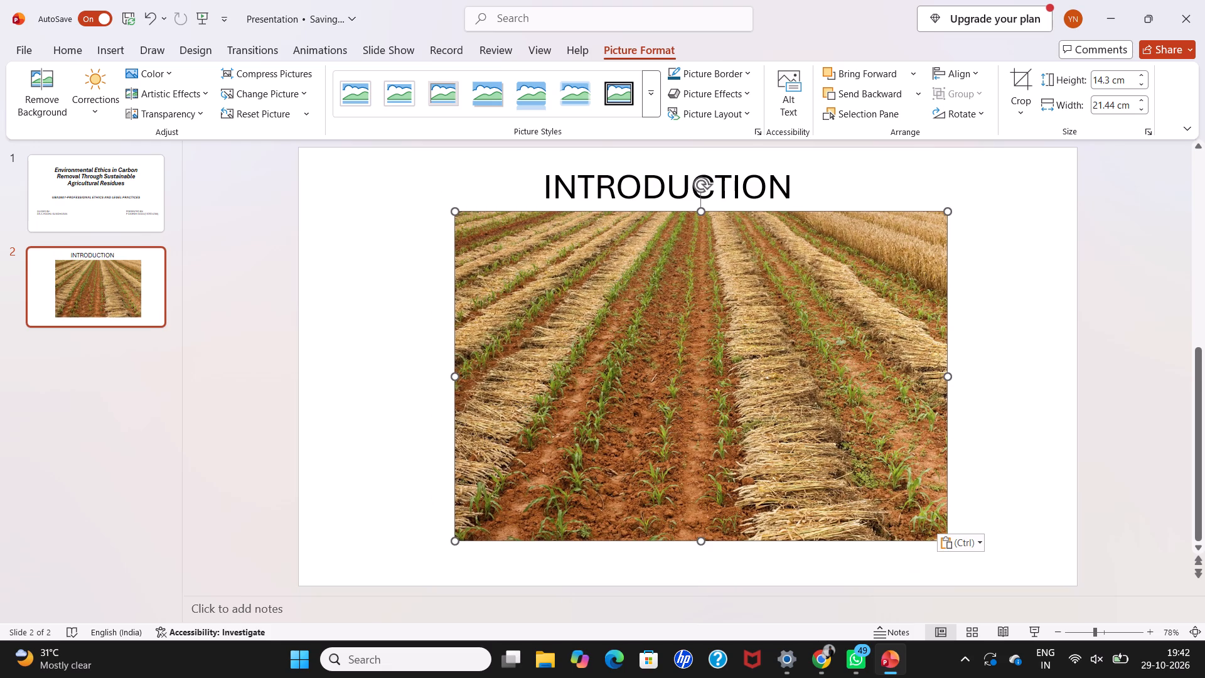
# Shrink the field picture on slide 2 to about 13.8 cm wide and 9 cm high.
pyautogui.moveTo(951, 379); pyautogui.dragTo(771, 371)
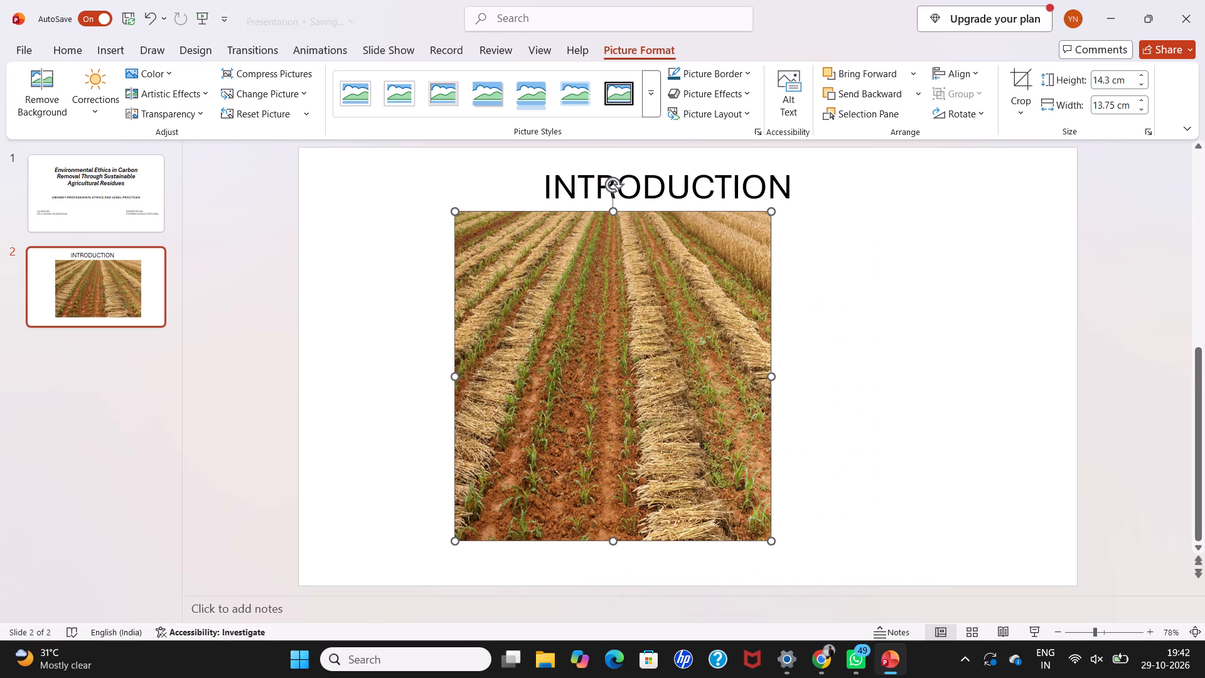
pyautogui.click(614, 541)
pyautogui.moveTo(614, 541); pyautogui.dragTo(609, 419)
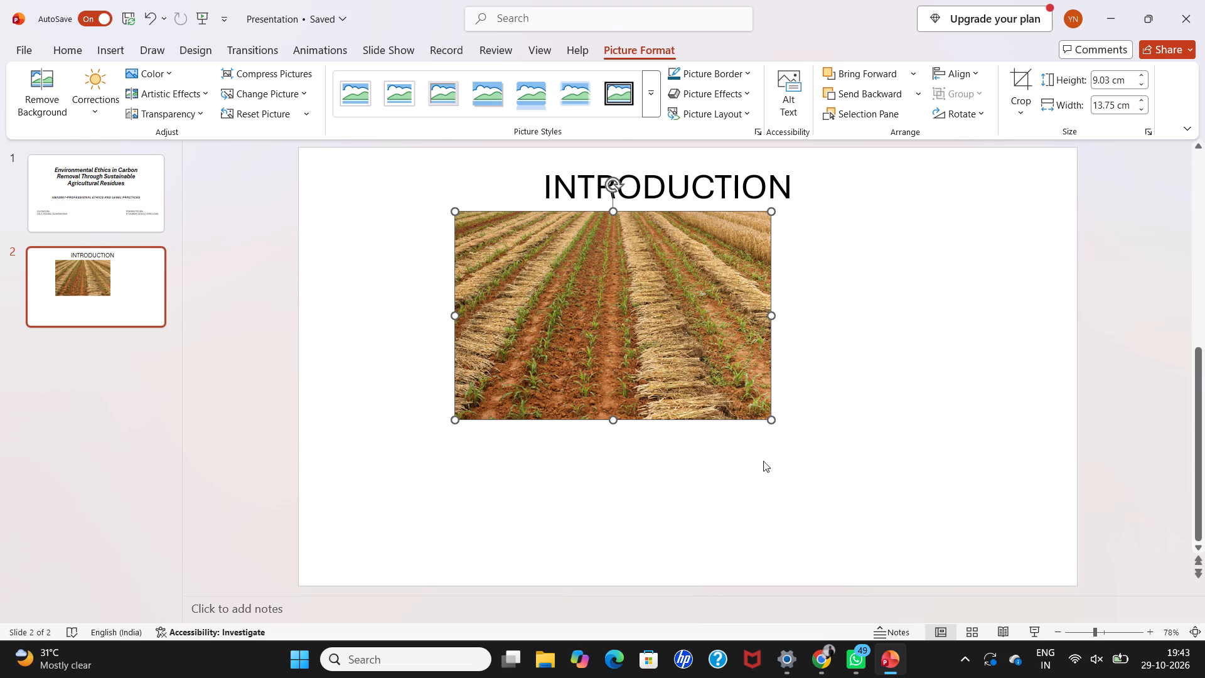
pyautogui.click(768, 443)
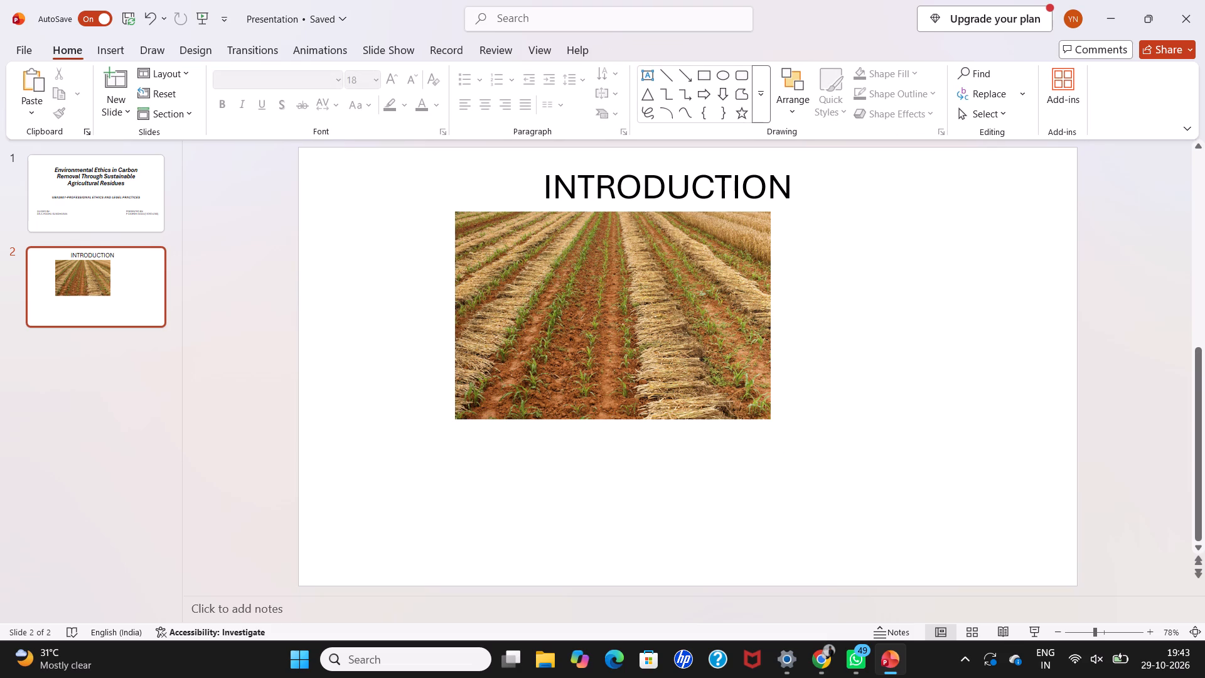
# Move the field picture to the right edge of slide 2, just below the level of the "INTRODUCTION" heading.
pyautogui.moveTo(771, 314); pyautogui.dragTo(944, 365)
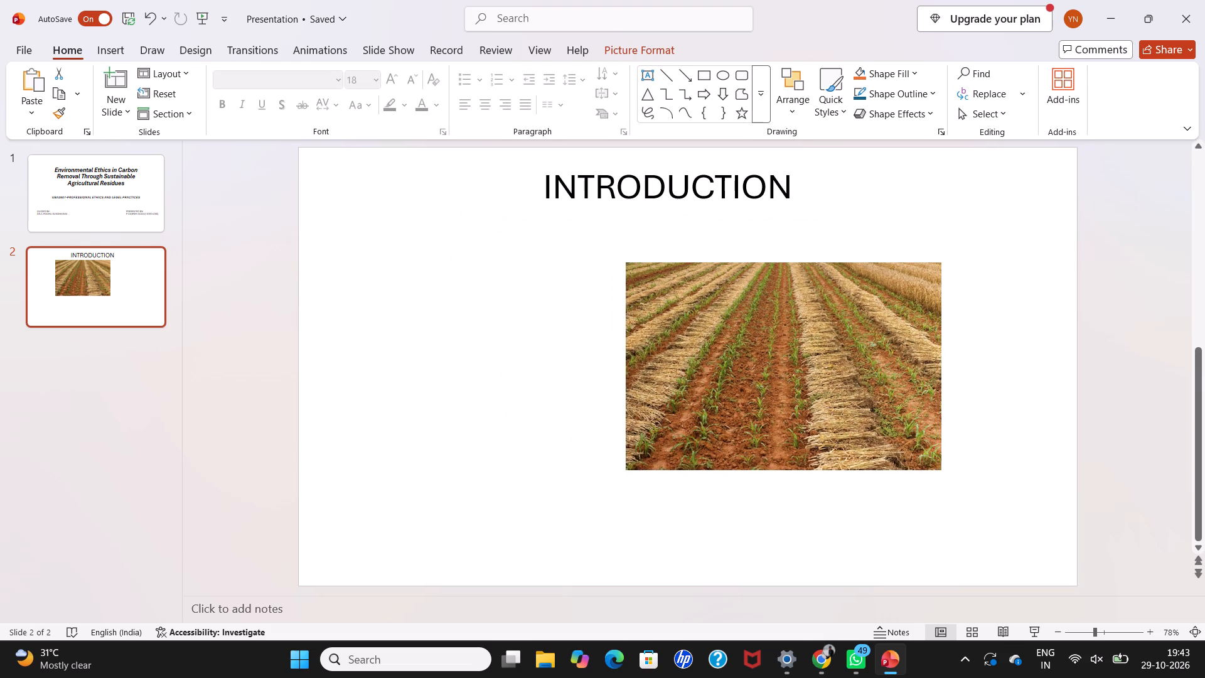
pyautogui.moveTo(944, 365); pyautogui.dragTo(1071, 382)
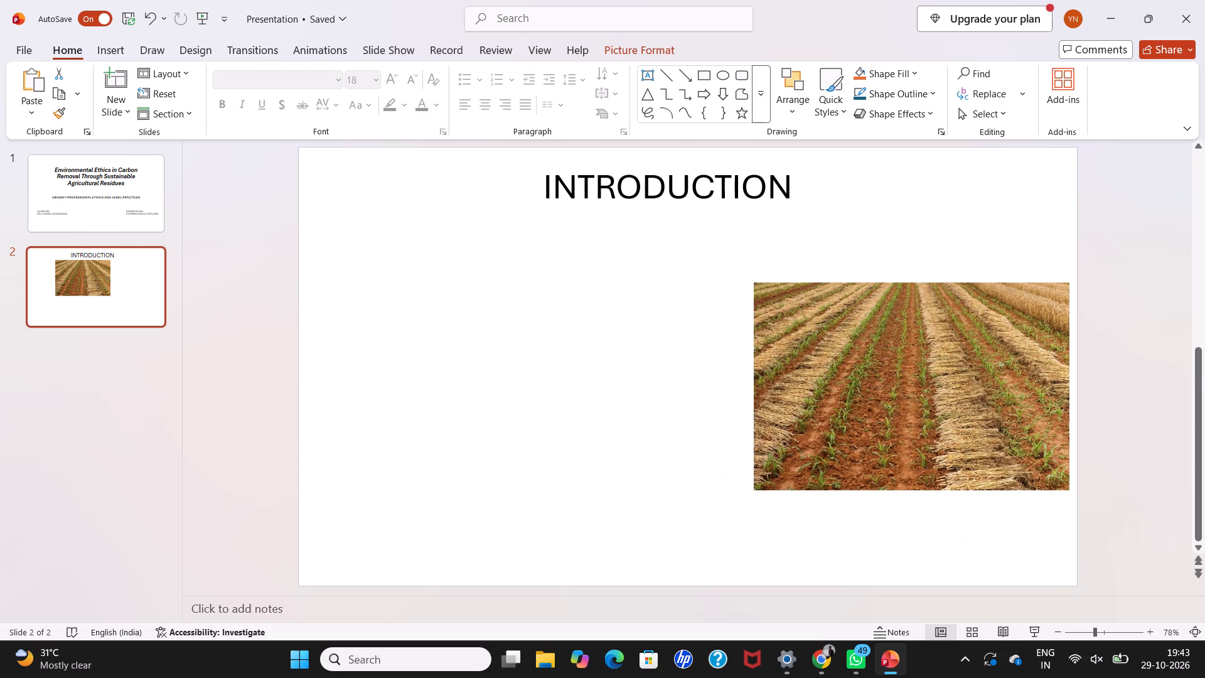
pyautogui.moveTo(1071, 382); pyautogui.dragTo(1071, 356)
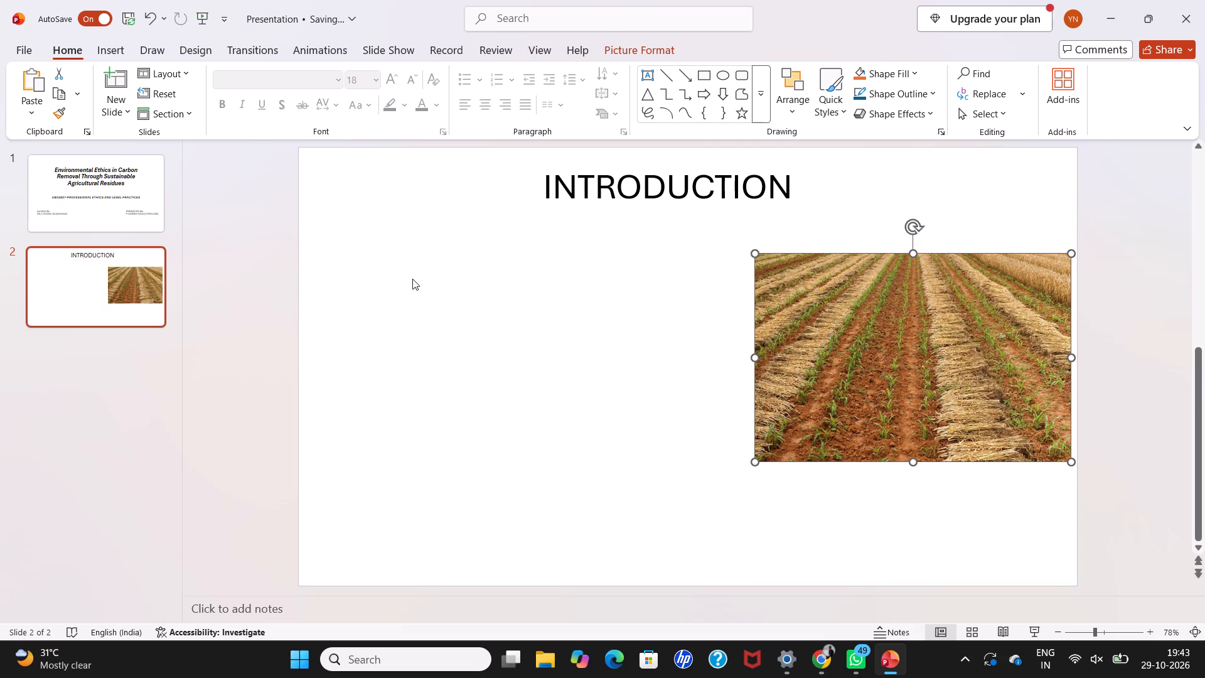
pyautogui.click(412, 279)
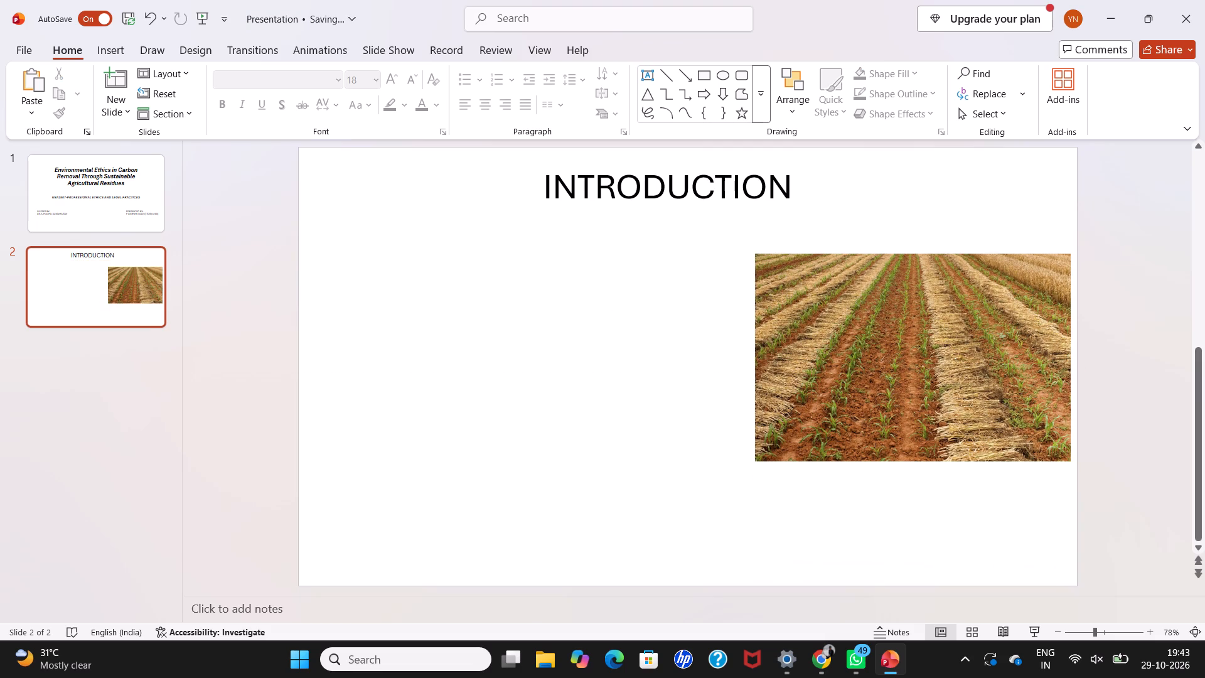
pyautogui.moveTo(908, 250); pyautogui.dragTo(908, 234)
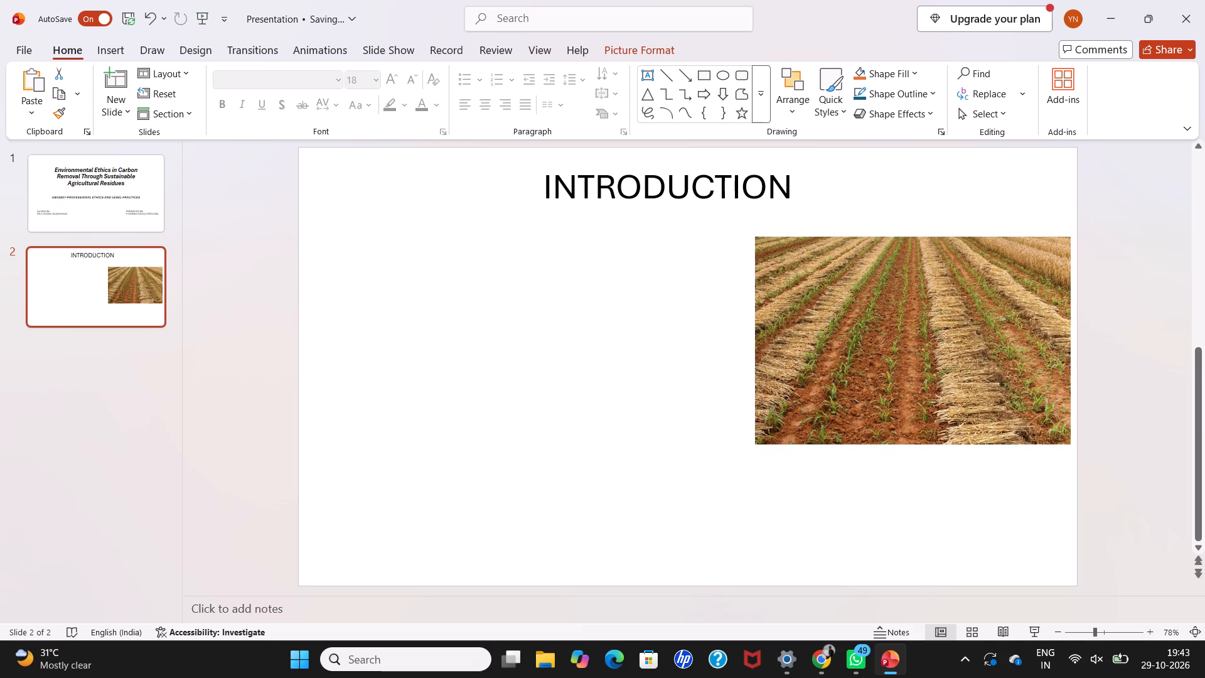
pyautogui.moveTo(908, 234); pyautogui.dragTo(910, 227)
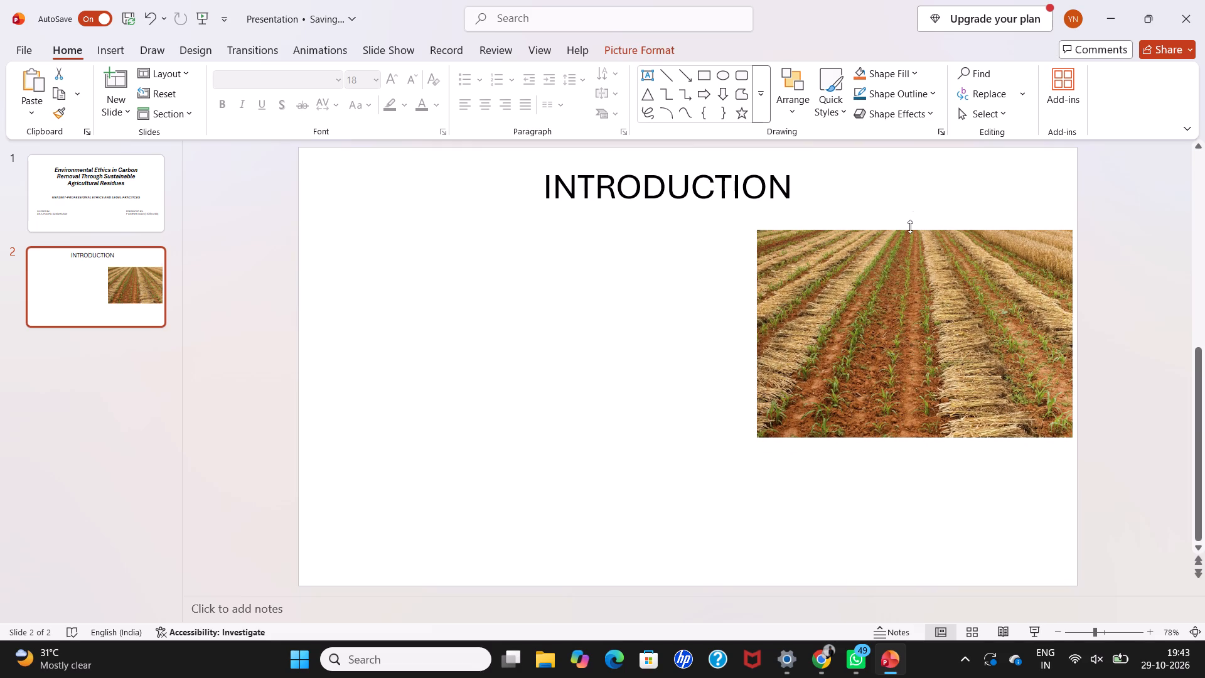
pyautogui.click(564, 369)
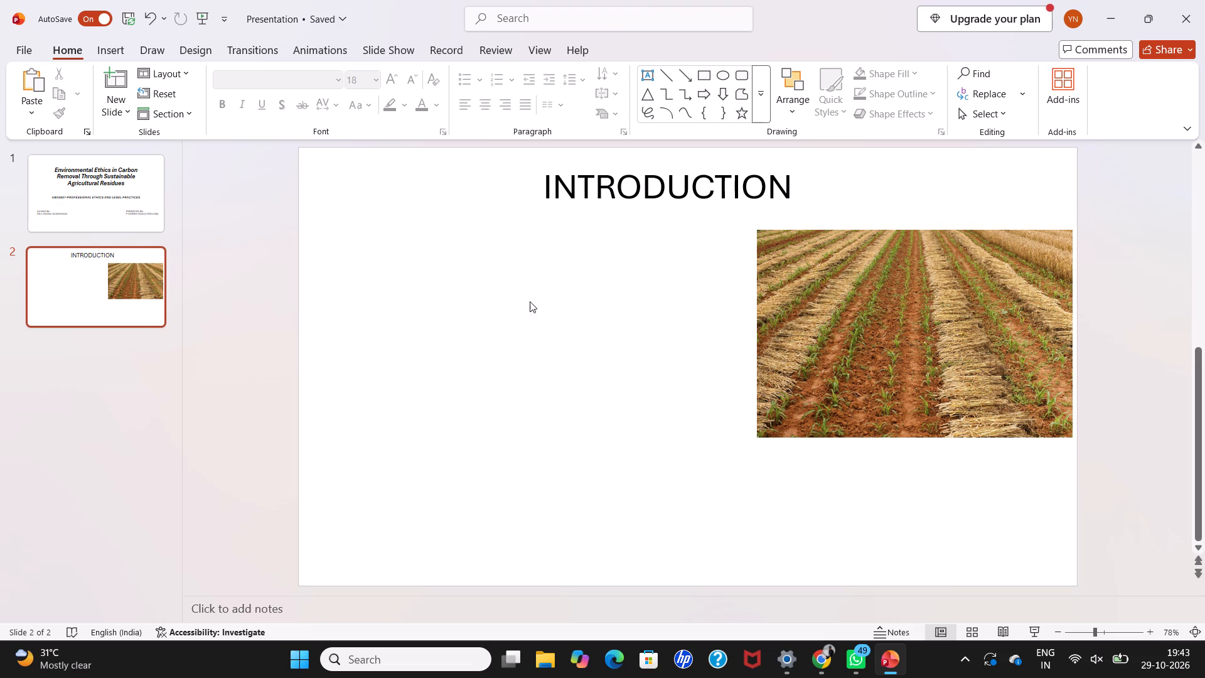
# In ChatGPT in Chrome, close the enlarged image and transfer the first four bullets under "Content for the slide" onto slide 2 in PowerPoint.
pyautogui.click(818, 659)
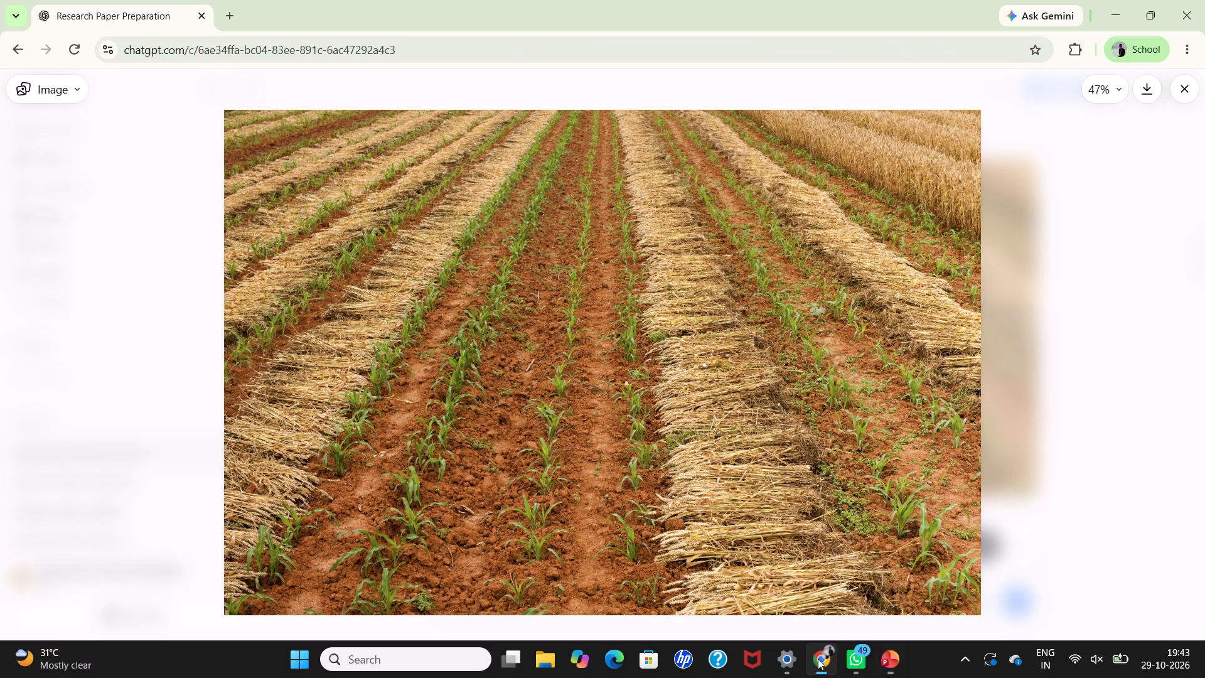
pyautogui.click(1204, 474)
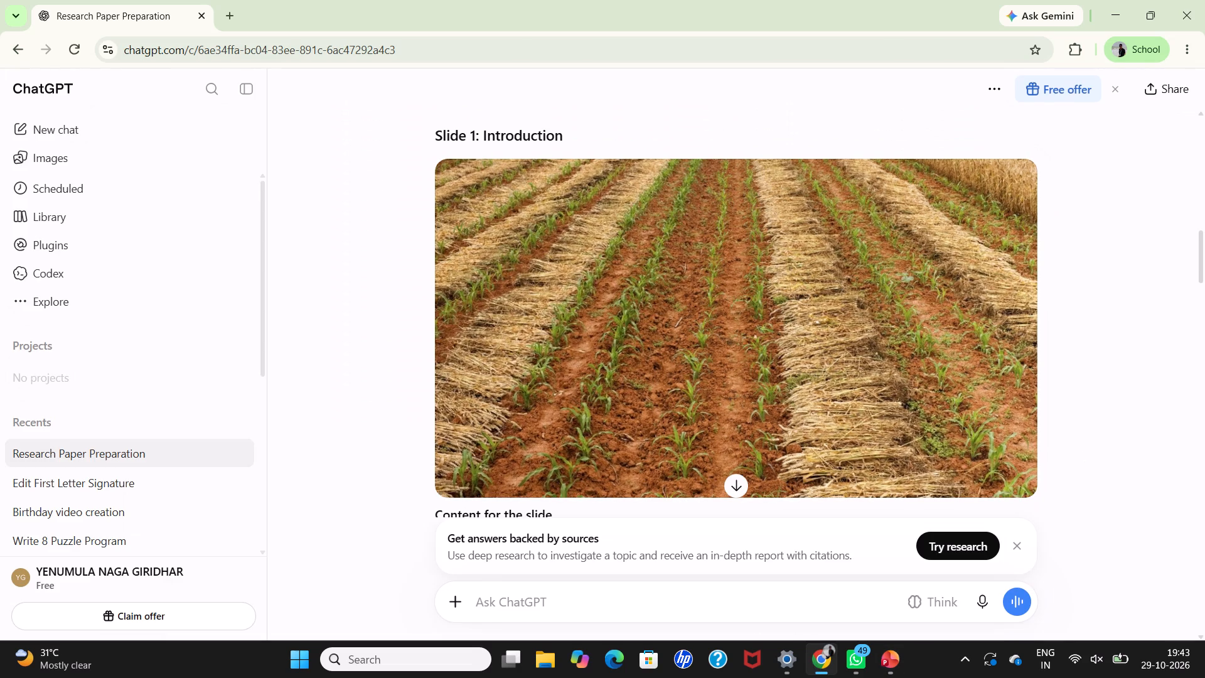
pyautogui.scroll(-1, 664, 589)
pyautogui.scroll(-2, 704, 485)
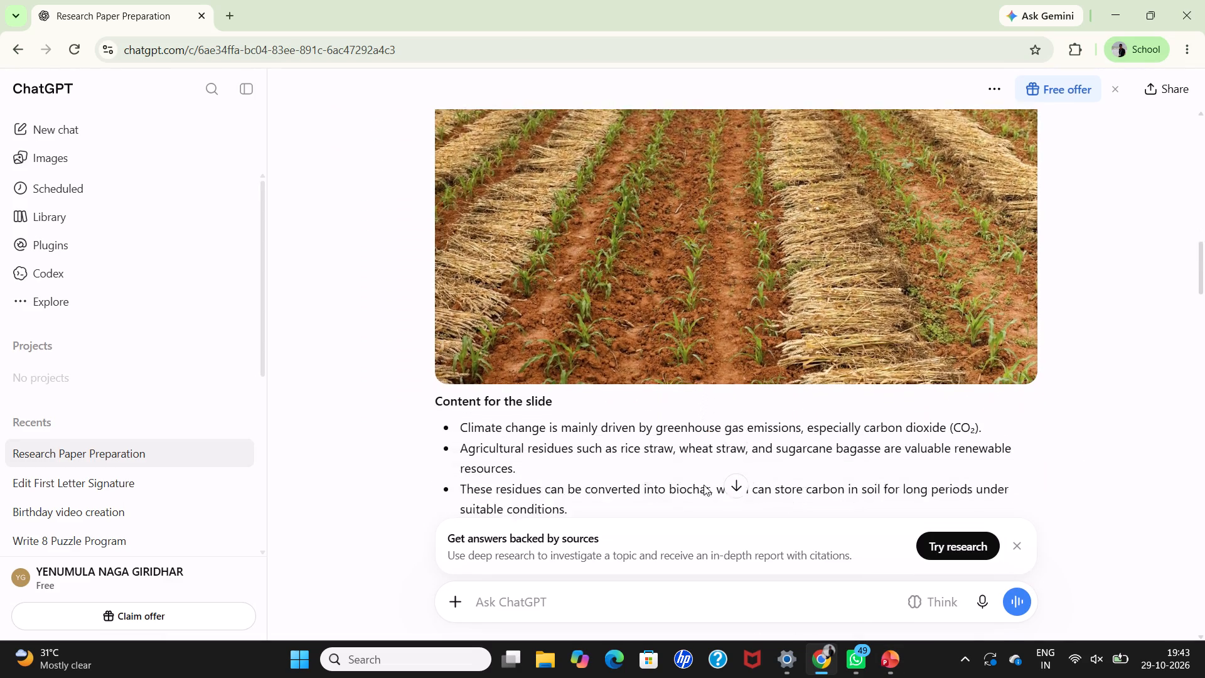
pyautogui.scroll(-2, 704, 485)
pyautogui.scroll(1, 704, 485)
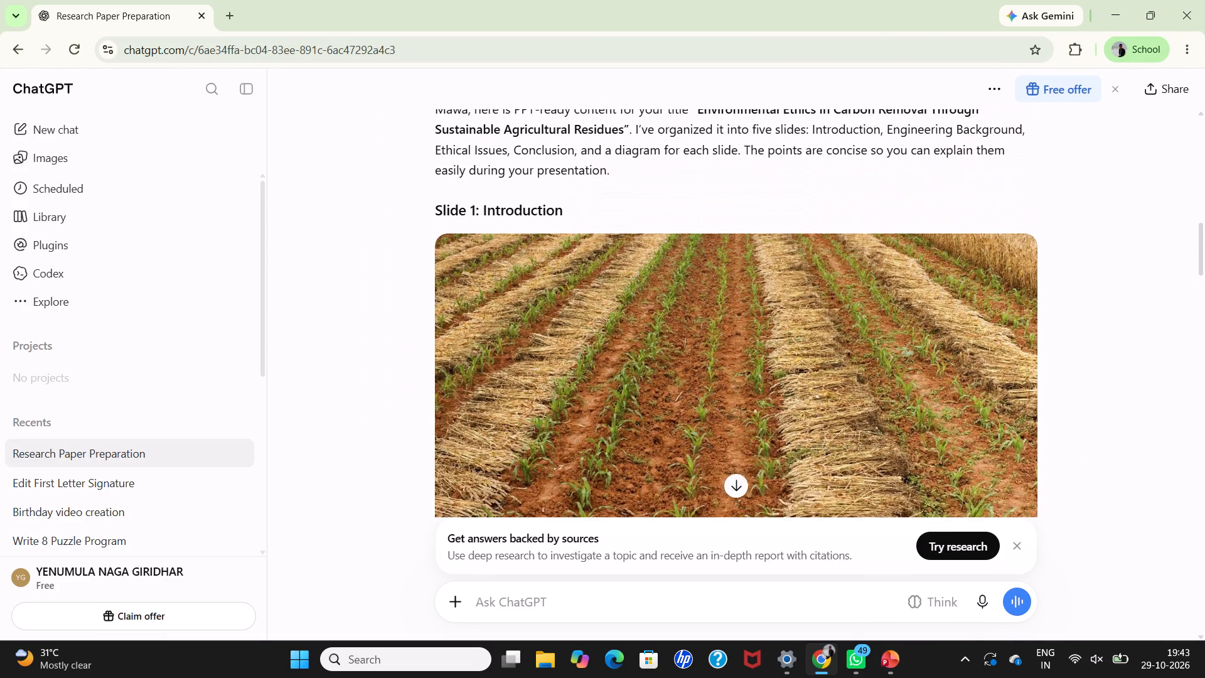
pyautogui.scroll(-5, 704, 482)
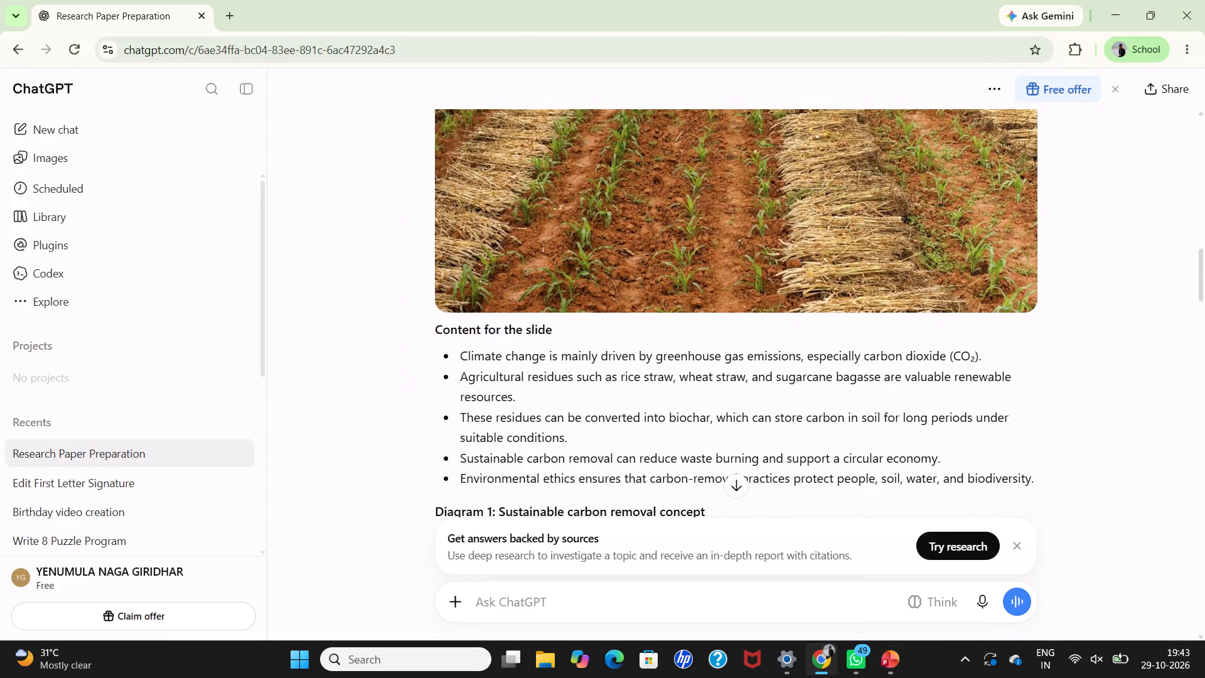
pyautogui.scroll(-1, 704, 482)
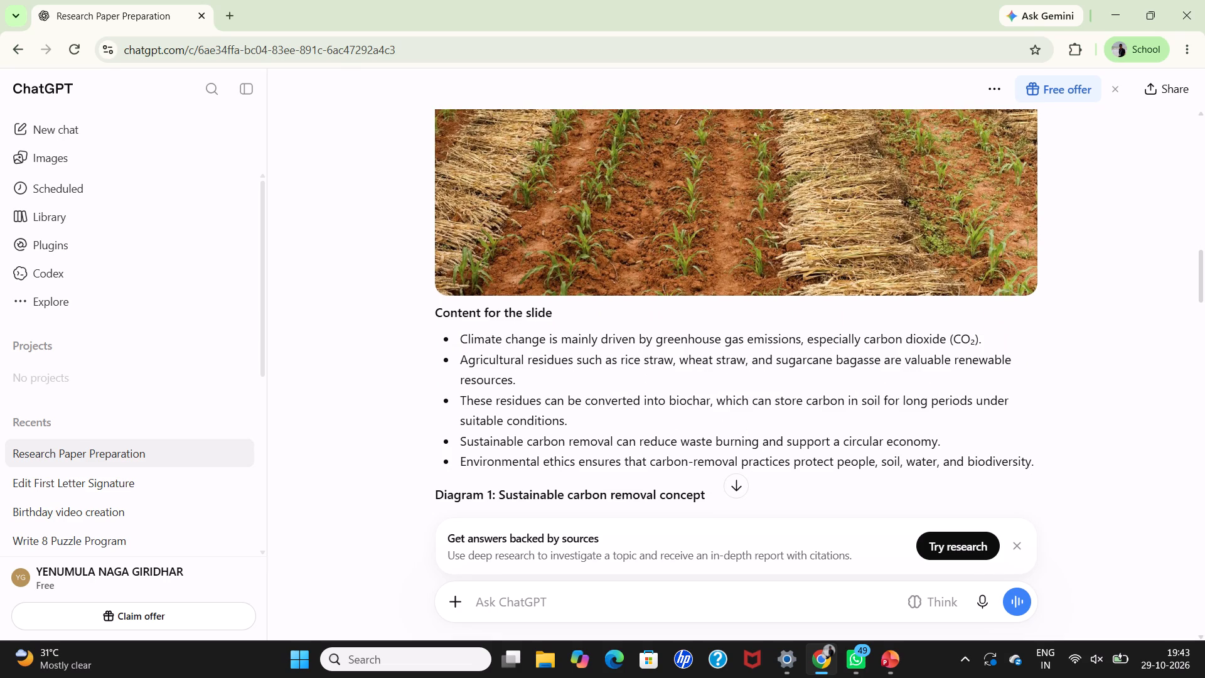
pyautogui.moveTo(463, 340); pyautogui.dragTo(672, 444)
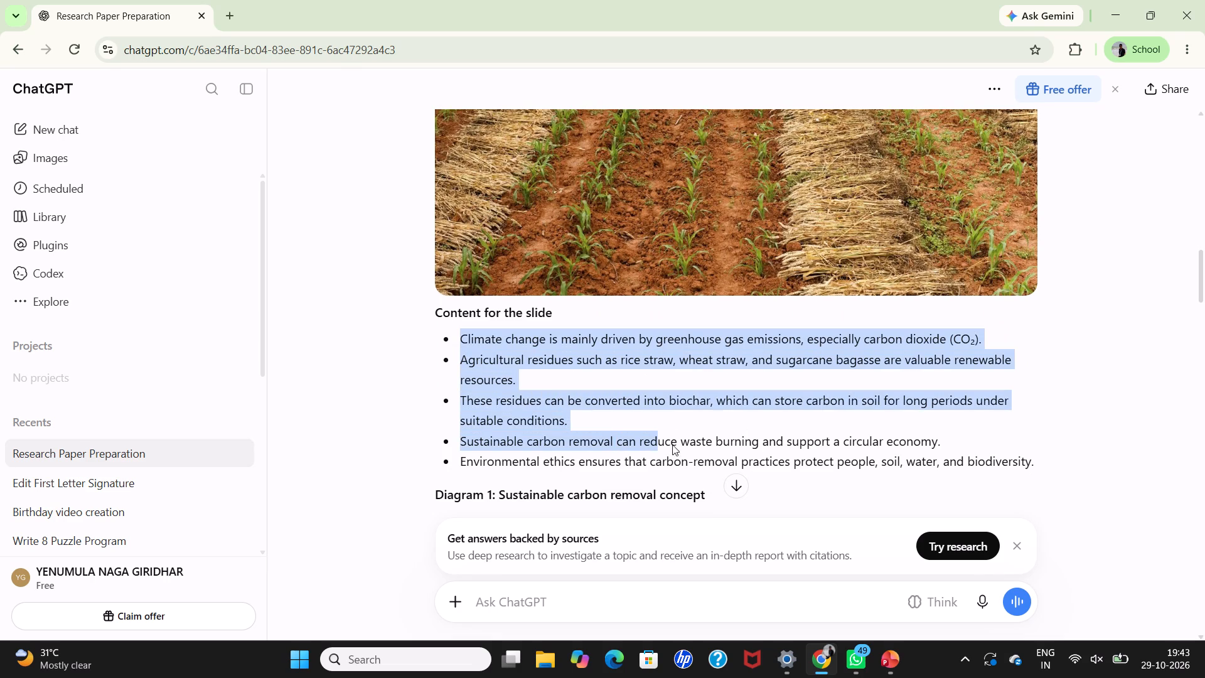
pyautogui.moveTo(672, 444); pyautogui.dragTo(908, 455)
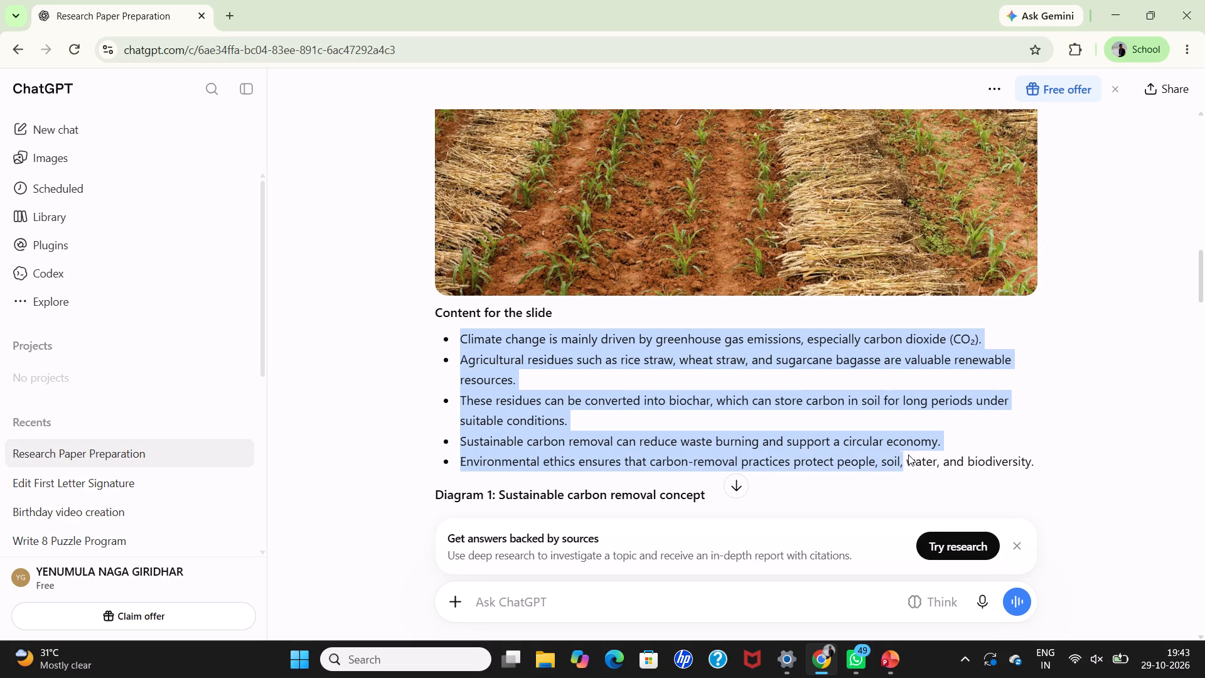
pyautogui.moveTo(908, 455); pyautogui.dragTo(1062, 455)
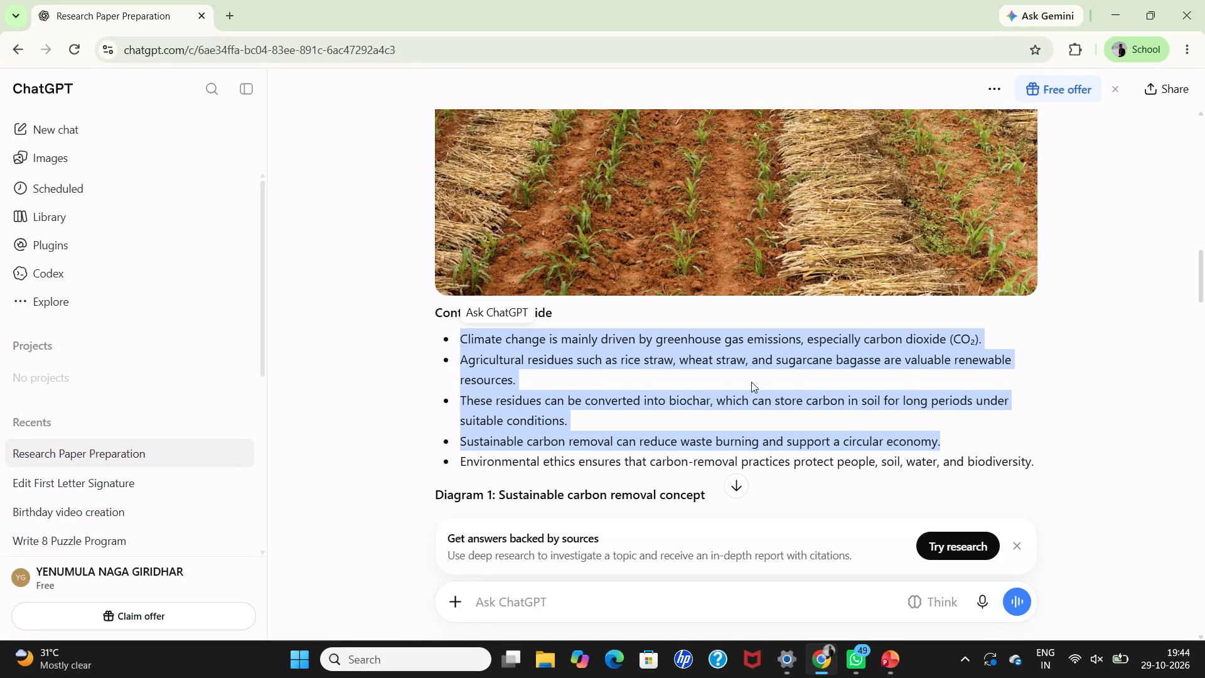
pyautogui.moveTo(751, 382); pyautogui.dragTo(751, 439)
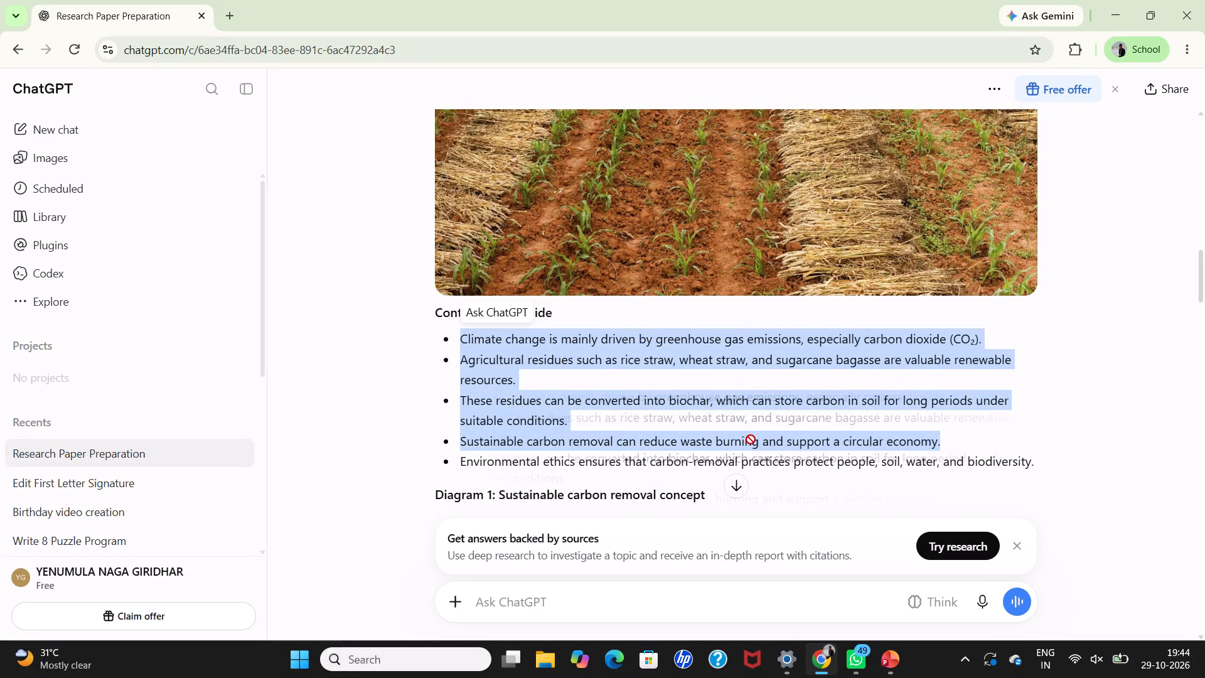
pyautogui.moveTo(751, 439); pyautogui.dragTo(958, 566)
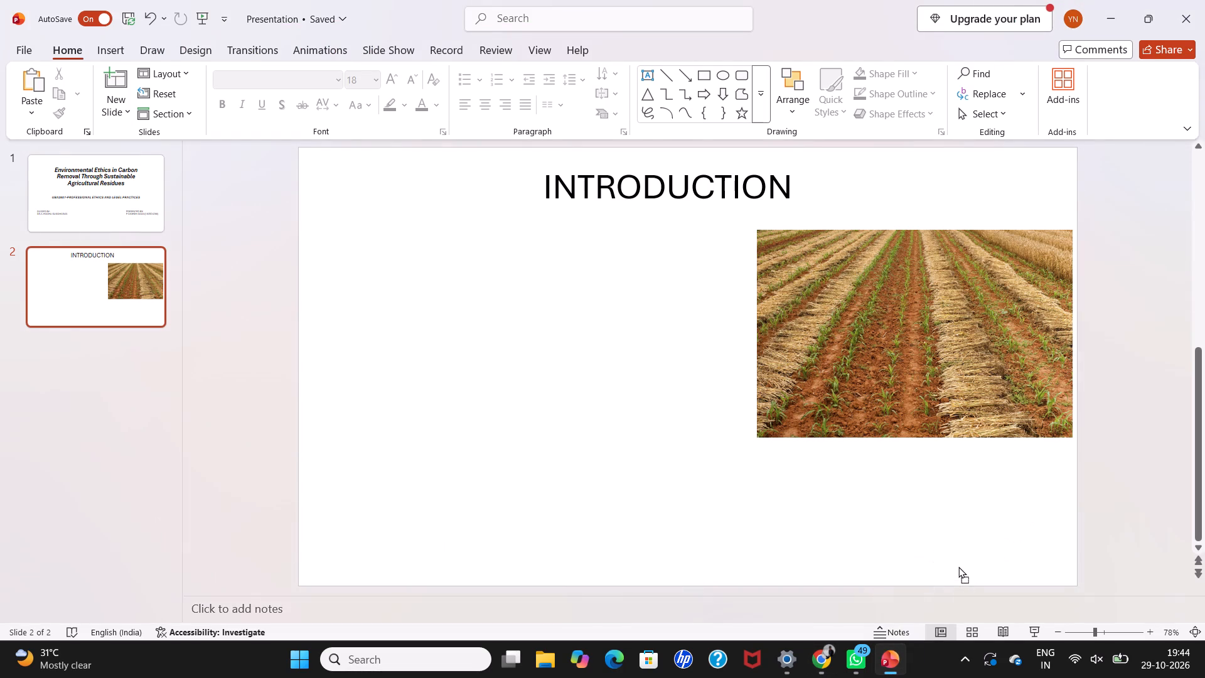
pyautogui.moveTo(958, 566); pyautogui.dragTo(782, 499)
pyautogui.moveTo(782, 499); pyautogui.dragTo(830, 542)
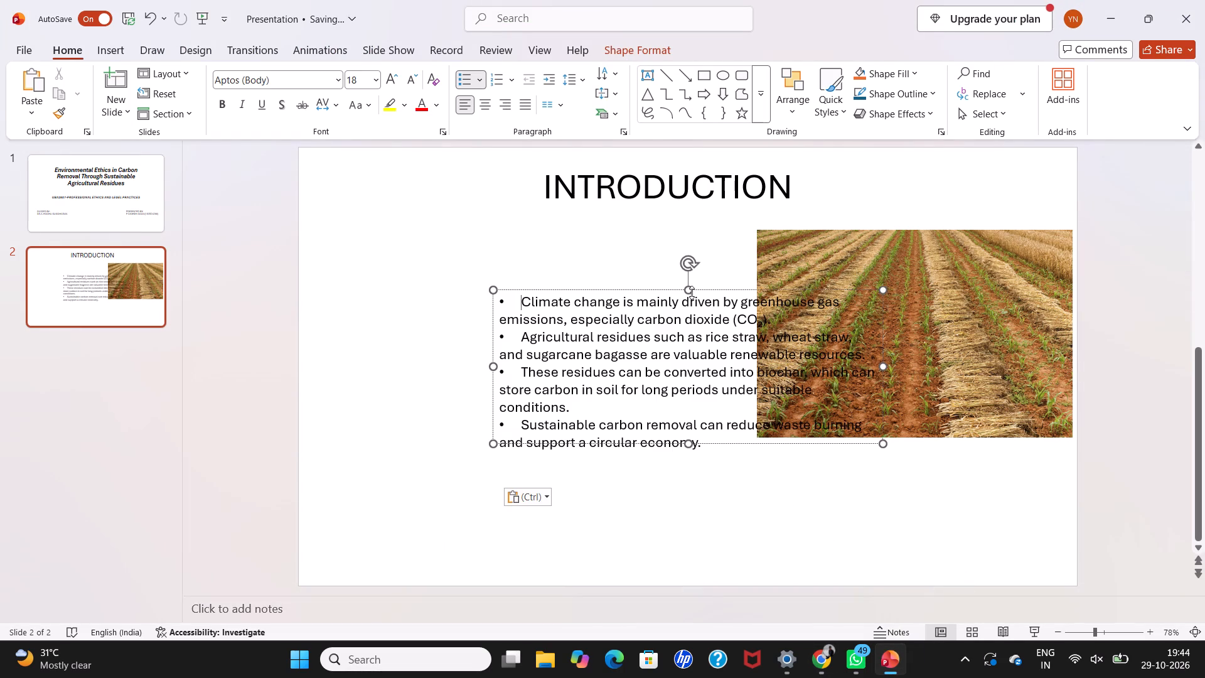
# Move the bullet text box to the left side of slide 2, beside the field picture and below the heading.
pyautogui.moveTo(692, 293); pyautogui.dragTo(654, 296)
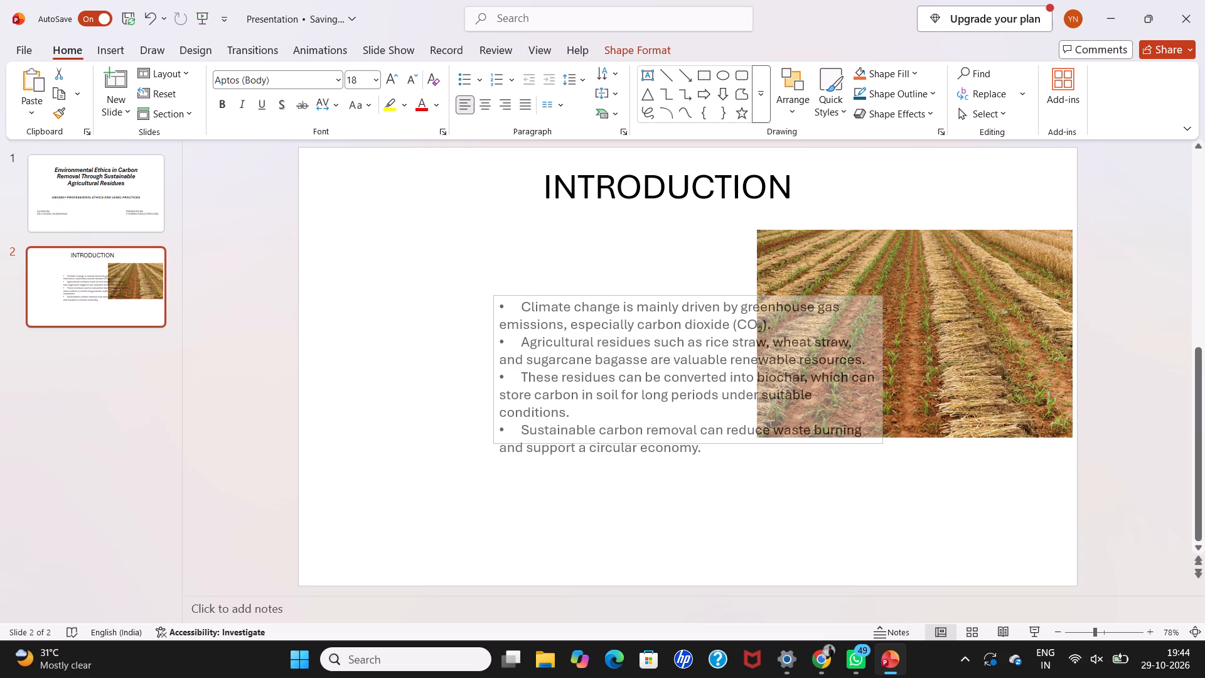
pyautogui.moveTo(497, 334); pyautogui.dragTo(481, 330)
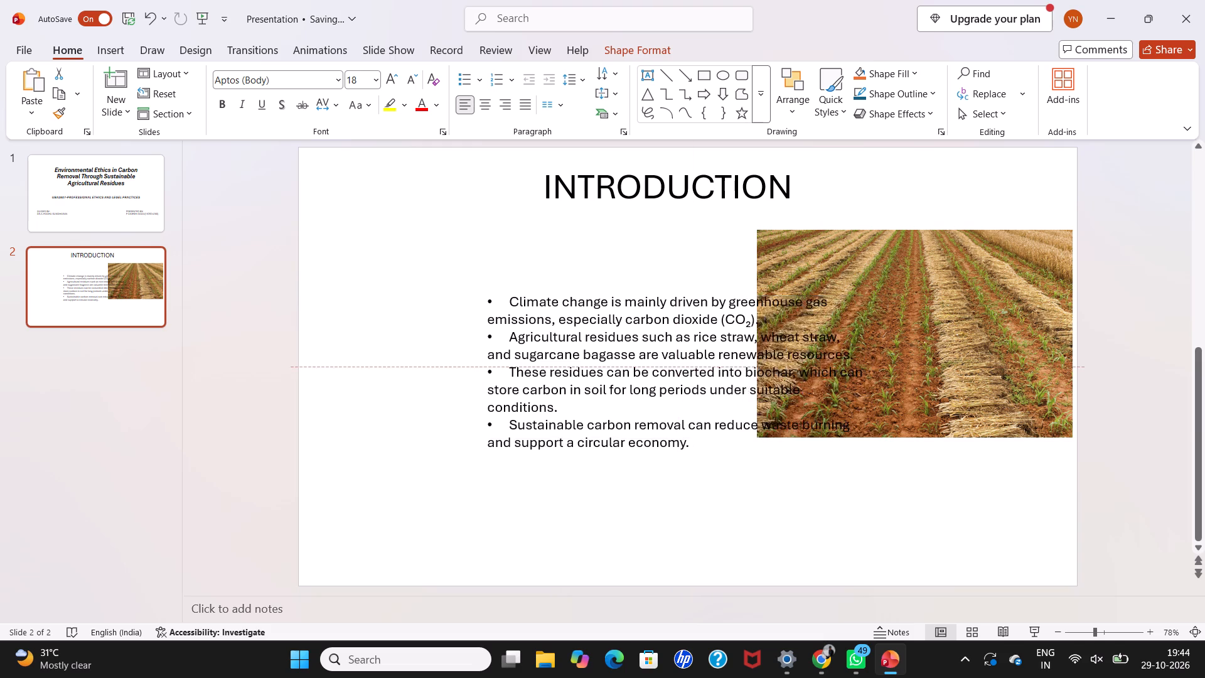
pyautogui.moveTo(481, 330); pyautogui.dragTo(346, 278)
pyautogui.scroll(-1, 350, 298)
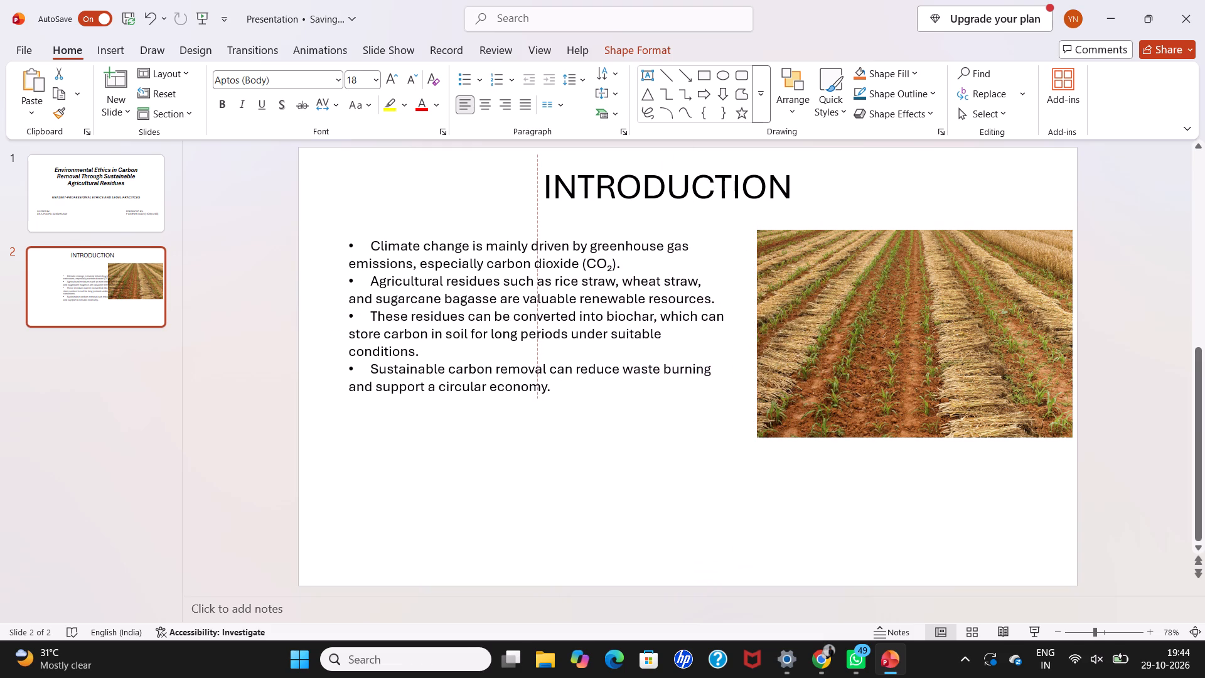
pyautogui.scroll(-1, 346, 278)
pyautogui.moveTo(346, 278); pyautogui.dragTo(343, 286)
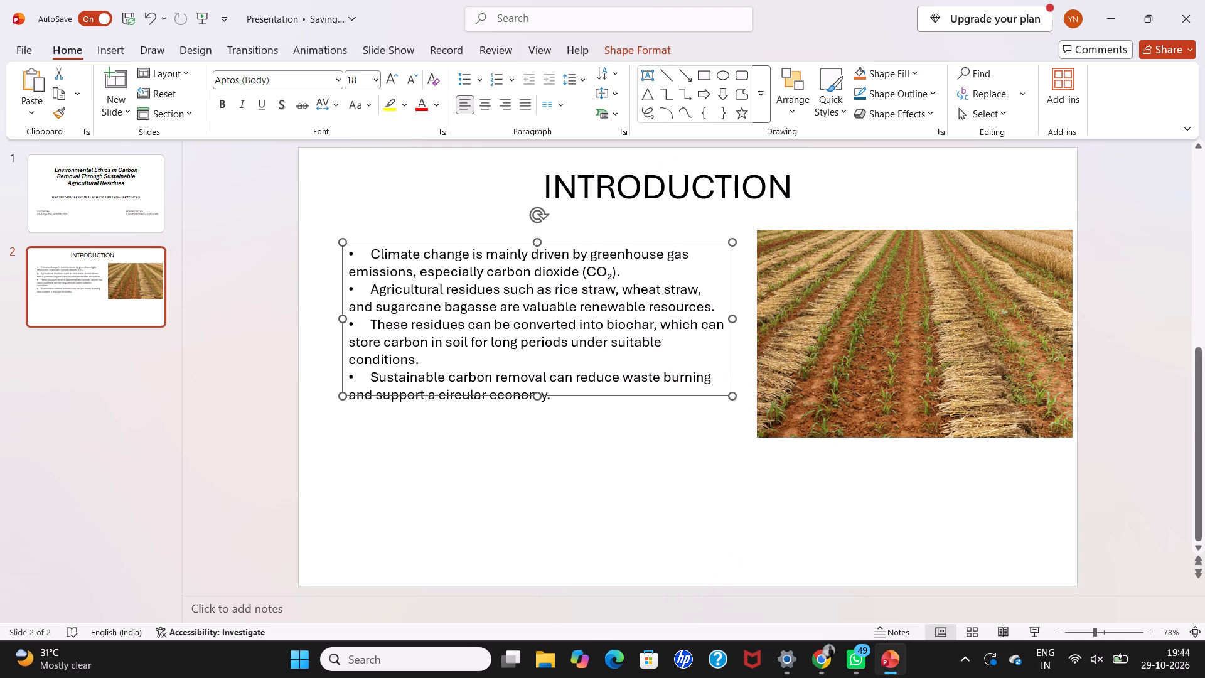
pyautogui.moveTo(646, 394); pyautogui.dragTo(649, 407)
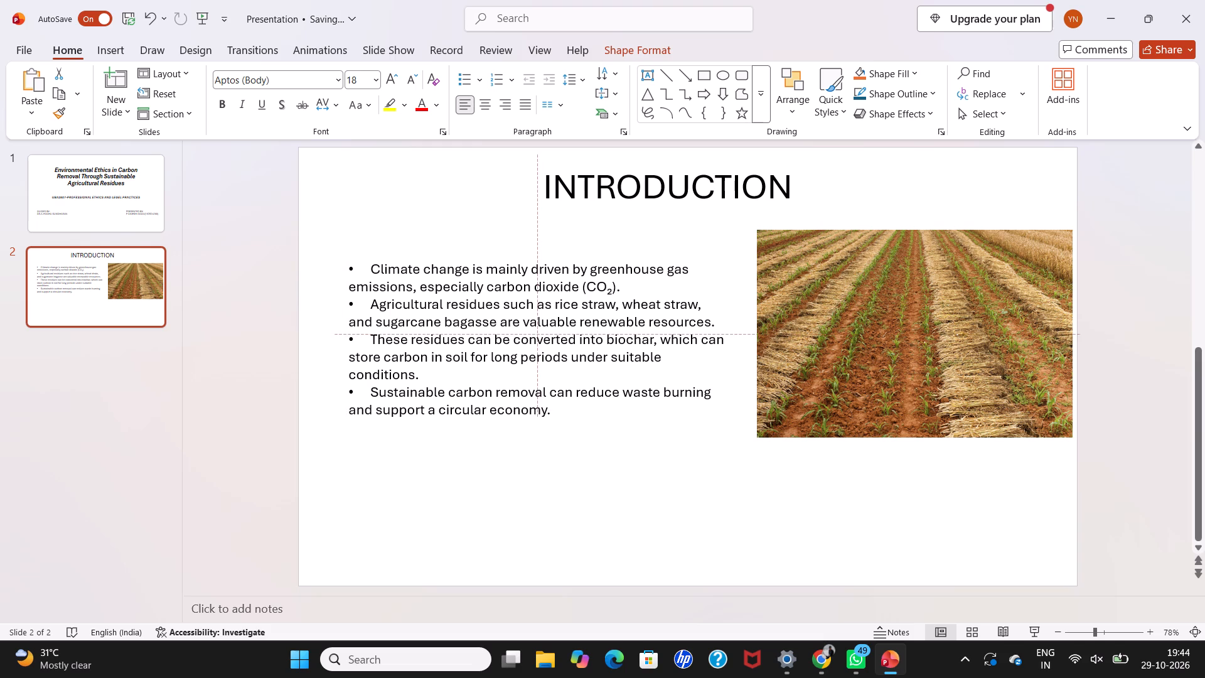
pyautogui.moveTo(649, 407); pyautogui.dragTo(649, 404)
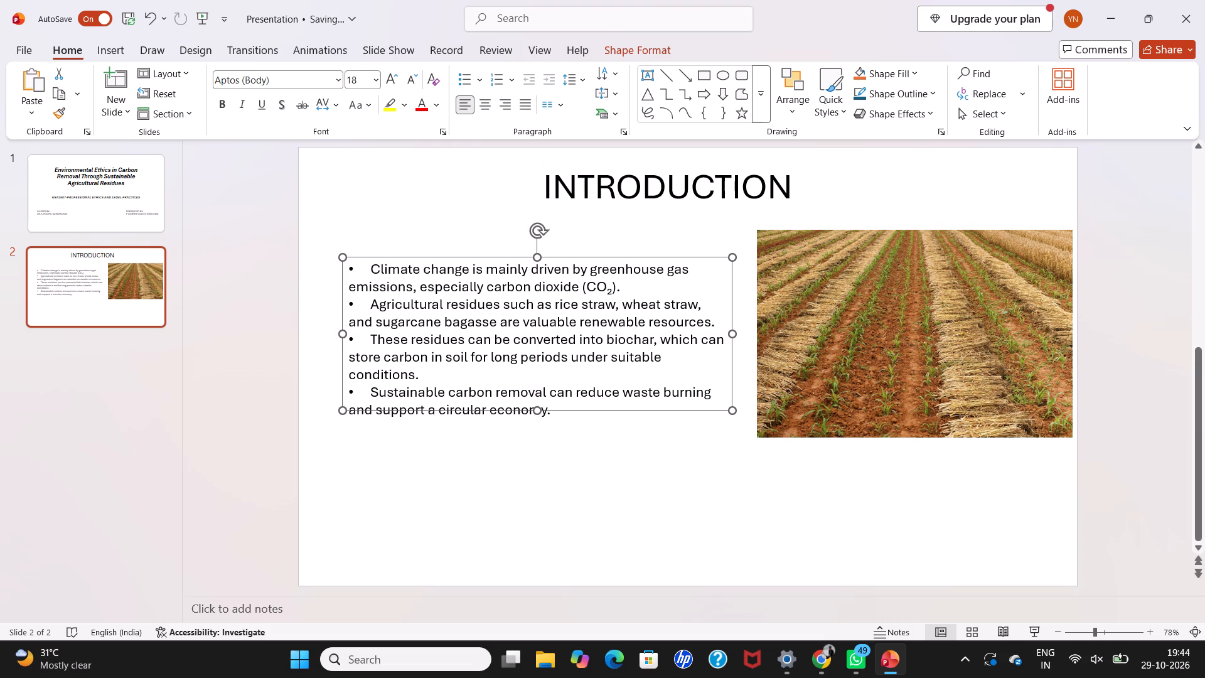
# Justify the bullet text on slide 2.
pyautogui.hotkey('ctrl', 'j')
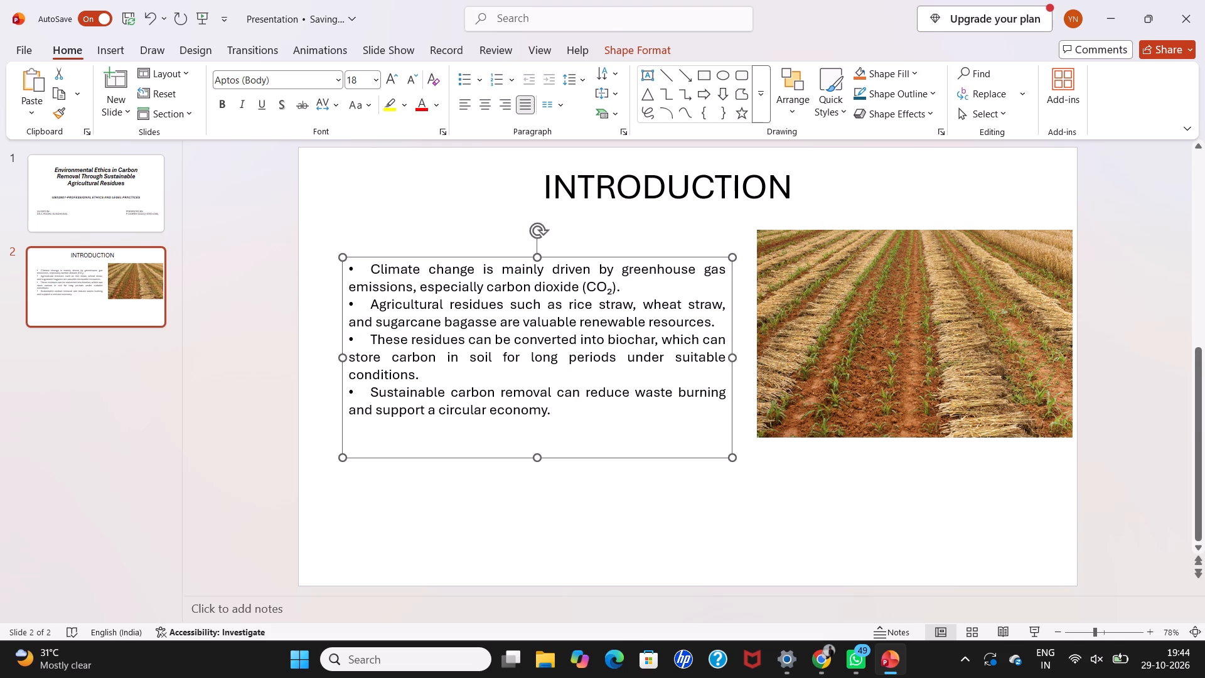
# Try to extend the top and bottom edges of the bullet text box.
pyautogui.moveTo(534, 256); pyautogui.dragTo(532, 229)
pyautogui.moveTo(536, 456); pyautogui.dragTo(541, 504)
# Set the bullet text's font size to 20.
pyautogui.click(380, 77)
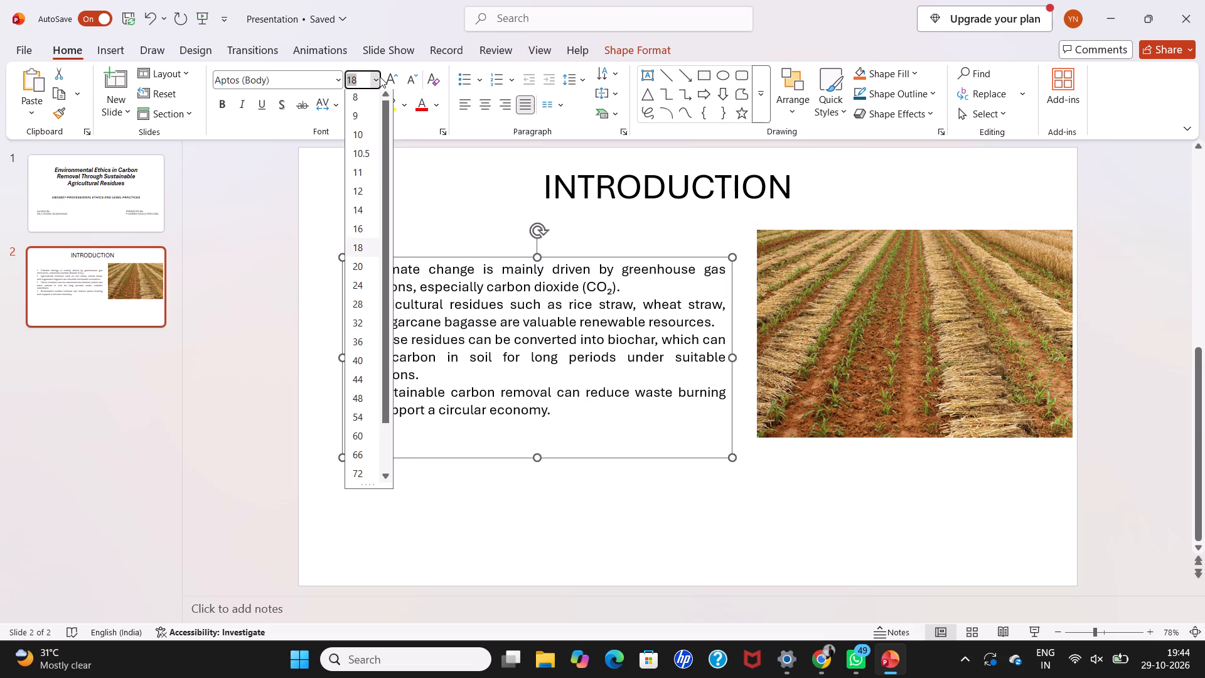
pyautogui.click(360, 269)
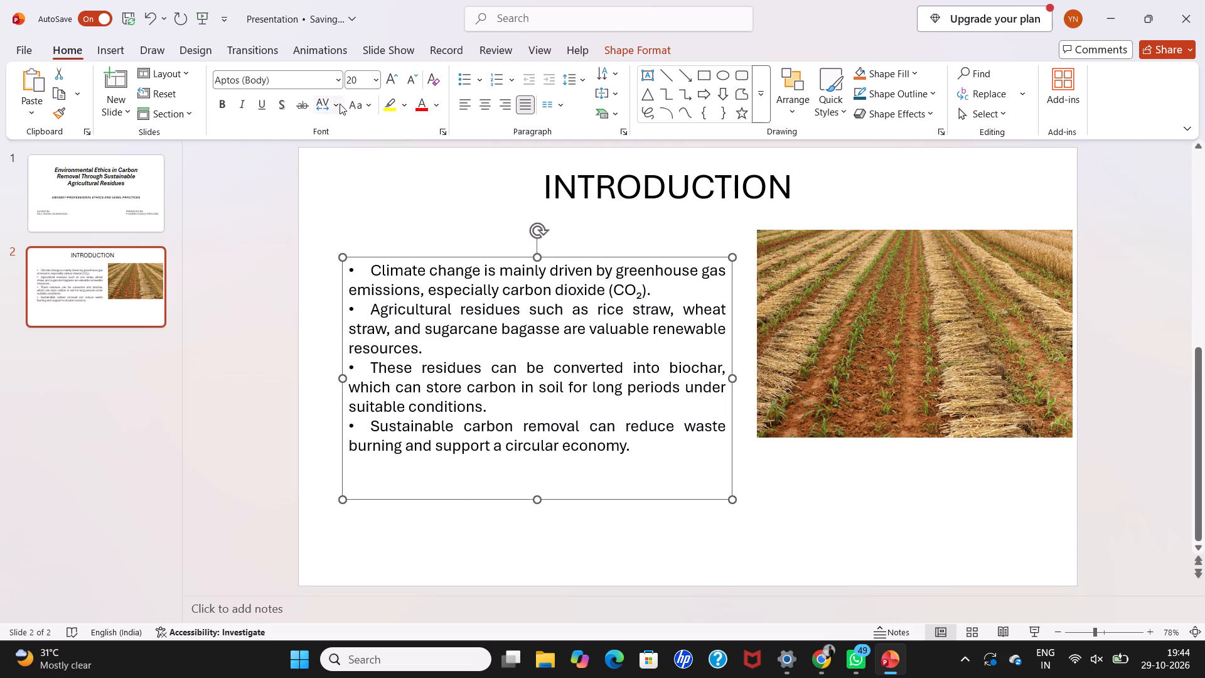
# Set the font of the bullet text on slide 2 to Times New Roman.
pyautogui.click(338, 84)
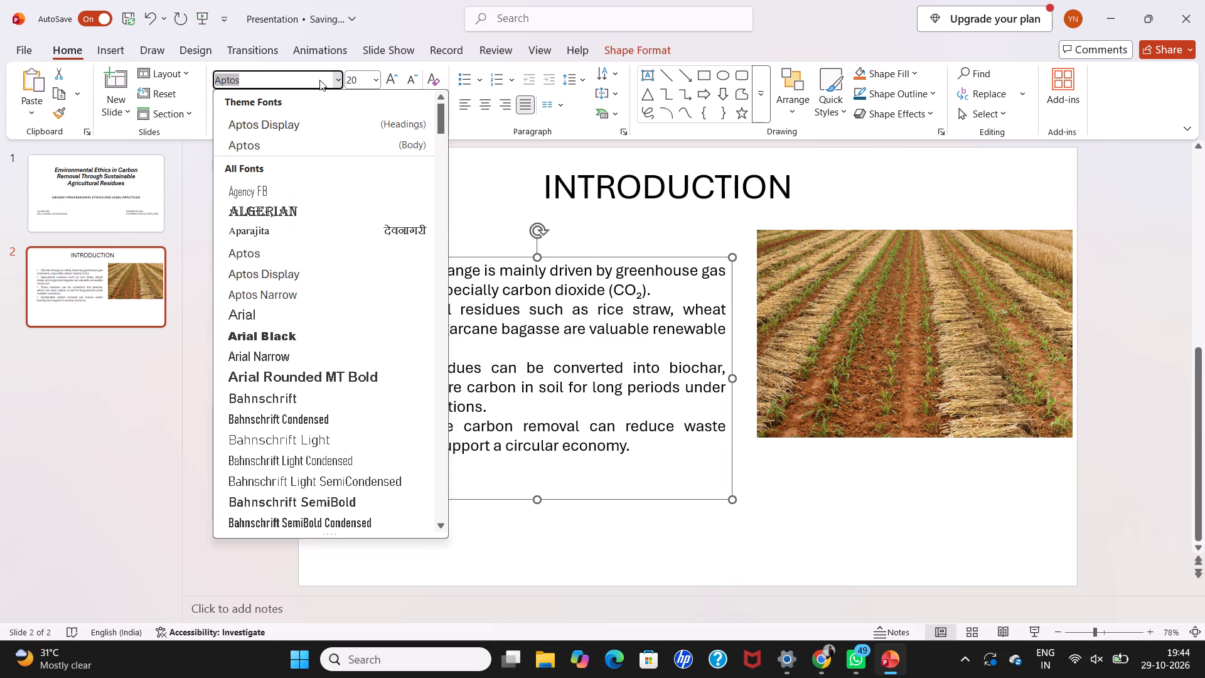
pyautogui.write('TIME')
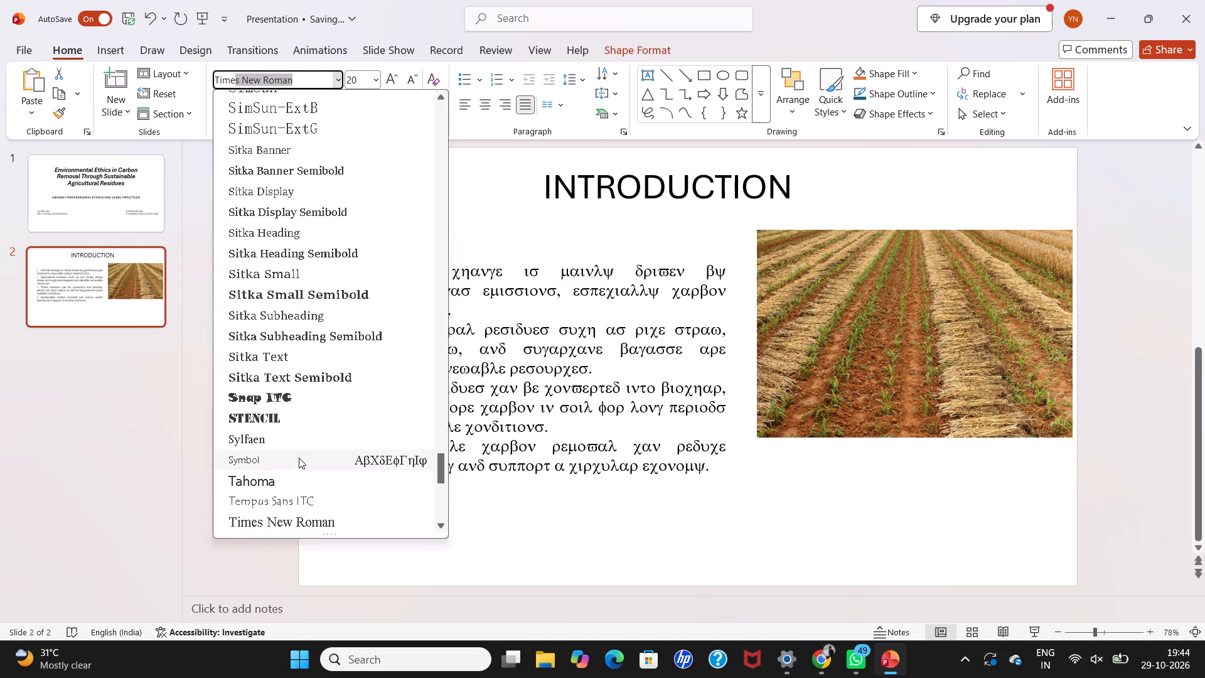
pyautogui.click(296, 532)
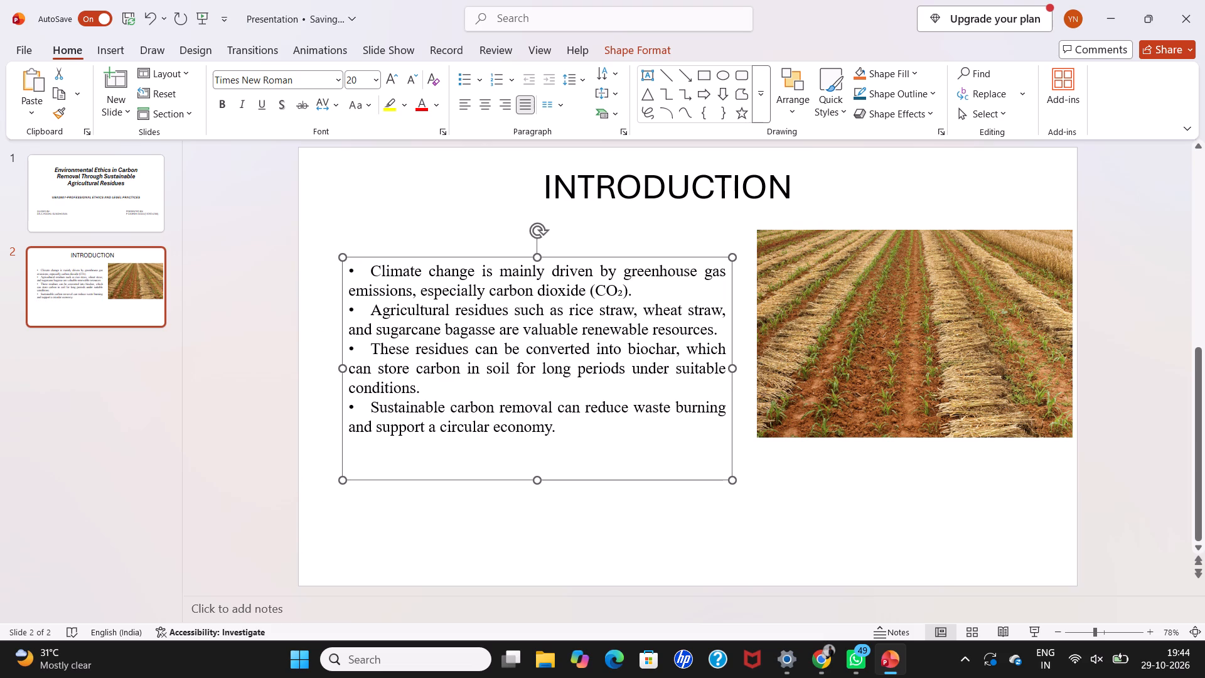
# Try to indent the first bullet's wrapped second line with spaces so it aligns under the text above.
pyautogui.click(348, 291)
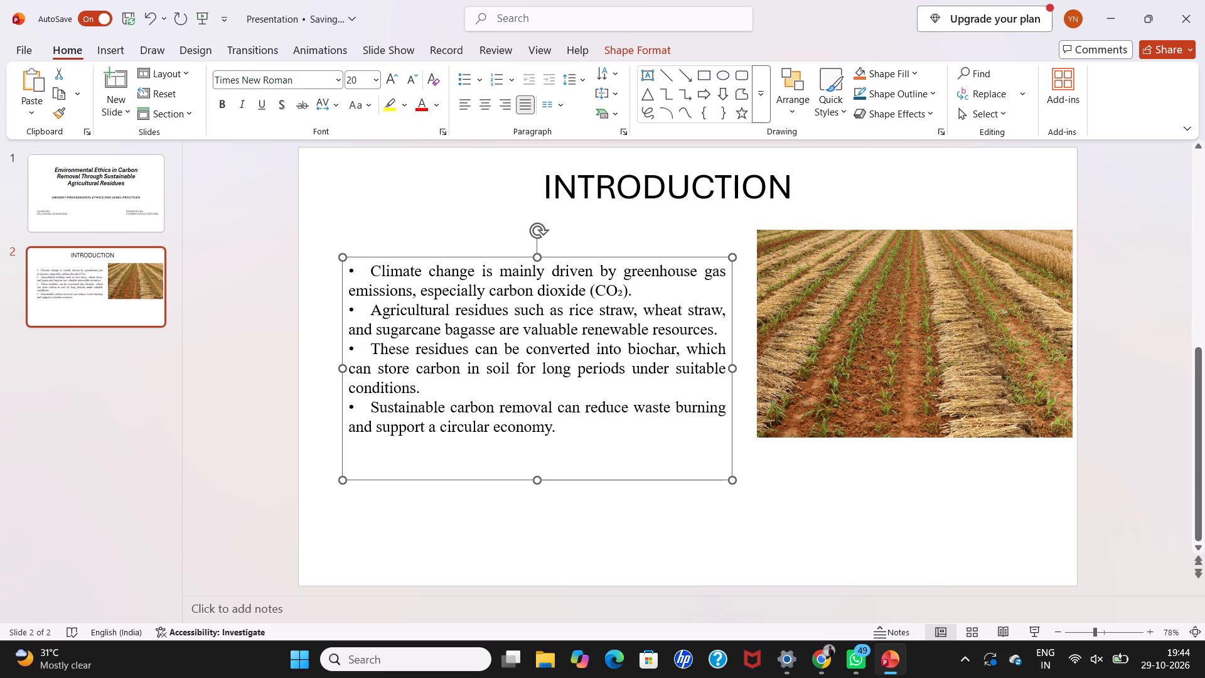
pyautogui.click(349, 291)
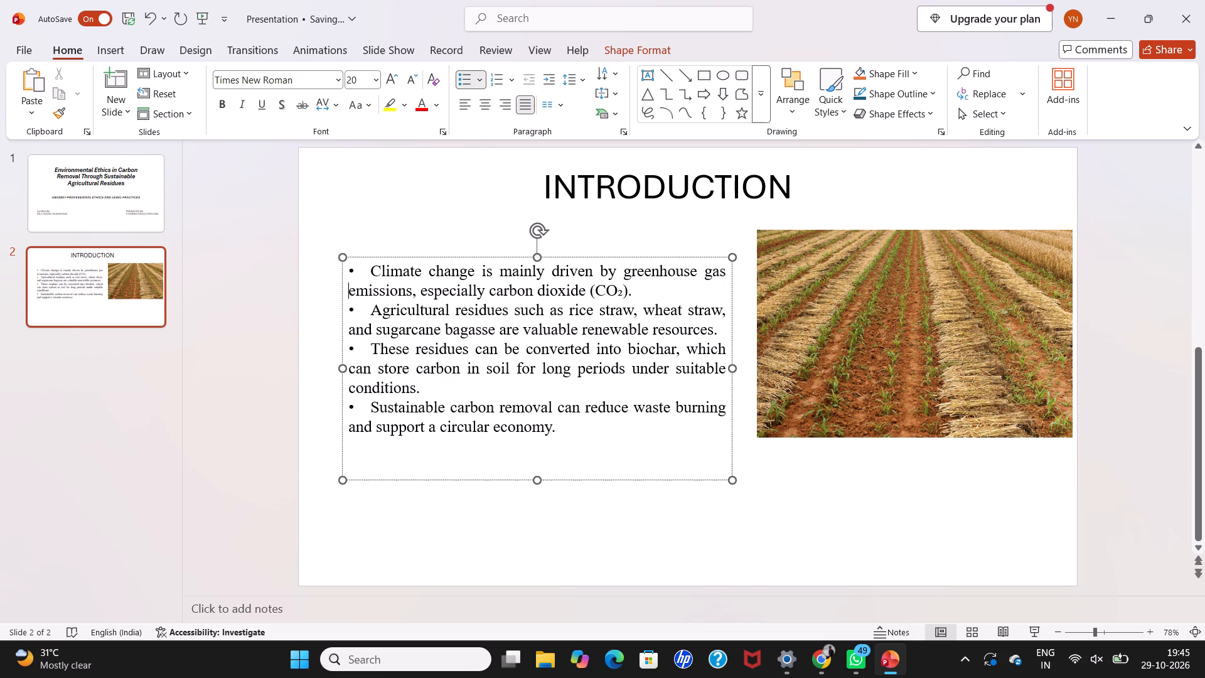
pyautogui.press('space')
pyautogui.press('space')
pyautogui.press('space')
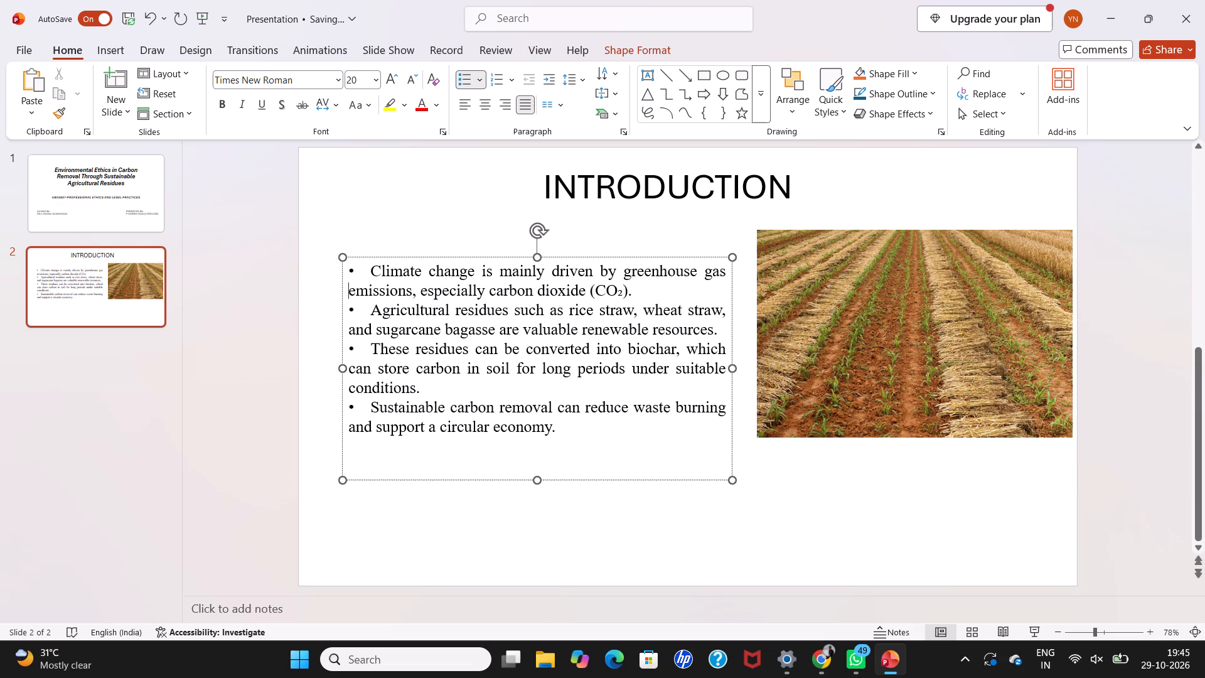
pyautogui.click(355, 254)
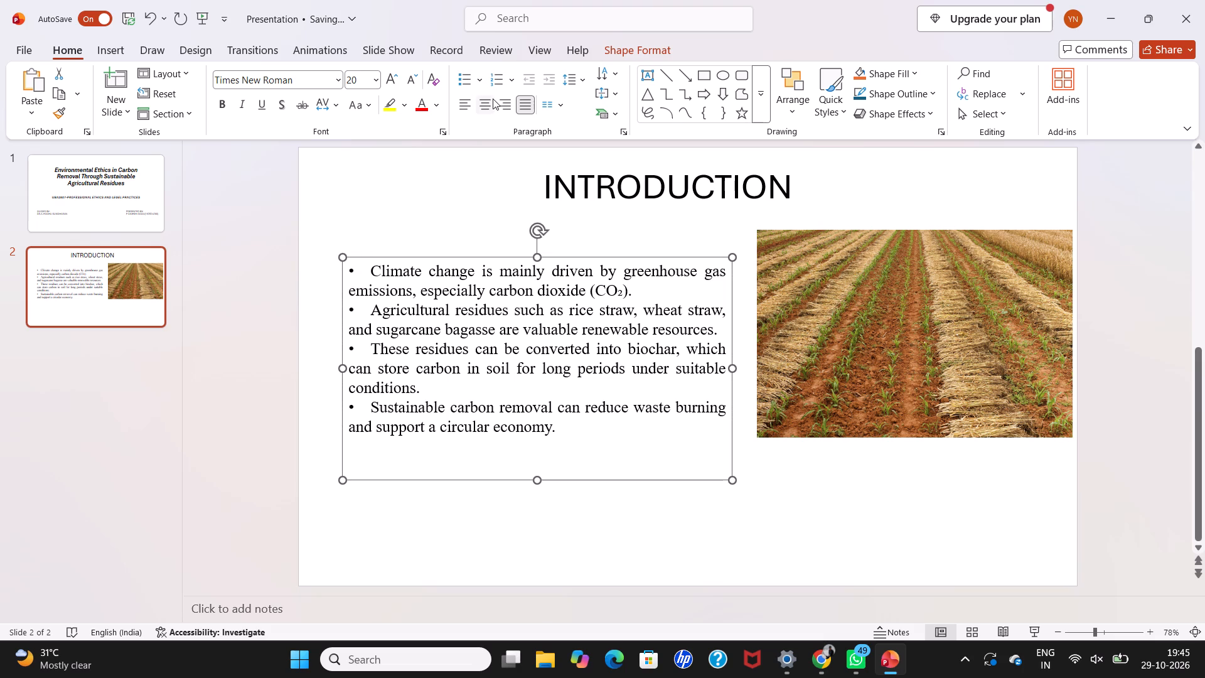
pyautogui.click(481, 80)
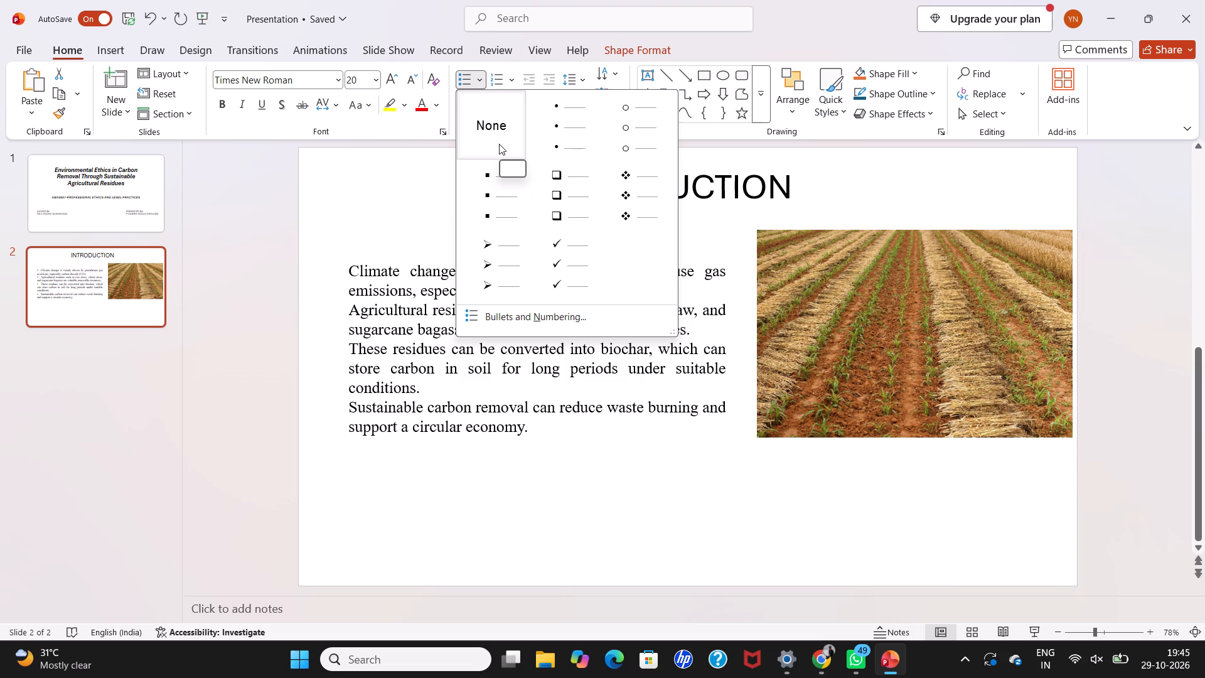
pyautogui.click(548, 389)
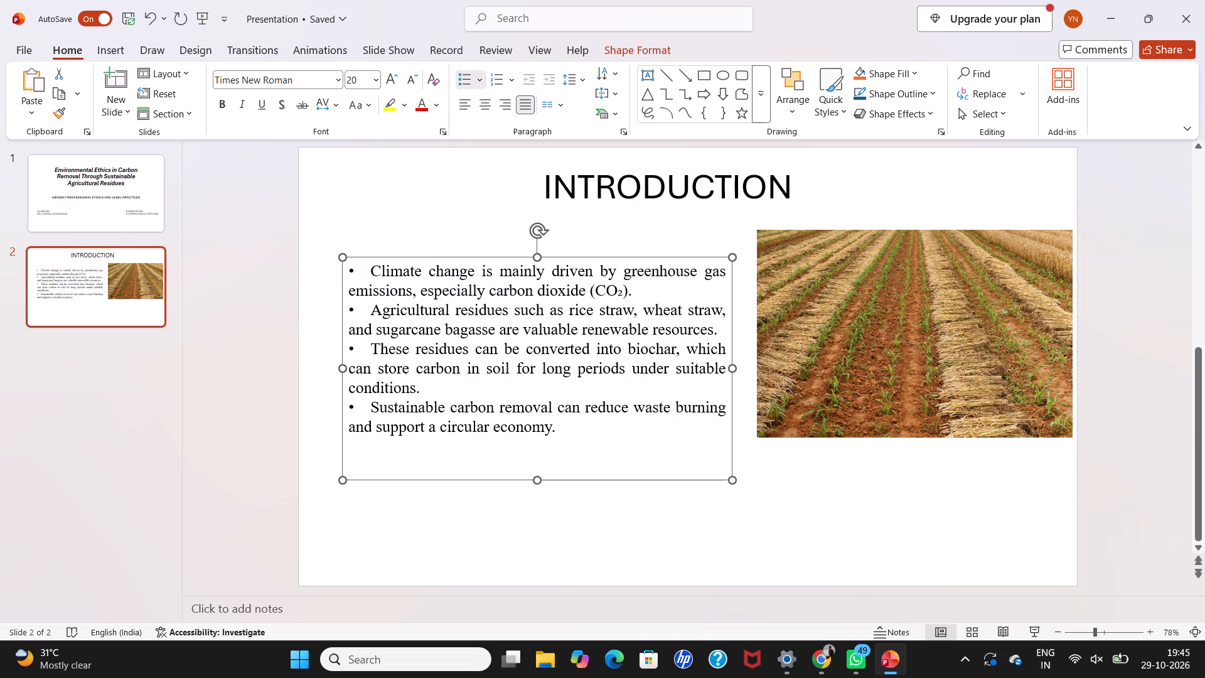
# Delete the bullet text box beside the field picture on slide 2.
pyautogui.click(479, 259)
pyautogui.press('BackSpace')
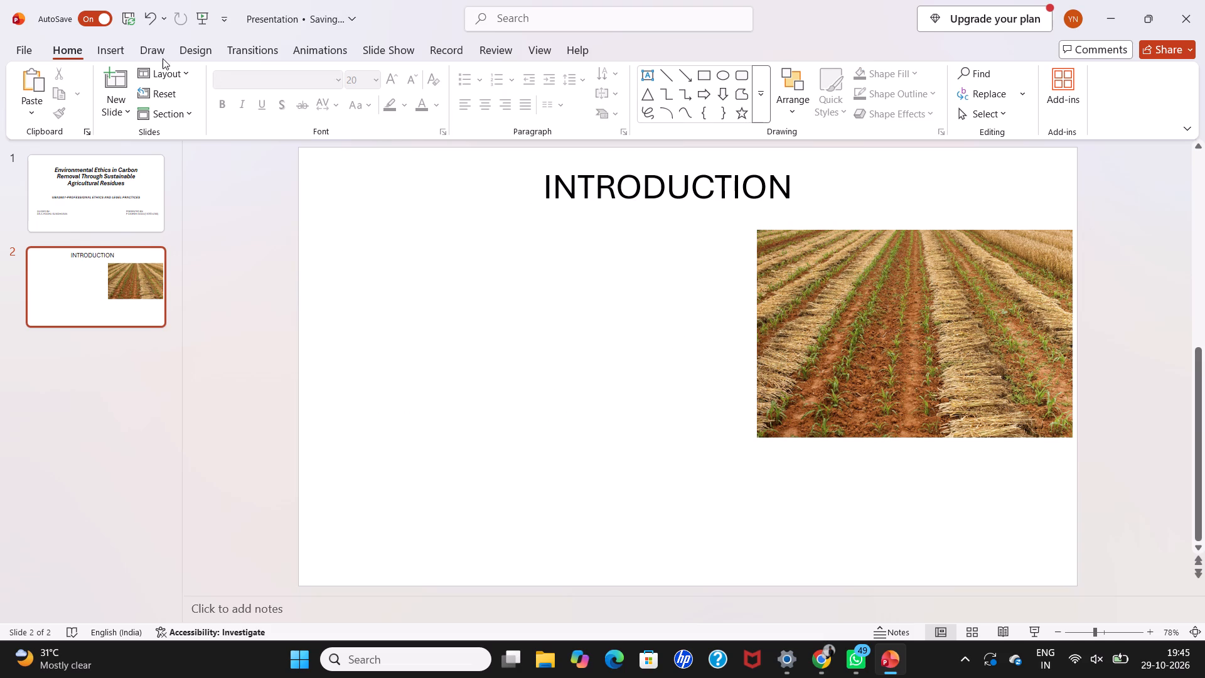
# Draw a large new text box in the empty area below the INTRODUCTION heading, beside the field picture.
pyautogui.click(129, 53)
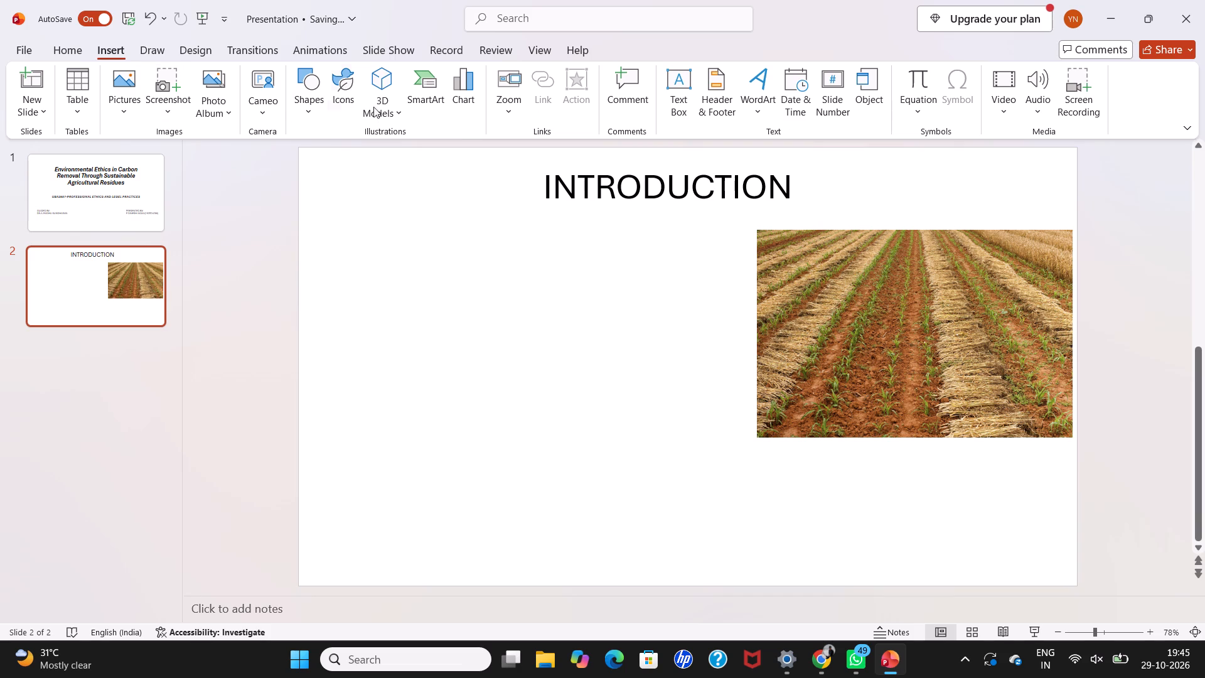
pyautogui.click(674, 102)
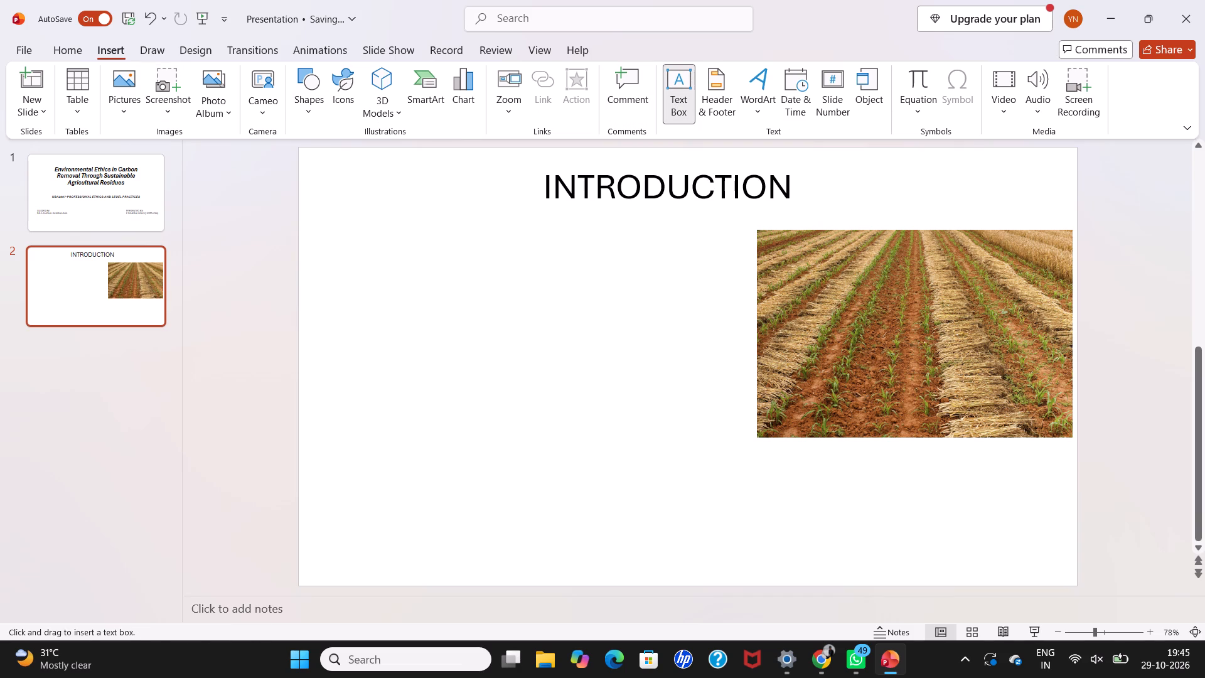
pyautogui.moveTo(345, 268); pyautogui.dragTo(777, 552)
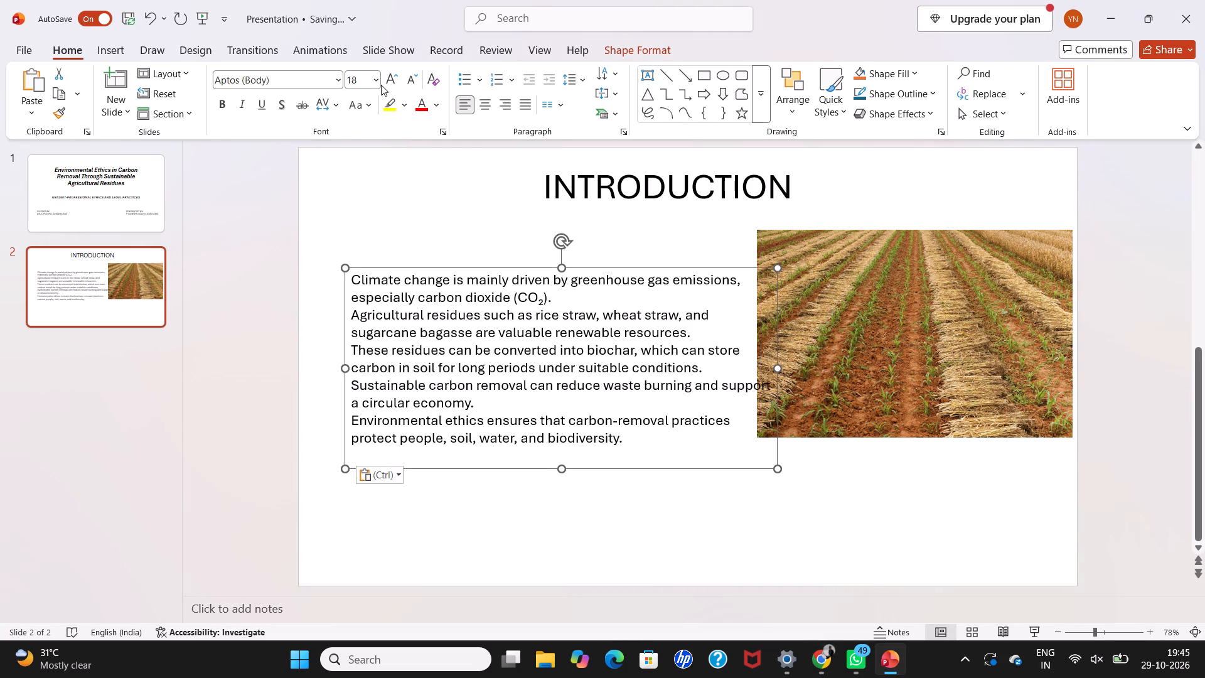
pyautogui.click(468, 82)
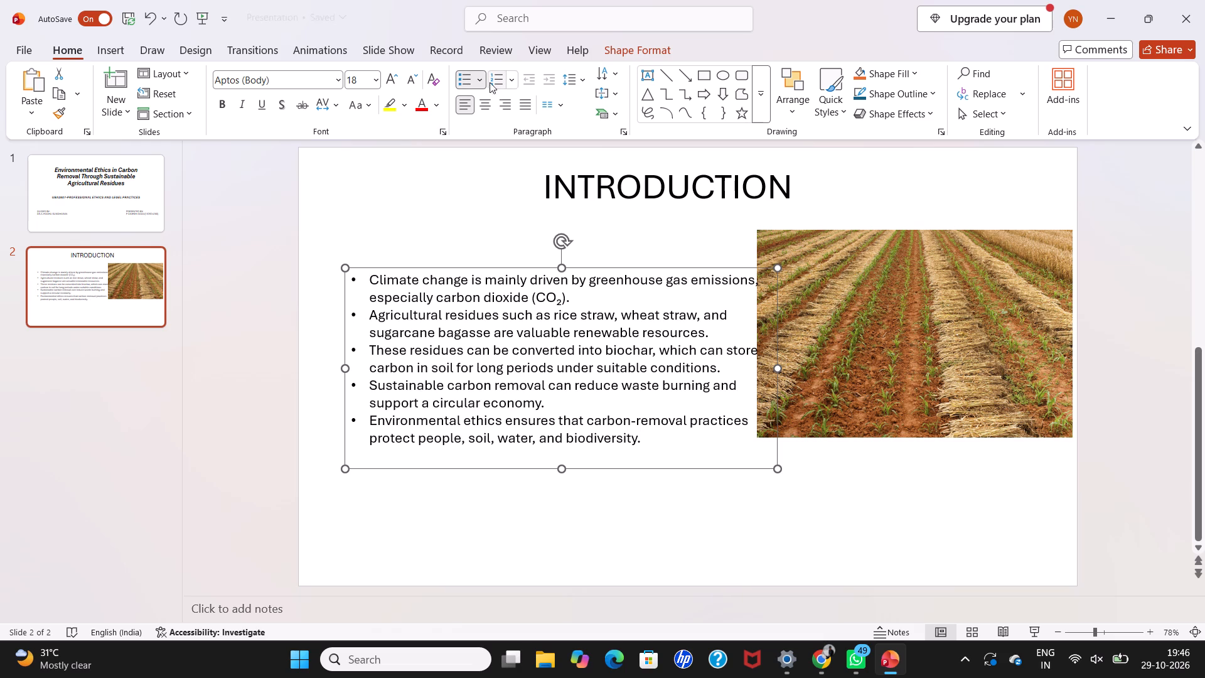
pyautogui.click(483, 79)
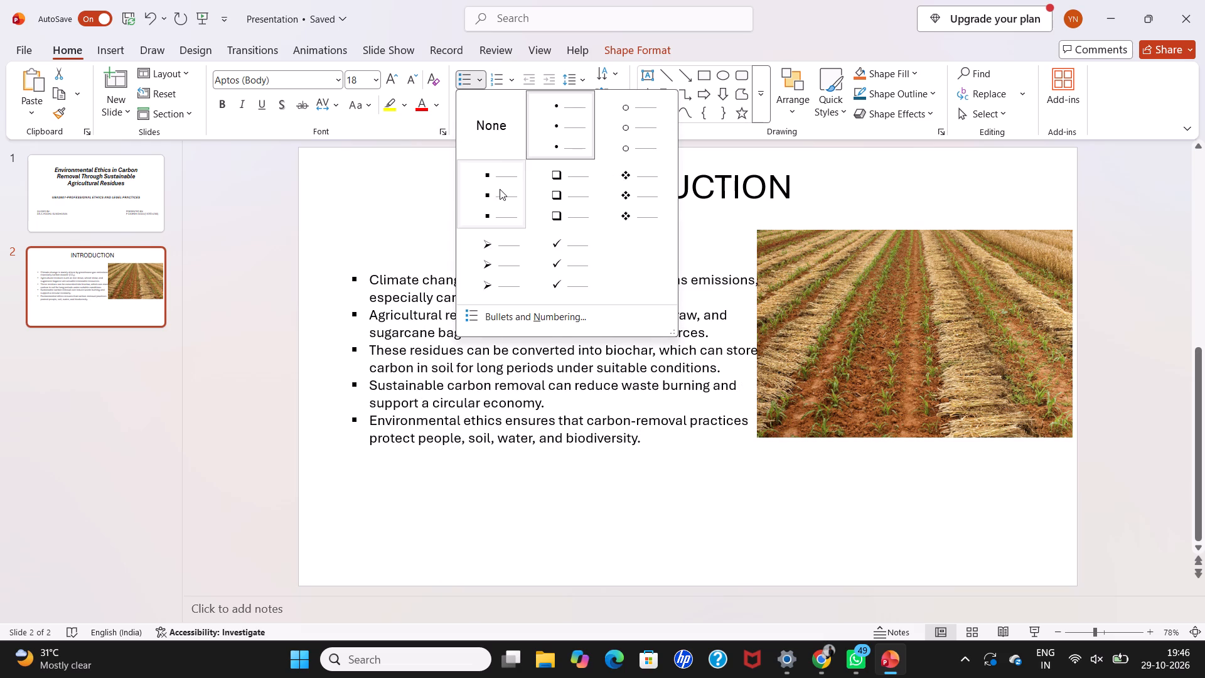
pyautogui.click(547, 176)
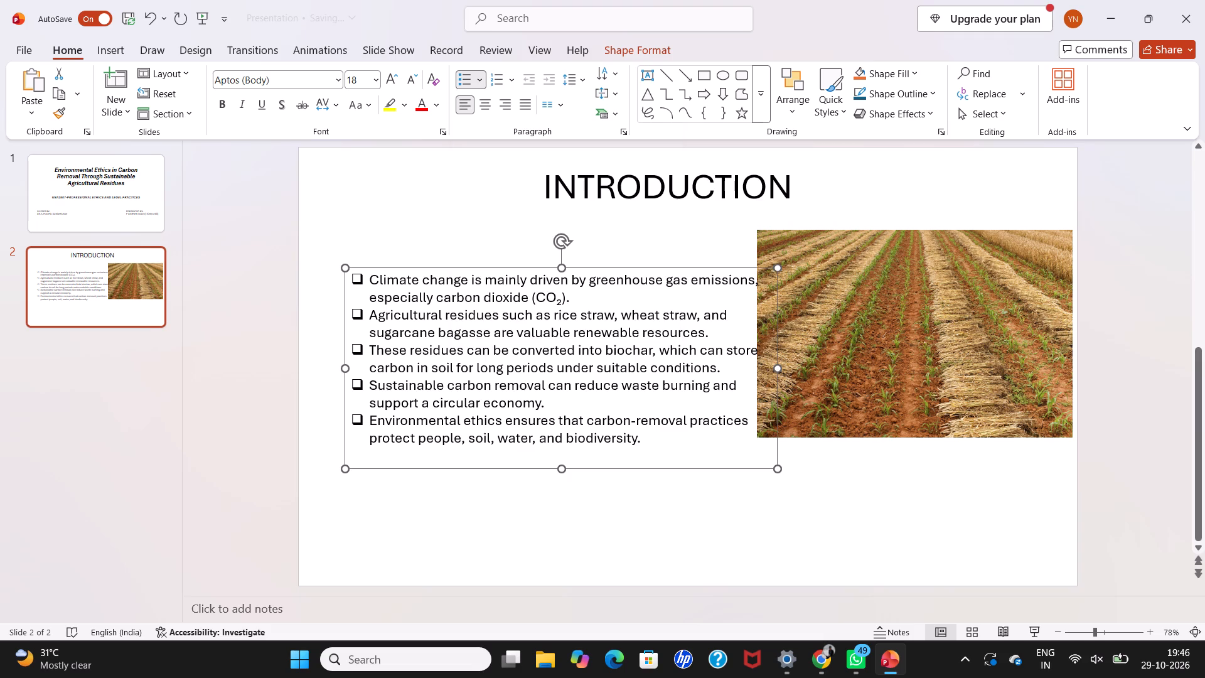
# Set the bulleted introduction text in Times New Roman and justify it.
pyautogui.click(340, 78)
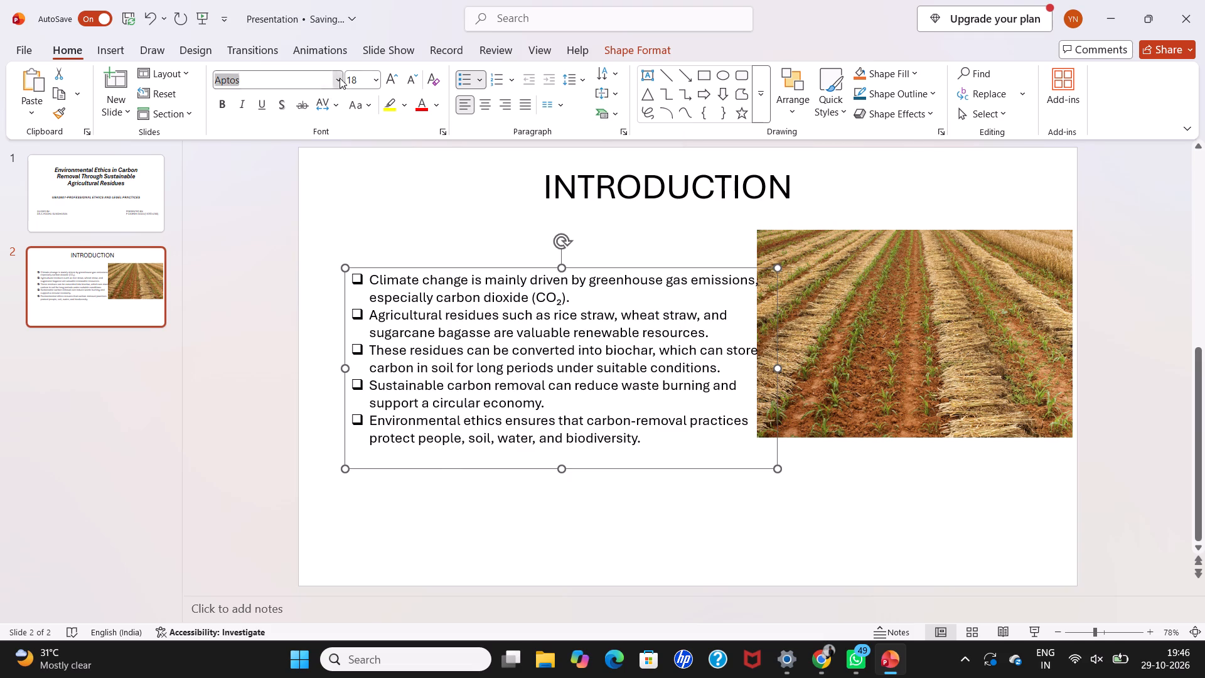
pyautogui.click(311, 185)
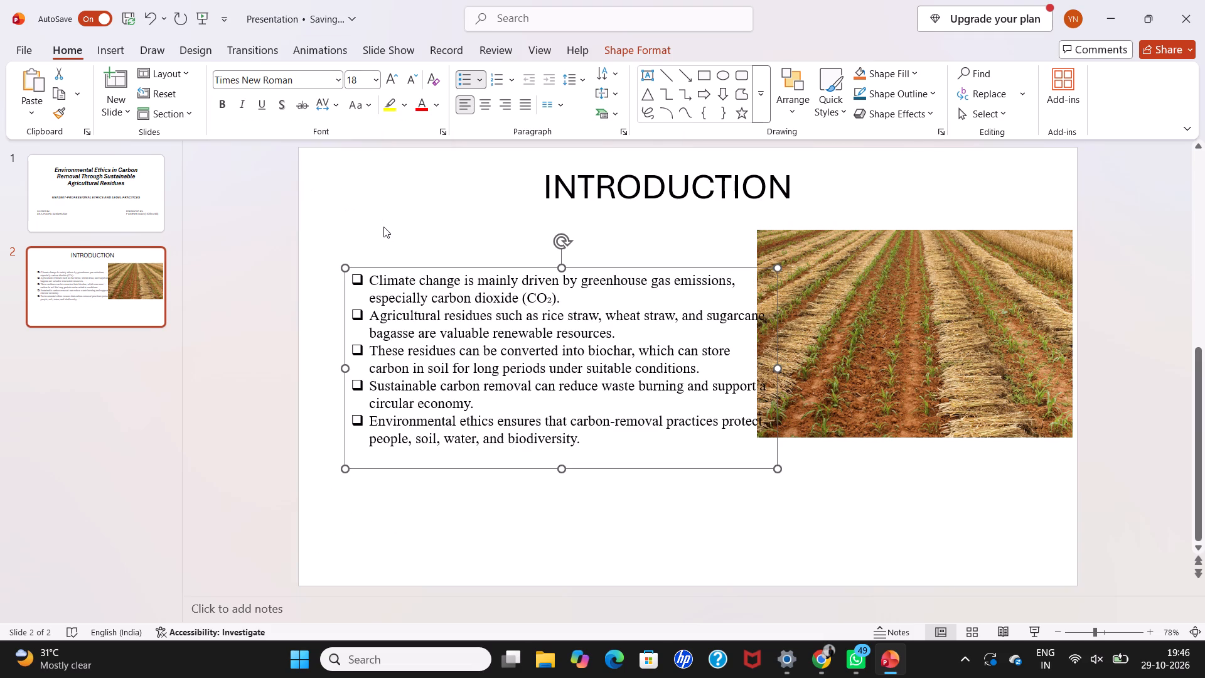
pyautogui.hotkey('ctrl', 'j')
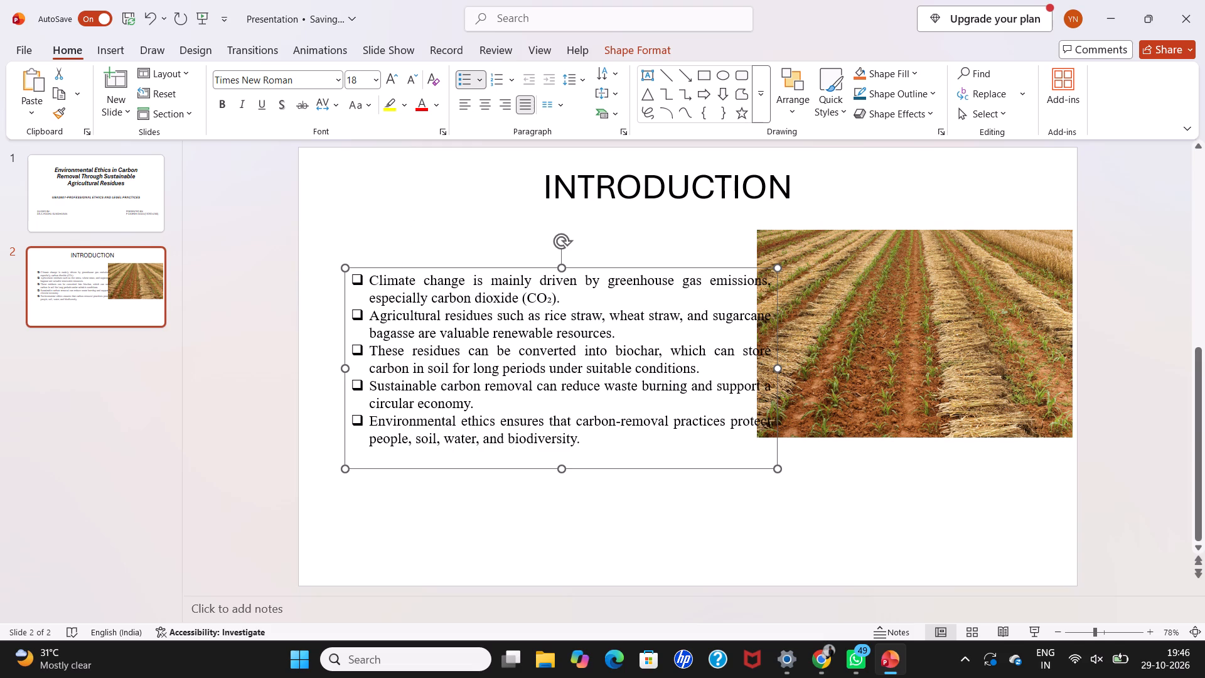
# Move the bullet text box up and left, clear of the field picture, adjusting its left edge as needed.
pyautogui.moveTo(343, 368); pyautogui.dragTo(321, 355)
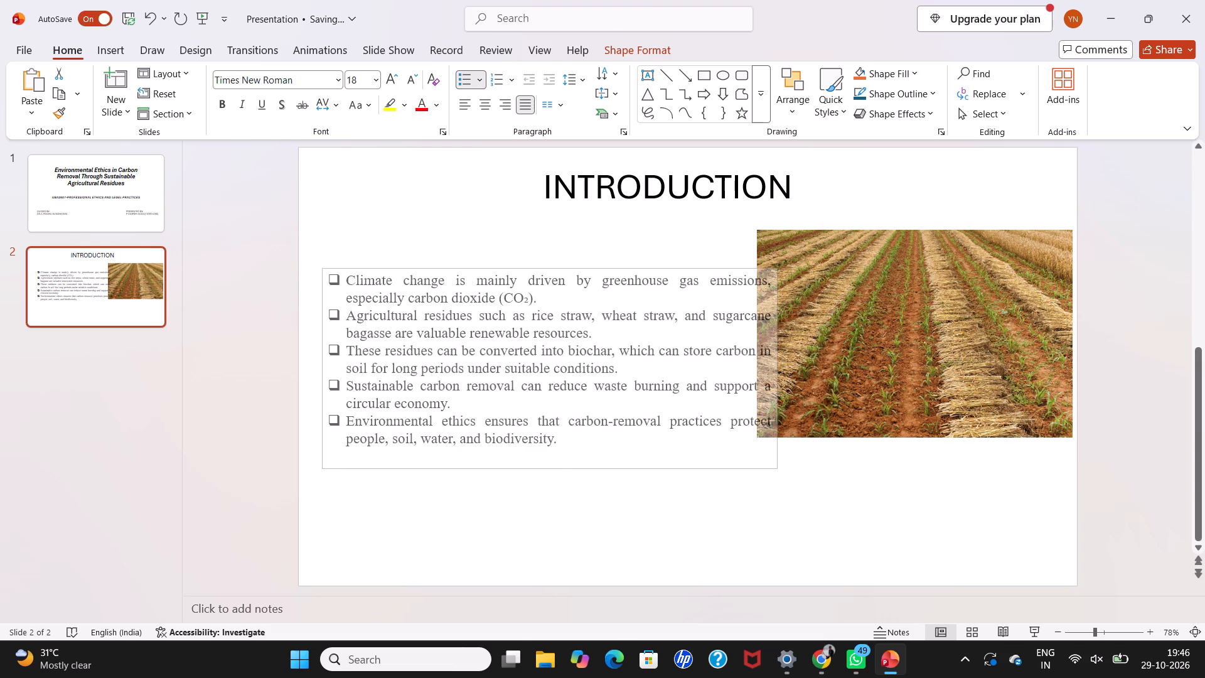
pyautogui.moveTo(321, 355); pyautogui.dragTo(341, 357)
pyautogui.moveTo(335, 343); pyautogui.dragTo(321, 332)
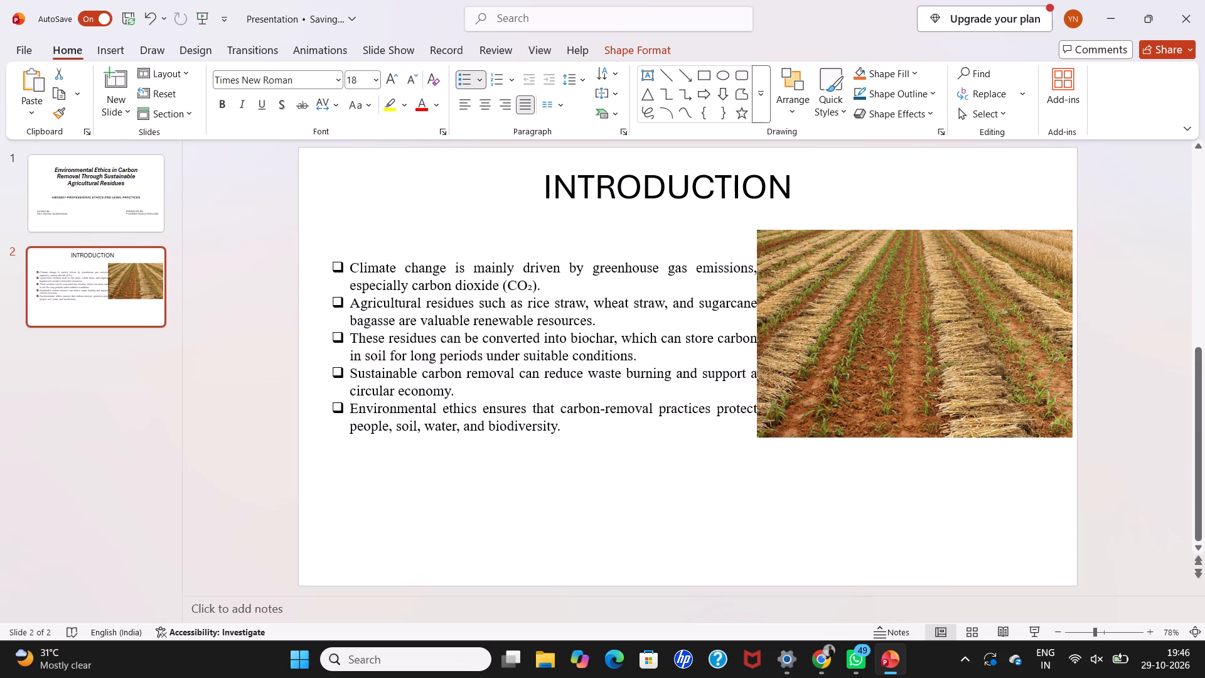
pyautogui.moveTo(321, 332); pyautogui.dragTo(309, 311)
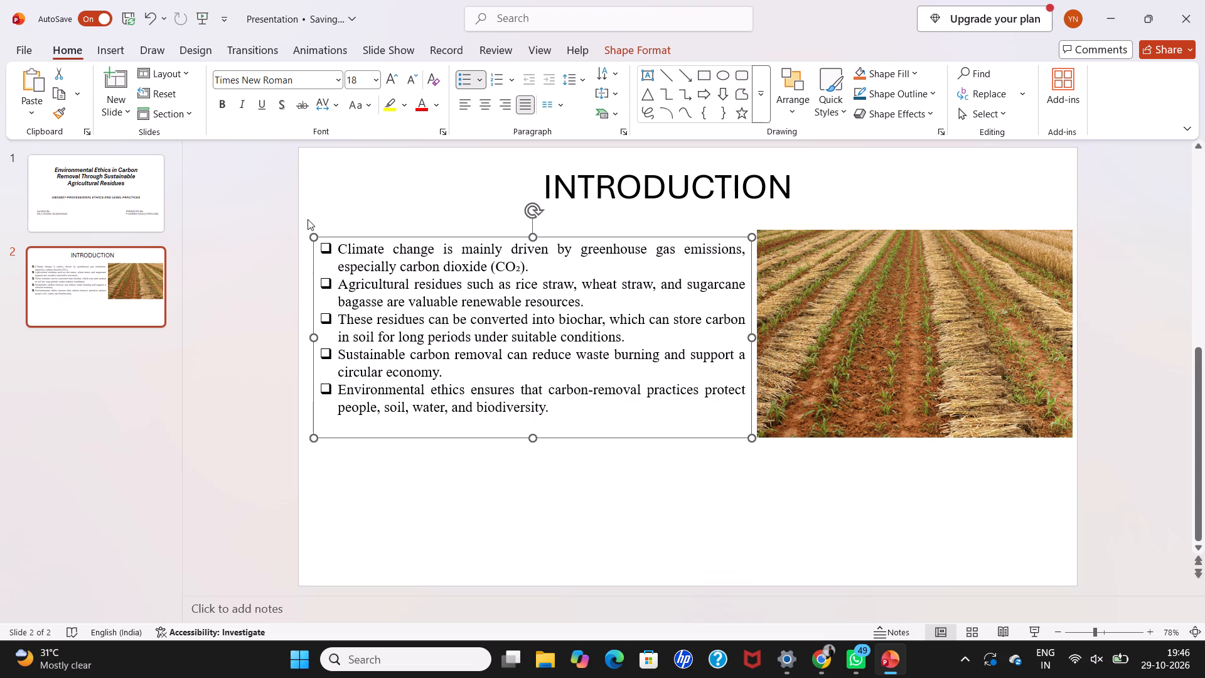
# Set the font size of the introduction bullet text to 28.
pyautogui.scroll(2, 371, 83)
pyautogui.scroll(1, 451, 217)
pyautogui.moveTo(373, 77); pyautogui.dragTo(375, 299)
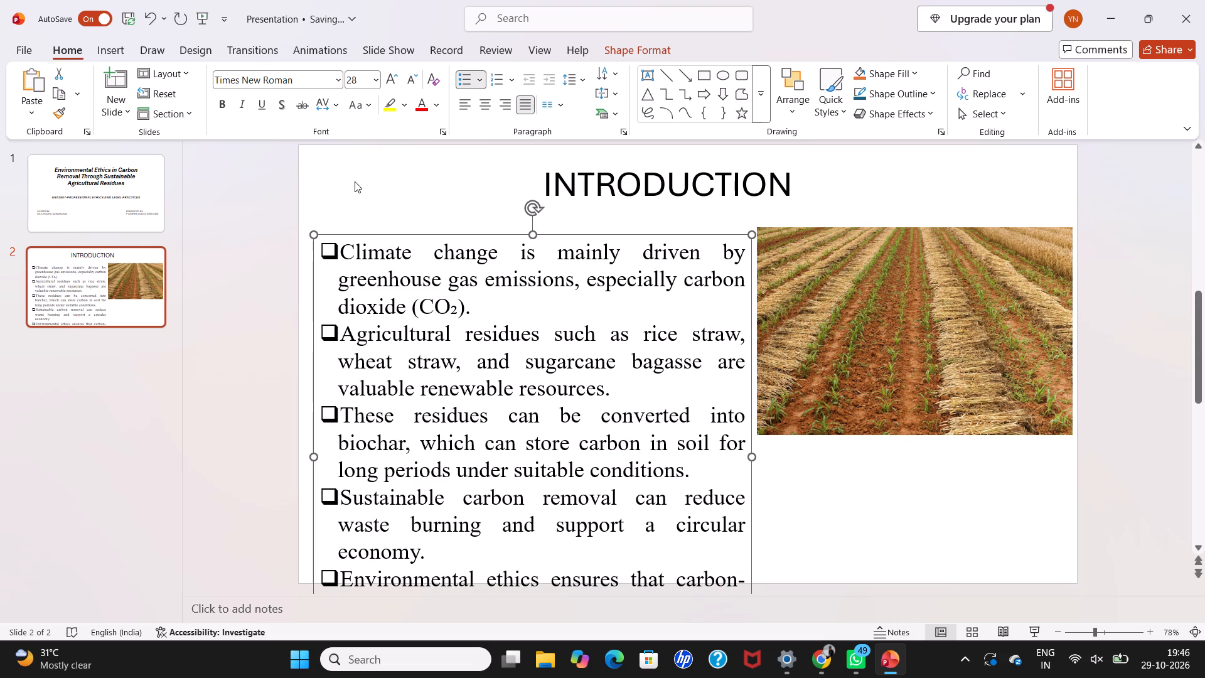
# Set the font size of the introduction bullet text to 20.
pyautogui.click(374, 74)
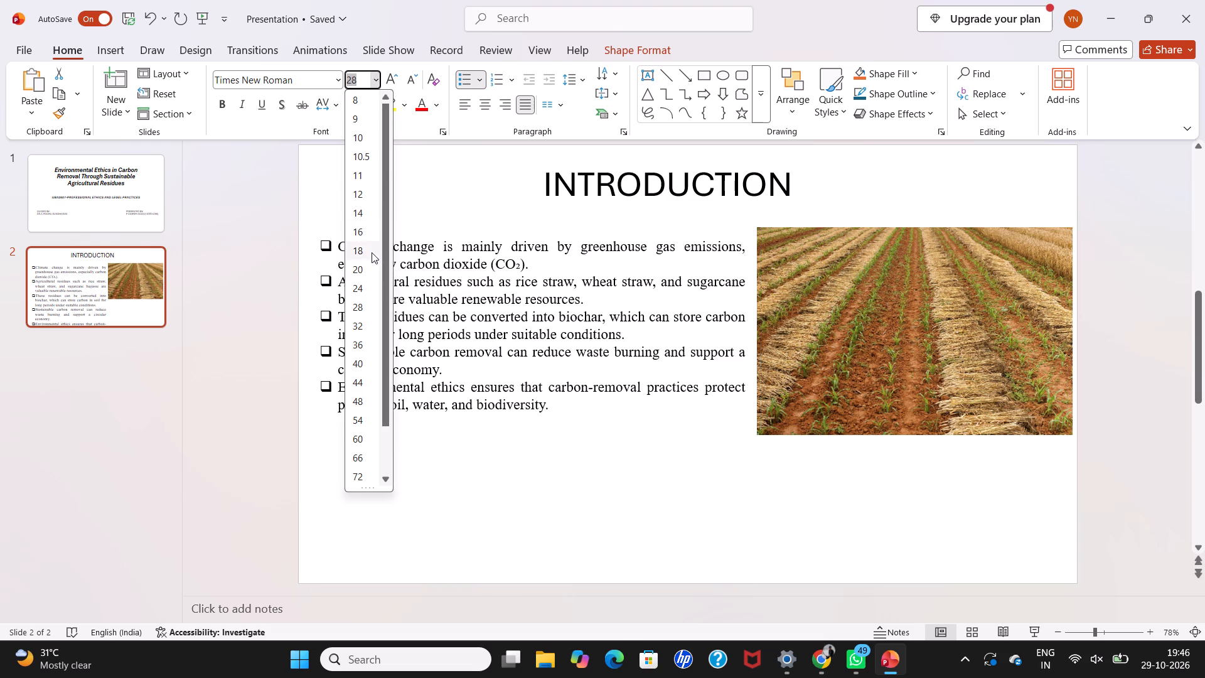
pyautogui.click(368, 269)
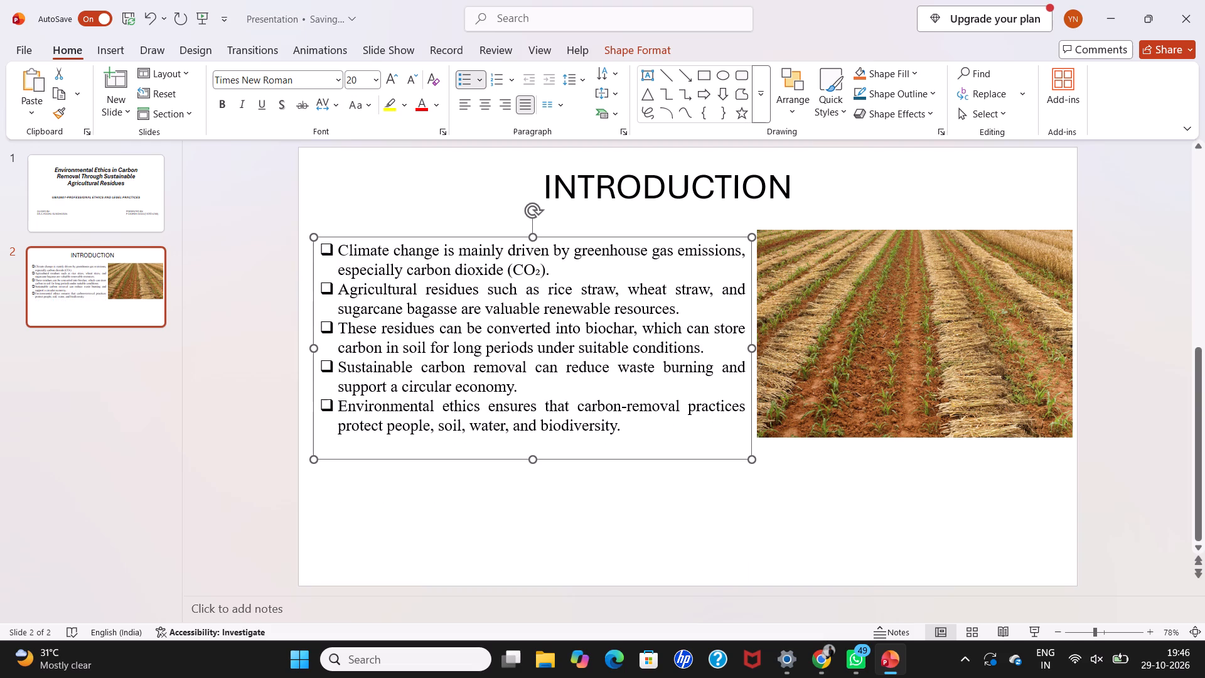
pyautogui.moveTo(432, 422); pyautogui.dragTo(684, 411)
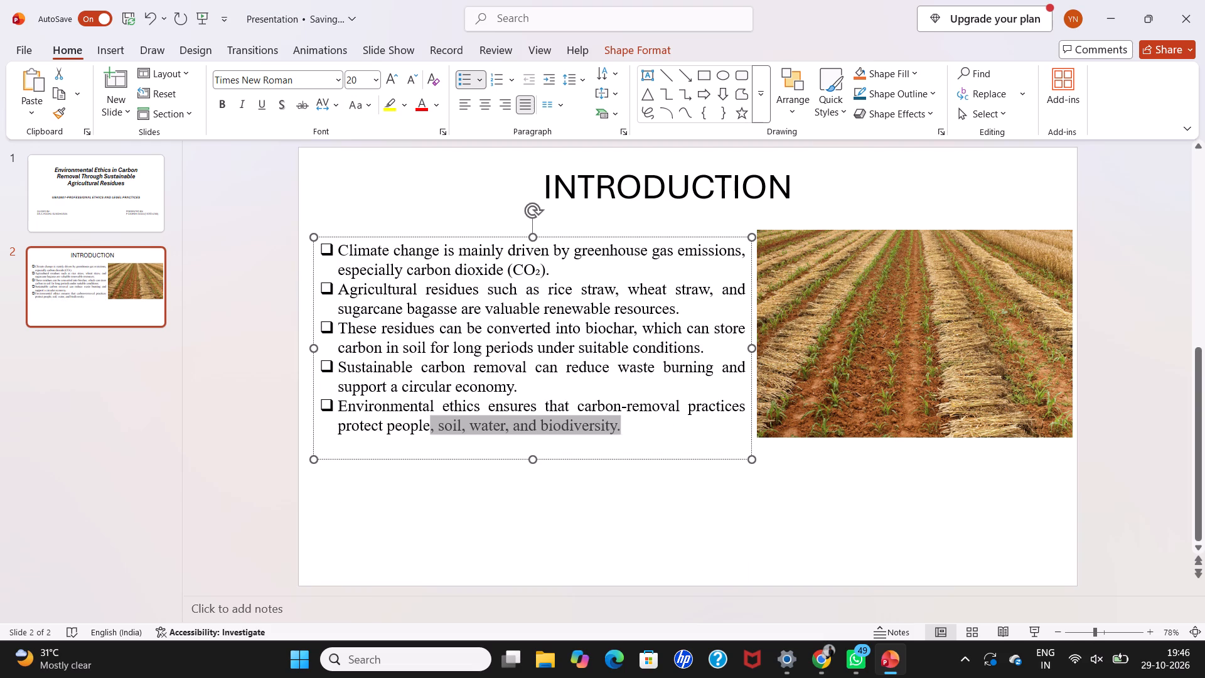
pyautogui.moveTo(684, 411); pyautogui.dragTo(697, 402)
# Resize the bullet text box, adjusting its width so its right edge meets the field picture.
pyautogui.click(873, 422)
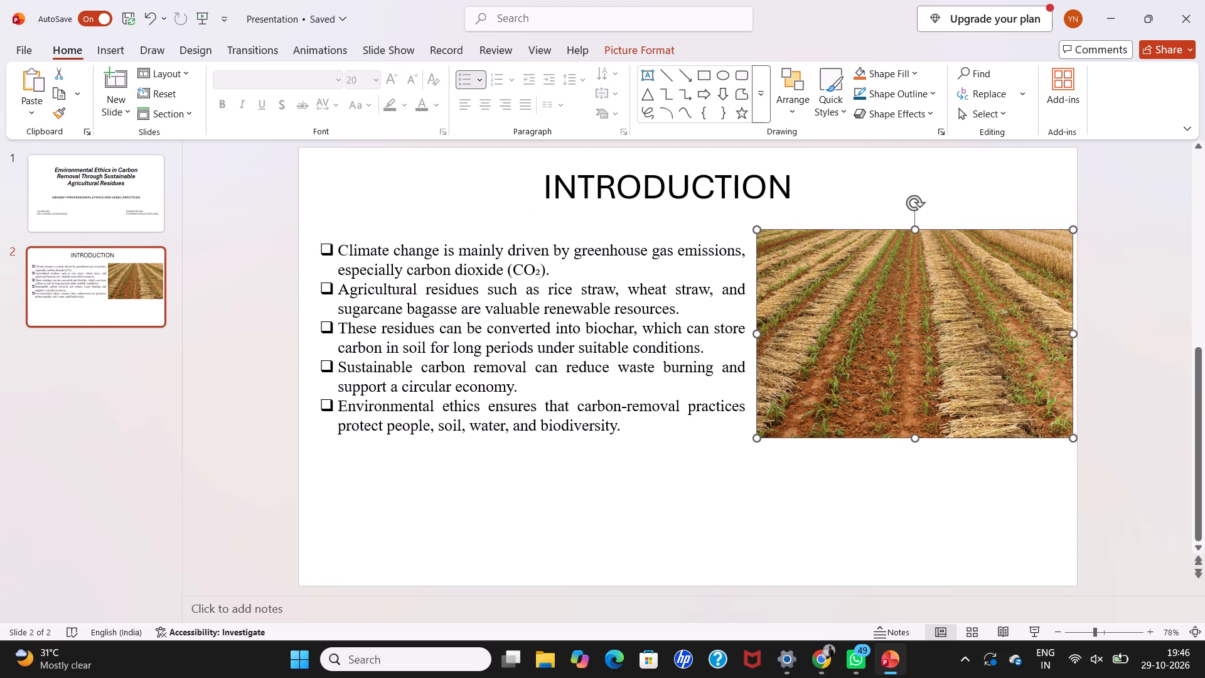
pyautogui.click(692, 314)
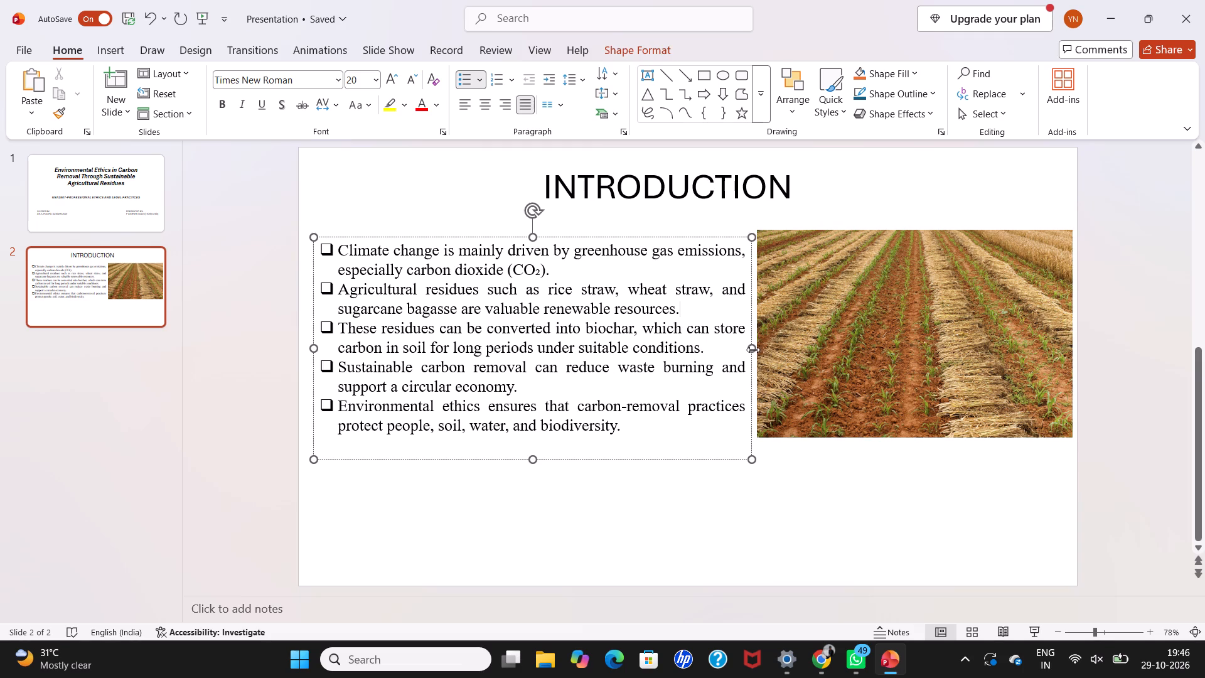
pyautogui.moveTo(753, 349); pyautogui.dragTo(716, 355)
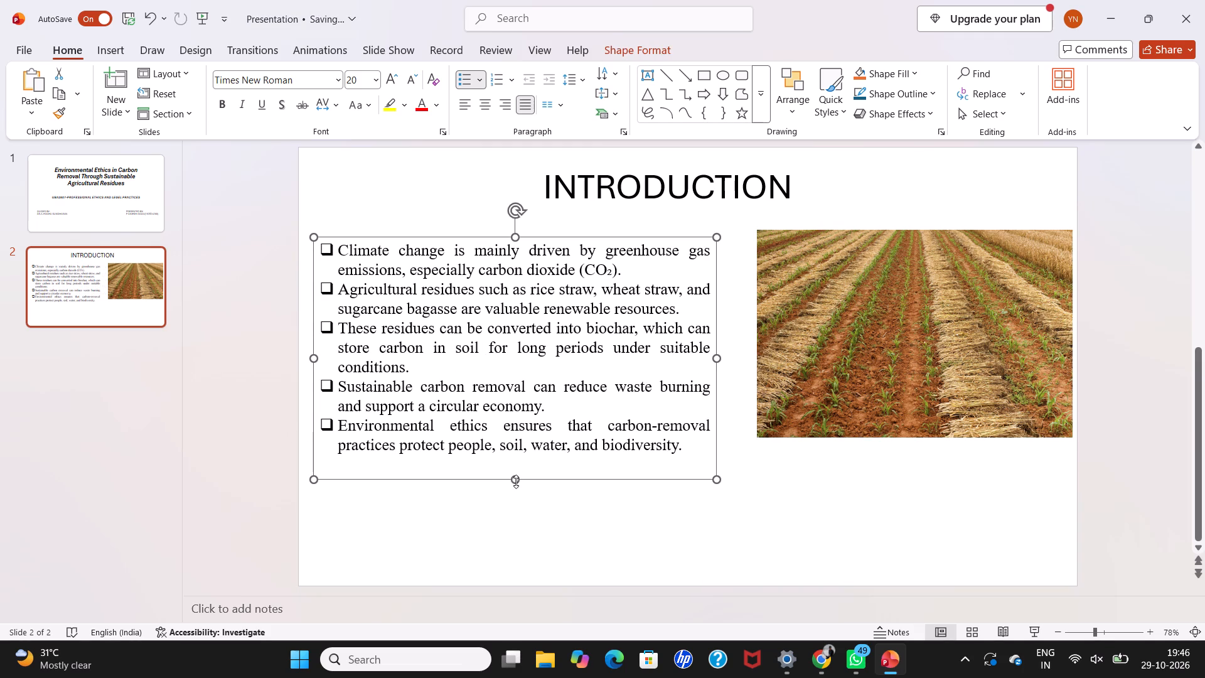
pyautogui.moveTo(517, 480); pyautogui.dragTo(508, 503)
pyautogui.click(718, 346)
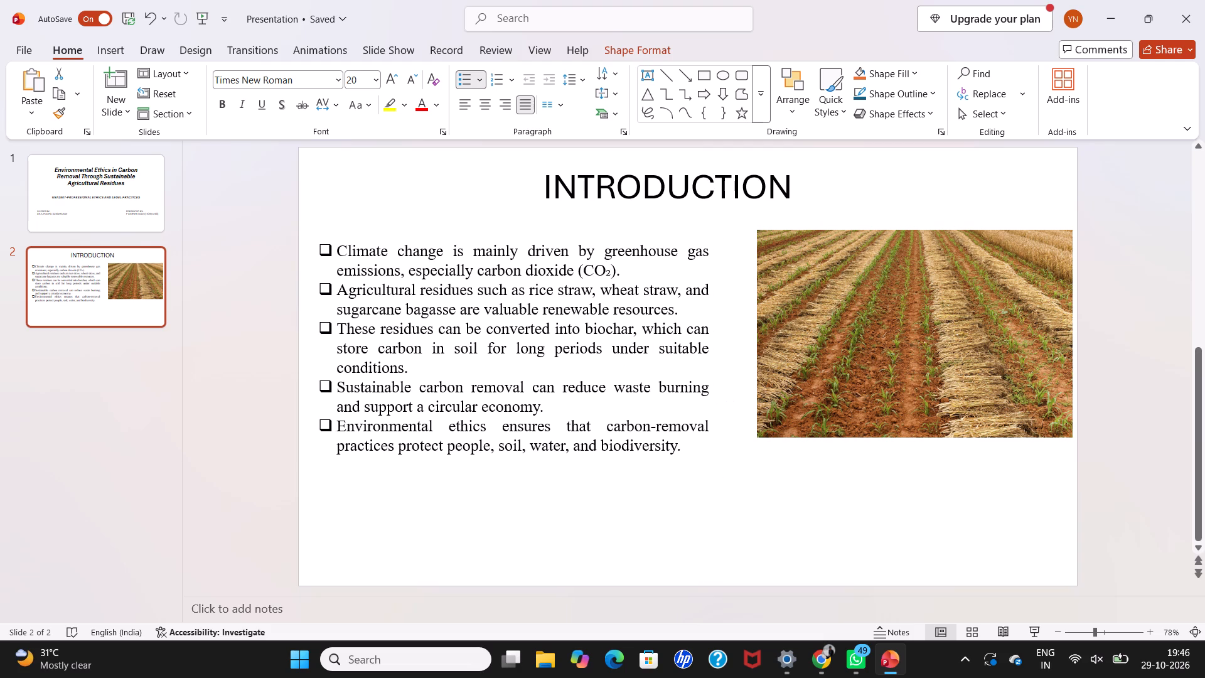
pyautogui.moveTo(718, 361); pyautogui.dragTo(751, 355)
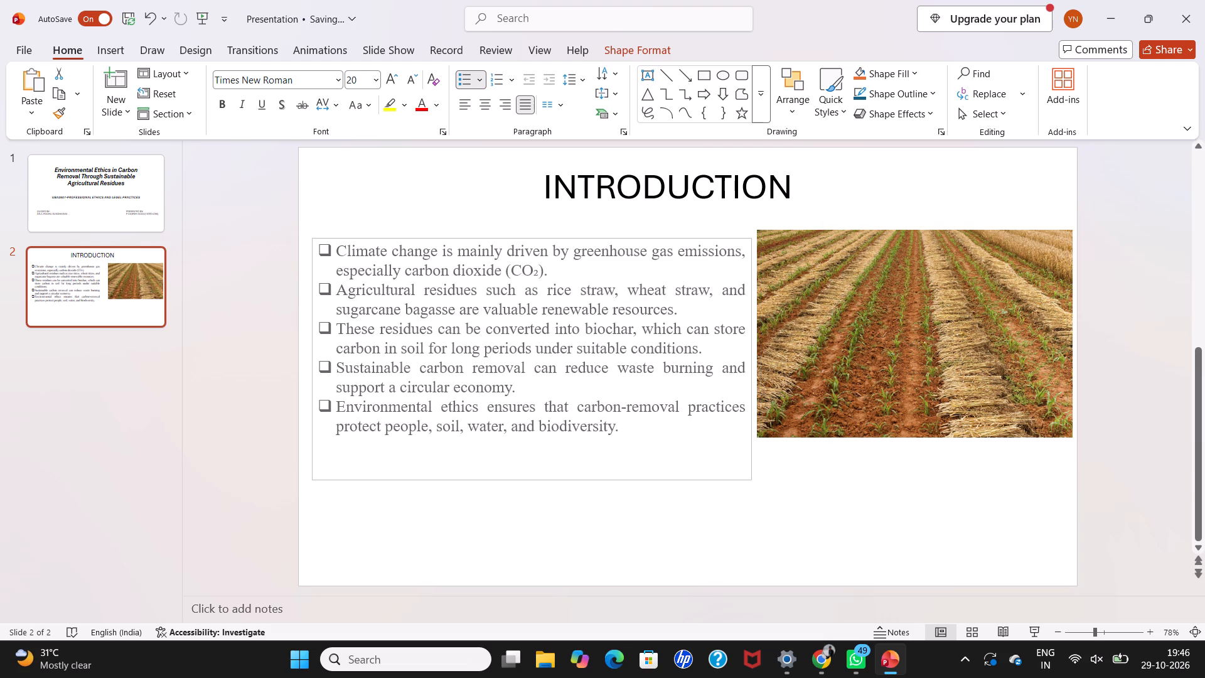
pyautogui.moveTo(751, 355); pyautogui.dragTo(757, 355)
pyautogui.click(832, 485)
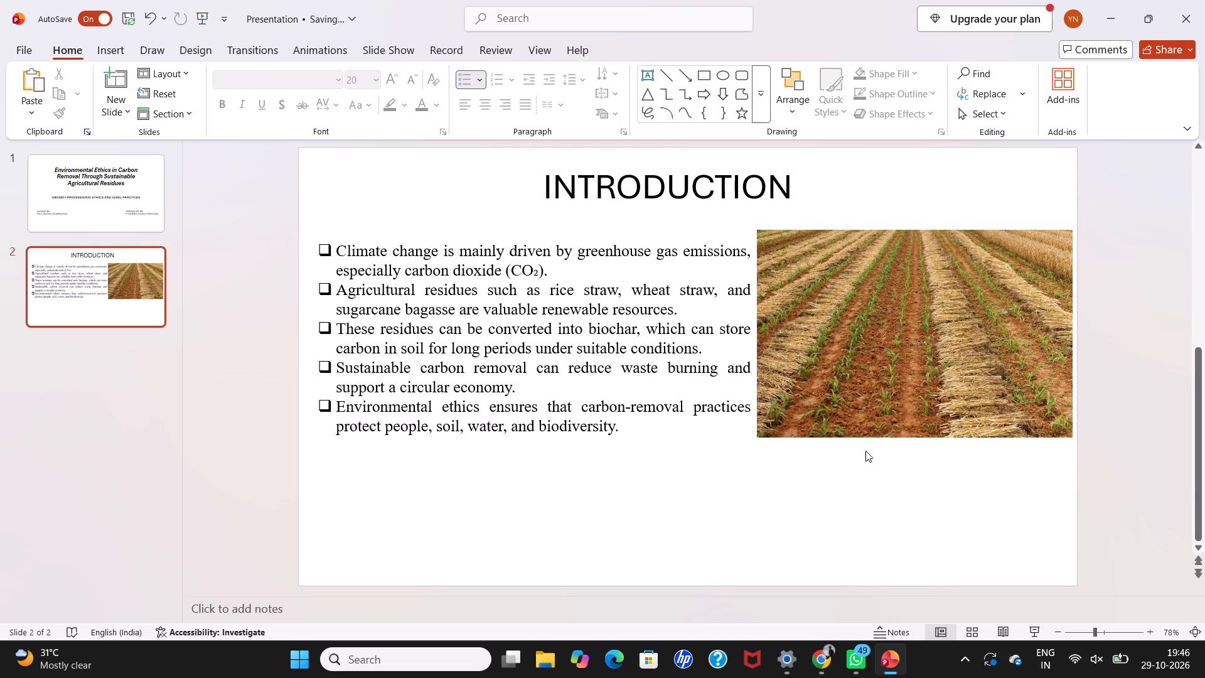
# Move the field picture slightly down so its top lines up with the bullet text box.
pyautogui.moveTo(885, 440); pyautogui.dragTo(886, 449)
pyautogui.click(870, 462)
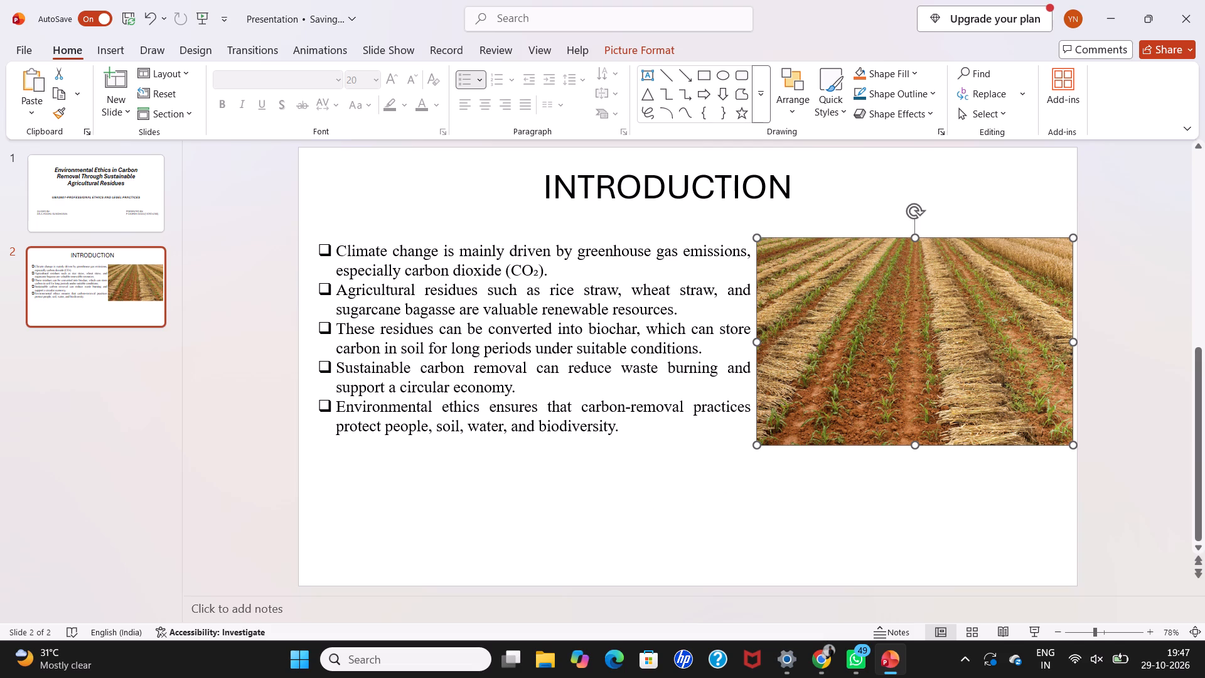
# Add a new blank slide after the introduction slide.
pyautogui.click(120, 107)
pyautogui.click(139, 313)
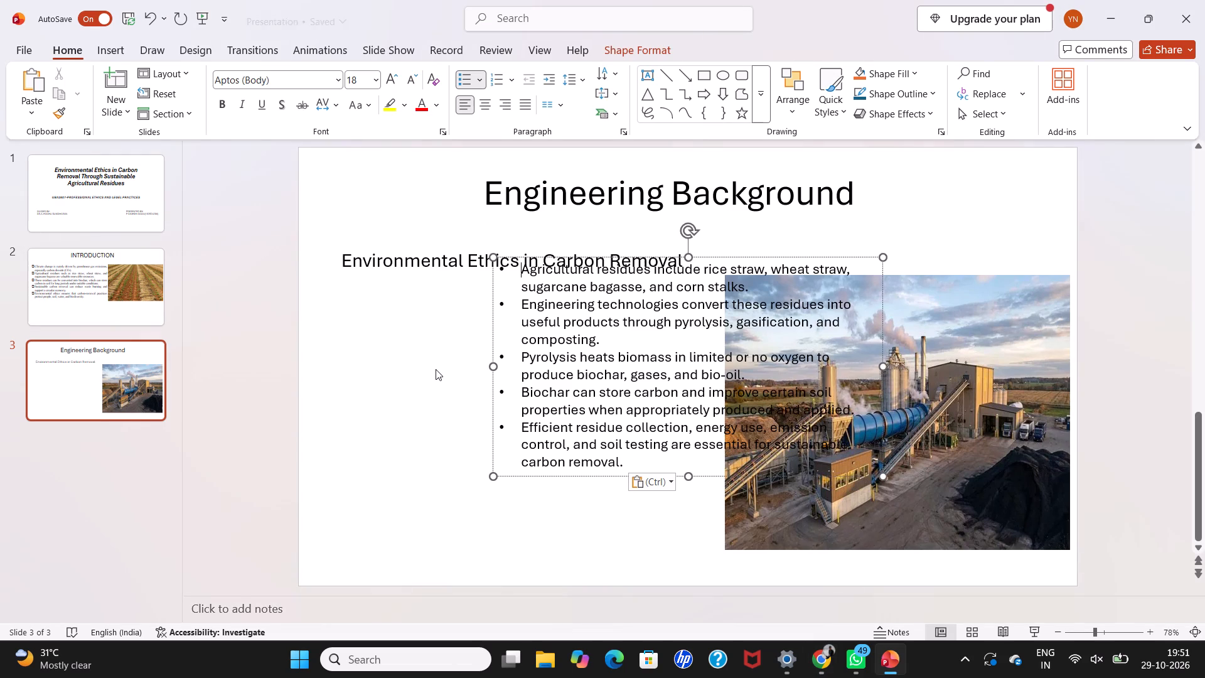
pyautogui.moveTo(493, 369); pyautogui.dragTo(416, 390)
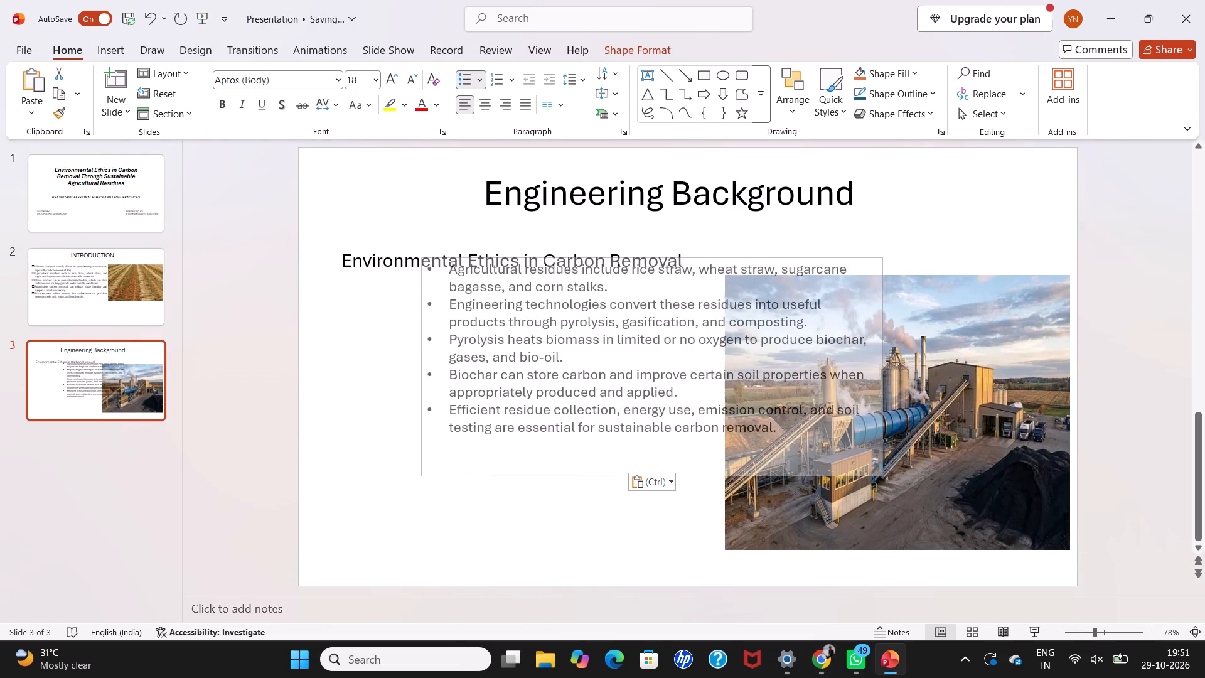
pyautogui.moveTo(416, 390); pyautogui.dragTo(383, 393)
pyautogui.moveTo(389, 355); pyautogui.dragTo(382, 360)
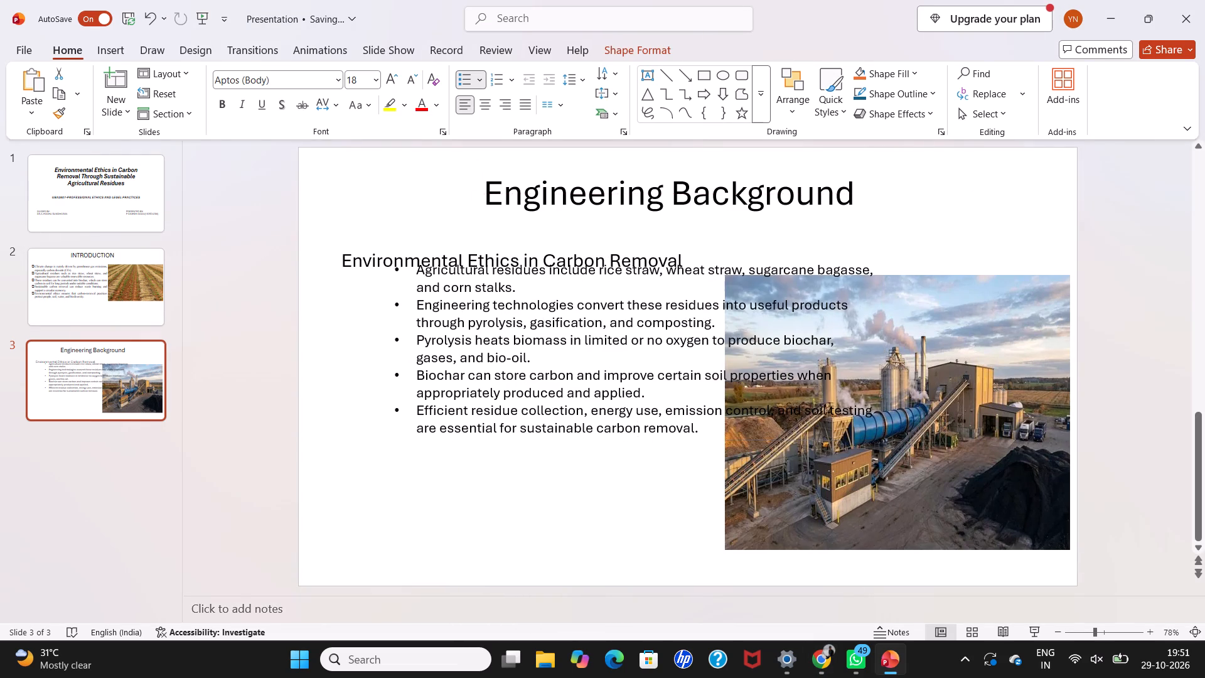
pyautogui.moveTo(382, 360); pyautogui.dragTo(323, 385)
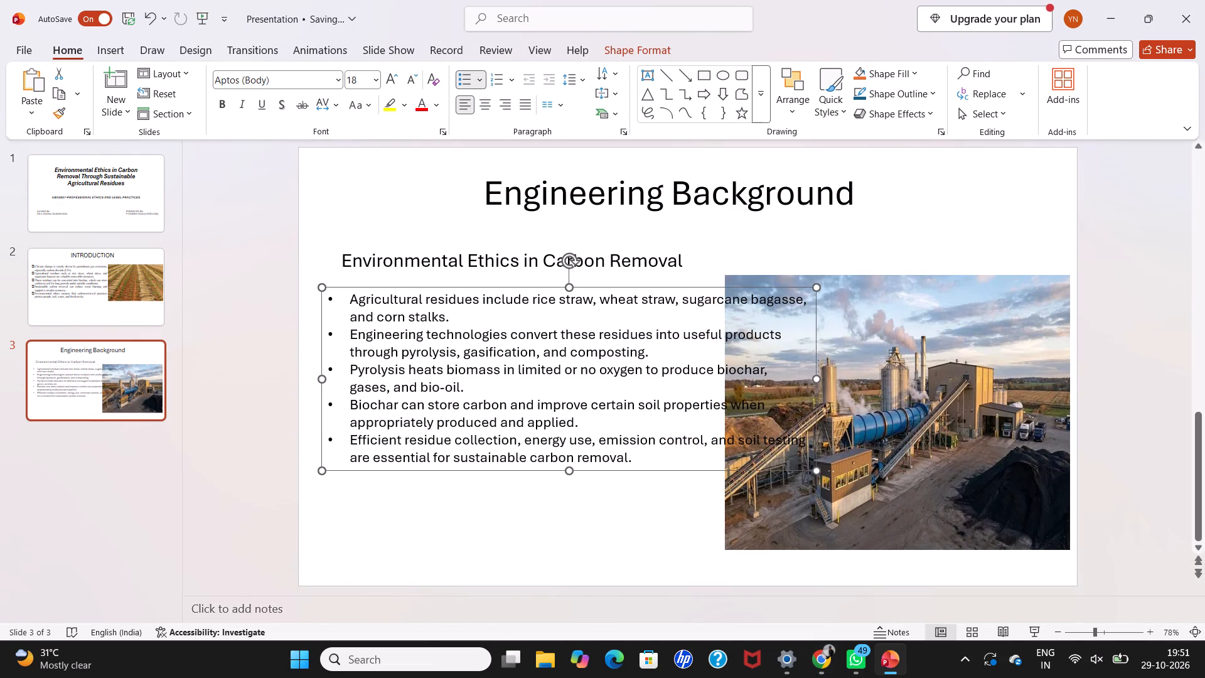
pyautogui.moveTo(321, 384); pyautogui.dragTo(307, 384)
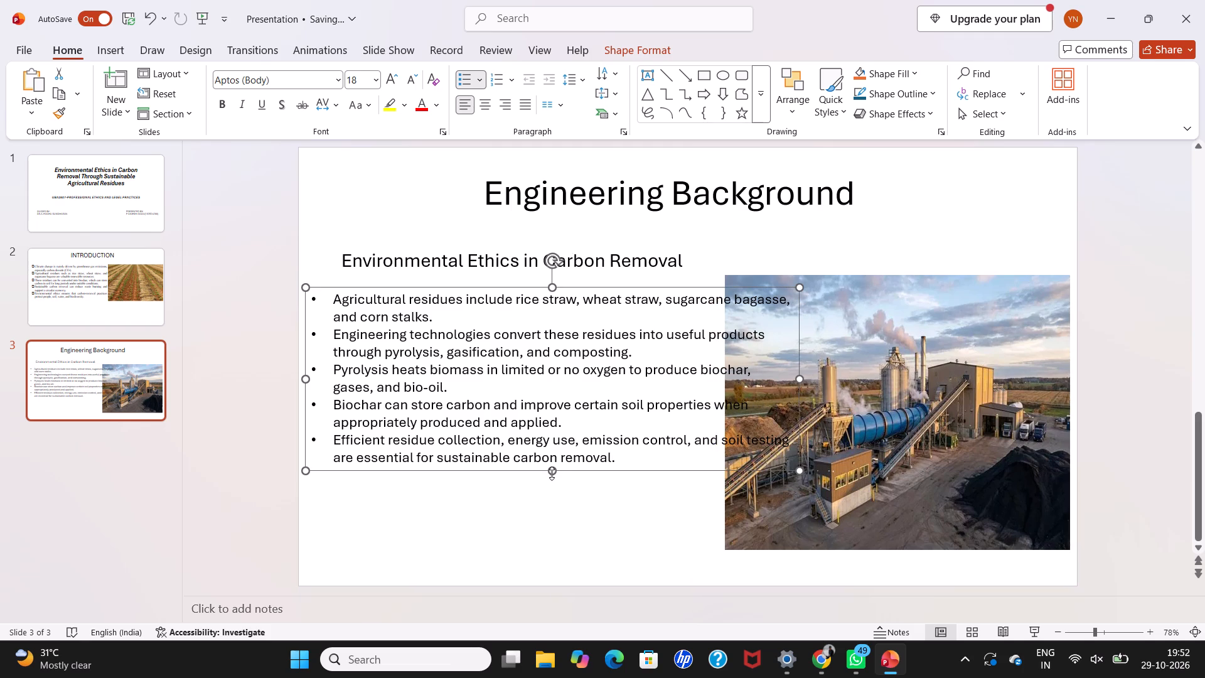
pyautogui.moveTo(553, 473); pyautogui.dragTo(552, 485)
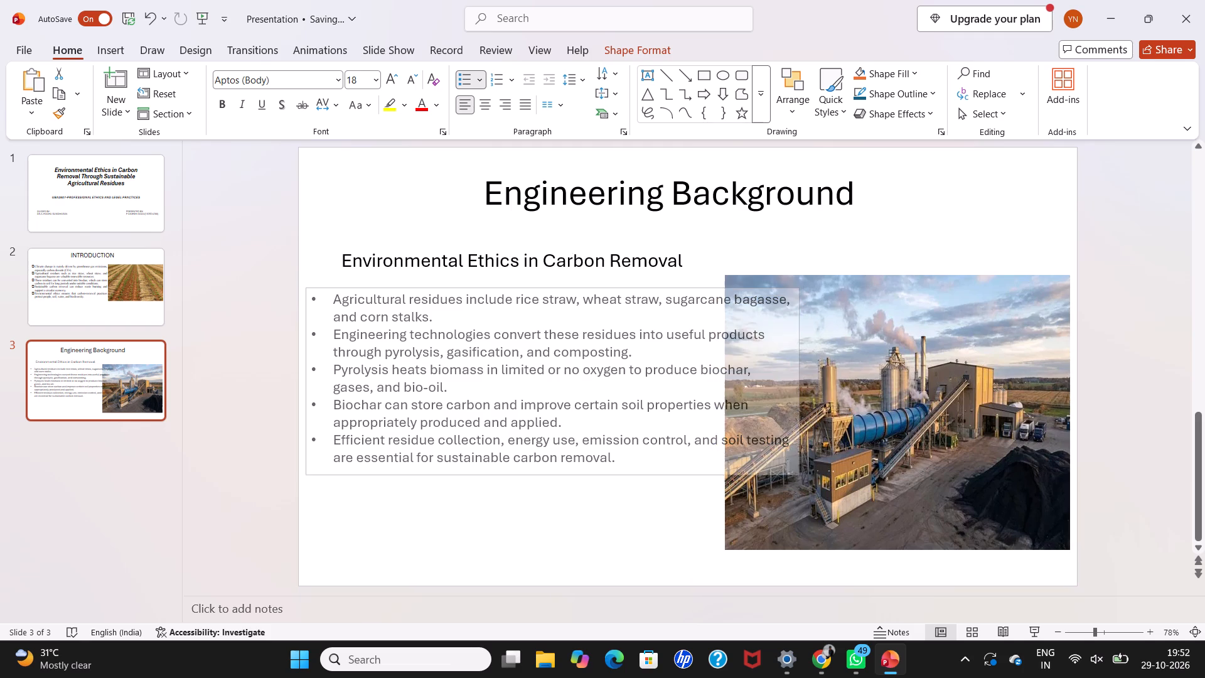
pyautogui.moveTo(552, 485); pyautogui.dragTo(550, 522)
pyautogui.moveTo(578, 468); pyautogui.dragTo(571, 468)
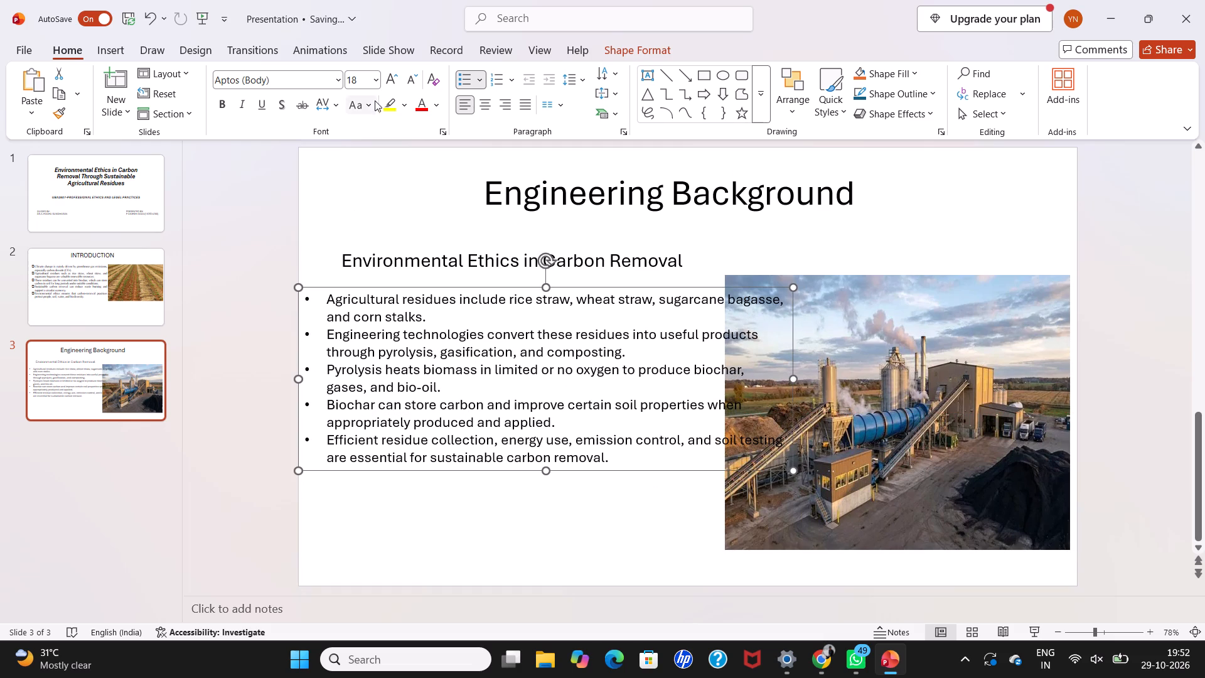
# Set the font size of the pasted bullet text to 20.
pyautogui.click(375, 82)
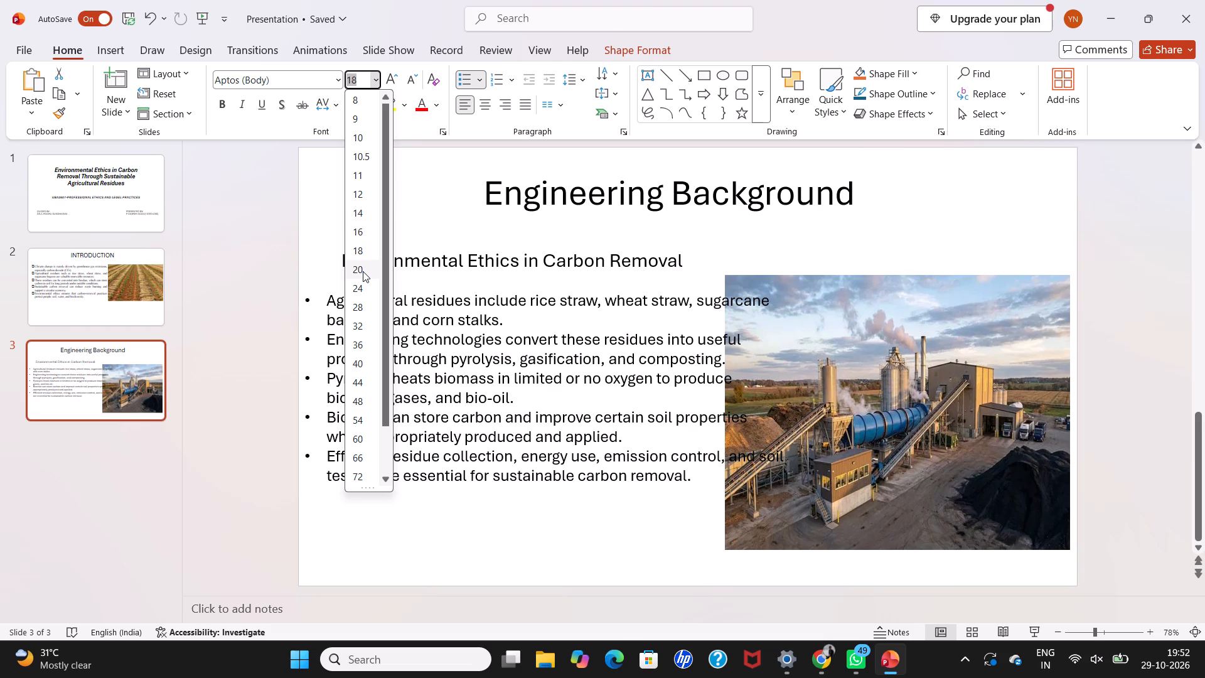
pyautogui.click(363, 271)
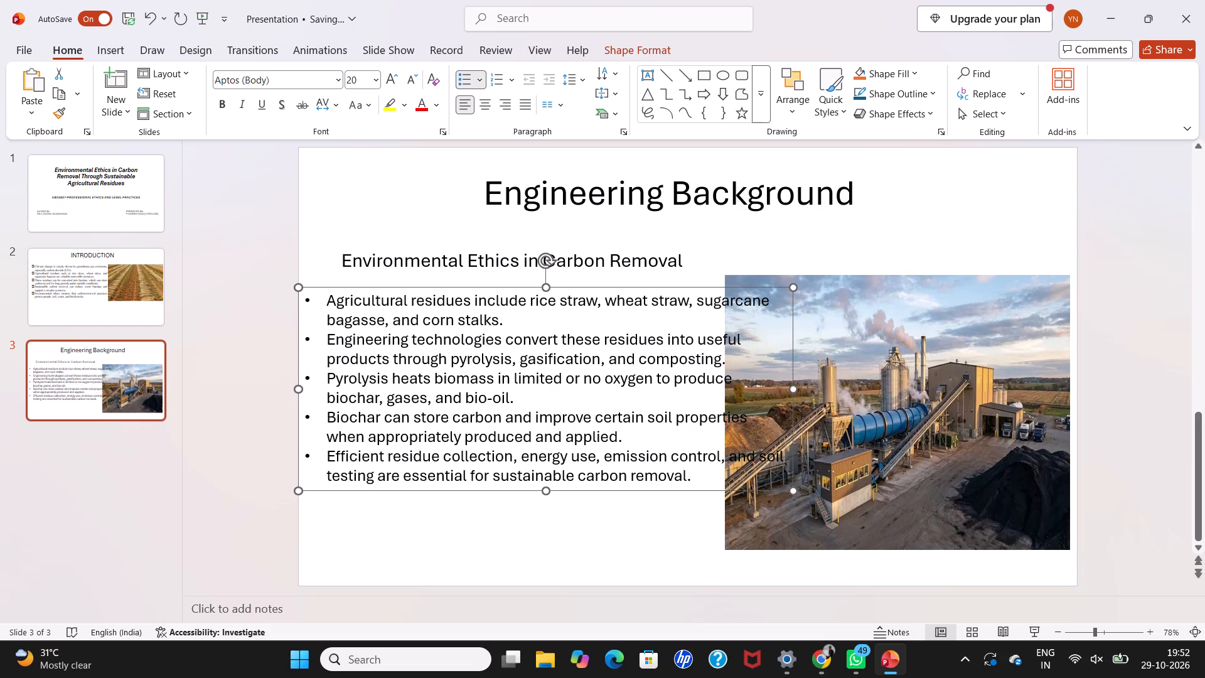
# Move the plant photo farther right on the slide so it no longer overlaps the bullet text.
pyautogui.click(874, 321)
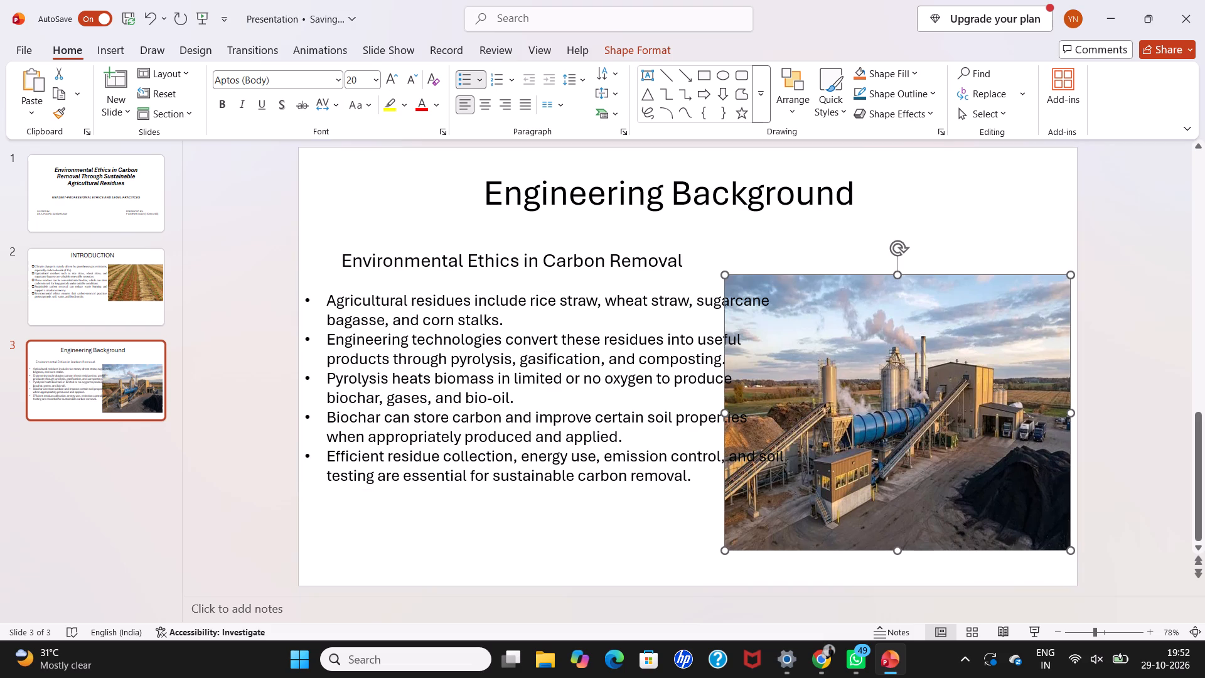
pyautogui.moveTo(722, 325); pyautogui.dragTo(796, 316)
pyautogui.click(796, 316)
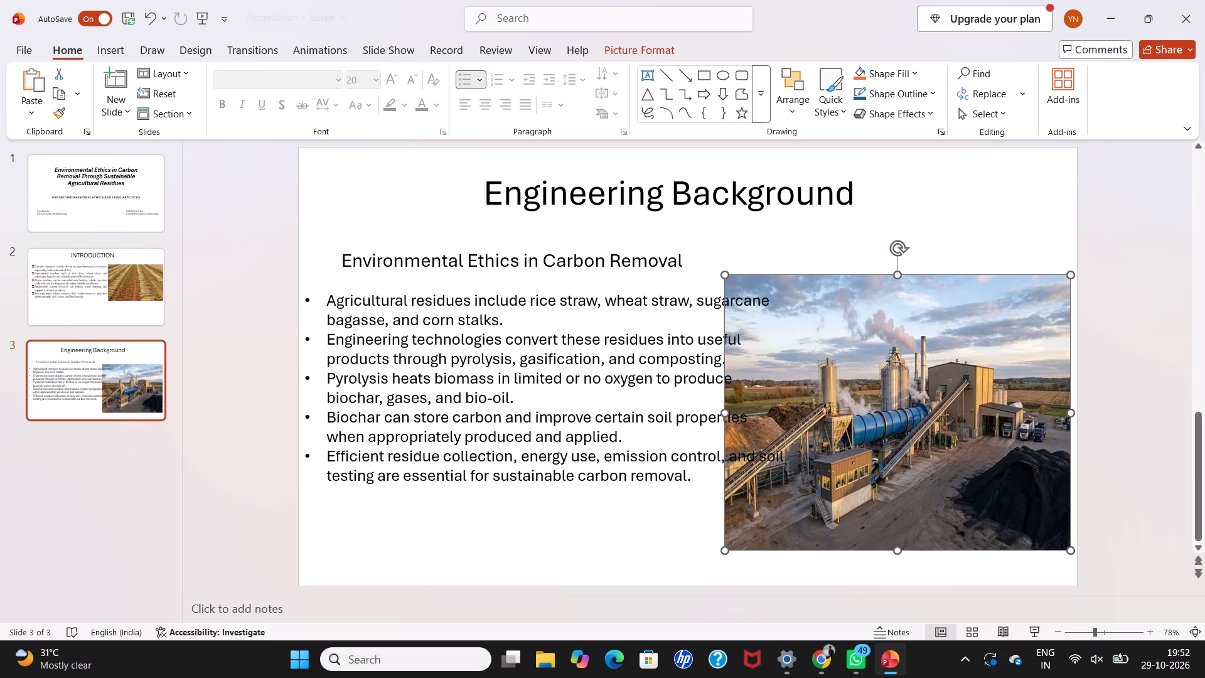
pyautogui.moveTo(726, 317); pyautogui.dragTo(774, 315)
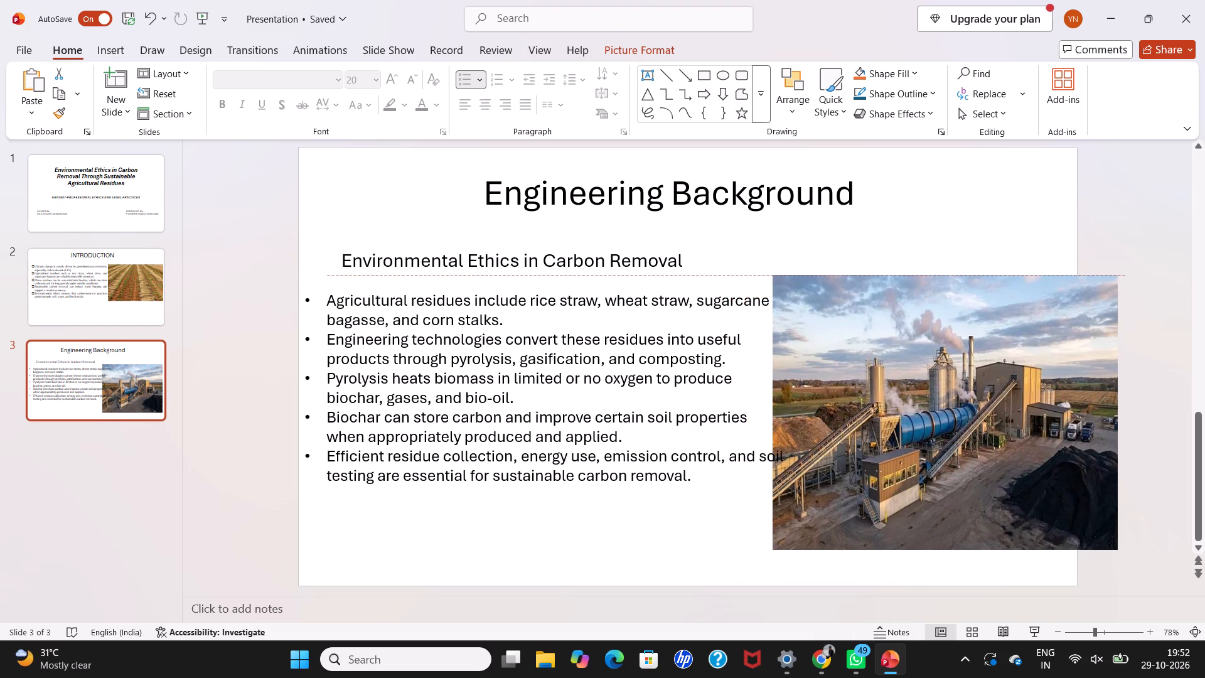
pyautogui.moveTo(774, 315); pyautogui.dragTo(795, 311)
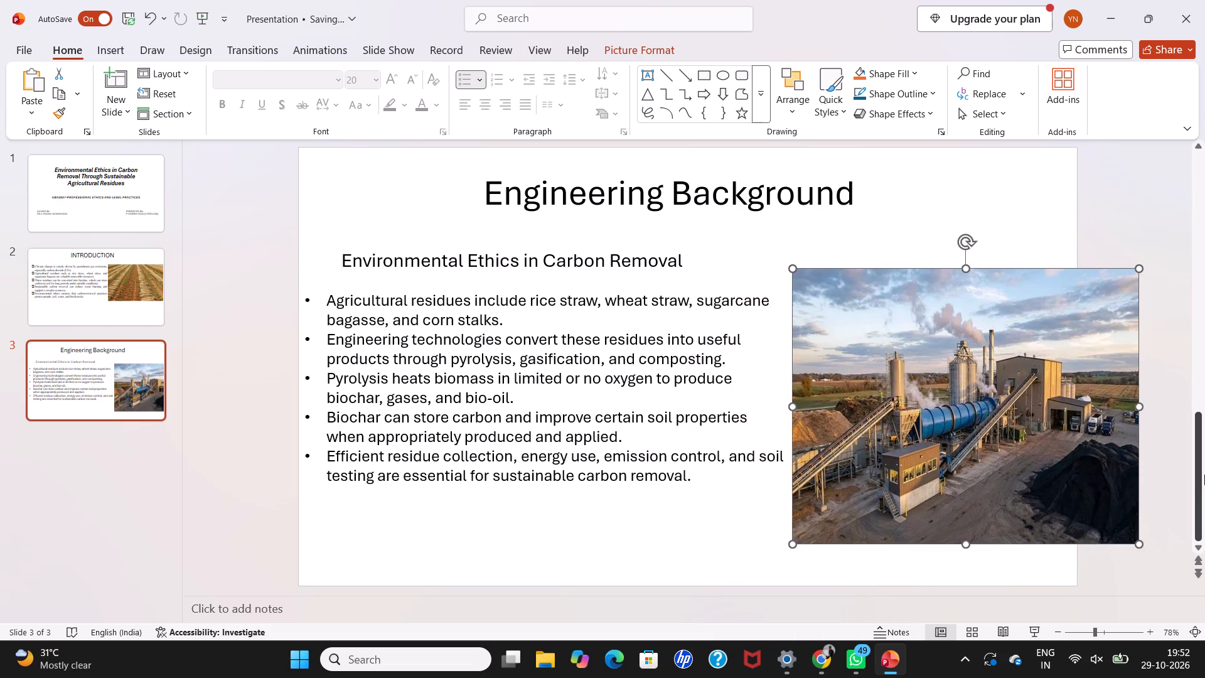
pyautogui.moveTo(1031, 542); pyautogui.dragTo(1024, 537)
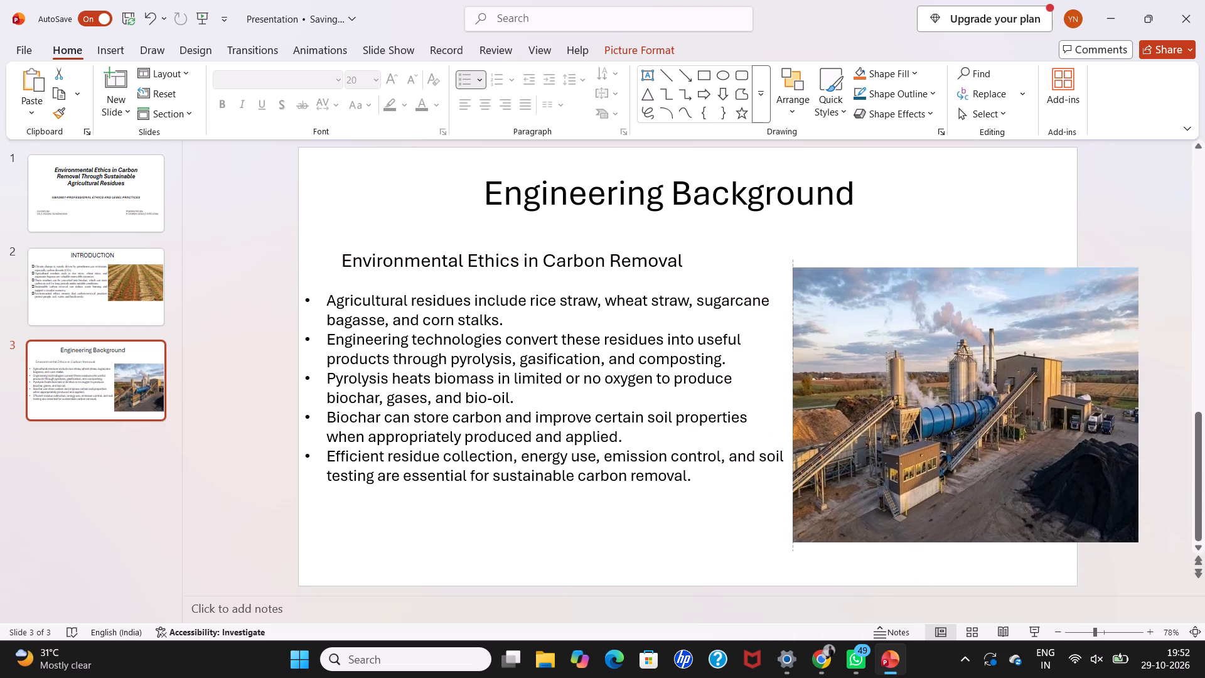
pyautogui.moveTo(1024, 537); pyautogui.dragTo(1036, 549)
# Shorten and narrow the plant photo so it fits between the bullet text and the slide's right edge.
pyautogui.moveTo(975, 550); pyautogui.dragTo(967, 534)
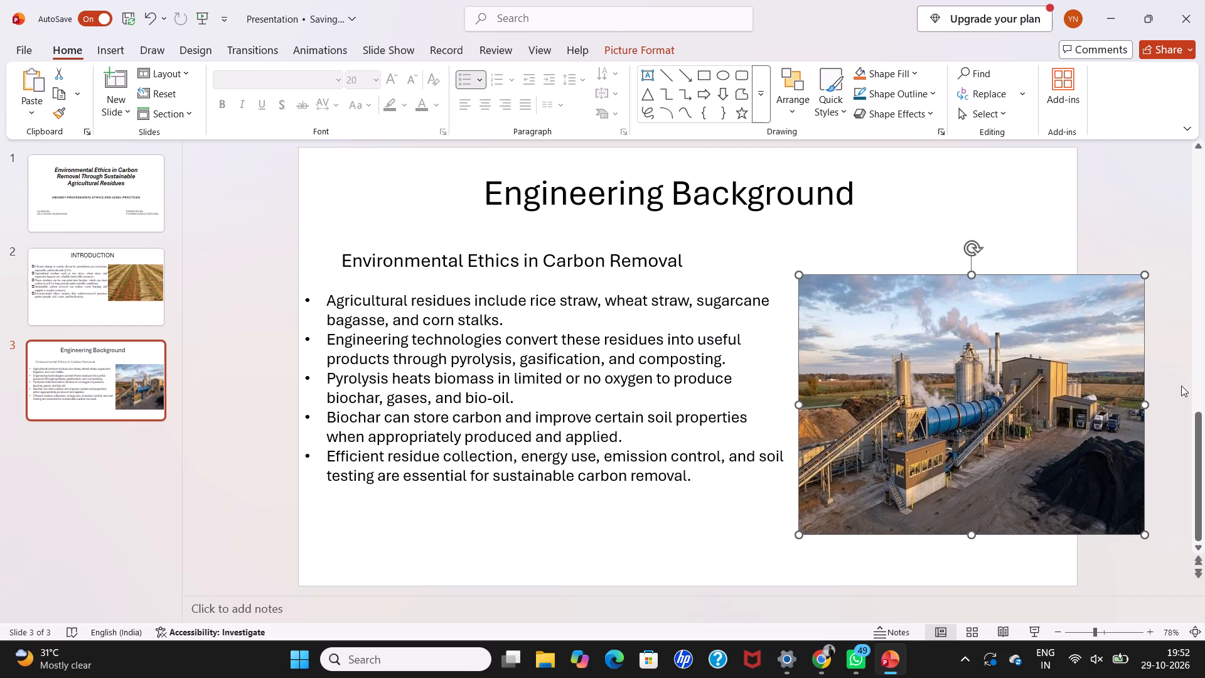
pyautogui.moveTo(1149, 401); pyautogui.dragTo(1087, 410)
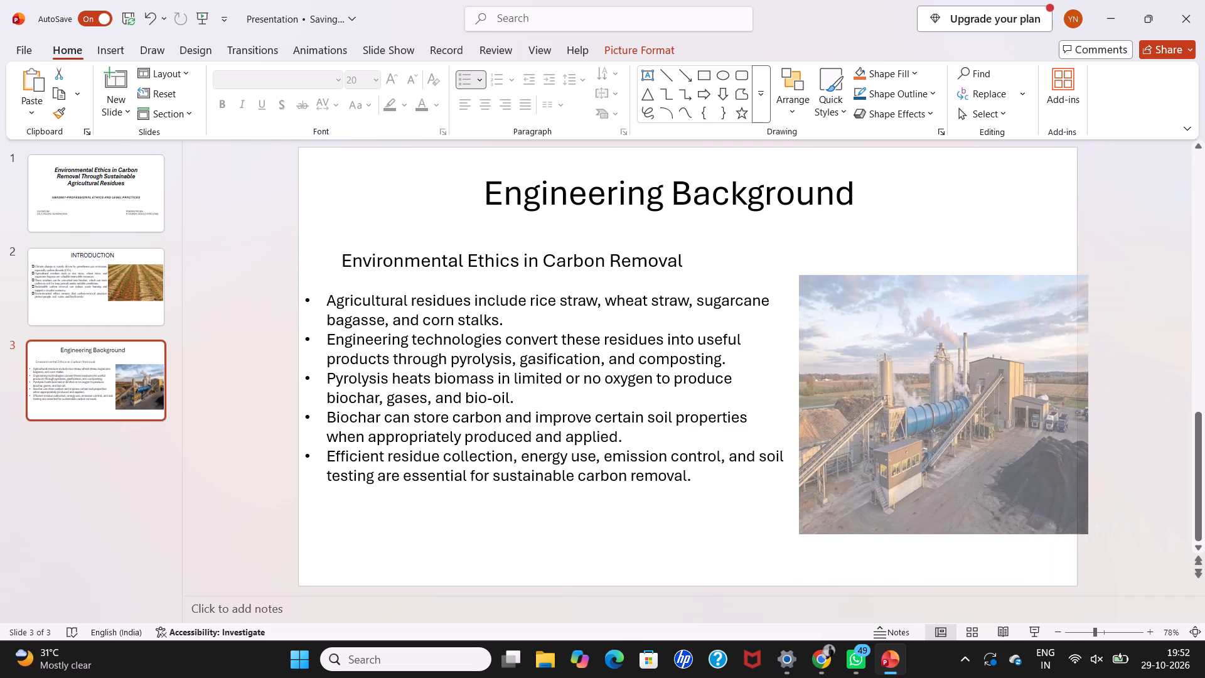
pyautogui.moveTo(1087, 410); pyautogui.dragTo(1069, 406)
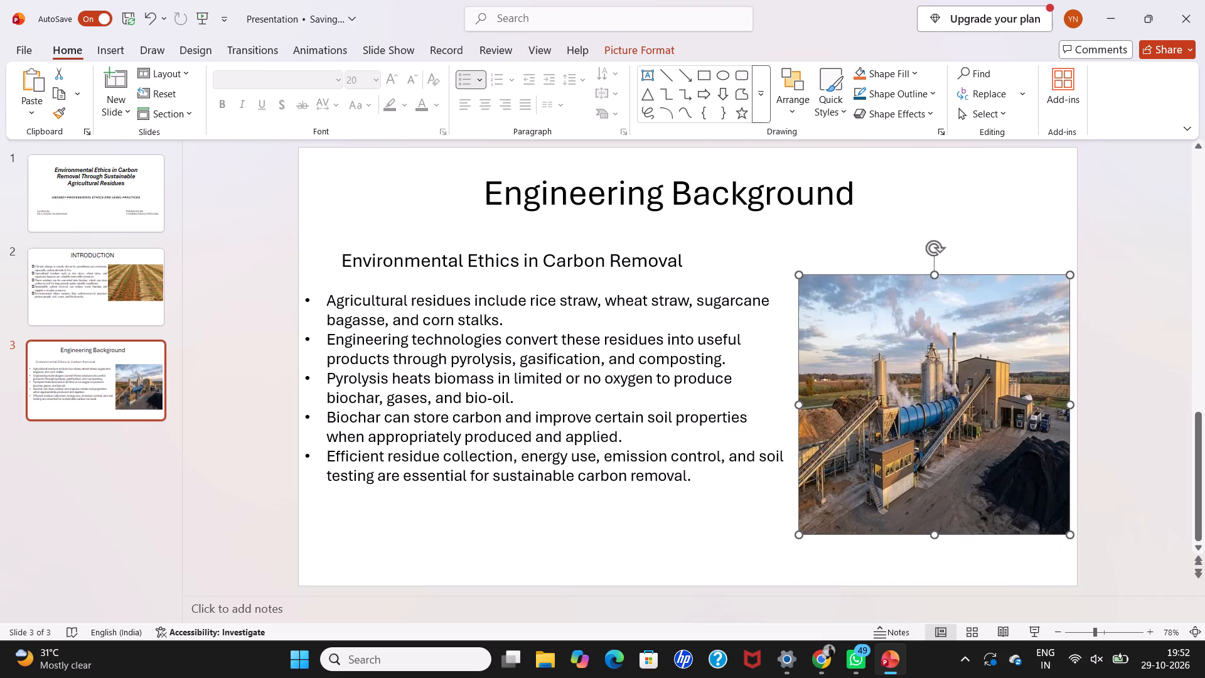
pyautogui.moveTo(934, 281); pyautogui.dragTo(933, 279)
# Move the plant photo up on slide 3 so its top edge is near the subtitle's height.
pyautogui.moveTo(933, 279); pyautogui.dragTo(932, 251)
pyautogui.click(932, 251)
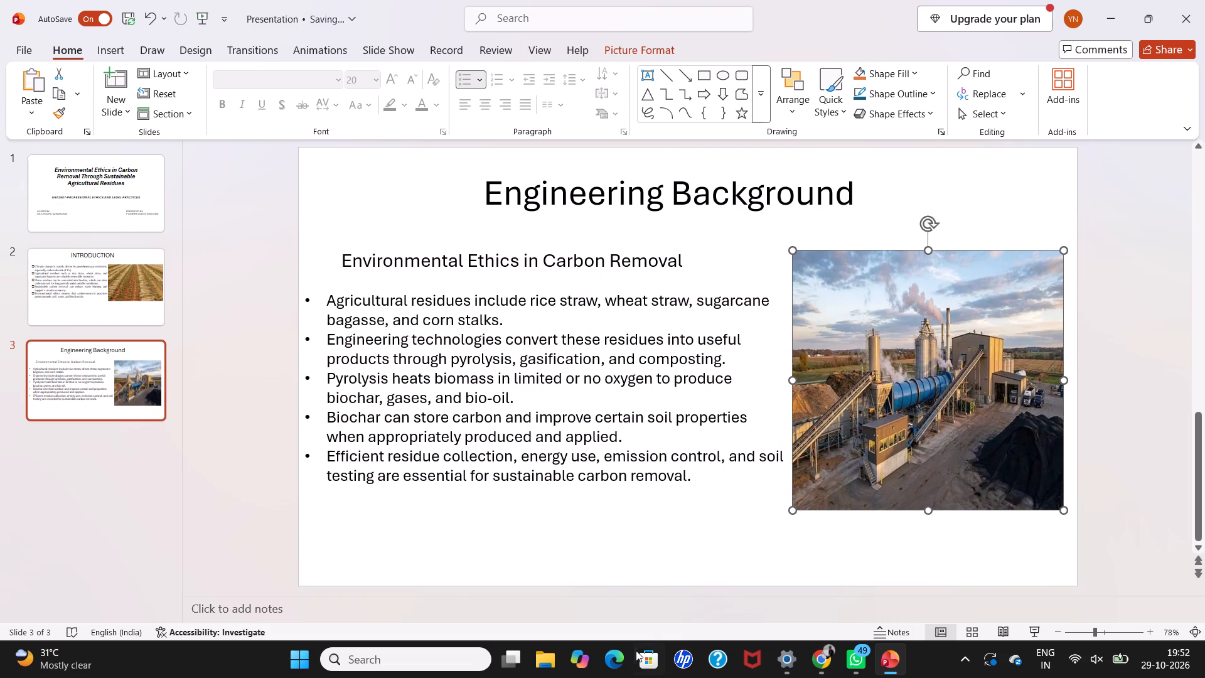
pyautogui.click(663, 546)
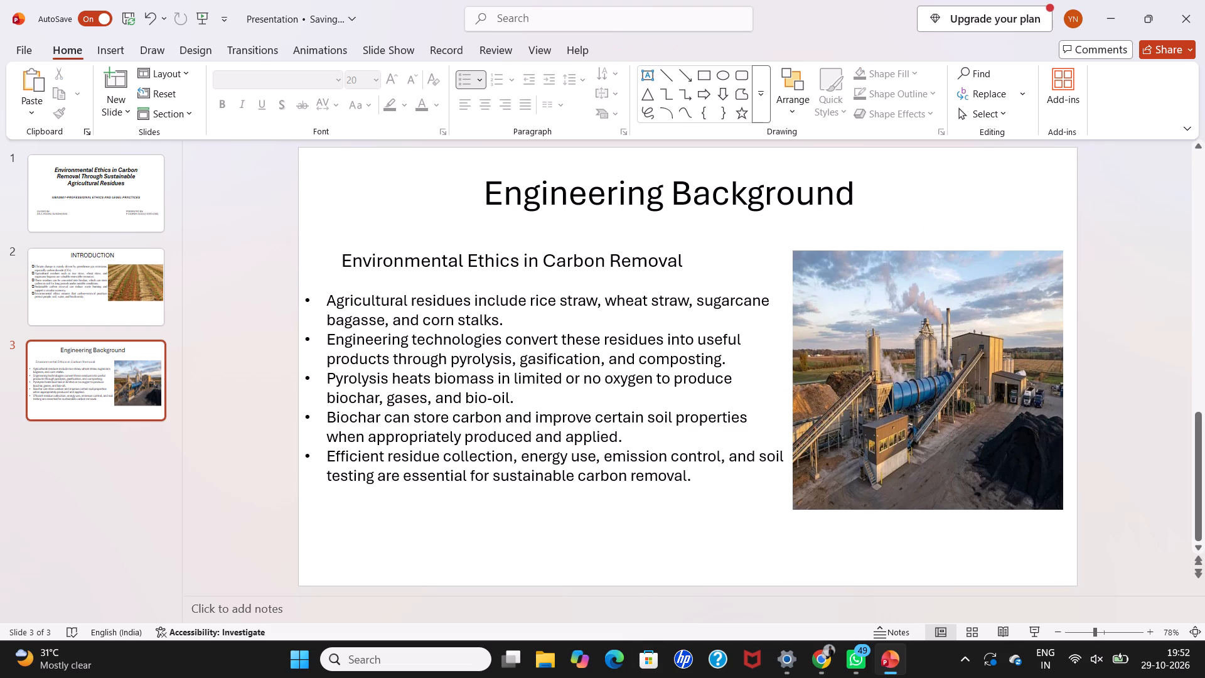
# Apply the Times New Roman font at the word "through" in the second bullet on slide 3.
pyautogui.click(414, 351)
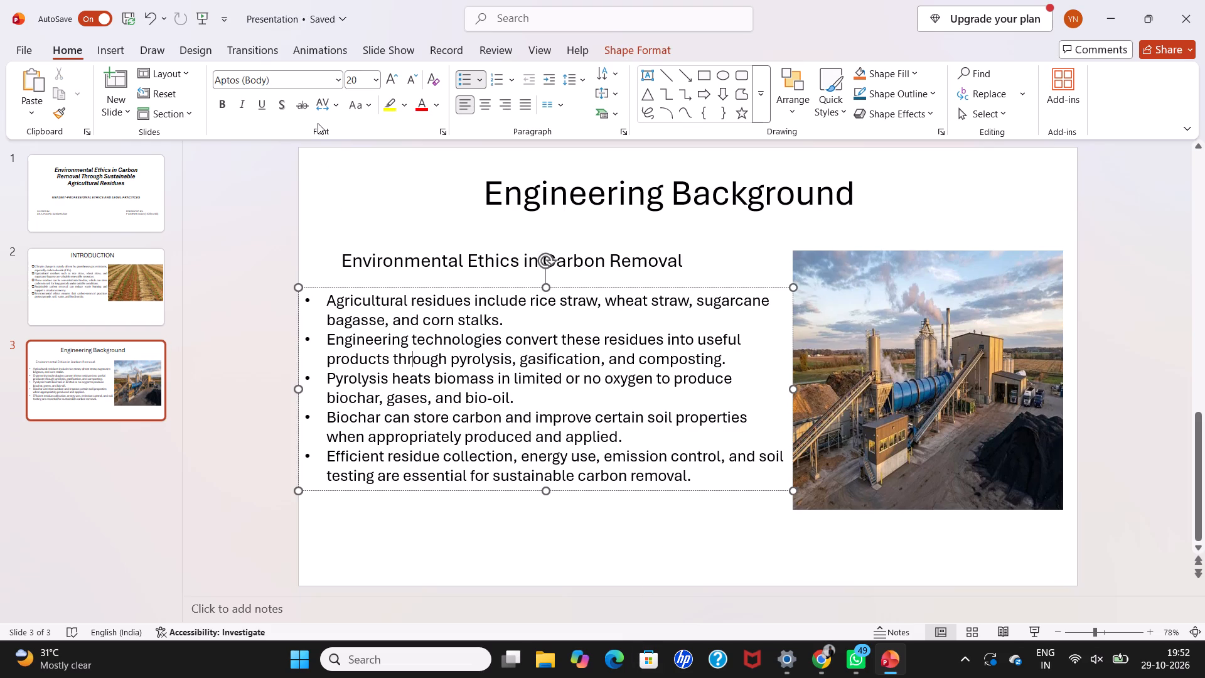
pyautogui.click(340, 78)
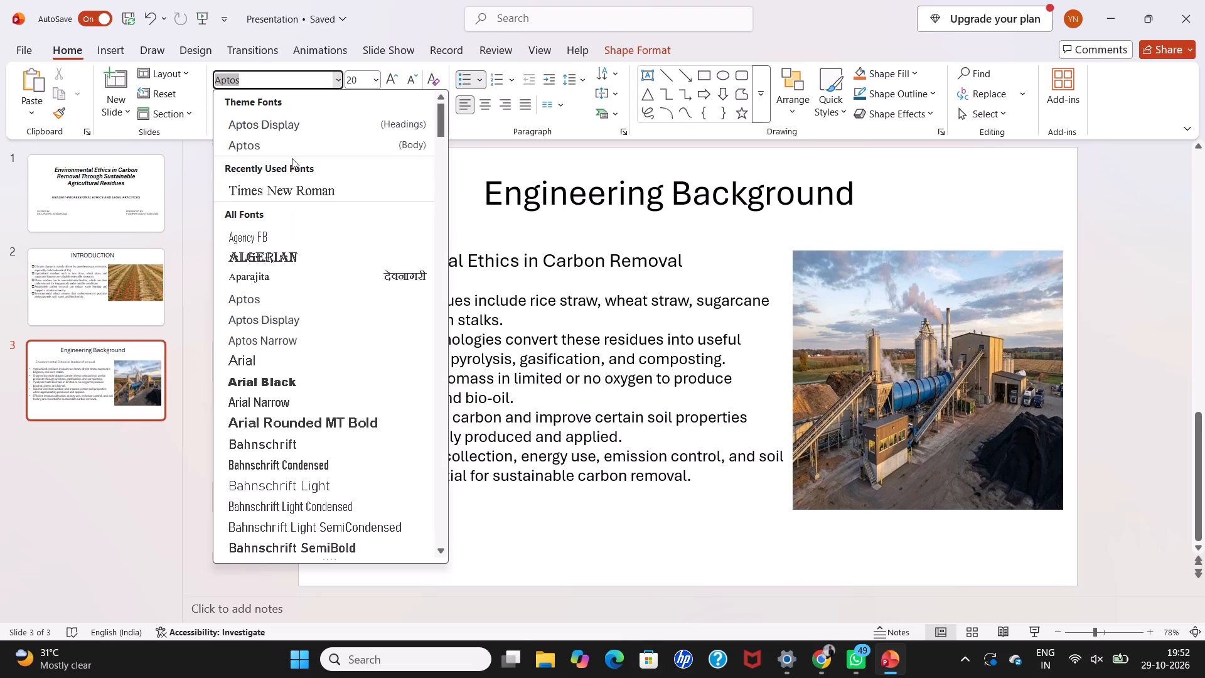
pyautogui.click(299, 182)
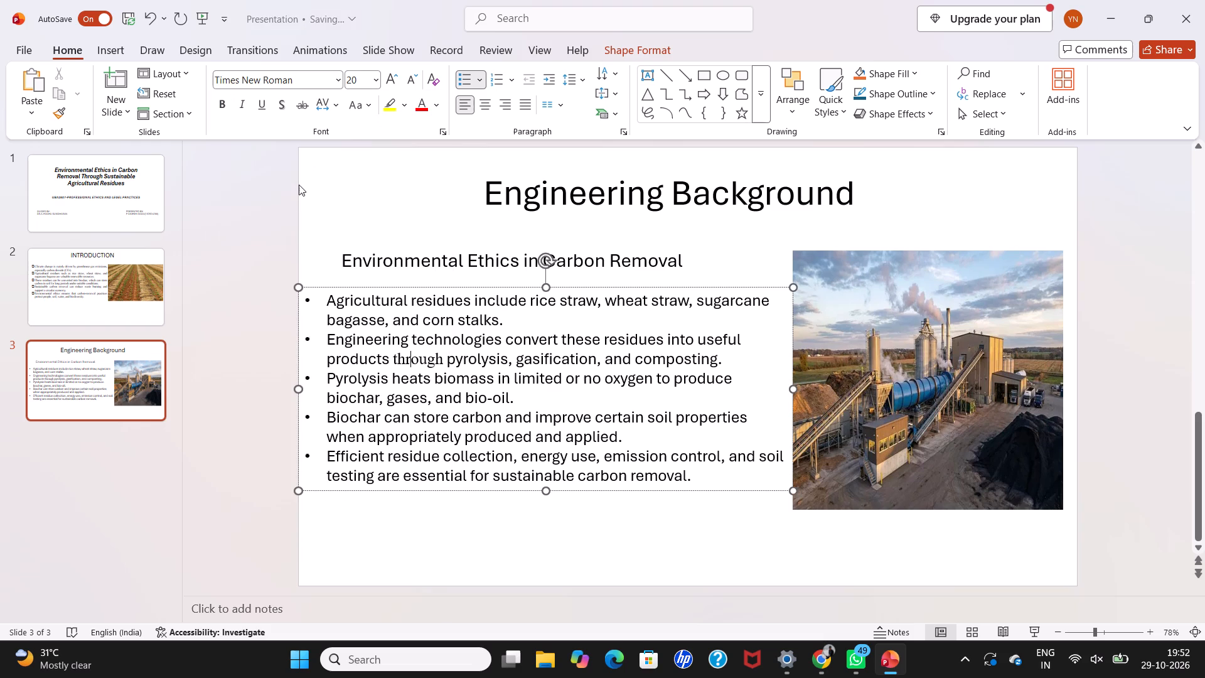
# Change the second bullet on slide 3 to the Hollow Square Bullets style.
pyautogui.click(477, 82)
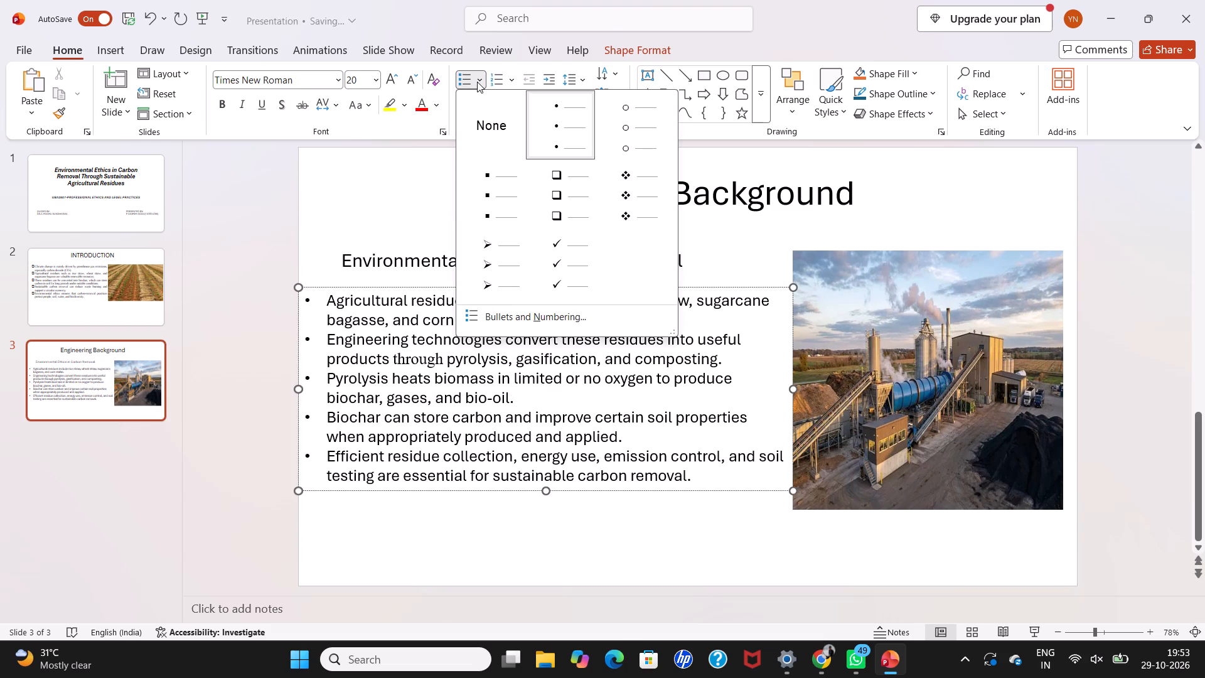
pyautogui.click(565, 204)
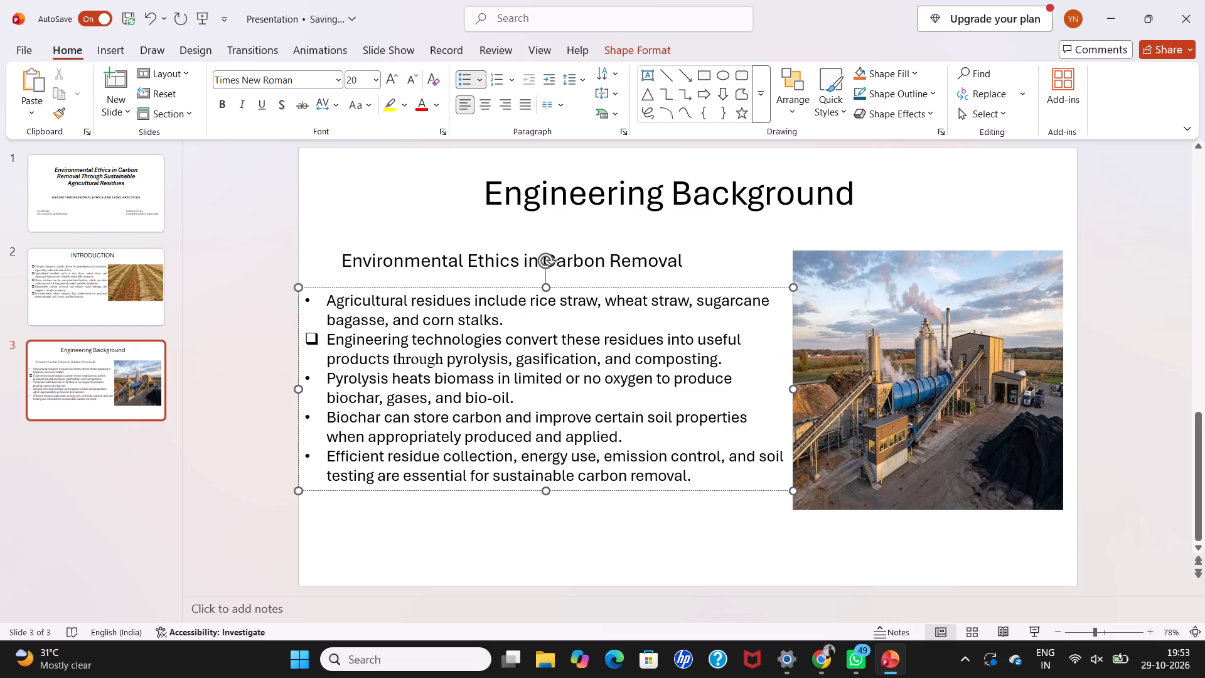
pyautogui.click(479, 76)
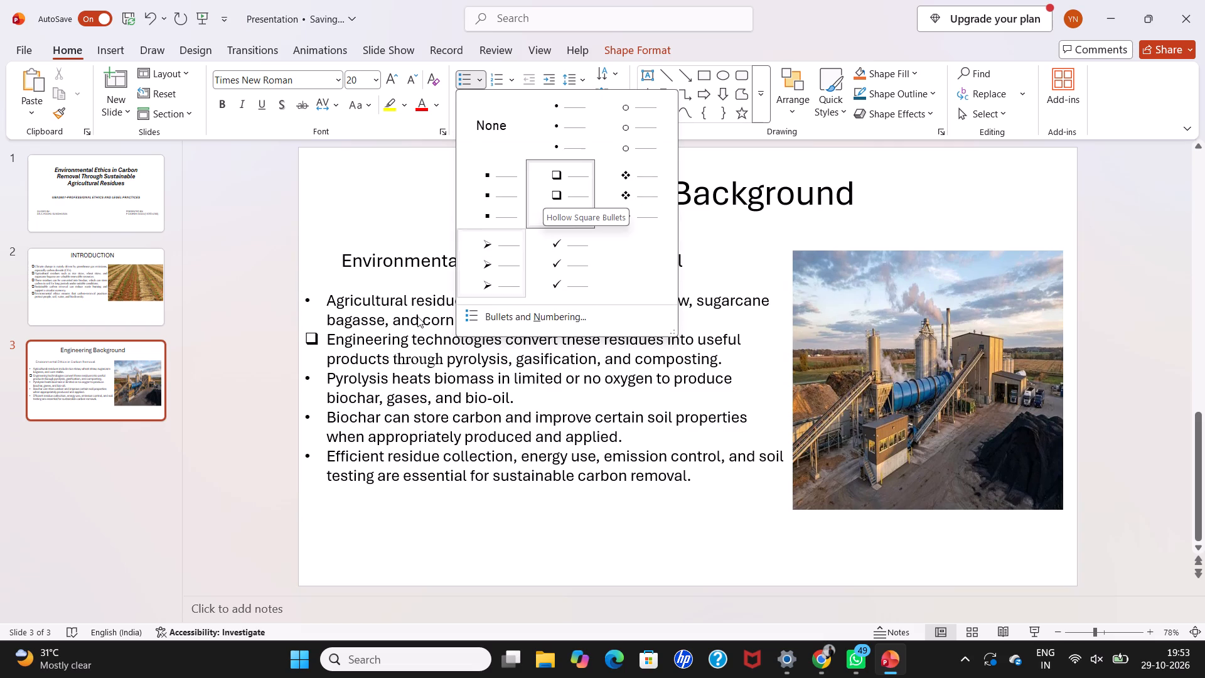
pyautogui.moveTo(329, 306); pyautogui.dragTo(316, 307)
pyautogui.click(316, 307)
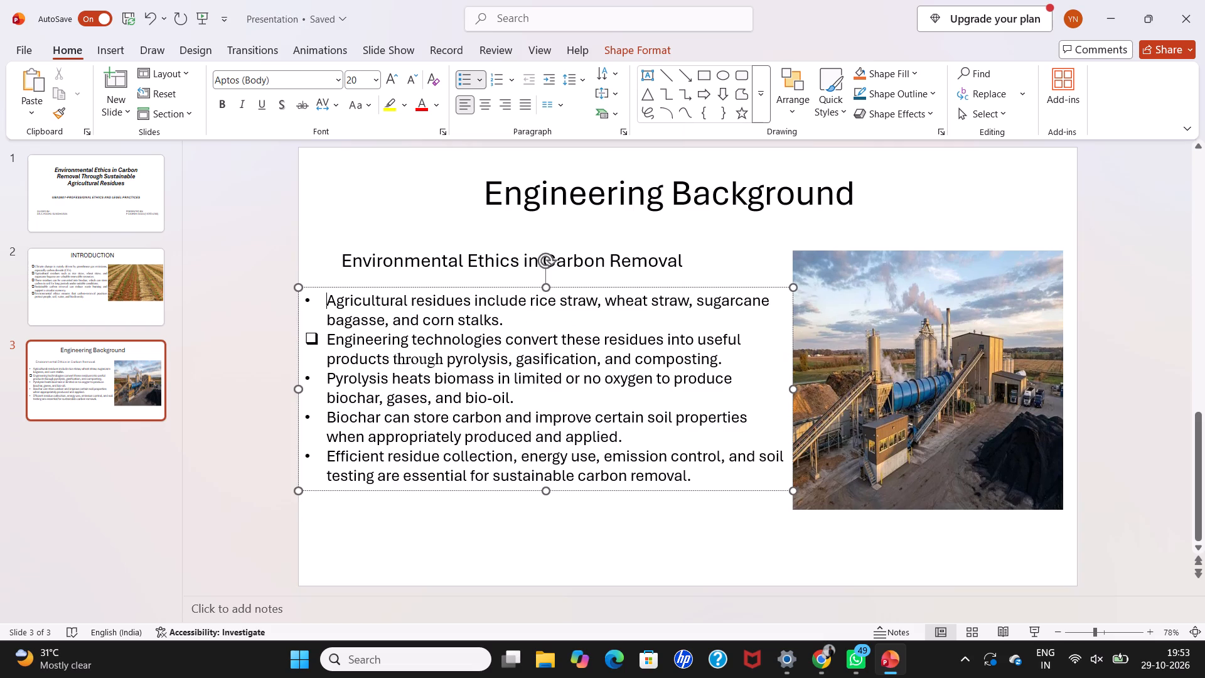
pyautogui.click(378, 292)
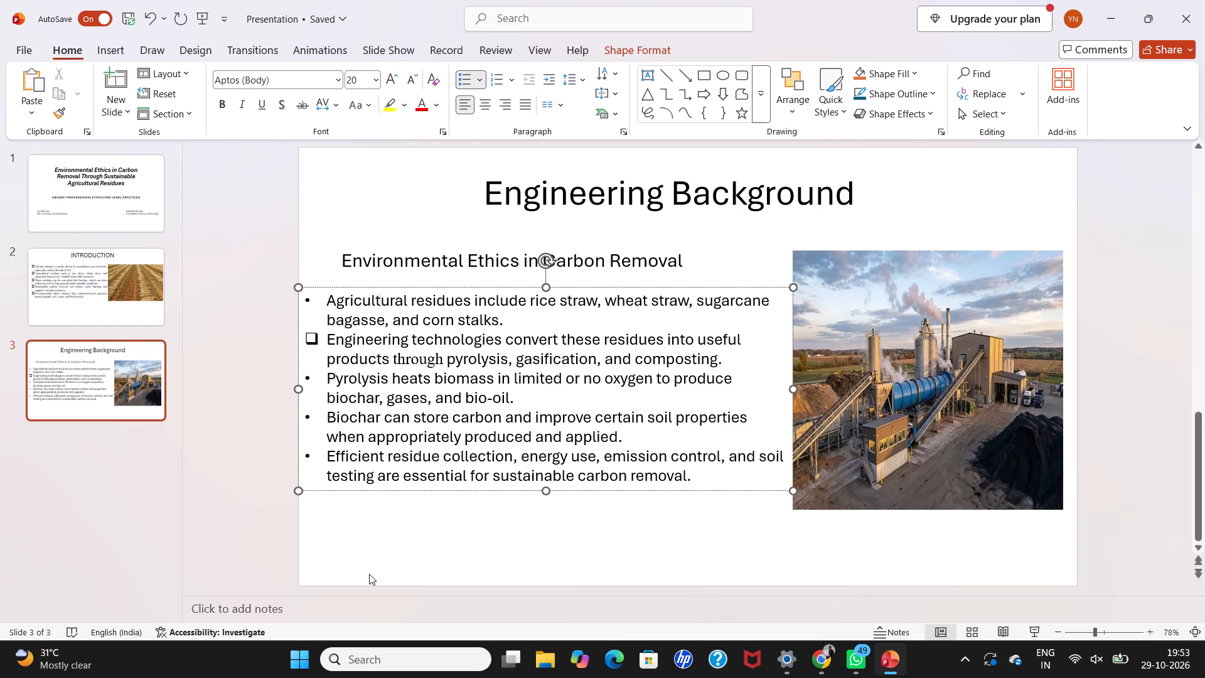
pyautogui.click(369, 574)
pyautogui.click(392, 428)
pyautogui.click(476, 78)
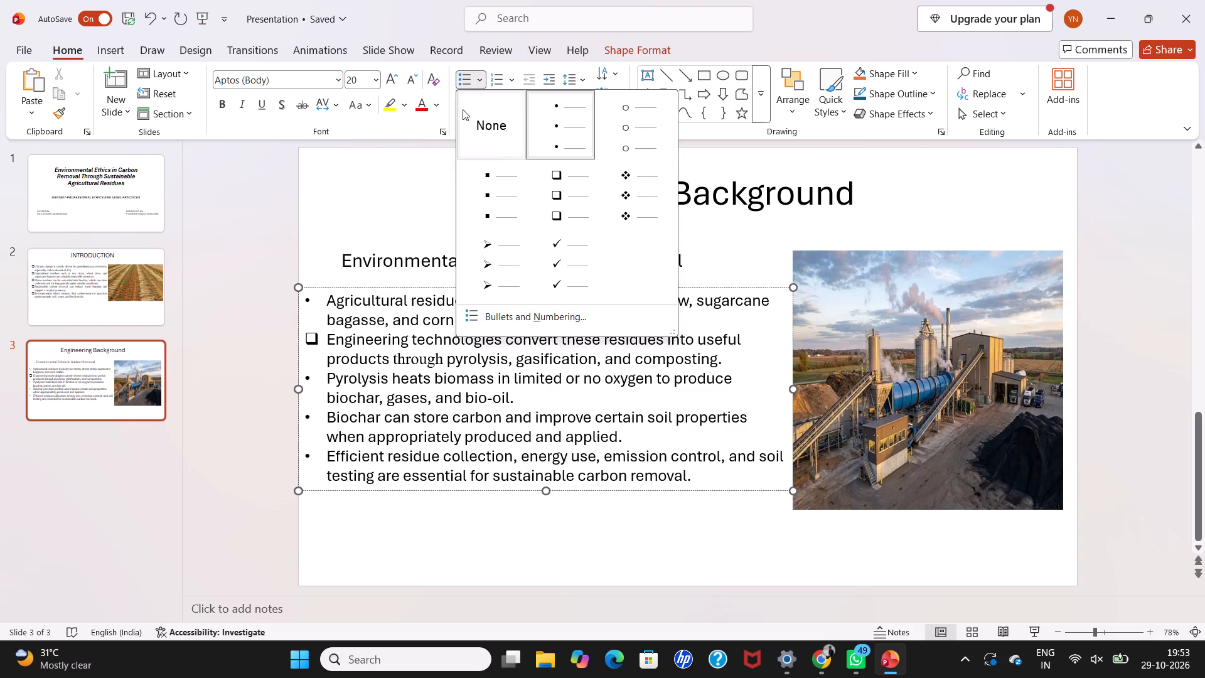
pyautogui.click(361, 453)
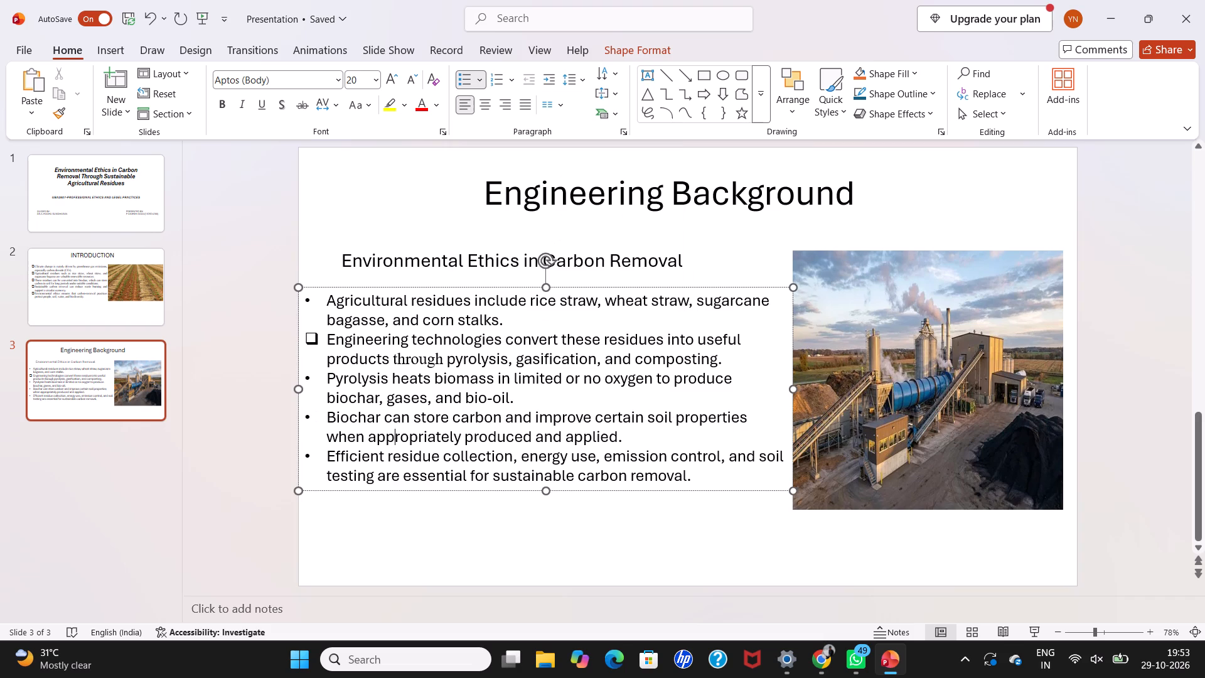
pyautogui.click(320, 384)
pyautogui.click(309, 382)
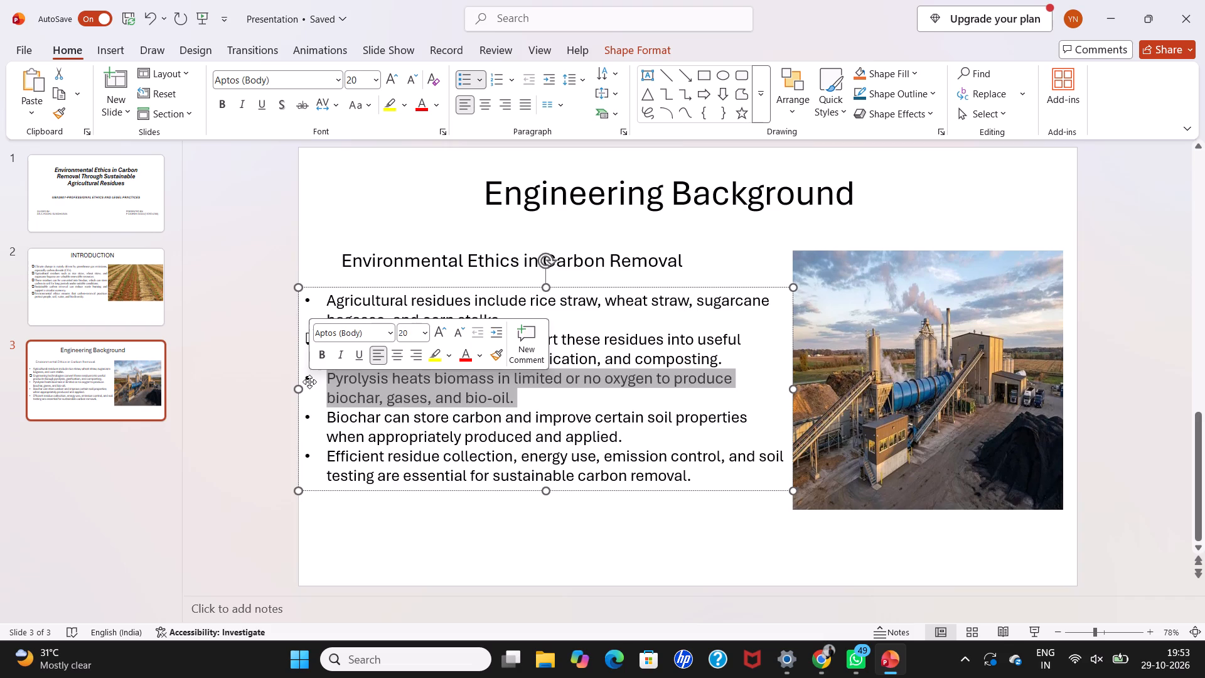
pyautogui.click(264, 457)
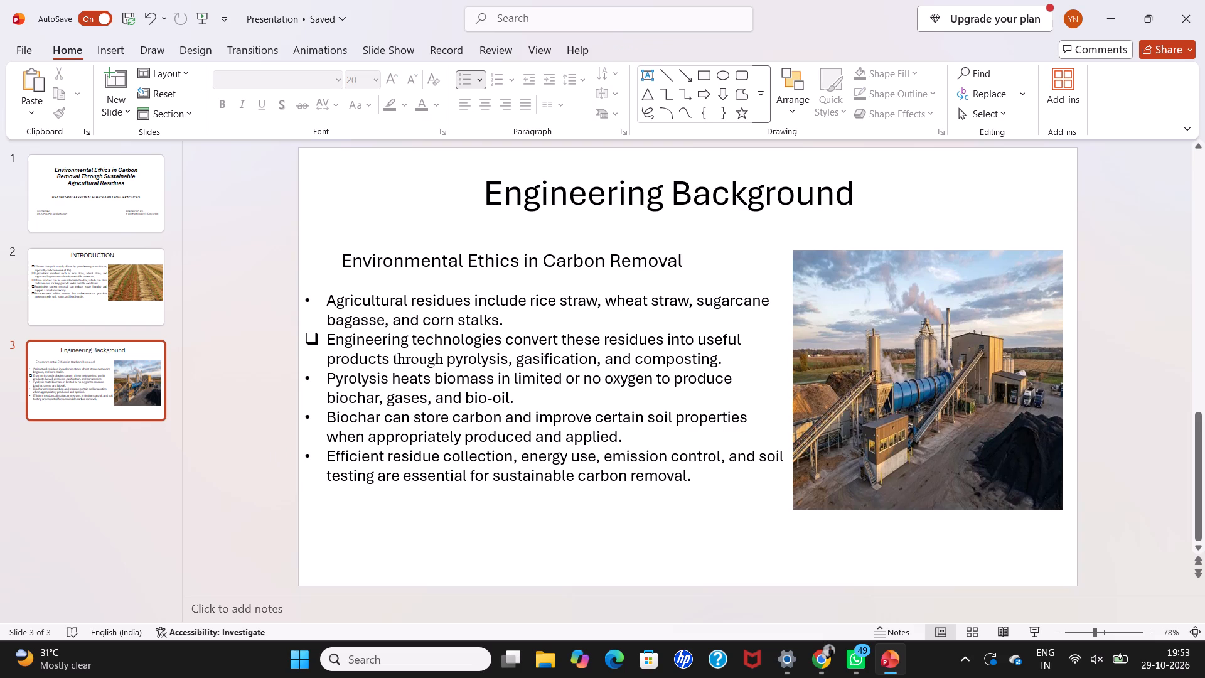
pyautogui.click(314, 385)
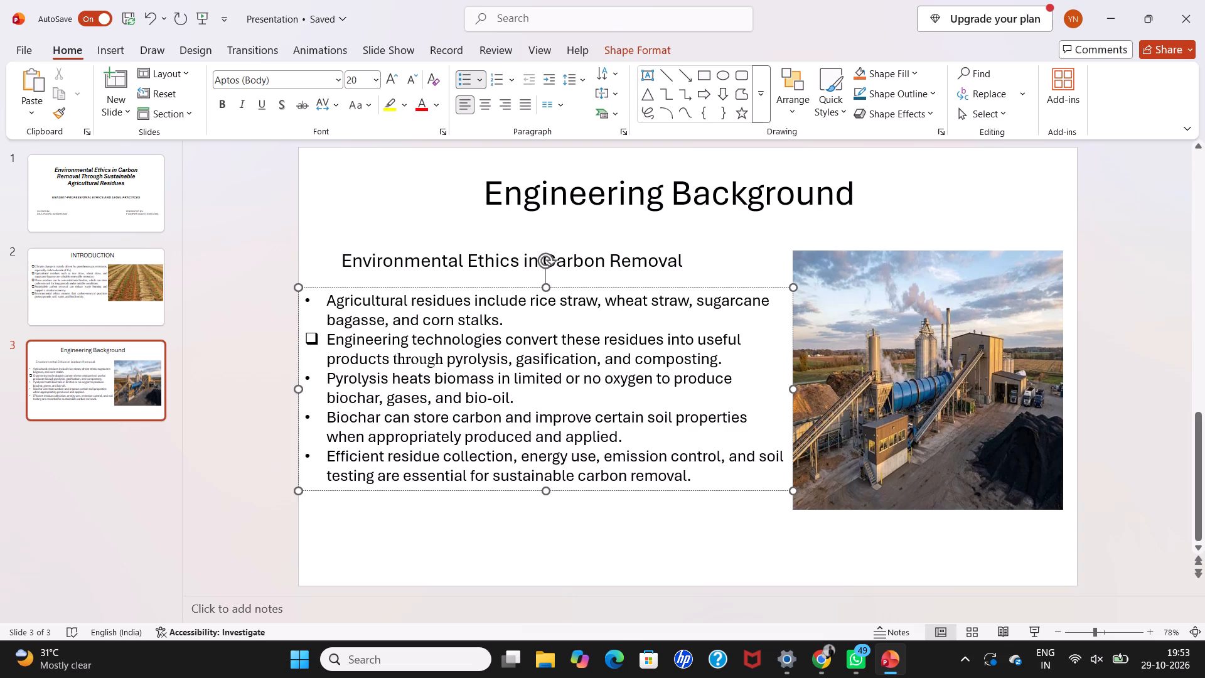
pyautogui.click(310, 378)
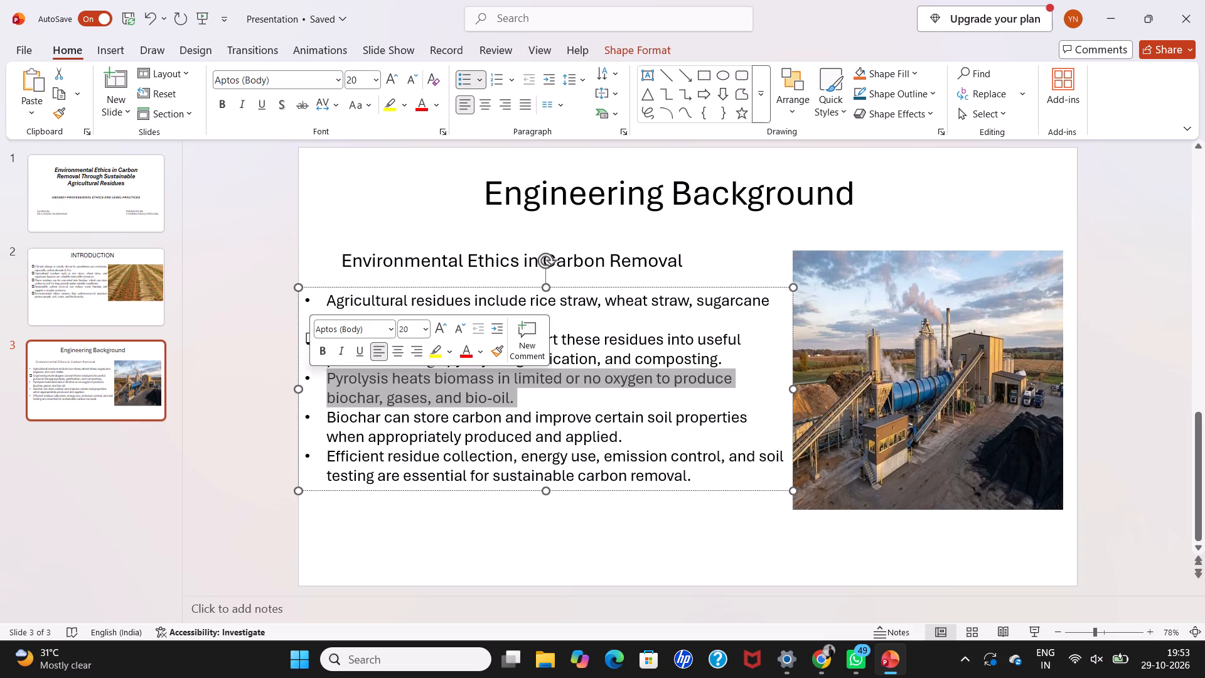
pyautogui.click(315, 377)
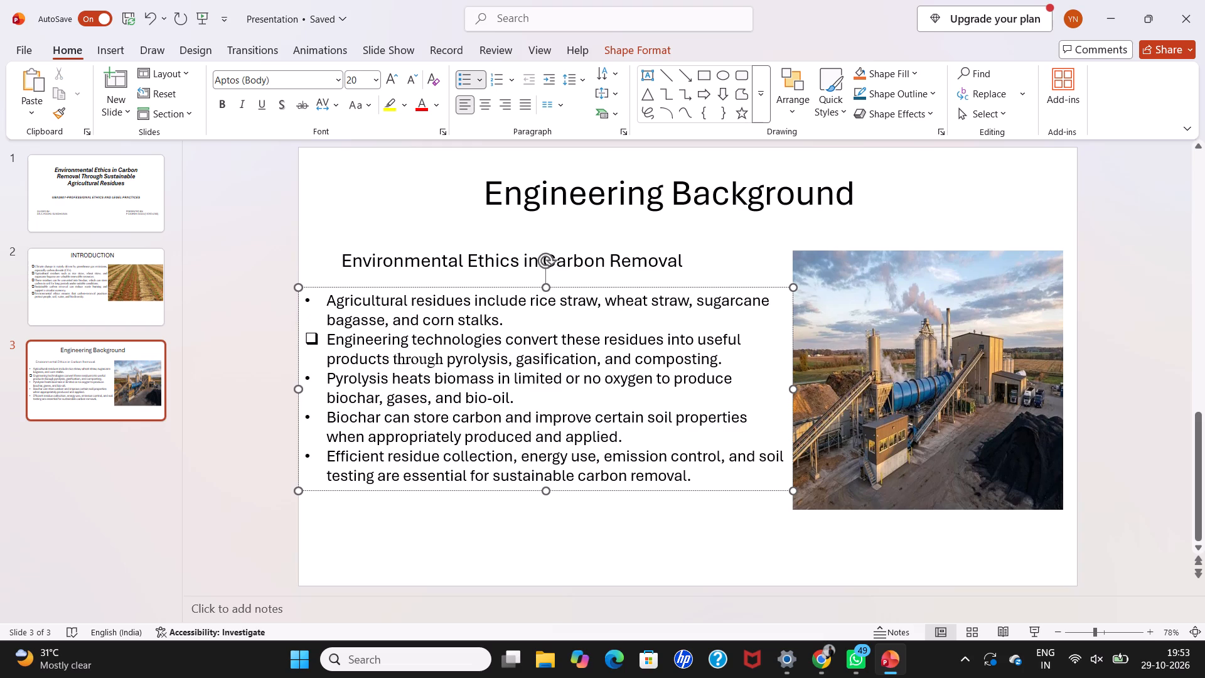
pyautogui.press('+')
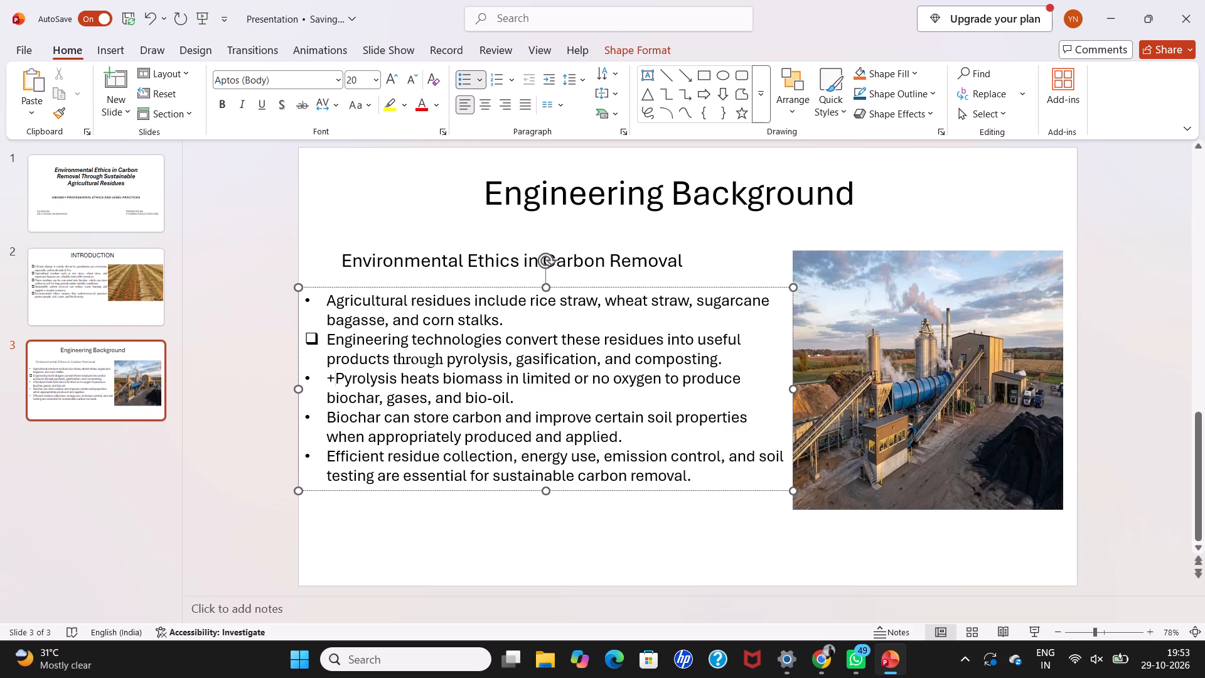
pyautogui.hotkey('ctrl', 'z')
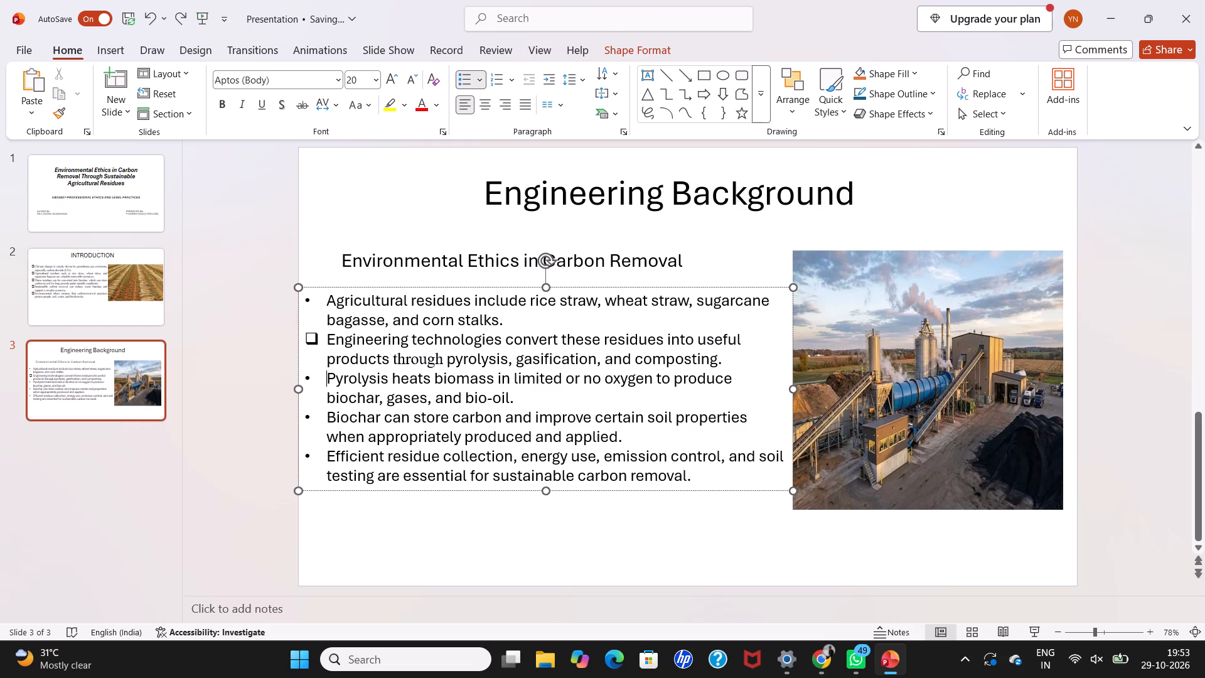
# Apply the Hollow Square Bullets style to all five bullets in the slide 3 text box.
pyautogui.click(296, 323)
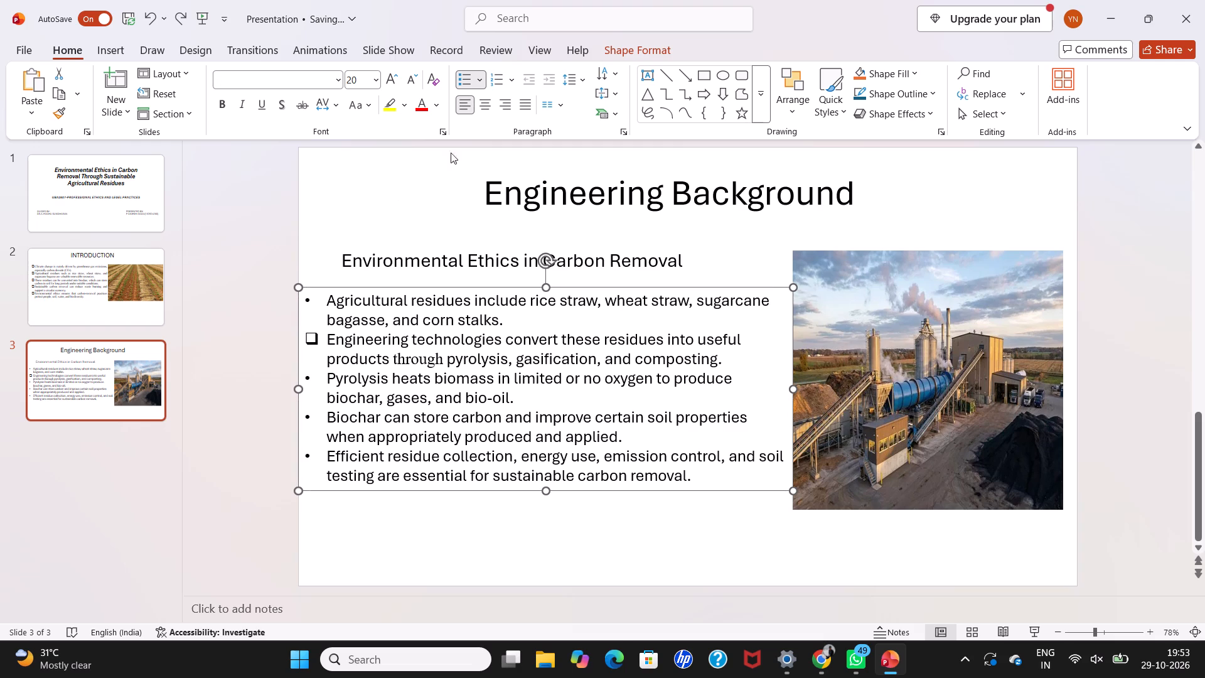
pyautogui.click(485, 80)
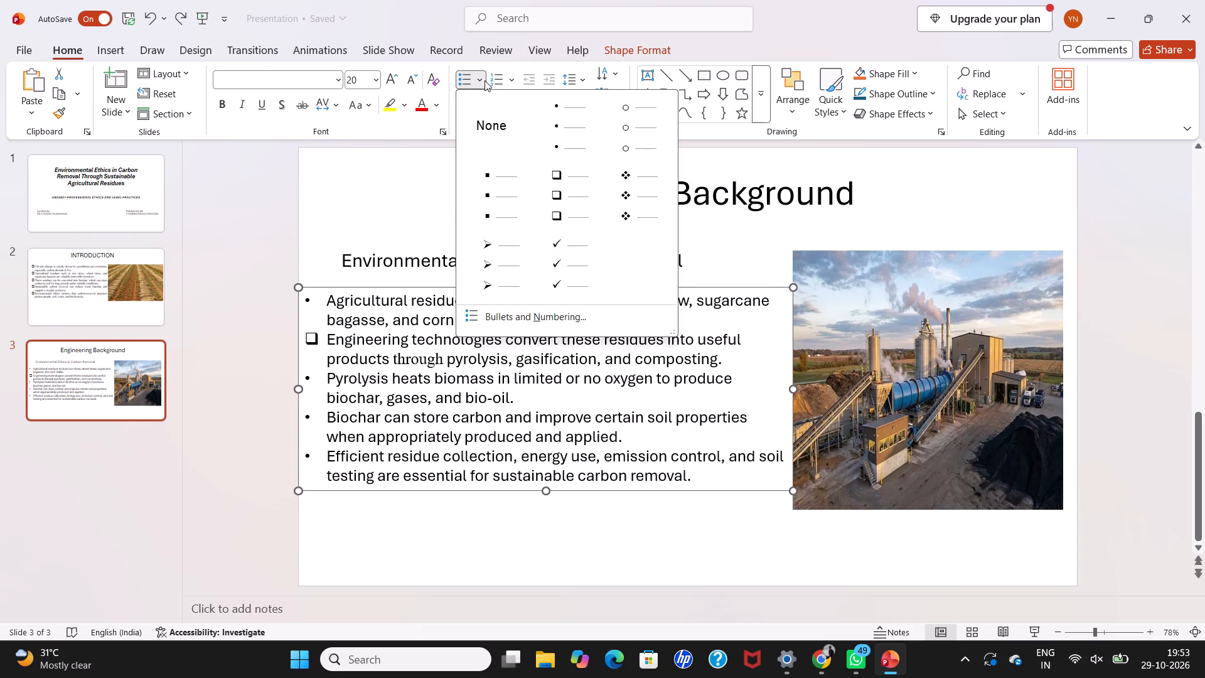
pyautogui.click(549, 193)
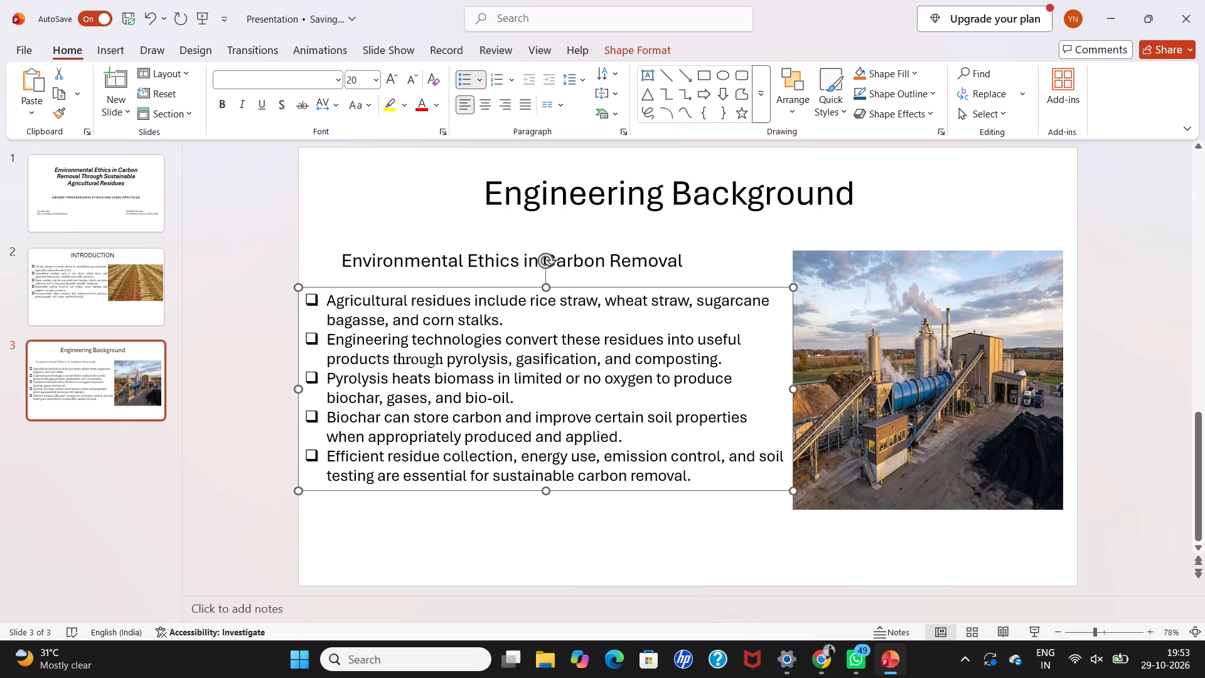
pyautogui.click(326, 340)
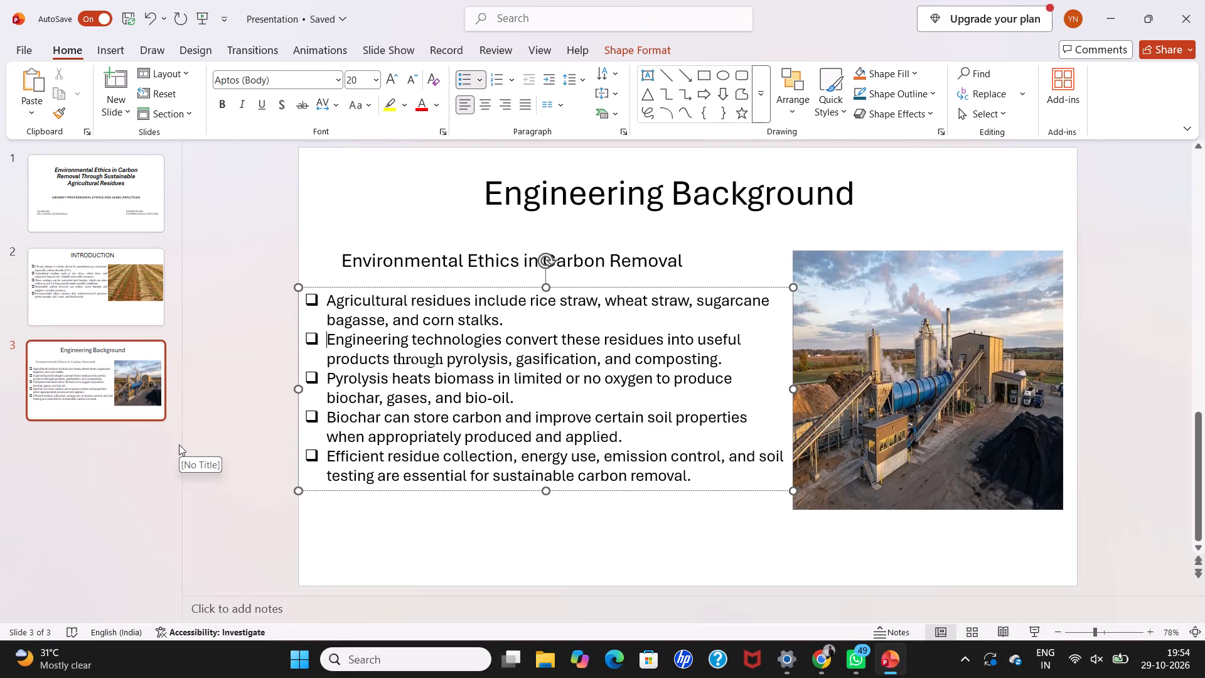
pyautogui.click(225, 446)
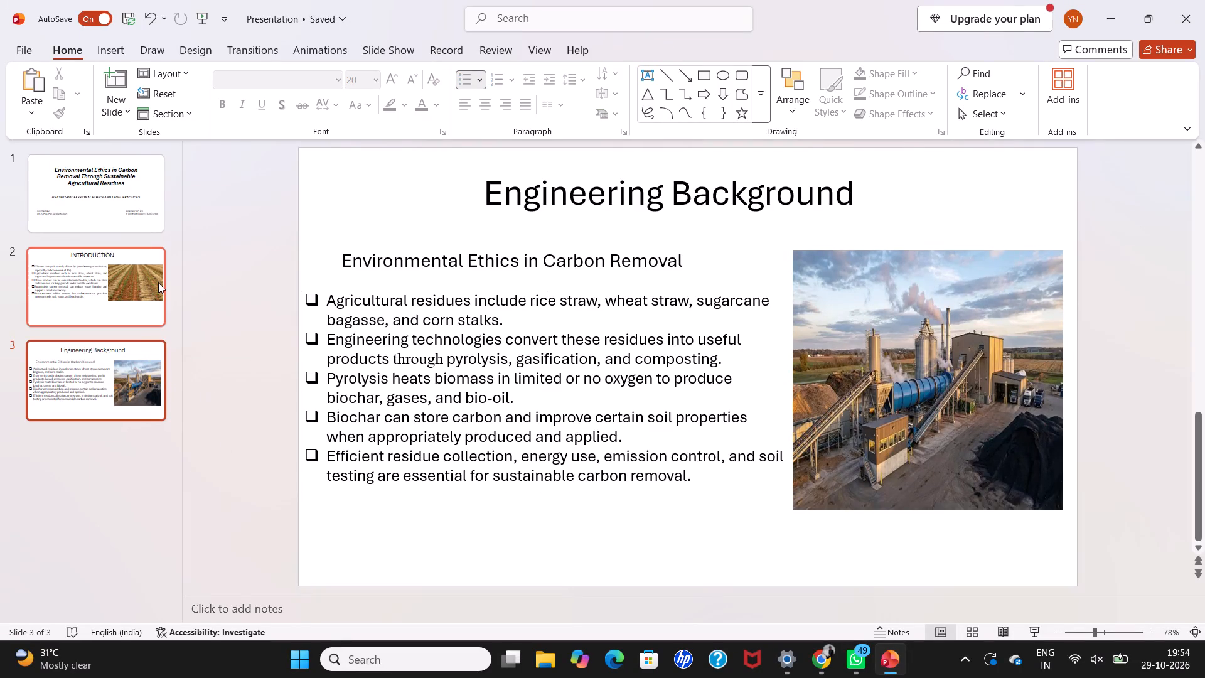
# Add a new blank slide after the Engineering Background slide.
pyautogui.click(124, 88)
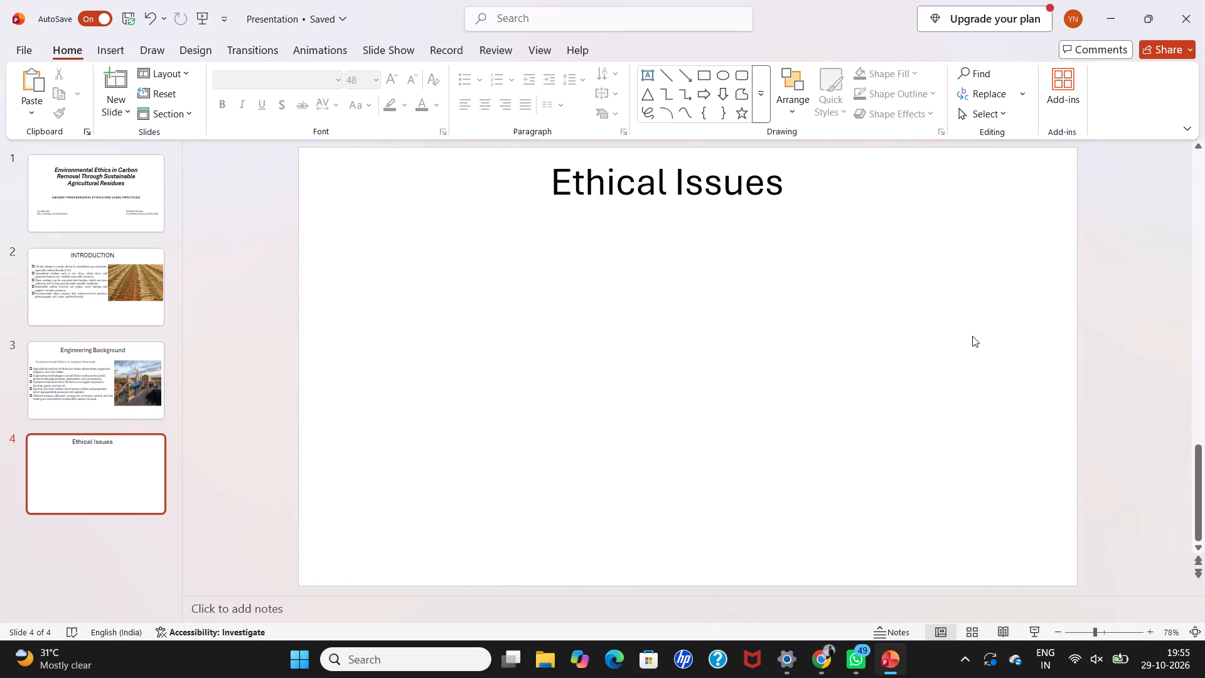
pyautogui.hotkey('ctrl', 'v')
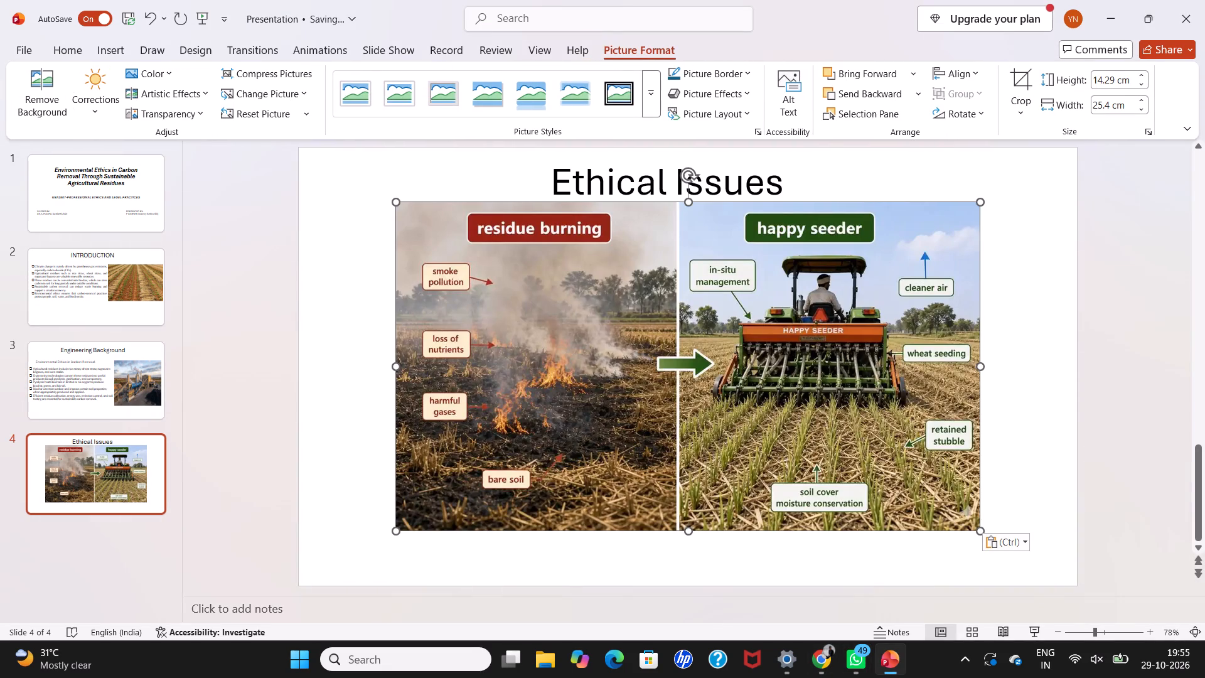
pyautogui.moveTo(399, 365); pyautogui.dragTo(528, 370)
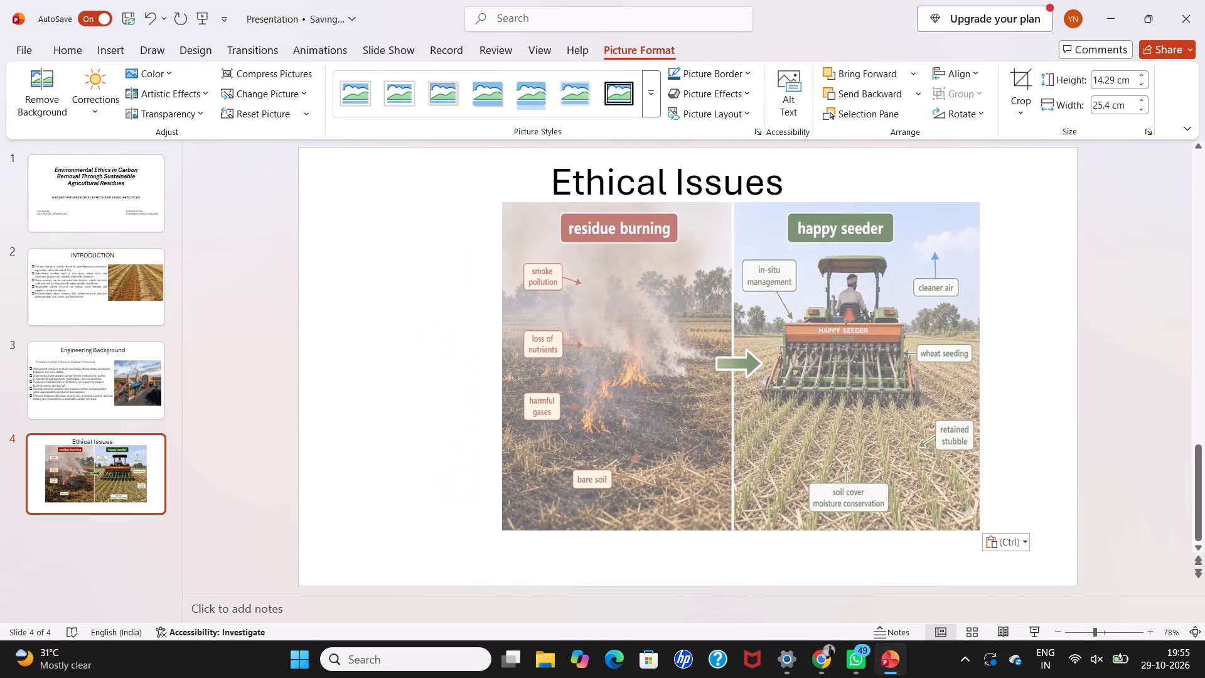
pyautogui.moveTo(528, 370); pyautogui.dragTo(702, 372)
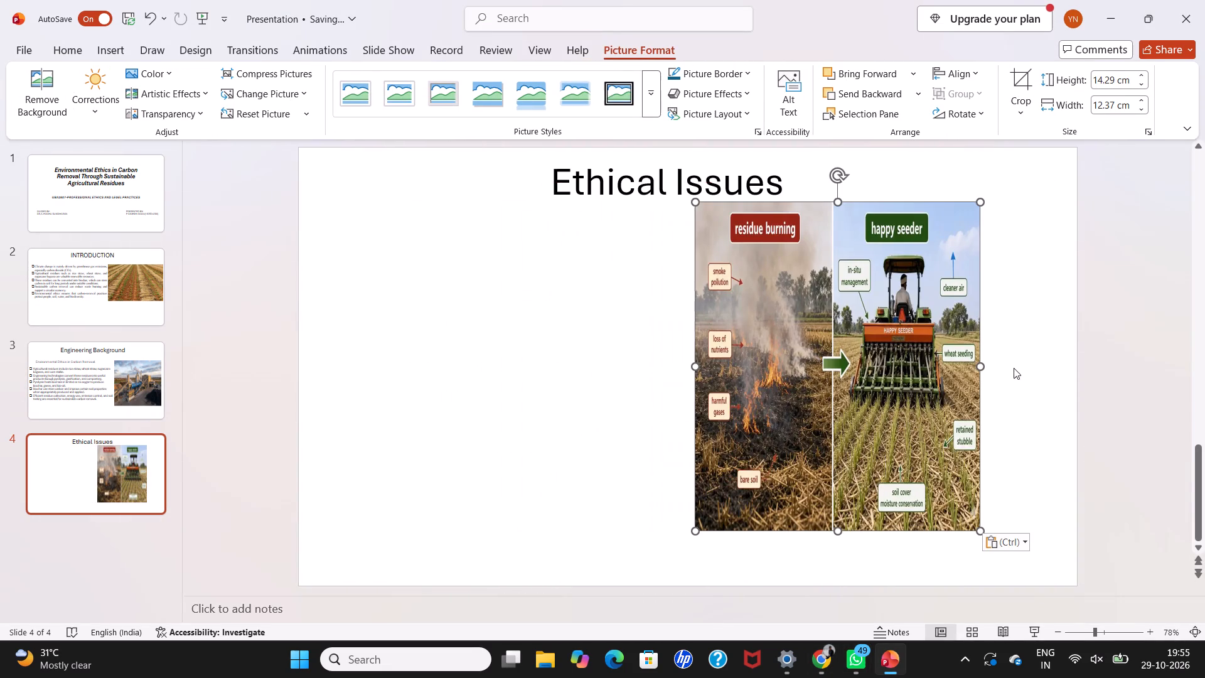
pyautogui.moveTo(981, 364); pyautogui.dragTo(1054, 364)
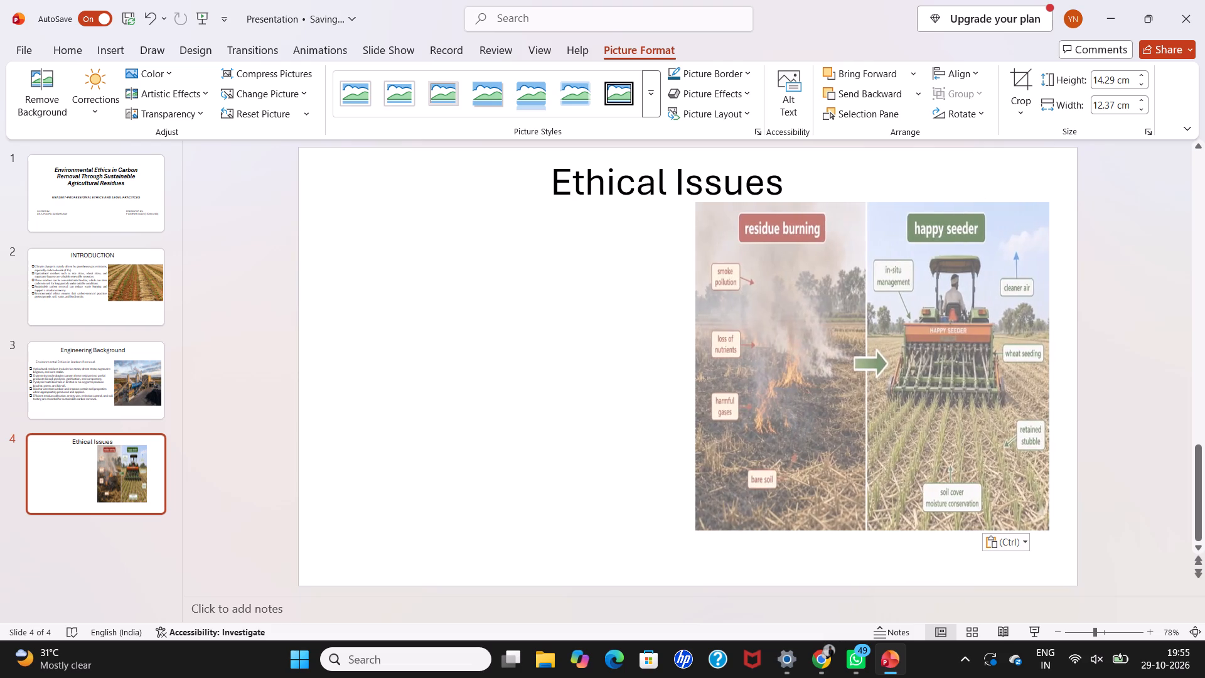
pyautogui.moveTo(1054, 364); pyautogui.dragTo(1054, 363)
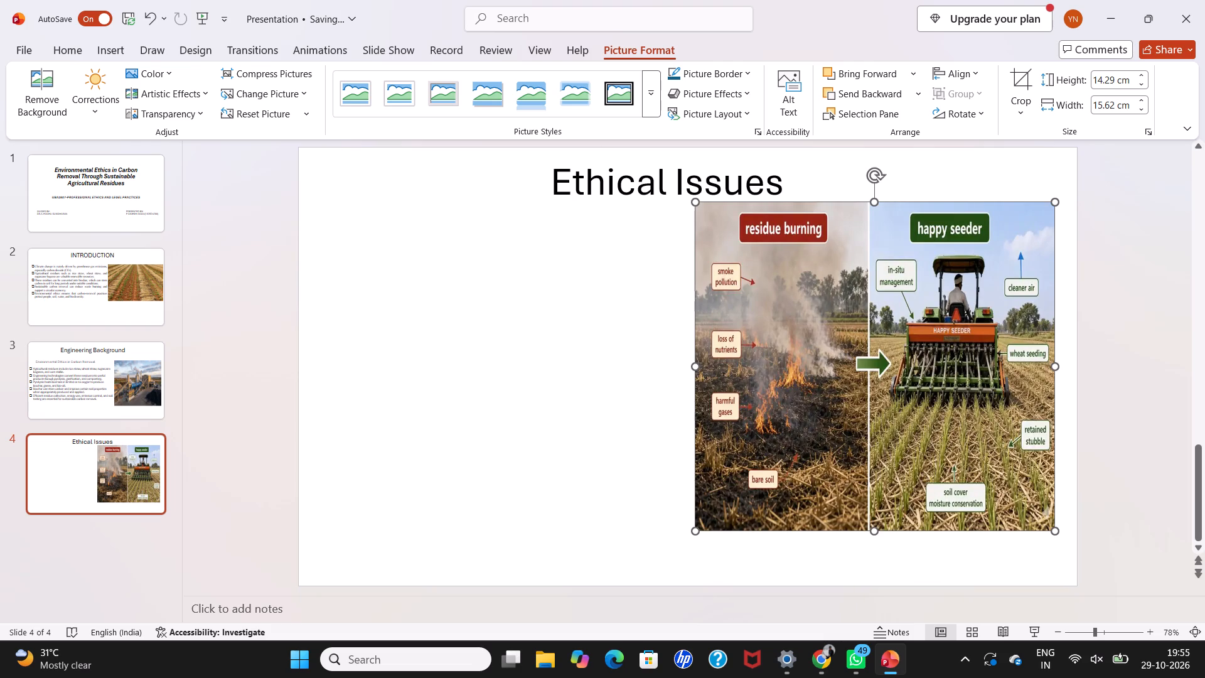
# Position the image below the title near the slide's right edge and reduce its height to about 11.4 cm.
pyautogui.moveTo(879, 203); pyautogui.dragTo(889, 213)
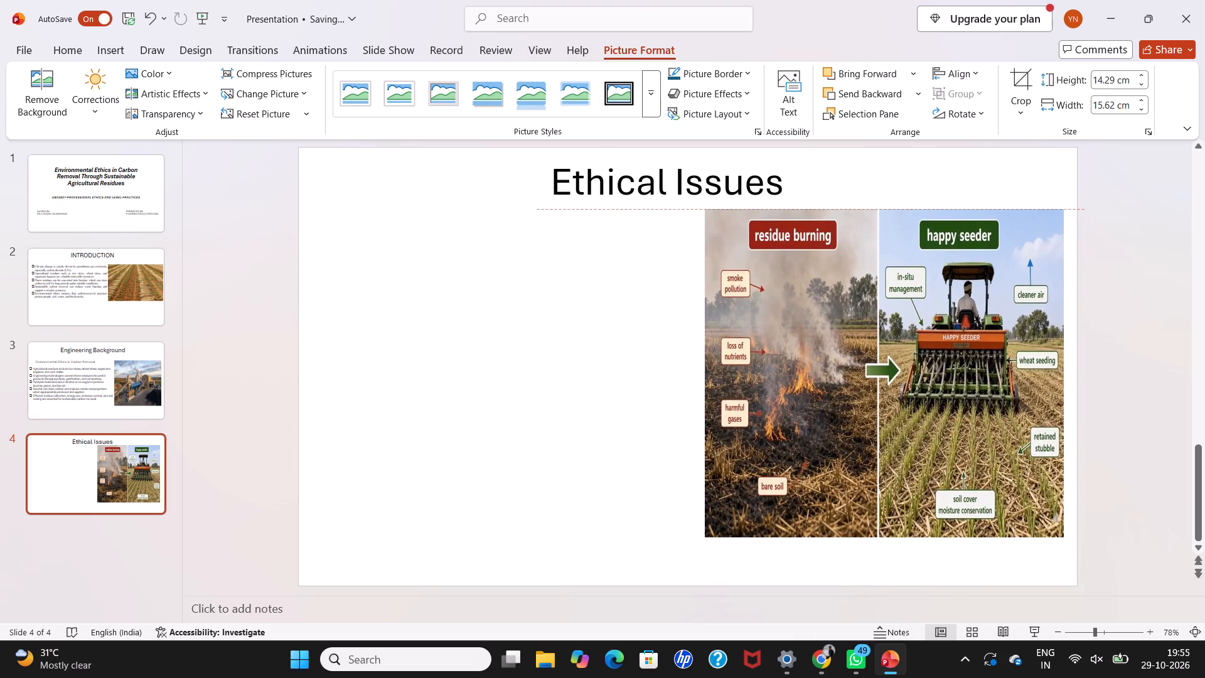
pyautogui.moveTo(889, 213); pyautogui.dragTo(890, 213)
pyautogui.click(923, 204)
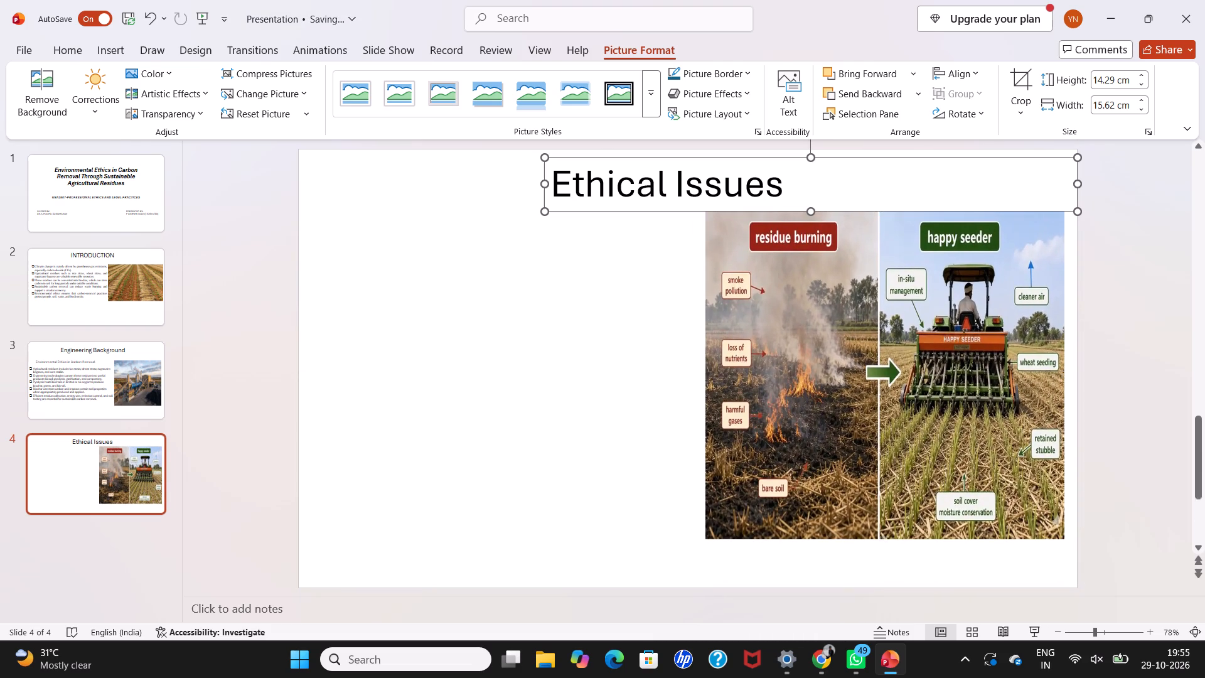
pyautogui.click(934, 244)
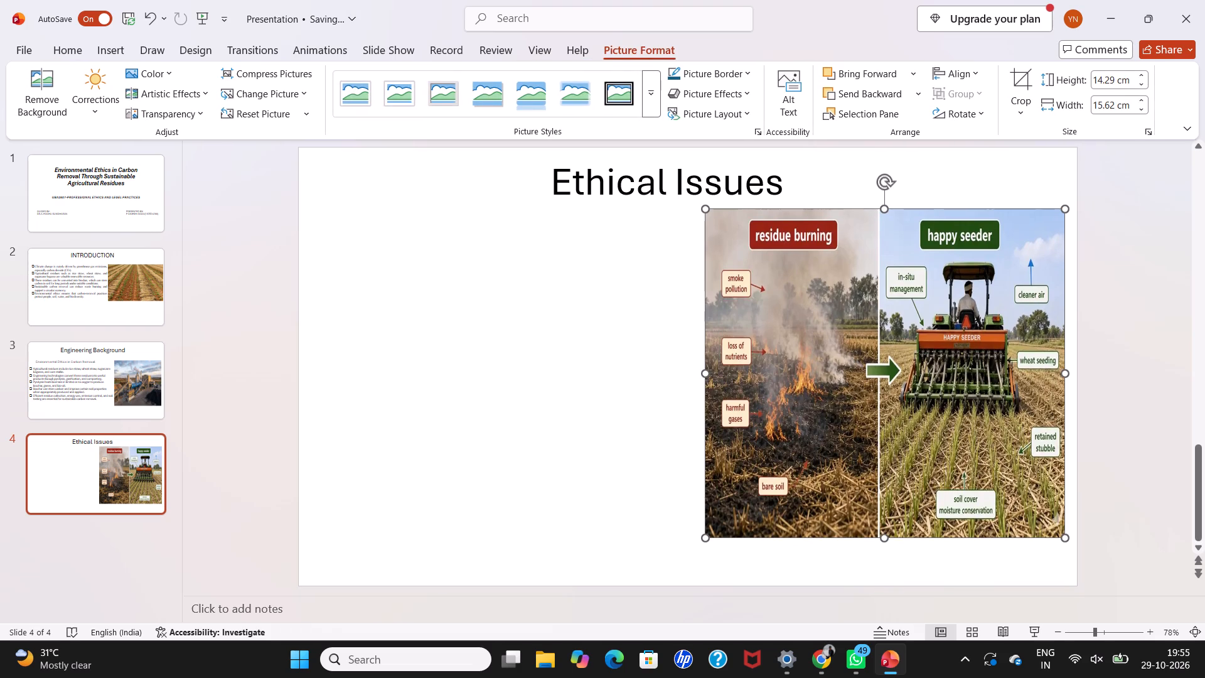
pyautogui.moveTo(948, 208); pyautogui.dragTo(956, 219)
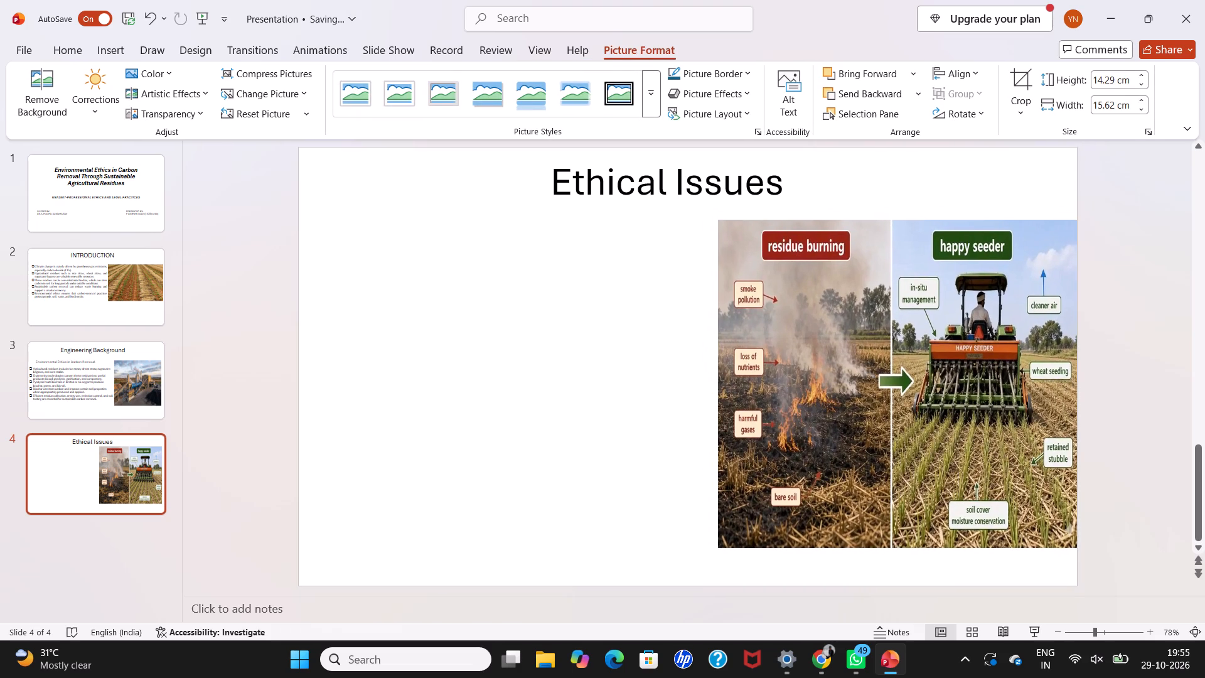
pyautogui.moveTo(956, 219); pyautogui.dragTo(948, 214)
pyautogui.moveTo(887, 214); pyautogui.dragTo(892, 230)
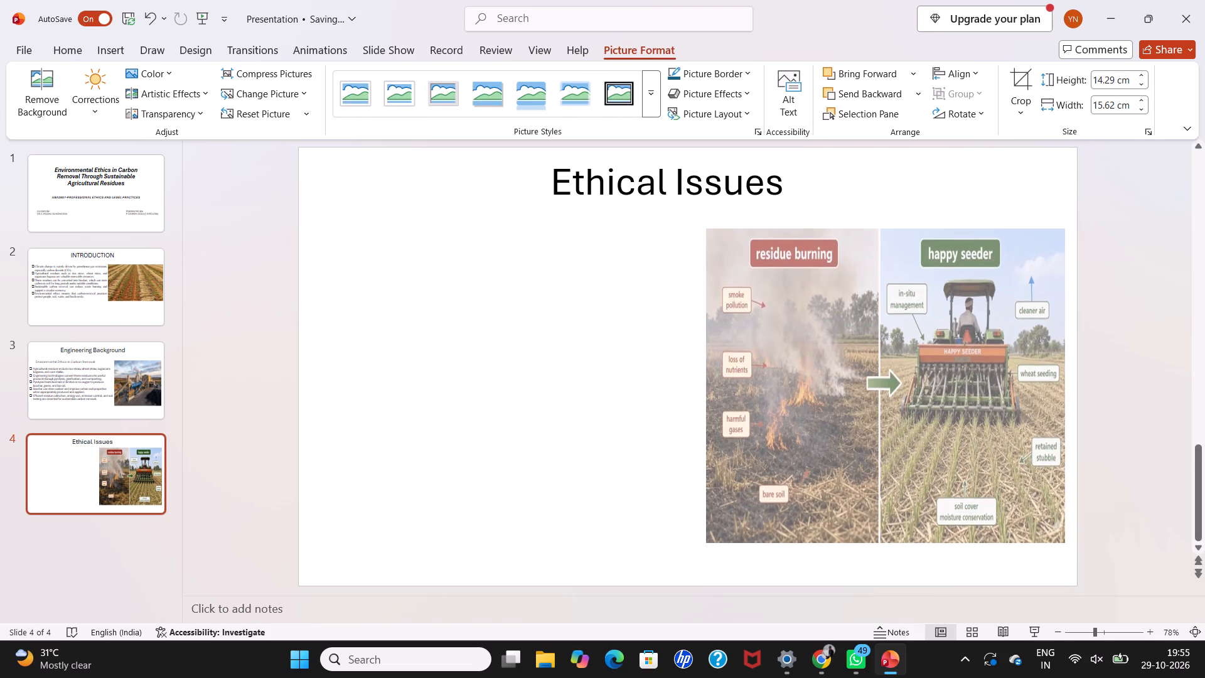
pyautogui.moveTo(892, 230); pyautogui.dragTo(901, 266)
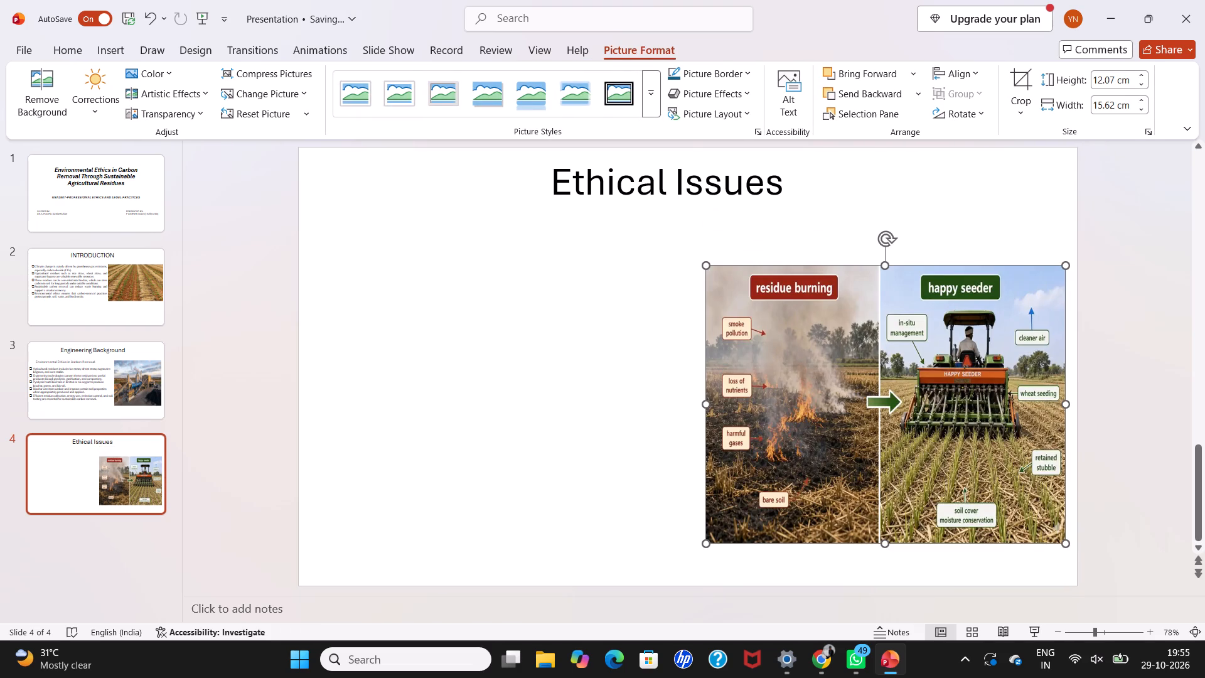
pyautogui.moveTo(884, 542); pyautogui.dragTo(882, 527)
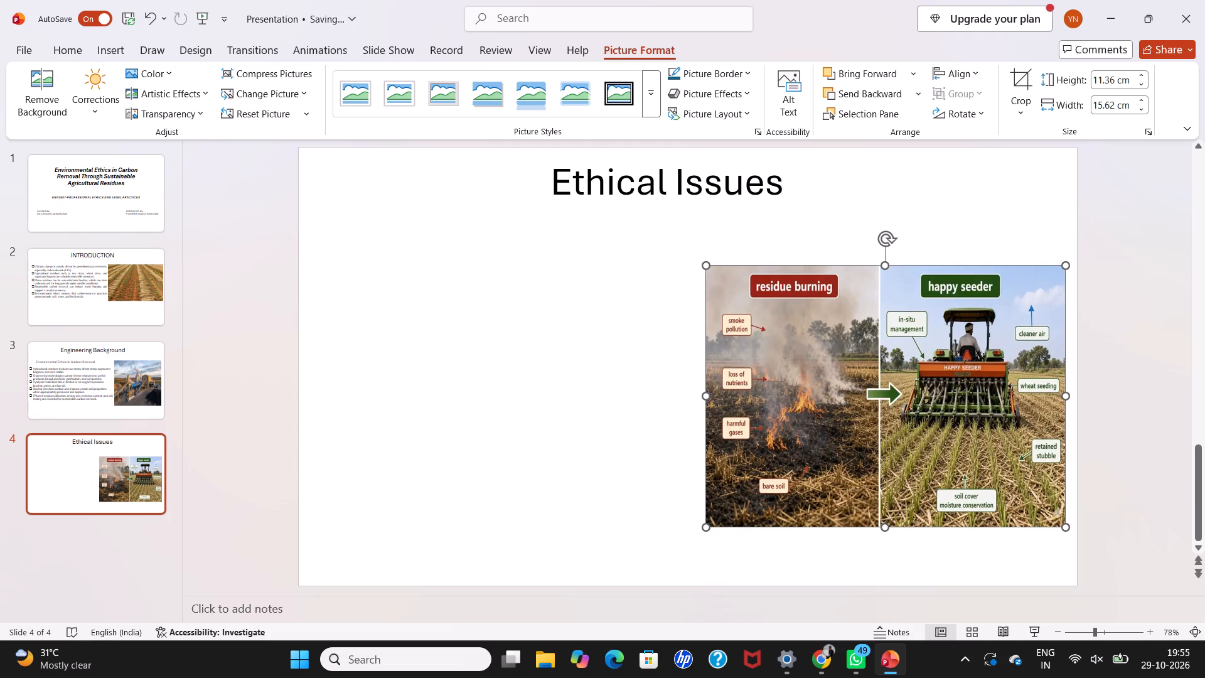
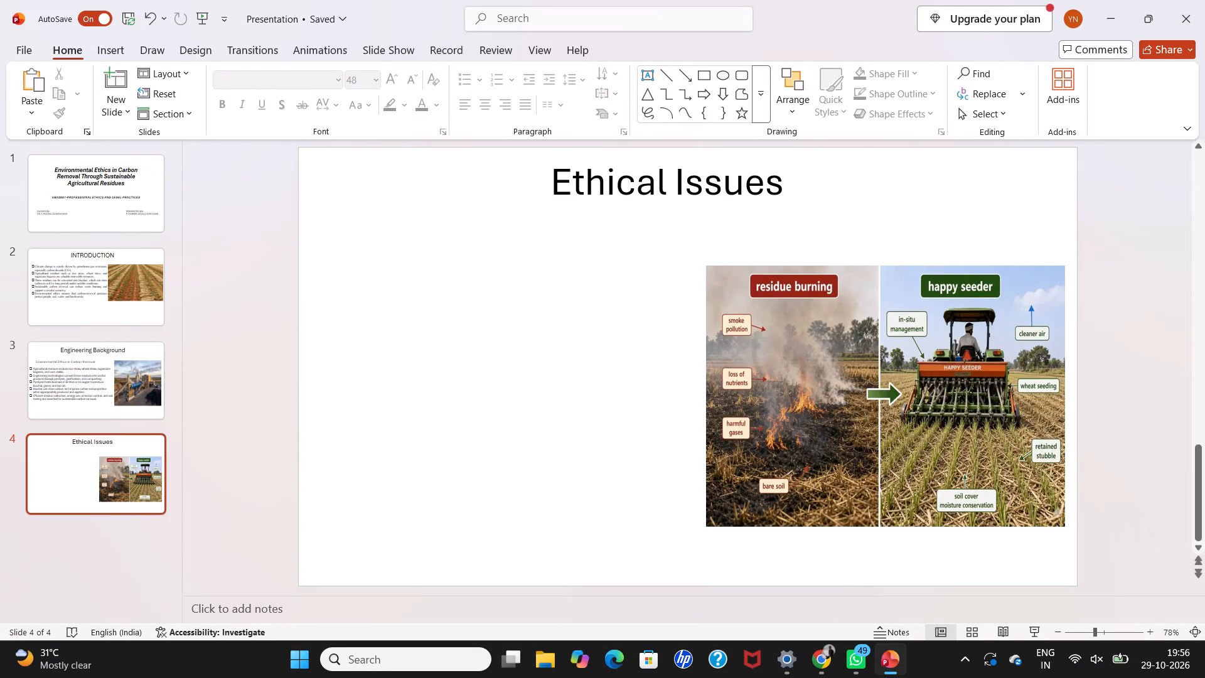
# Move the residue burning versus happy seeder image on slide 4 up, closer to the title and the slide's right edge.
pyautogui.moveTo(879, 269); pyautogui.dragTo(884, 242)
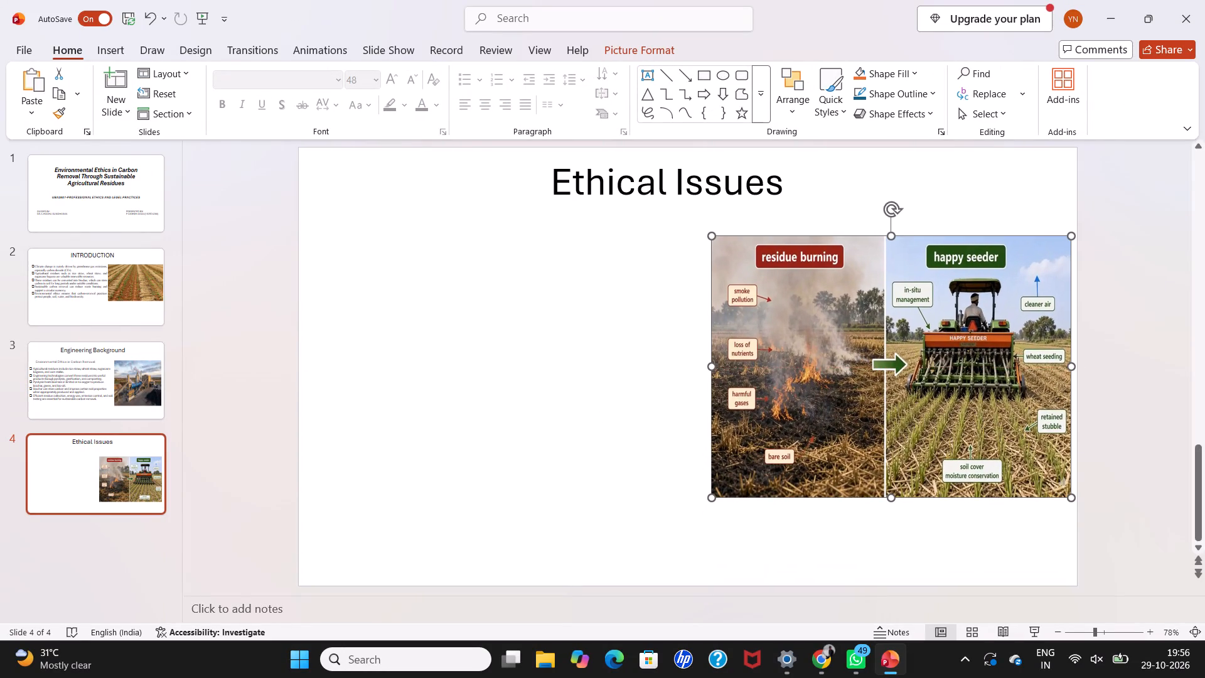
pyautogui.click(478, 347)
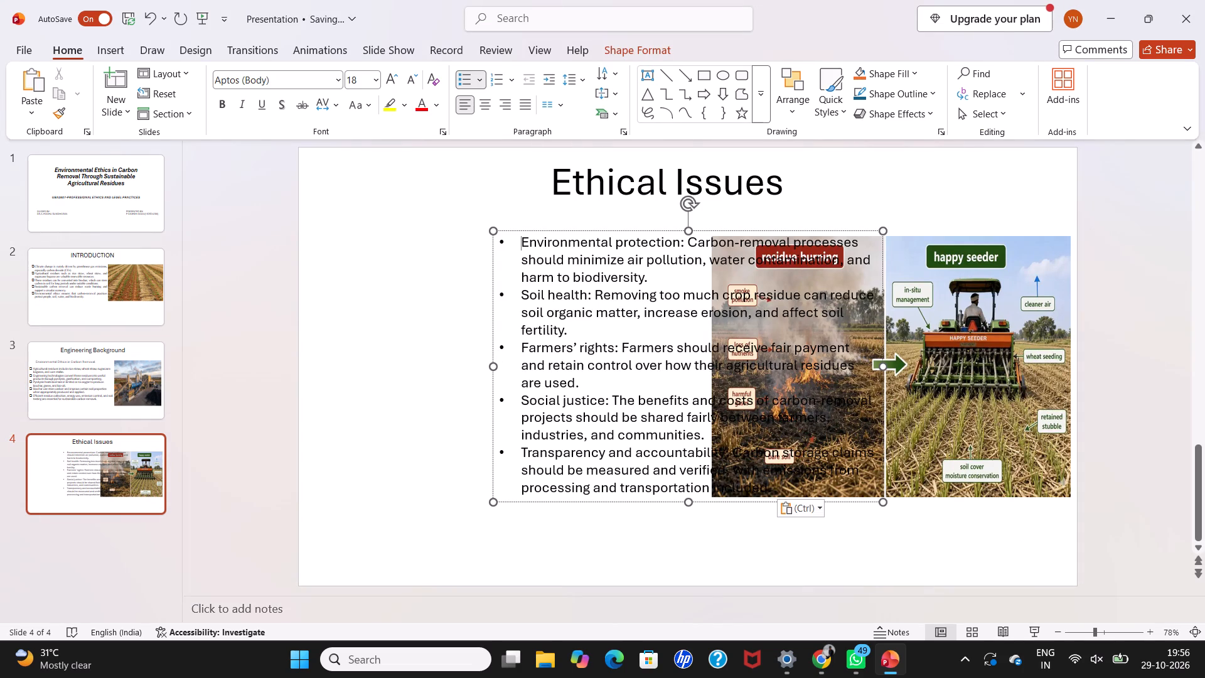
pyautogui.moveTo(491, 359); pyautogui.dragTo(318, 353)
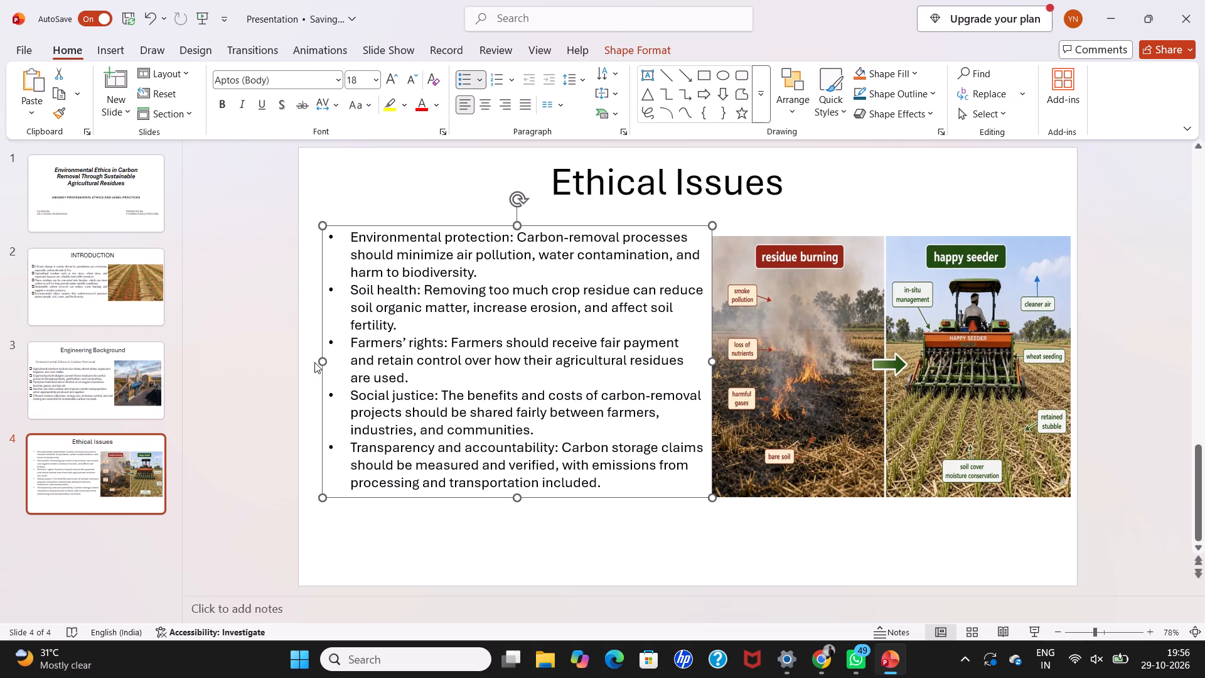
pyautogui.moveTo(319, 357); pyautogui.dragTo(306, 360)
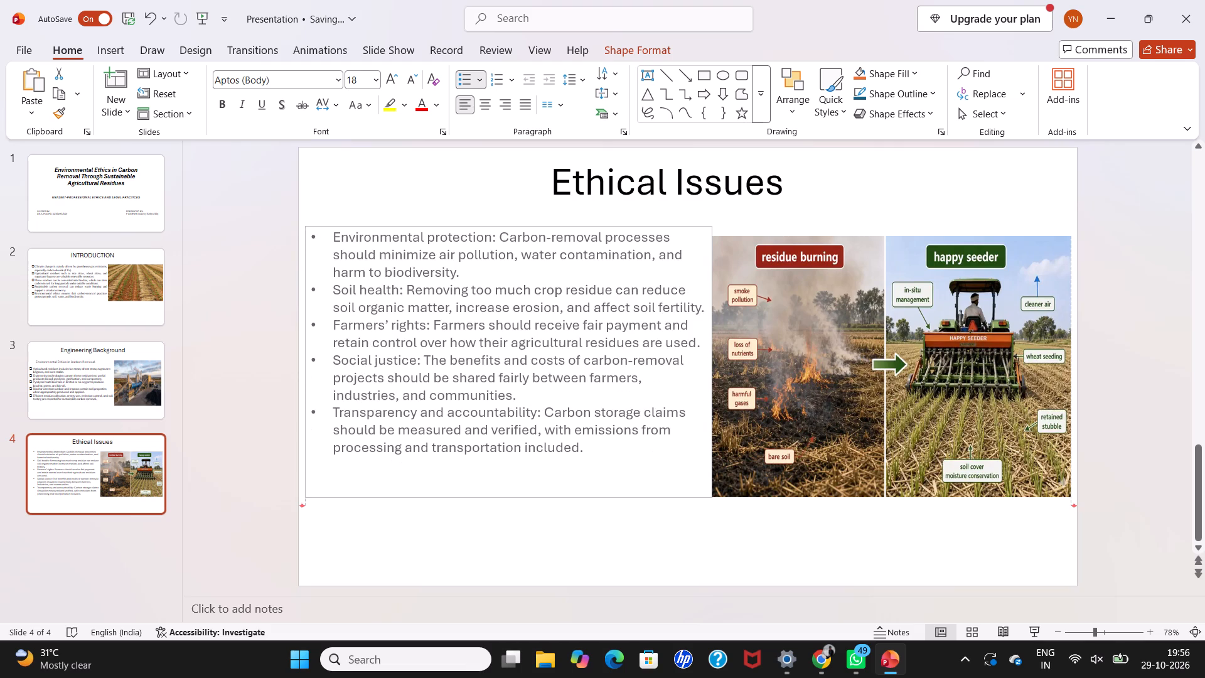
pyautogui.moveTo(306, 360); pyautogui.dragTo(306, 360)
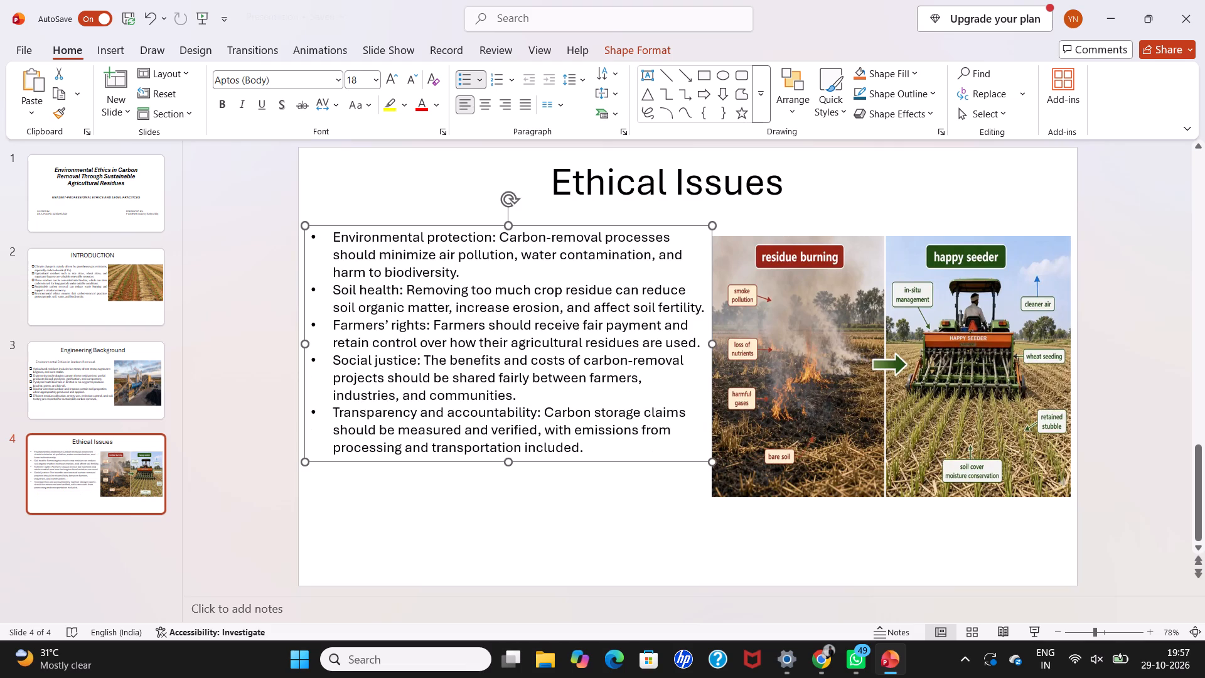
# Move the bullet text box slightly down to roughly align with the image's top edge, and try to extend its height downward.
pyautogui.moveTo(508, 466); pyautogui.dragTo(511, 481)
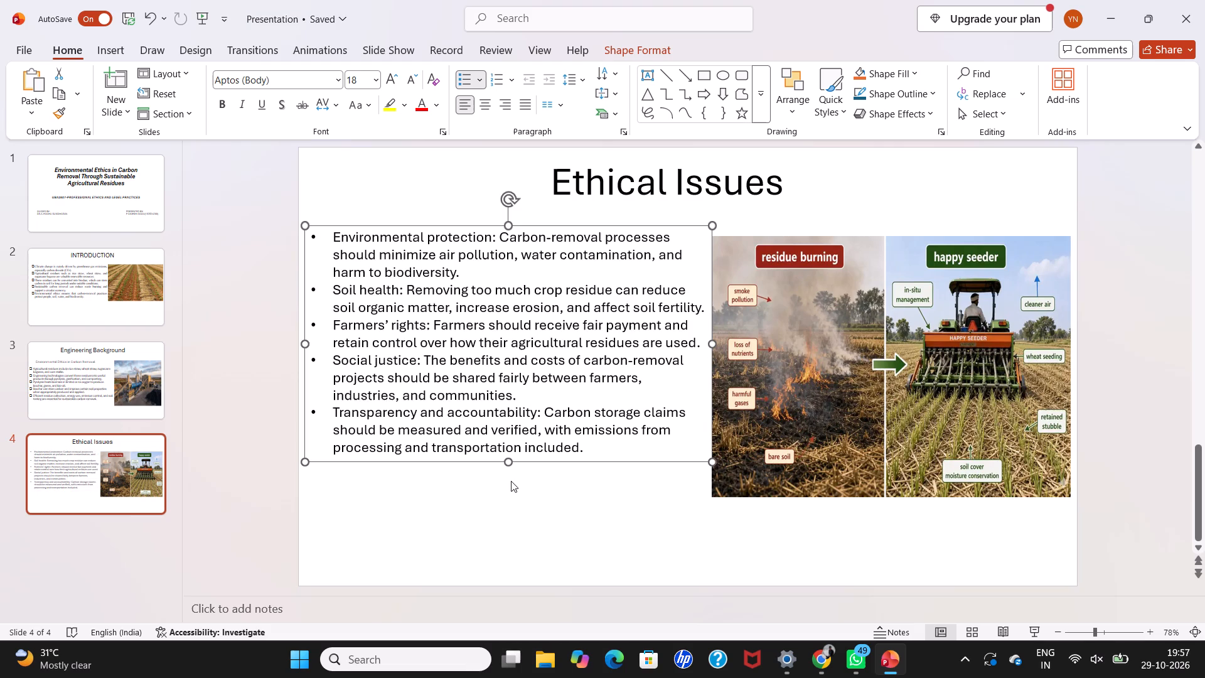
pyautogui.moveTo(530, 460); pyautogui.dragTo(534, 474)
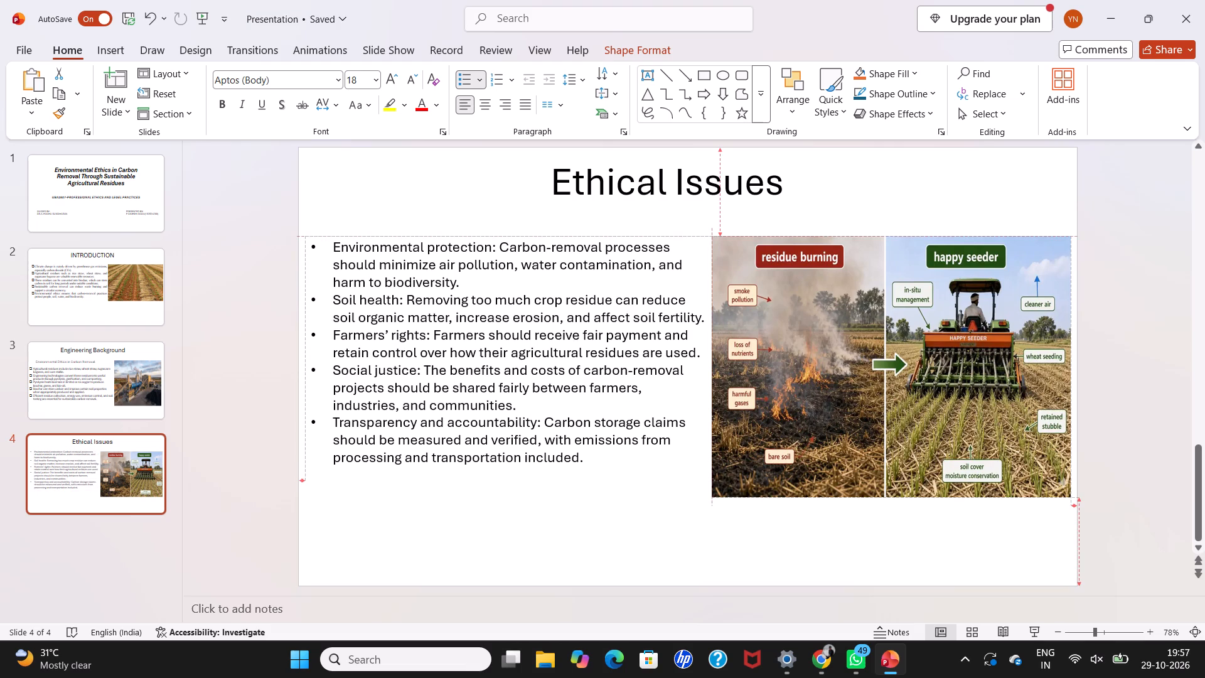
pyautogui.moveTo(534, 474); pyautogui.dragTo(531, 477)
pyautogui.click(486, 481)
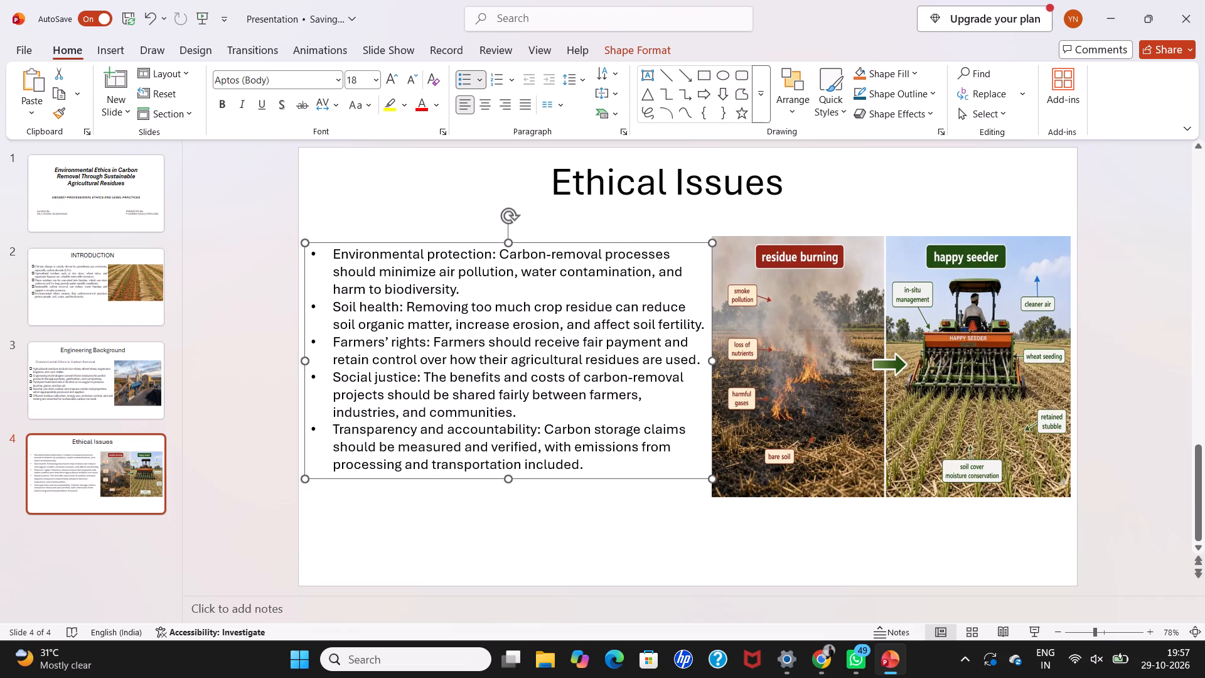
pyautogui.click(501, 400)
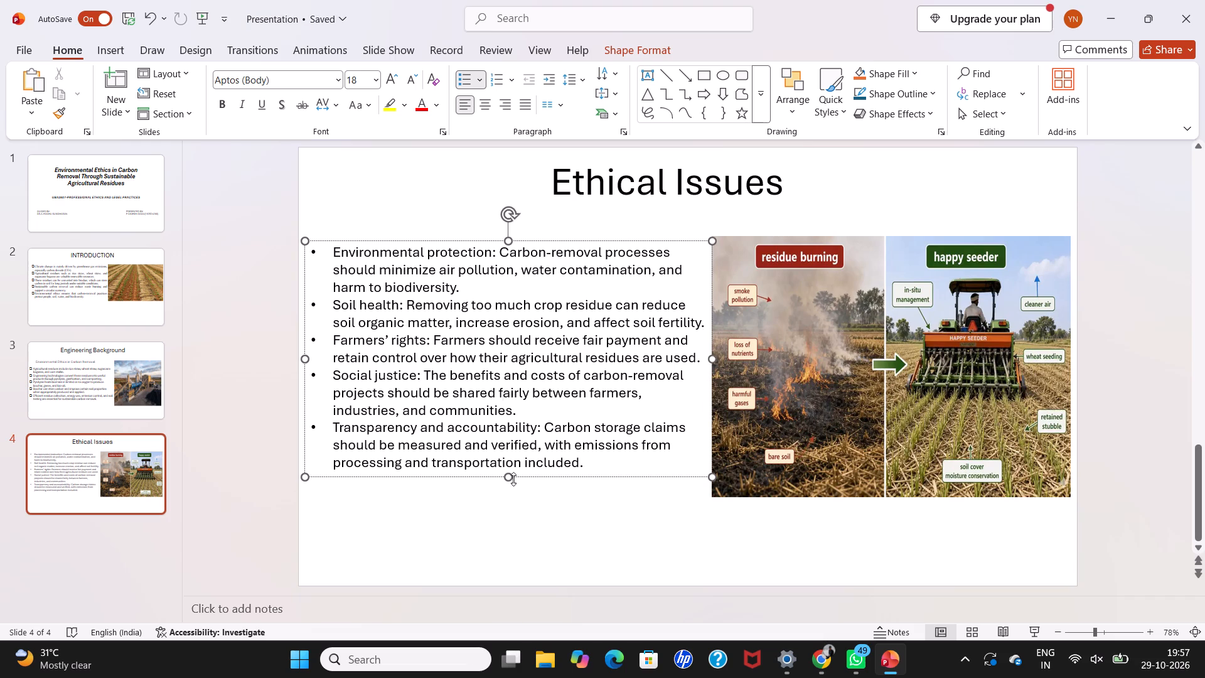
pyautogui.moveTo(509, 478); pyautogui.dragTo(510, 535)
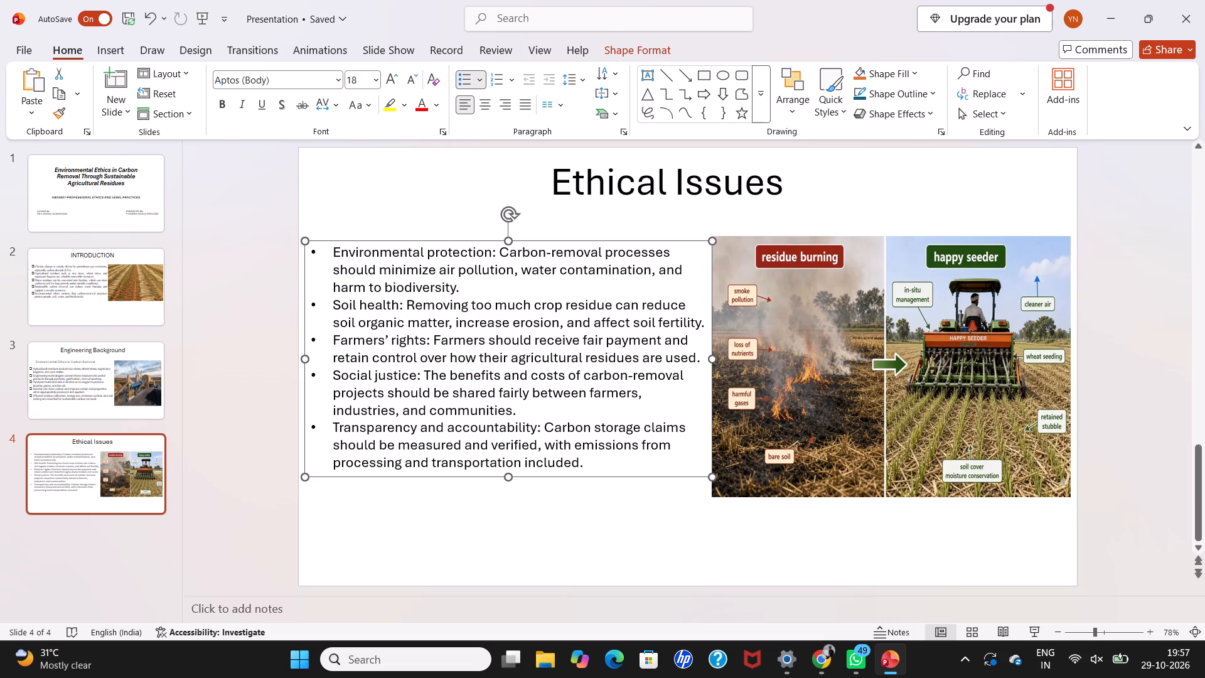
# Set the font size to 18 for the bullet text on slide 4.
pyautogui.click(374, 80)
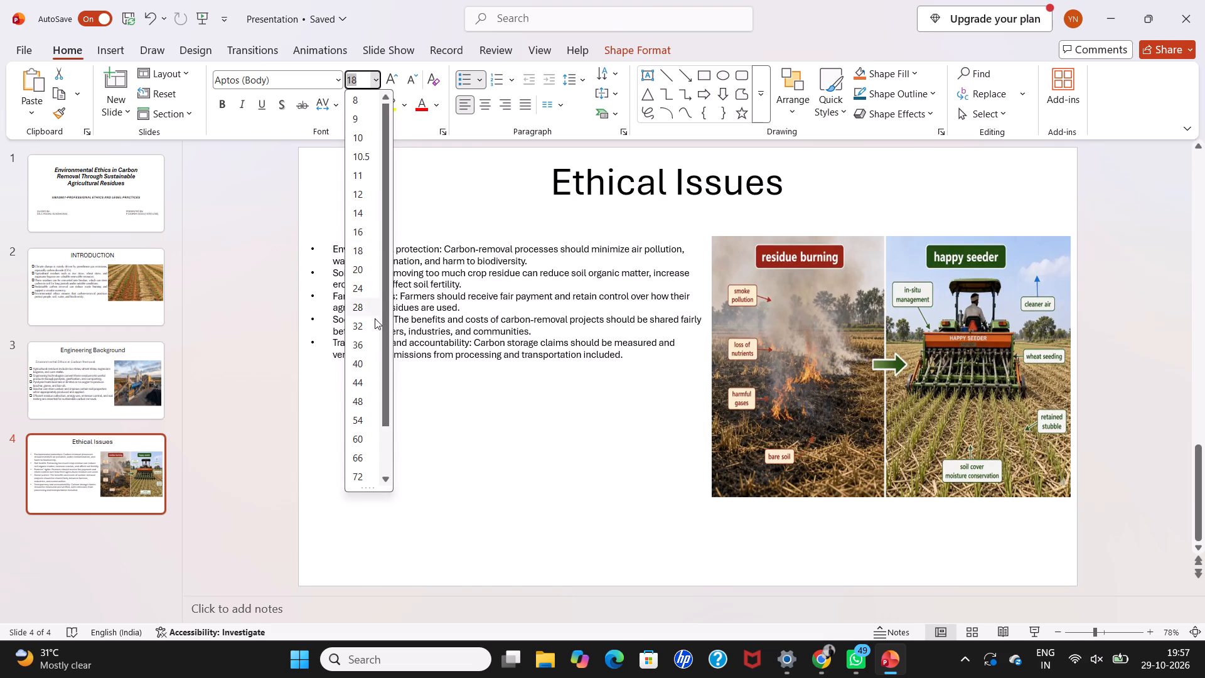
pyautogui.click(367, 253)
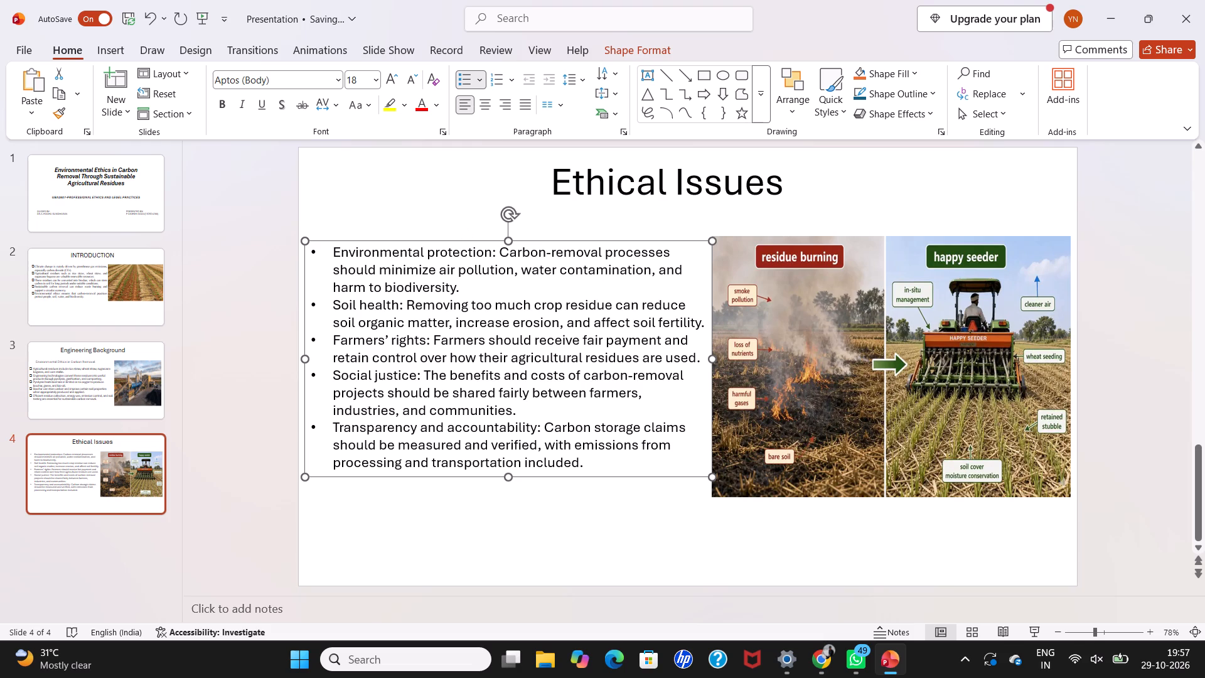
pyautogui.click(342, 252)
pyautogui.click(373, 197)
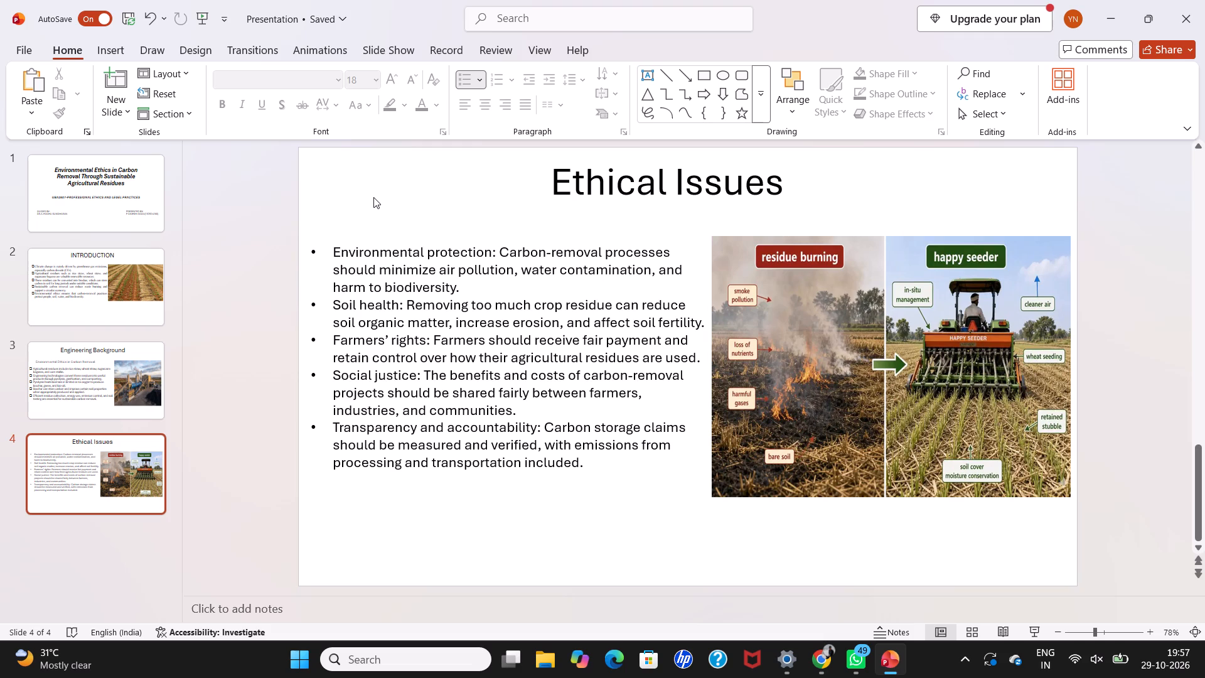
# Apply the Times New Roman font to the word "Environmental" in the first bullet.
pyautogui.click(380, 255)
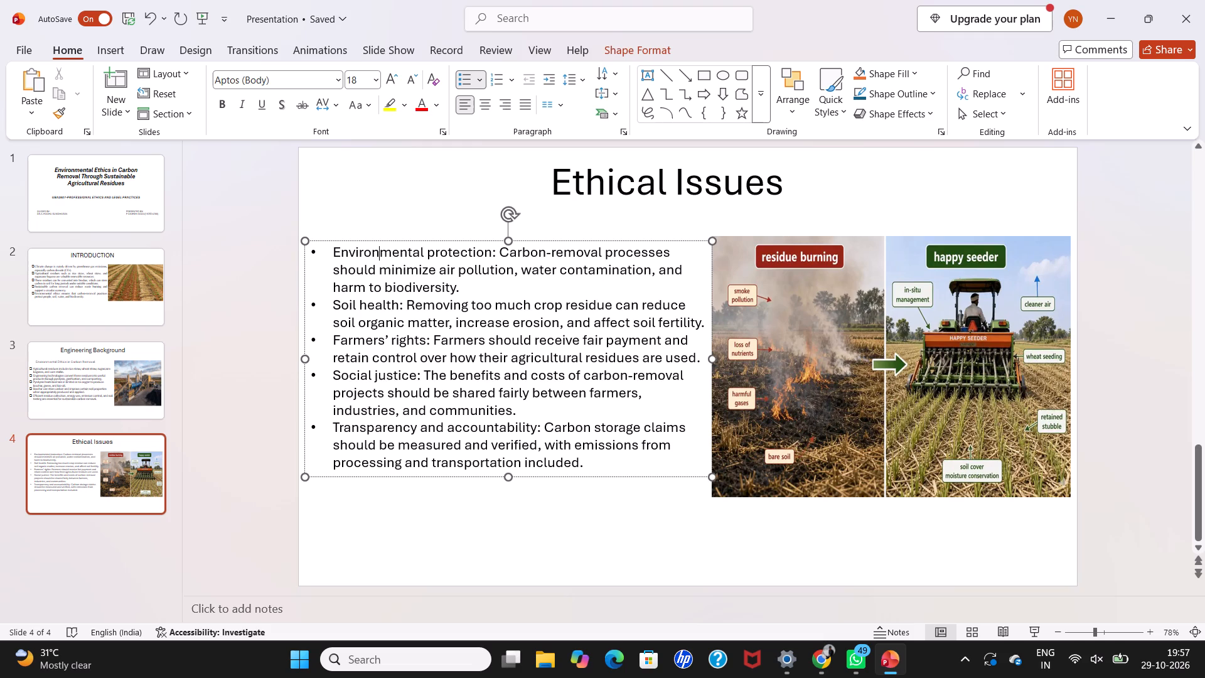
pyautogui.click(338, 82)
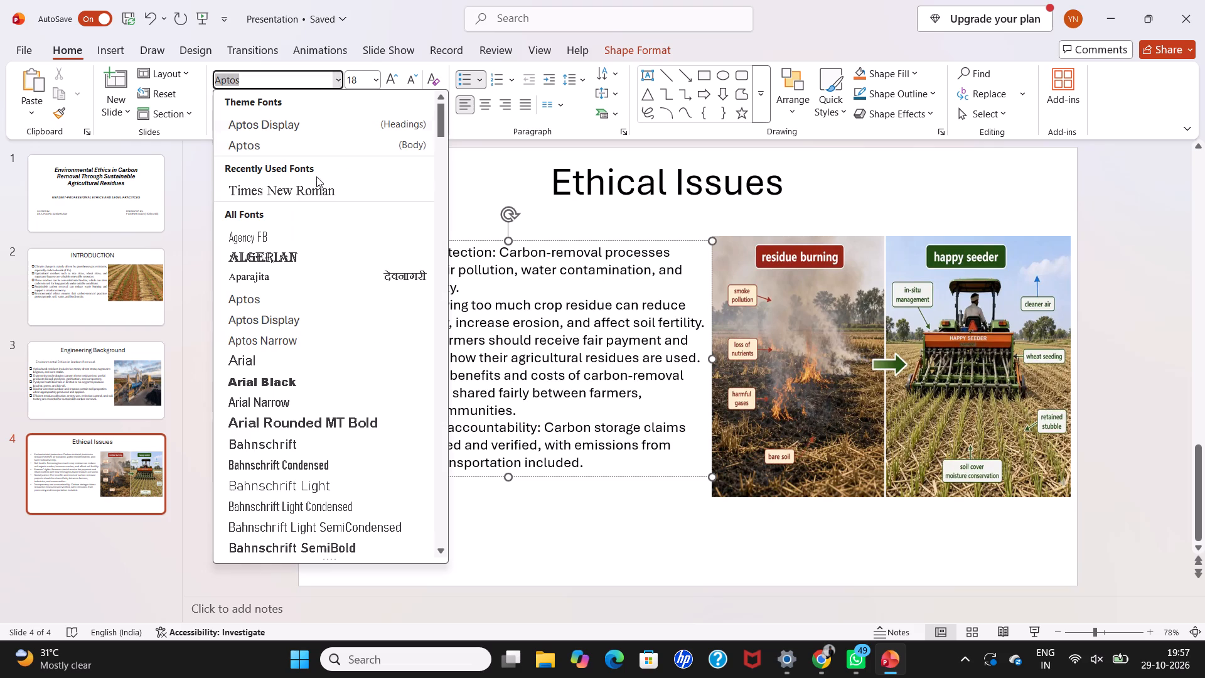
pyautogui.click(324, 186)
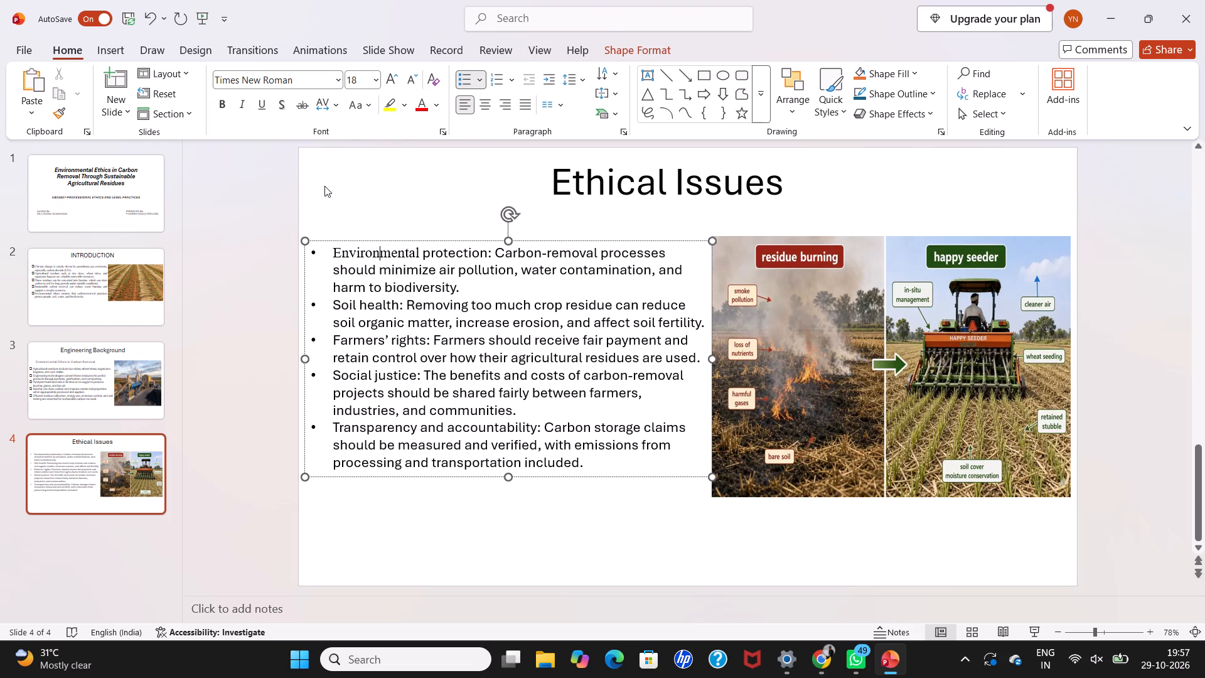
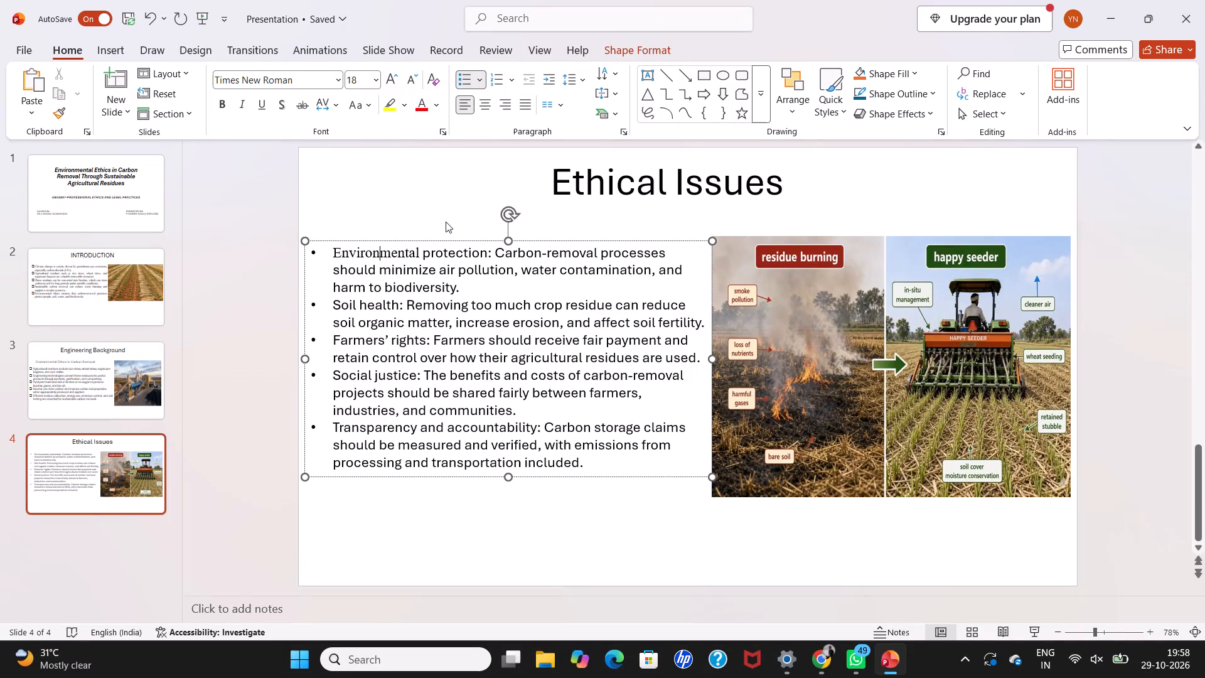
# Change the bullet style of the whole text box on slide 4 to hollow square checkbox bullets.
pyautogui.click(304, 304)
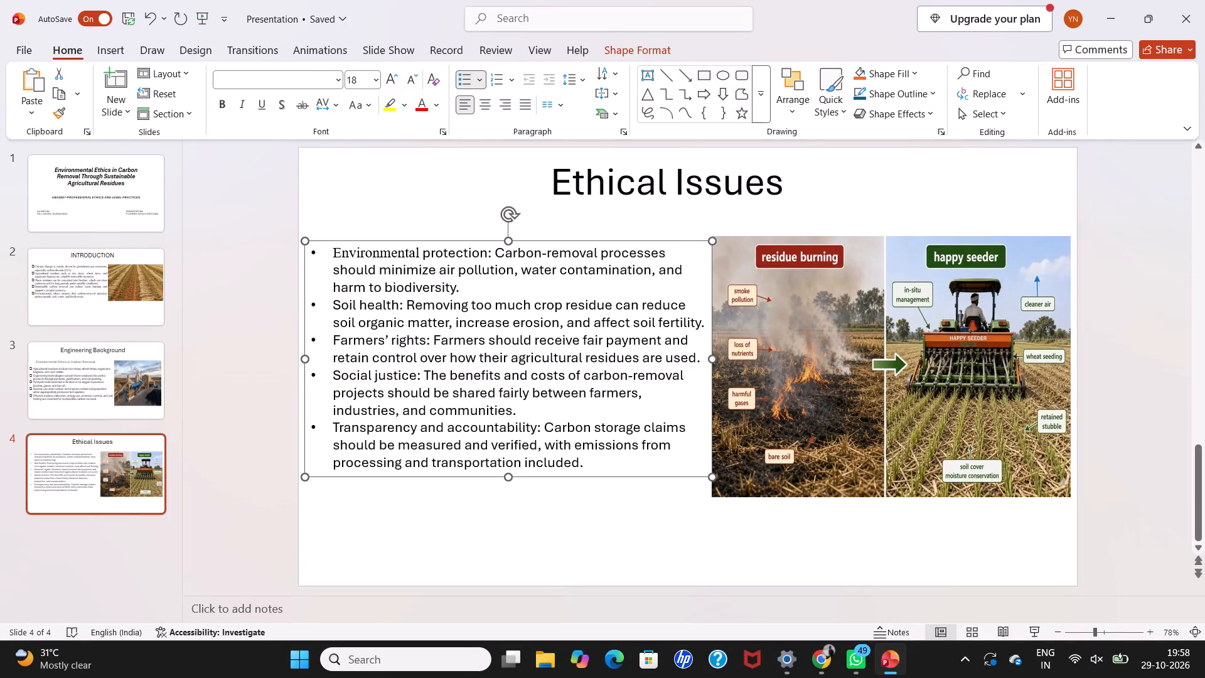
pyautogui.click(297, 299)
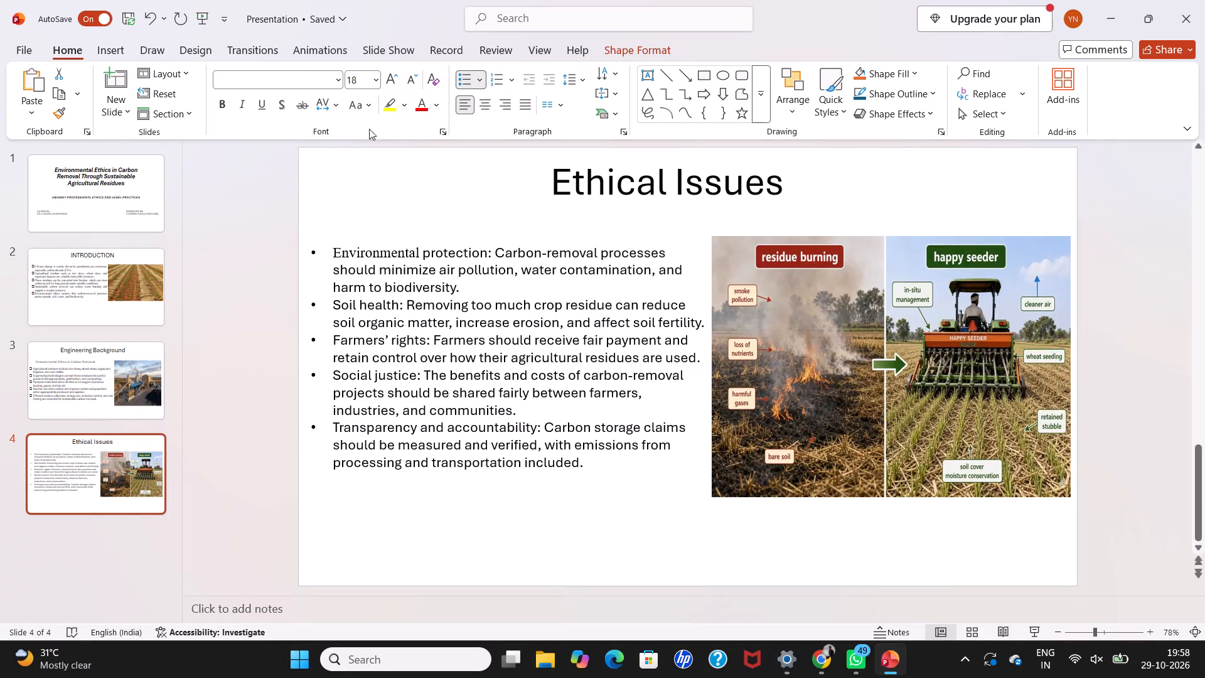
pyautogui.click(326, 310)
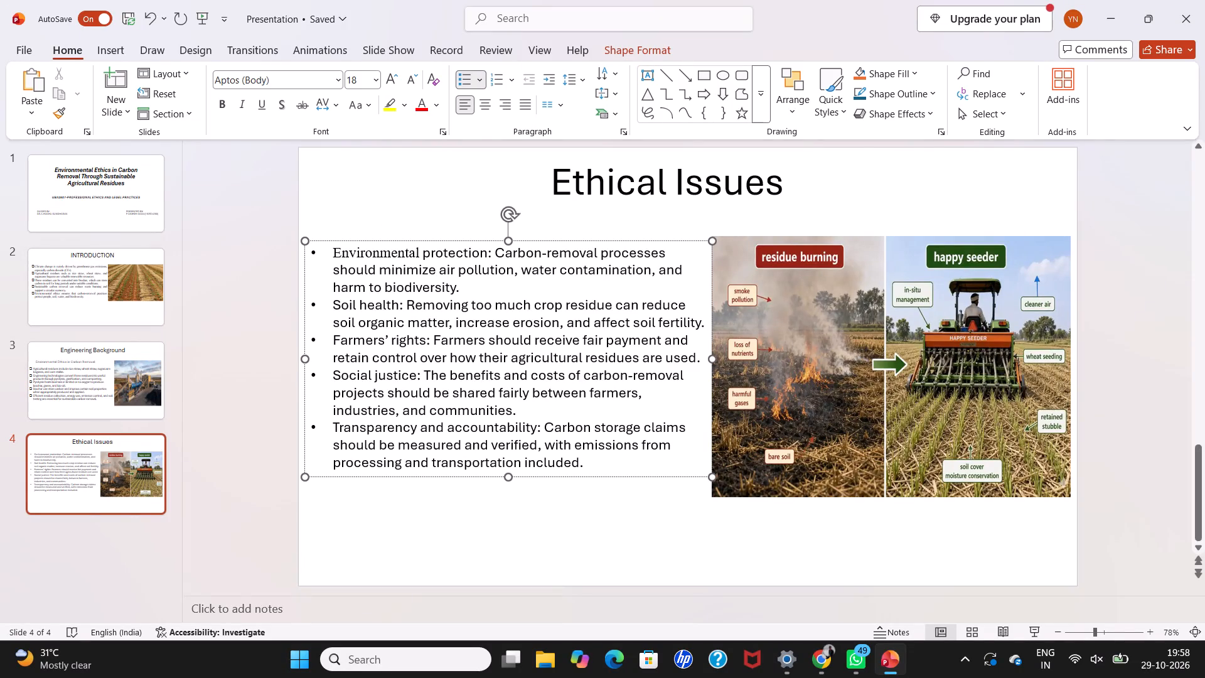
pyautogui.click(305, 313)
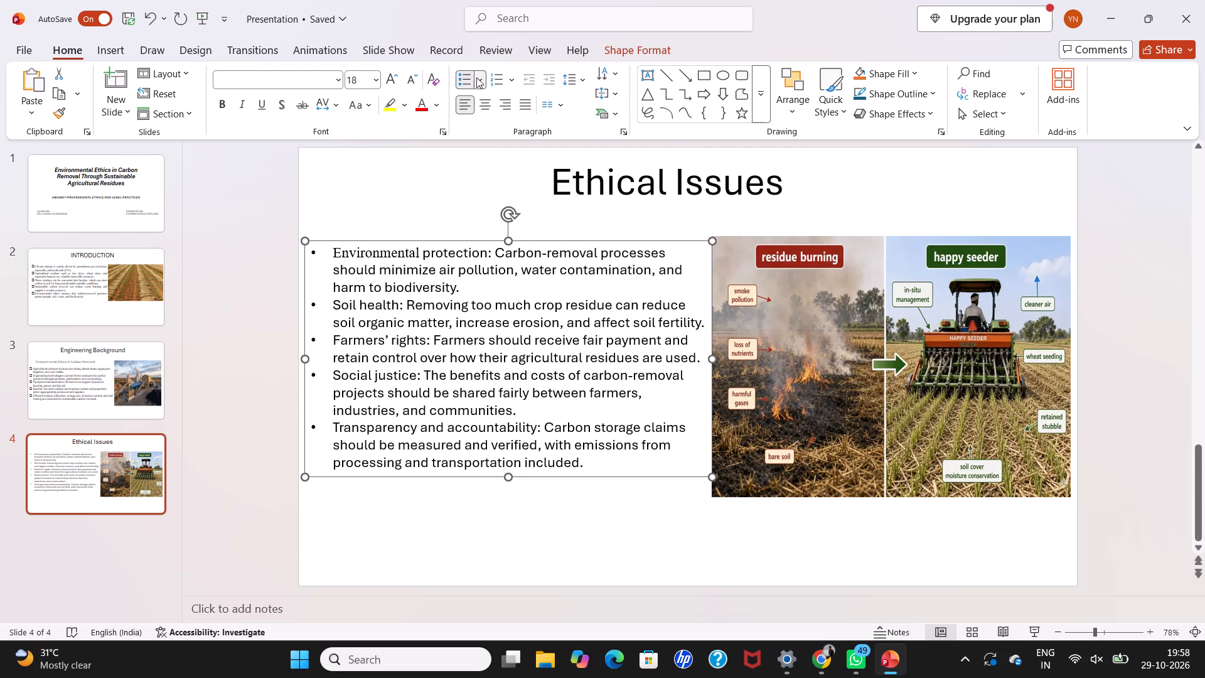
pyautogui.click(482, 80)
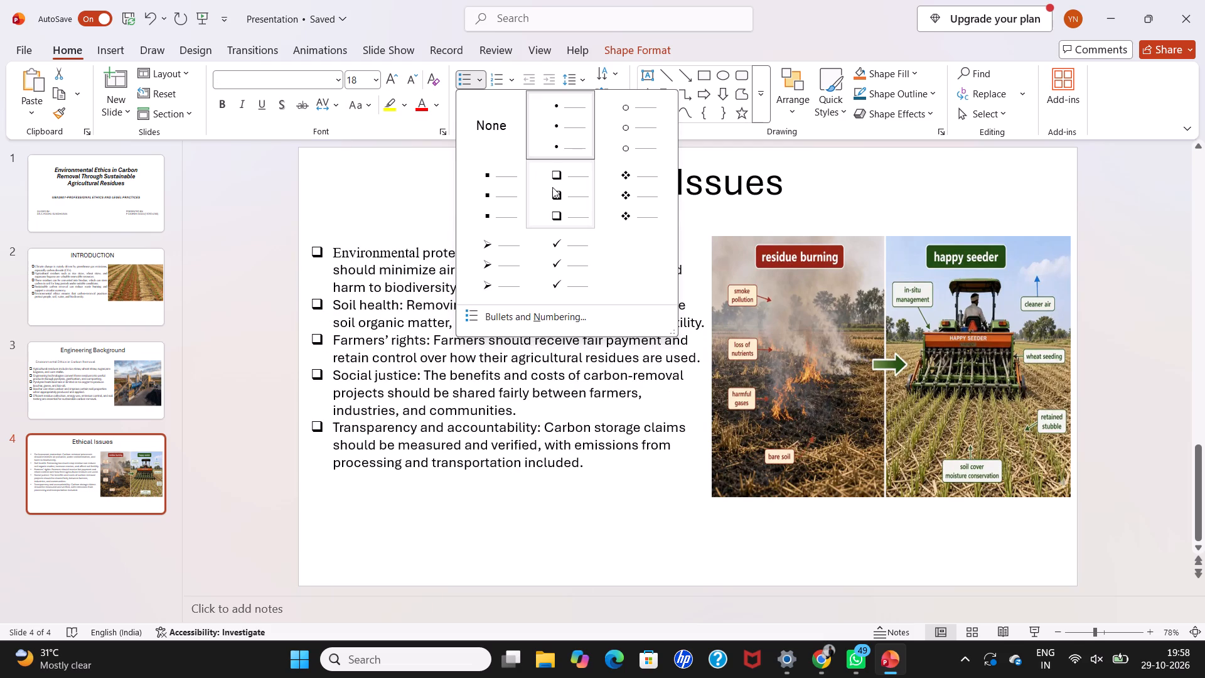
pyautogui.click(552, 187)
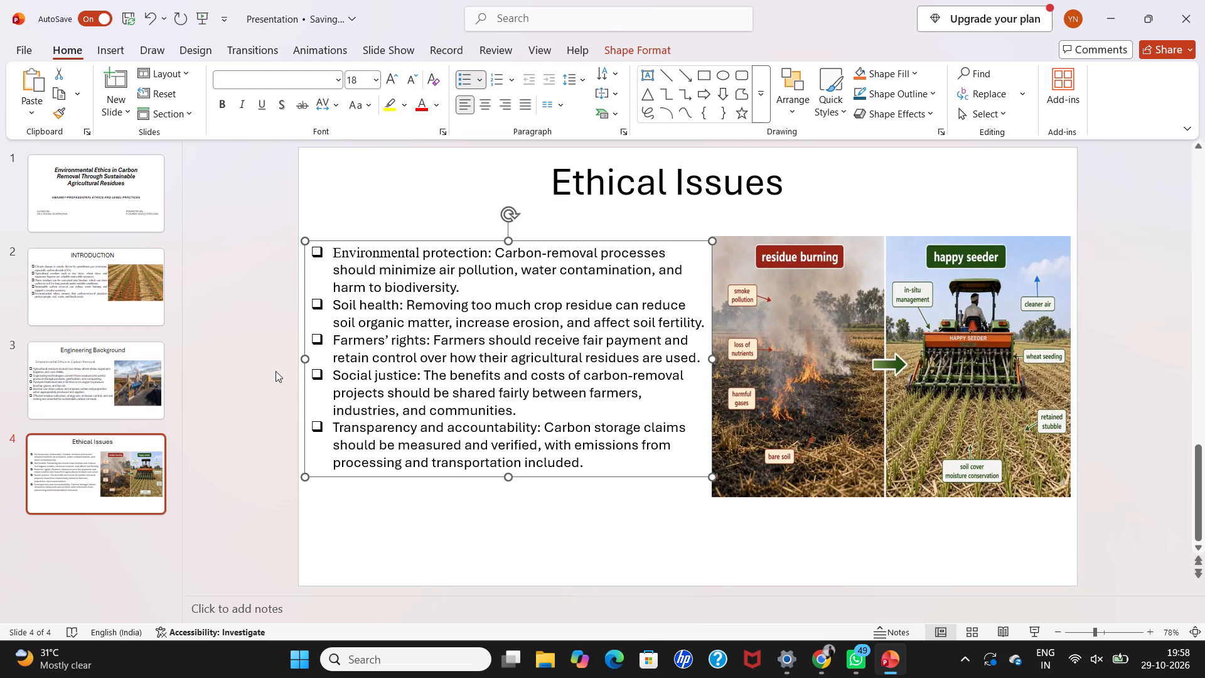
pyautogui.click(276, 371)
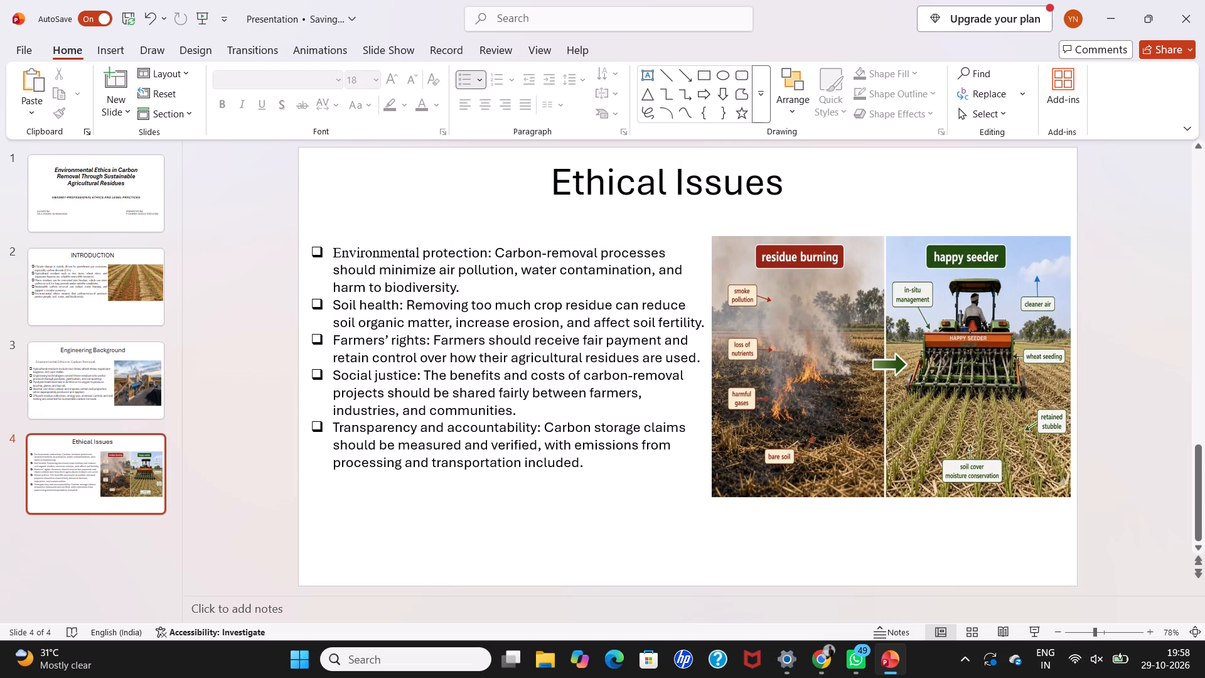
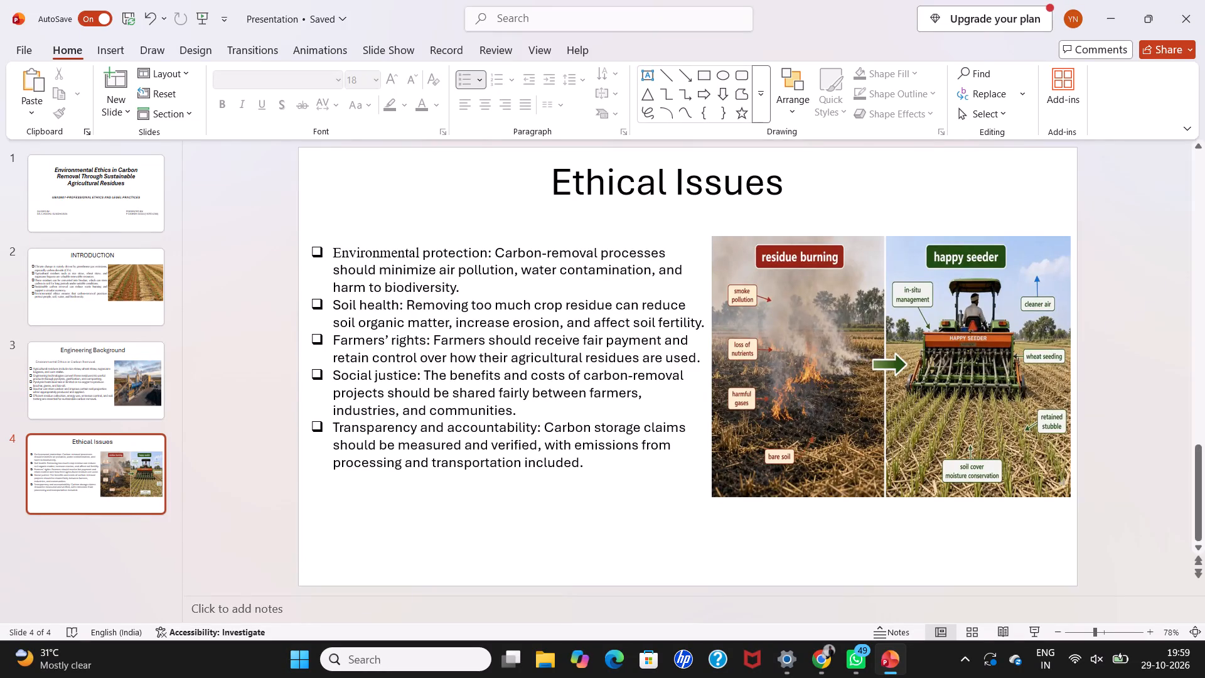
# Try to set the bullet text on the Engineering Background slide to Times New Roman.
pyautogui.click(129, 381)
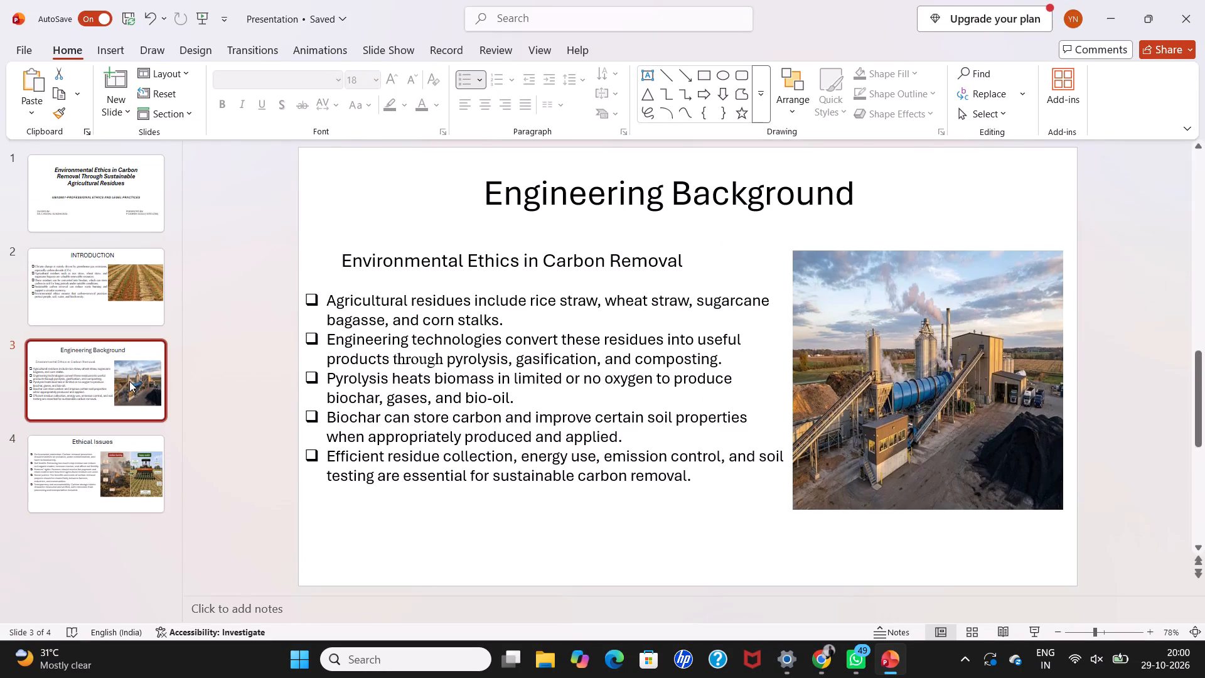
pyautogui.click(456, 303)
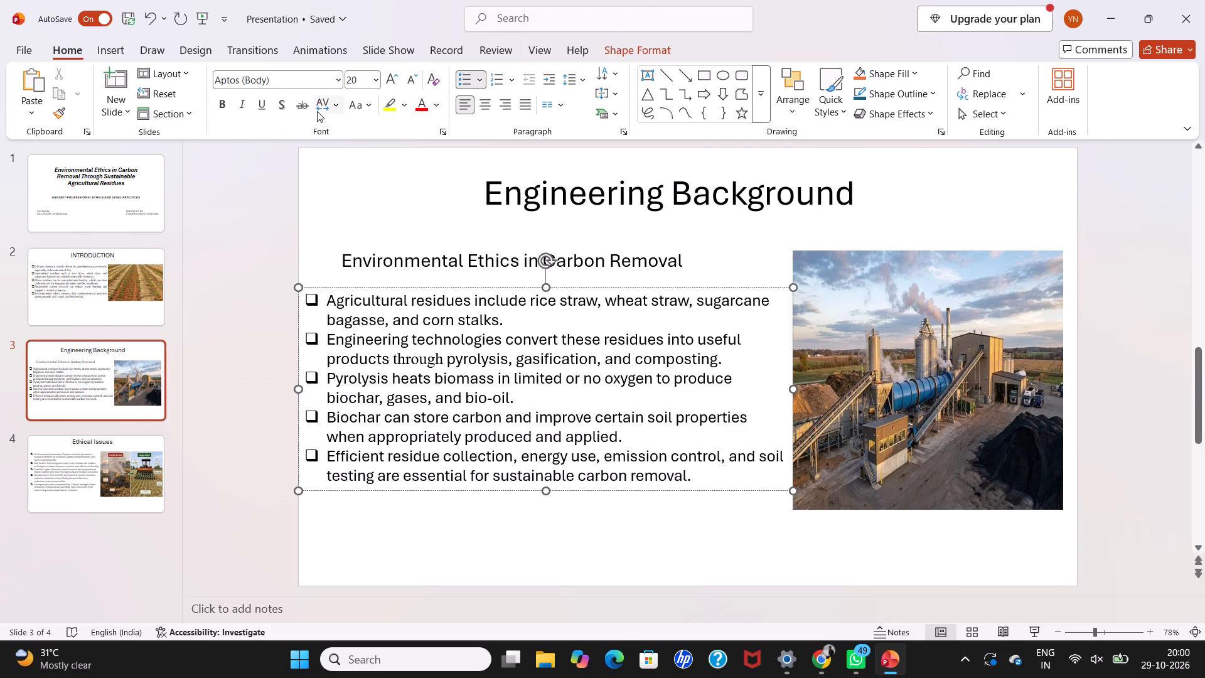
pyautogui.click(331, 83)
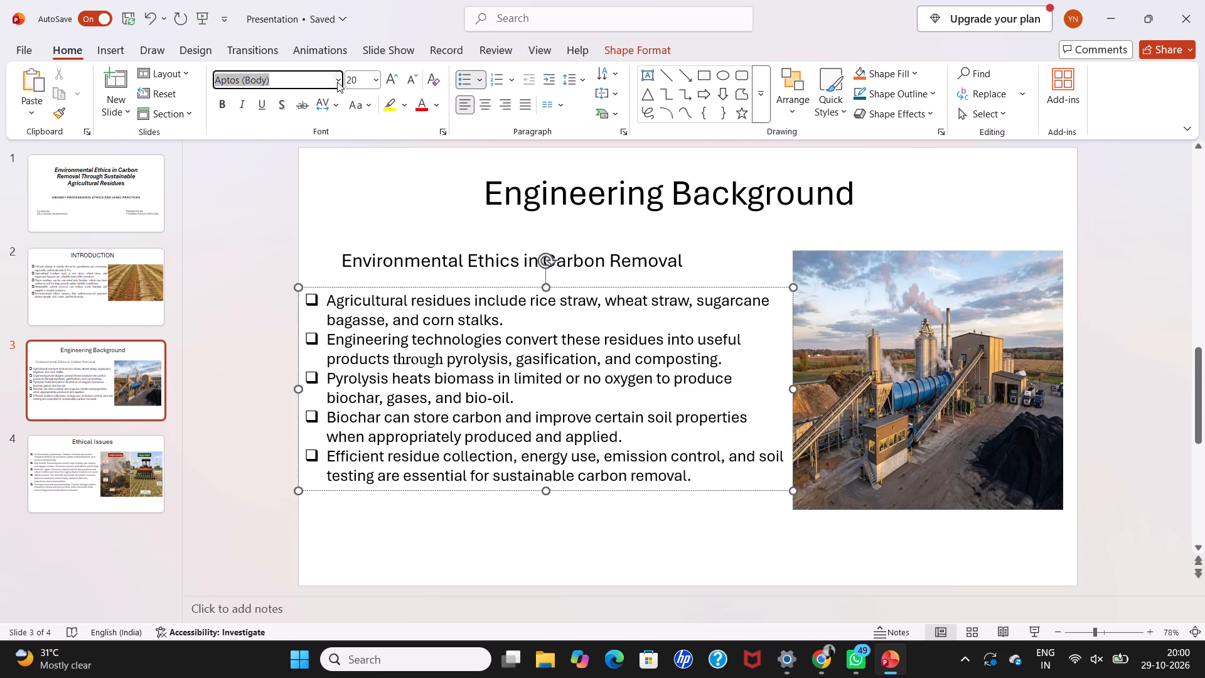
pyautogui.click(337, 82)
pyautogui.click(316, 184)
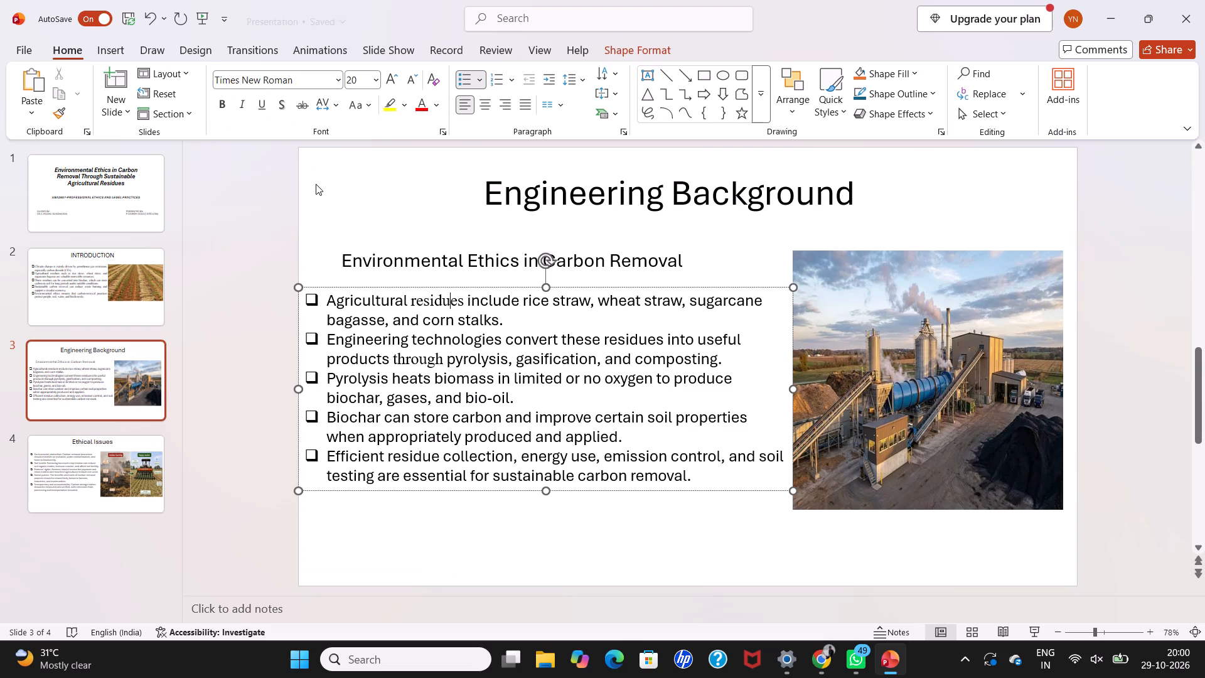
# Check the Introduction slide's text formatting and justify all the bullet text on the Ethical Issues slide to match.
pyautogui.click(144, 282)
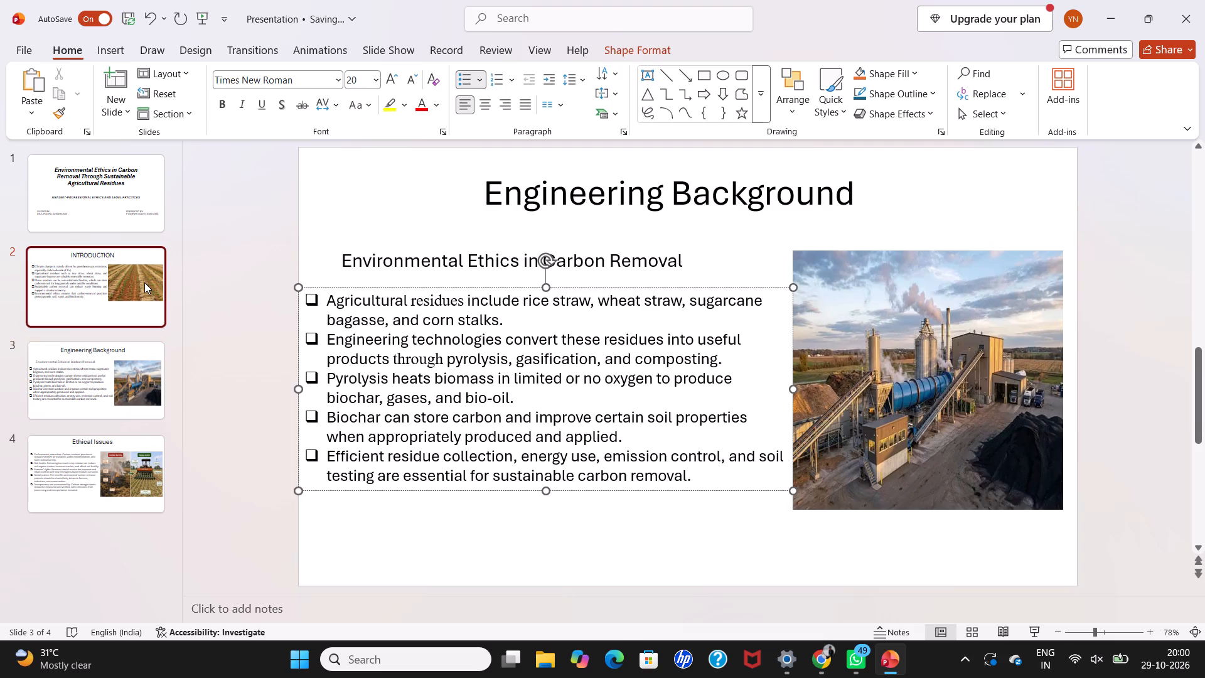
pyautogui.click(394, 312)
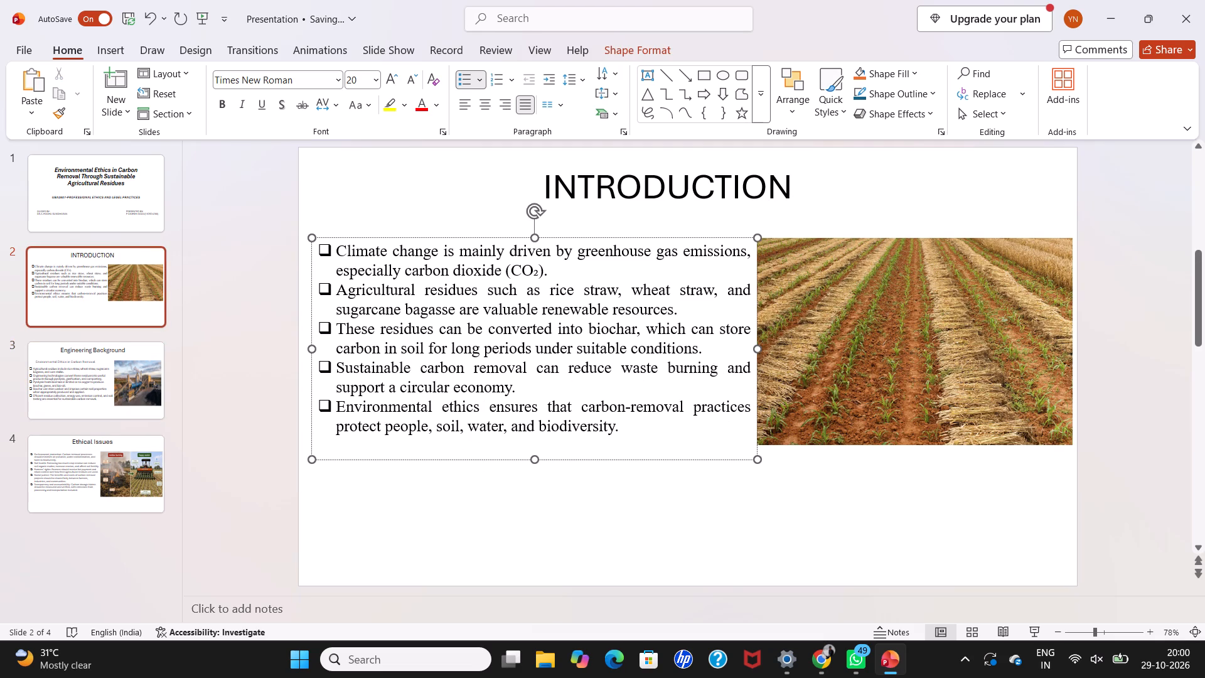
pyautogui.click(111, 472)
pyautogui.click(440, 366)
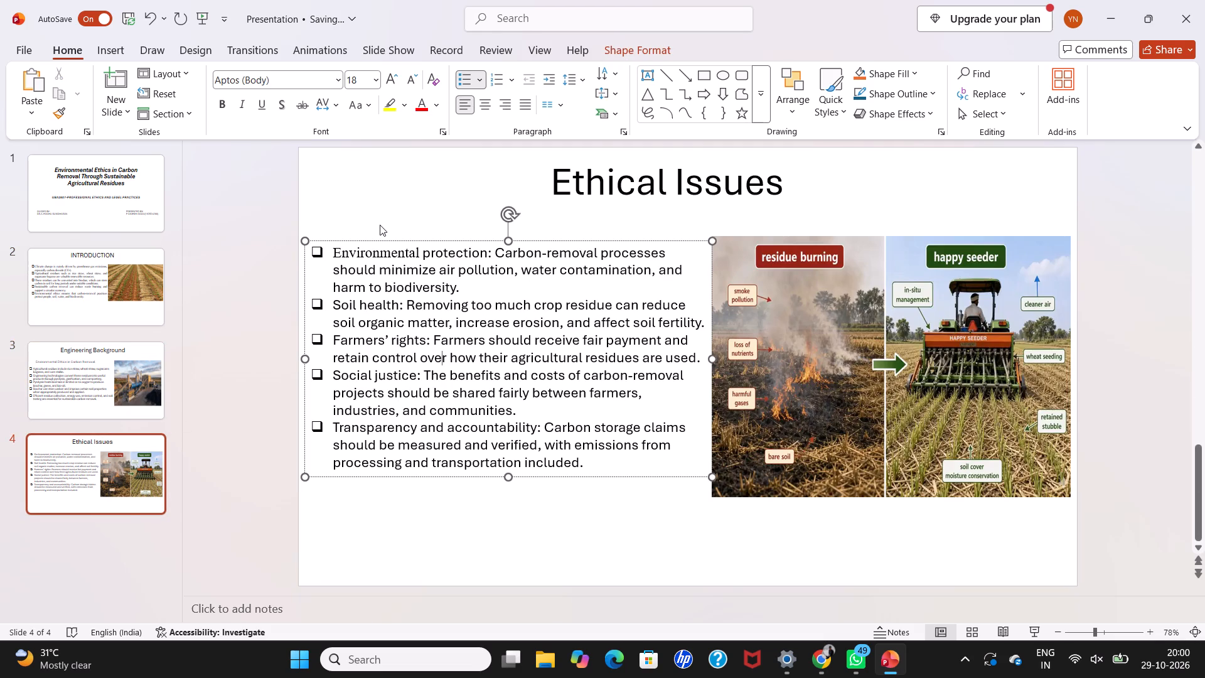
pyautogui.hotkey('ctrl', 'j')
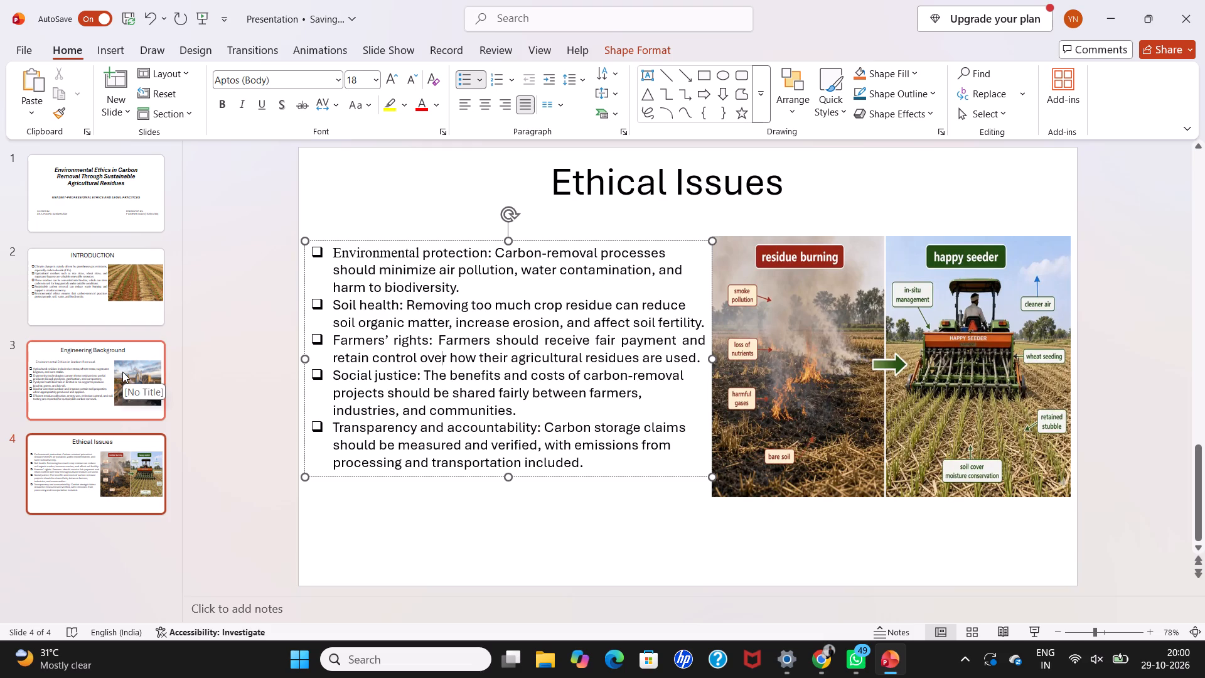
pyautogui.click(321, 239)
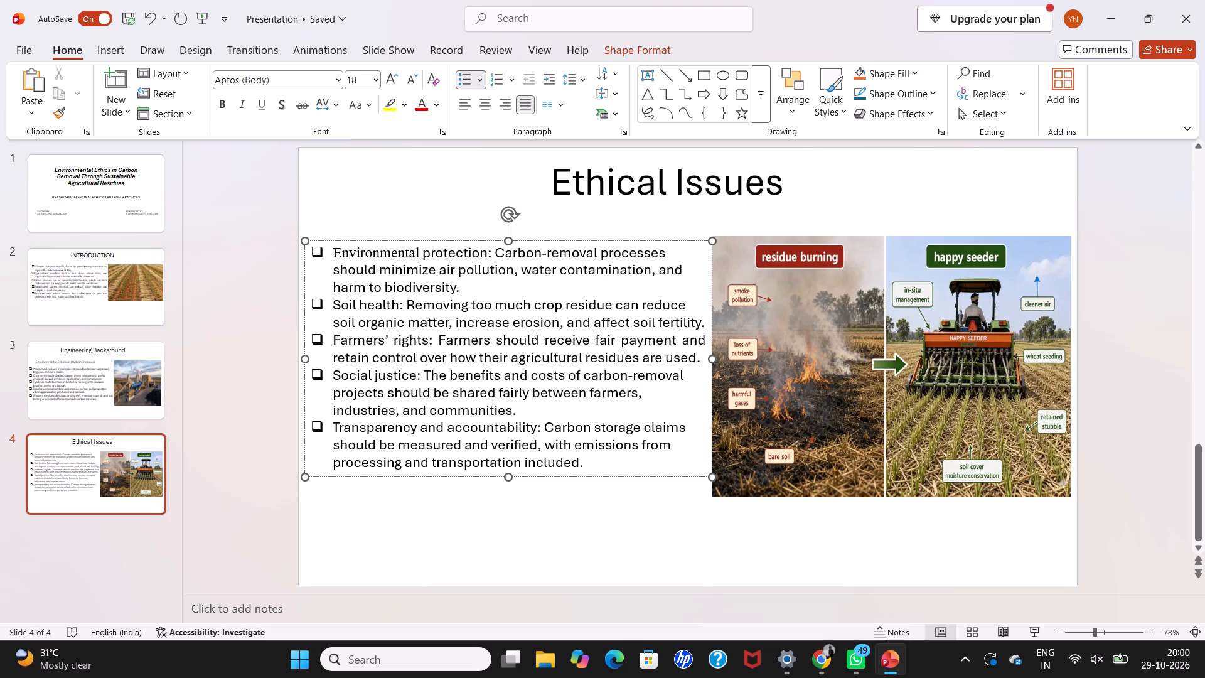
pyautogui.hotkey('ctrl', 'j')
pyautogui.hotkey('ctrl', 'j')
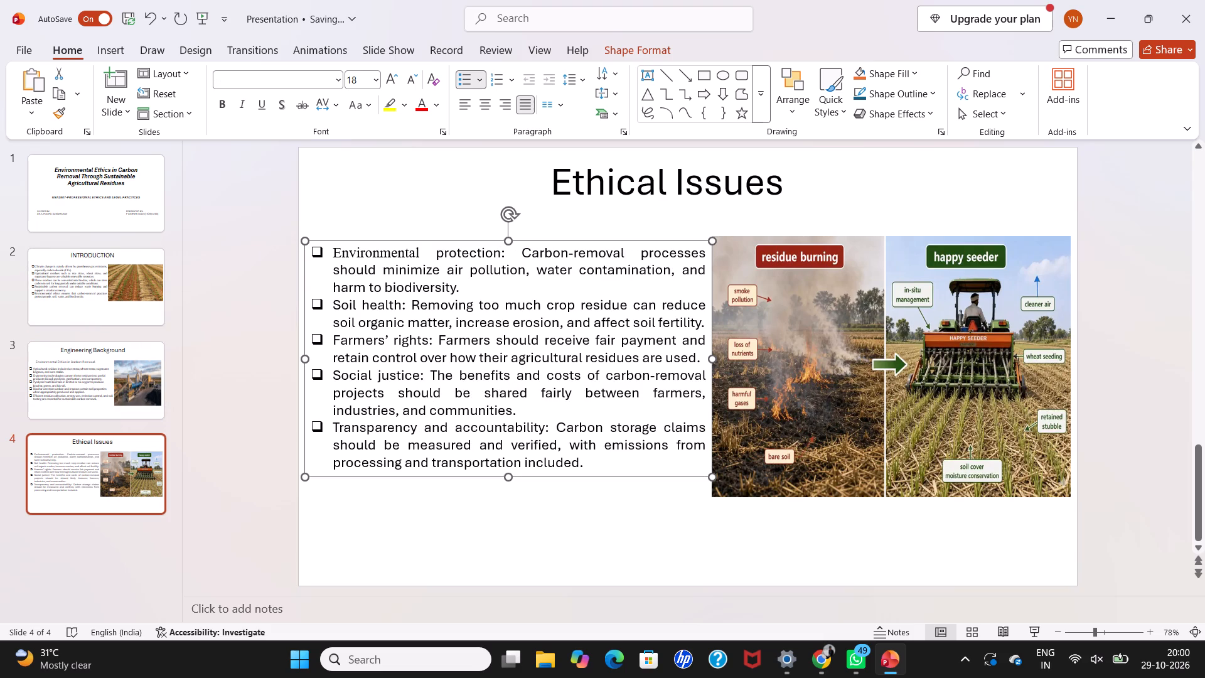
pyautogui.hotkey('ctrl', 'j')
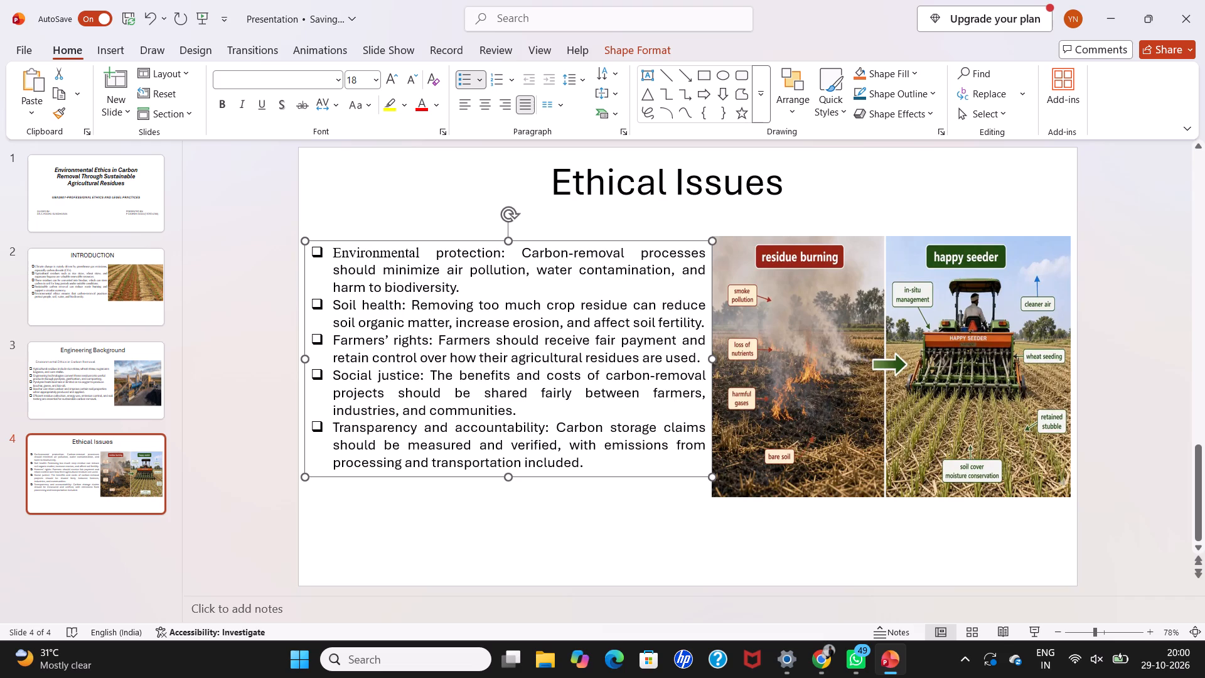
# Set the font of the whole bullet text box on the Ethical Issues slide to Times New Roman.
pyautogui.click(321, 239)
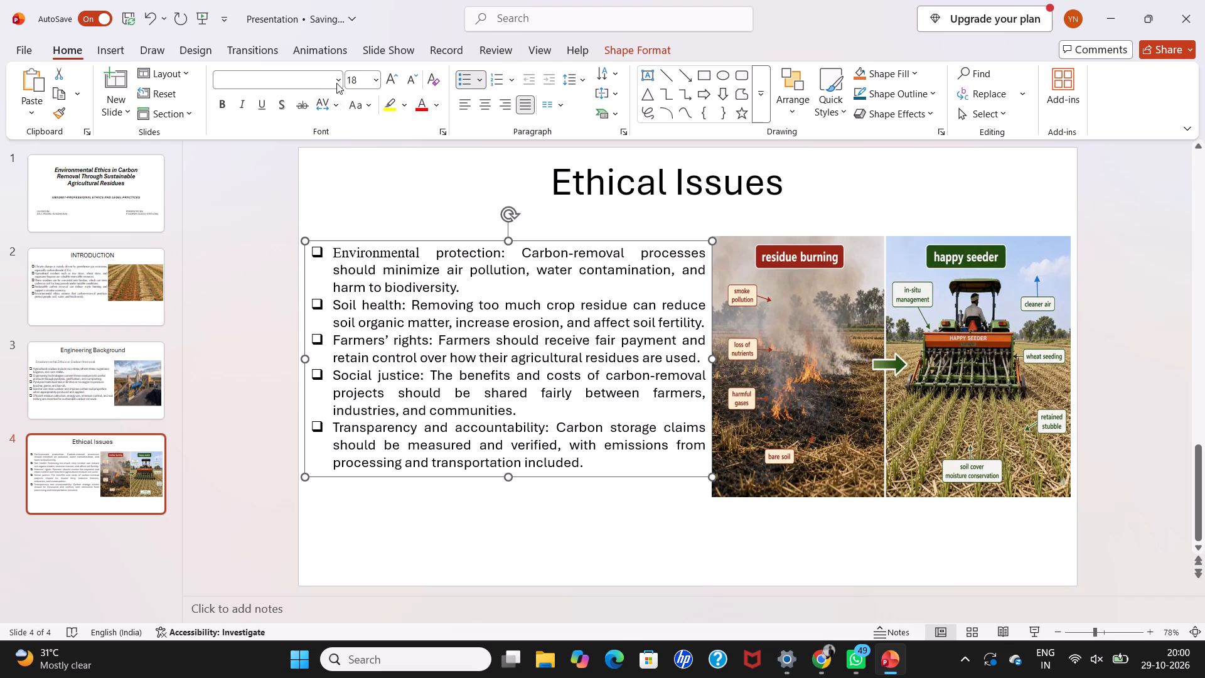
pyautogui.click(336, 78)
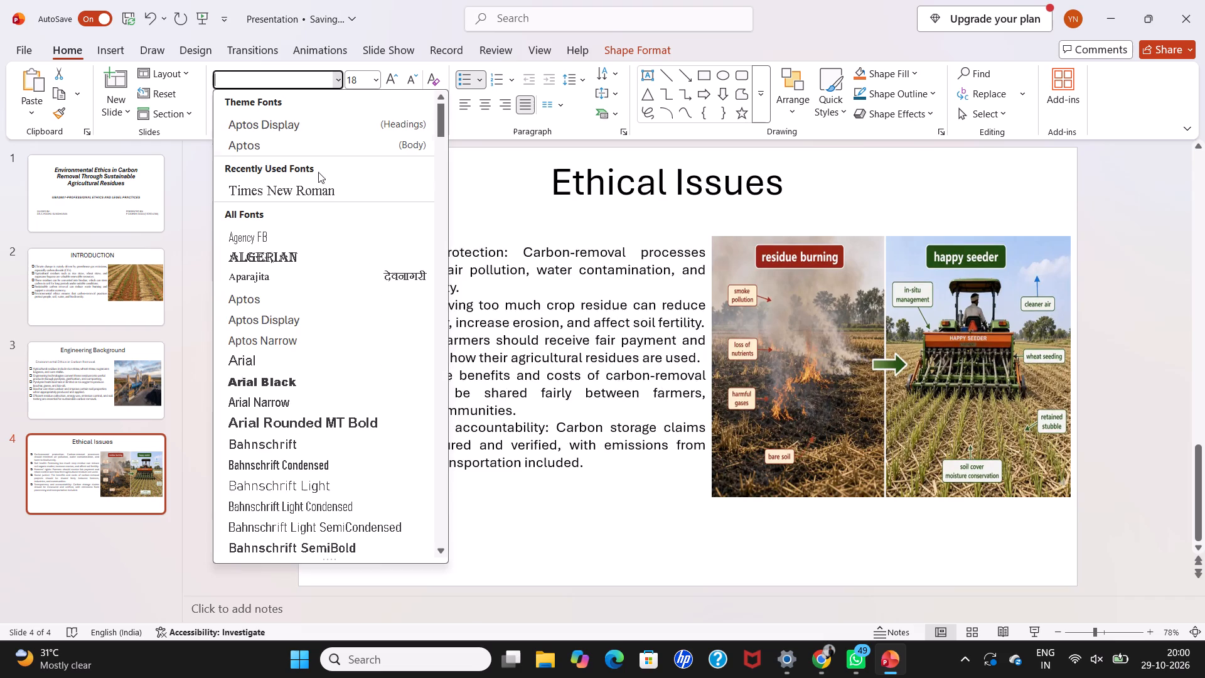
pyautogui.click(308, 187)
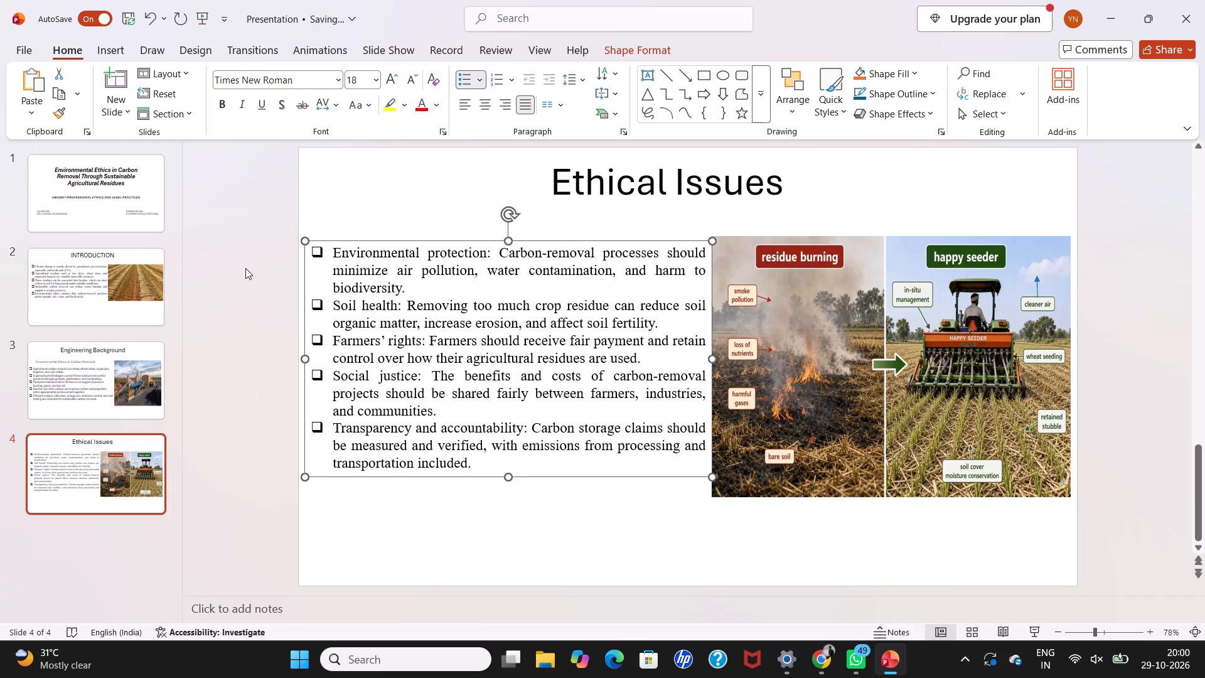
# Format the whole bullet text box on the Engineering Background slide in Times New Roman with justified alignment.
pyautogui.click(110, 399)
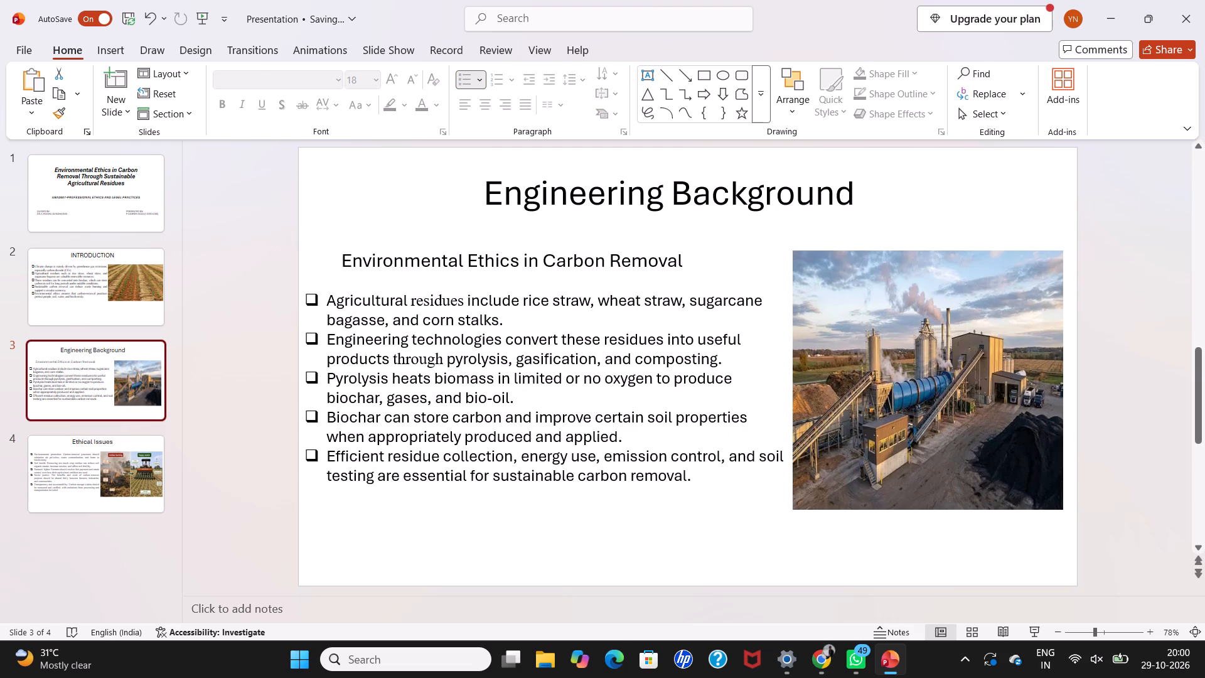
pyautogui.click(370, 415)
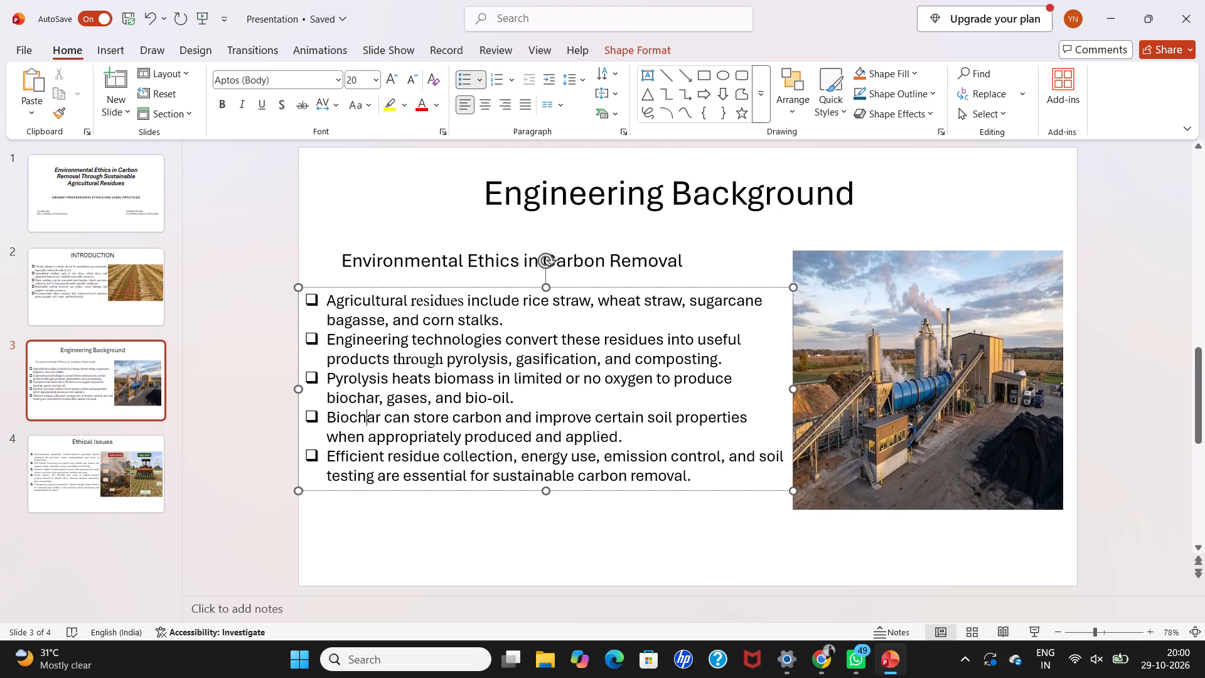
pyautogui.click(353, 288)
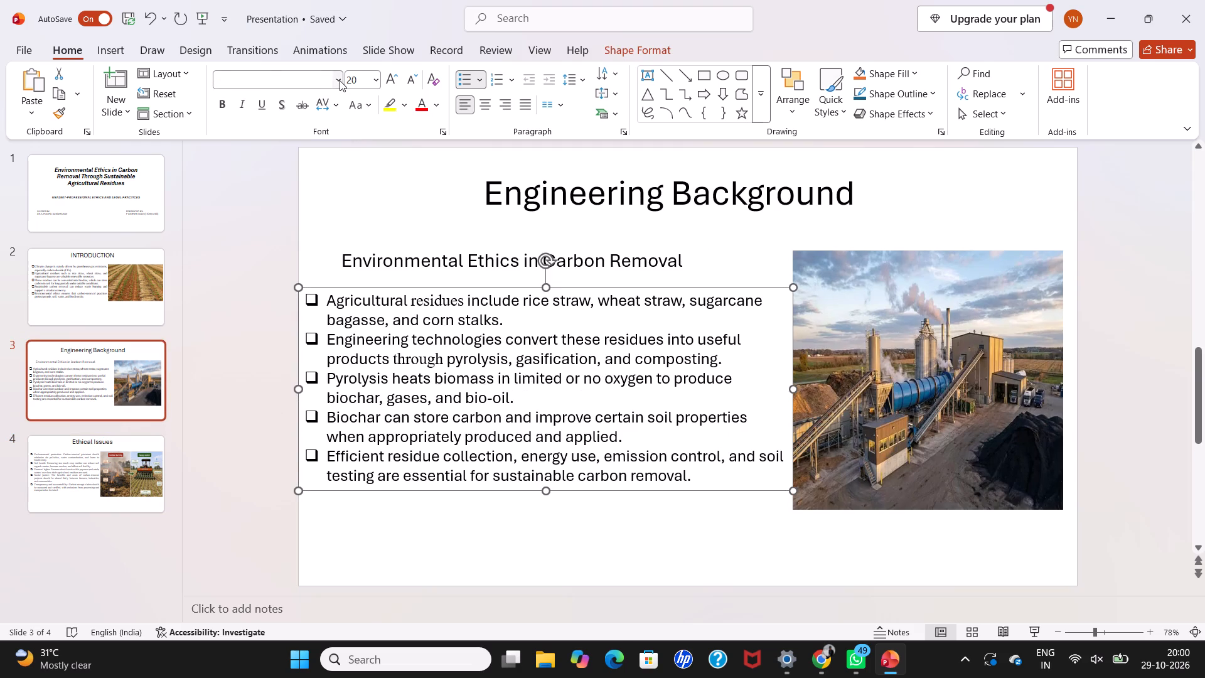
pyautogui.click(340, 80)
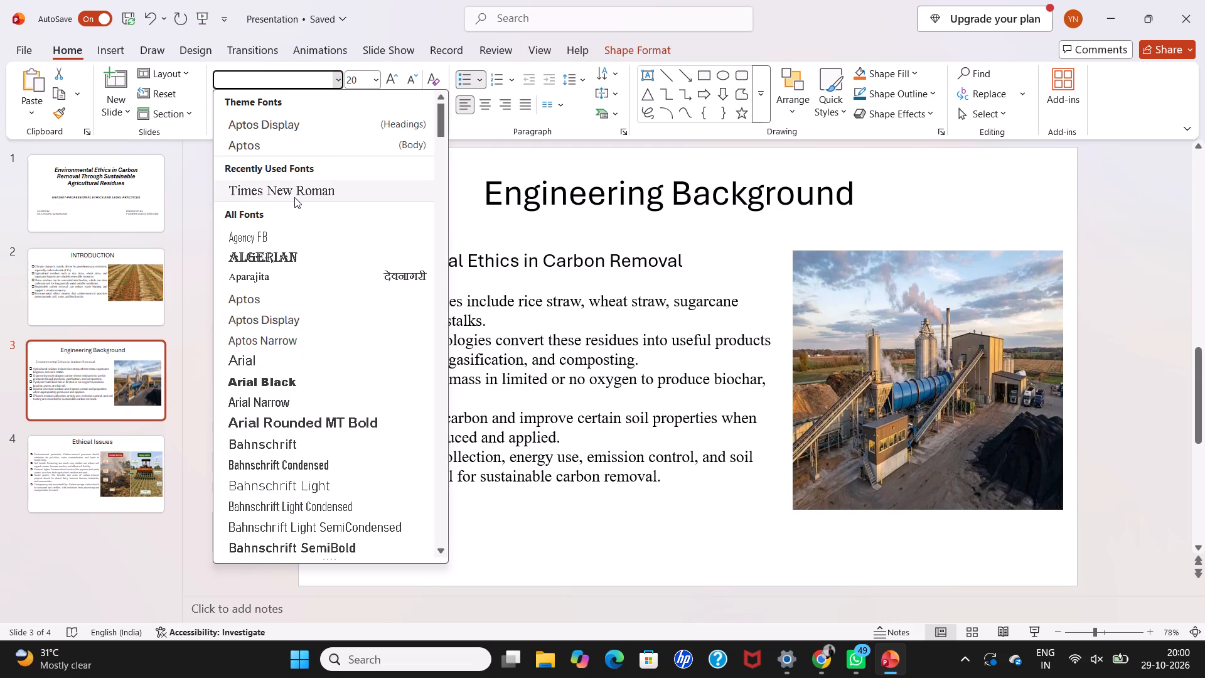
pyautogui.click(294, 197)
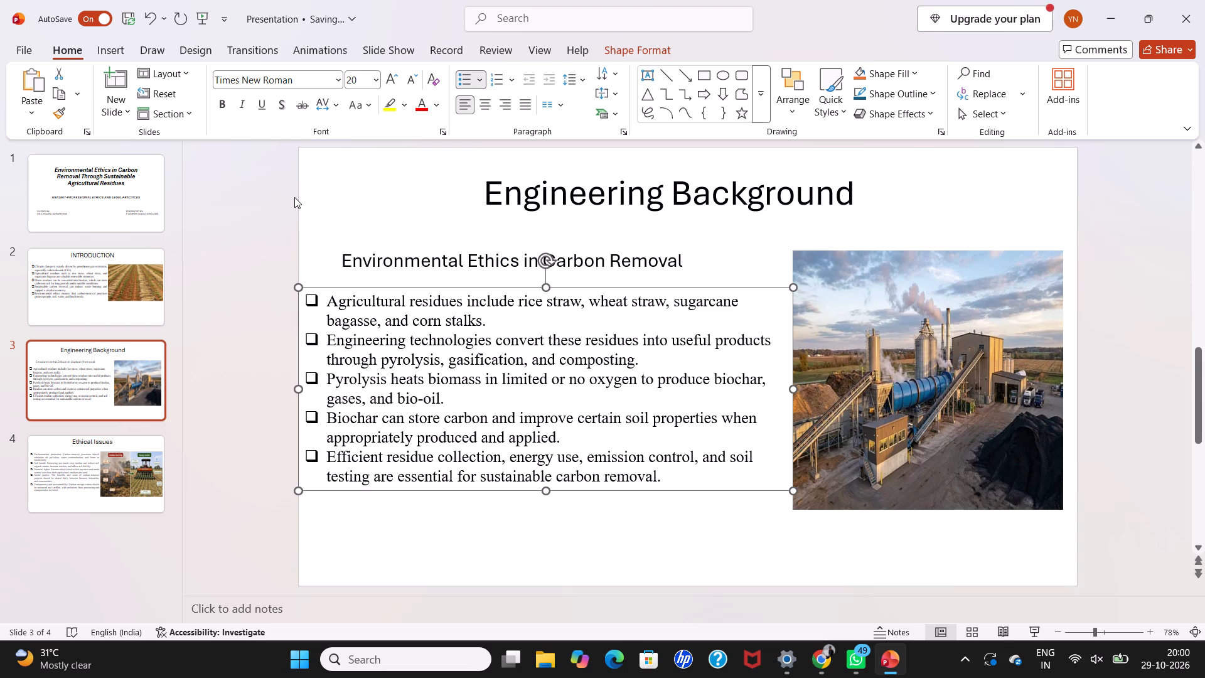
pyautogui.hotkey('ctrl', 'j')
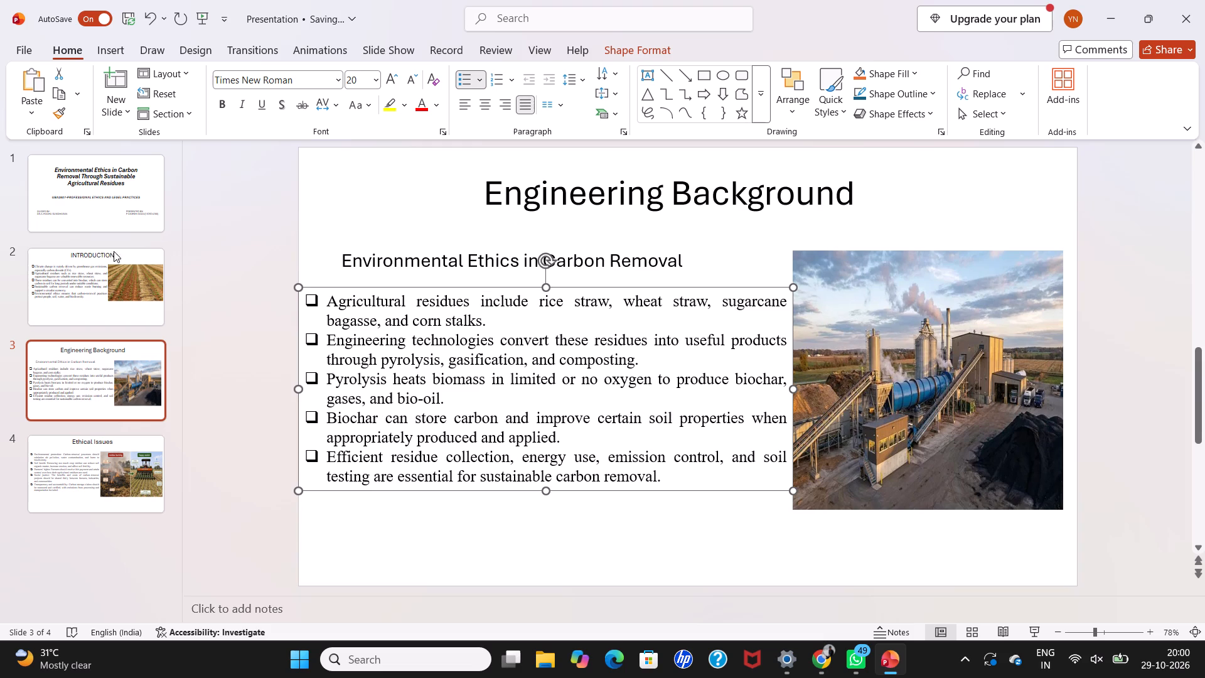
# Compare with the Introduction slide and set slide 3's subheading "Environmental Ethics in Carbon Removal" to Times New Roman.
pyautogui.click(100, 265)
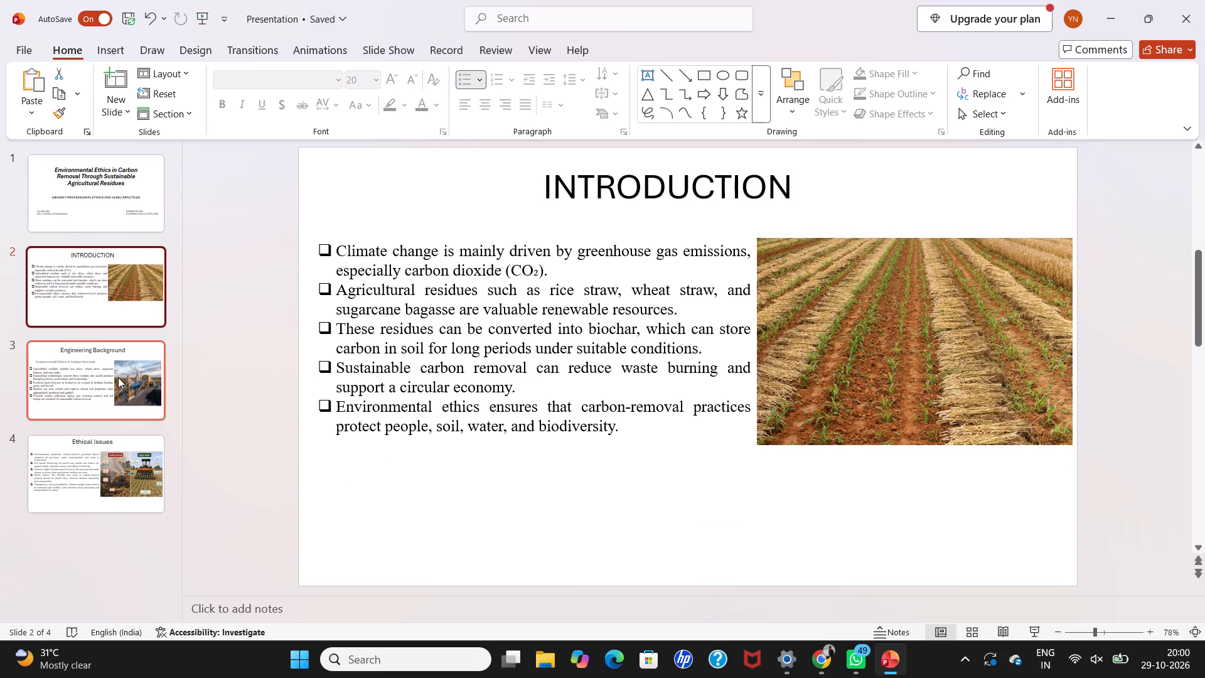
pyautogui.click(118, 377)
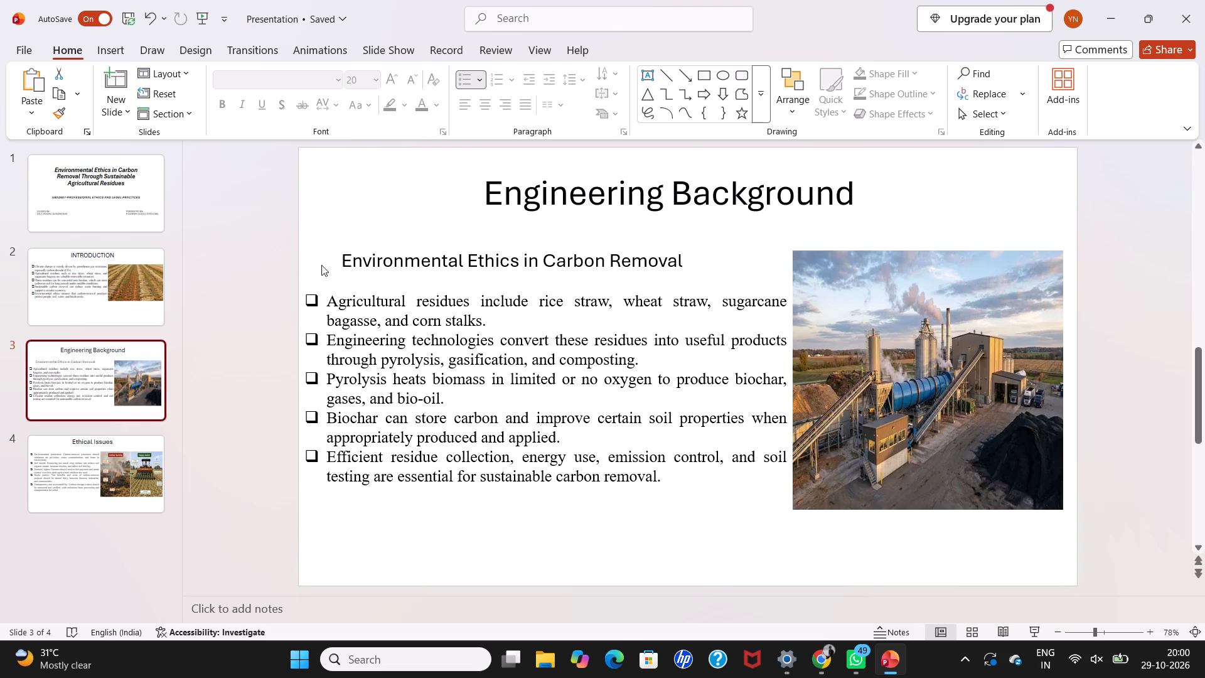
pyautogui.click(352, 250)
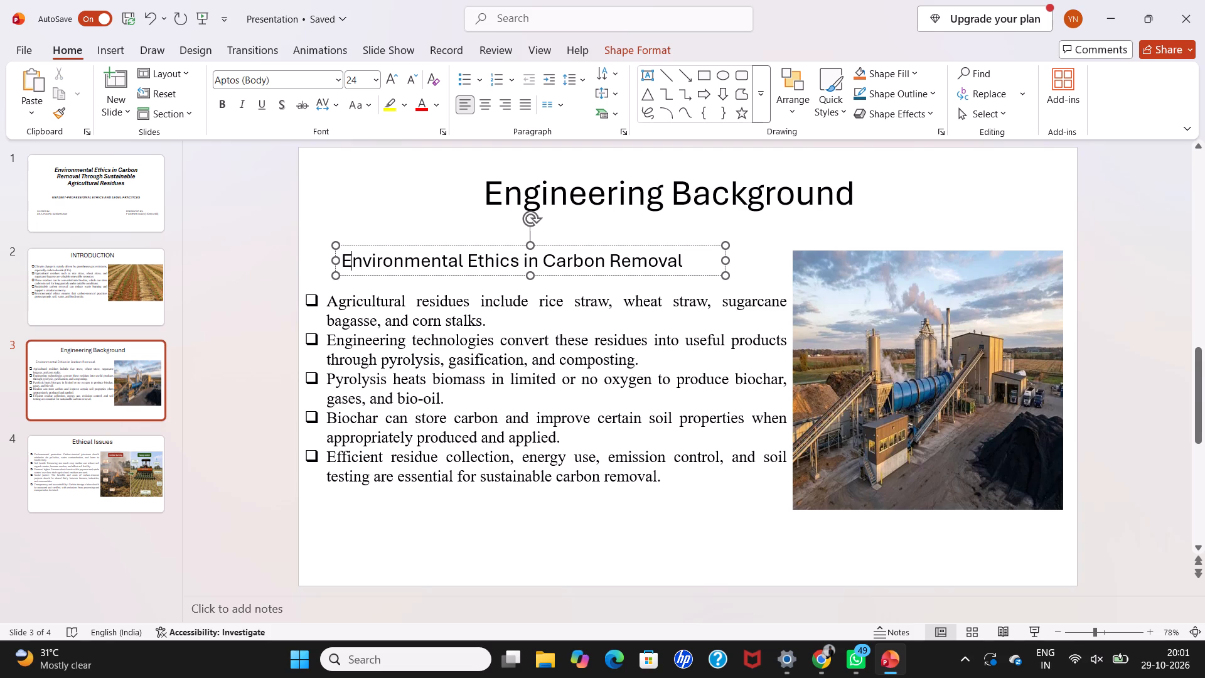
pyautogui.click(341, 245)
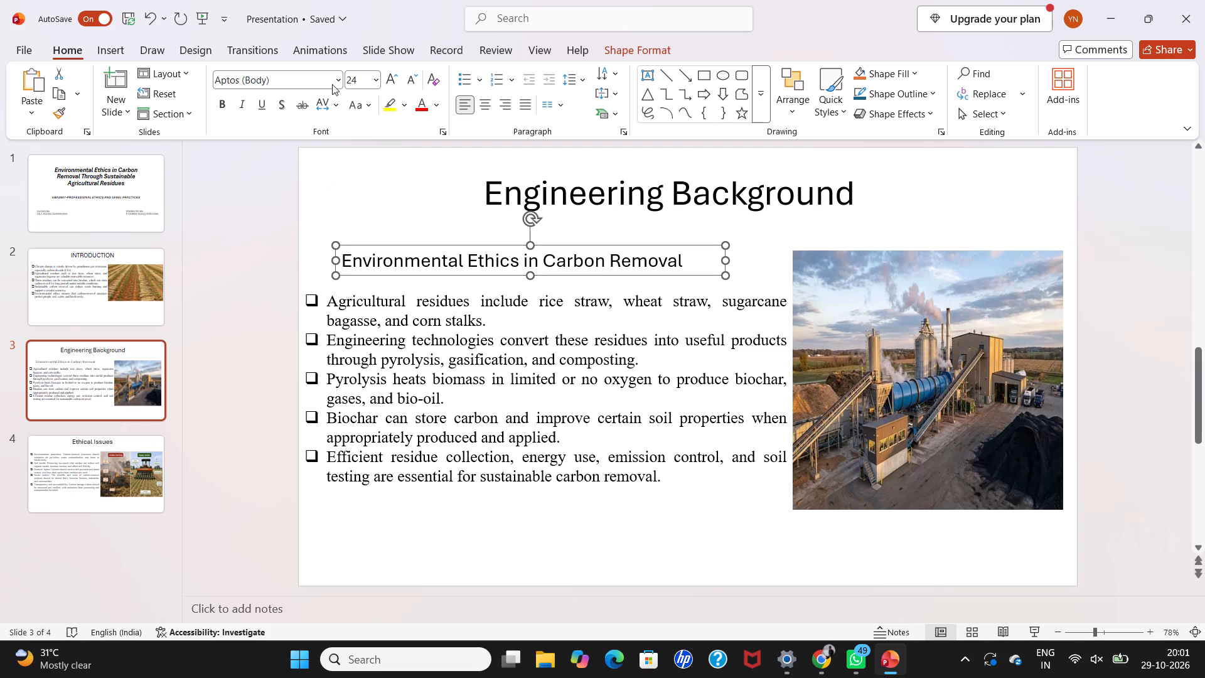
pyautogui.click(332, 84)
pyautogui.click(335, 83)
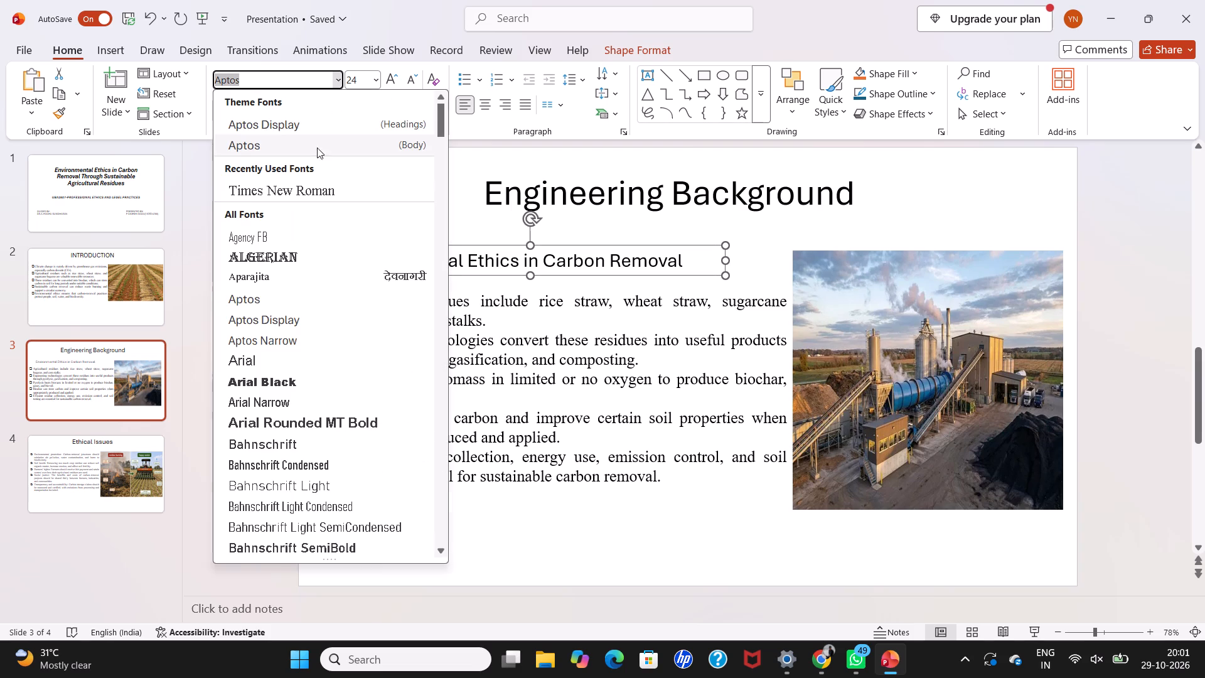
pyautogui.click(310, 189)
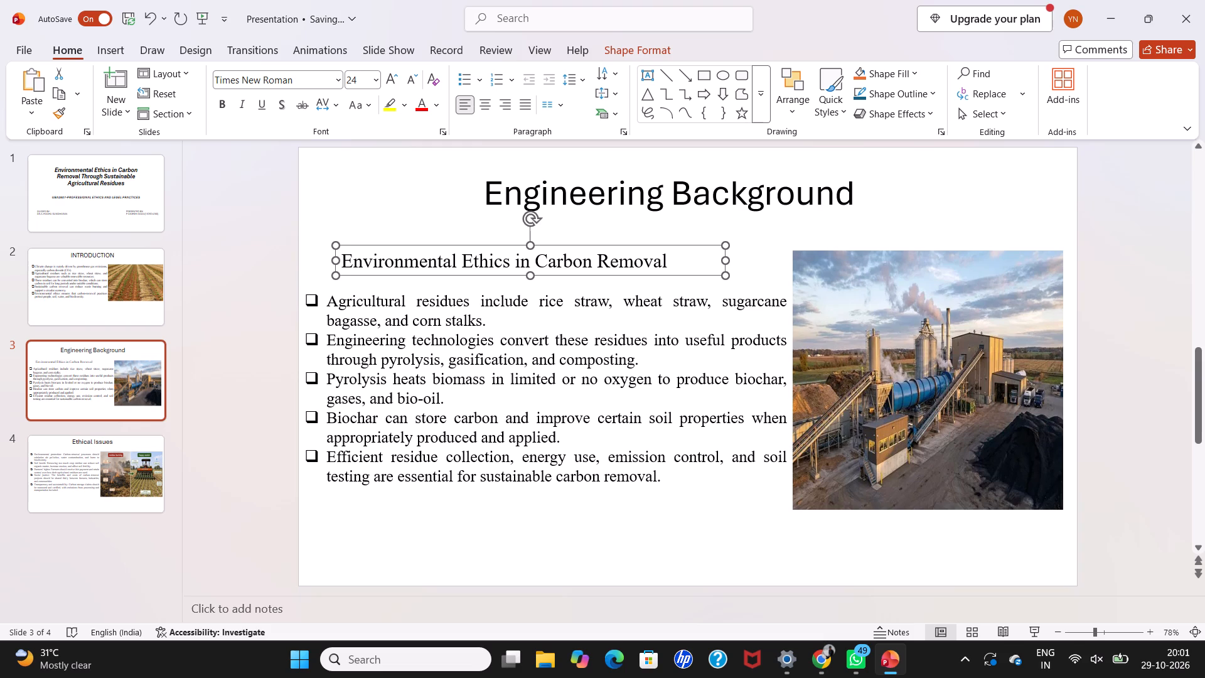
# Move the "Environmental Ethics in Carbon Removal" subheading box slightly up and flush with the slide's left edge, and make its text bold.
pyautogui.moveTo(505, 245); pyautogui.dragTo(470, 229)
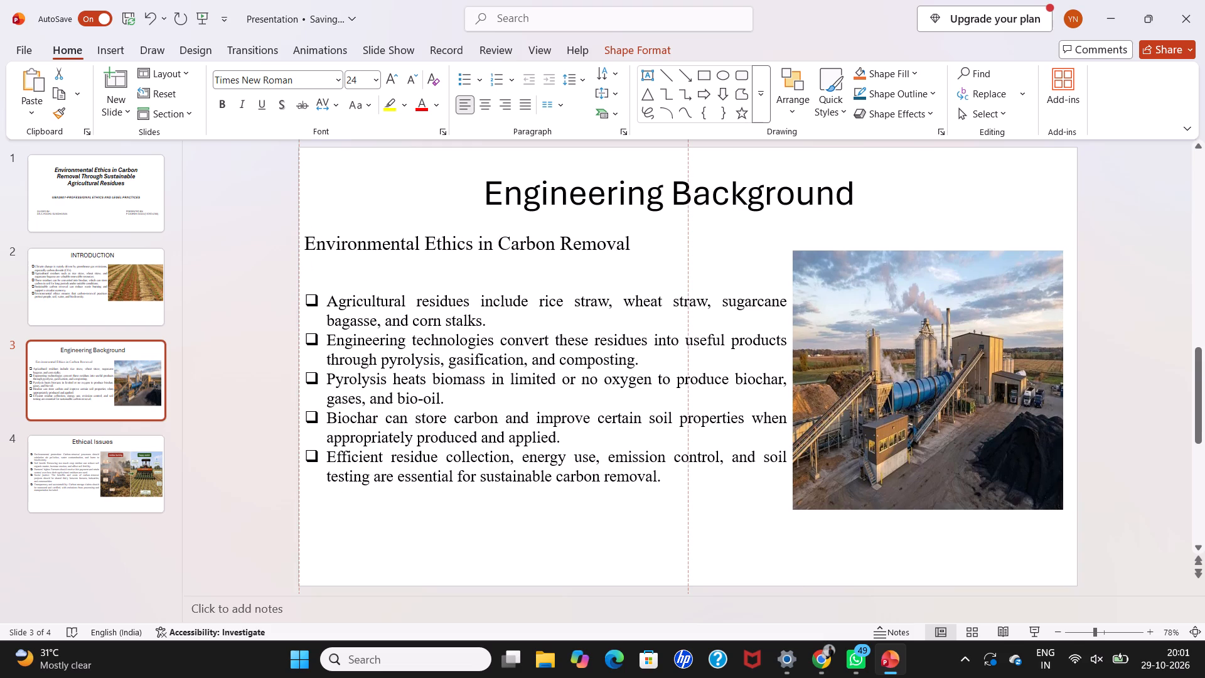
pyautogui.moveTo(470, 229); pyautogui.dragTo(471, 237)
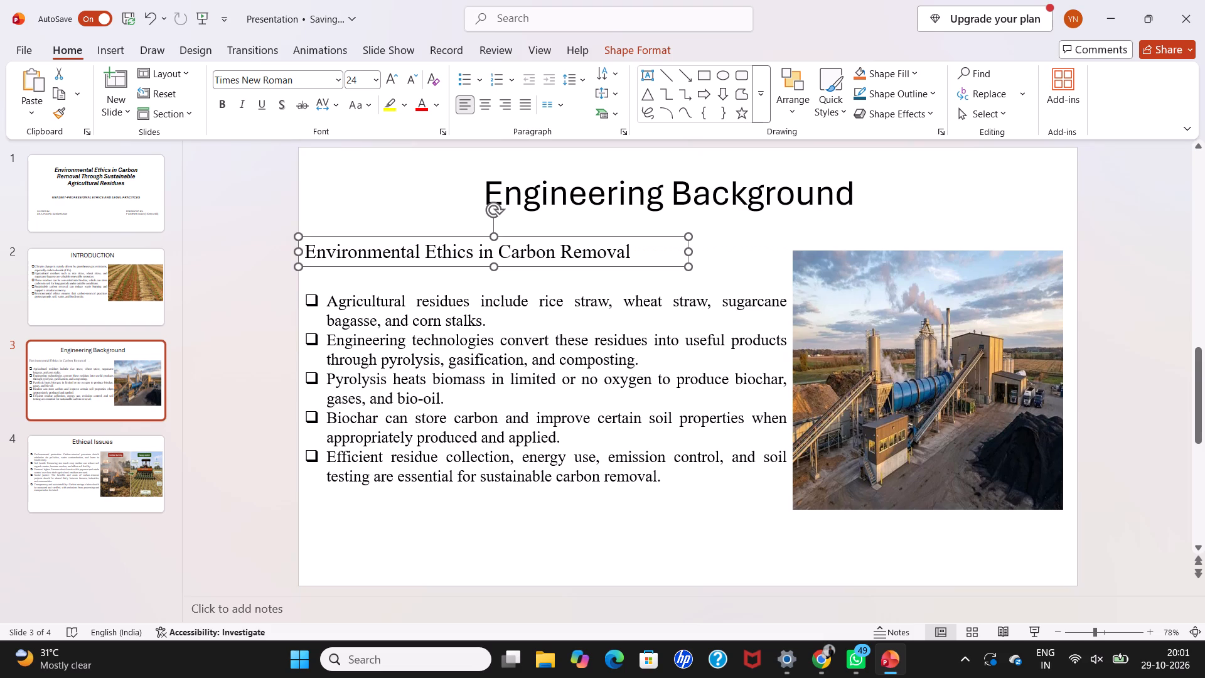
pyautogui.hotkey('ctrl', 'b')
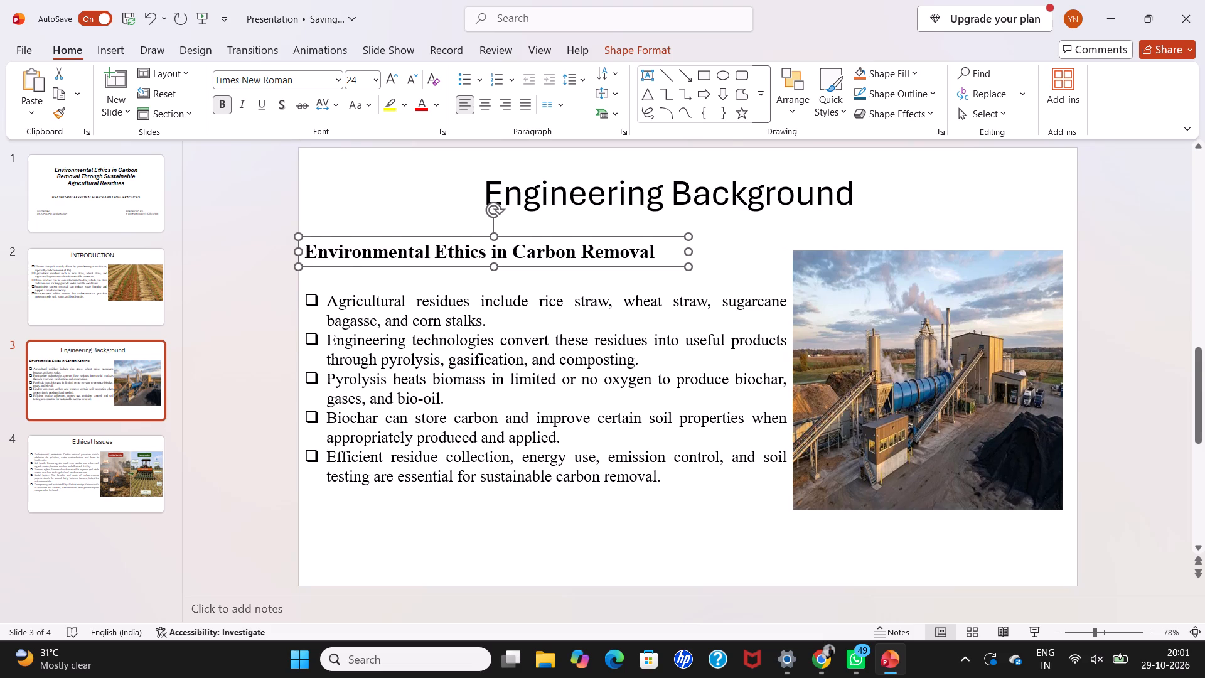
# Stretch the "Engineering Background" title box across the full slide width and center its text.
pyautogui.click(522, 195)
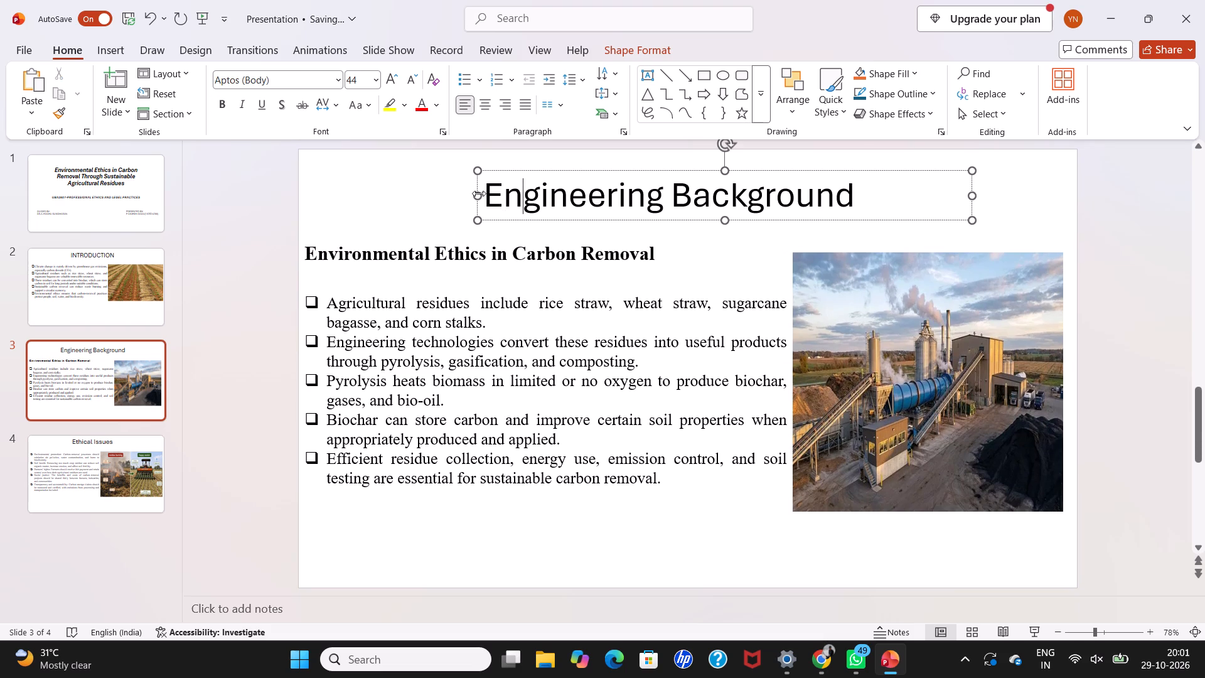
pyautogui.moveTo(479, 193); pyautogui.dragTo(297, 198)
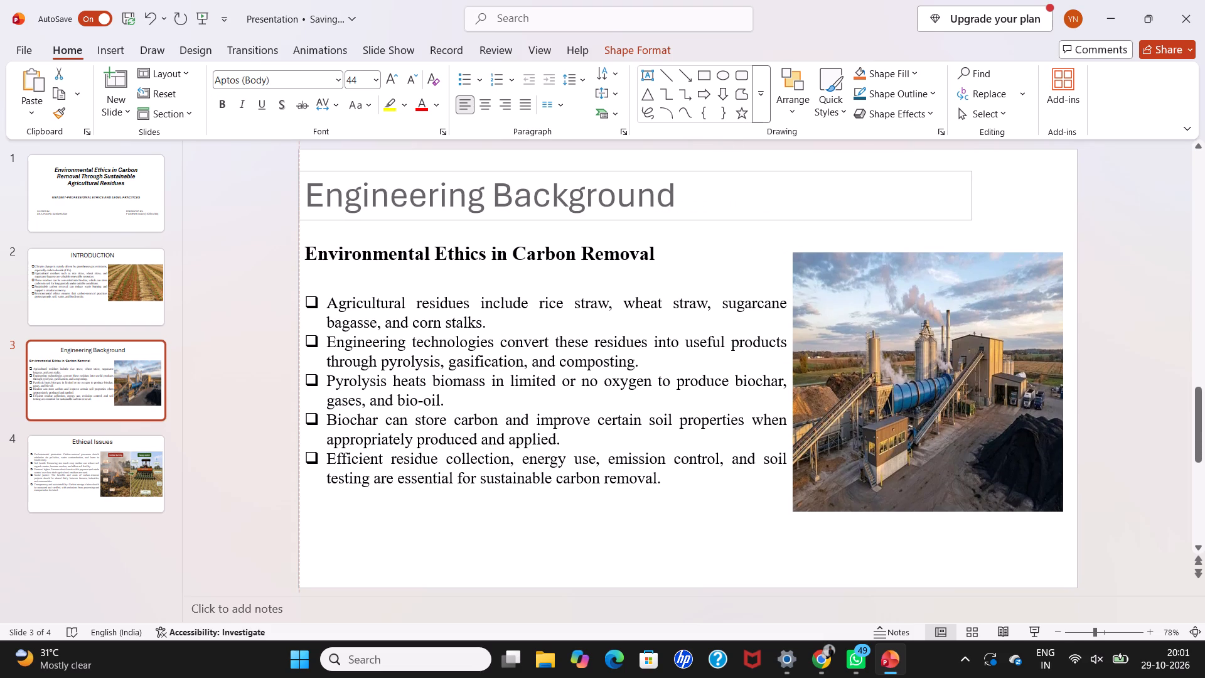
pyautogui.moveTo(297, 198); pyautogui.dragTo(296, 197)
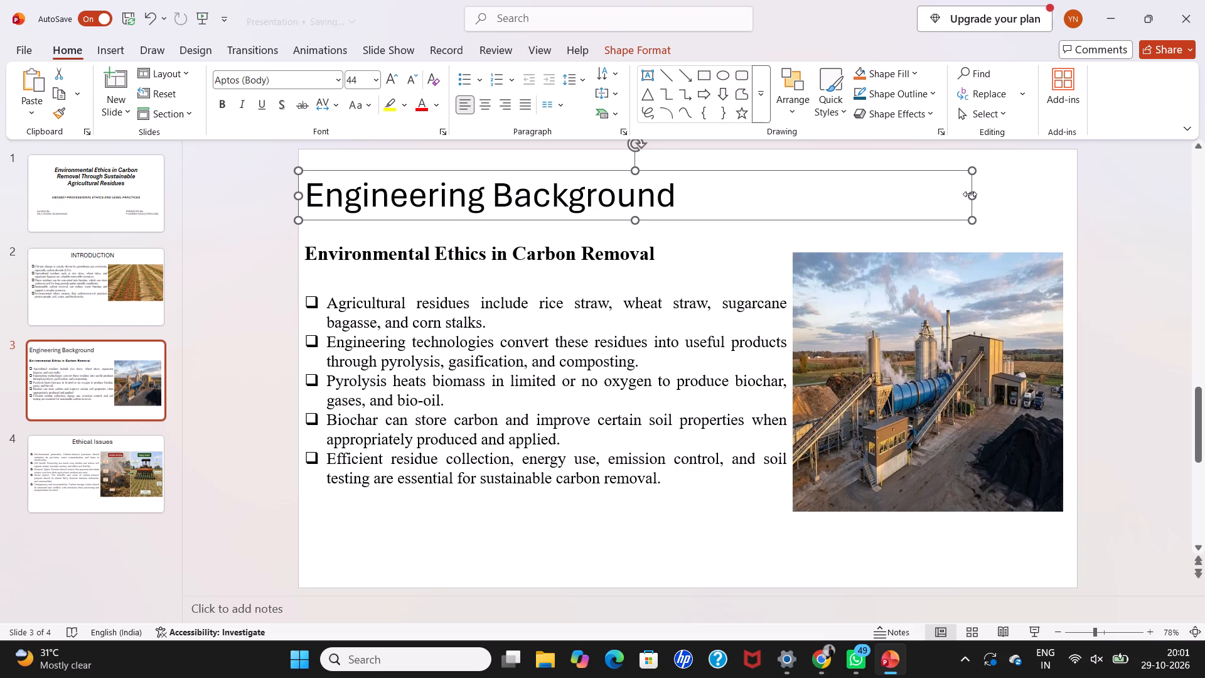
pyautogui.moveTo(968, 193); pyautogui.dragTo(1063, 203)
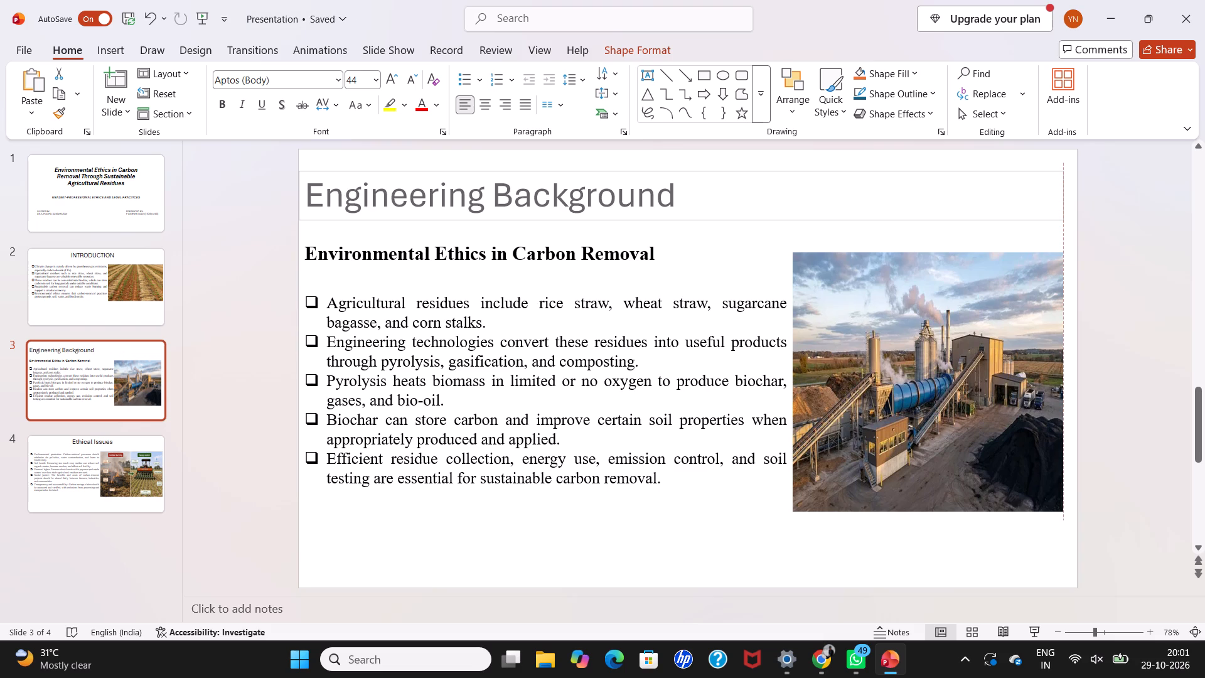
pyautogui.moveTo(1063, 203); pyautogui.dragTo(1076, 212)
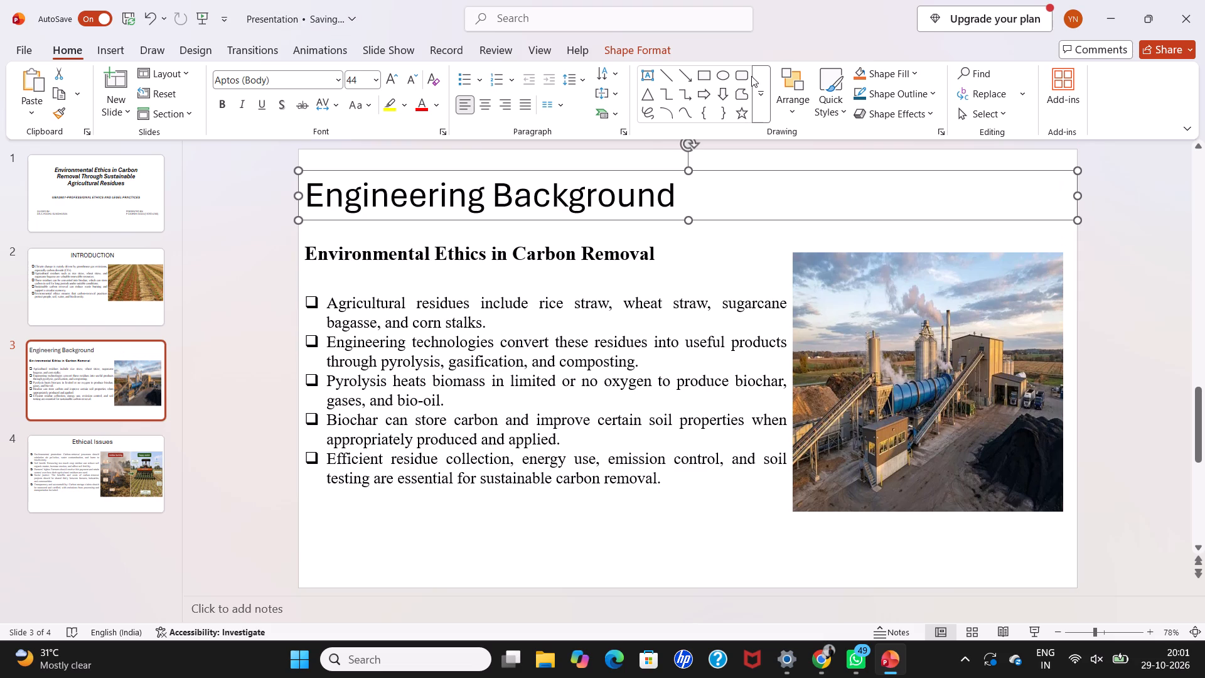
pyautogui.click(489, 100)
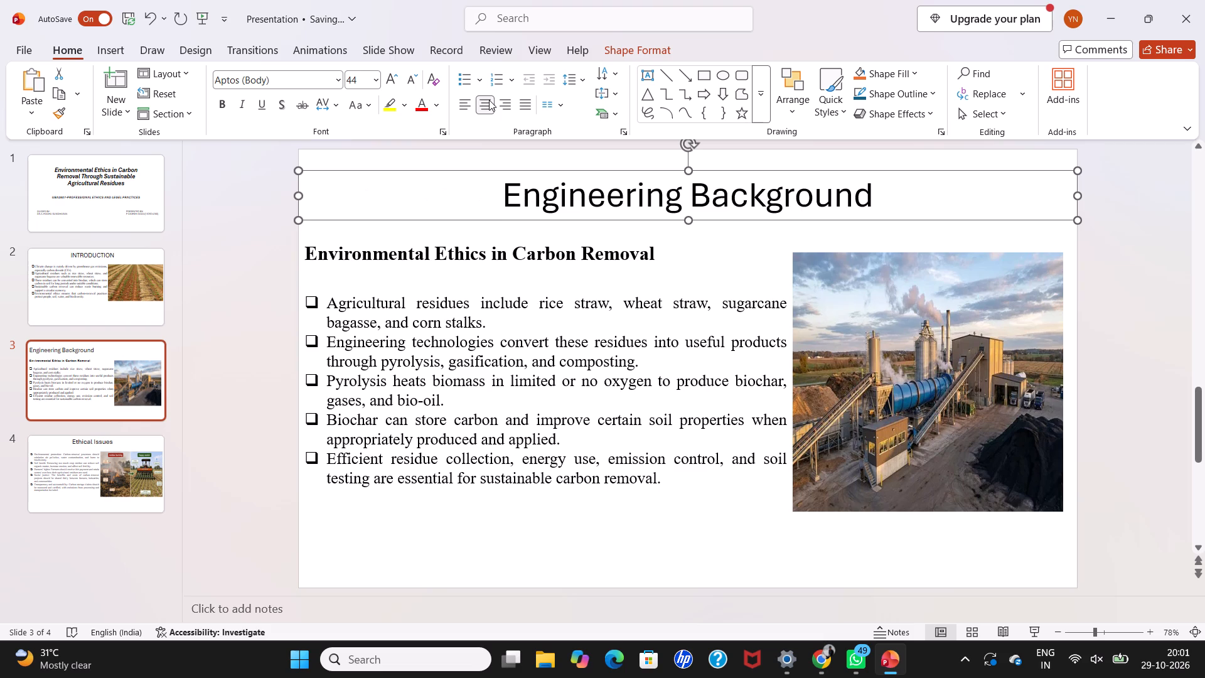
# Set the "Engineering Background" title on slide 3 to Times New Roman and make it bold.
pyautogui.click(338, 78)
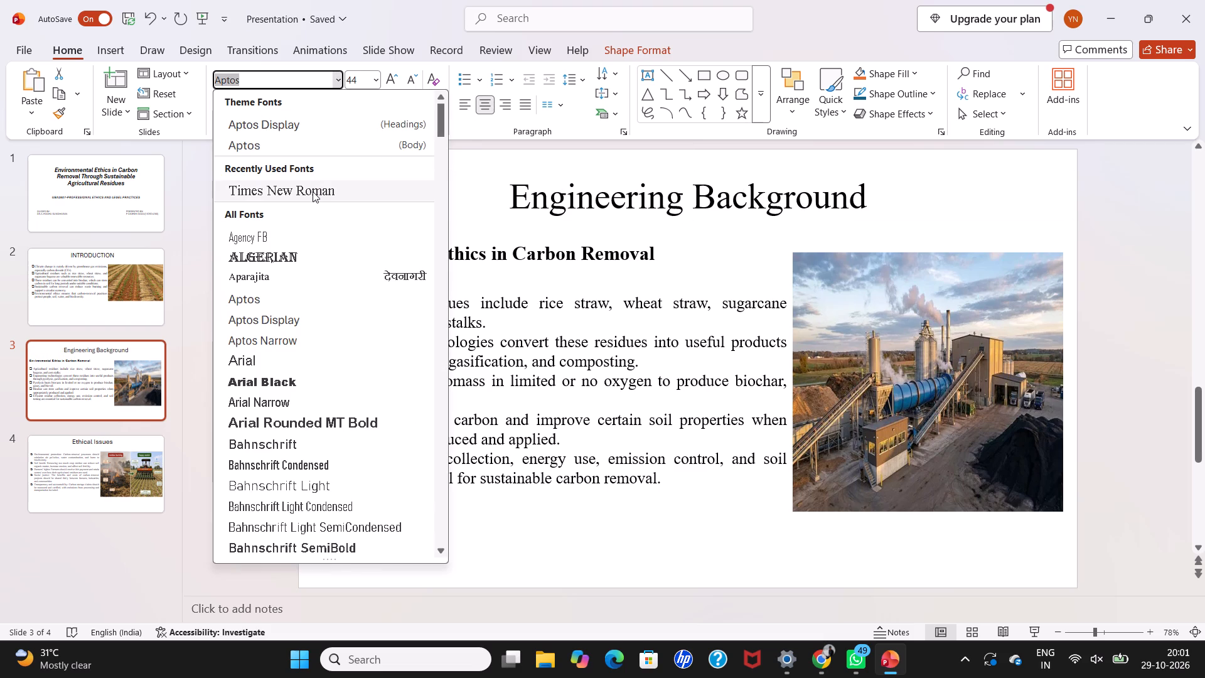
pyautogui.click(313, 191)
pyautogui.hotkey('ctrl', 'b')
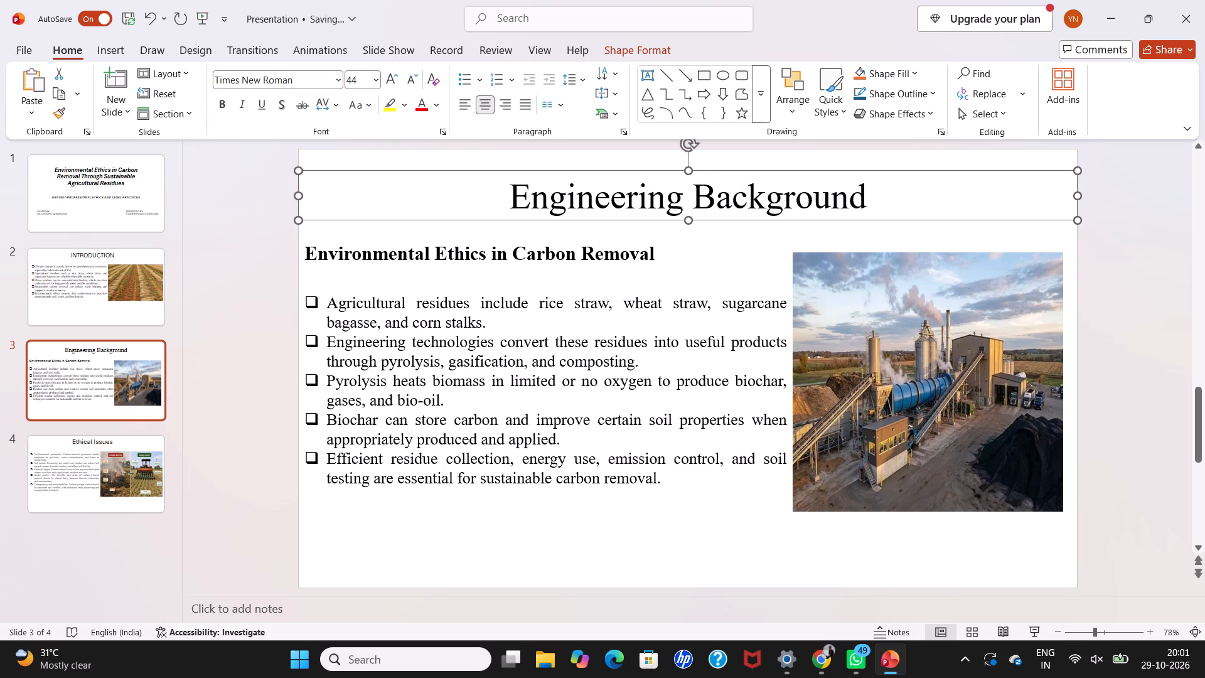
# Stretch the "INTRODUCTION" title box on slide 2 across the full slide width and center its text.
pyautogui.click(82, 279)
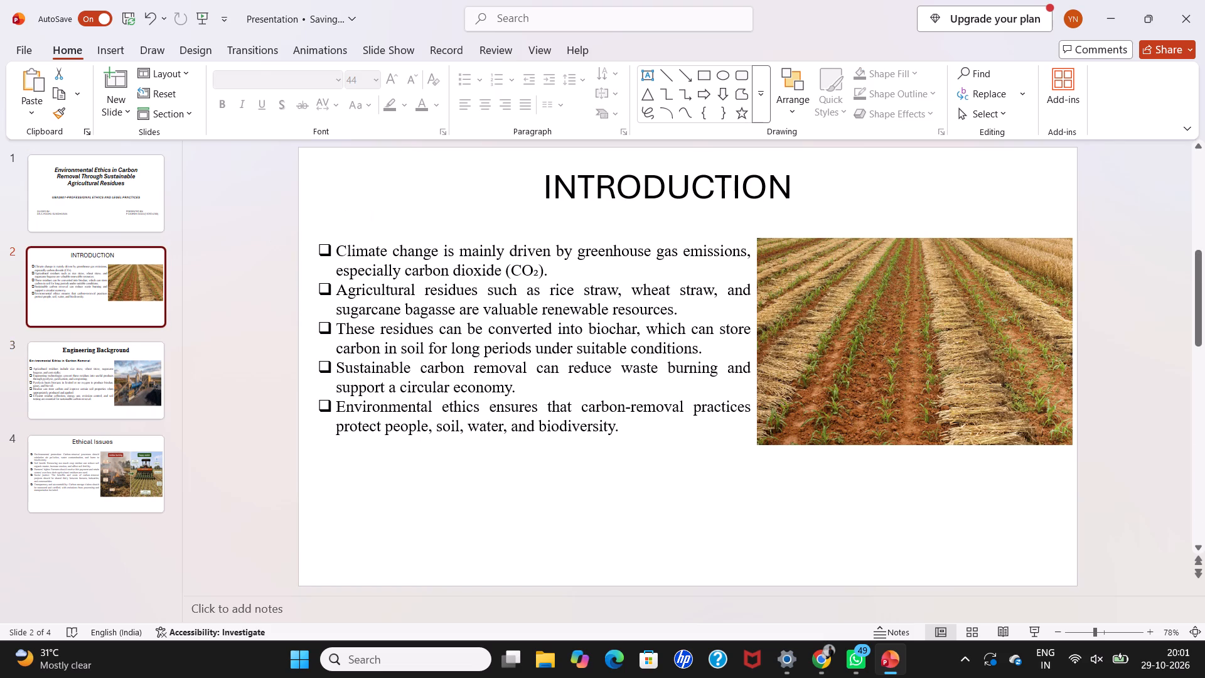
pyautogui.click(540, 181)
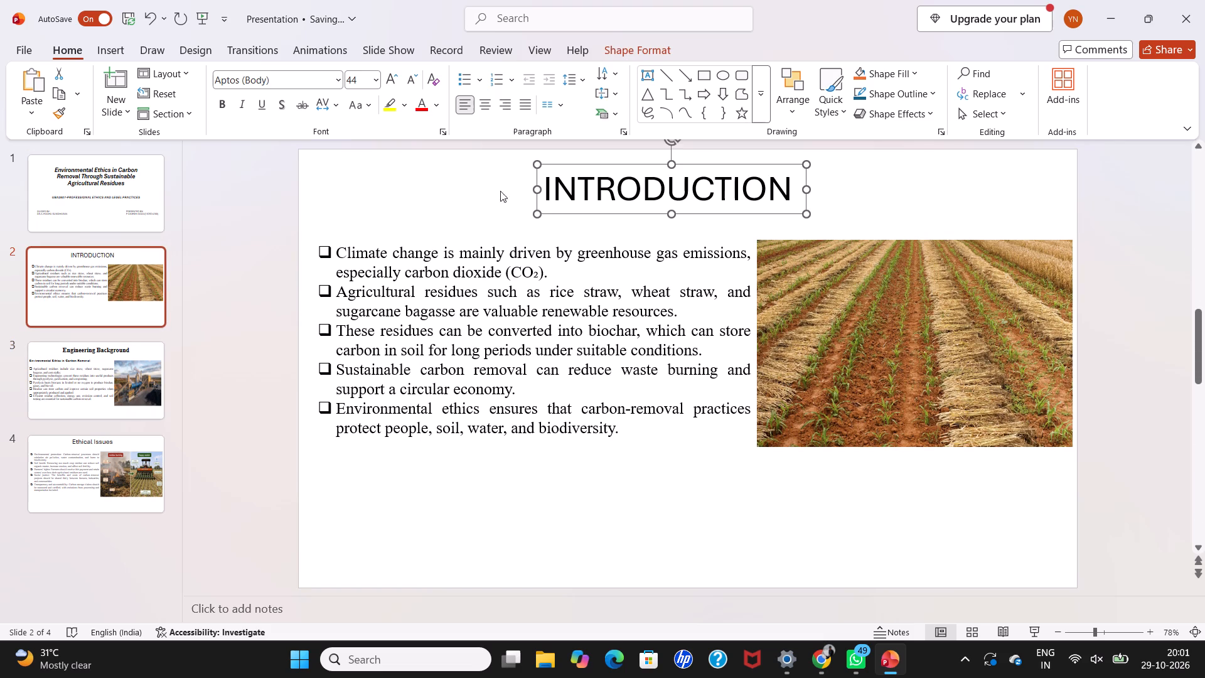
pyautogui.moveTo(537, 191); pyautogui.dragTo(301, 198)
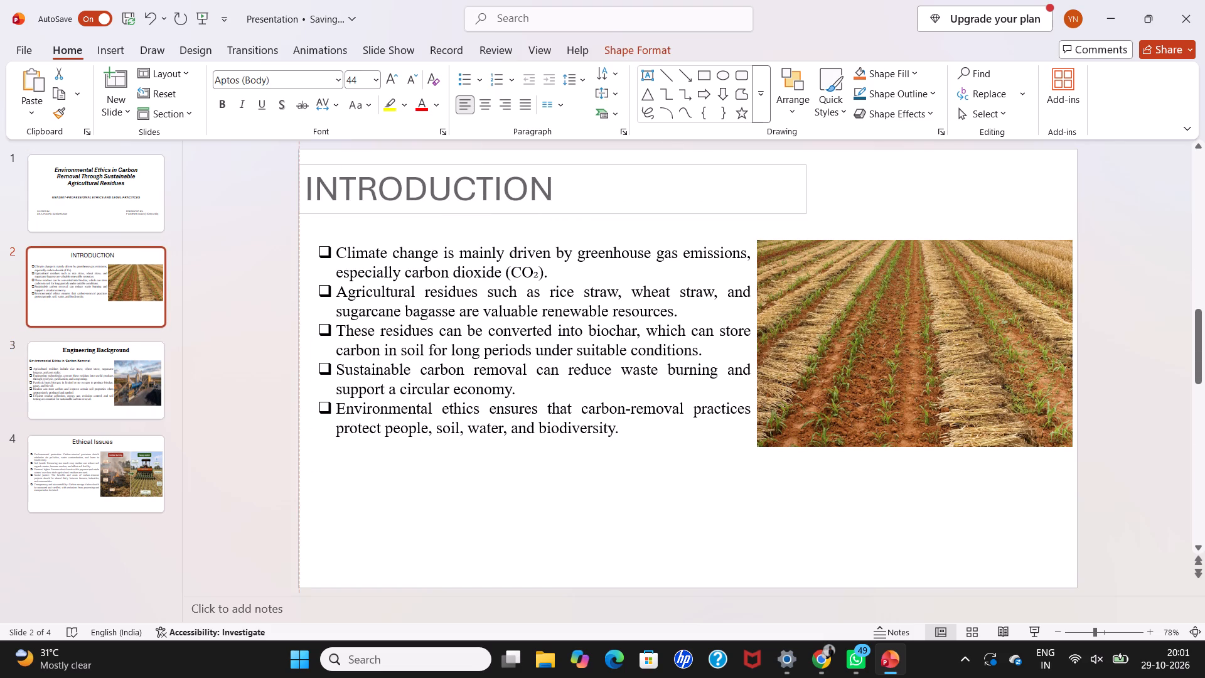
pyautogui.moveTo(301, 198); pyautogui.dragTo(298, 198)
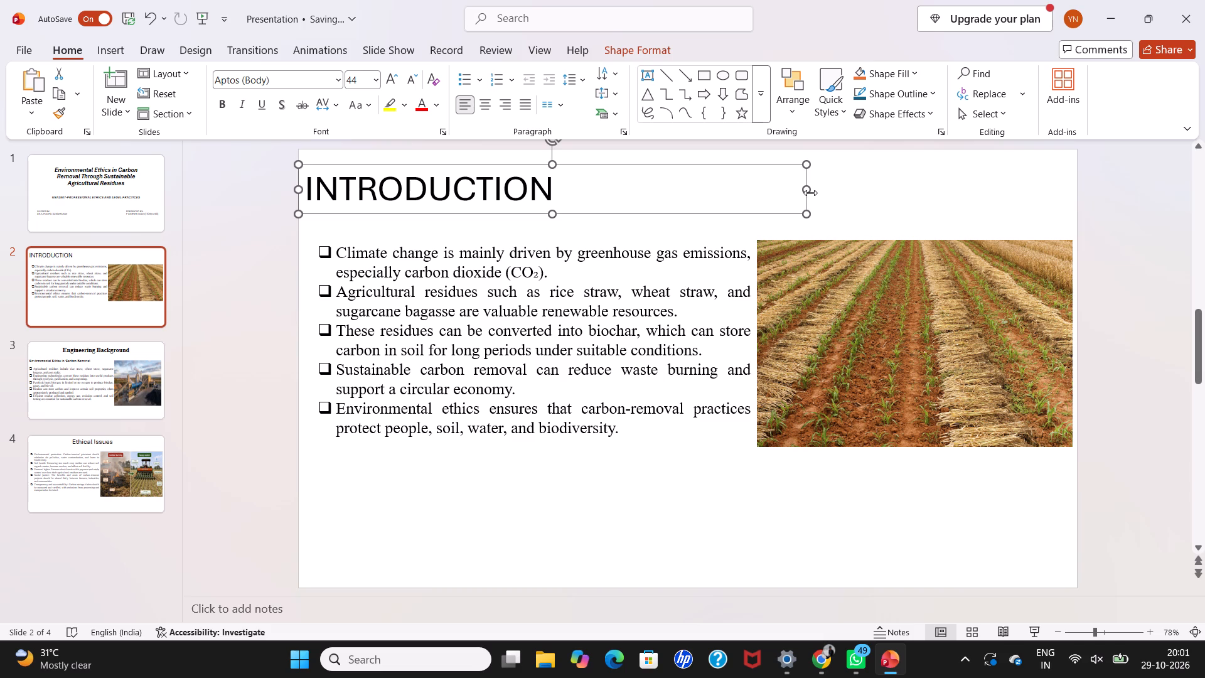
pyautogui.moveTo(810, 191); pyautogui.dragTo(1061, 220)
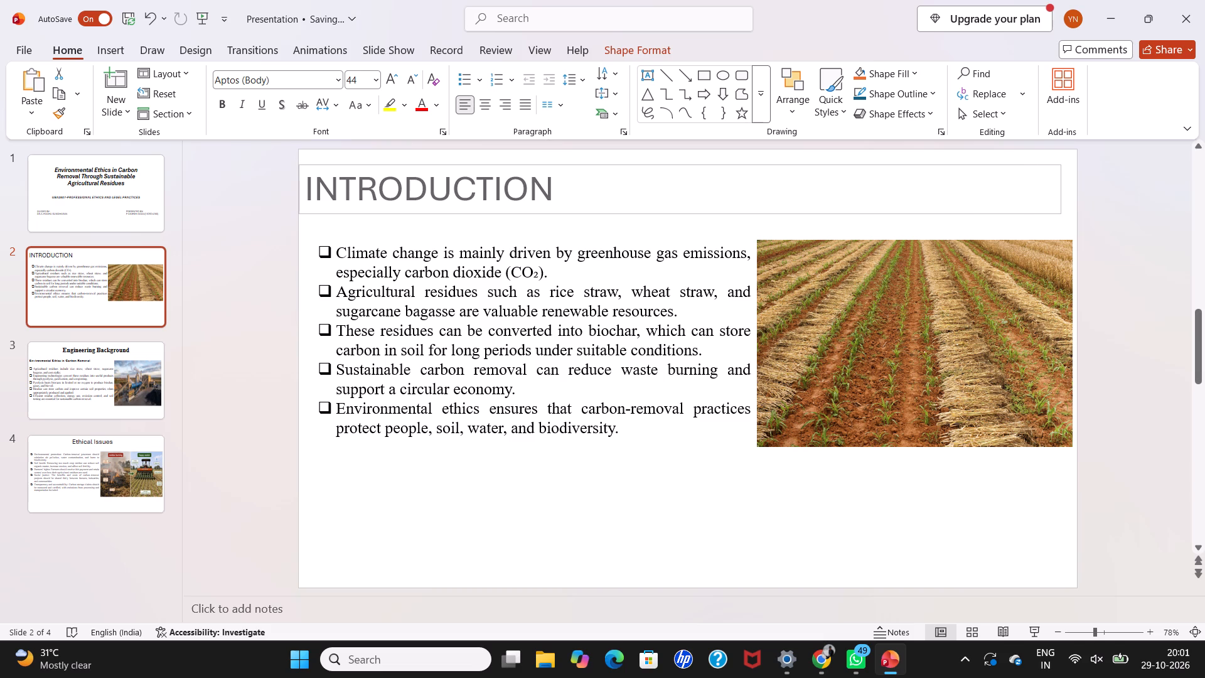
pyautogui.moveTo(1061, 220); pyautogui.dragTo(1079, 243)
pyautogui.click(486, 101)
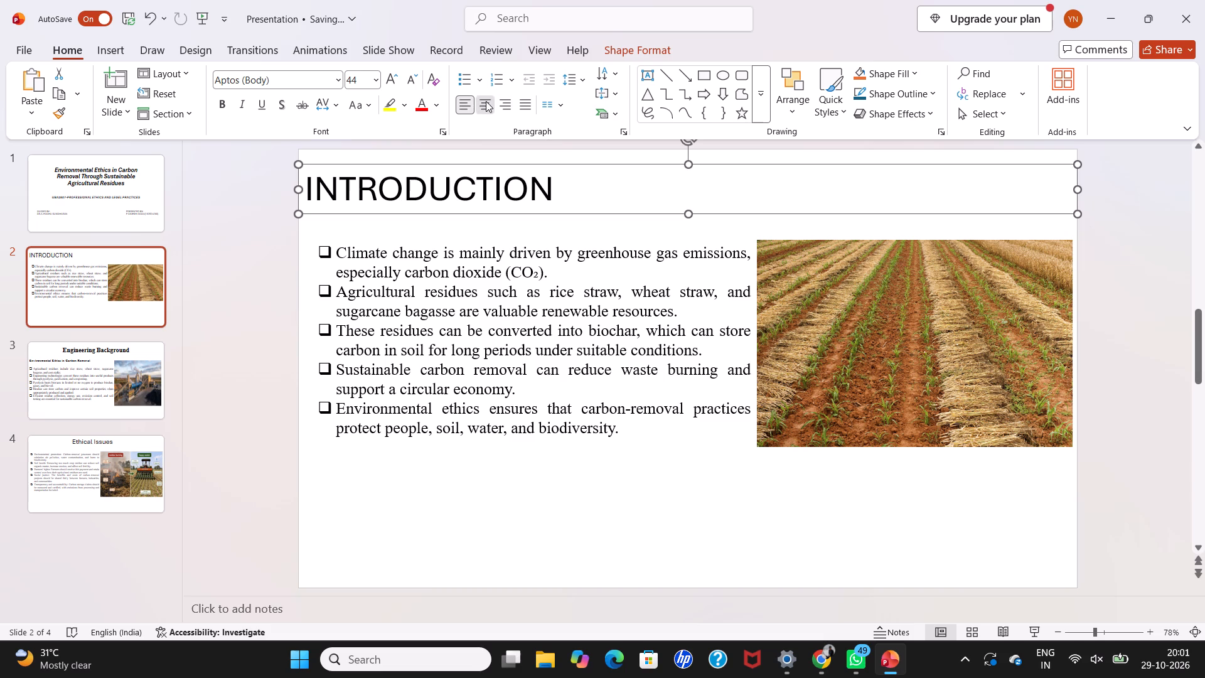
# Set the "INTRODUCTION" title to Times New Roman and make it bold.
pyautogui.click(336, 80)
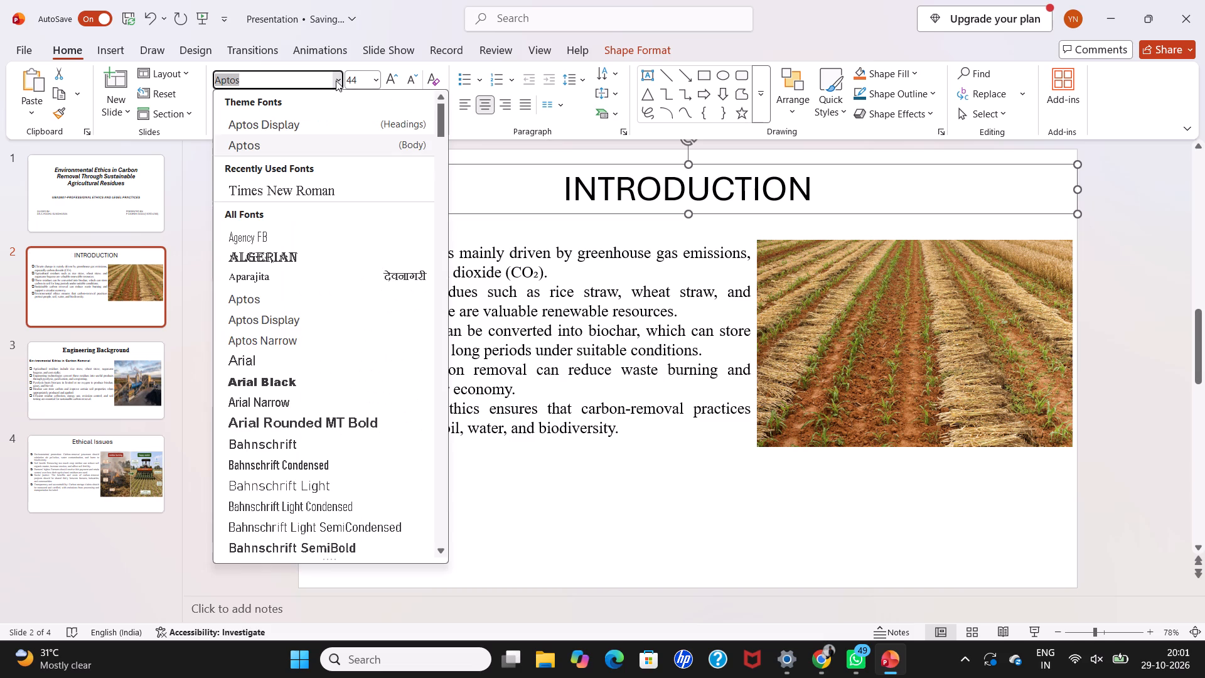
pyautogui.click(286, 183)
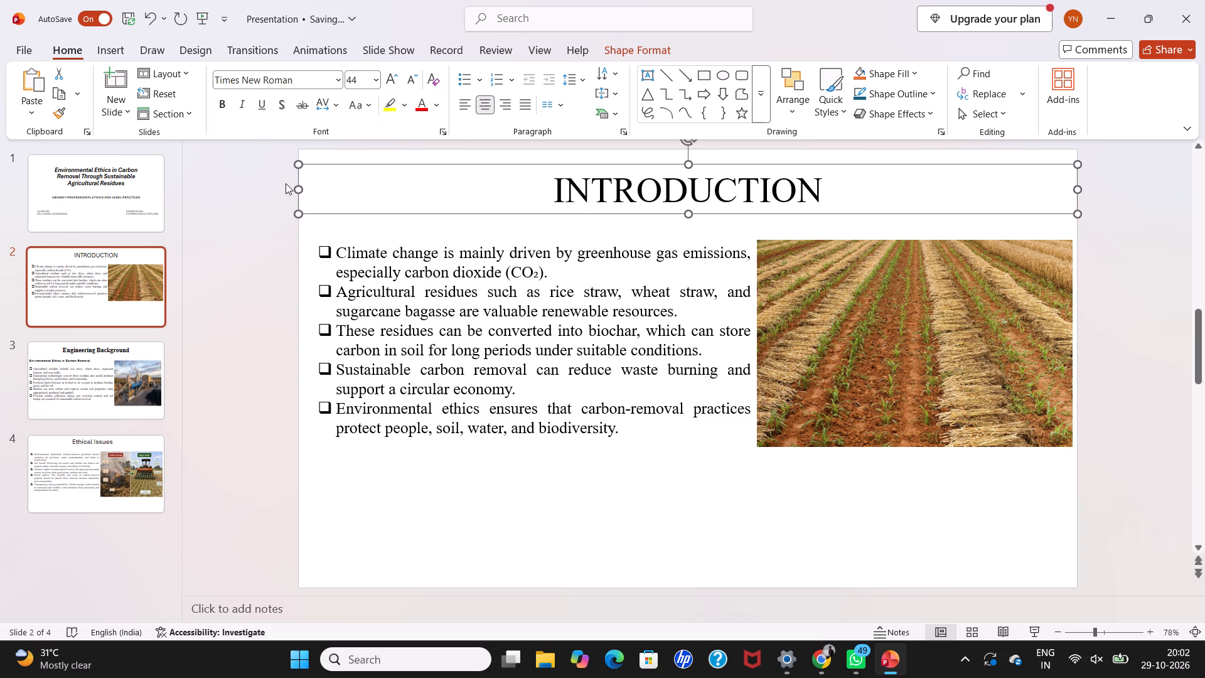
pyautogui.hotkey('ctrl', 'b')
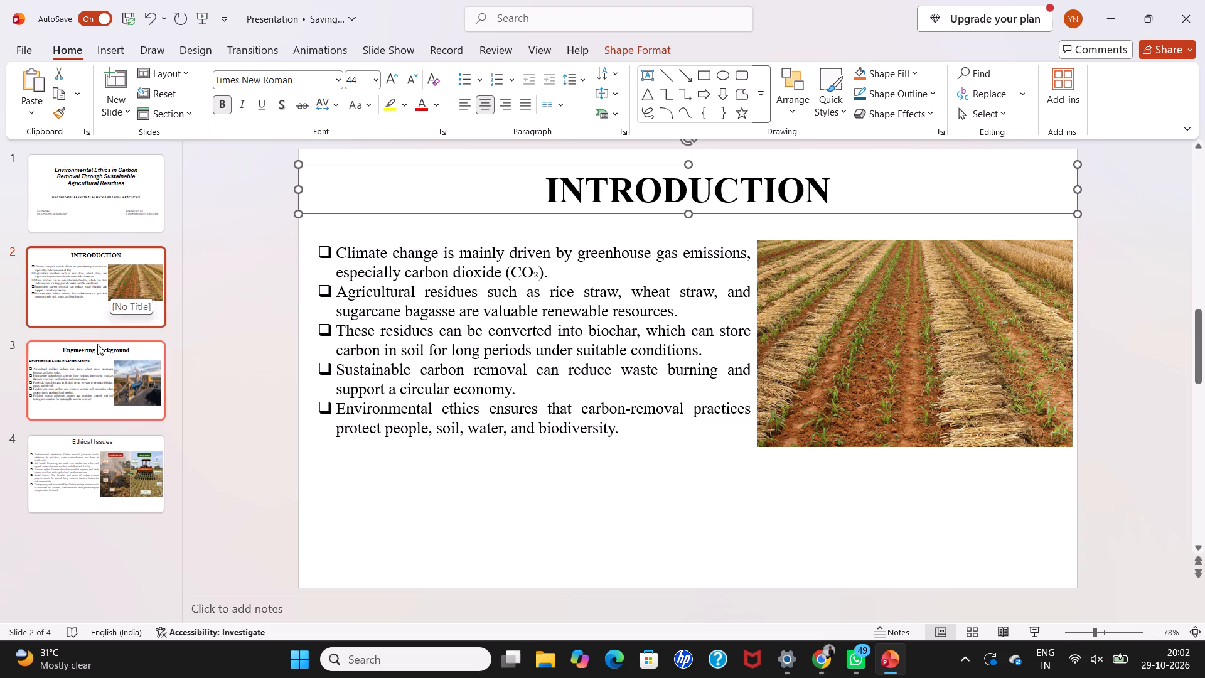
# Format the main title on slide 1 in Times New Roman, with text shadow applied and italics removed.
pyautogui.click(67, 205)
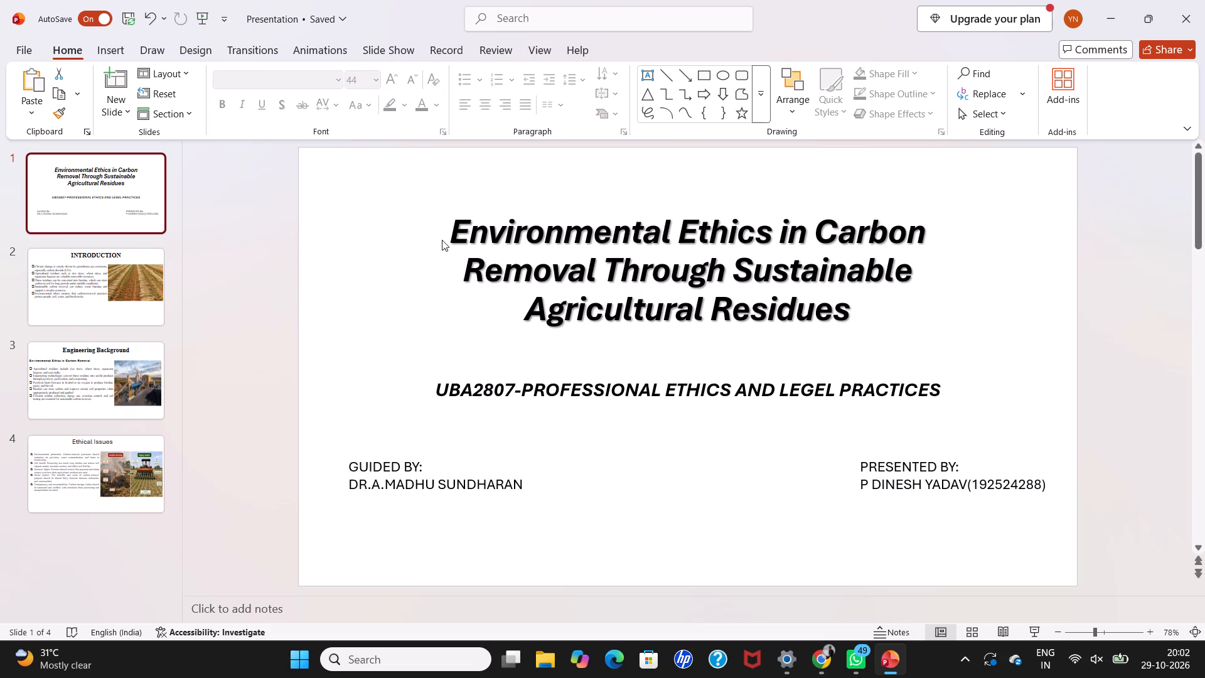
pyautogui.click(442, 240)
pyautogui.click(458, 242)
pyautogui.click(443, 218)
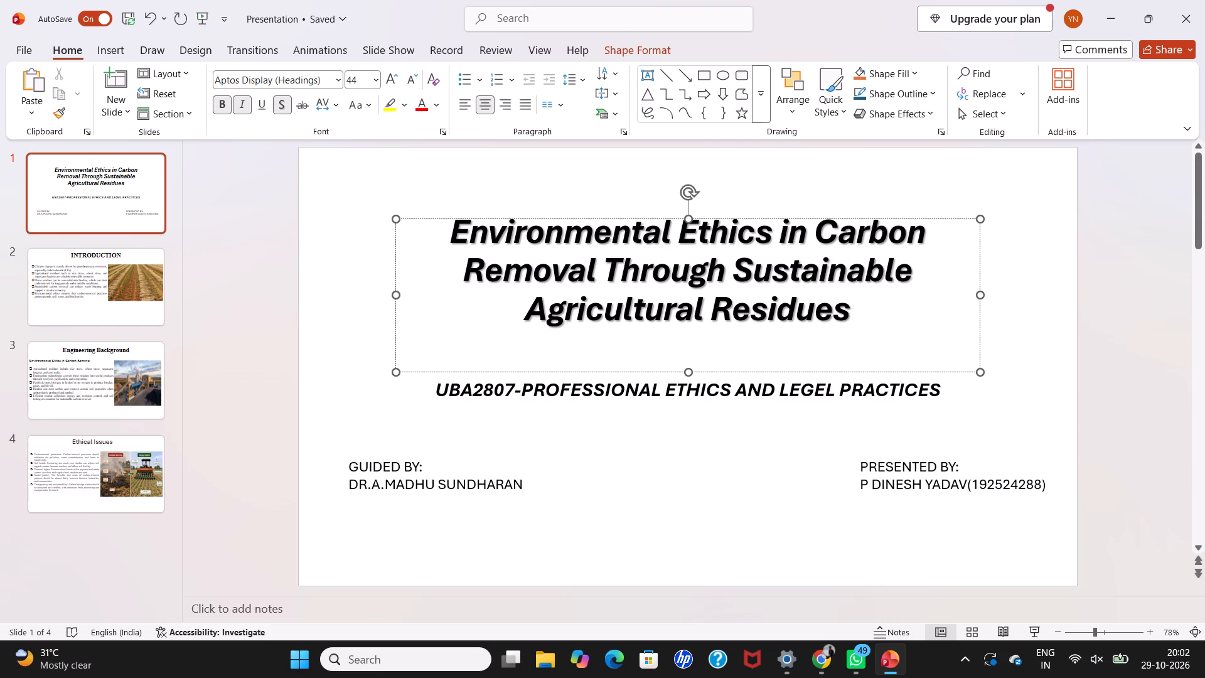
pyautogui.click(336, 77)
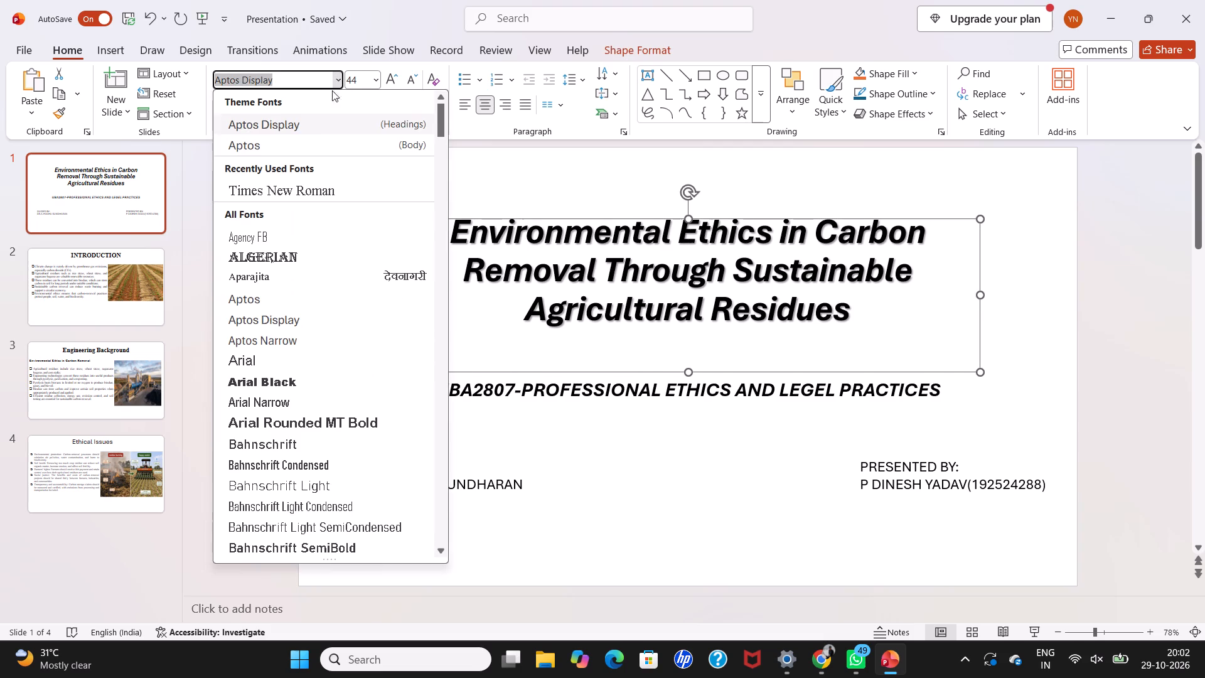
pyautogui.click(313, 191)
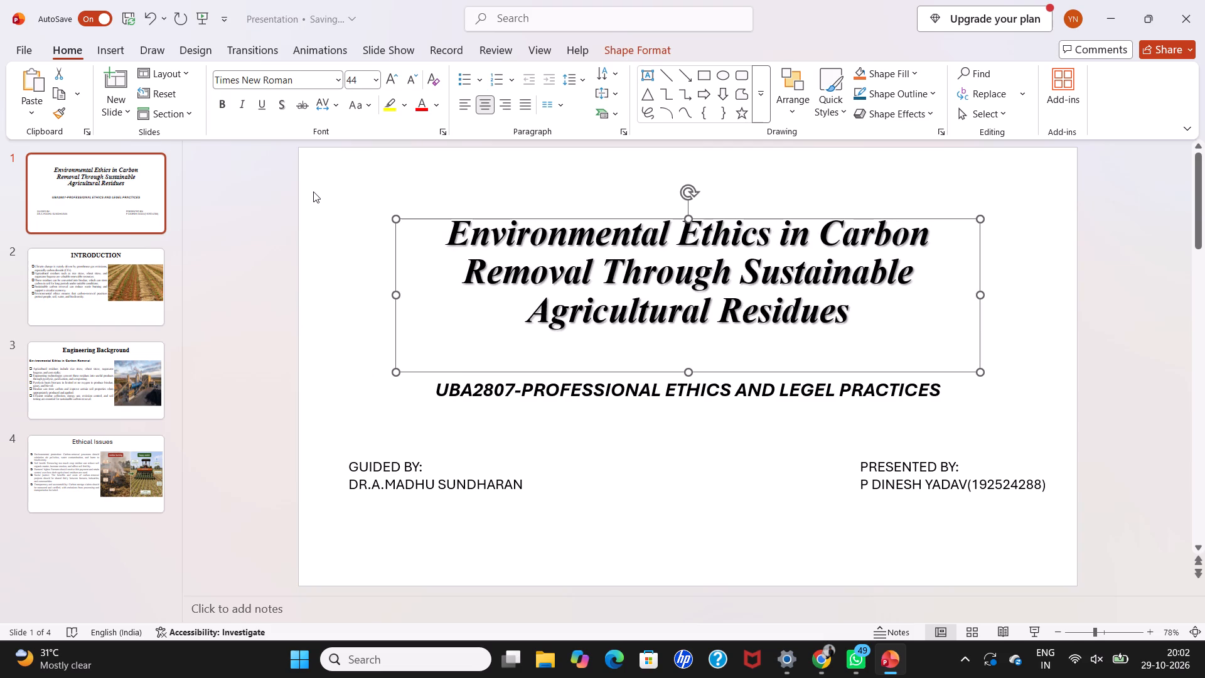
pyautogui.click(280, 104)
pyautogui.click(280, 104)
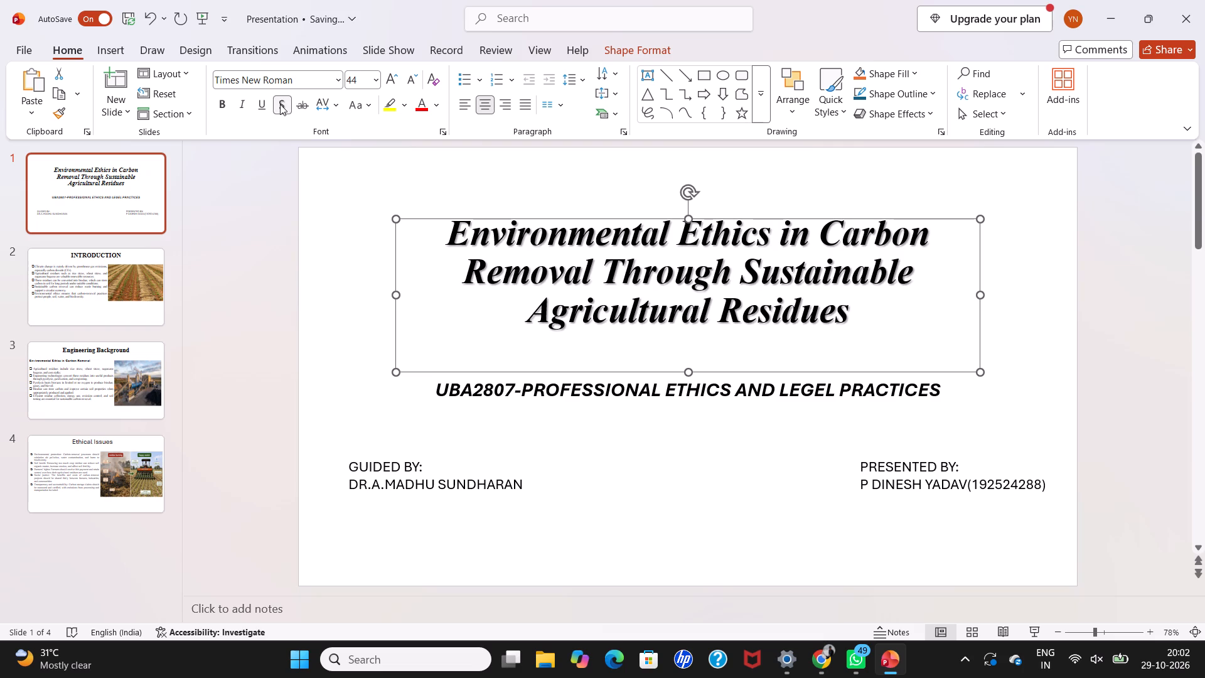
pyautogui.click(247, 108)
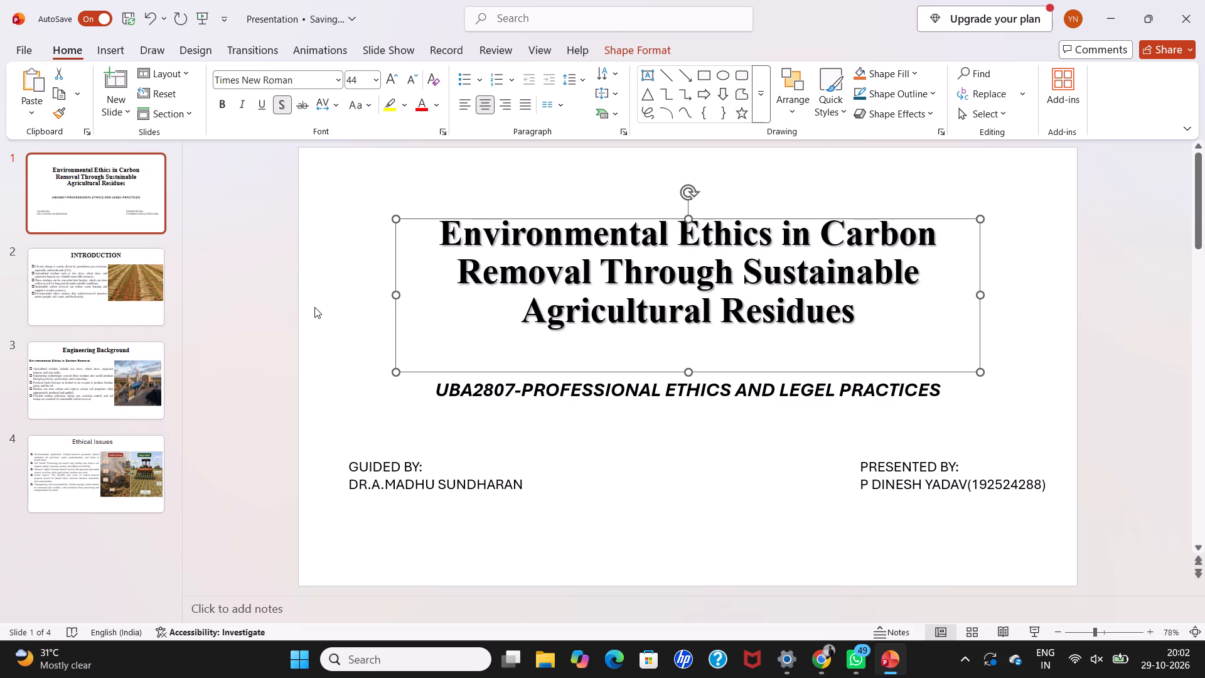
# Set the UBA2807 course subtitle on the title slide to Times New Roman and remove its italics.
pyautogui.click(436, 389)
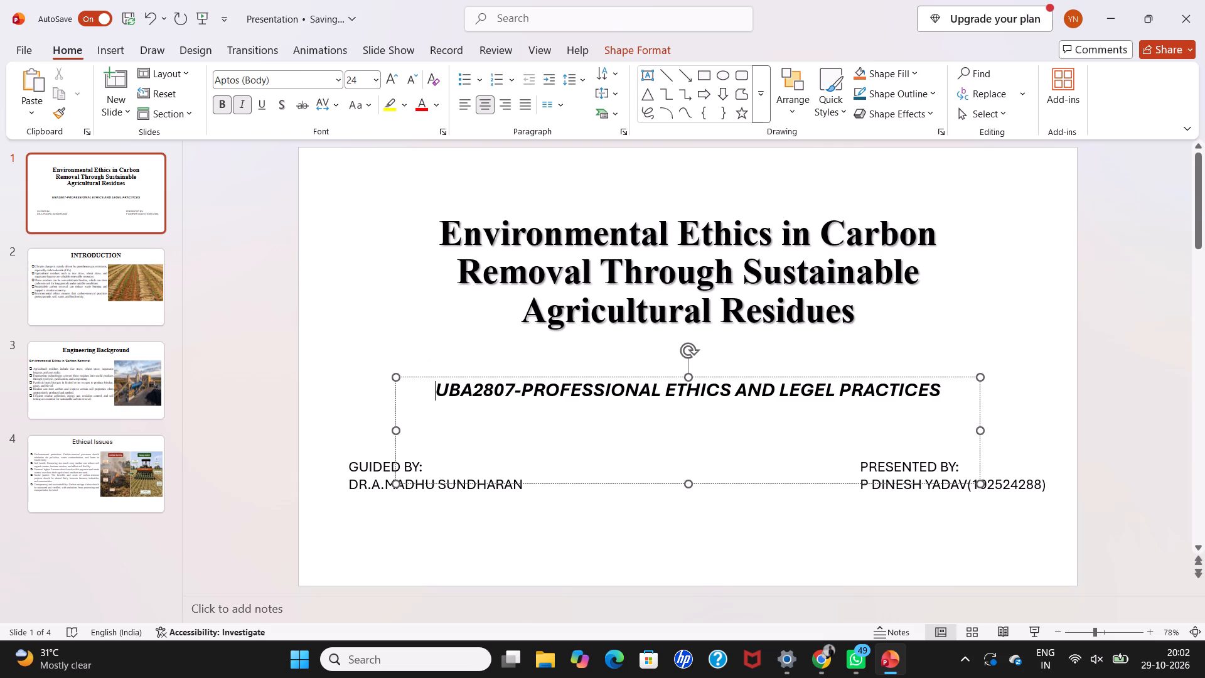
pyautogui.click(427, 375)
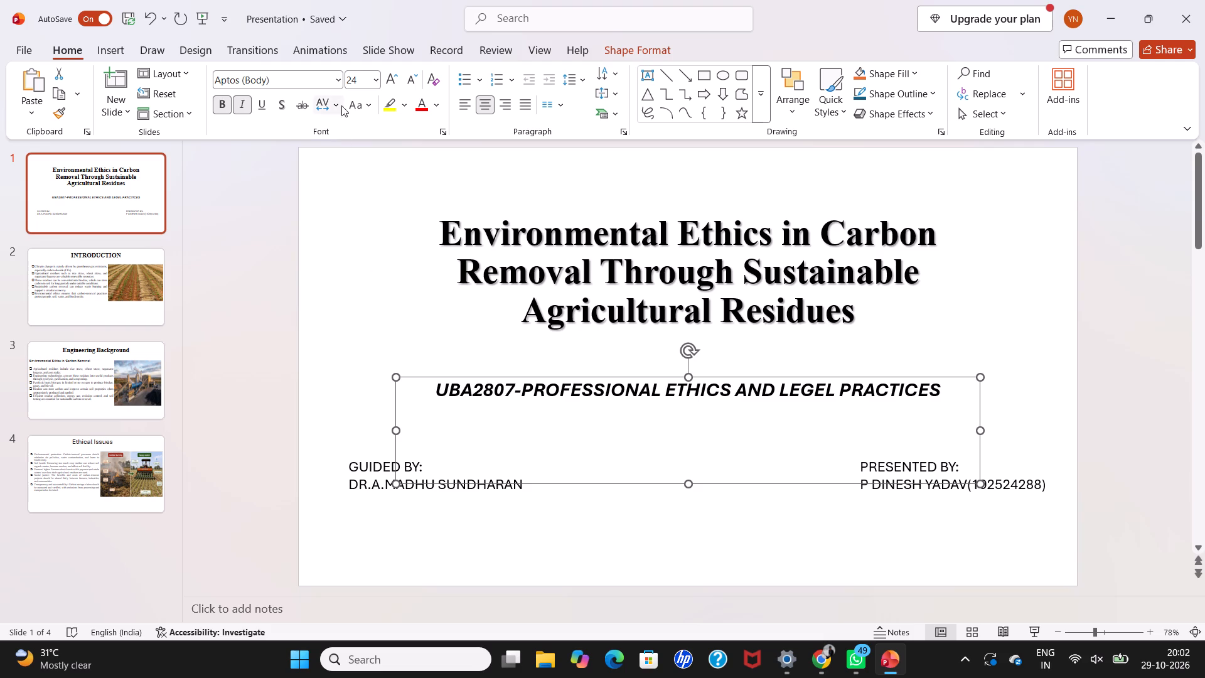
pyautogui.click(333, 81)
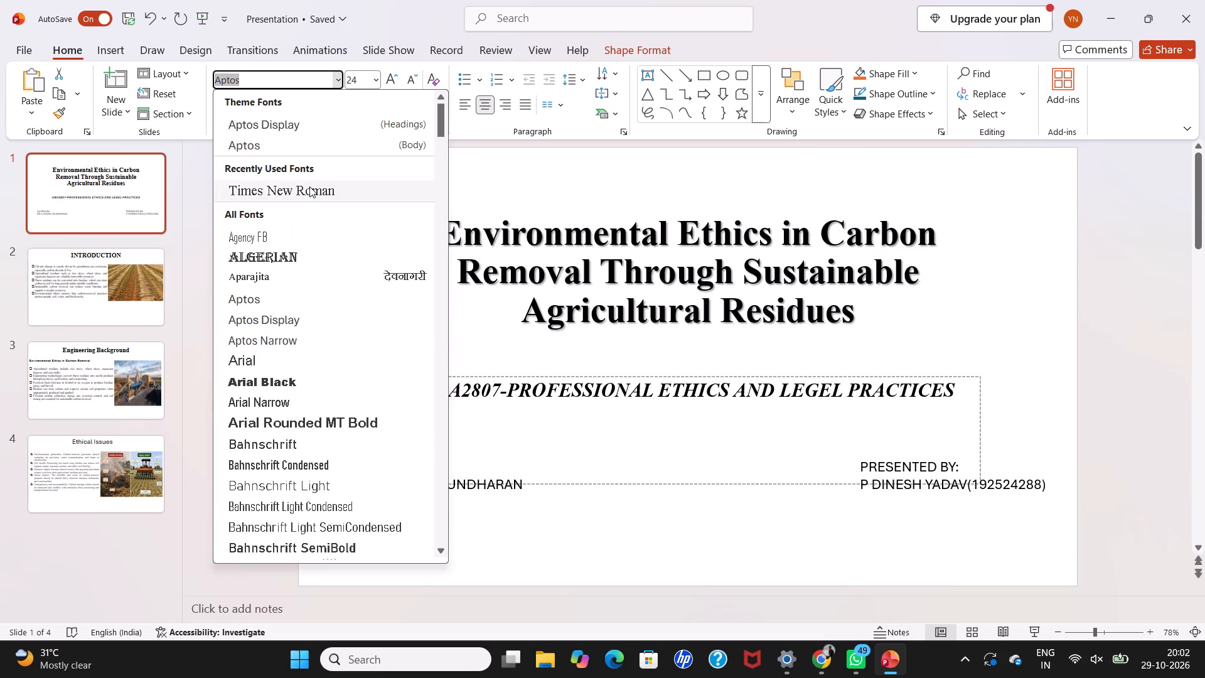
pyautogui.click(309, 186)
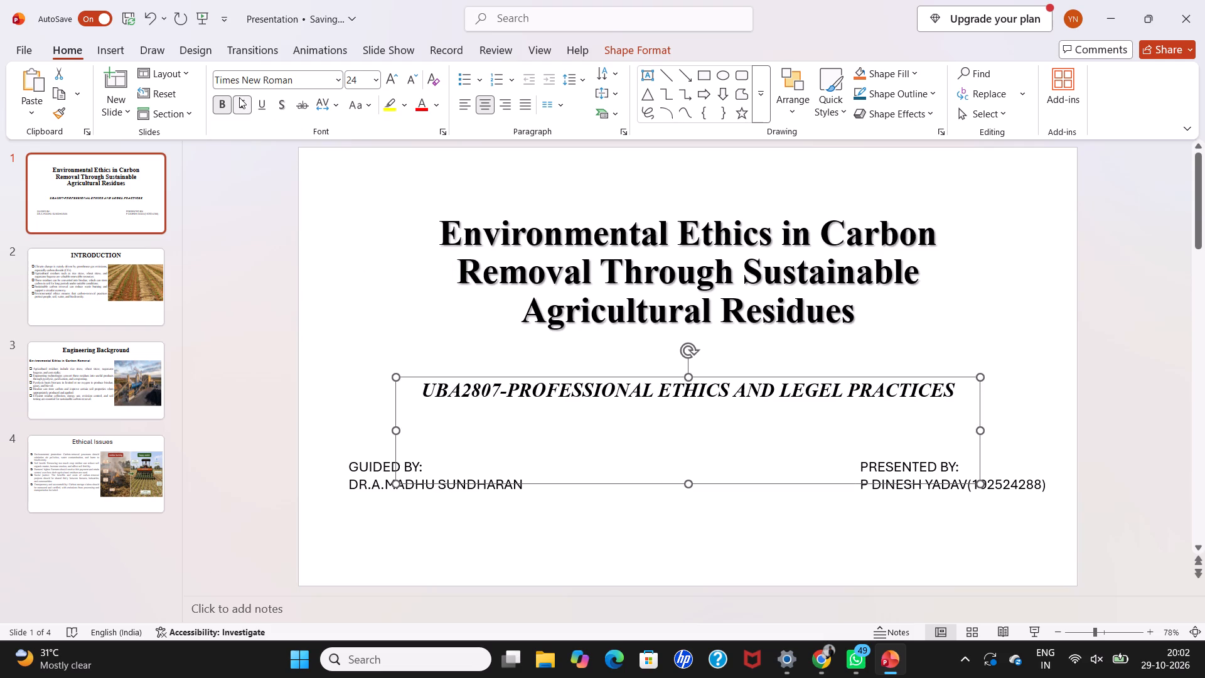
pyautogui.click(239, 97)
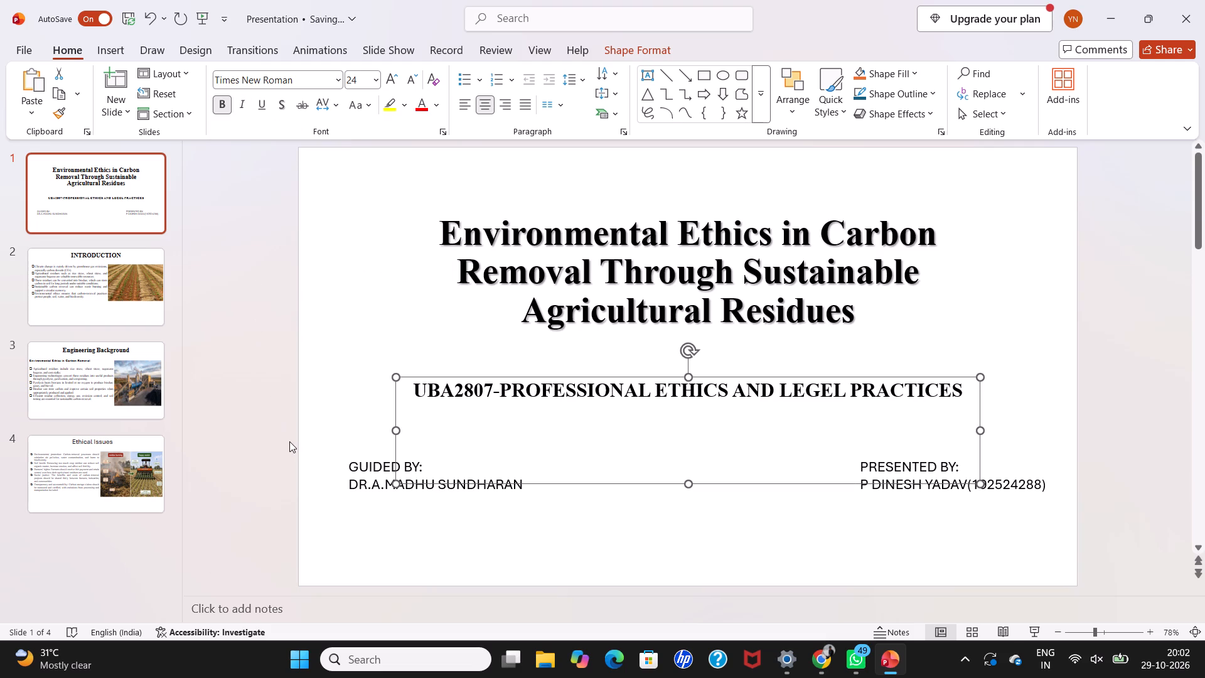
# Make the "GUIDED BY:" and "PRESENTED BY:" labels on the title slide bold, leaving the names below them regular.
pyautogui.click(346, 482)
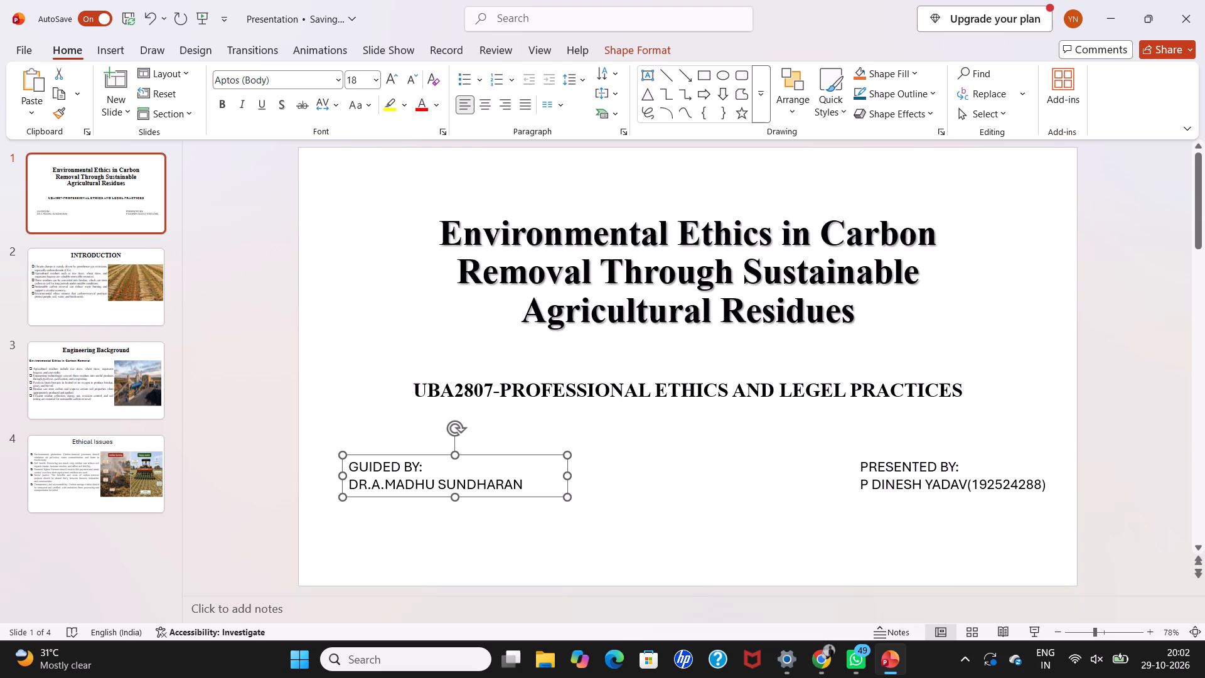
pyautogui.click(448, 455)
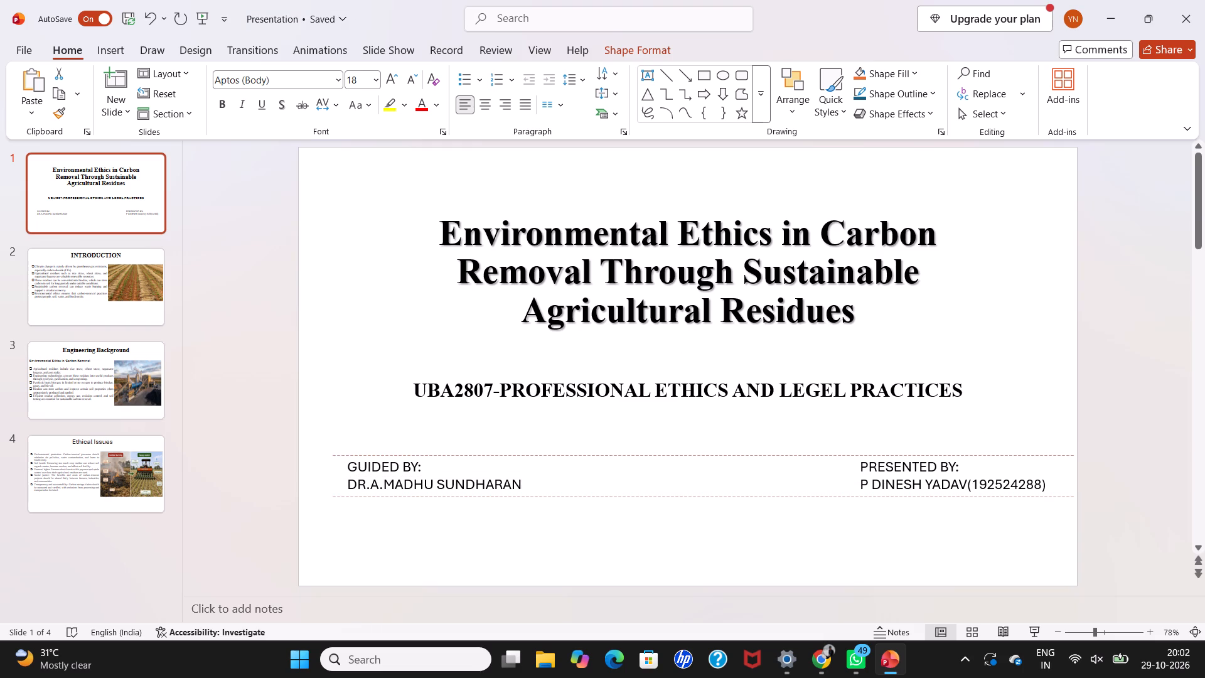
pyautogui.click(373, 451)
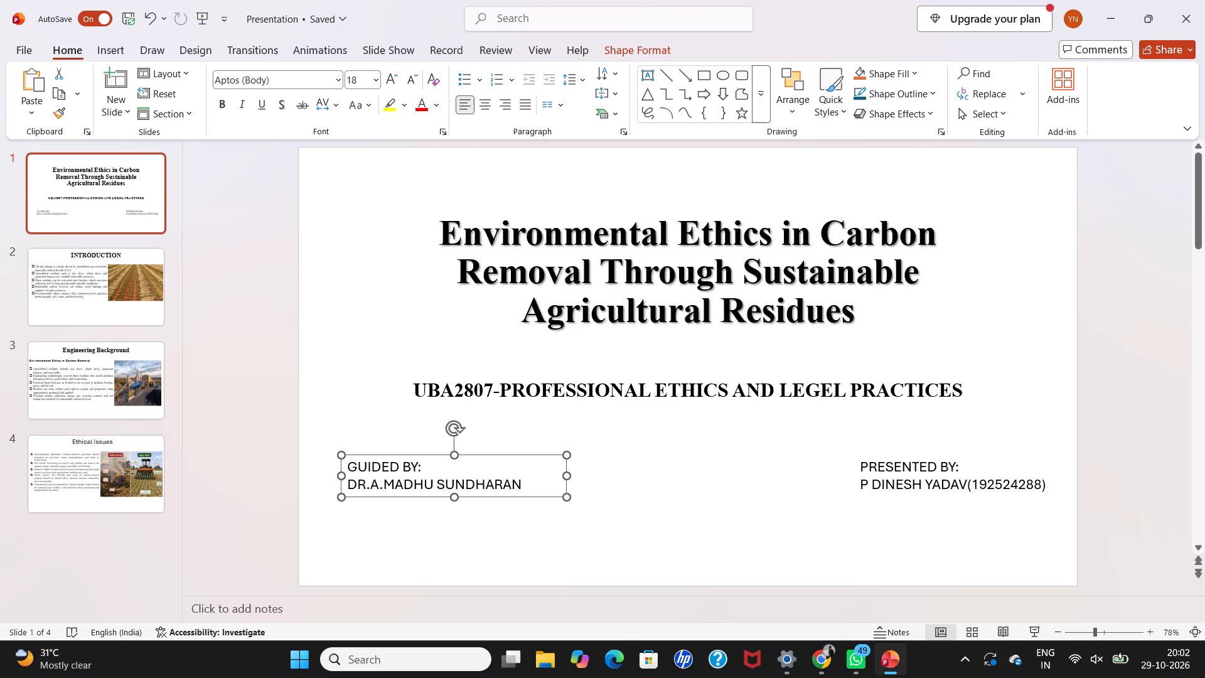
pyautogui.moveTo(348, 468); pyautogui.dragTo(424, 472)
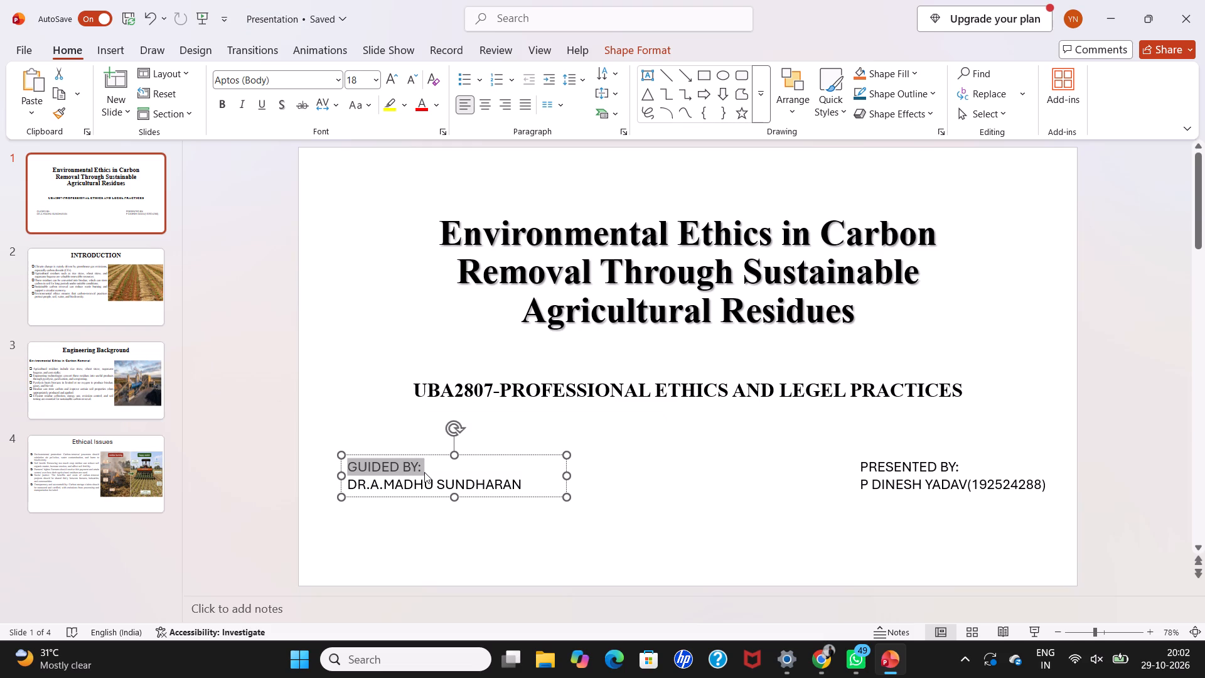
pyautogui.hotkey('ctrl', 'b')
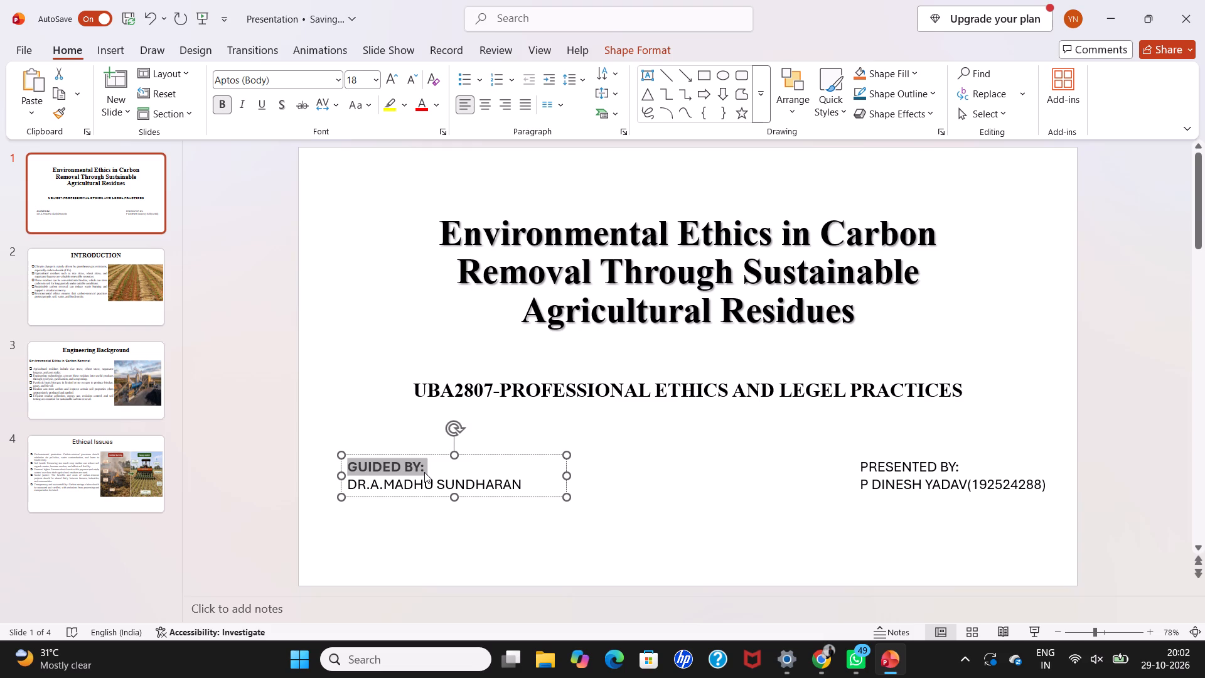
pyautogui.click(867, 464)
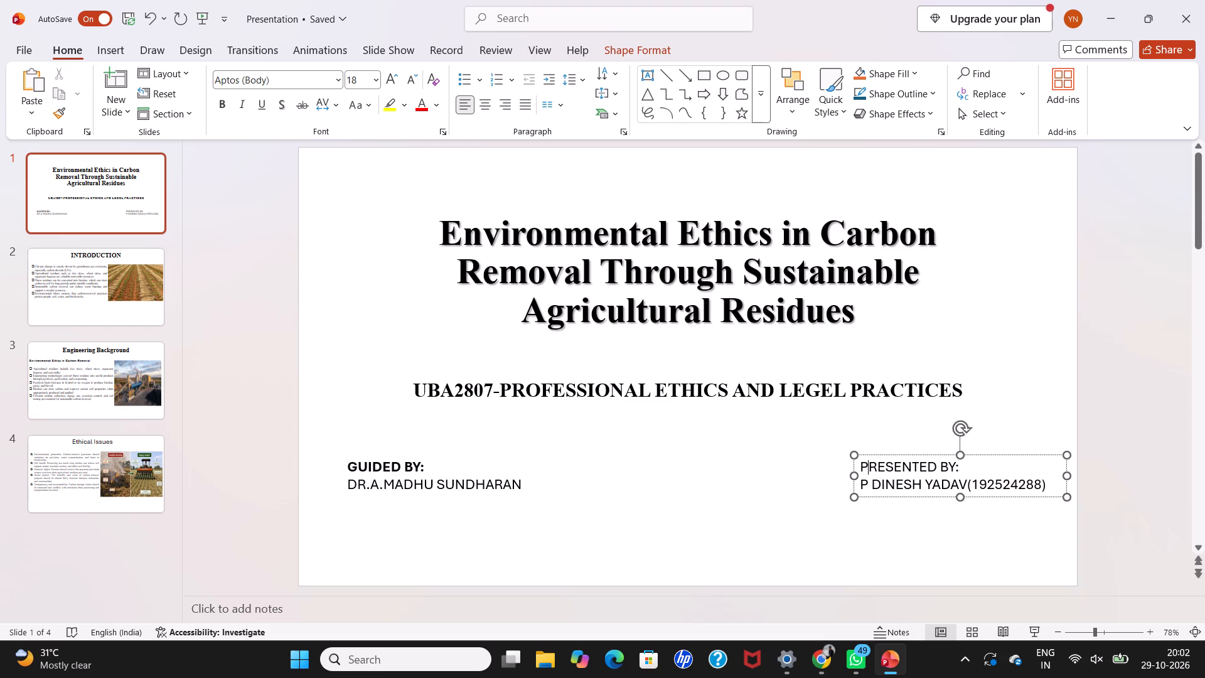
pyautogui.moveTo(860, 466); pyautogui.dragTo(979, 465)
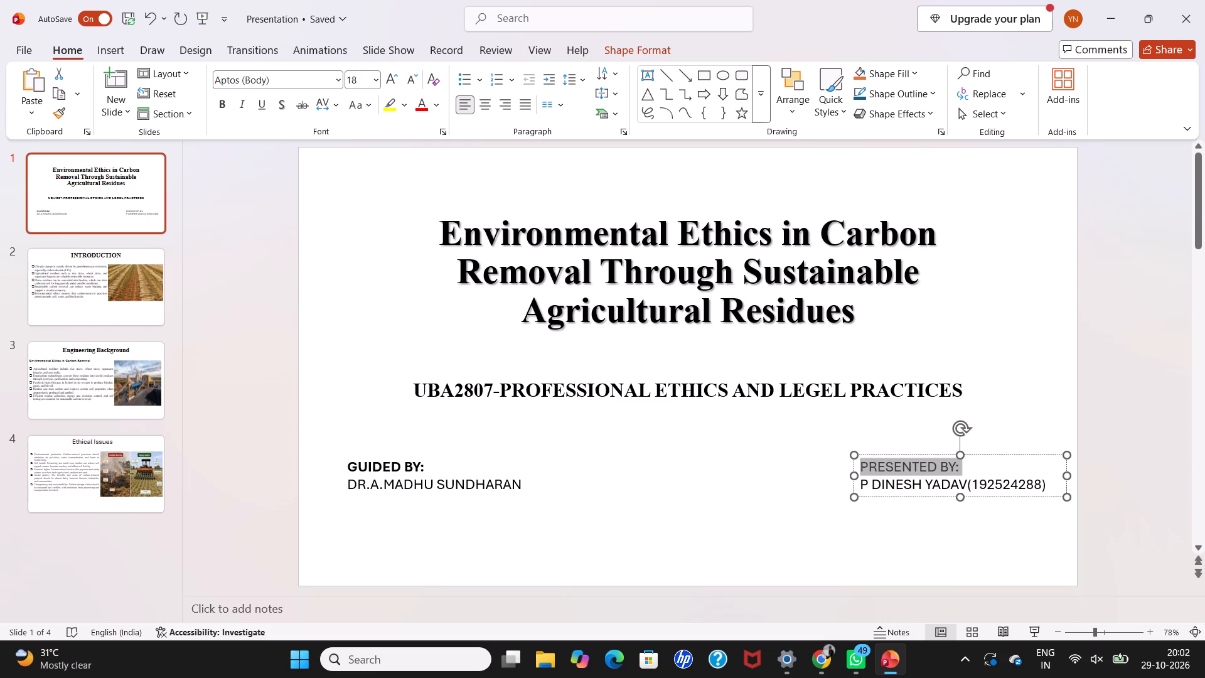
pyautogui.moveTo(979, 465); pyautogui.dragTo(979, 465)
pyautogui.hotkey('ctrl', 'b')
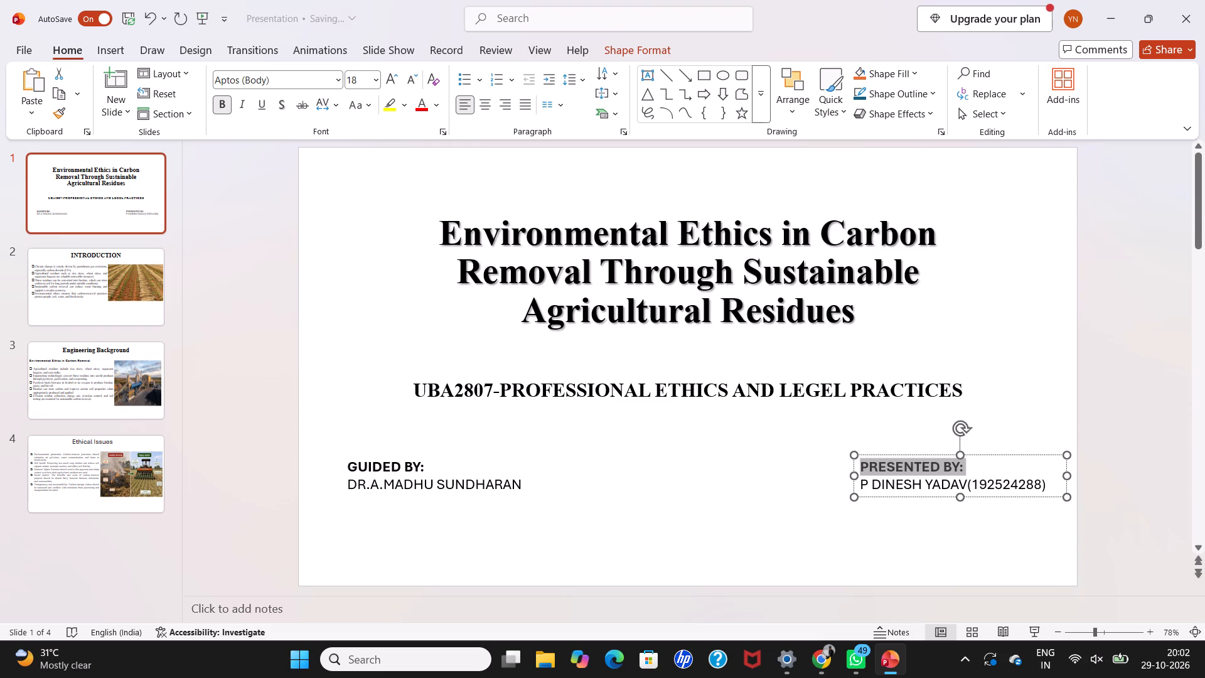
# Set the whole "GUIDED BY:" text box on the title slide to Times New Roman.
pyautogui.click(709, 455)
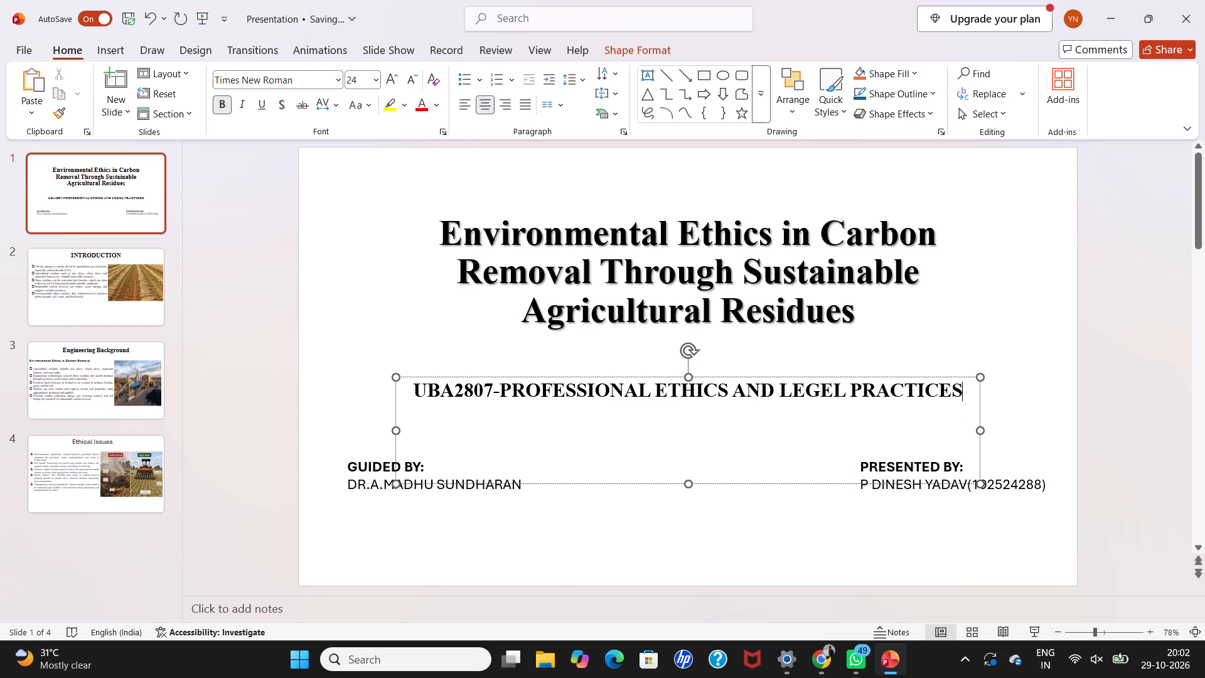
pyautogui.click(372, 465)
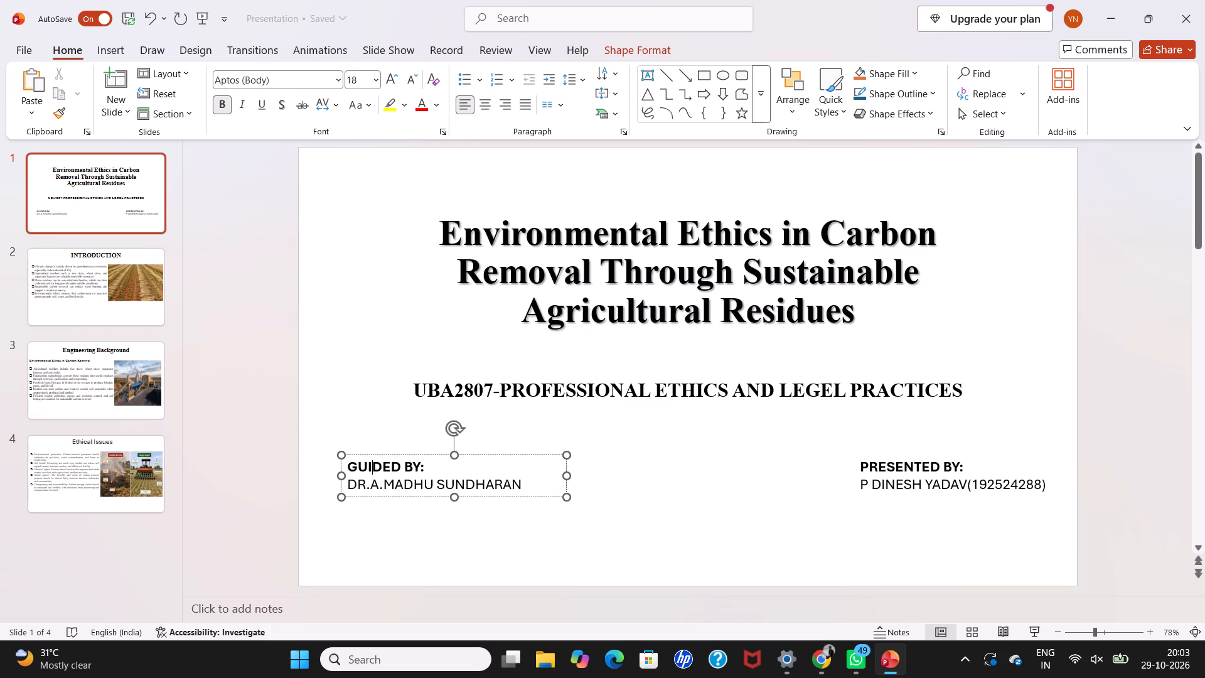
pyautogui.click(362, 453)
pyautogui.click(337, 77)
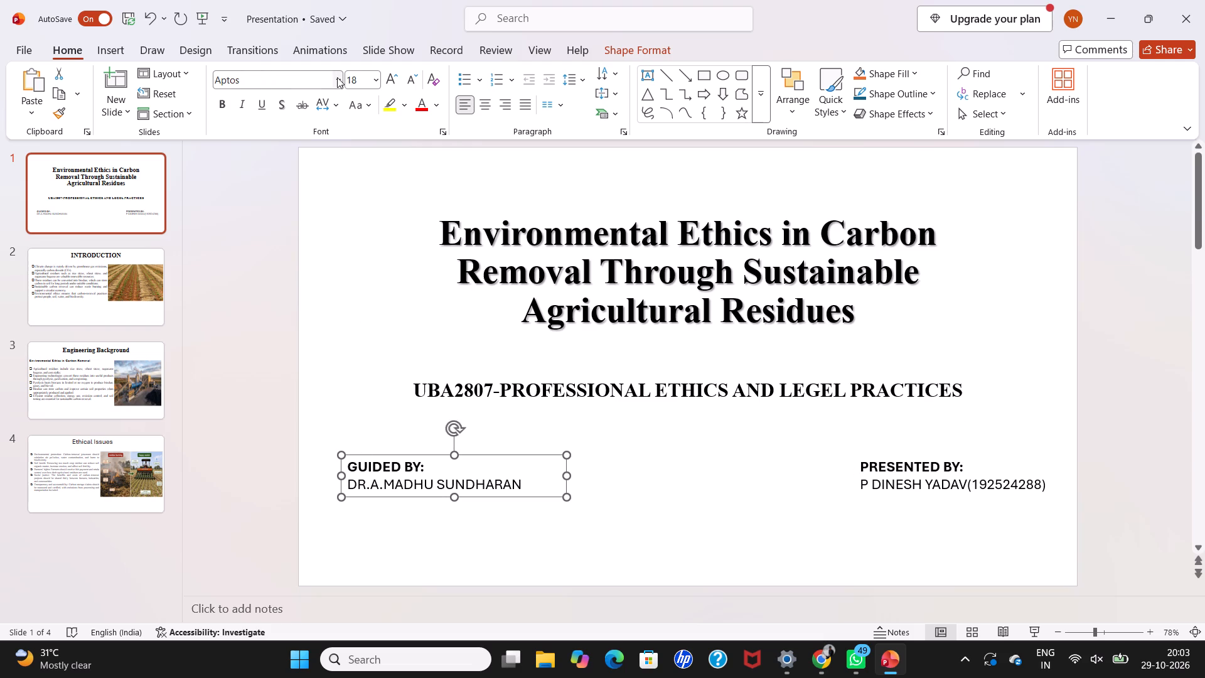
pyautogui.click(301, 185)
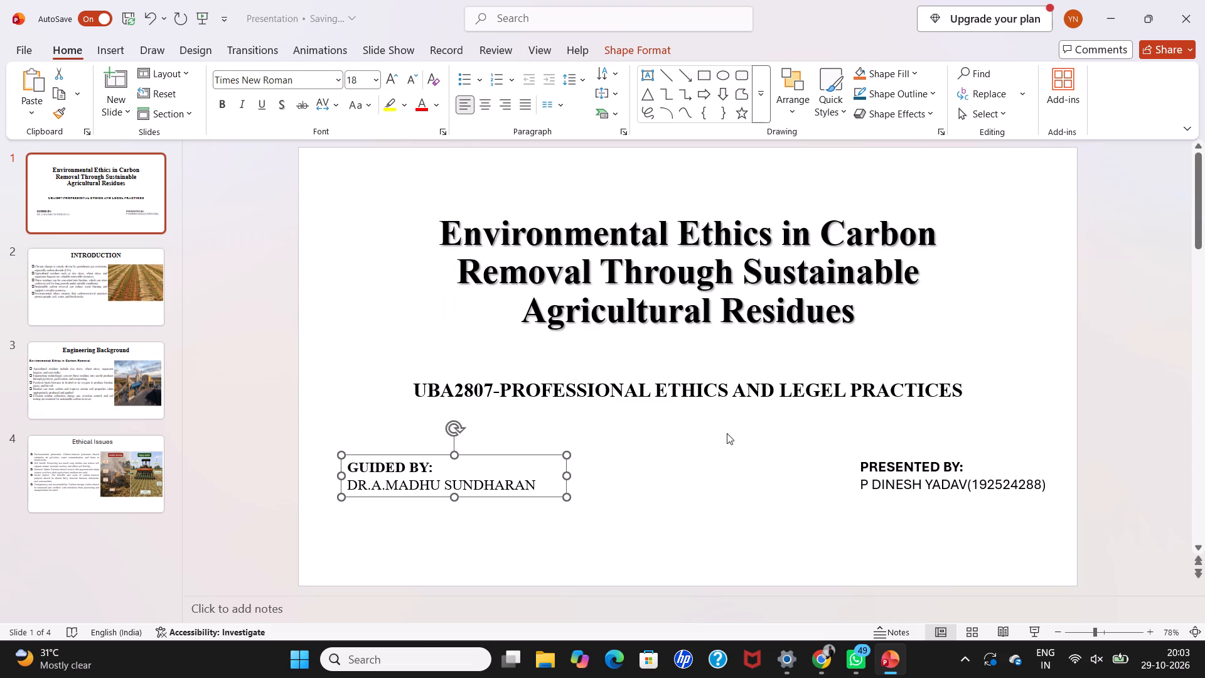
# Set the whole "PRESENTED BY:" text box on the title slide to Times New Roman.
pyautogui.click(920, 485)
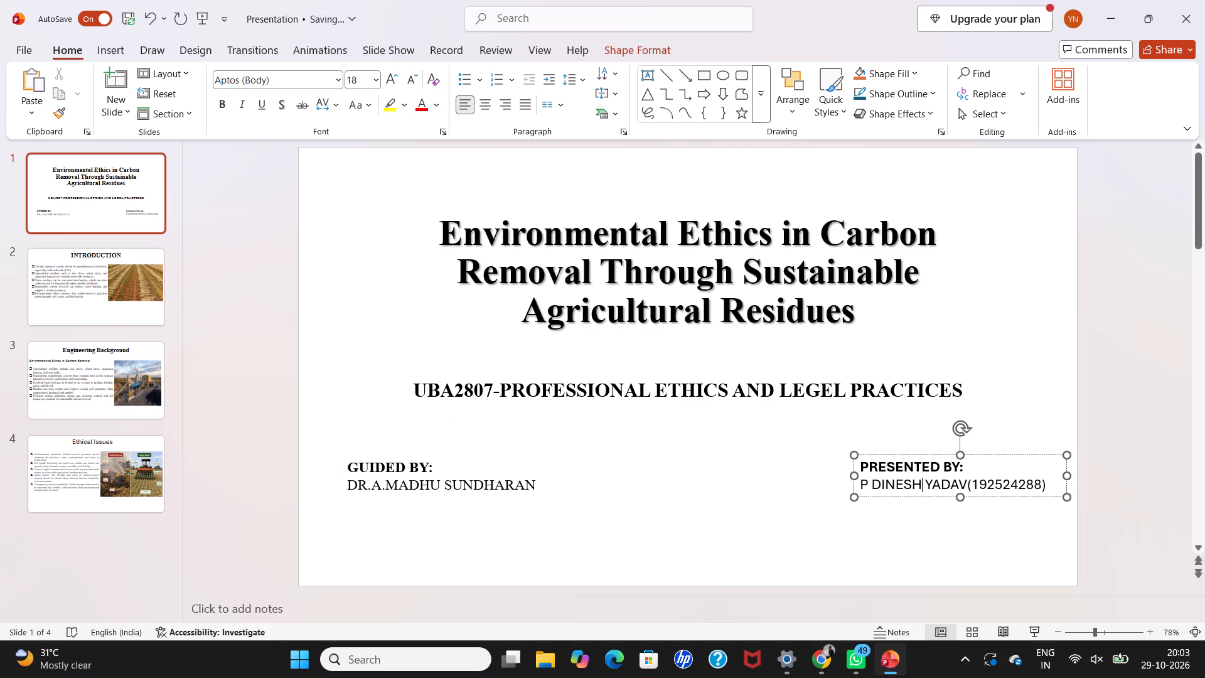
pyautogui.click(884, 457)
pyautogui.click(335, 72)
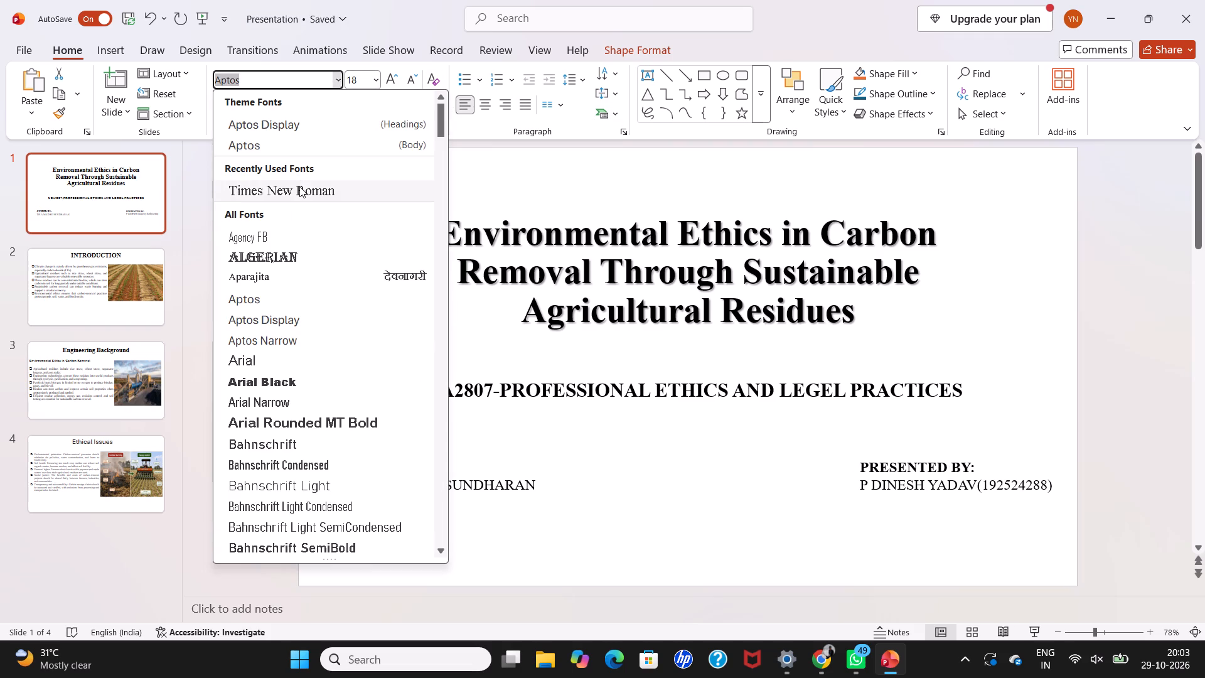
pyautogui.click(299, 186)
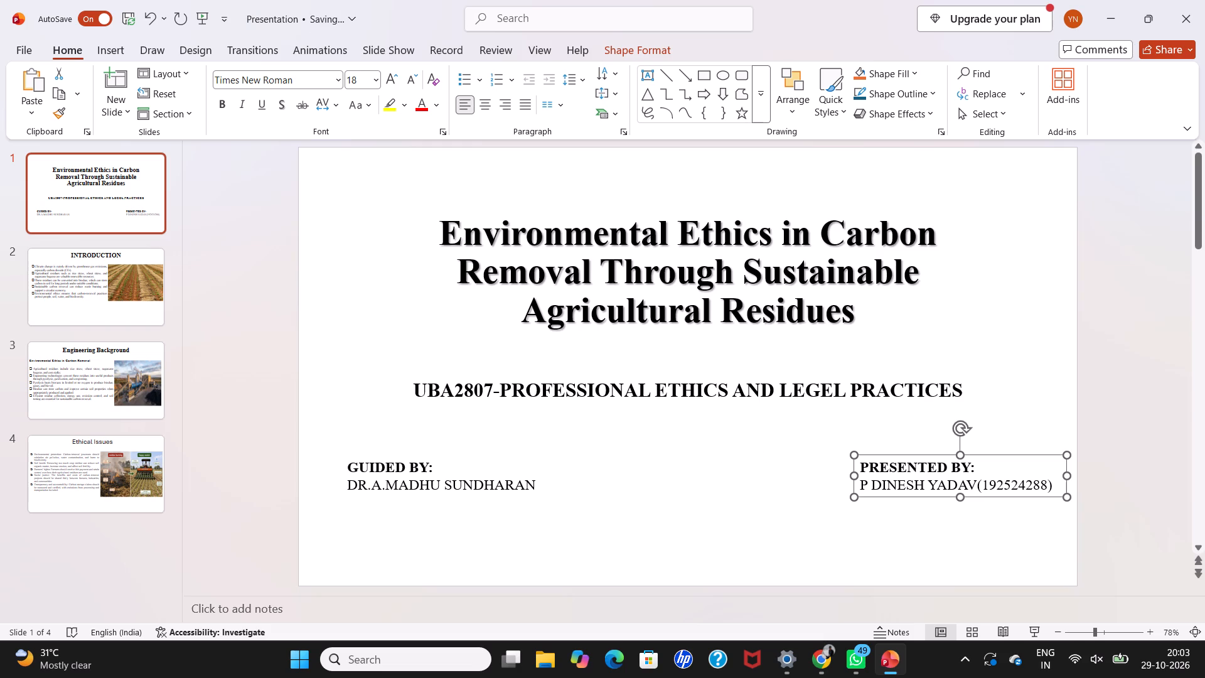
# Move the "PRESENTED BY:" text box slightly inward toward the slide's centre, keeping it level with the "GUIDED BY:" box.
pyautogui.moveTo(909, 456); pyautogui.dragTo(846, 454)
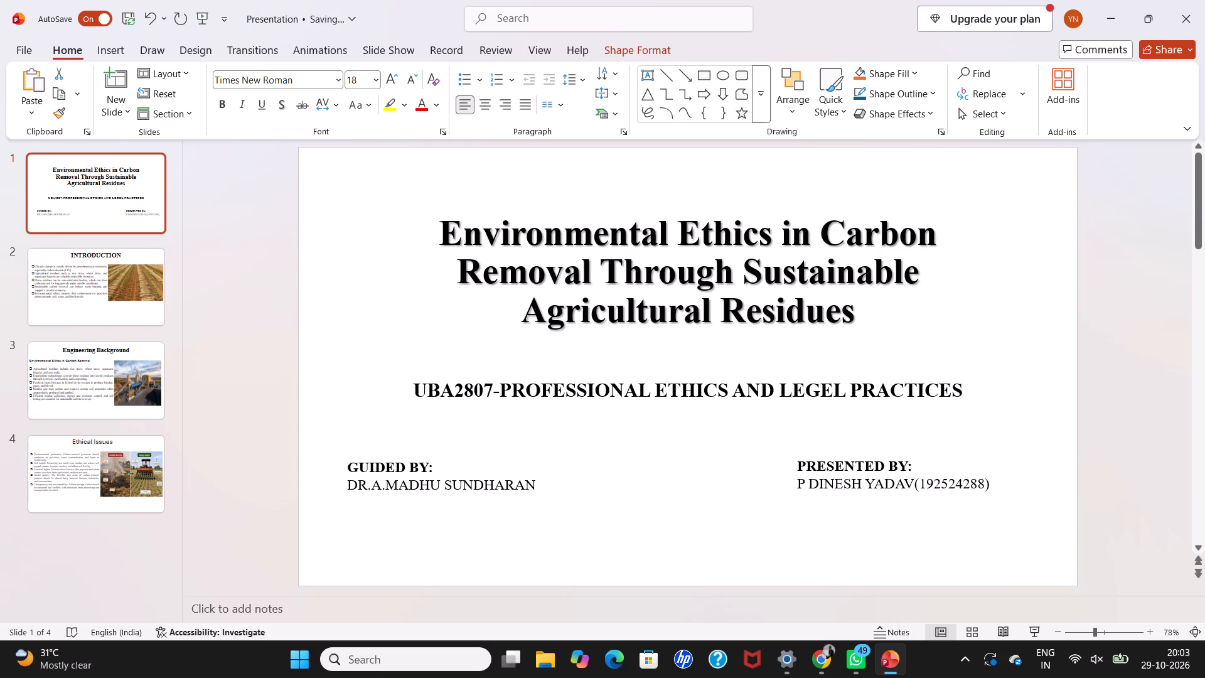
pyautogui.moveTo(846, 454); pyautogui.dragTo(829, 456)
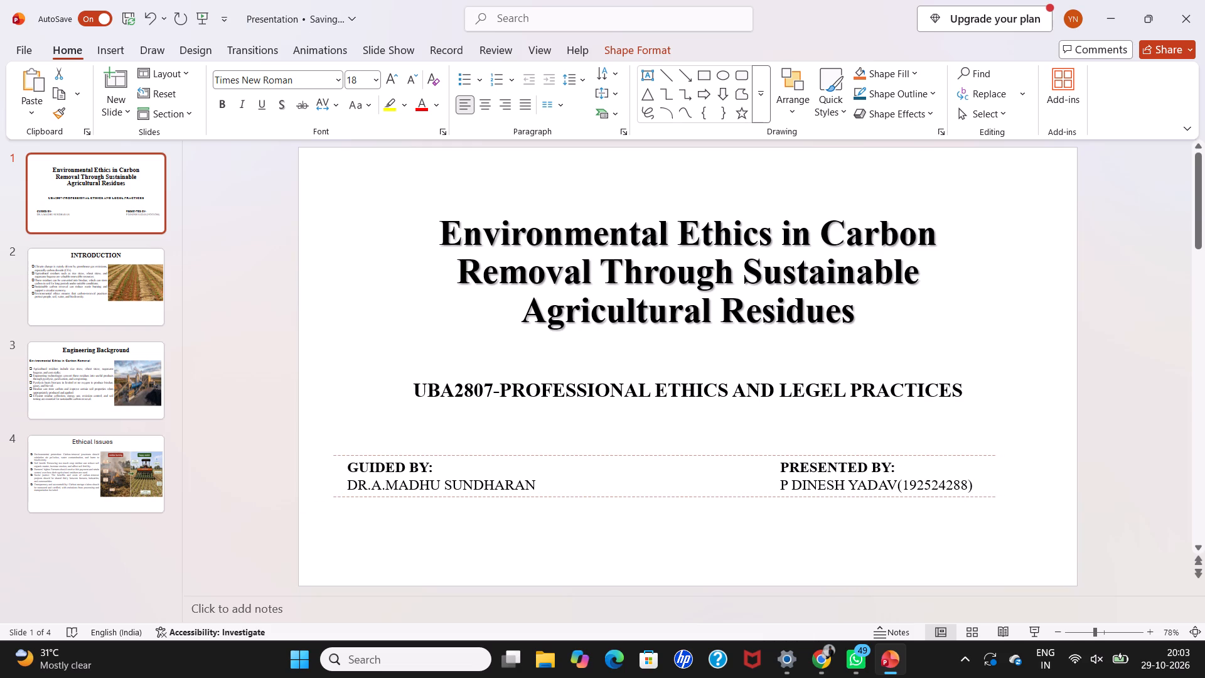
pyautogui.moveTo(829, 456); pyautogui.dragTo(863, 456)
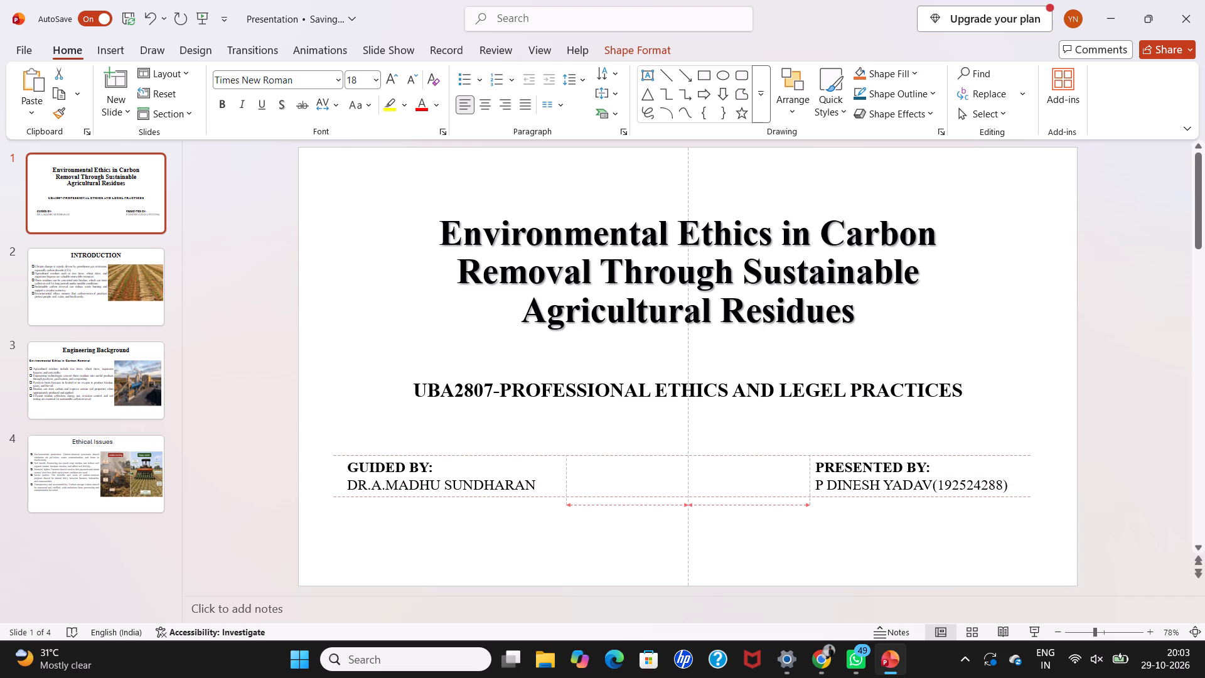
pyautogui.moveTo(863, 456); pyautogui.dragTo(874, 456)
pyautogui.click(734, 441)
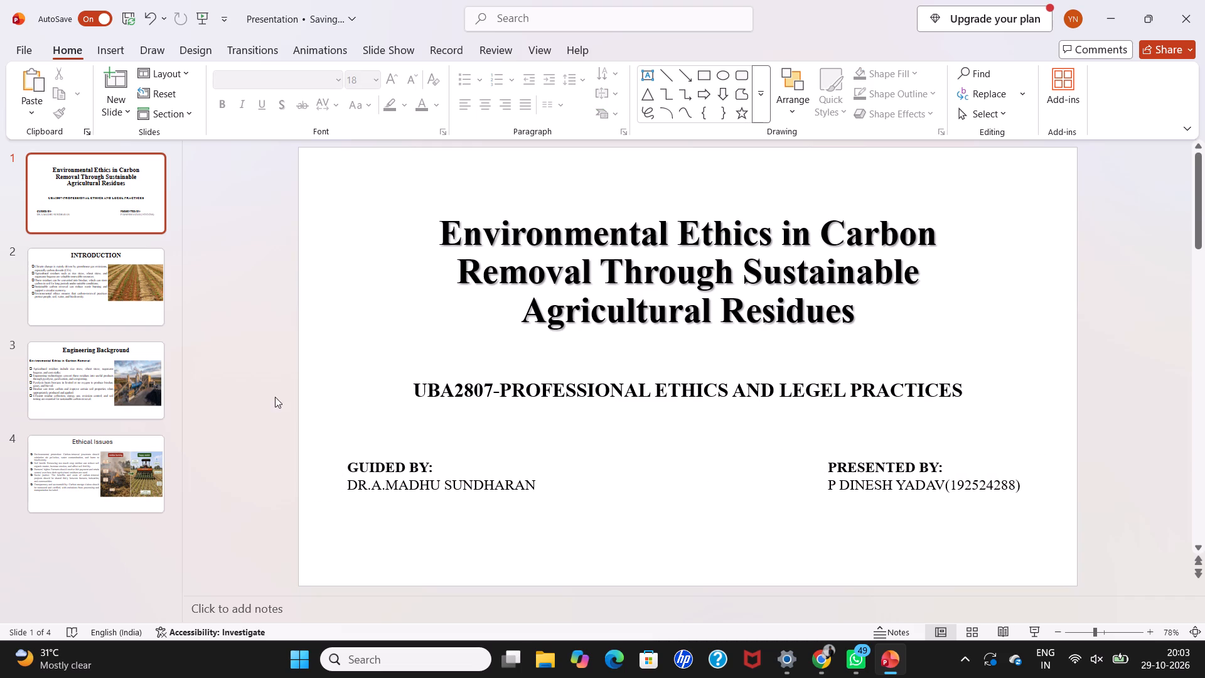
# On slide 4, widen the "Ethical Issues" title box to the full slide width and centre its text.
pyautogui.click(87, 476)
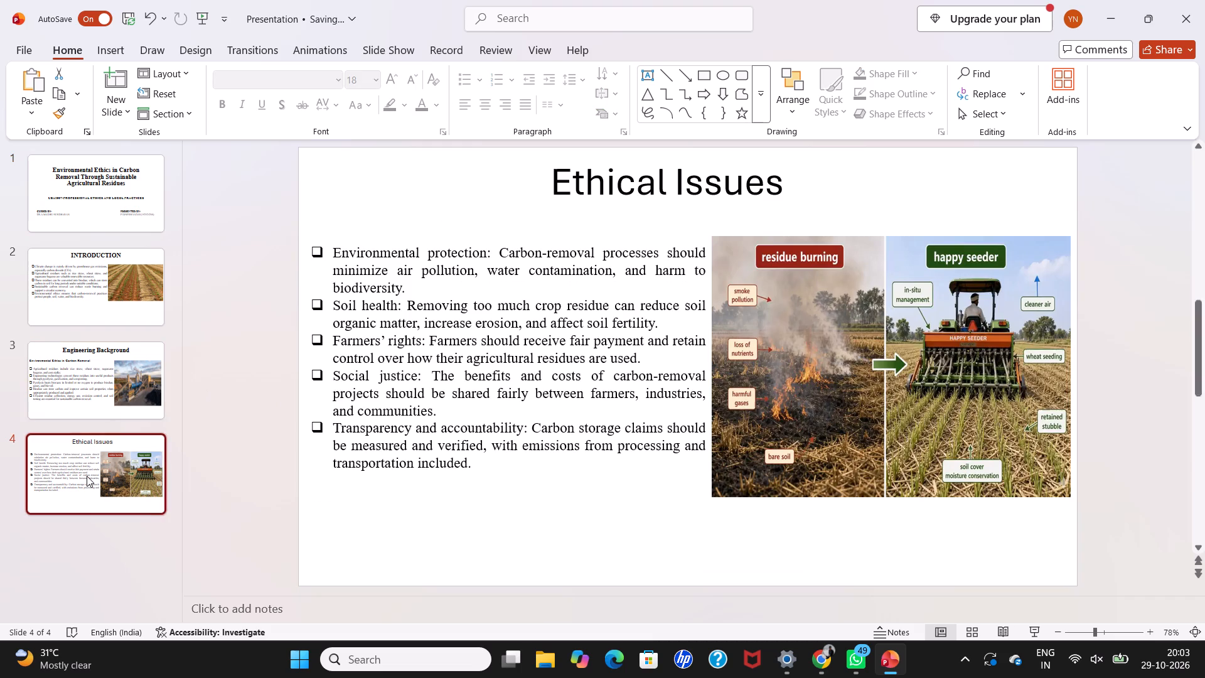
pyautogui.click(363, 419)
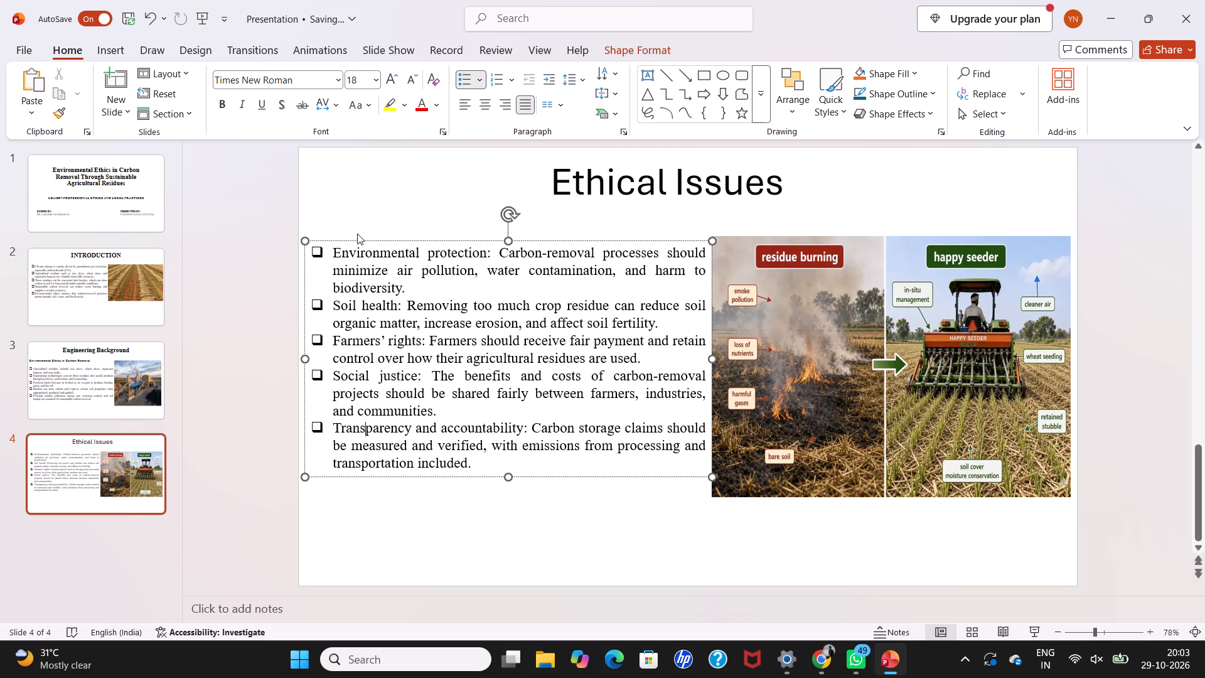
pyautogui.click(356, 235)
pyautogui.click(355, 240)
pyautogui.click(539, 175)
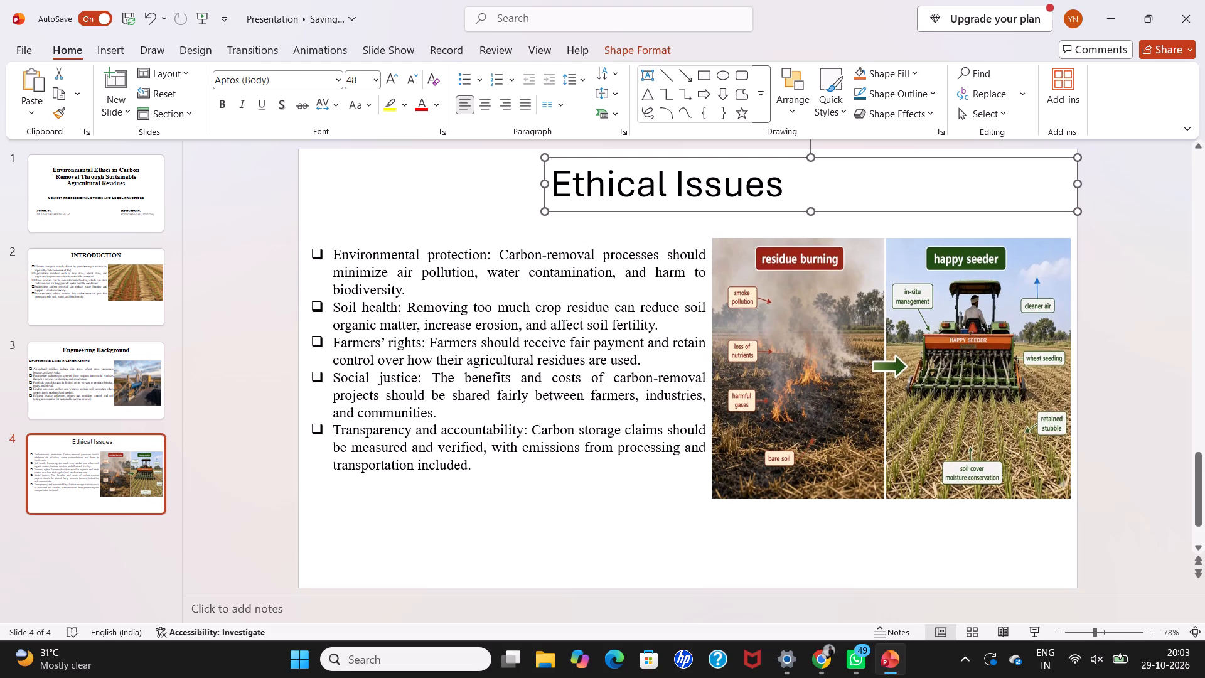
pyautogui.moveTo(540, 181); pyautogui.dragTo(281, 186)
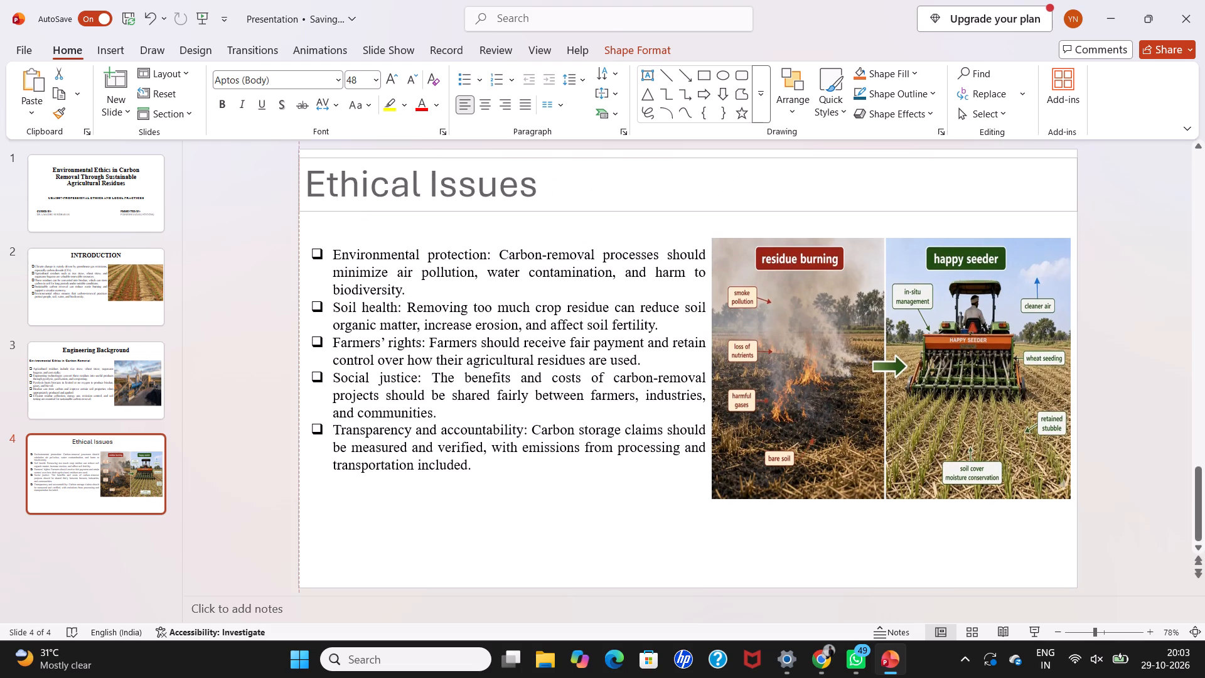
pyautogui.moveTo(281, 186); pyautogui.dragTo(299, 193)
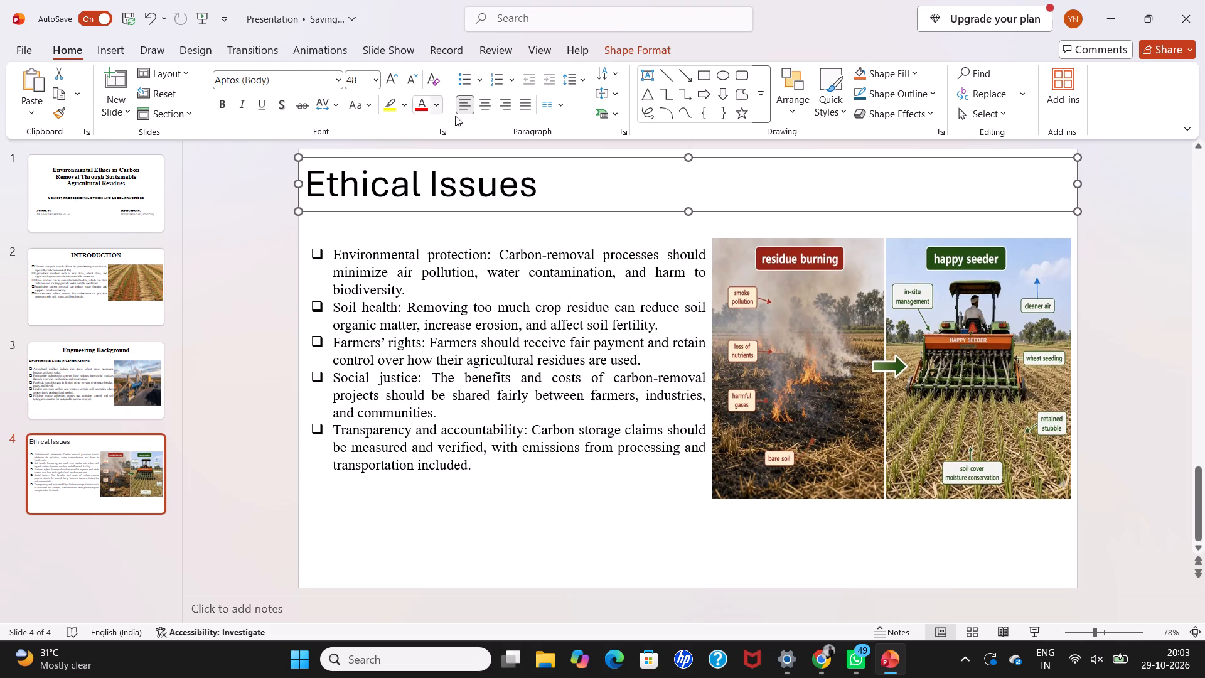
pyautogui.click(489, 110)
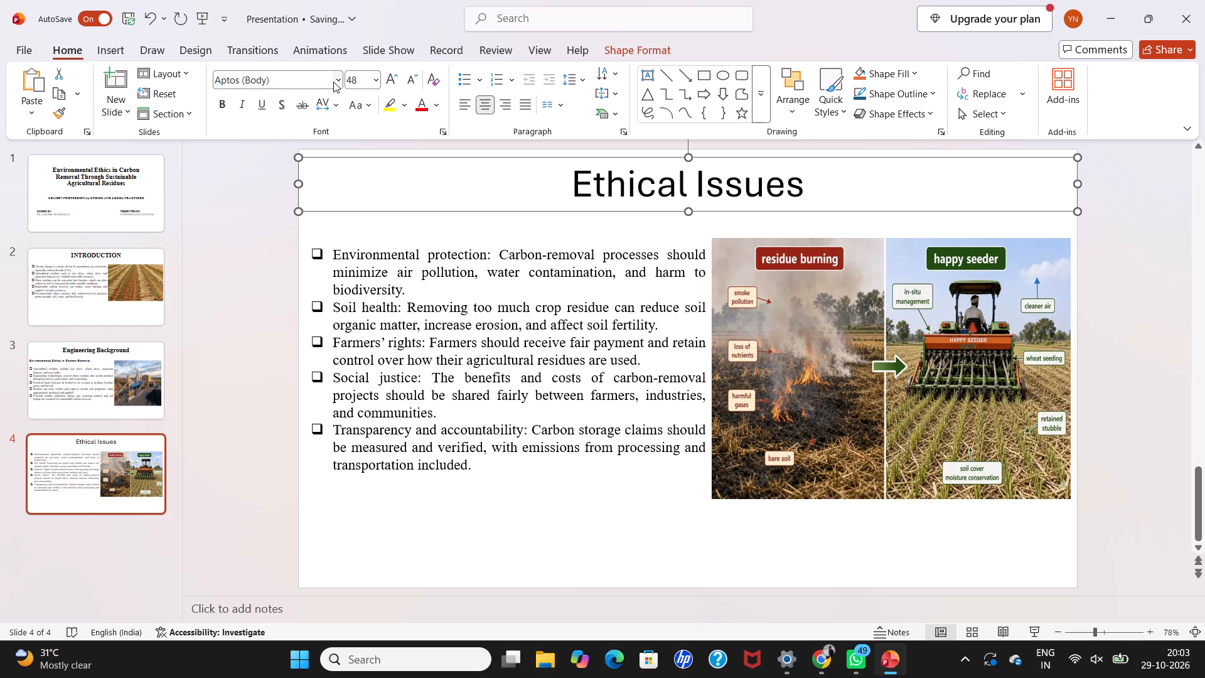
# Format the "Ethical Issues" title on slide 4 in bold Times New Roman.
pyautogui.click(334, 79)
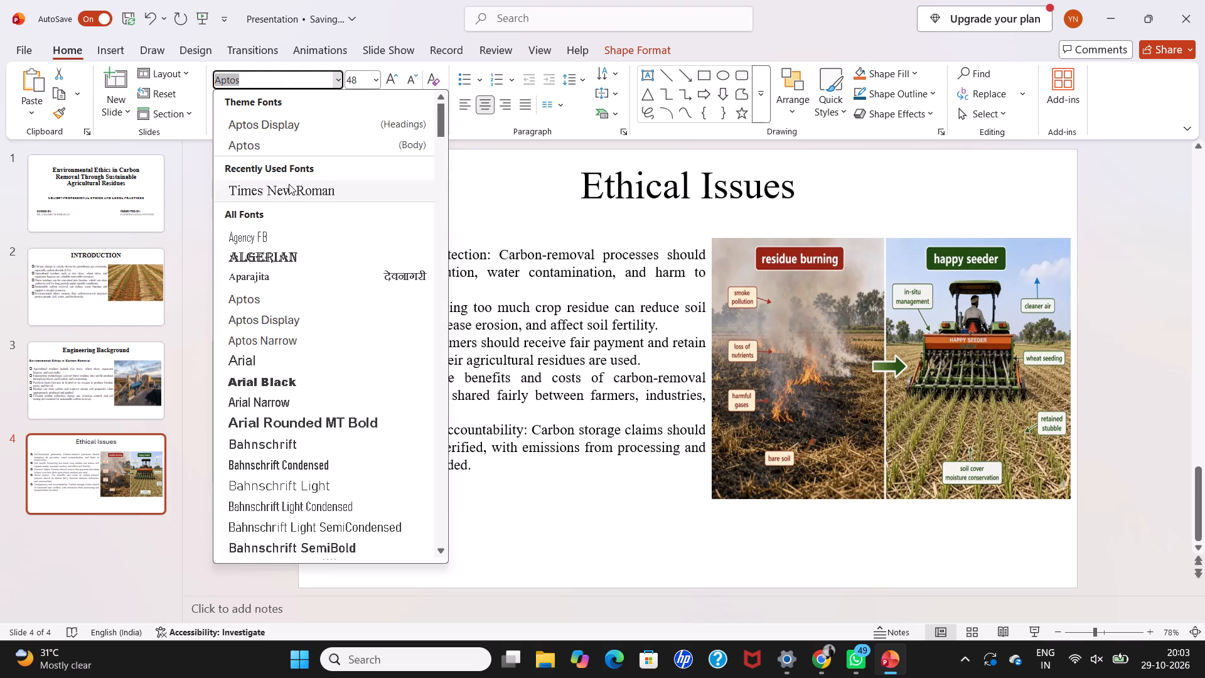
pyautogui.click(289, 184)
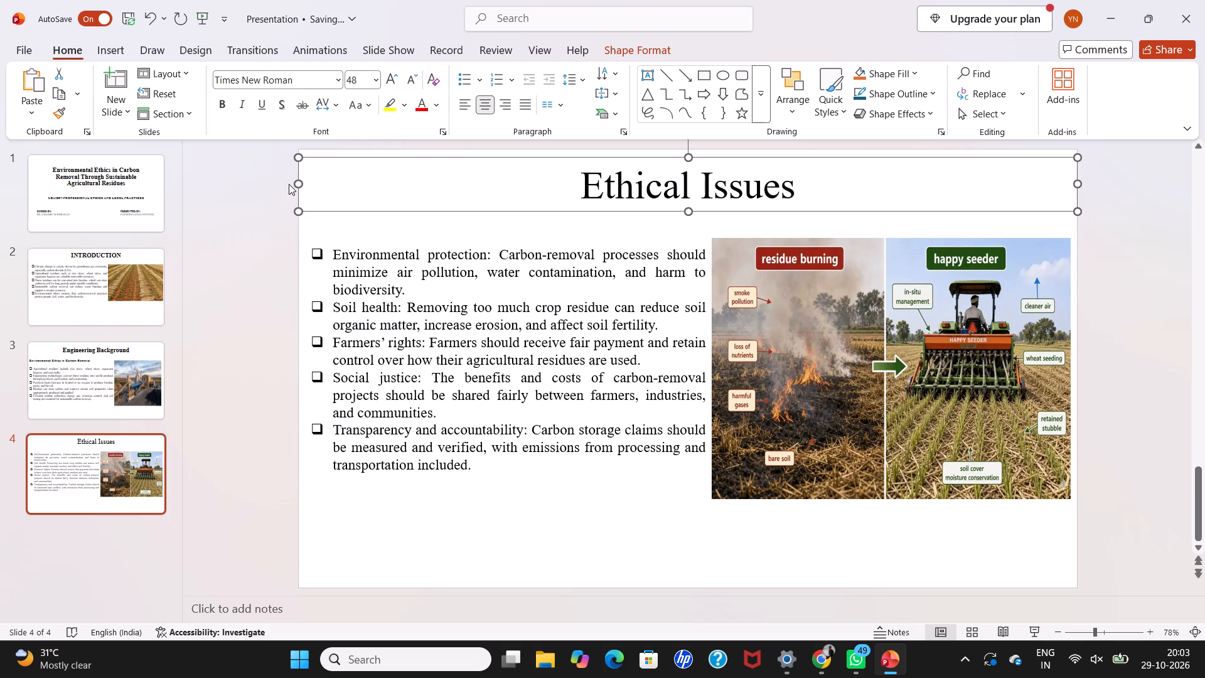
pyautogui.keyDown('ctrl'); pyautogui.click(289, 184); pyautogui.keyUp('ctrl')
pyautogui.hotkey('ctrl', 'b')
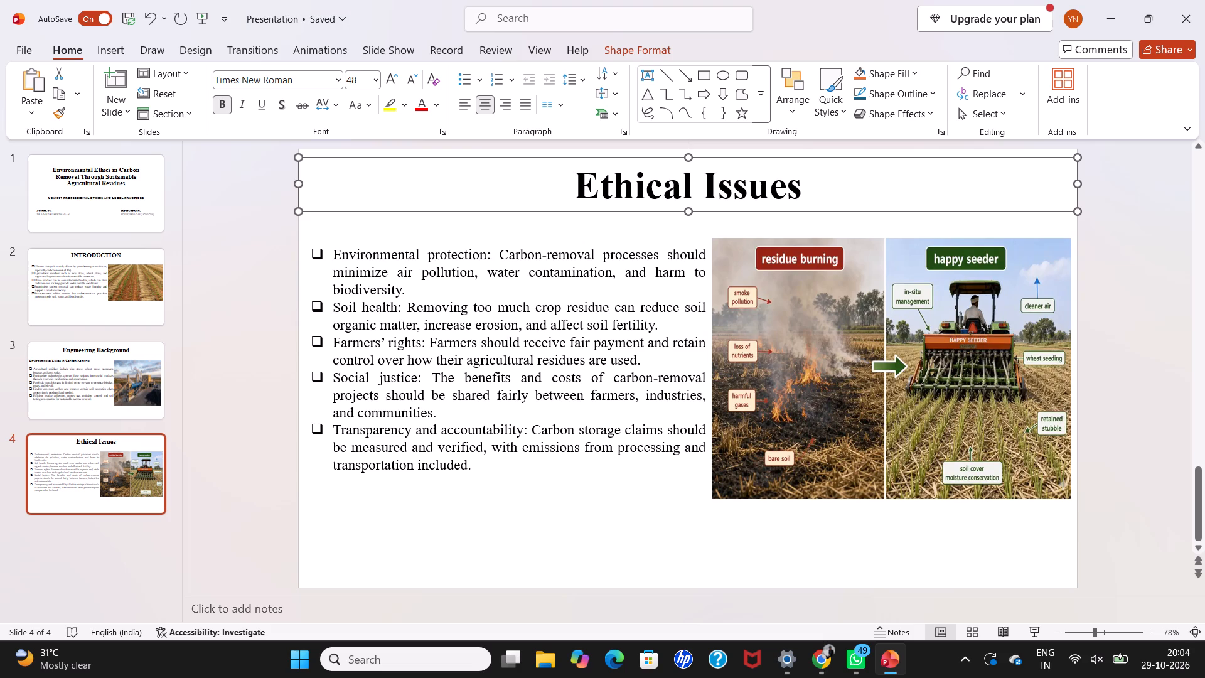
# Make the bullet lead-ins "Environmental protection", "Soil health", "Farmers' rights" and "Social justice" on slide 4 bold.
pyautogui.click(402, 287)
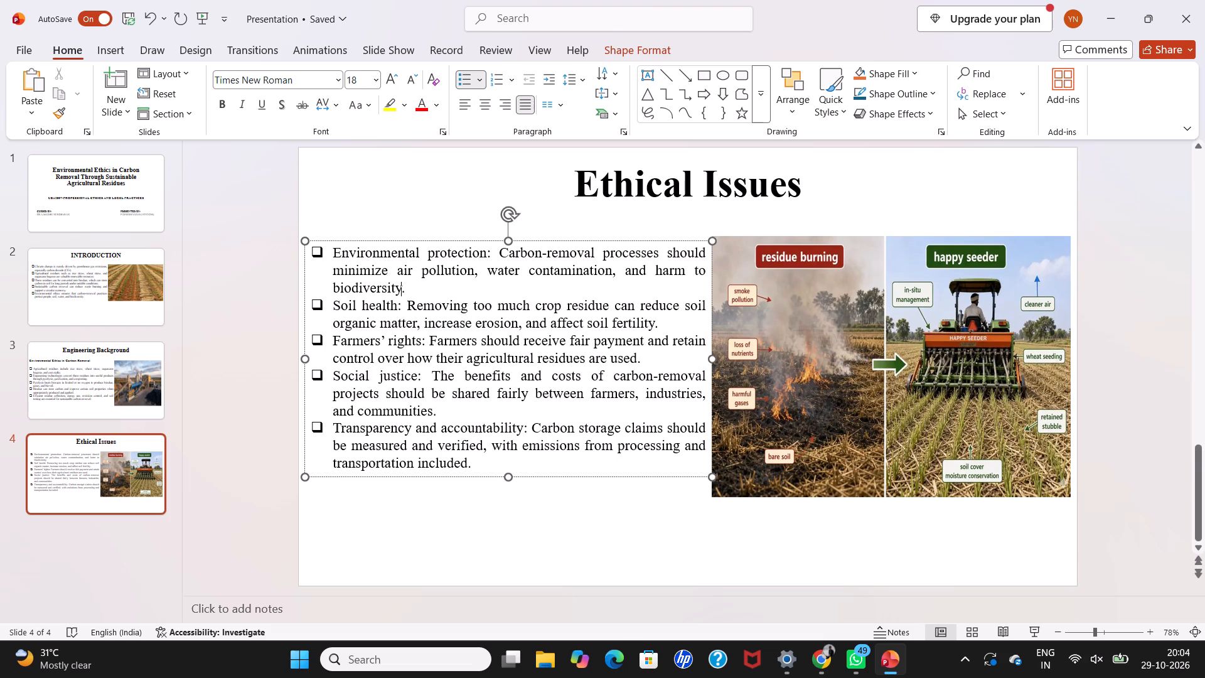
pyautogui.moveTo(335, 250); pyautogui.dragTo(353, 252)
pyautogui.moveTo(353, 252); pyautogui.dragTo(469, 253)
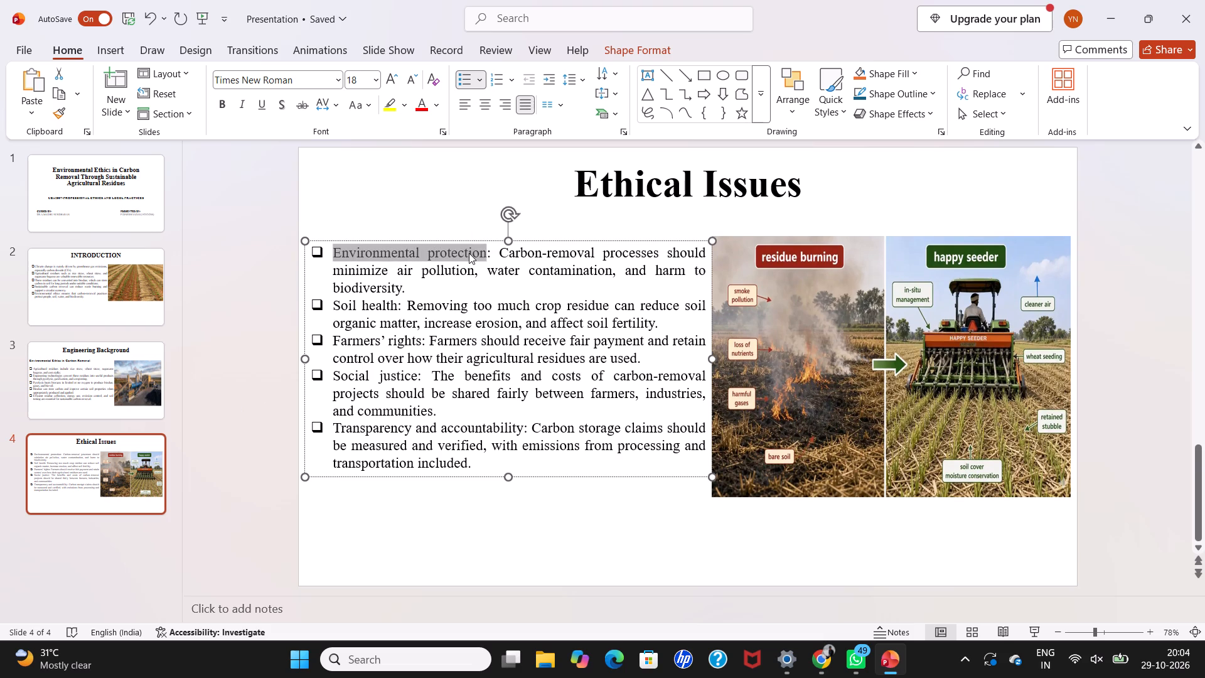
pyautogui.hotkey('ctrl', 'b')
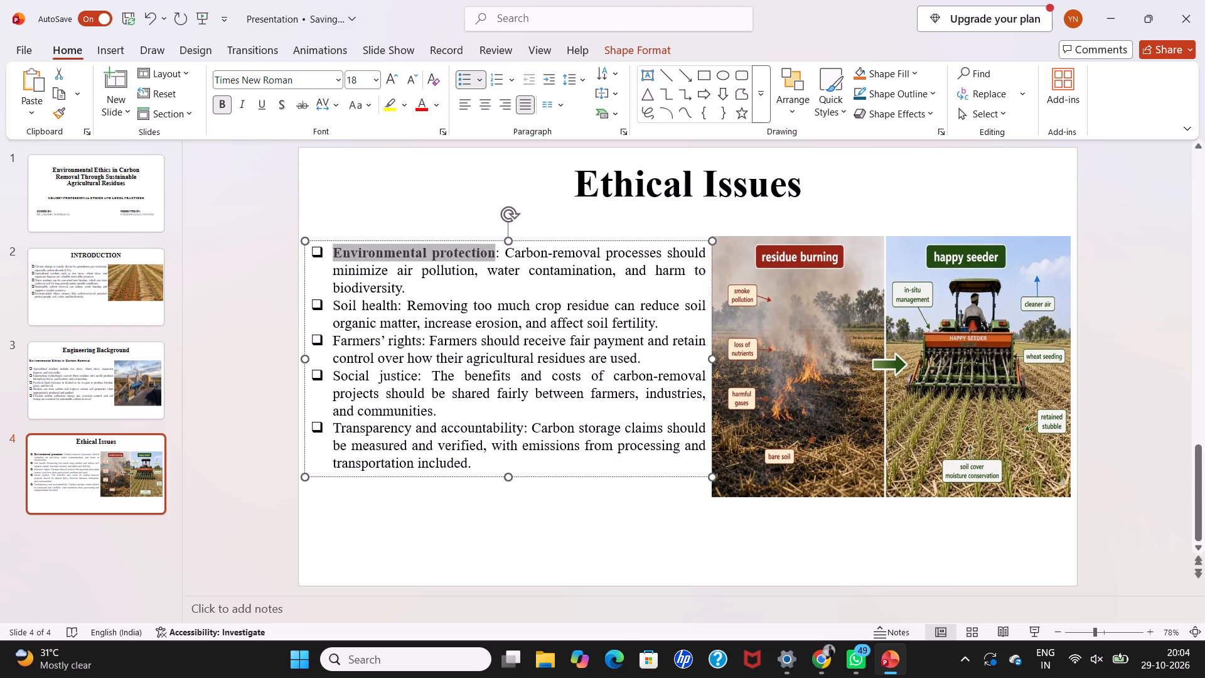
pyautogui.moveTo(335, 307); pyautogui.dragTo(388, 303)
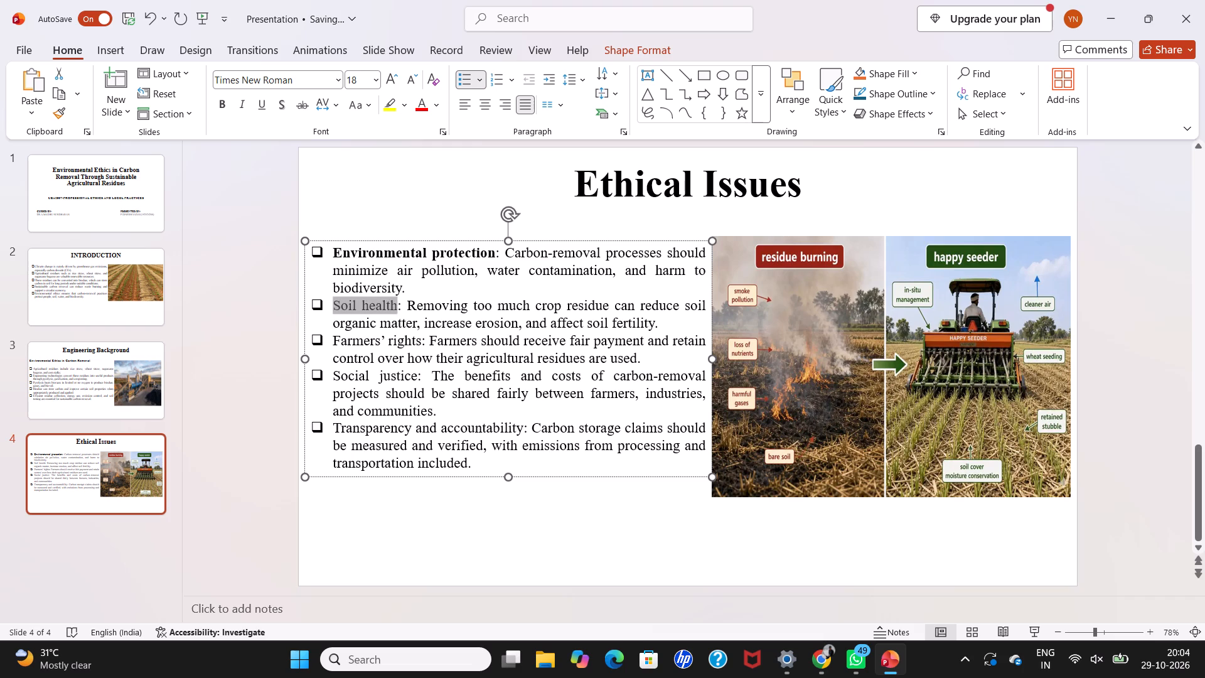
pyautogui.moveTo(388, 303); pyautogui.dragTo(392, 303)
pyautogui.hotkey('ctrl', 'b')
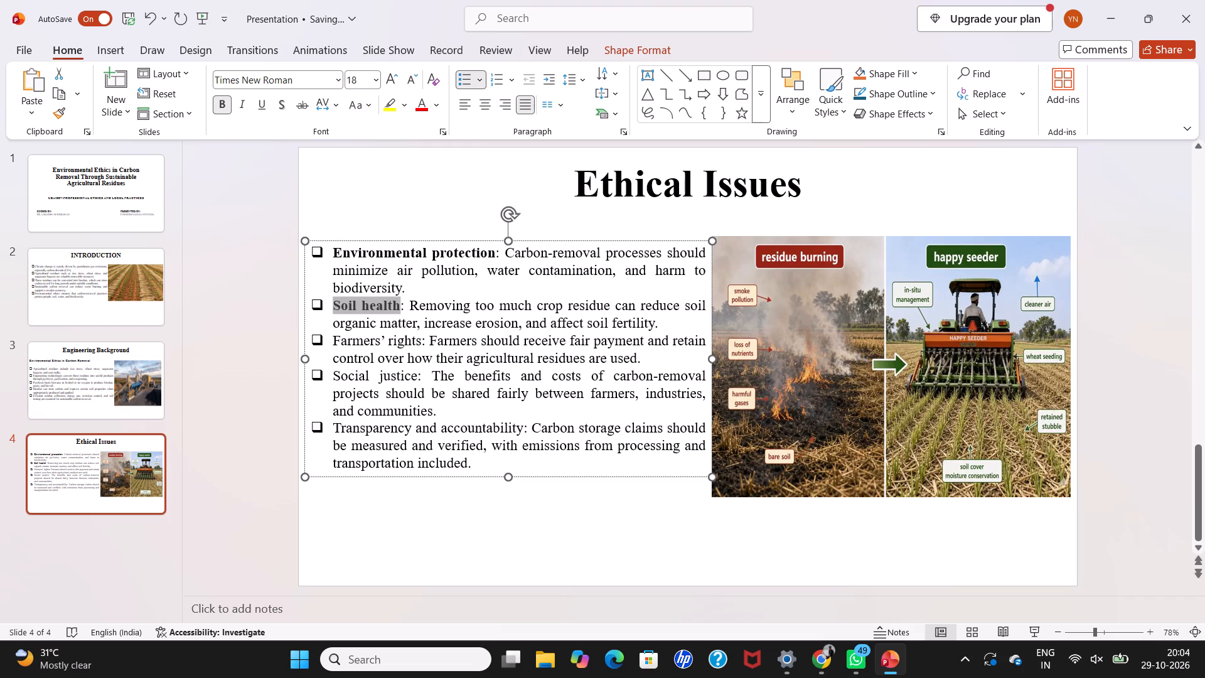
pyautogui.moveTo(335, 340); pyautogui.dragTo(405, 336)
pyautogui.hotkey('ctrl', 'b')
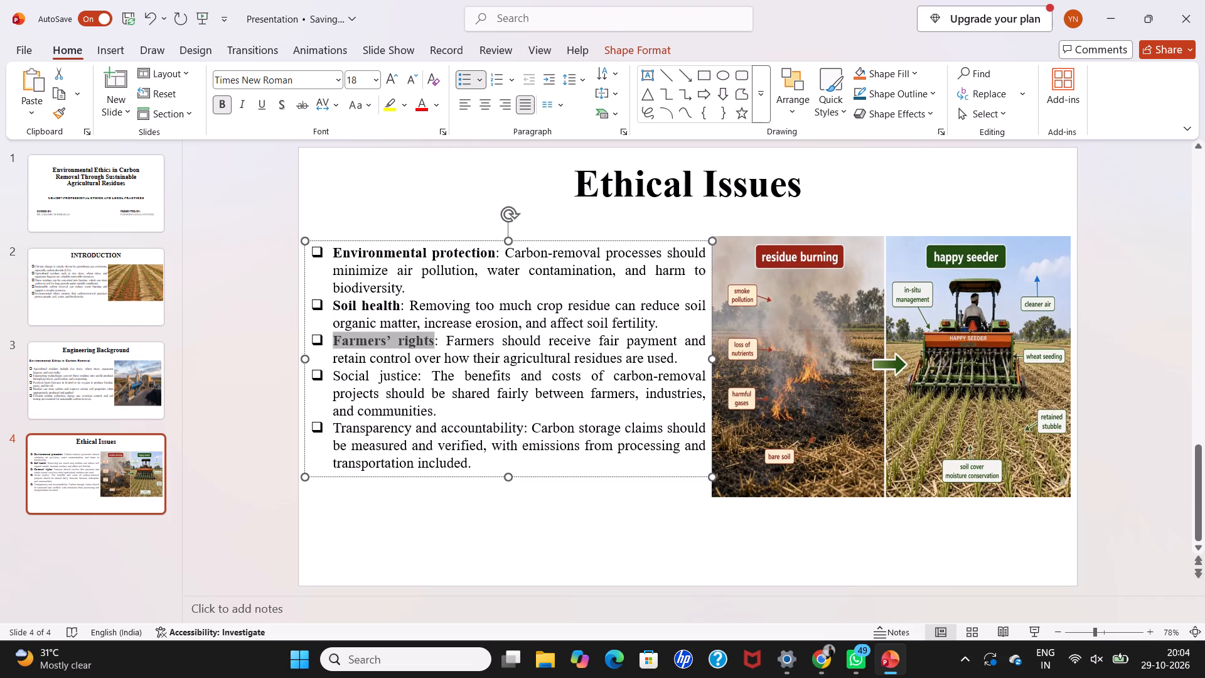
pyautogui.moveTo(338, 379); pyautogui.dragTo(369, 381)
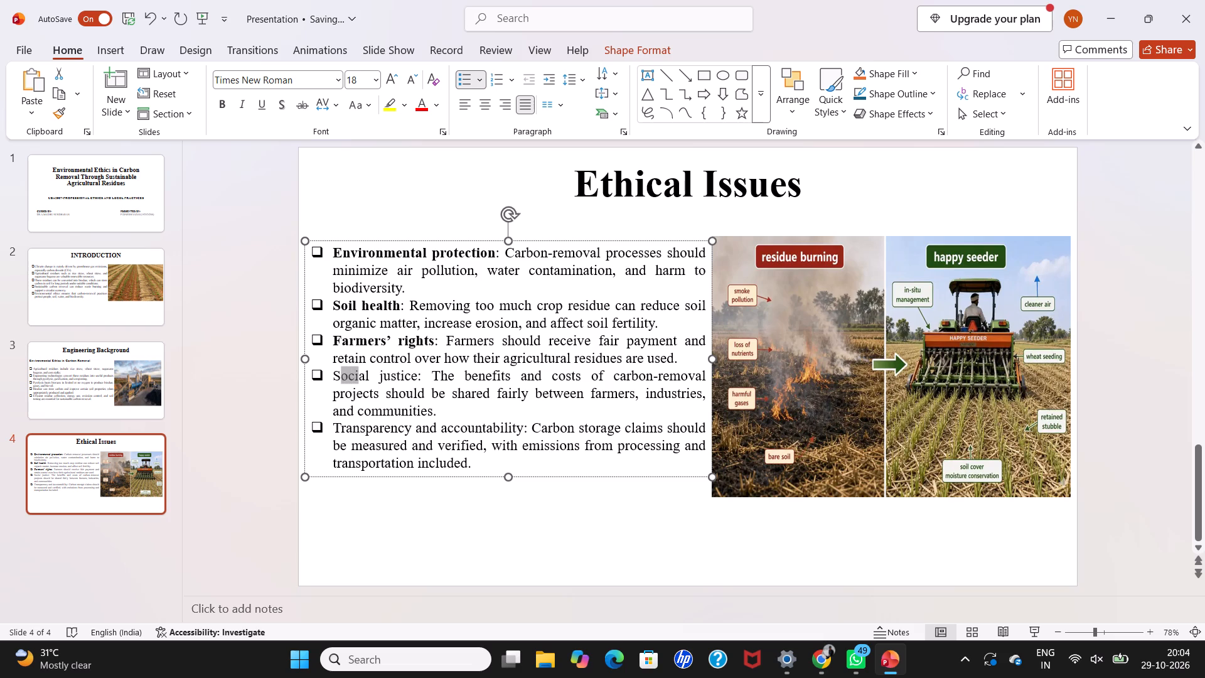
pyautogui.moveTo(369, 381); pyautogui.dragTo(329, 379)
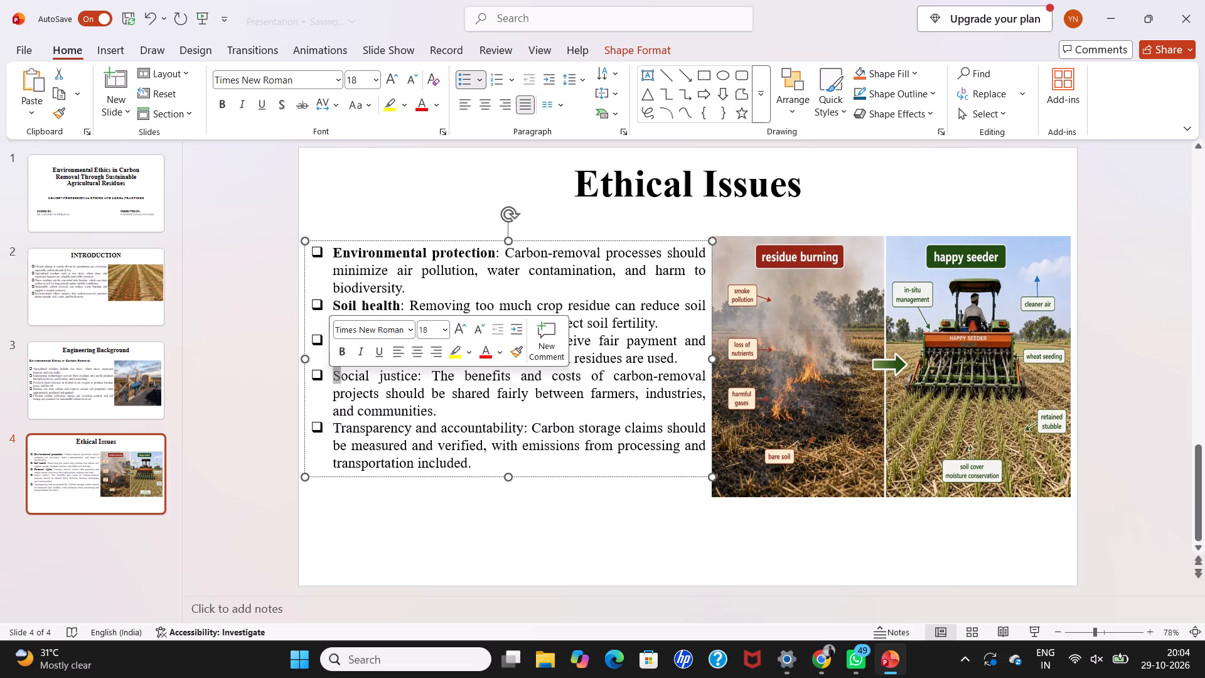
pyautogui.click(329, 379)
pyautogui.moveTo(329, 379); pyautogui.dragTo(402, 377)
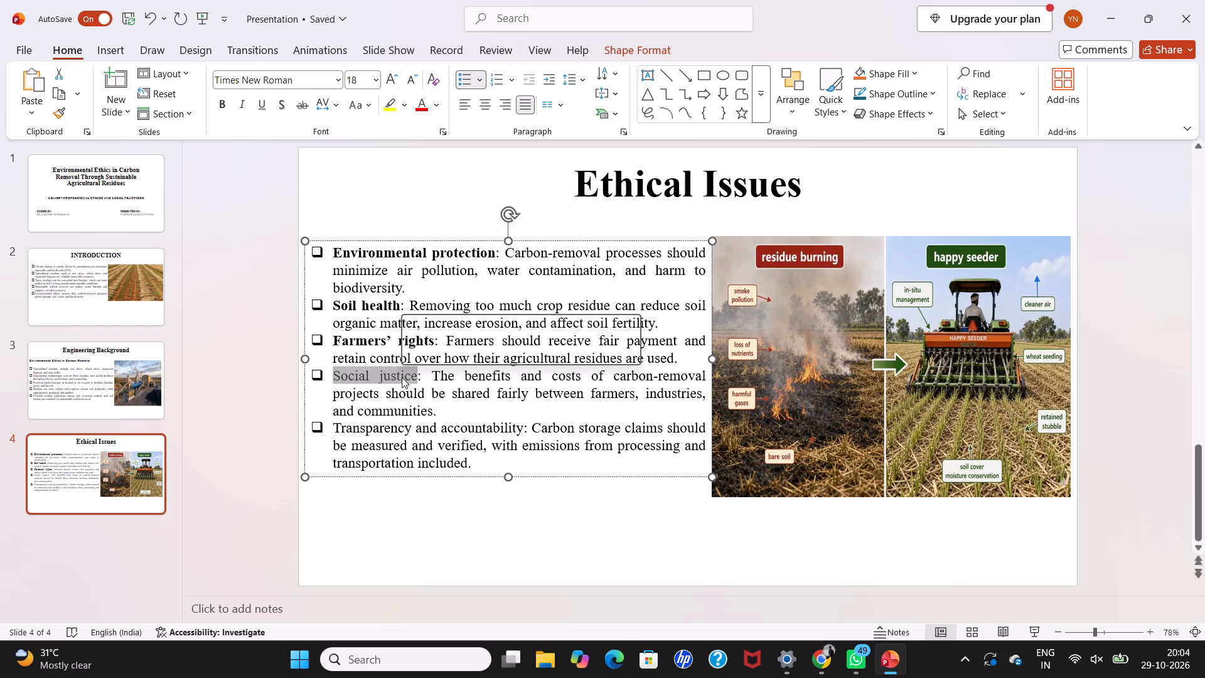
pyautogui.hotkey('ctrl', 'b')
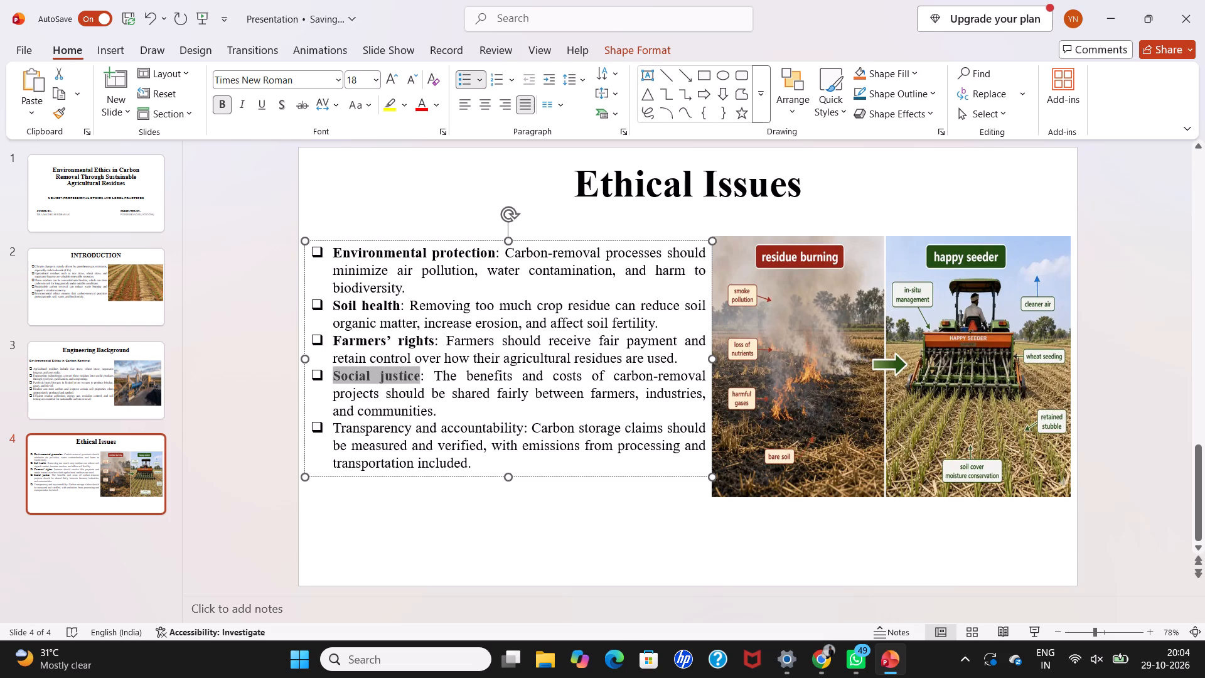
# Make the lead-in "Transparency and accountability" of the last bullet on slide 4 bold.
pyautogui.moveTo(337, 428); pyautogui.dragTo(506, 428)
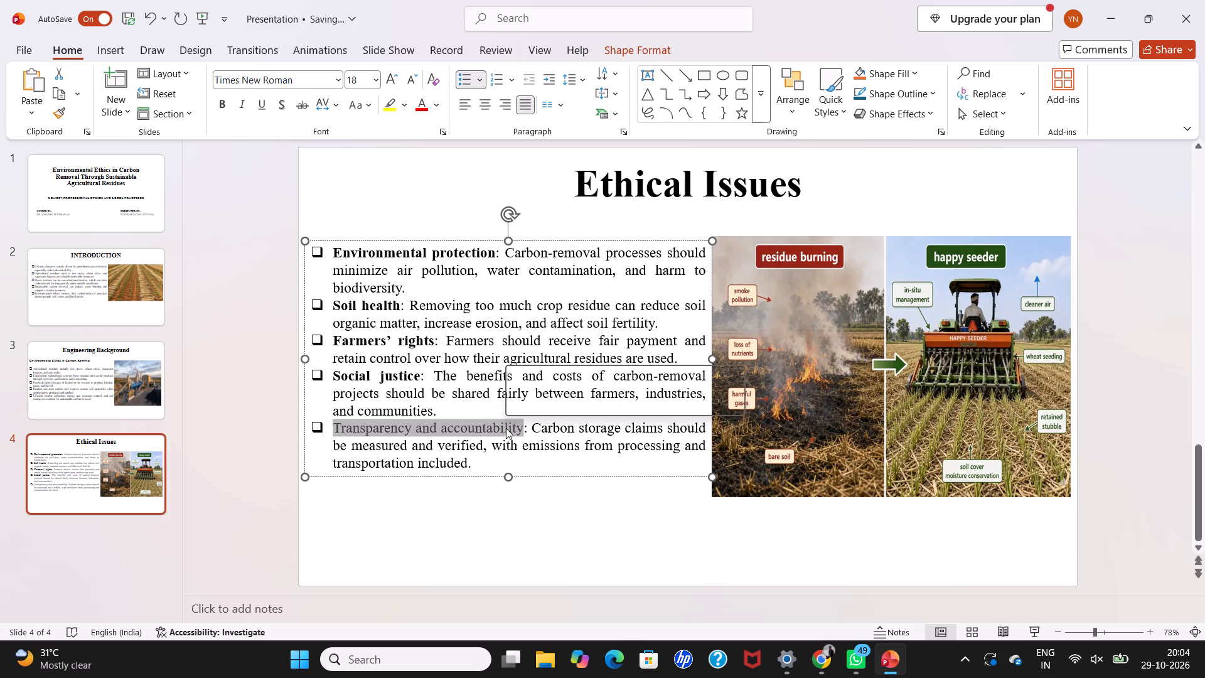
pyautogui.moveTo(375, 496); pyautogui.dragTo(333, 429)
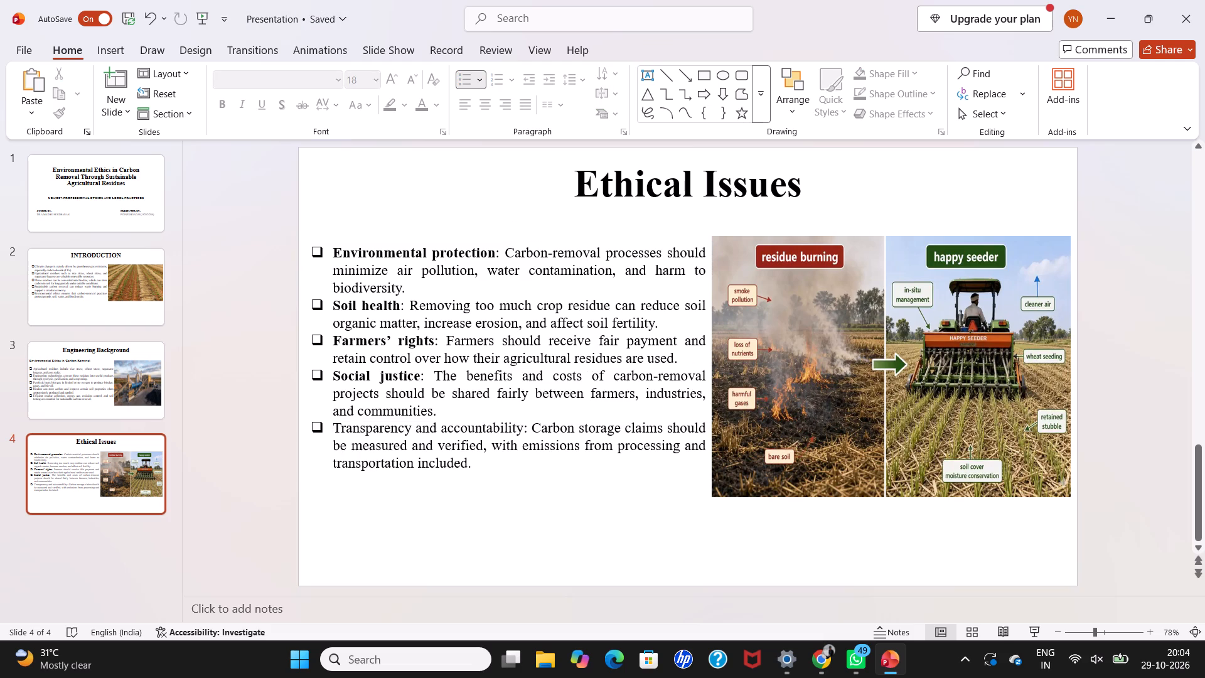
pyautogui.click(338, 426)
pyautogui.doubleClick(331, 429)
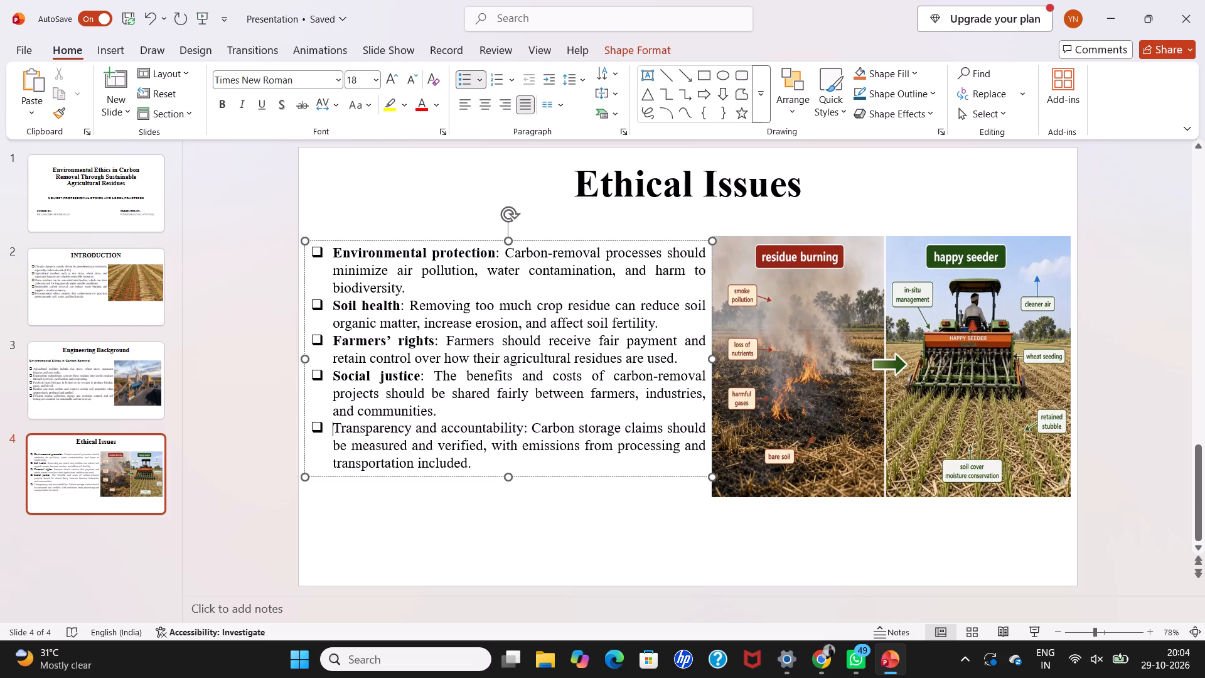
pyautogui.click(464, 427)
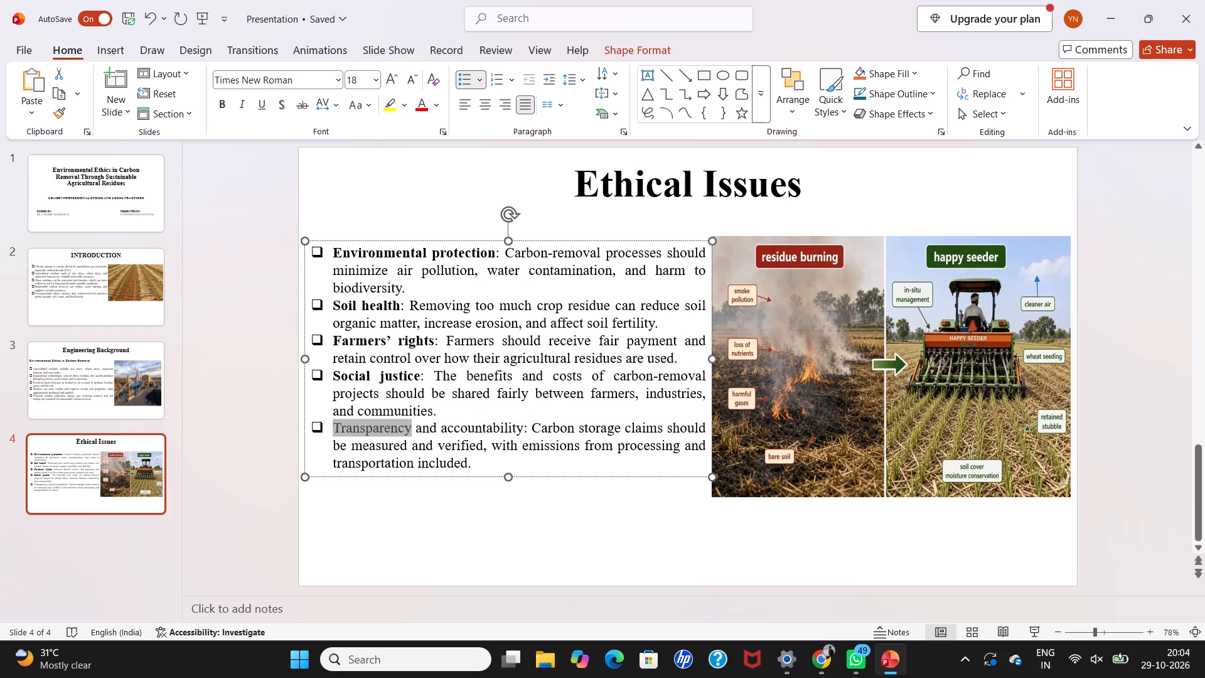
pyautogui.click(336, 429)
pyautogui.moveTo(336, 429); pyautogui.dragTo(405, 415)
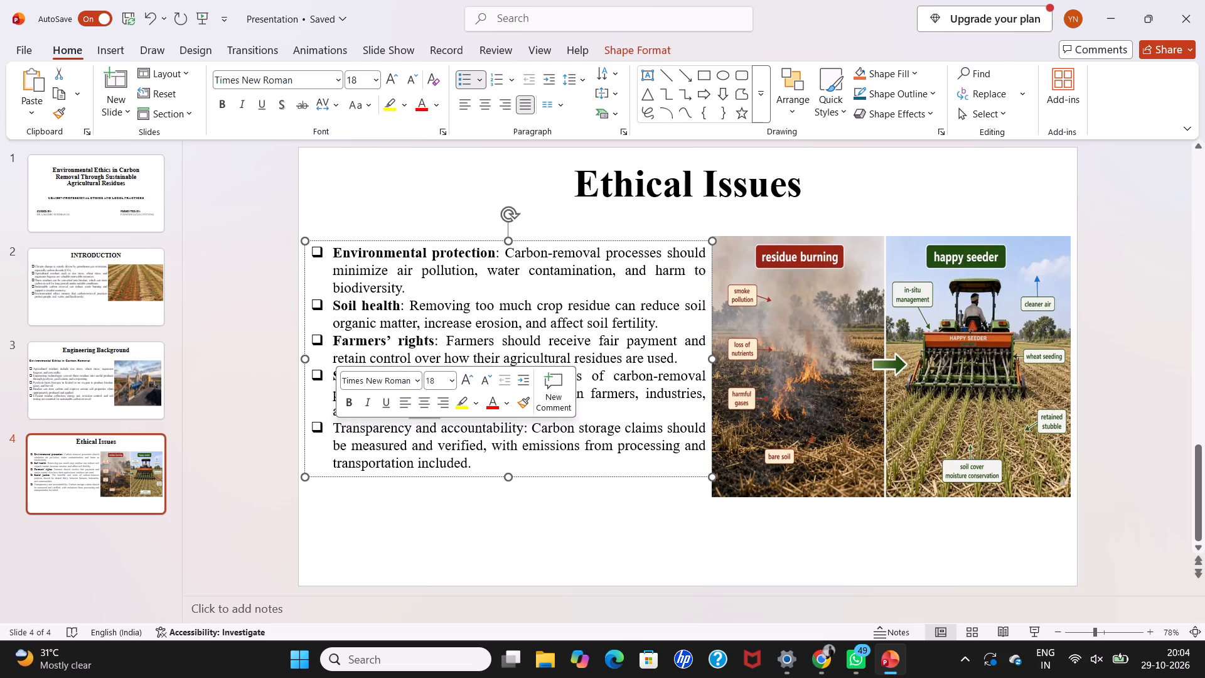
pyautogui.moveTo(405, 415); pyautogui.dragTo(329, 436)
pyautogui.click(329, 436)
pyautogui.moveTo(334, 430); pyautogui.dragTo(498, 428)
pyautogui.hotkey('ctrl', 'b')
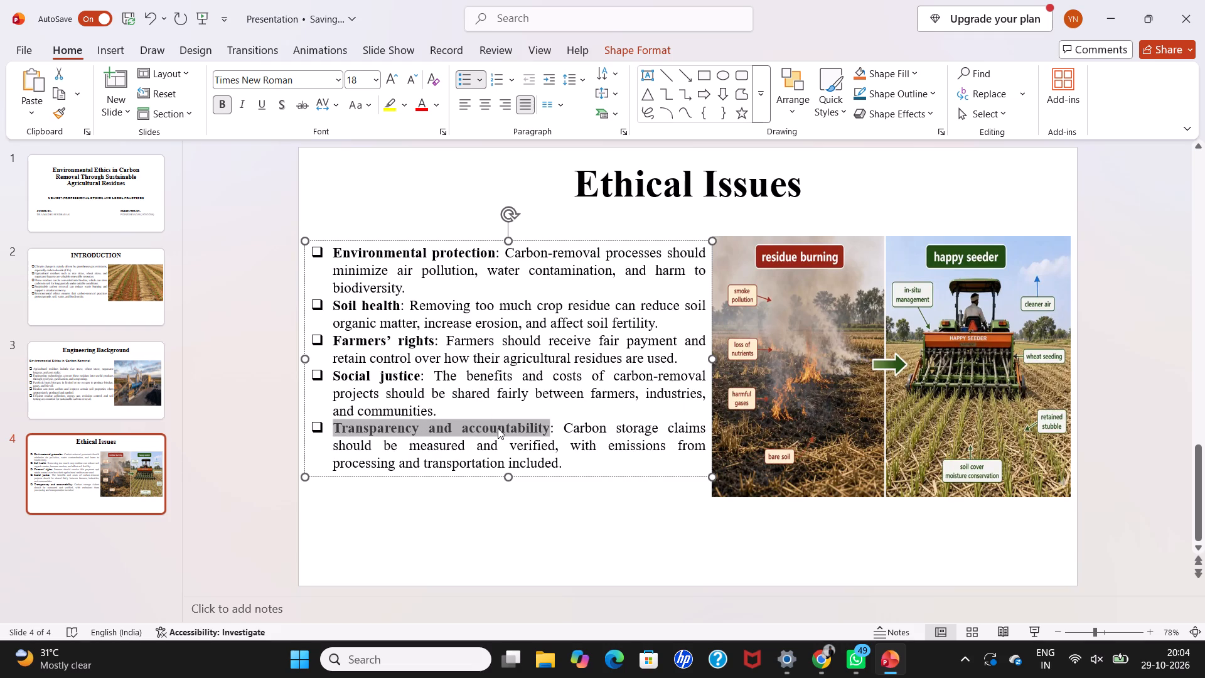
# Apply justified alignment to the "Transparency and accountability" bullet on slide 4.
pyautogui.click(474, 541)
pyautogui.click(488, 422)
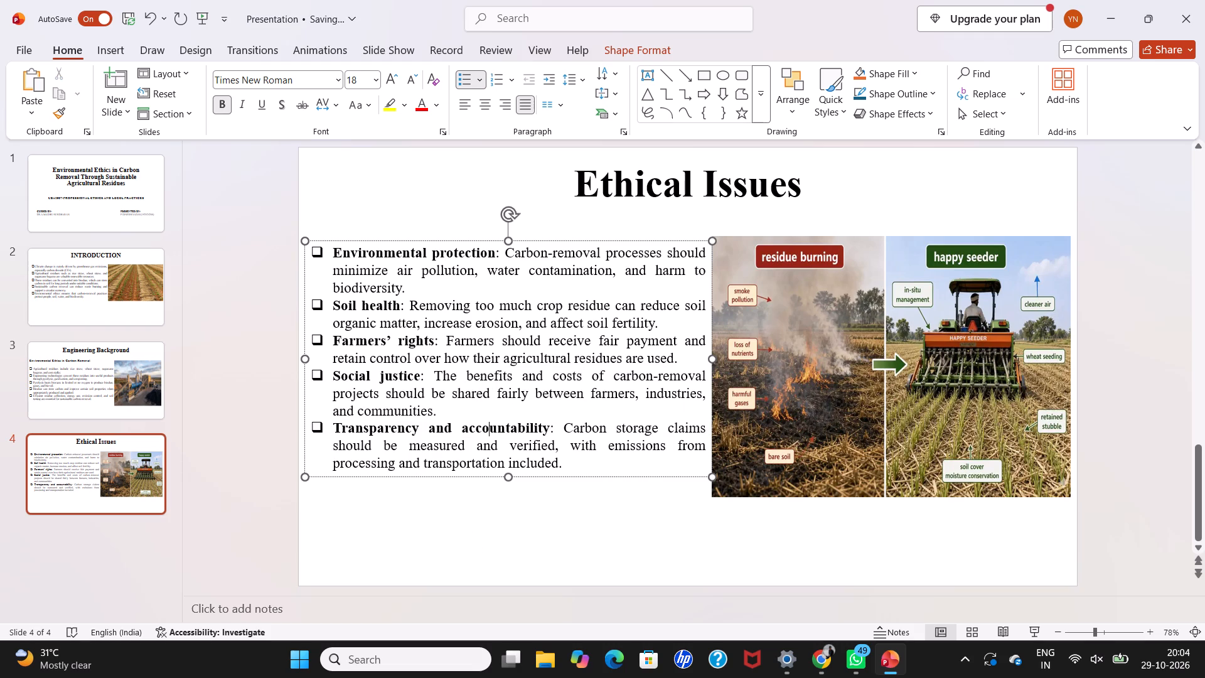
pyautogui.hotkey('ctrl', 'j')
pyautogui.click(417, 519)
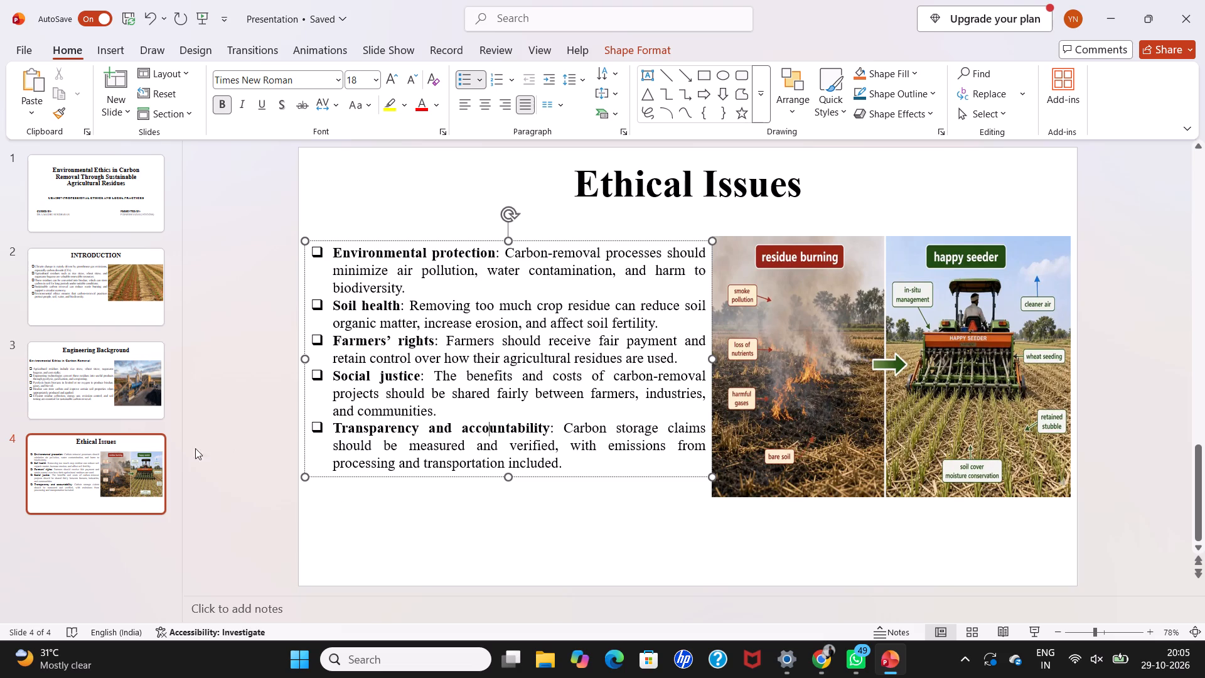
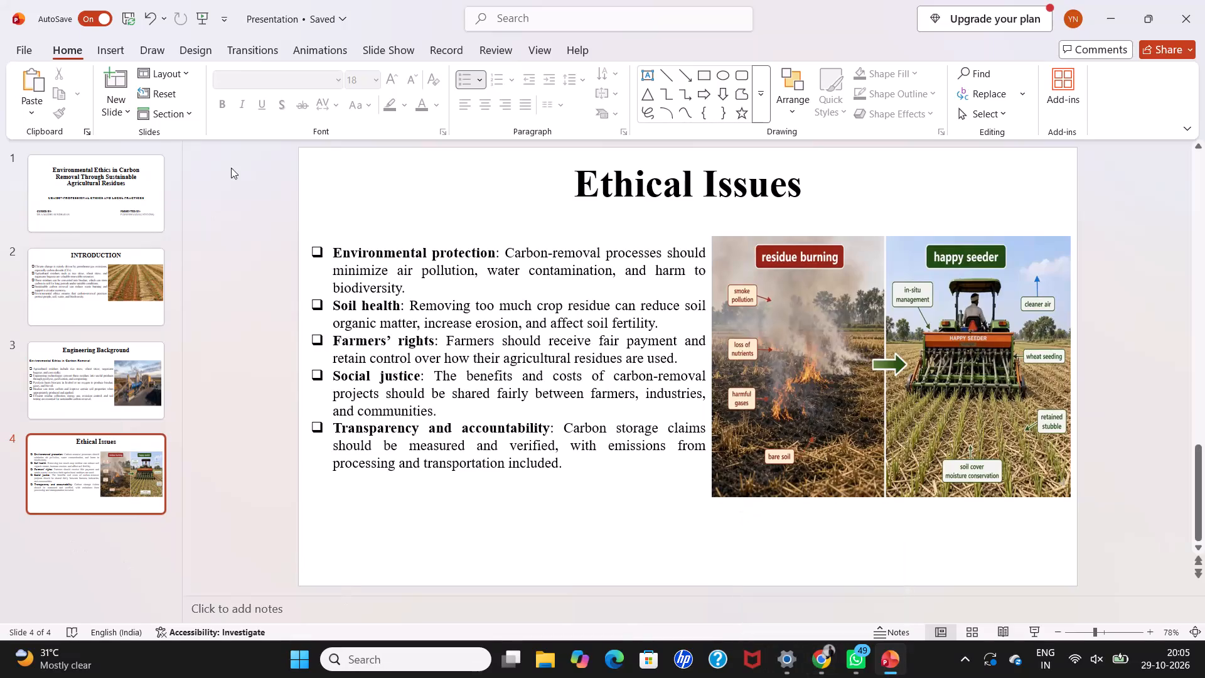
# Add a new slide after the "Ethical Issues" slide, as slide 5 of the presentation.
pyautogui.click(125, 92)
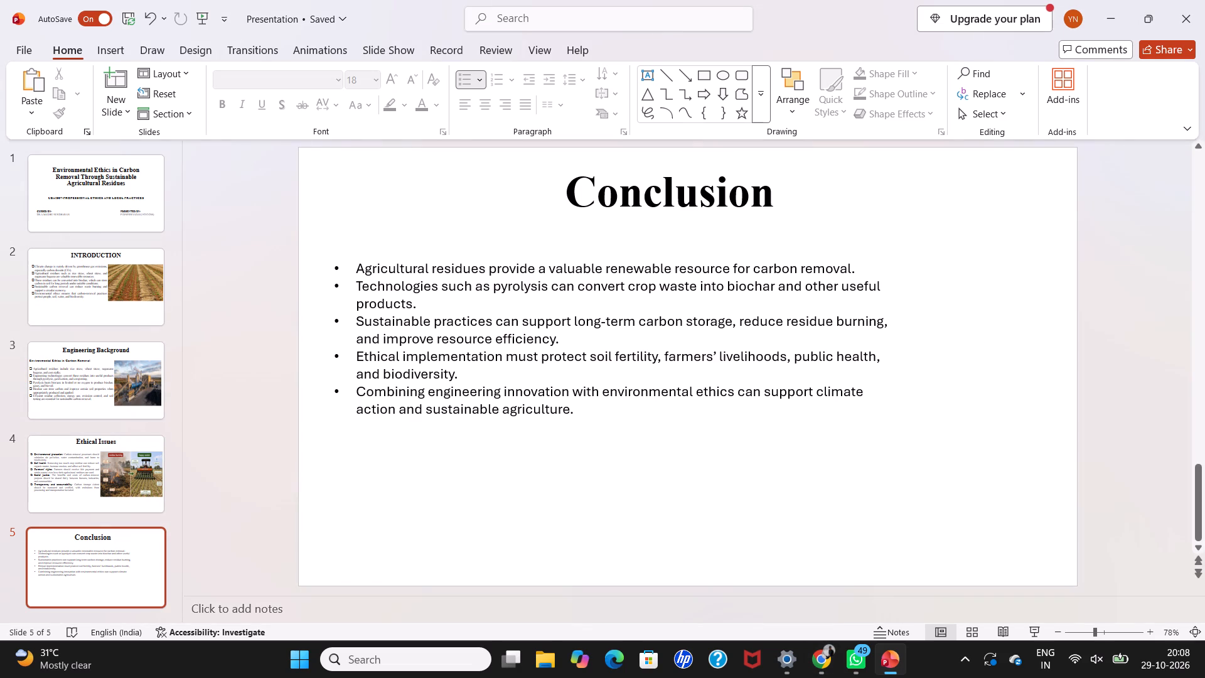
pyautogui.click(809, 336)
pyautogui.moveTo(906, 340); pyautogui.dragTo(865, 347)
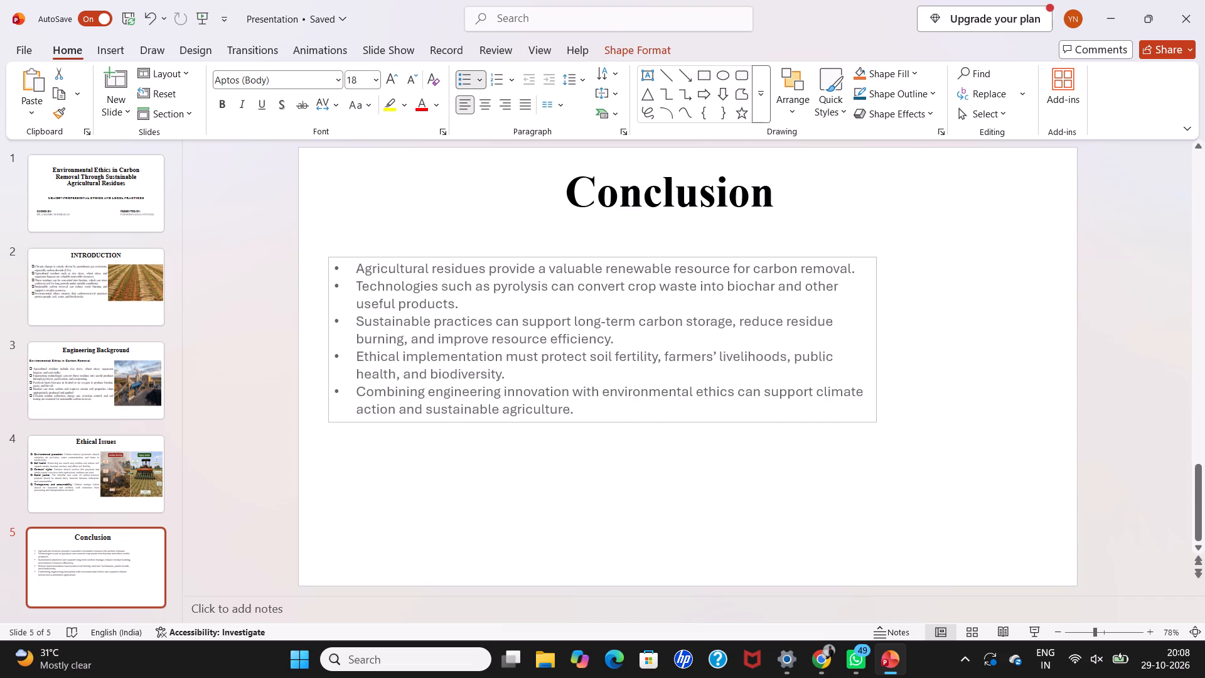
pyautogui.moveTo(865, 347); pyautogui.dragTo(764, 451)
pyautogui.click(941, 347)
pyautogui.hotkey('ctrl', 'v')
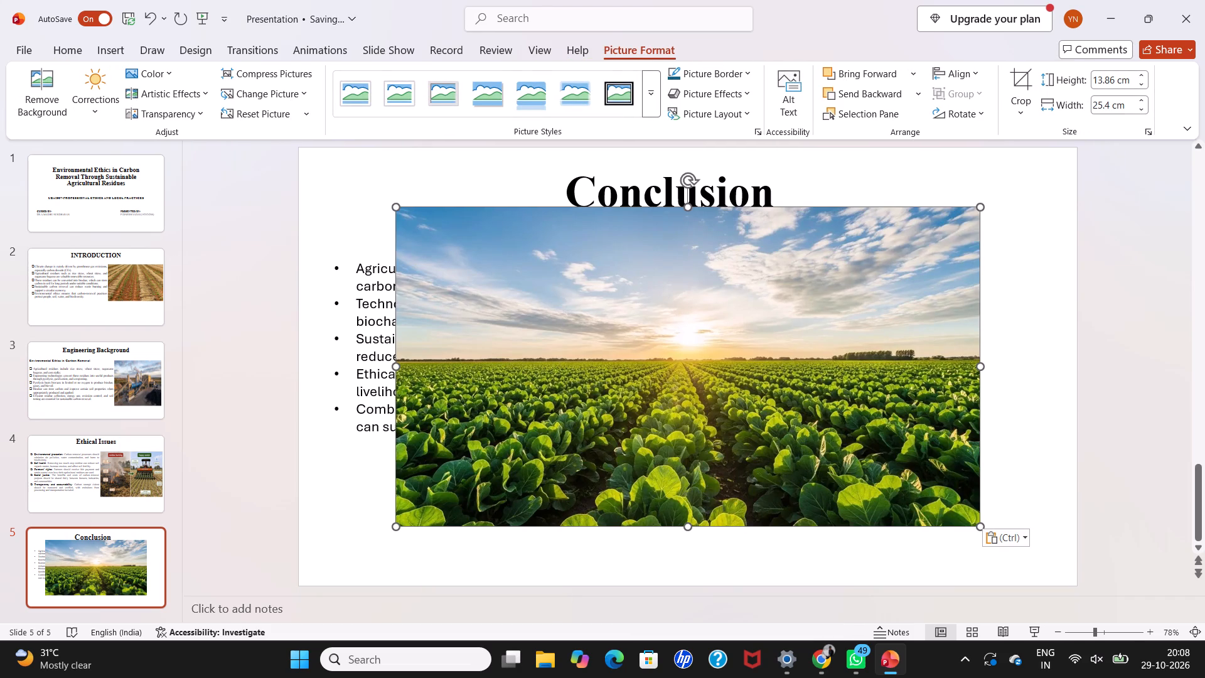
# Resize the crop-field picture to about 10.22 cm high and 13.68 cm wide, fitting it beside the bullets below the title.
pyautogui.moveTo(399, 369); pyautogui.dragTo(754, 347)
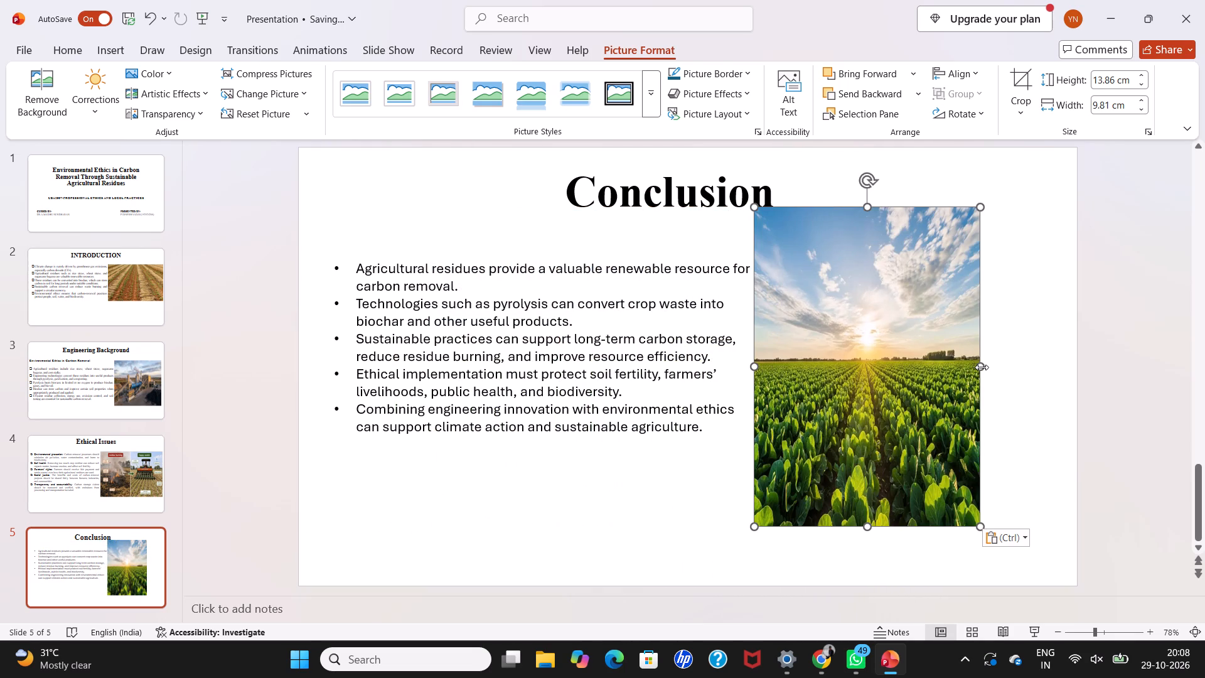
pyautogui.moveTo(982, 367); pyautogui.dragTo(1055, 358)
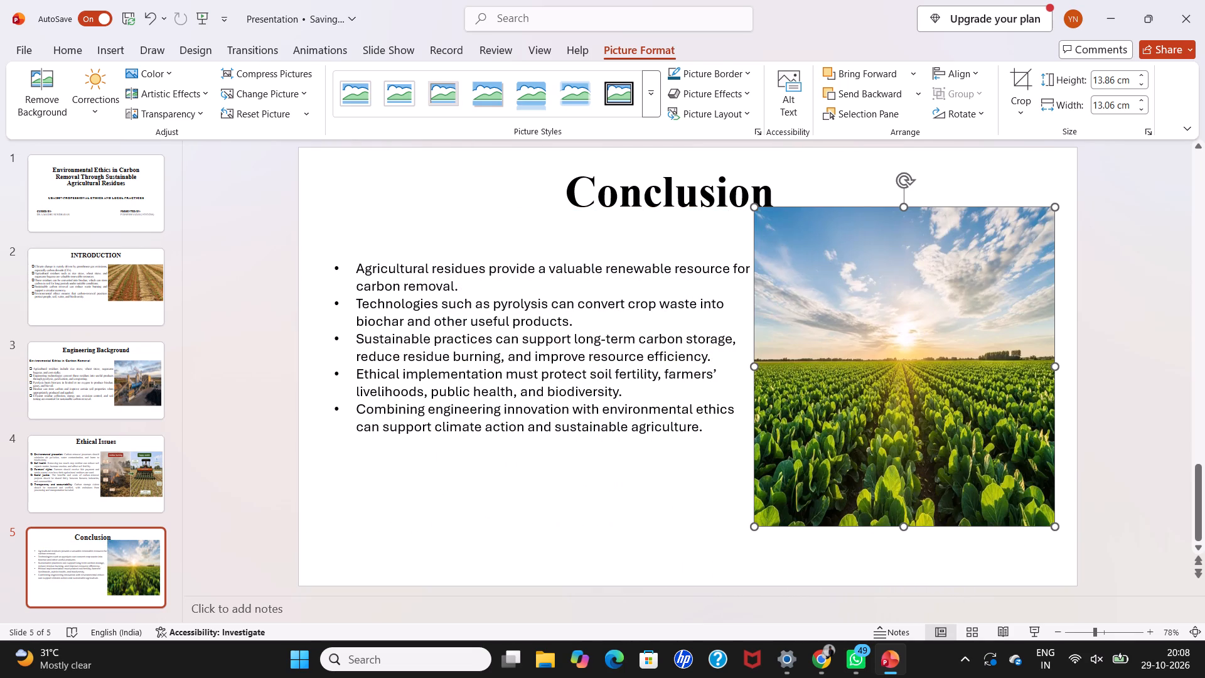
pyautogui.moveTo(905, 207); pyautogui.dragTo(931, 269)
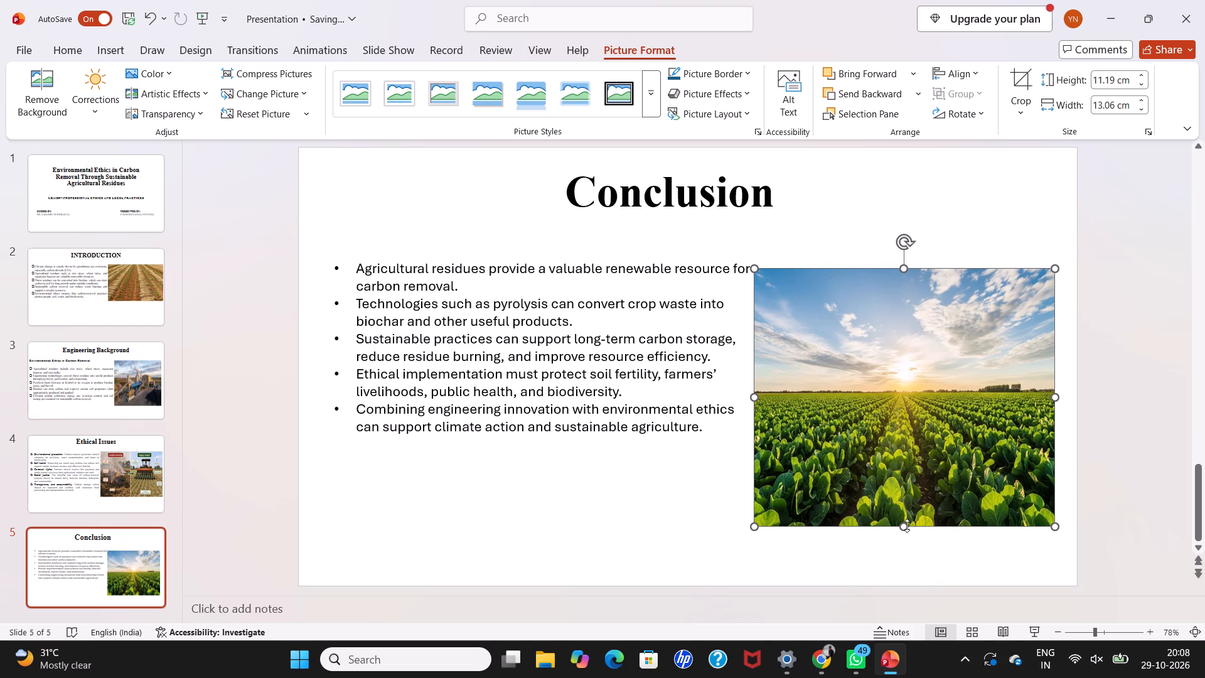
pyautogui.moveTo(906, 525); pyautogui.dragTo(904, 487)
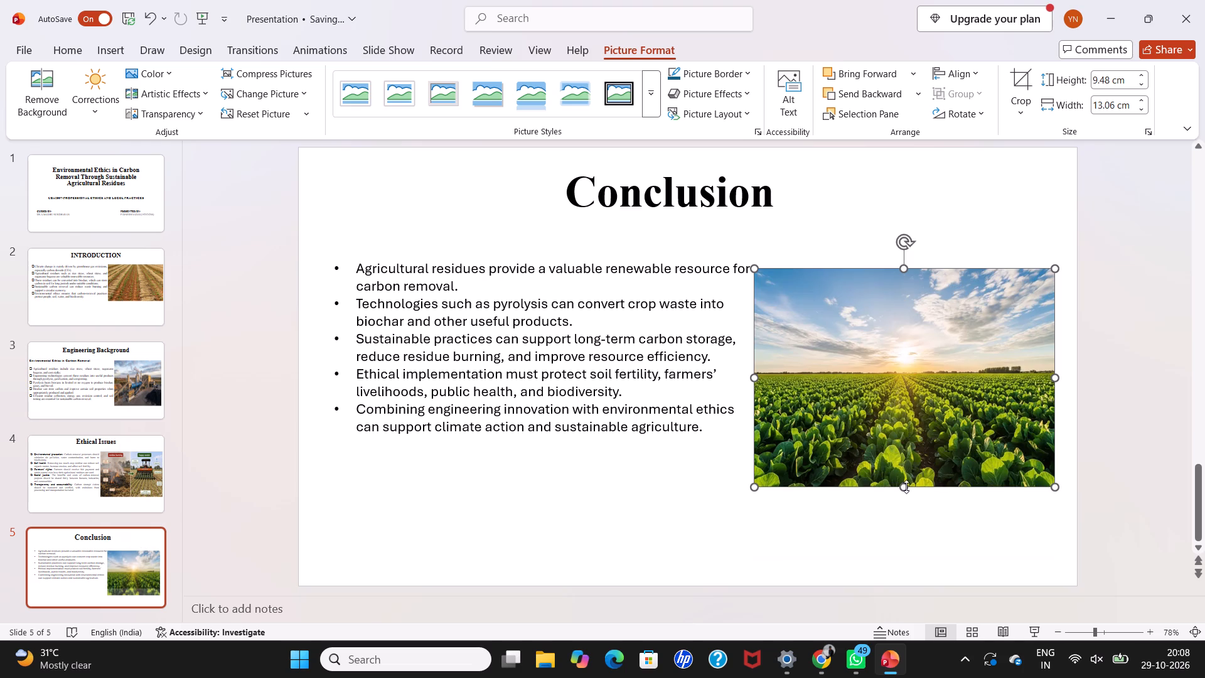
pyautogui.moveTo(1052, 377); pyautogui.dragTo(1061, 377)
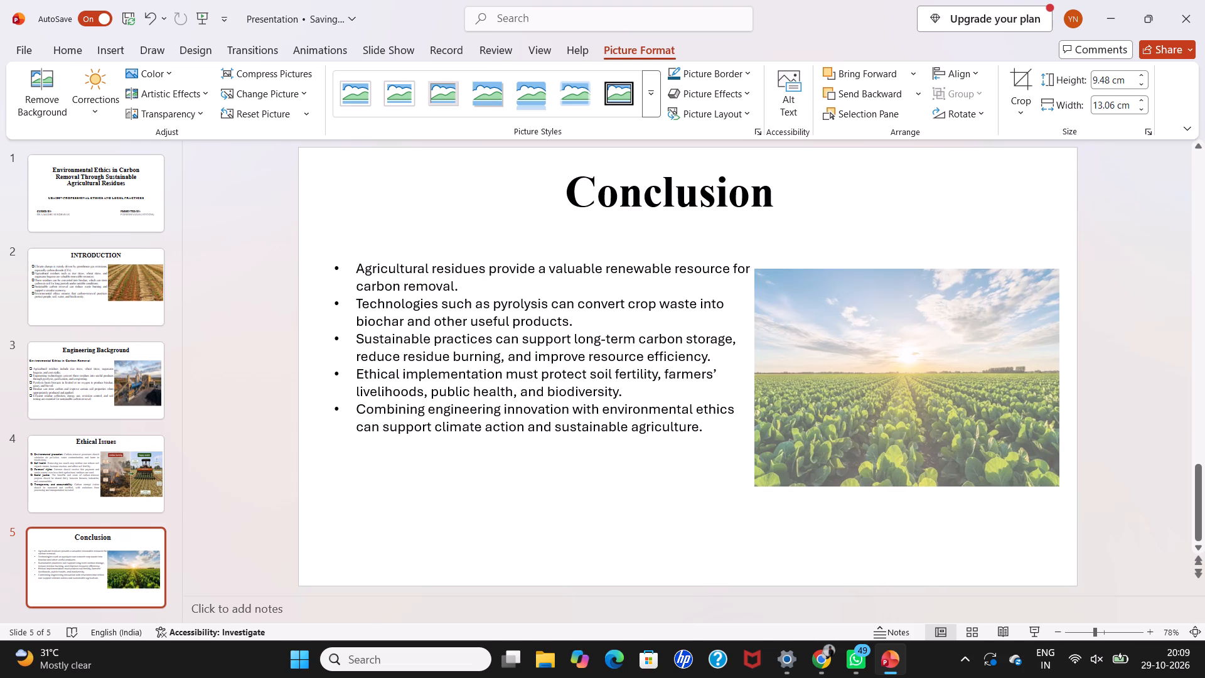
pyautogui.moveTo(1061, 377); pyautogui.dragTo(1070, 378)
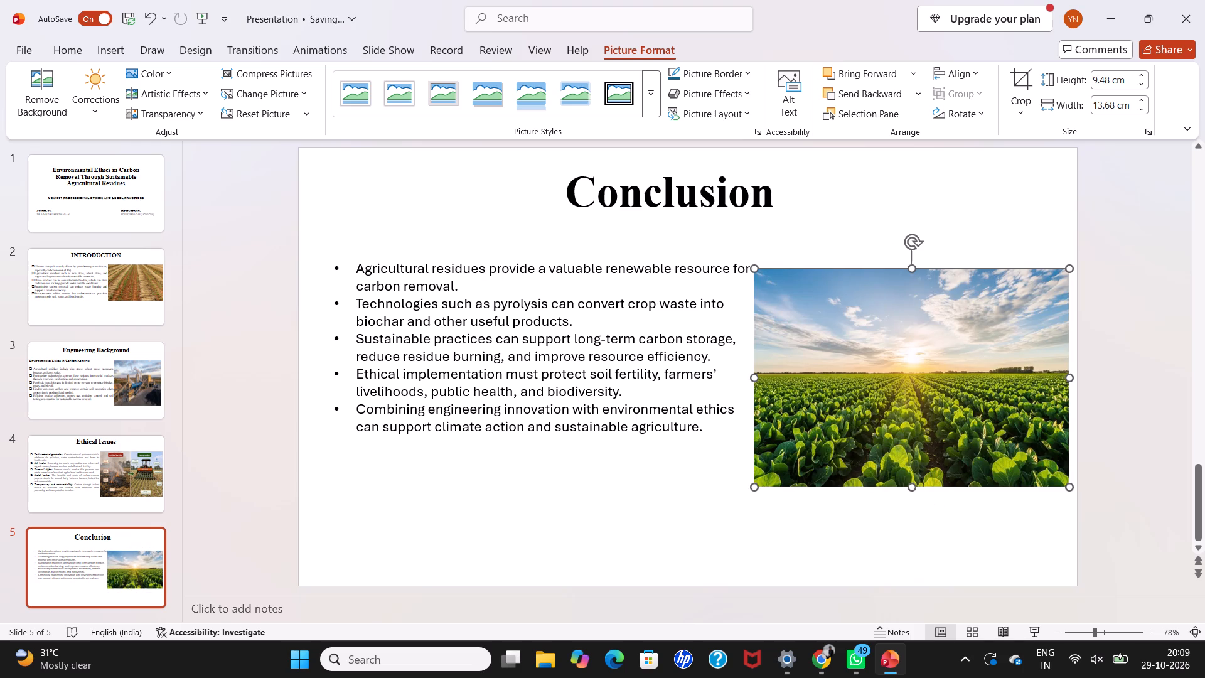
pyautogui.moveTo(913, 487); pyautogui.dragTo(922, 504)
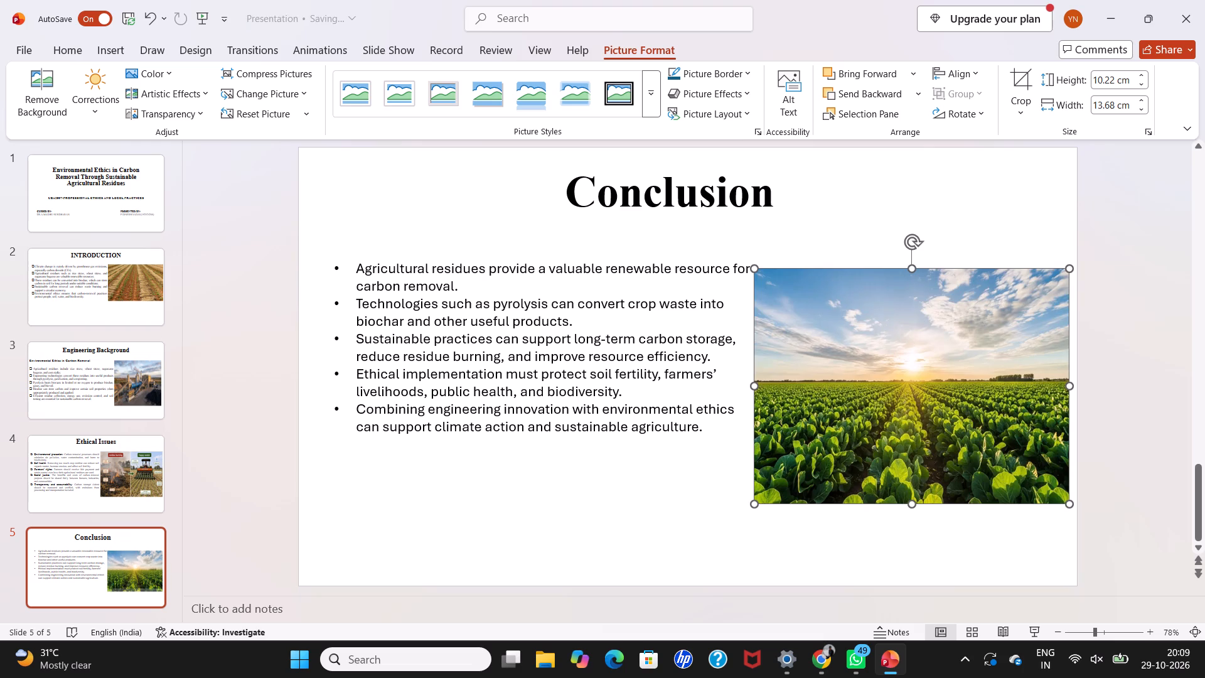
# Extend the bullet text box on slide 5 leftward to near the slide's left edge.
pyautogui.click(692, 377)
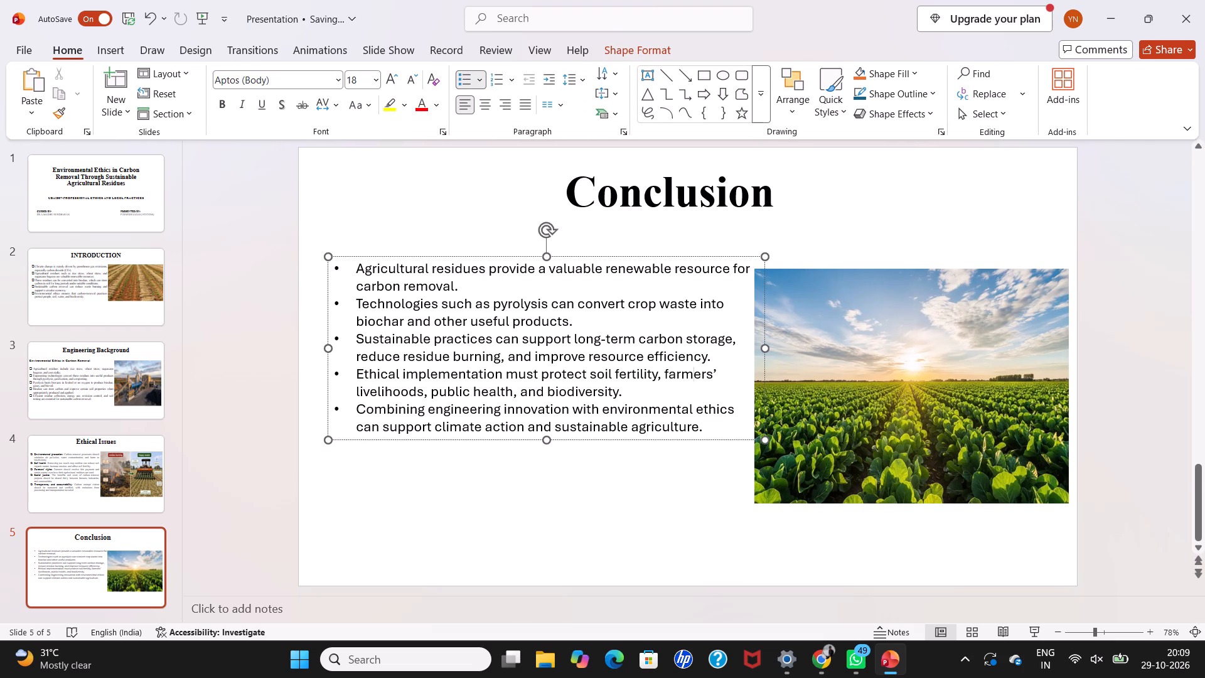
pyautogui.click(648, 372)
pyautogui.click(336, 347)
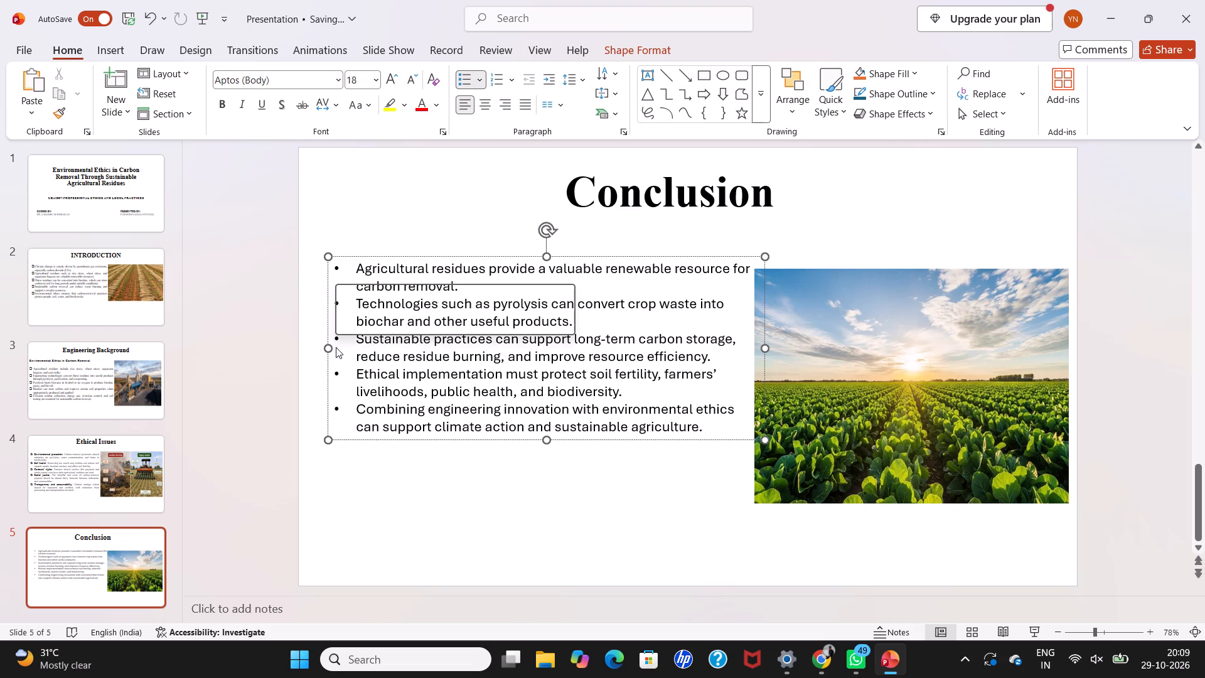
pyautogui.click(309, 344)
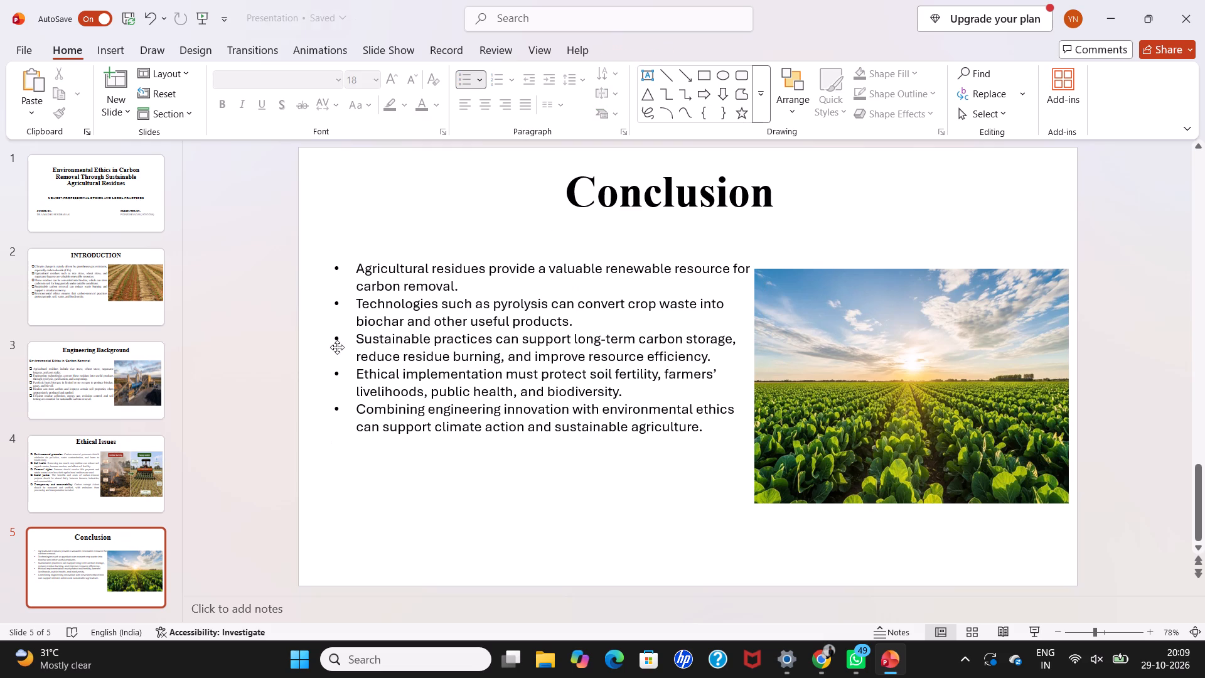
pyautogui.click(340, 348)
pyautogui.moveTo(326, 350); pyautogui.dragTo(313, 351)
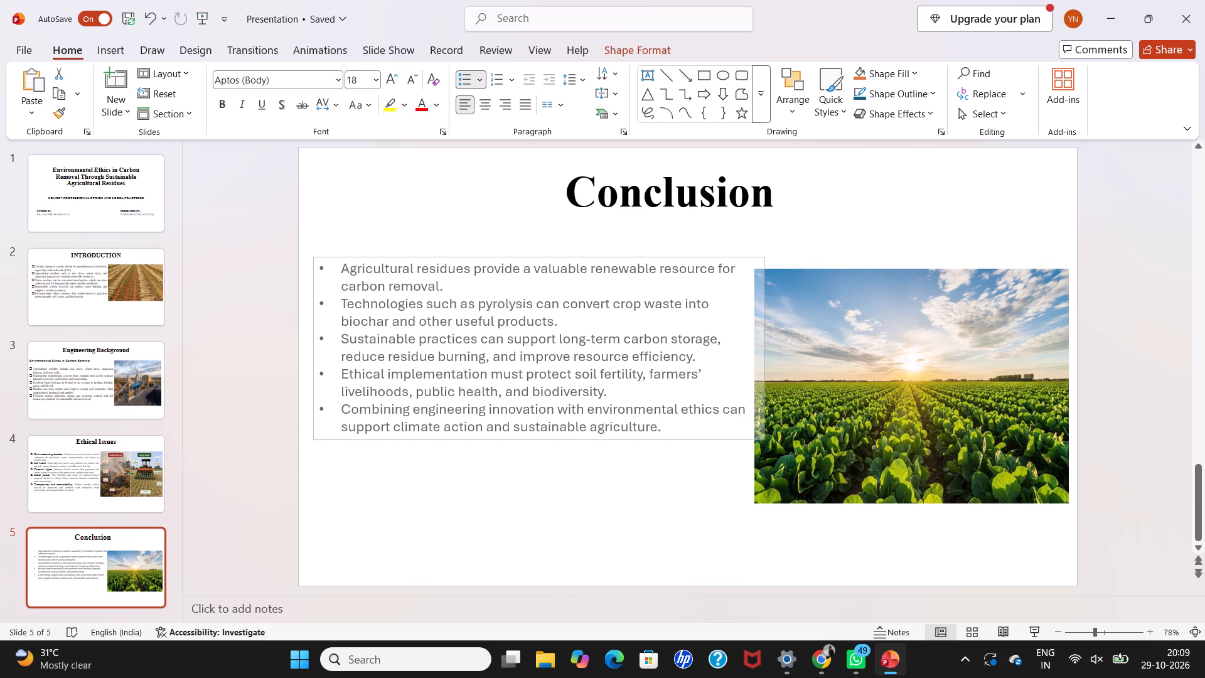
pyautogui.moveTo(313, 351); pyautogui.dragTo(309, 351)
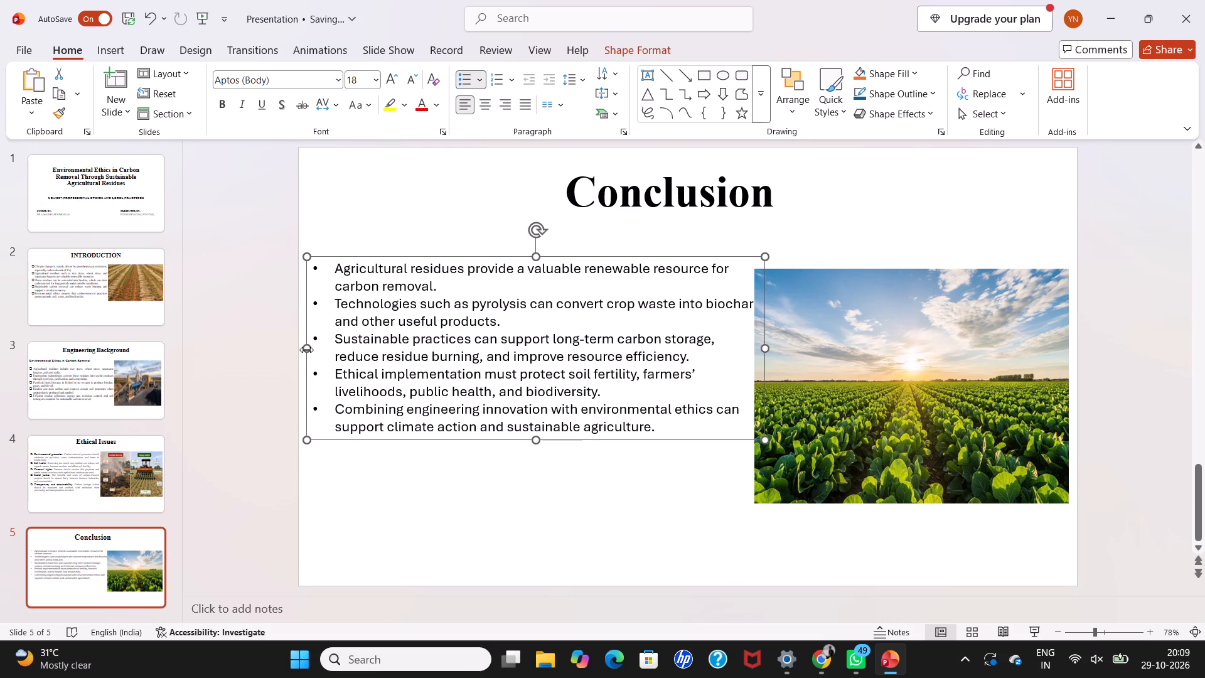
pyautogui.moveTo(306, 350); pyautogui.dragTo(308, 361)
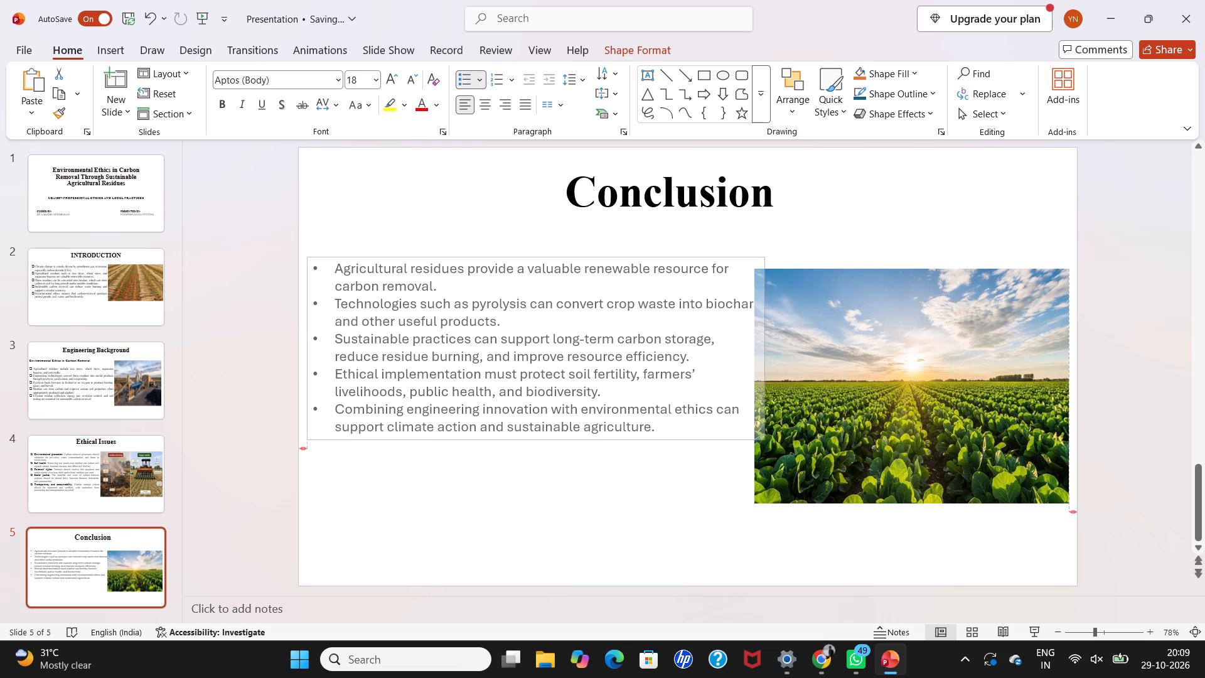
pyautogui.moveTo(308, 361); pyautogui.dragTo(306, 360)
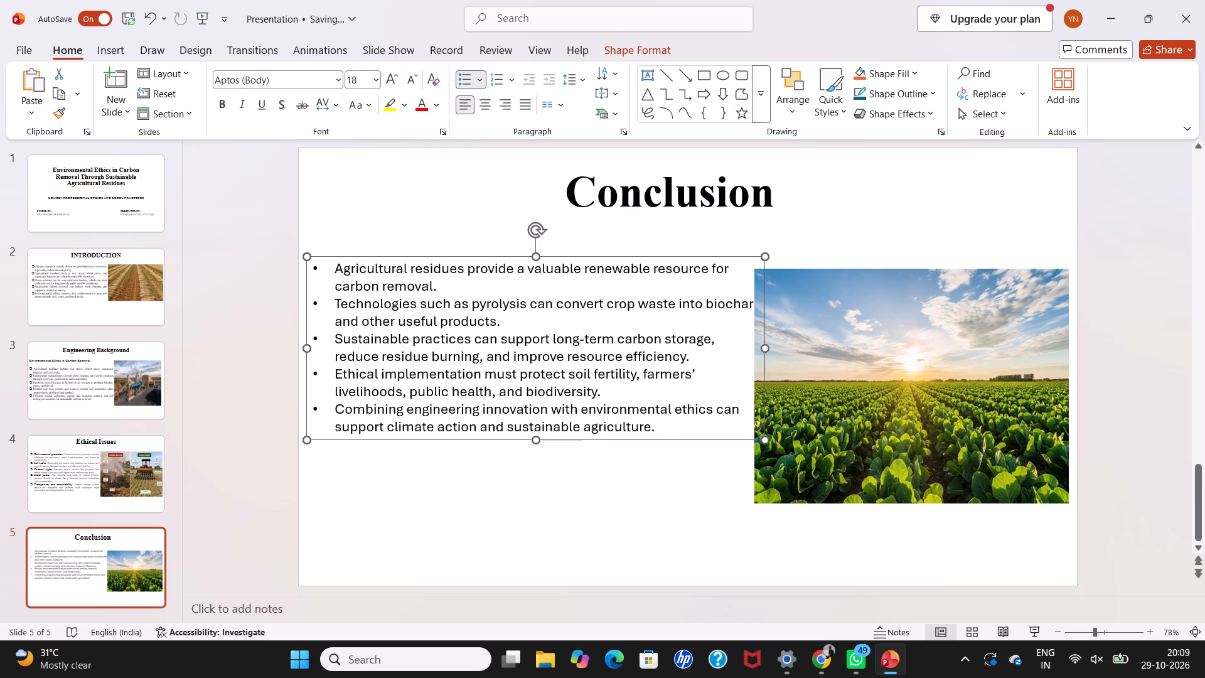
# Move the crop-field picture slightly up, keeping it beside the bullets with a small gap to the slide's right edge.
pyautogui.moveTo(792, 328); pyautogui.dragTo(797, 310)
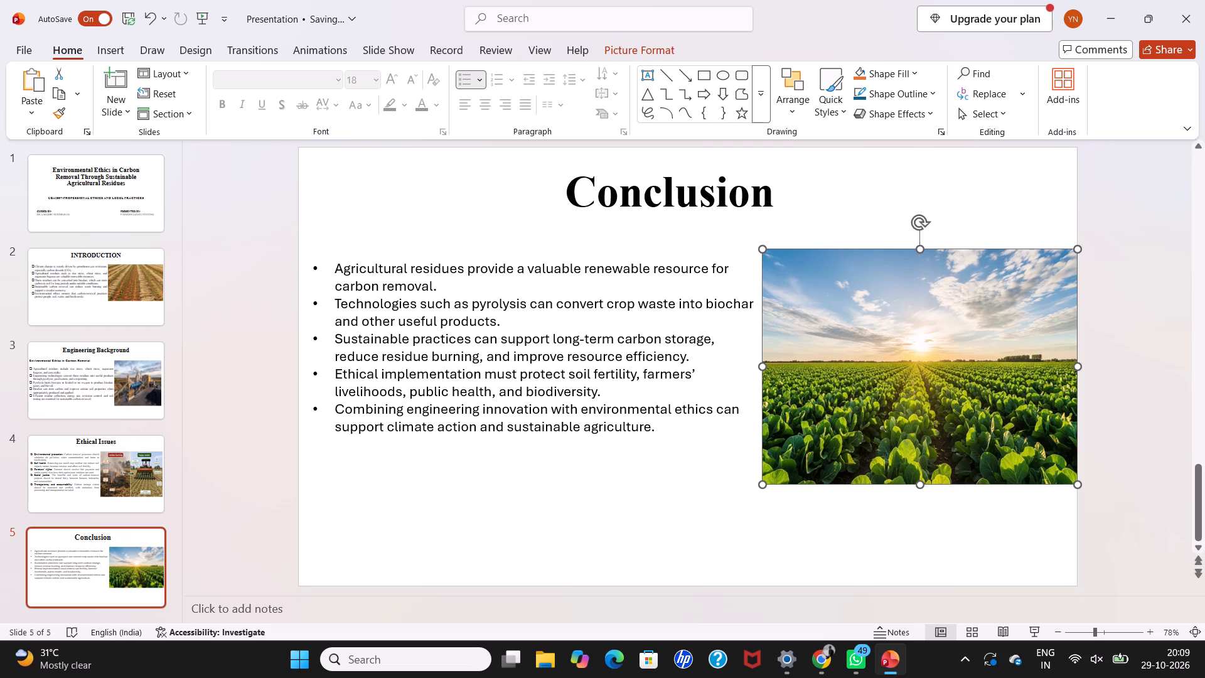
pyautogui.moveTo(786, 296); pyautogui.dragTo(779, 296)
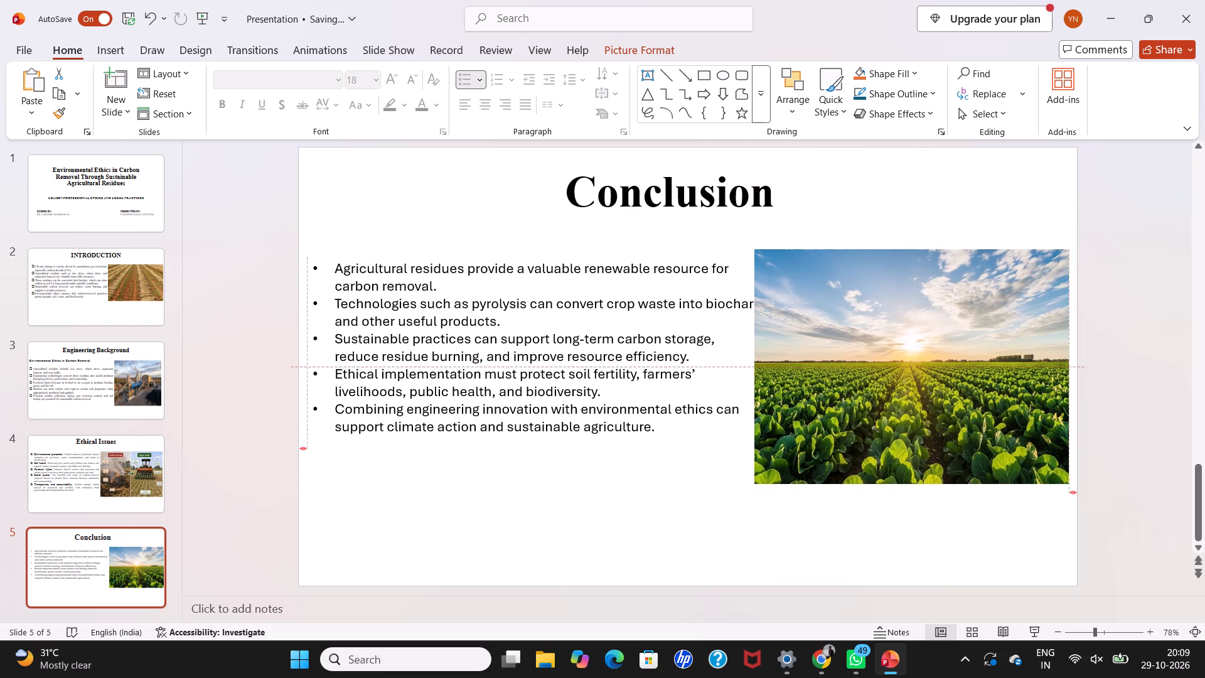
pyautogui.moveTo(779, 296); pyautogui.dragTo(779, 296)
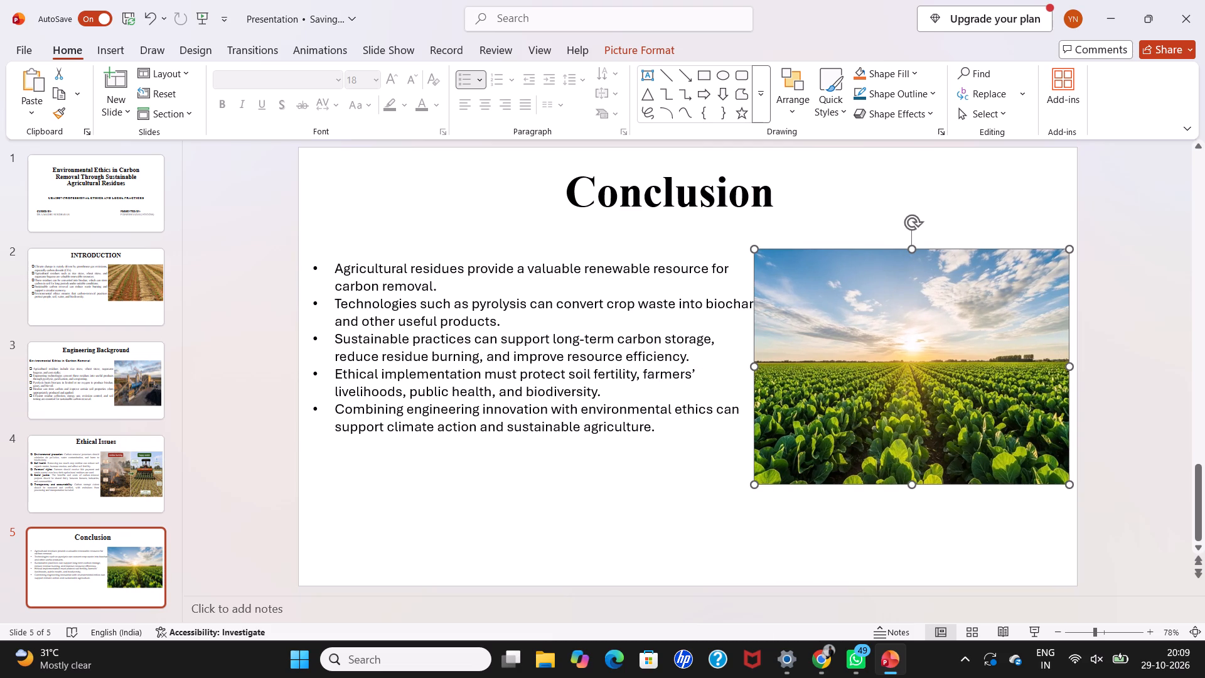
# Shift the bullet text box on slide 5 slightly down and try to extend its bottom edge.
pyautogui.click(586, 419)
pyautogui.moveTo(537, 443); pyautogui.dragTo(537, 451)
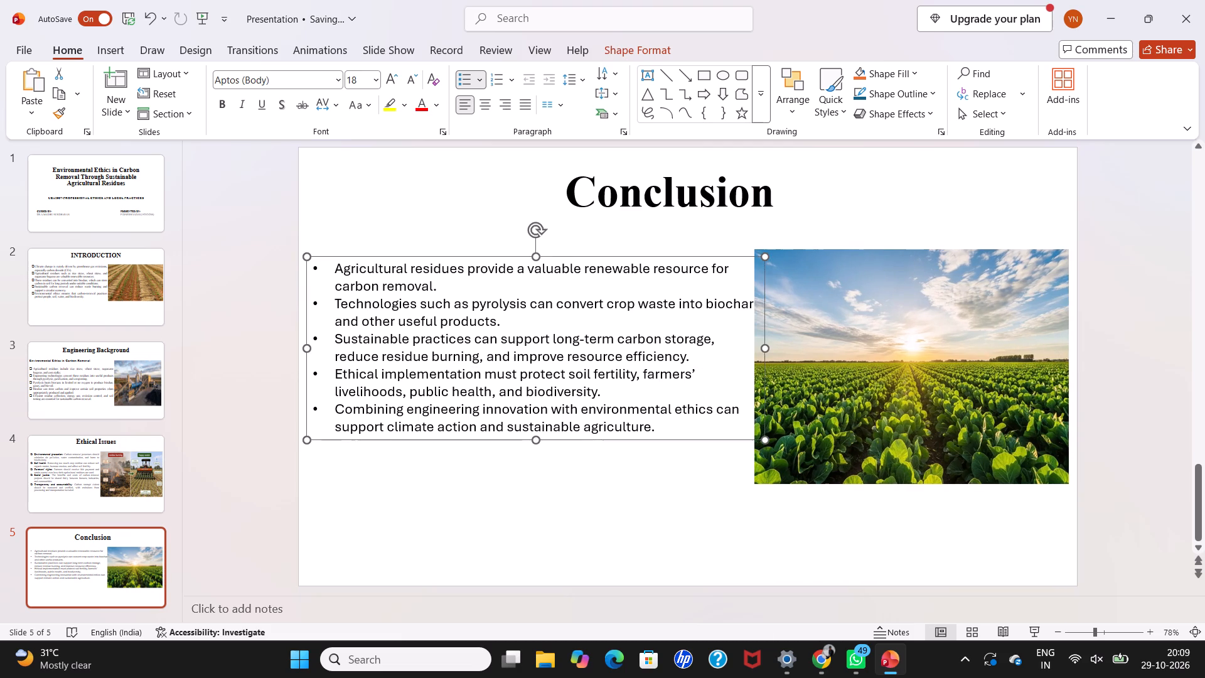
pyautogui.moveTo(537, 451); pyautogui.dragTo(537, 458)
pyautogui.moveTo(569, 438); pyautogui.dragTo(569, 443)
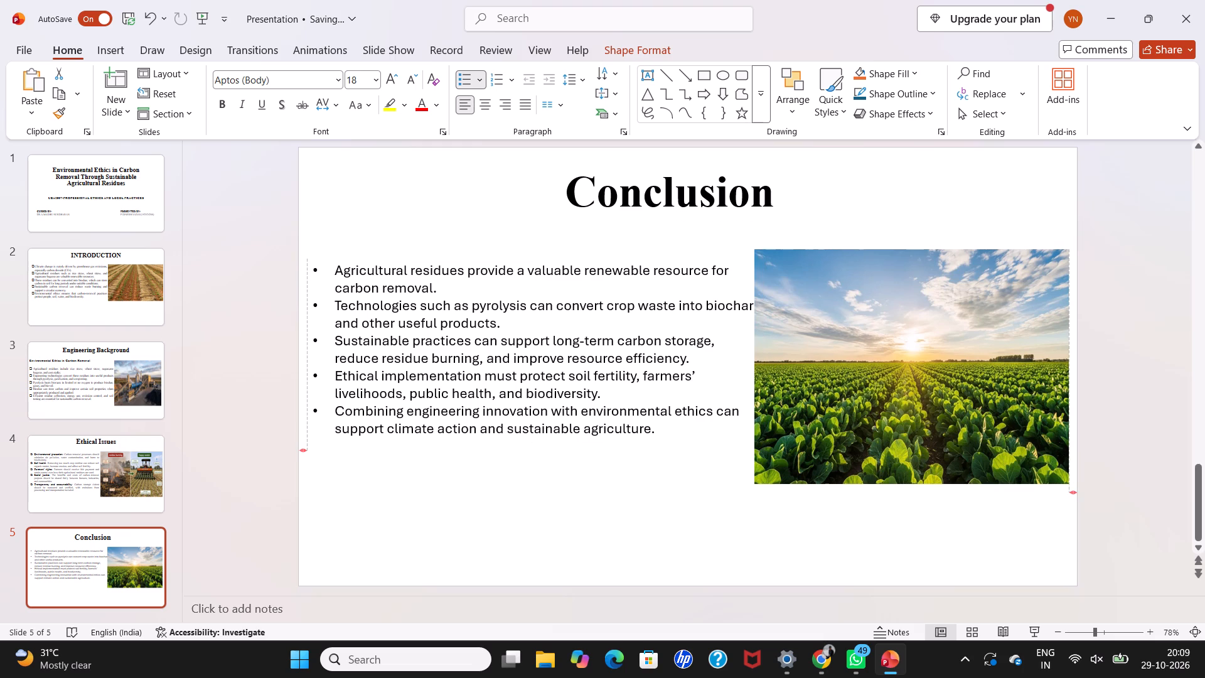
pyautogui.moveTo(569, 443); pyautogui.dragTo(570, 446)
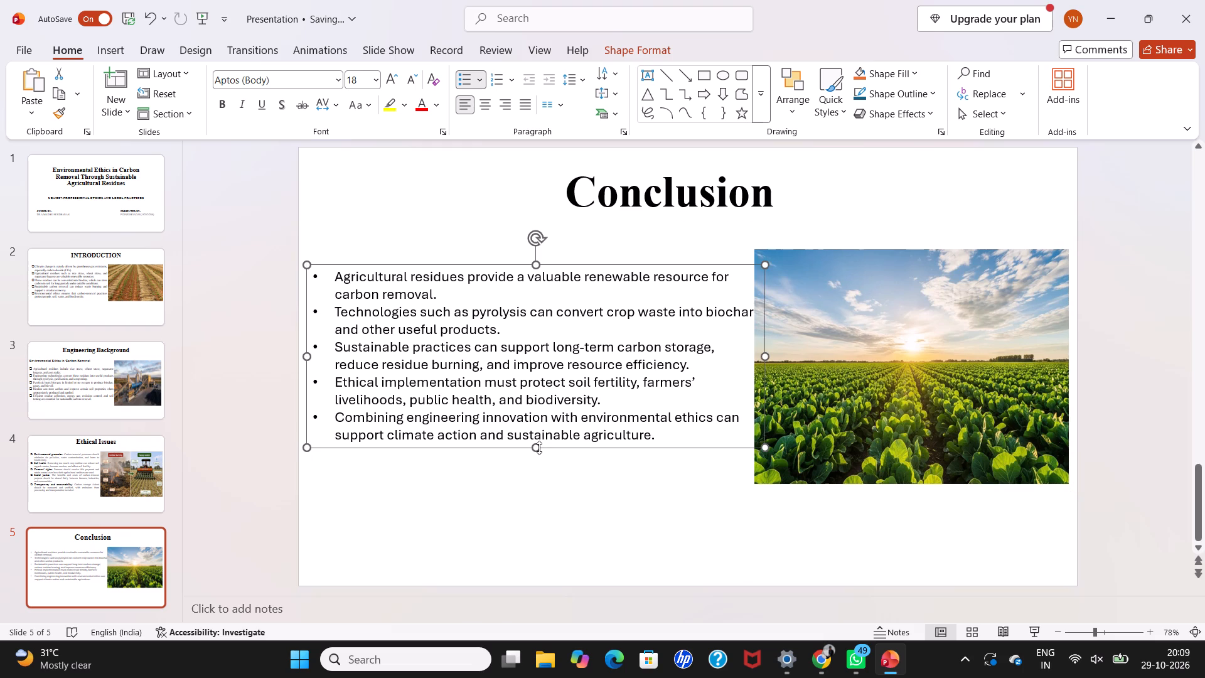
pyautogui.moveTo(539, 448); pyautogui.dragTo(544, 488)
# Apply Times New Roman to the word "fertility" in the fourth bullet on slide 5.
pyautogui.click(605, 375)
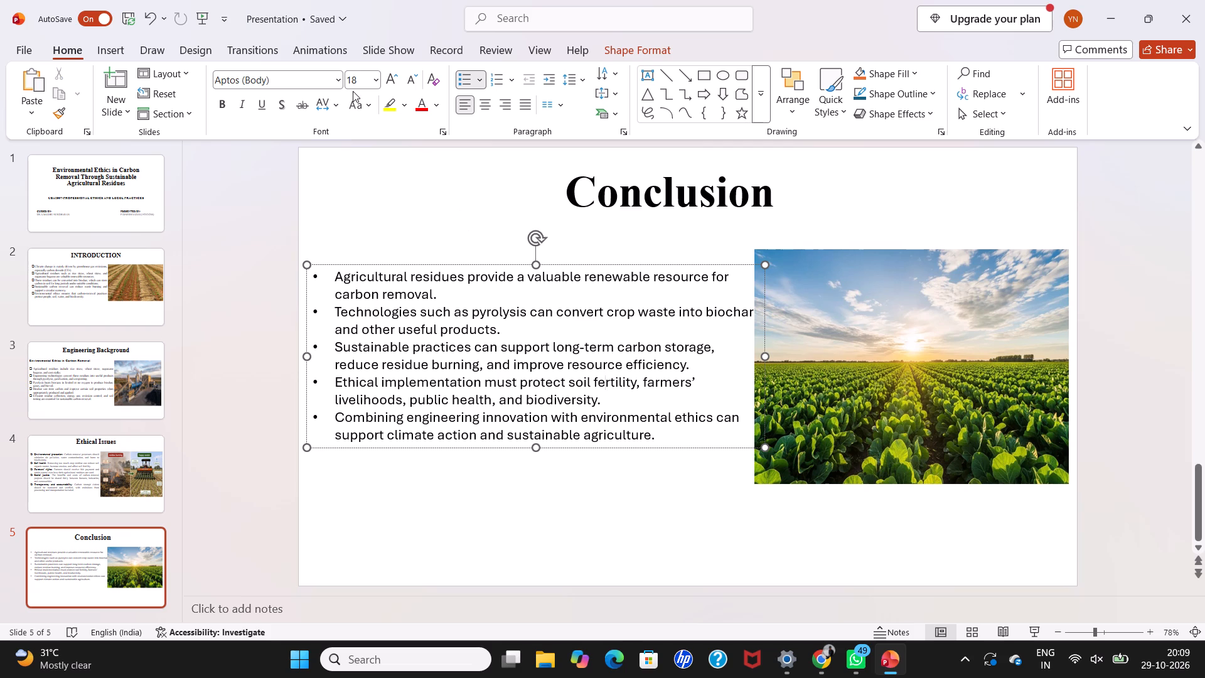
pyautogui.click(336, 82)
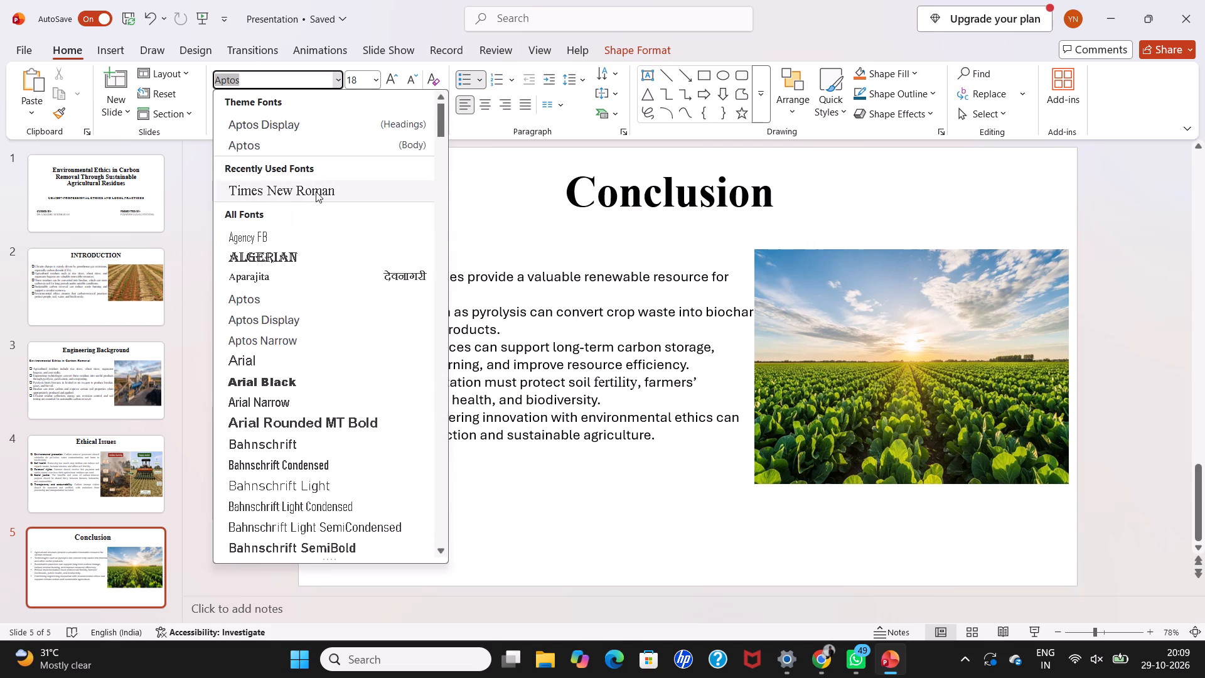
pyautogui.click(316, 191)
pyautogui.click(360, 300)
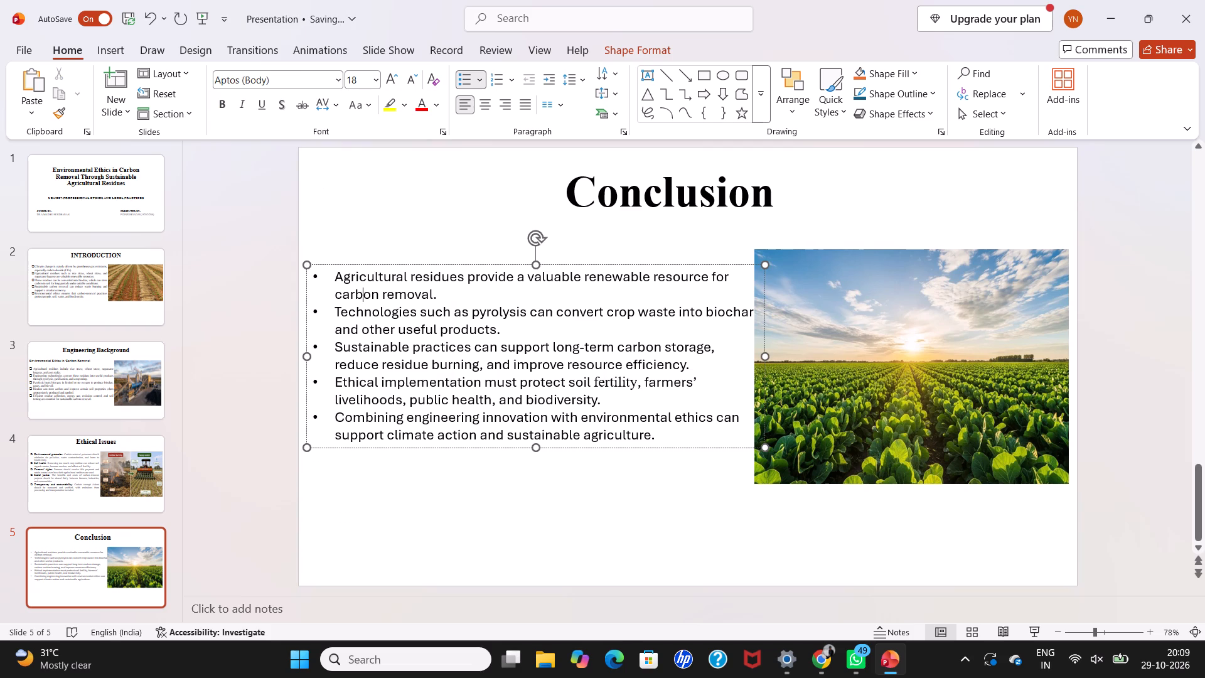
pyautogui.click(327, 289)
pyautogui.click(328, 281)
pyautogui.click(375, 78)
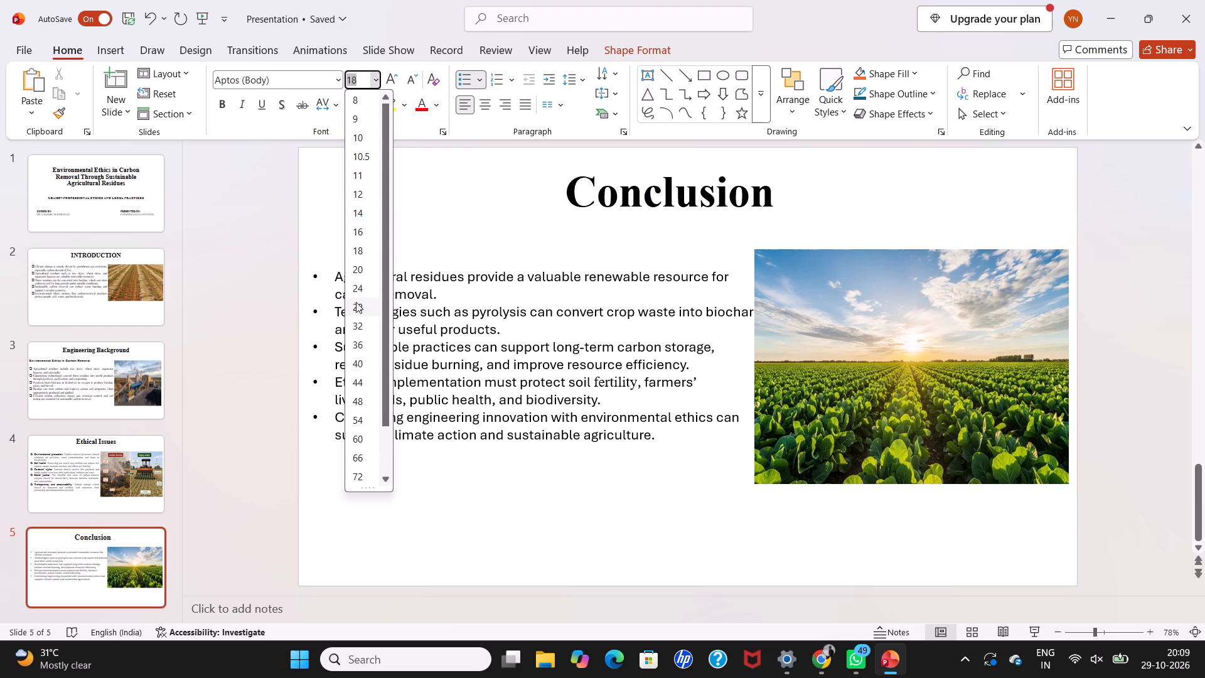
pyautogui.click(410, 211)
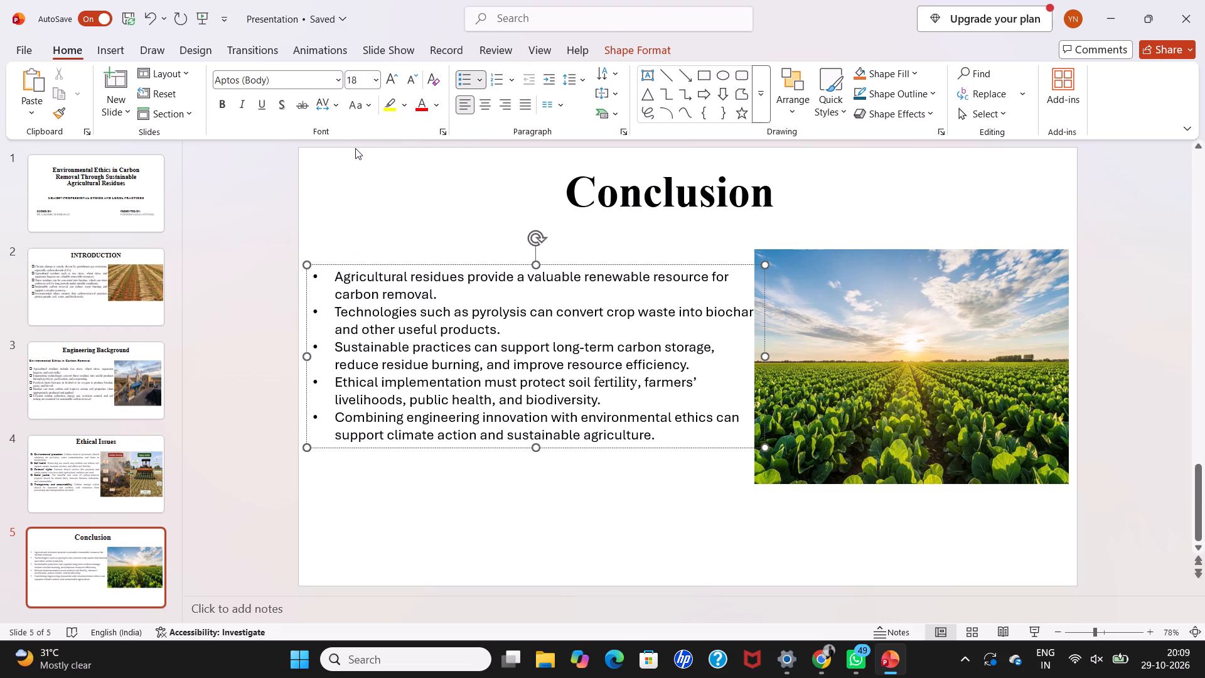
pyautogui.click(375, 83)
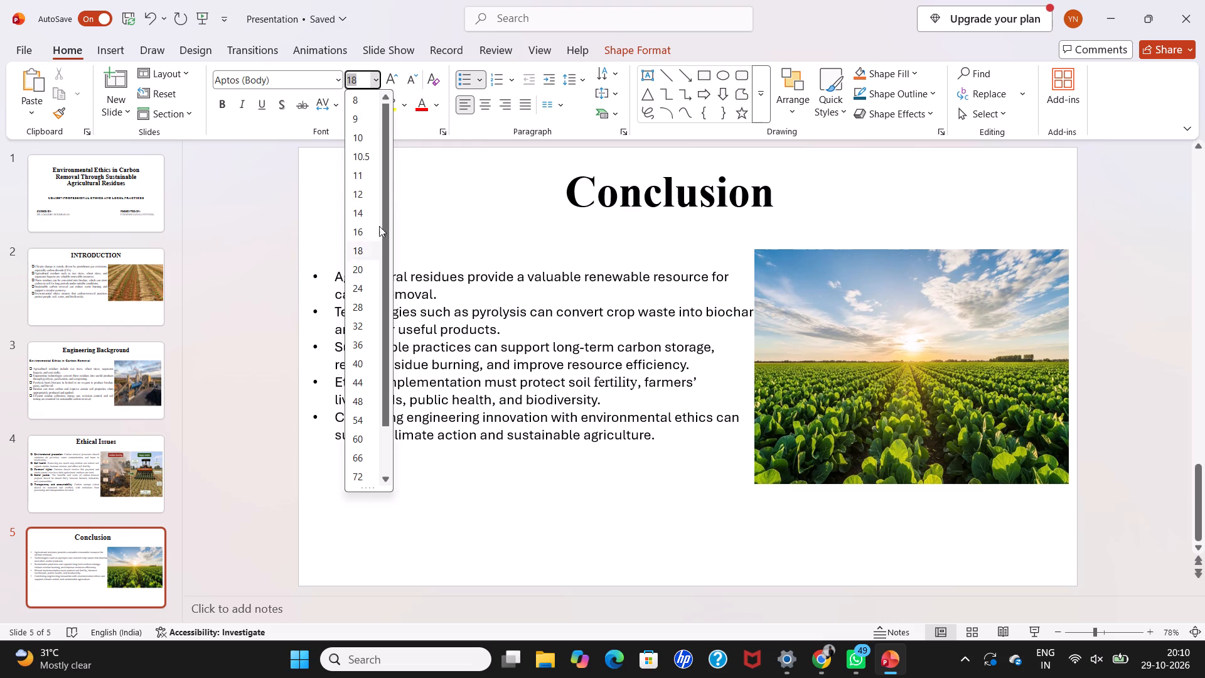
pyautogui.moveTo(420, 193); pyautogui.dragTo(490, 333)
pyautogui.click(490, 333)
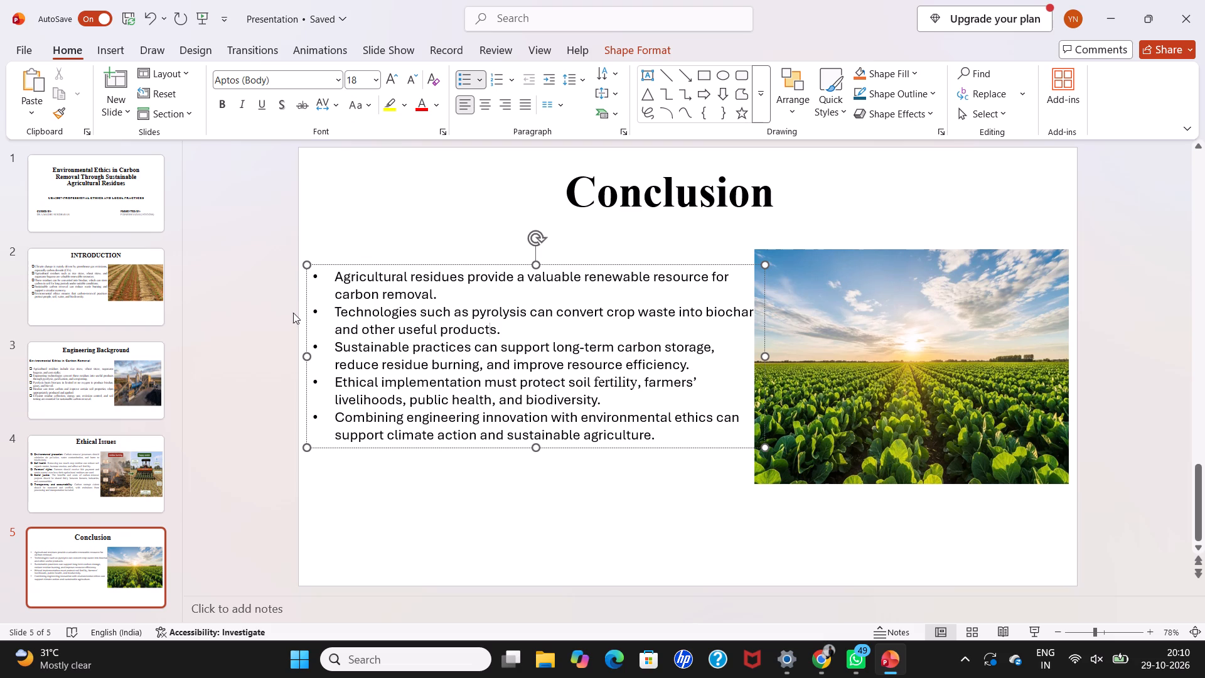
# Set the font size of the entire bullet text box on slide 5 to 20.
pyautogui.moveTo(293, 313); pyautogui.dragTo(324, 315)
pyautogui.click(360, 338)
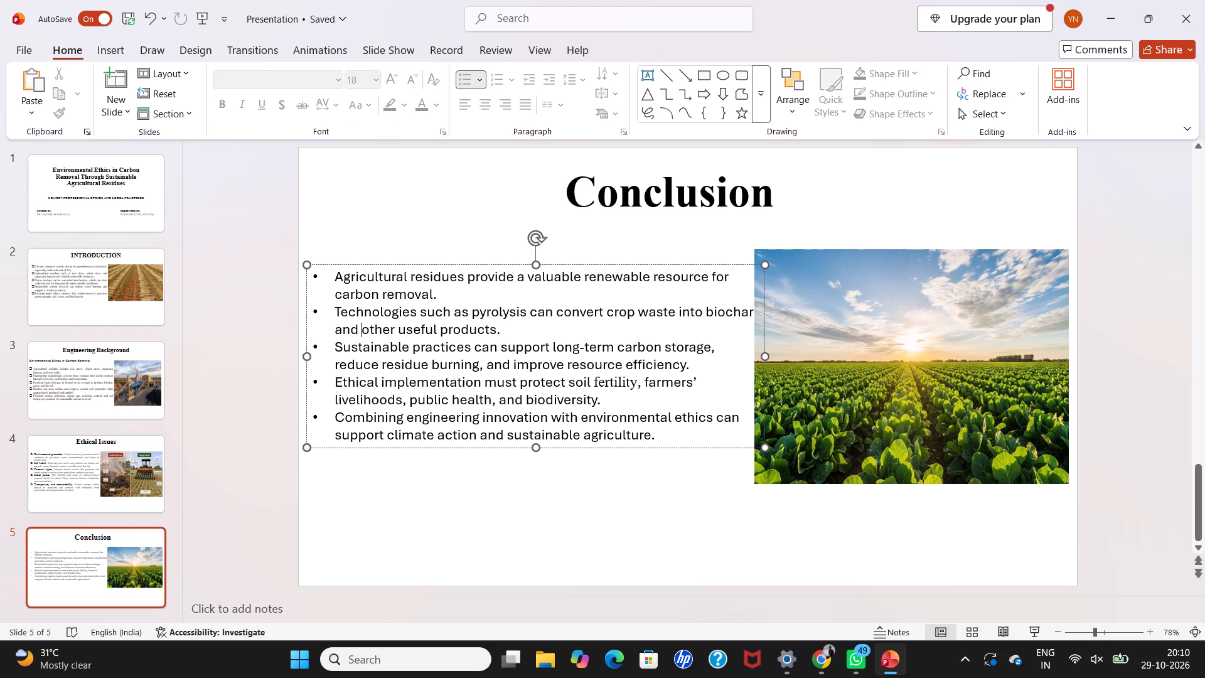
pyautogui.click(313, 336)
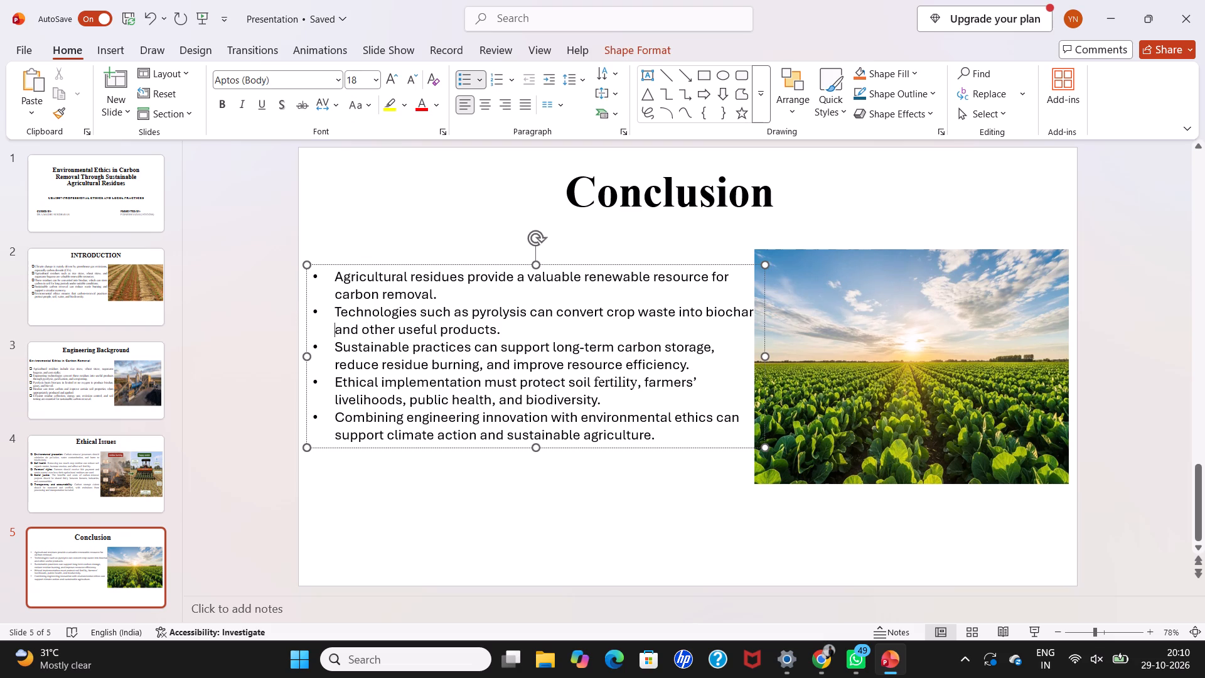
pyautogui.click(306, 329)
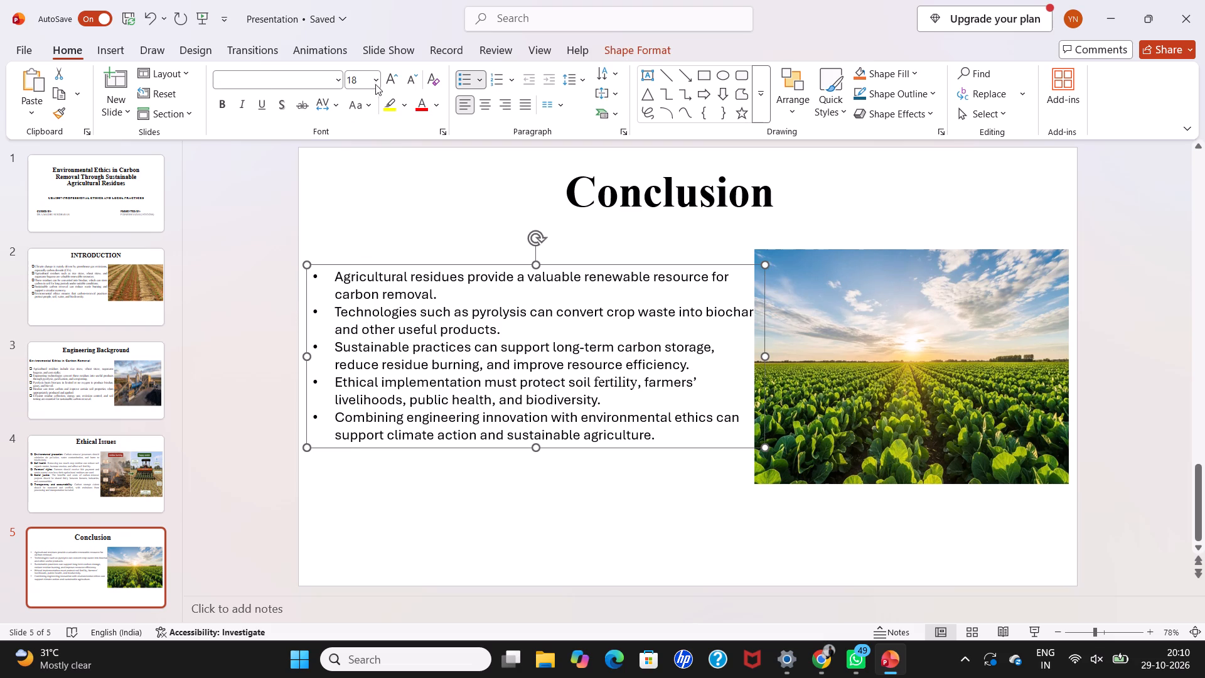
pyautogui.moveTo(375, 82); pyautogui.dragTo(367, 285)
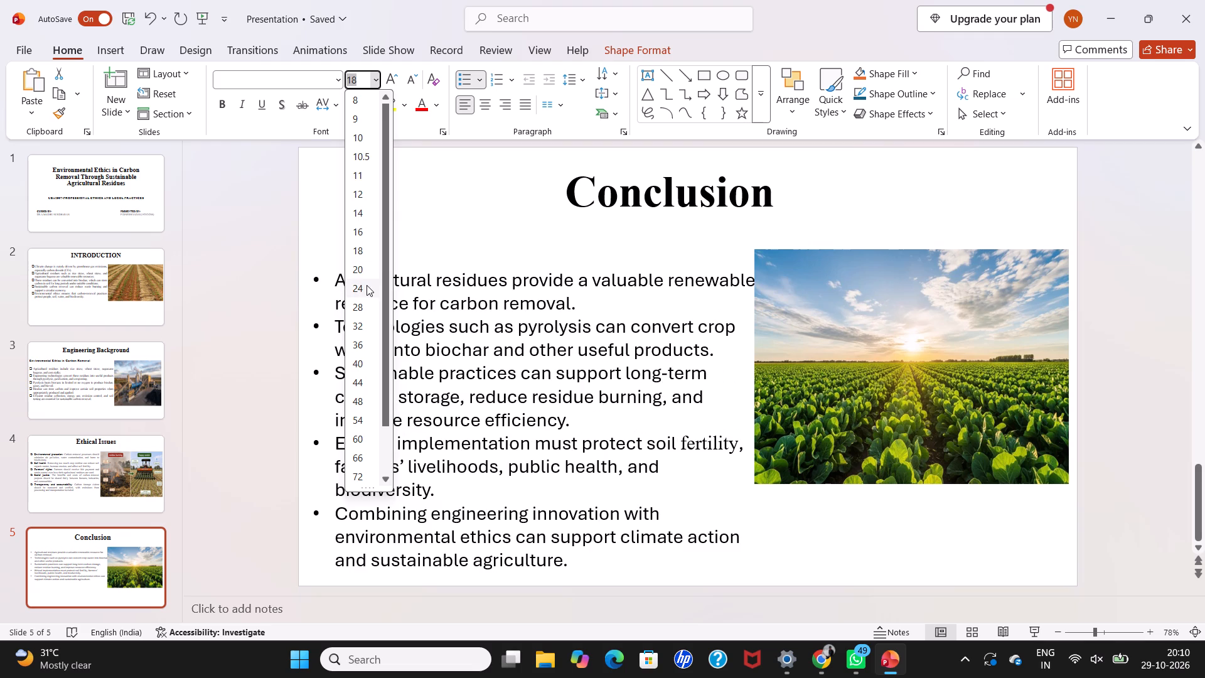
pyautogui.moveTo(367, 285); pyautogui.dragTo(361, 256)
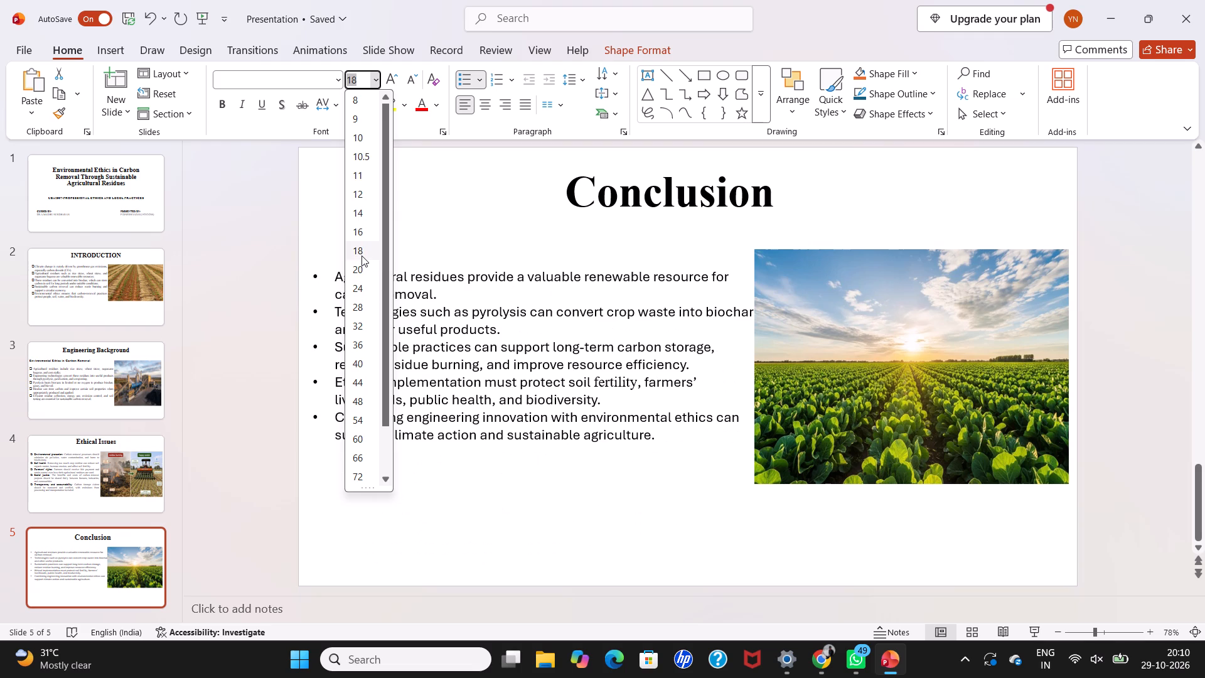
pyautogui.moveTo(361, 256); pyautogui.dragTo(363, 261)
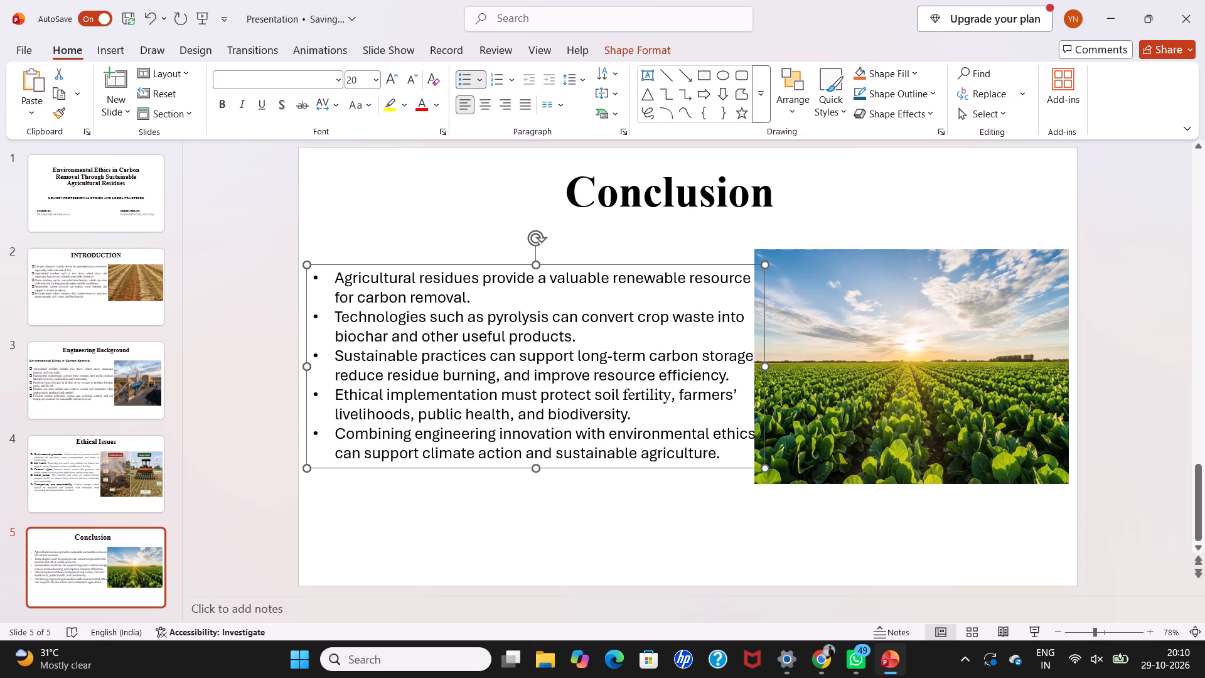
# Move the bullet text box slightly left so it meets the slide's left edge and clears the picture.
pyautogui.moveTo(356, 286); pyautogui.dragTo(324, 316)
pyautogui.click(324, 316)
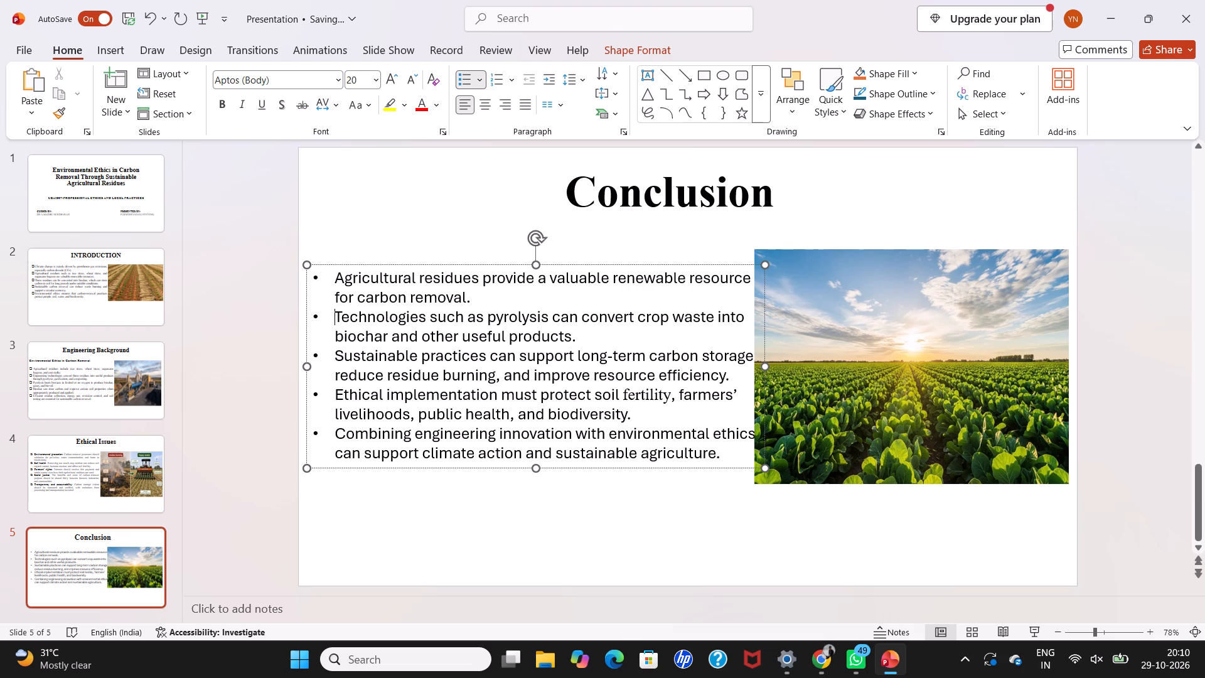
pyautogui.moveTo(305, 336); pyautogui.dragTo(297, 335)
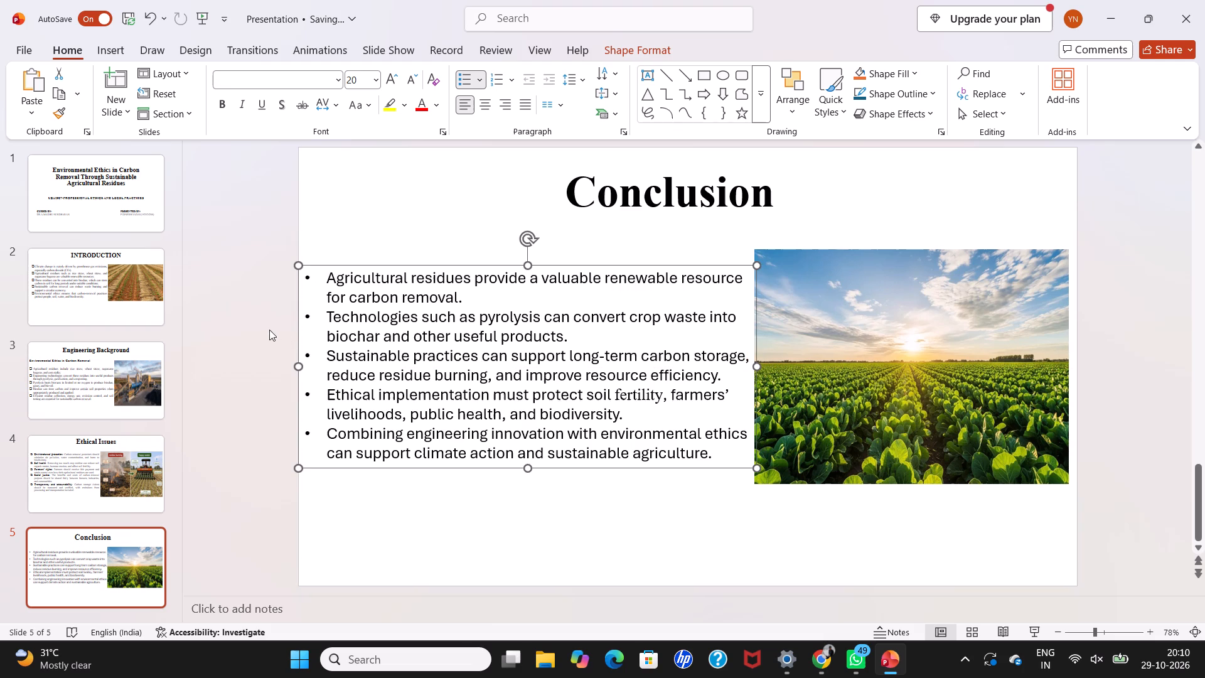
# Change the bullet style of the whole Conclusion list to hollow square bullets.
pyautogui.click(301, 324)
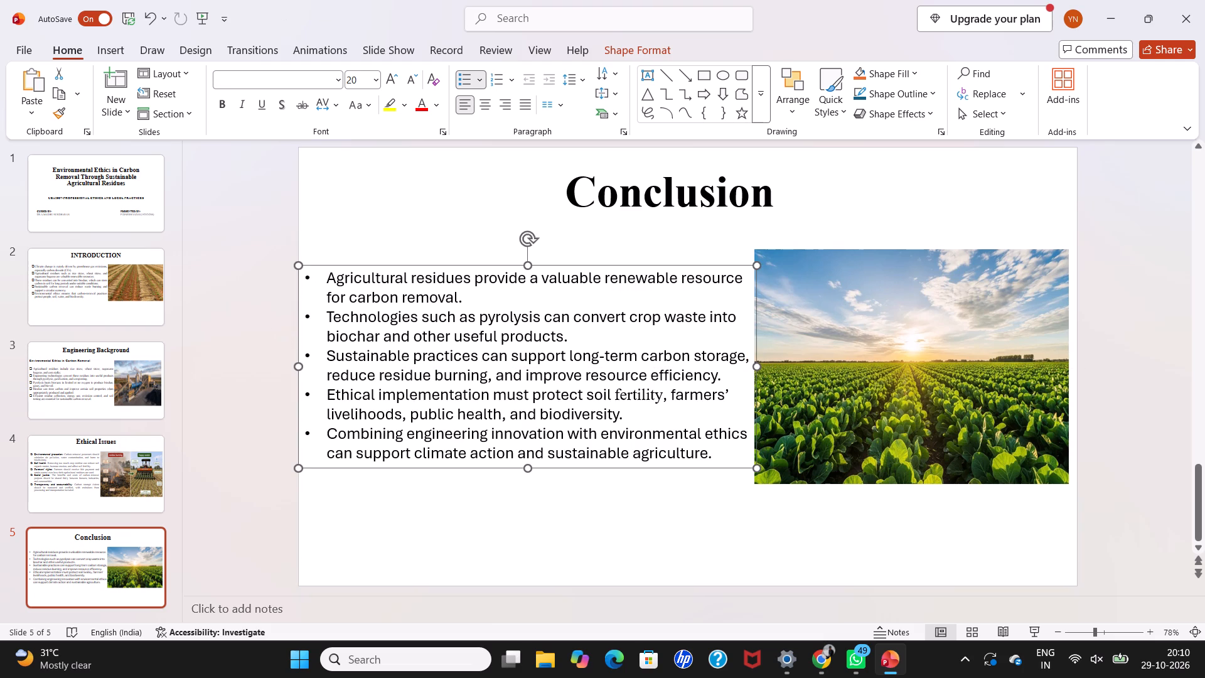
pyautogui.click(478, 79)
pyautogui.click(555, 186)
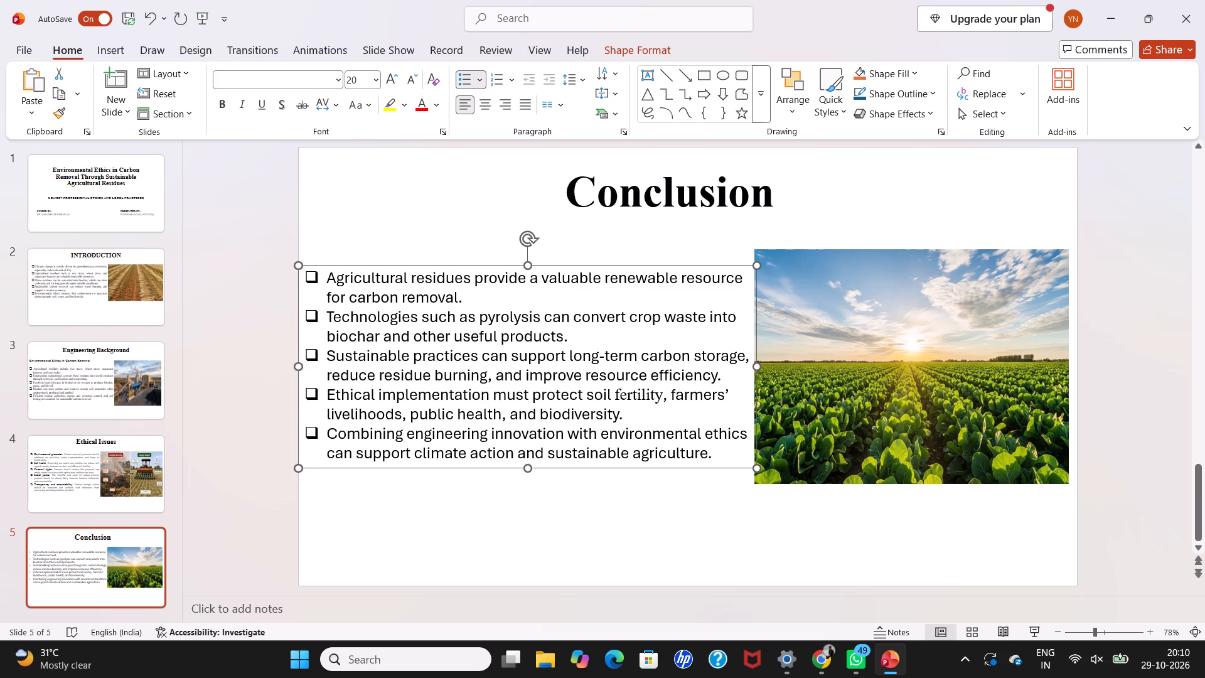
# Justify the text of all five Conclusion bullets.
pyautogui.click(490, 304)
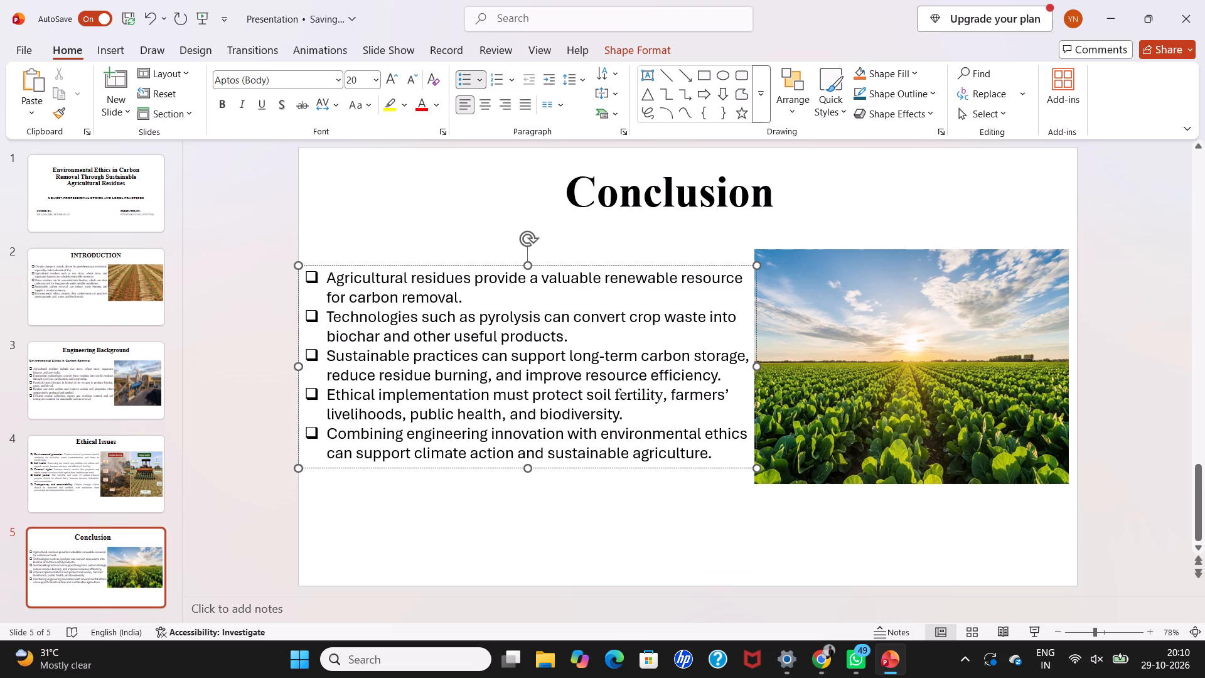
pyautogui.hotkey('ctrl', 'j')
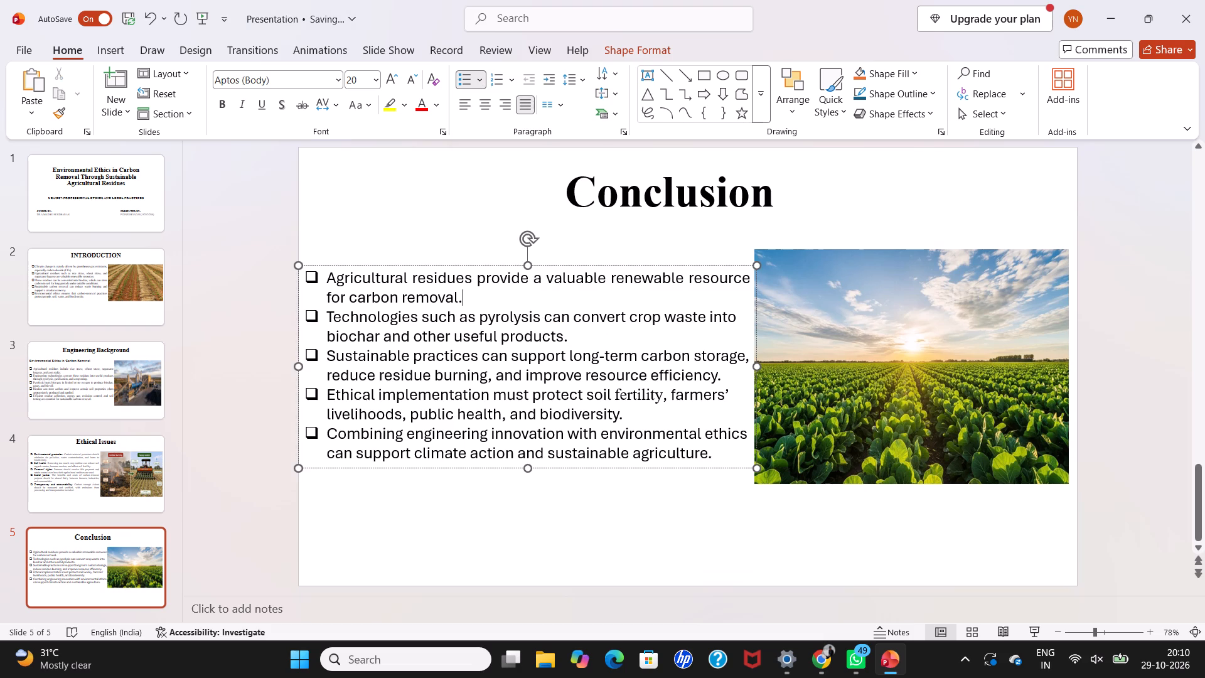
pyautogui.click(299, 331)
pyautogui.hotkey('ctrl', 'j')
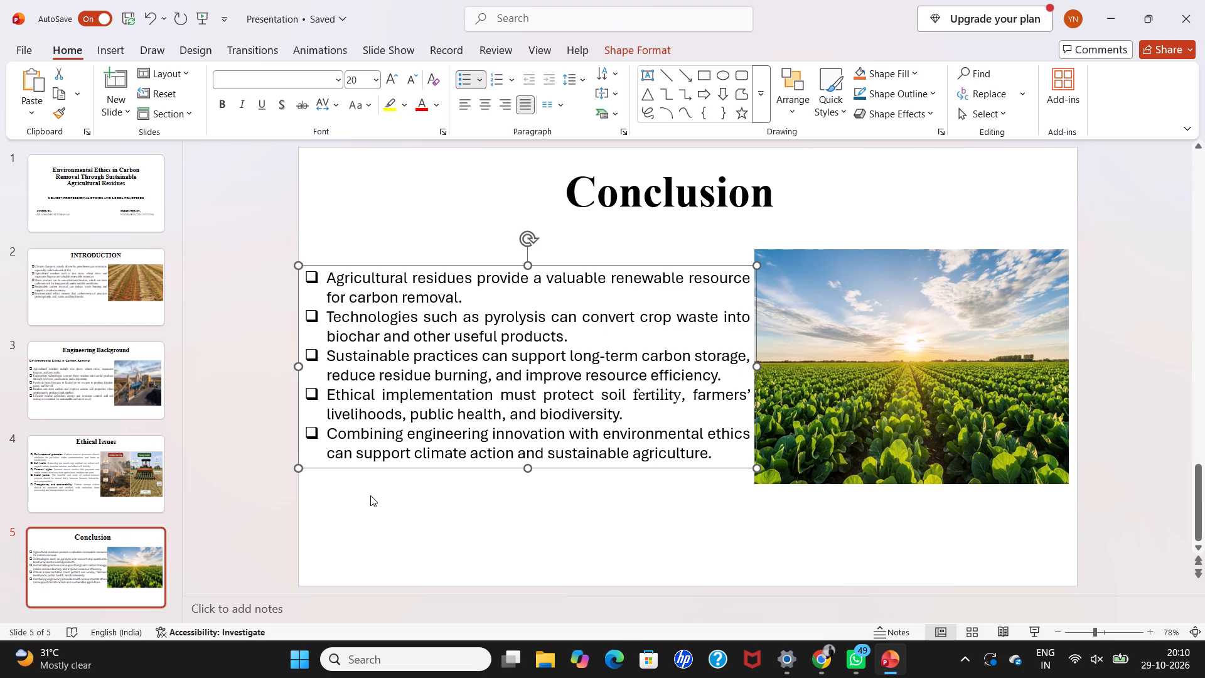
# Reduce the crop-field picture's height from its bottom and top edges to match the bullet text box.
pyautogui.moveTo(589, 554); pyautogui.dragTo(776, 616)
pyautogui.moveTo(776, 616); pyautogui.dragTo(962, 431)
pyautogui.click(962, 431)
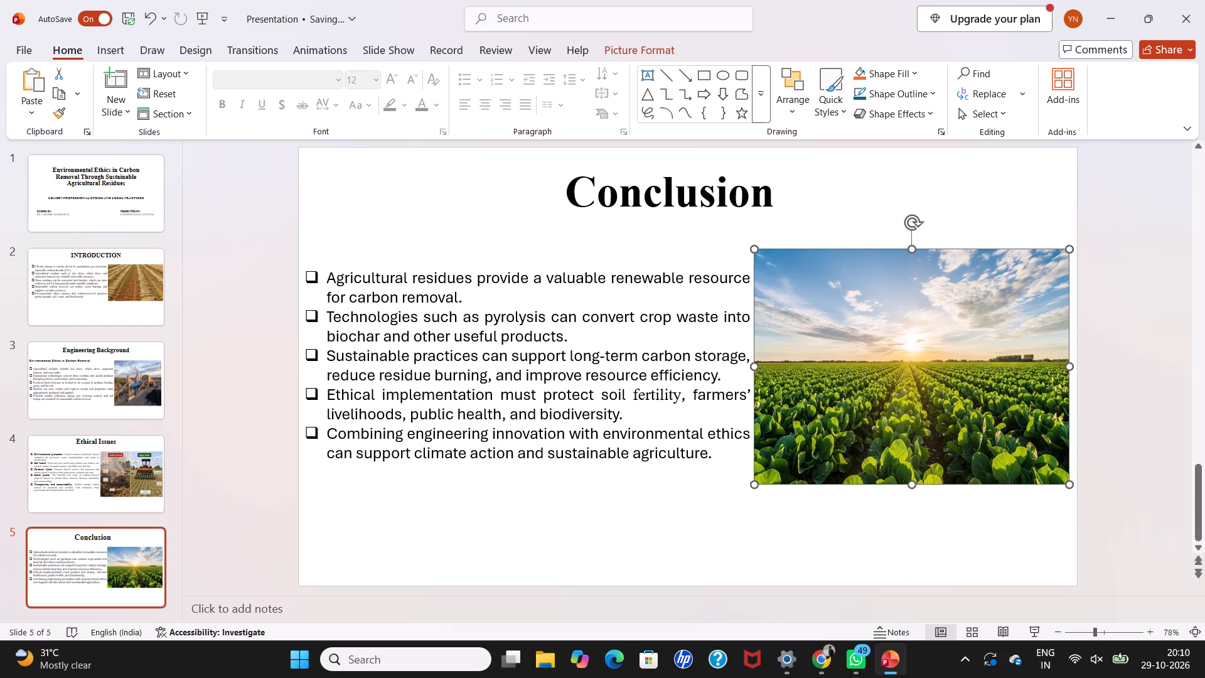
pyautogui.moveTo(909, 484); pyautogui.dragTo(909, 462)
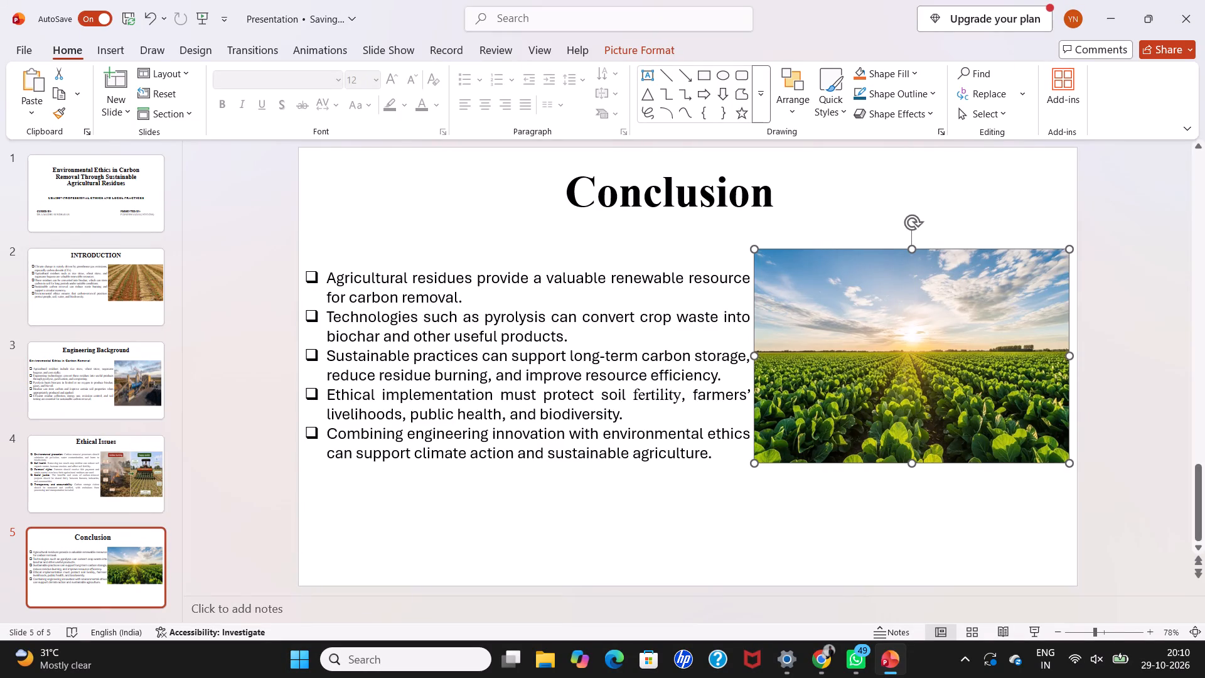
pyautogui.moveTo(913, 249); pyautogui.dragTo(917, 259)
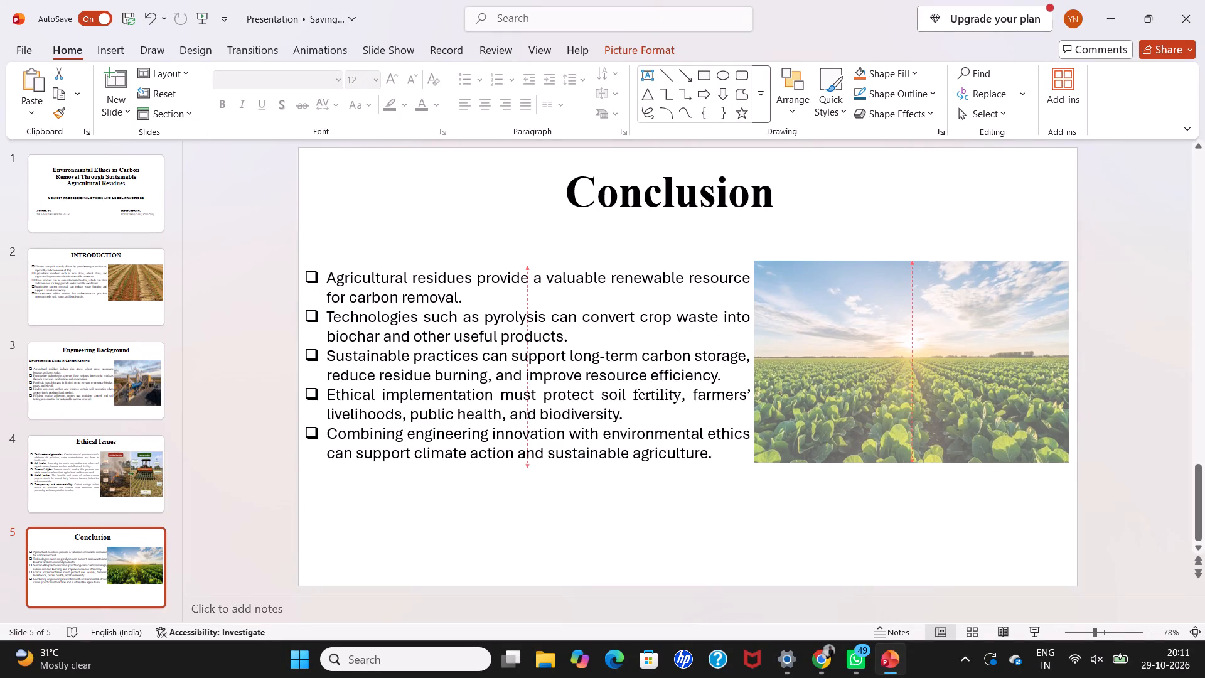
pyautogui.moveTo(917, 259); pyautogui.dragTo(920, 267)
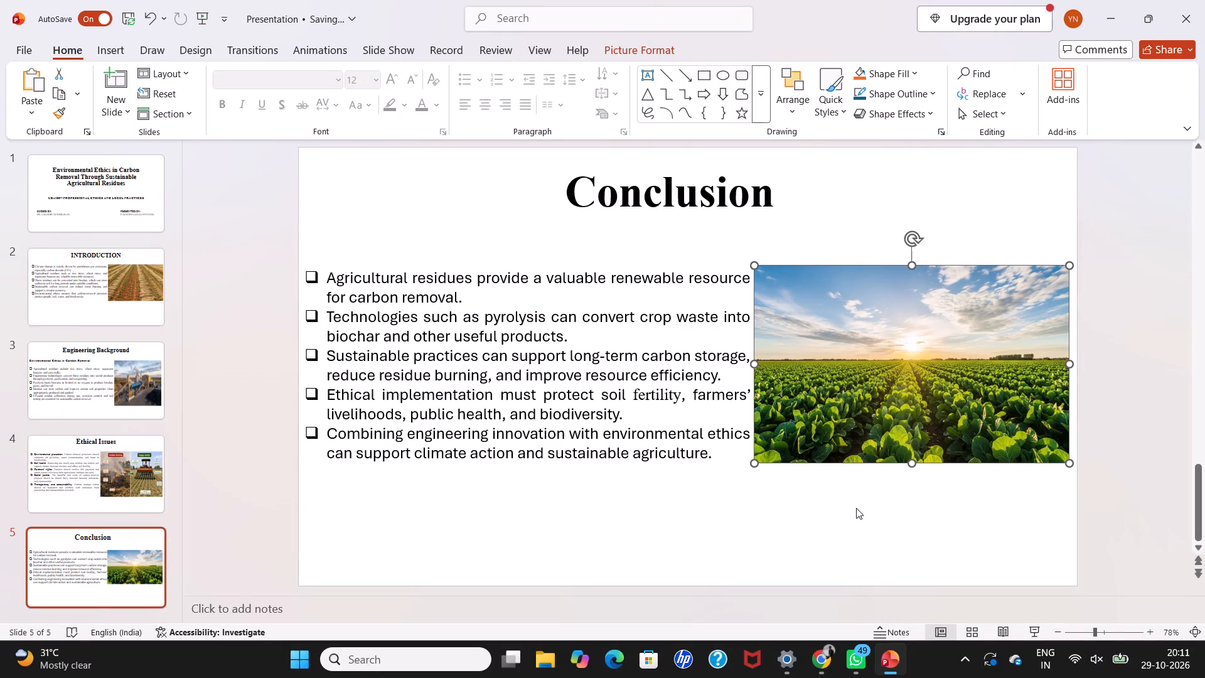
pyautogui.click(855, 508)
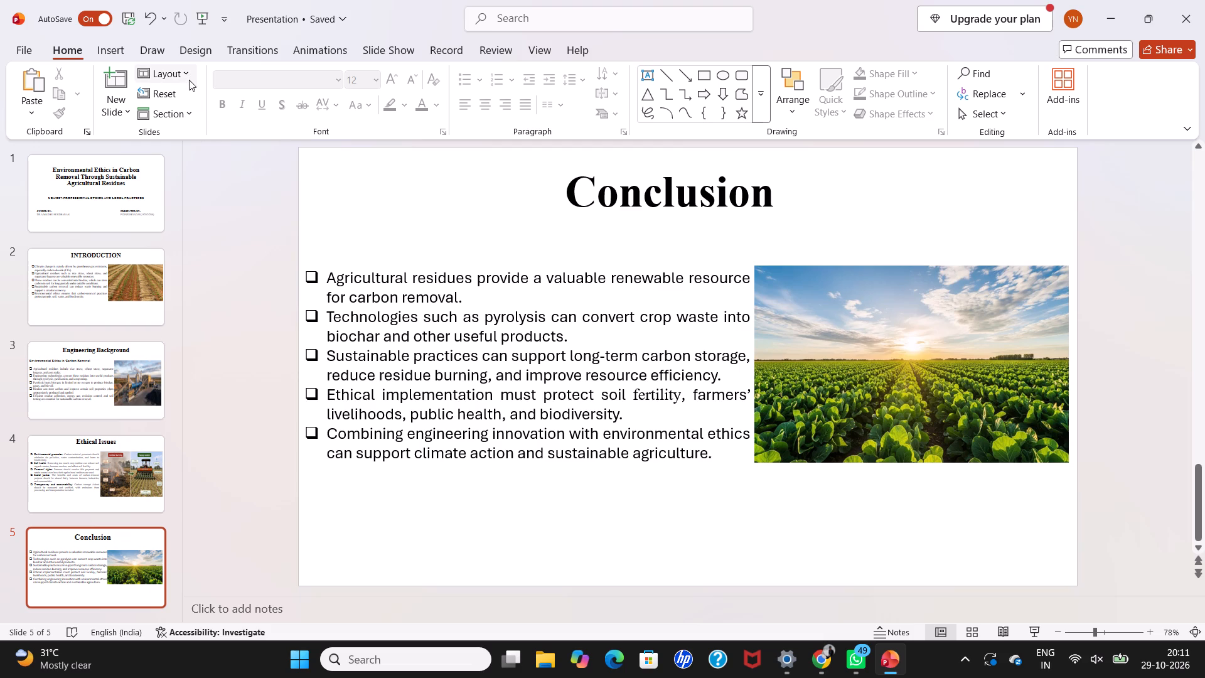
pyautogui.click(200, 242)
# Apply the black theme with the muted grey-brown palette, and open the title slide to check it.
pyautogui.click(204, 49)
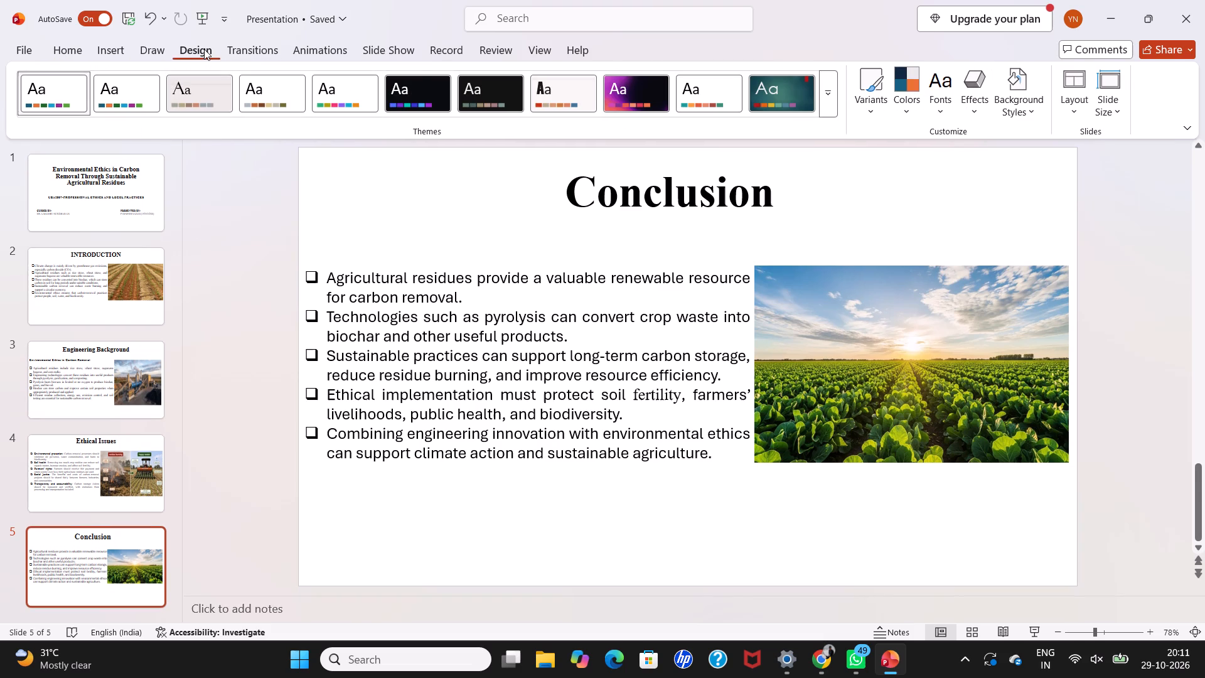
pyautogui.click(507, 95)
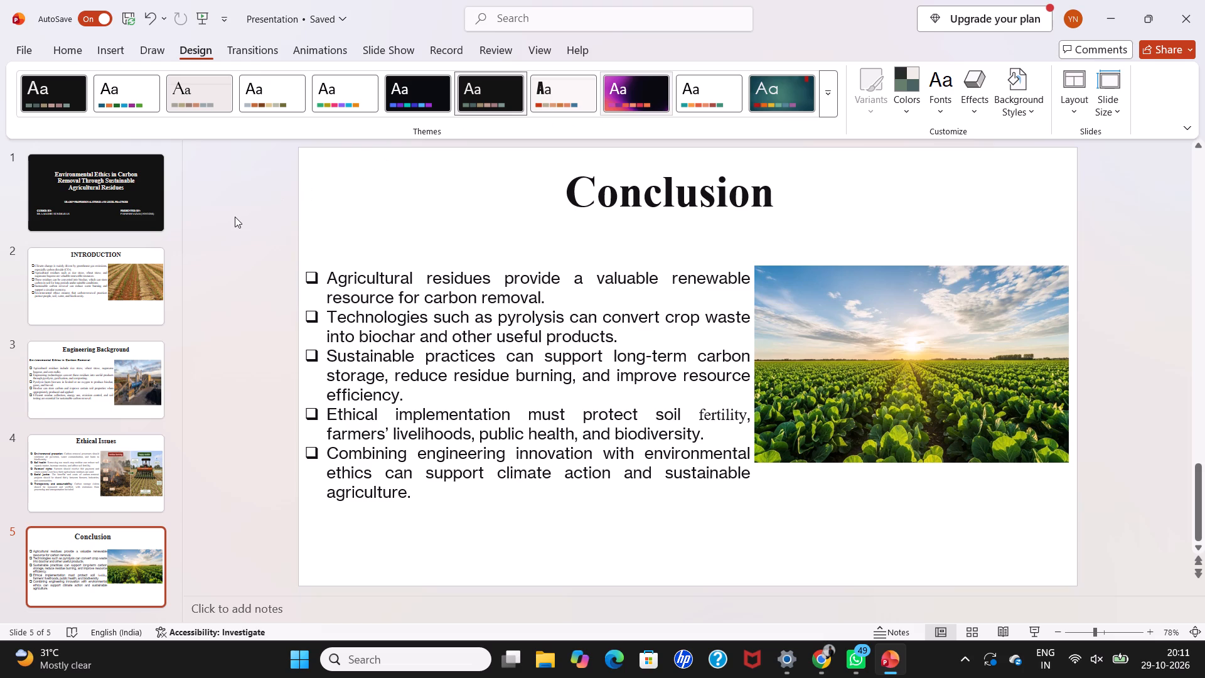
pyautogui.click(122, 189)
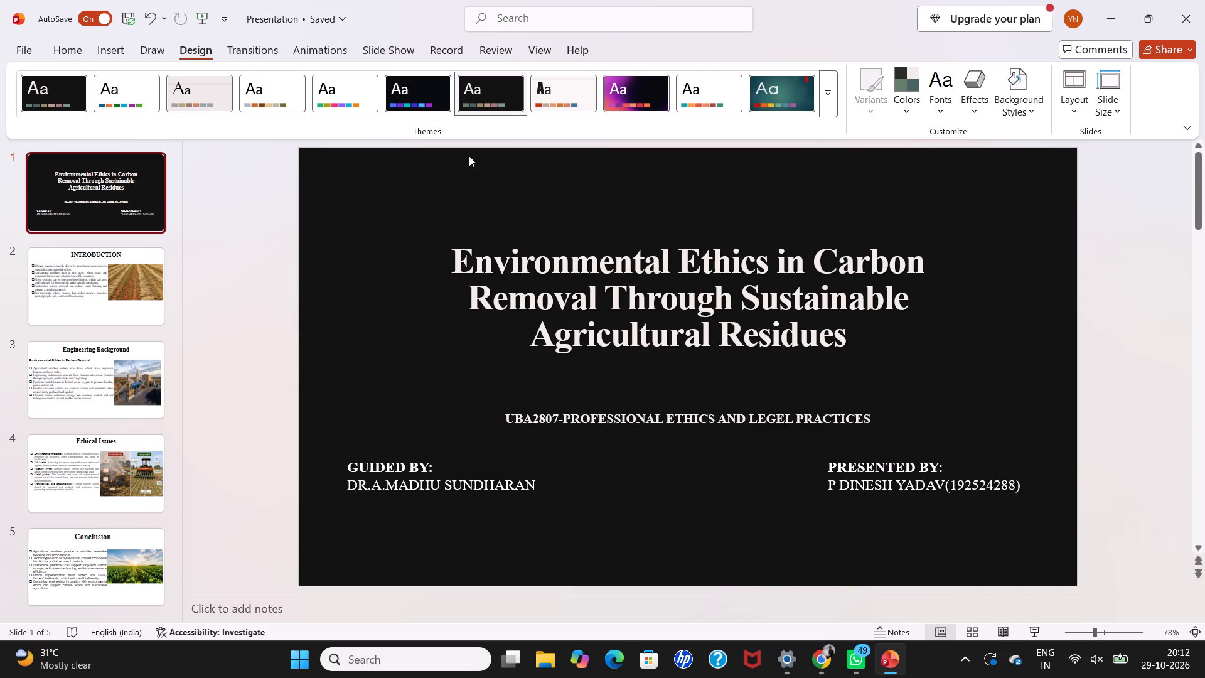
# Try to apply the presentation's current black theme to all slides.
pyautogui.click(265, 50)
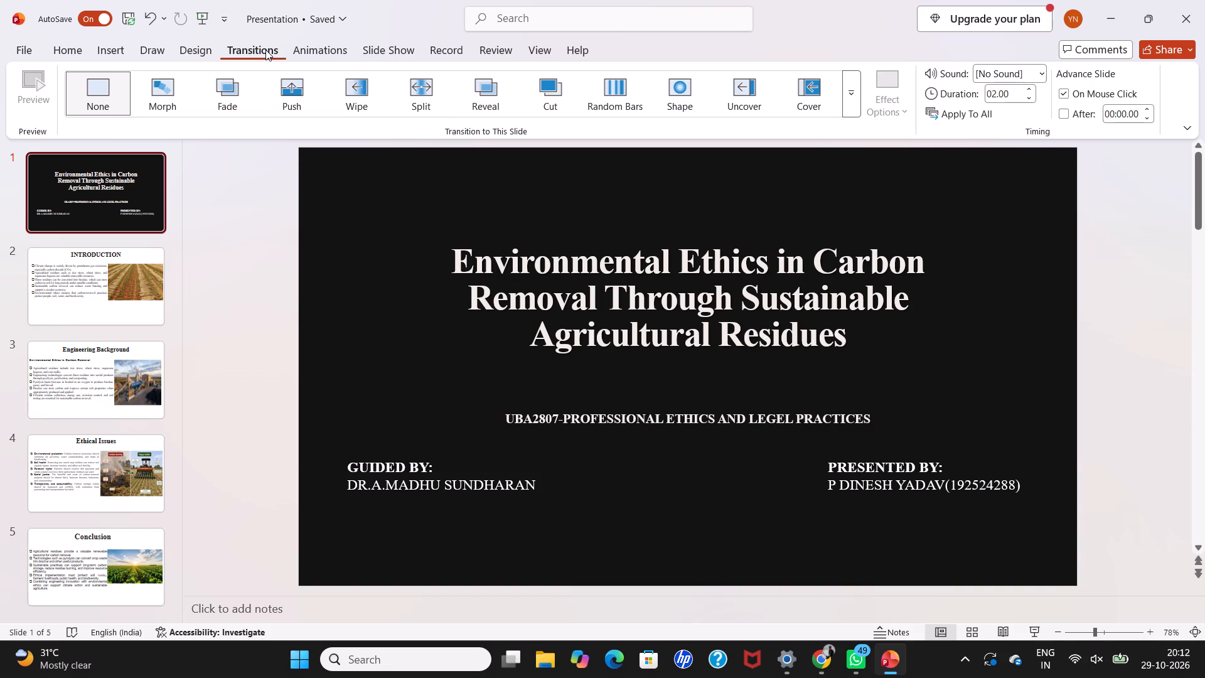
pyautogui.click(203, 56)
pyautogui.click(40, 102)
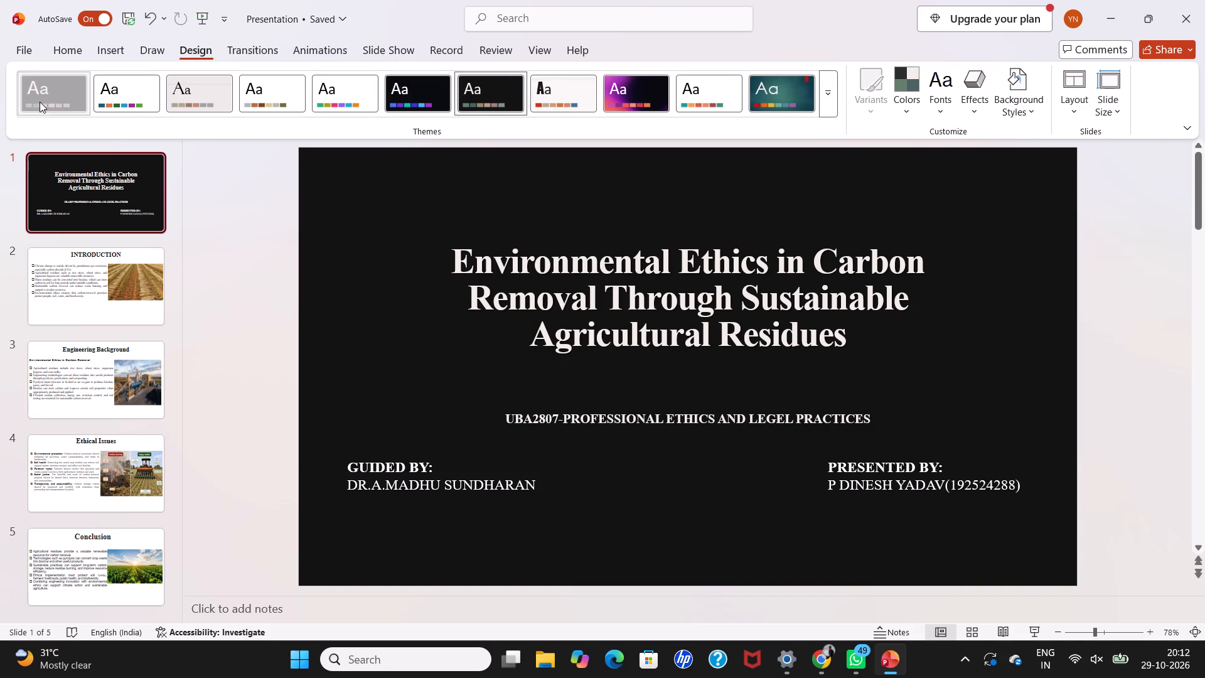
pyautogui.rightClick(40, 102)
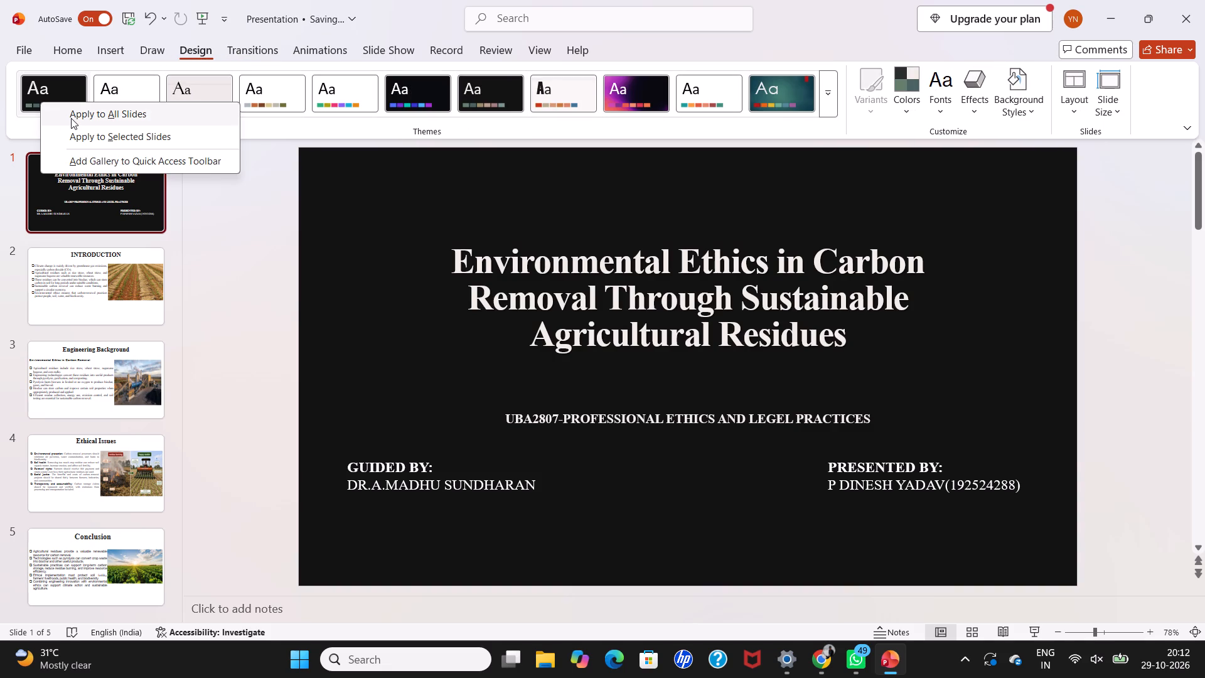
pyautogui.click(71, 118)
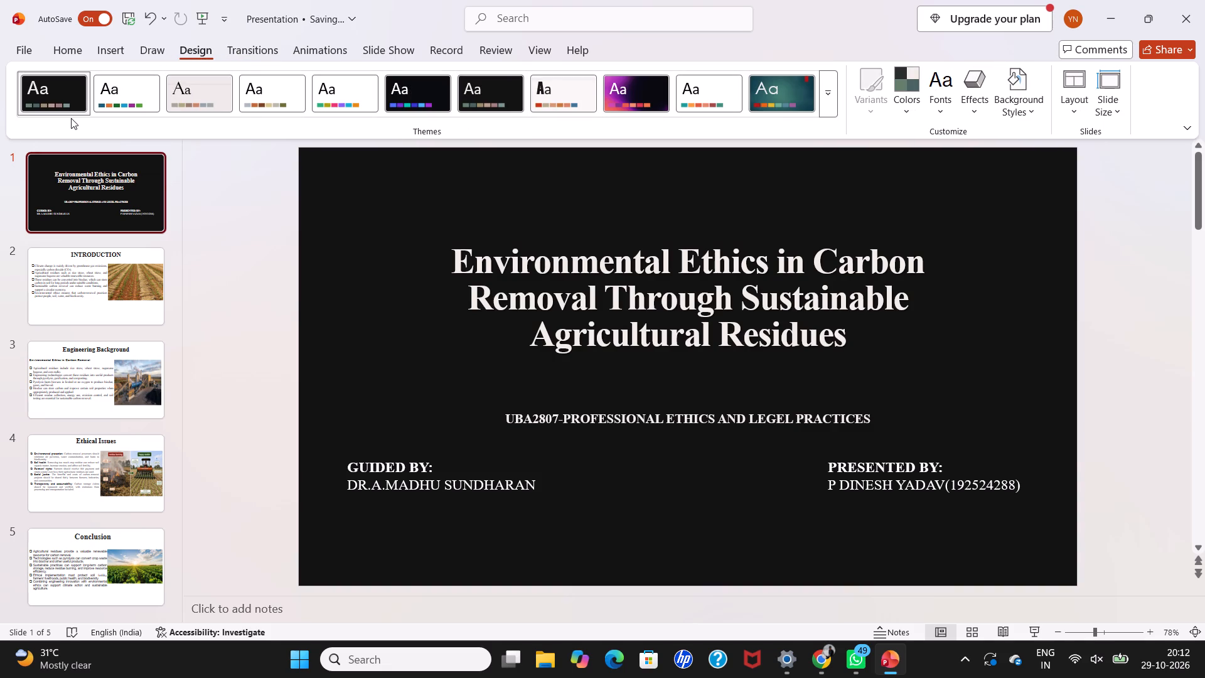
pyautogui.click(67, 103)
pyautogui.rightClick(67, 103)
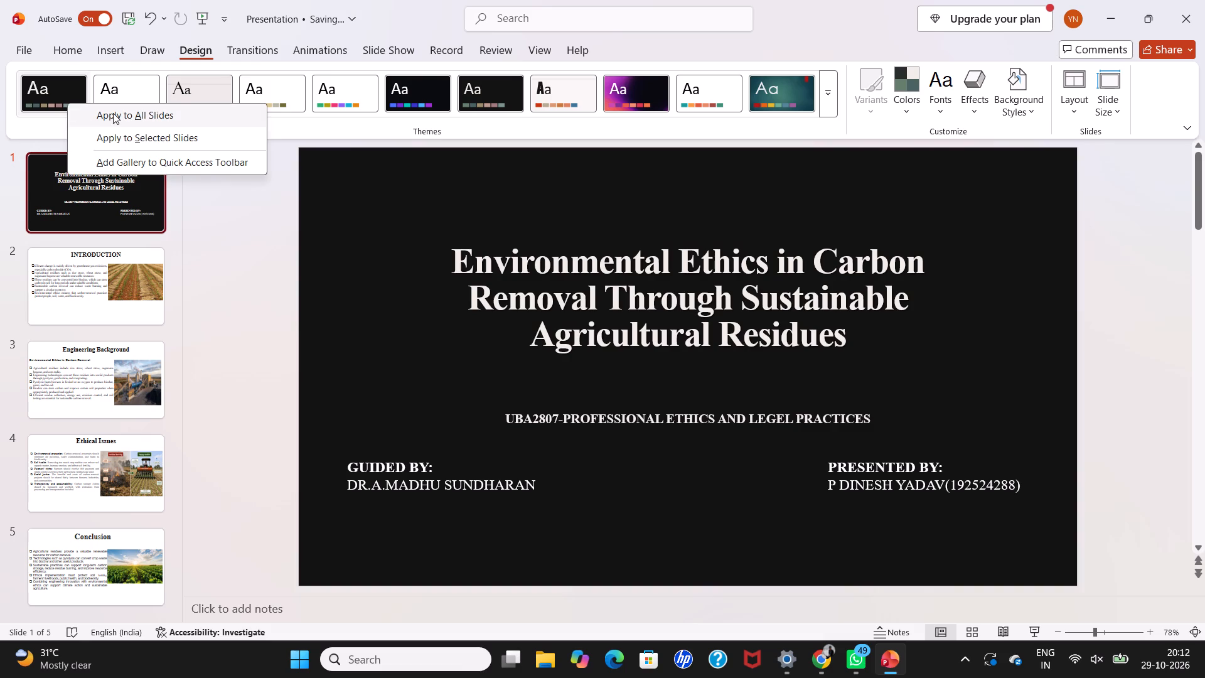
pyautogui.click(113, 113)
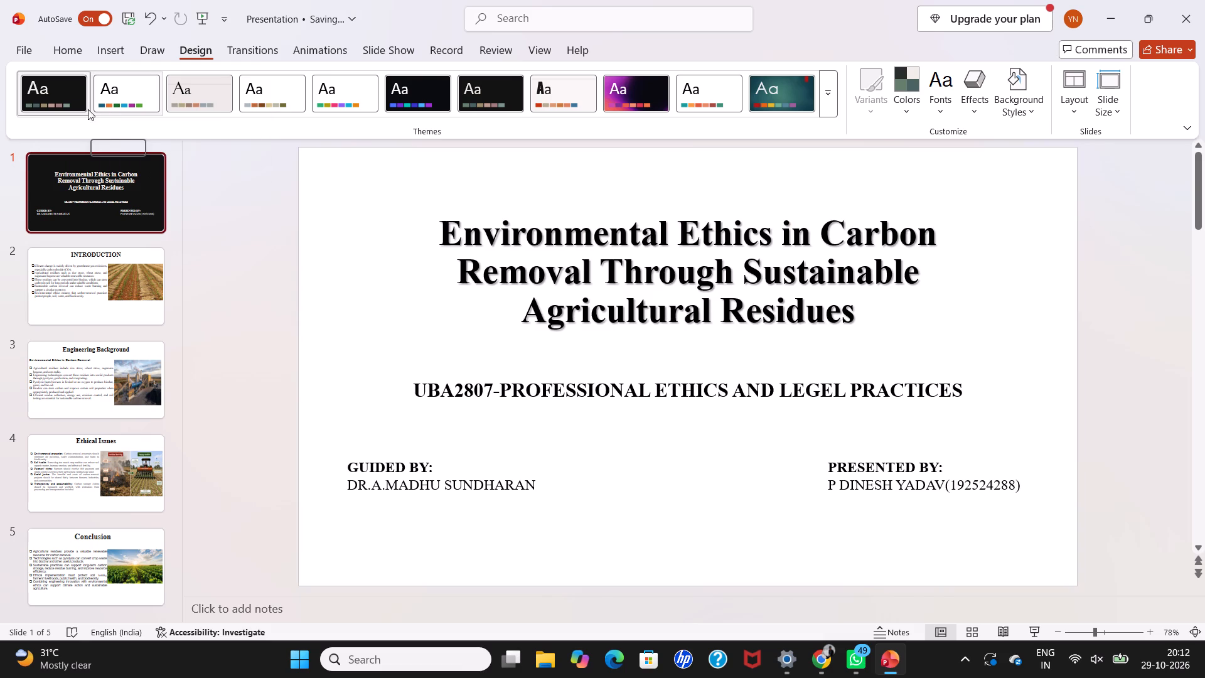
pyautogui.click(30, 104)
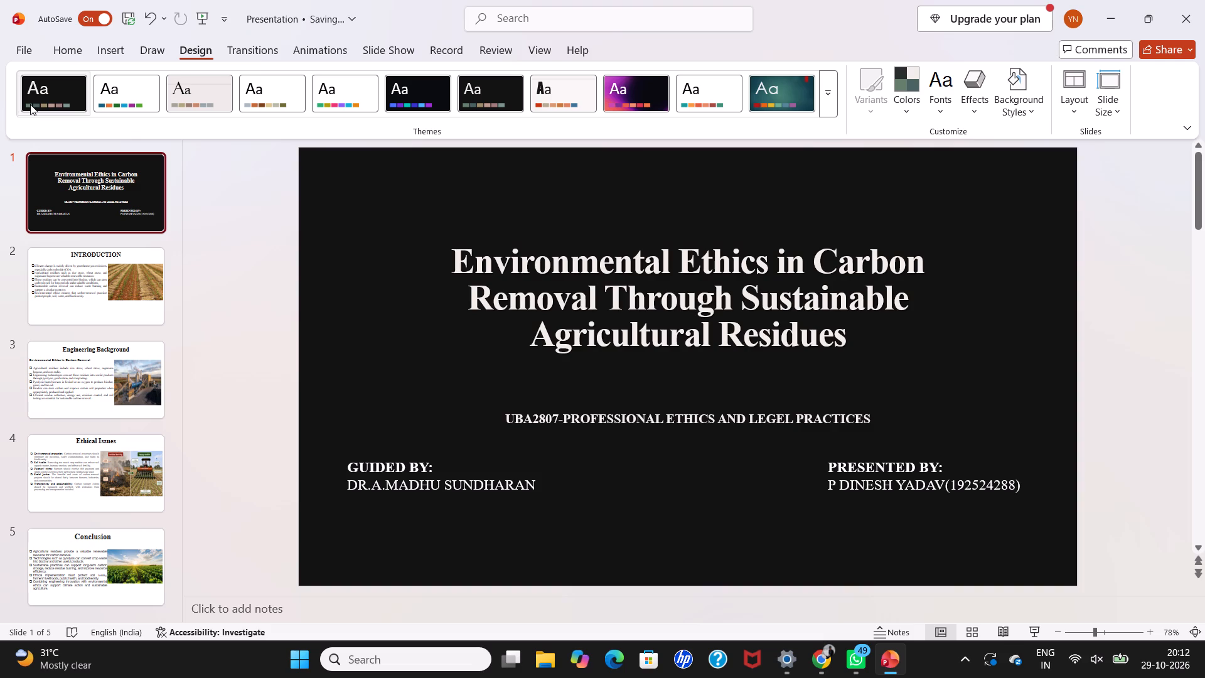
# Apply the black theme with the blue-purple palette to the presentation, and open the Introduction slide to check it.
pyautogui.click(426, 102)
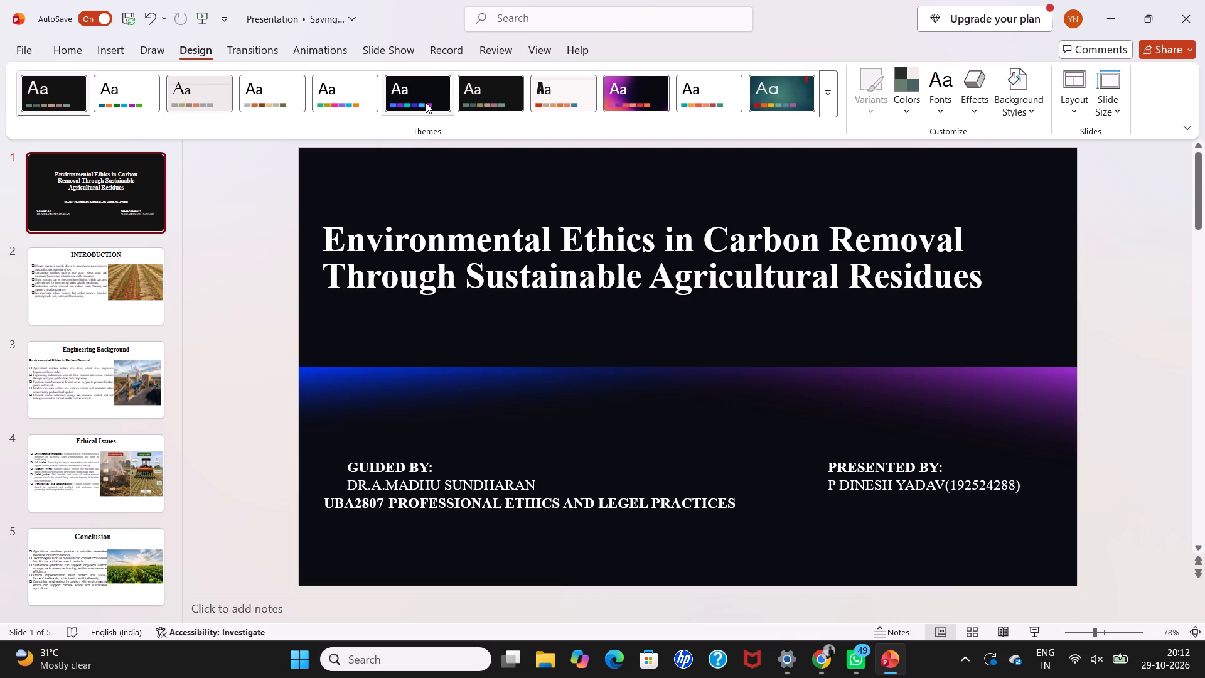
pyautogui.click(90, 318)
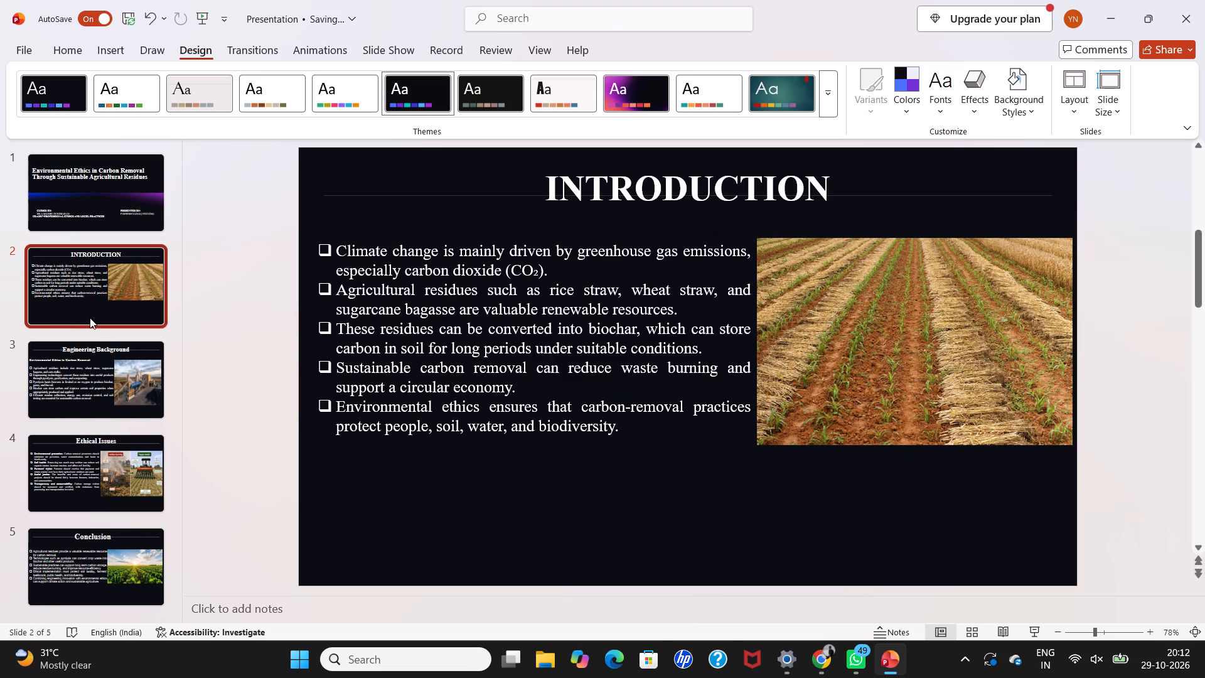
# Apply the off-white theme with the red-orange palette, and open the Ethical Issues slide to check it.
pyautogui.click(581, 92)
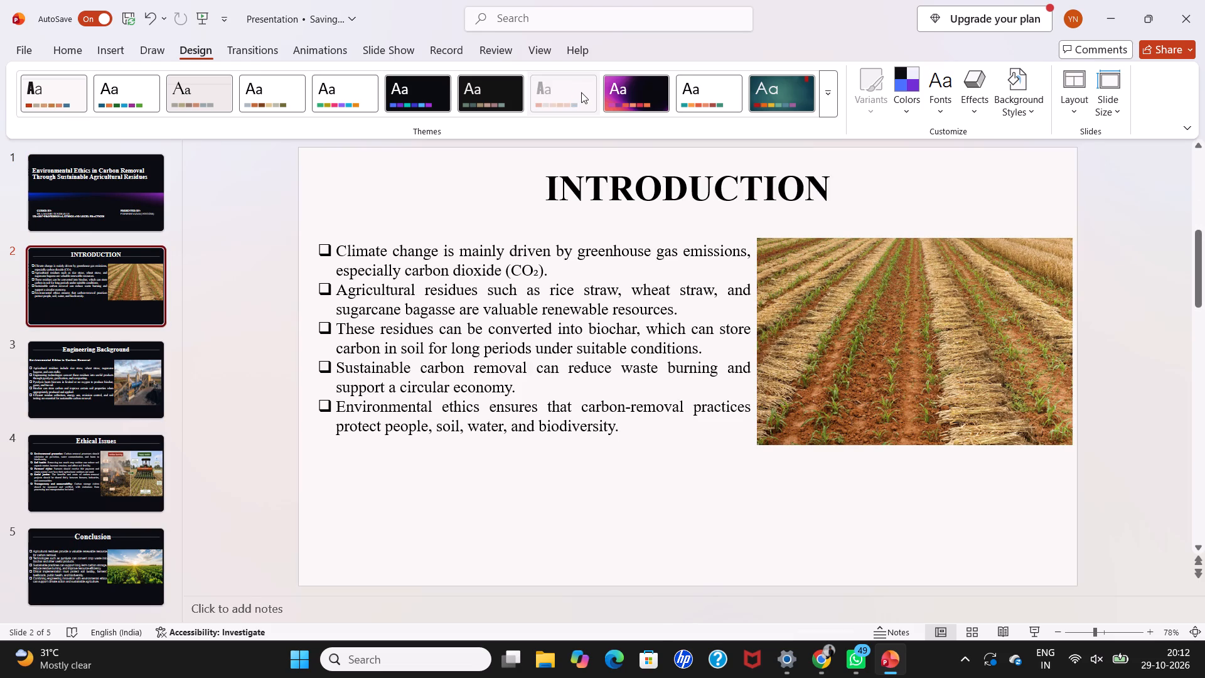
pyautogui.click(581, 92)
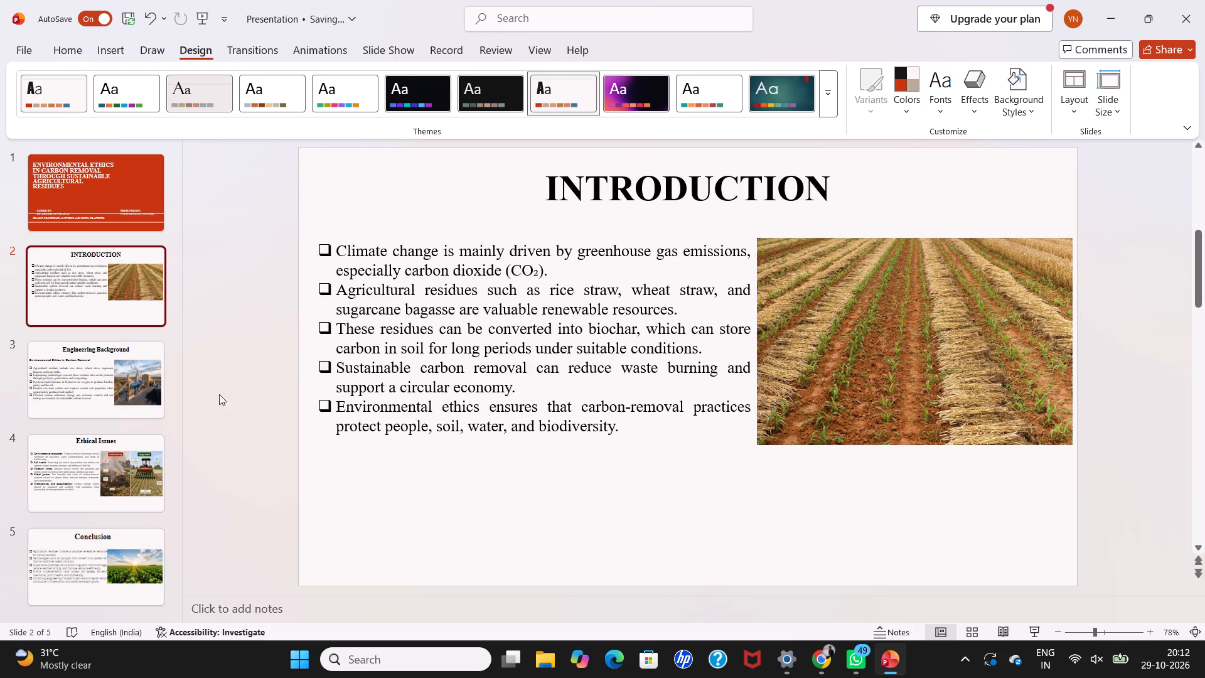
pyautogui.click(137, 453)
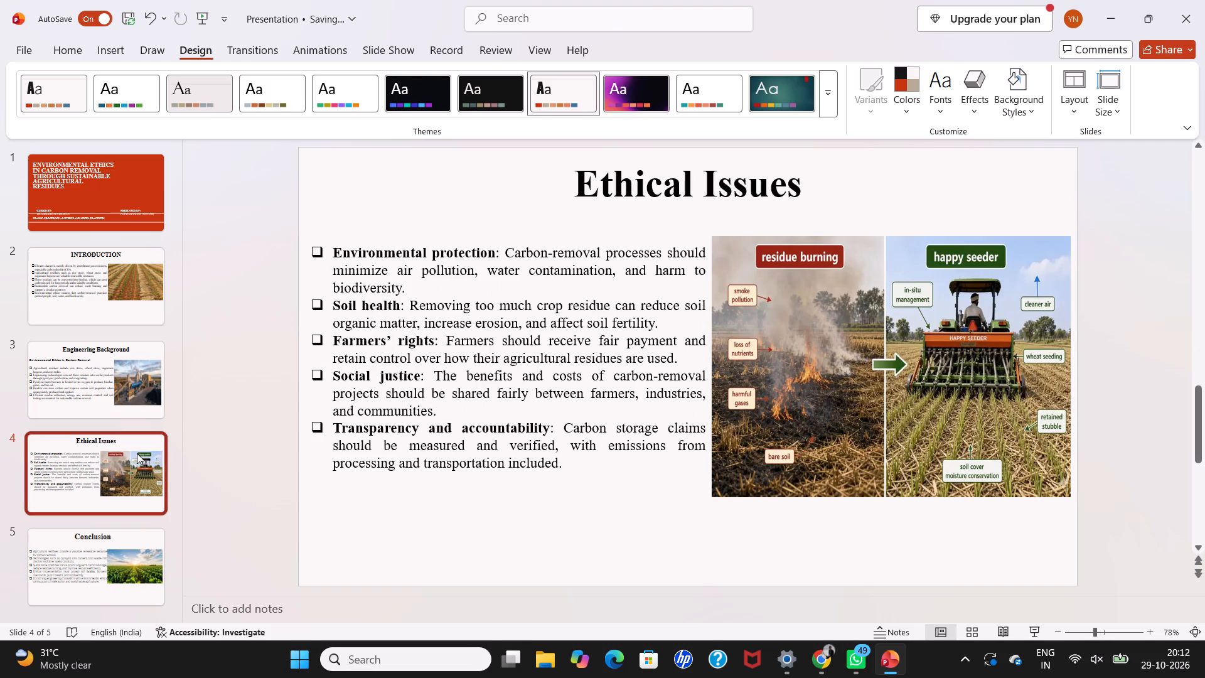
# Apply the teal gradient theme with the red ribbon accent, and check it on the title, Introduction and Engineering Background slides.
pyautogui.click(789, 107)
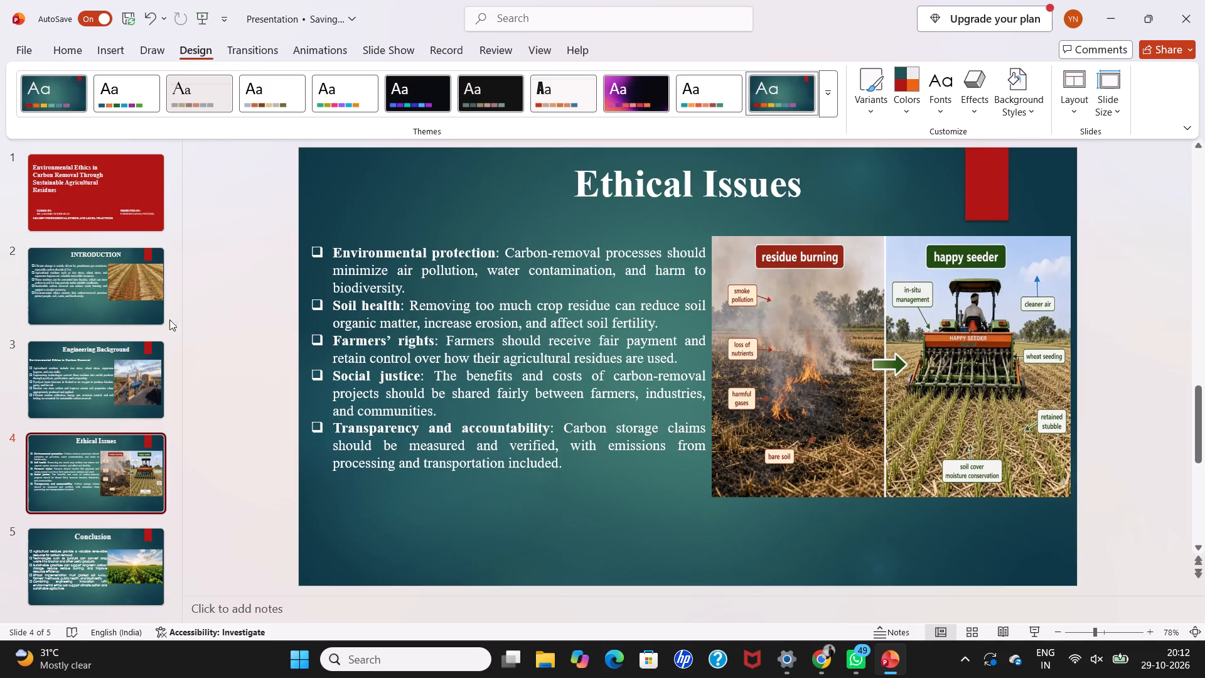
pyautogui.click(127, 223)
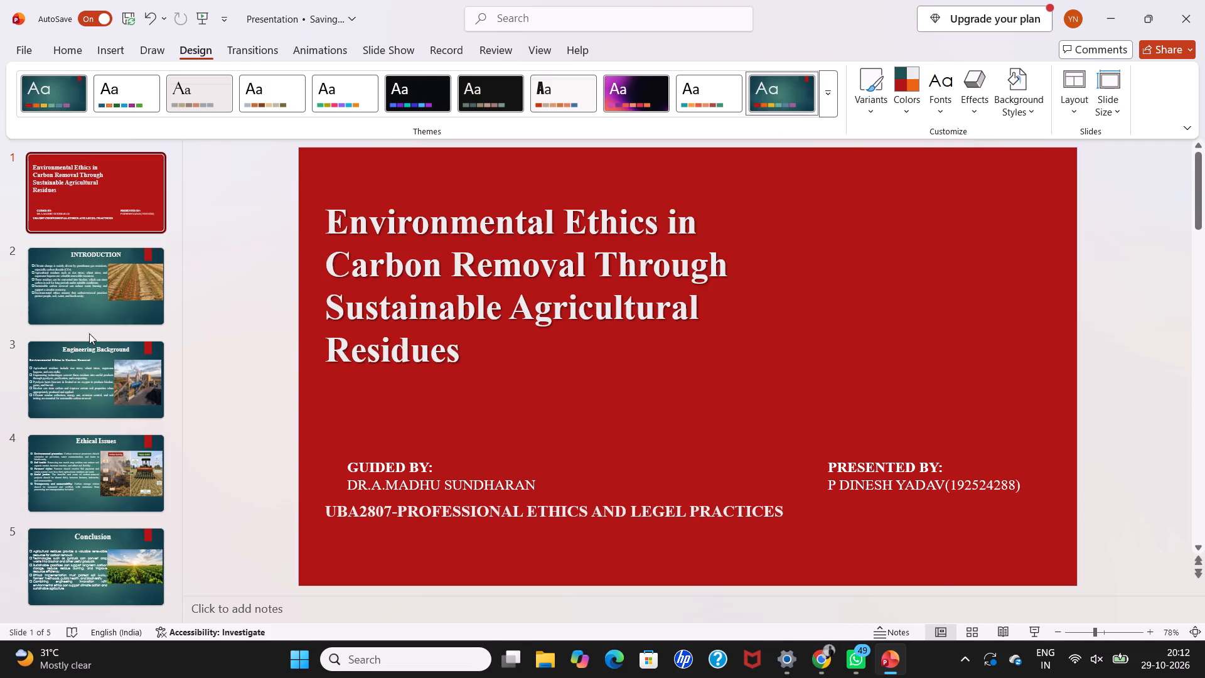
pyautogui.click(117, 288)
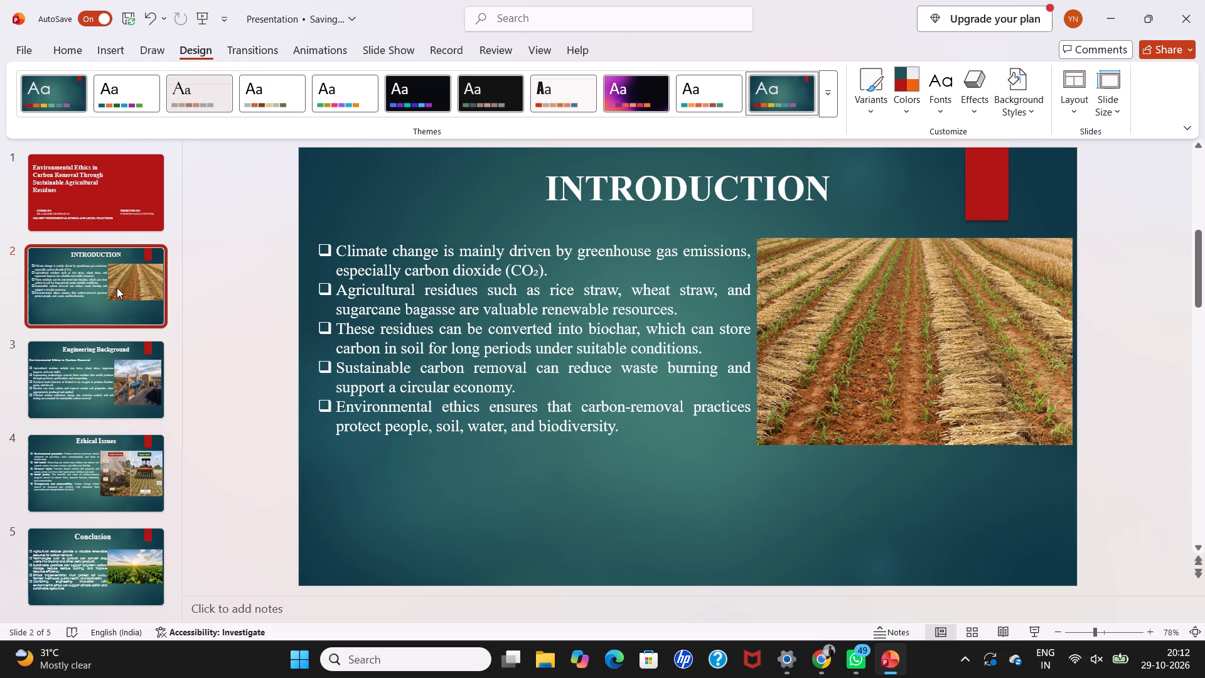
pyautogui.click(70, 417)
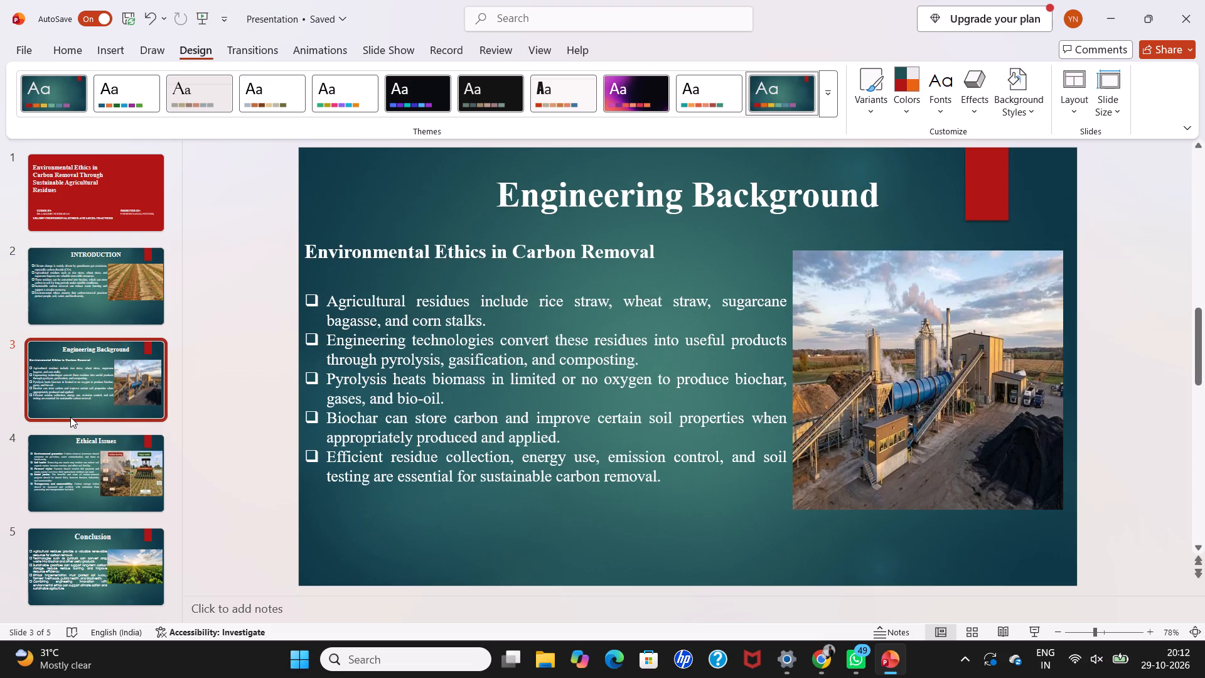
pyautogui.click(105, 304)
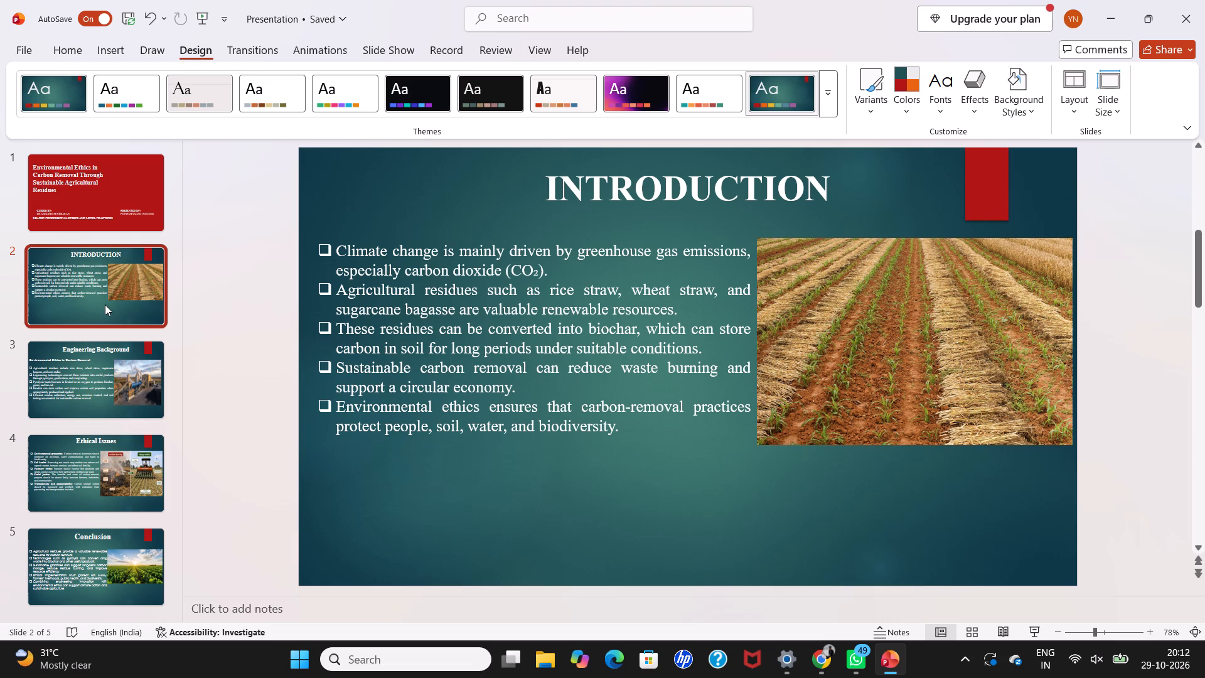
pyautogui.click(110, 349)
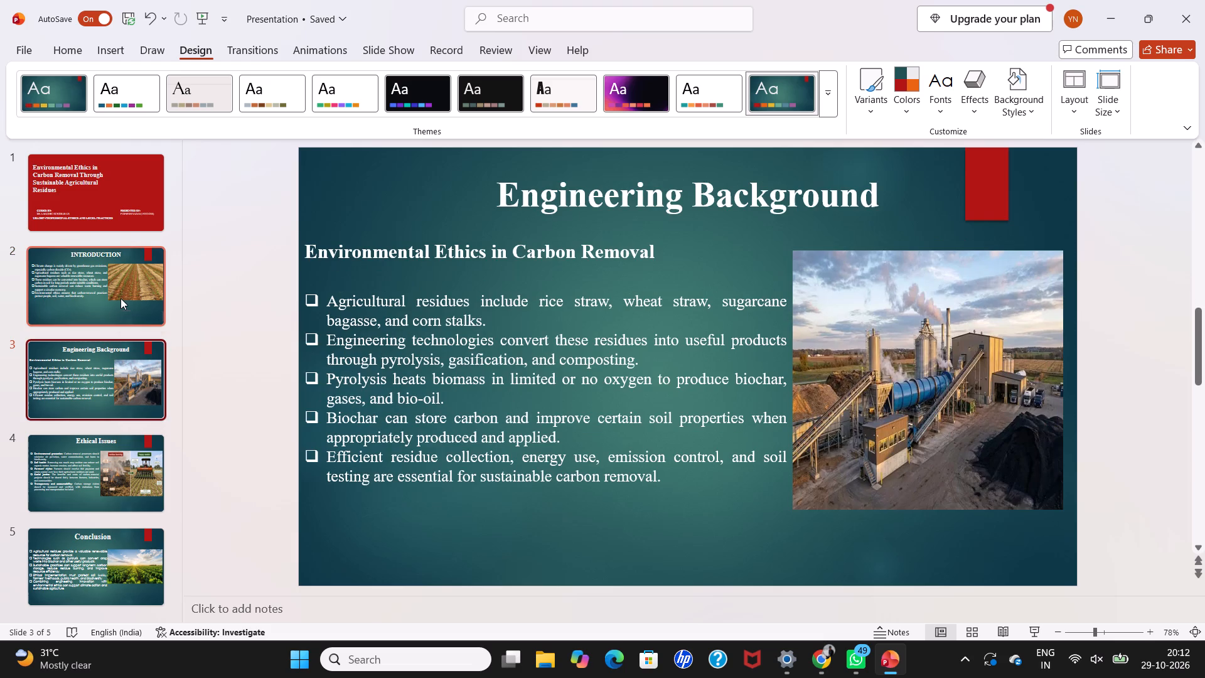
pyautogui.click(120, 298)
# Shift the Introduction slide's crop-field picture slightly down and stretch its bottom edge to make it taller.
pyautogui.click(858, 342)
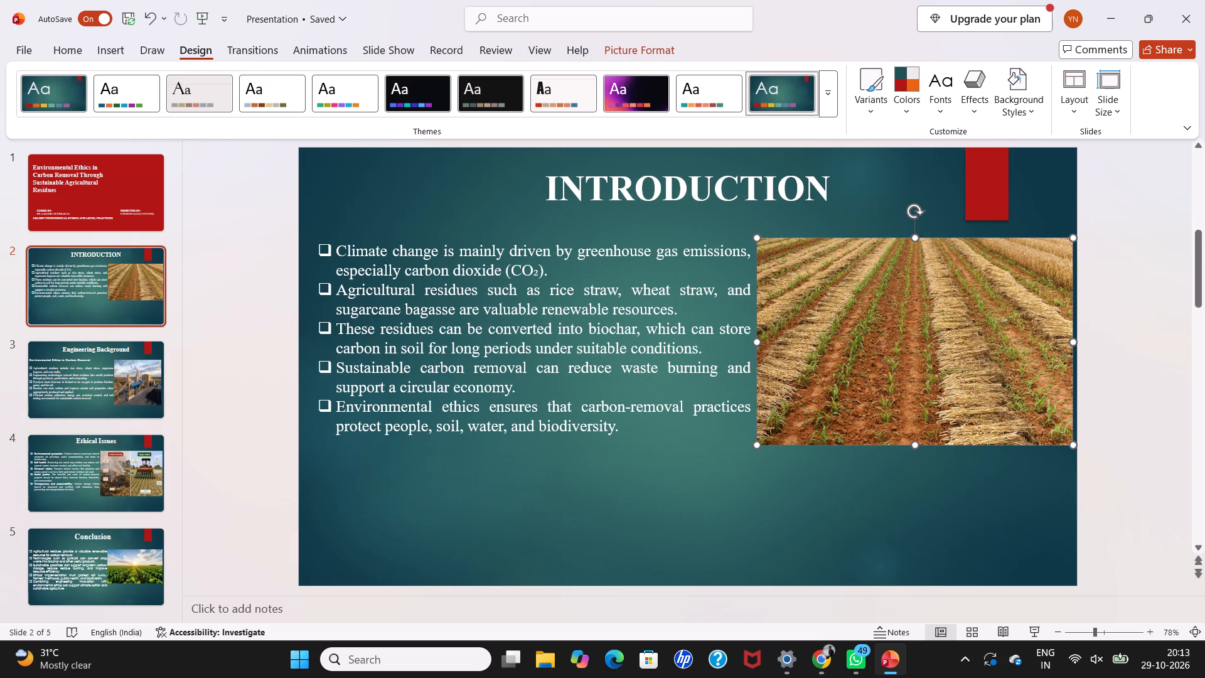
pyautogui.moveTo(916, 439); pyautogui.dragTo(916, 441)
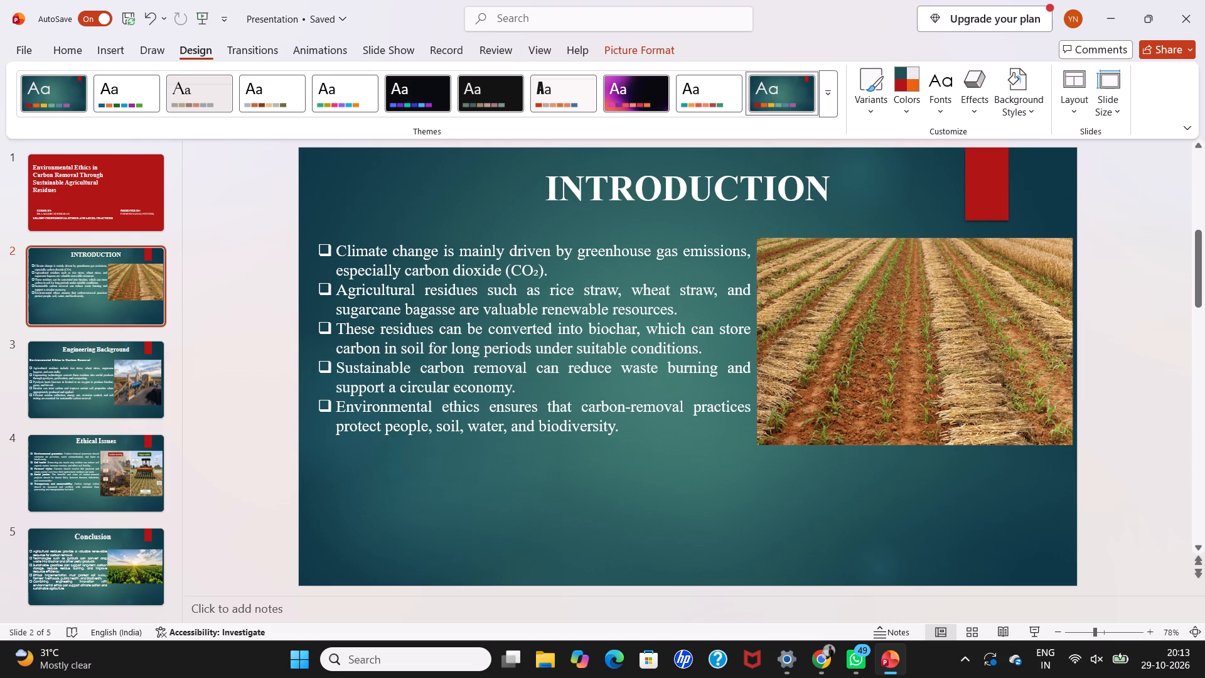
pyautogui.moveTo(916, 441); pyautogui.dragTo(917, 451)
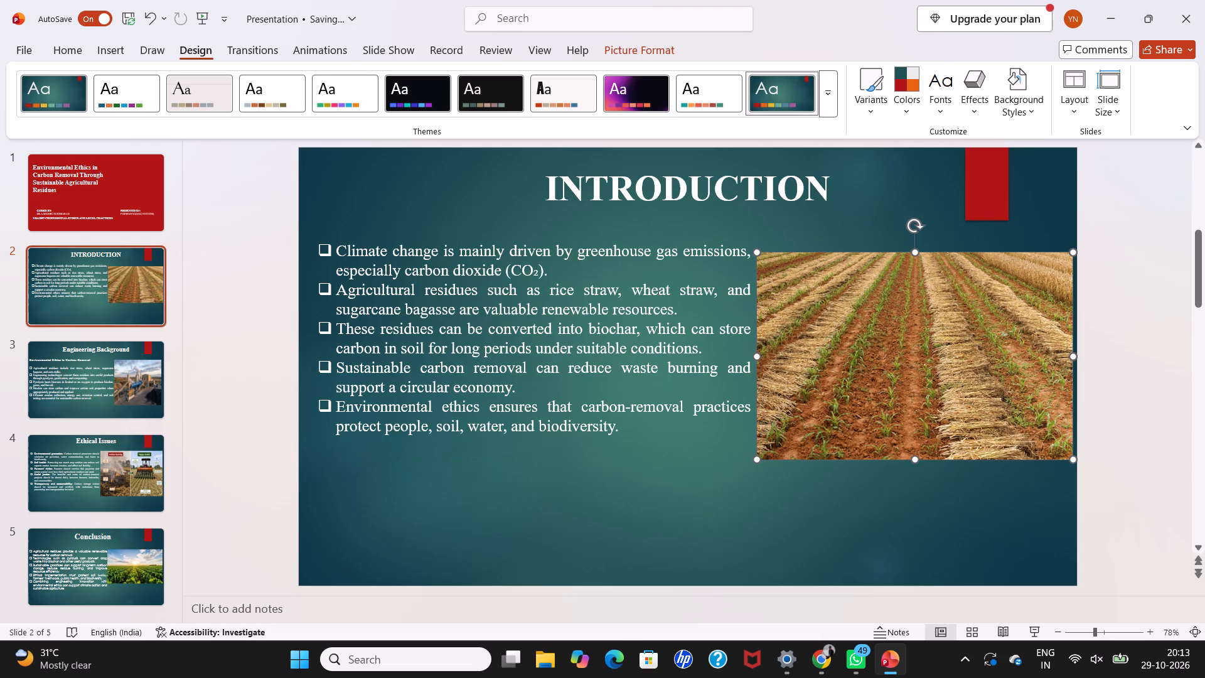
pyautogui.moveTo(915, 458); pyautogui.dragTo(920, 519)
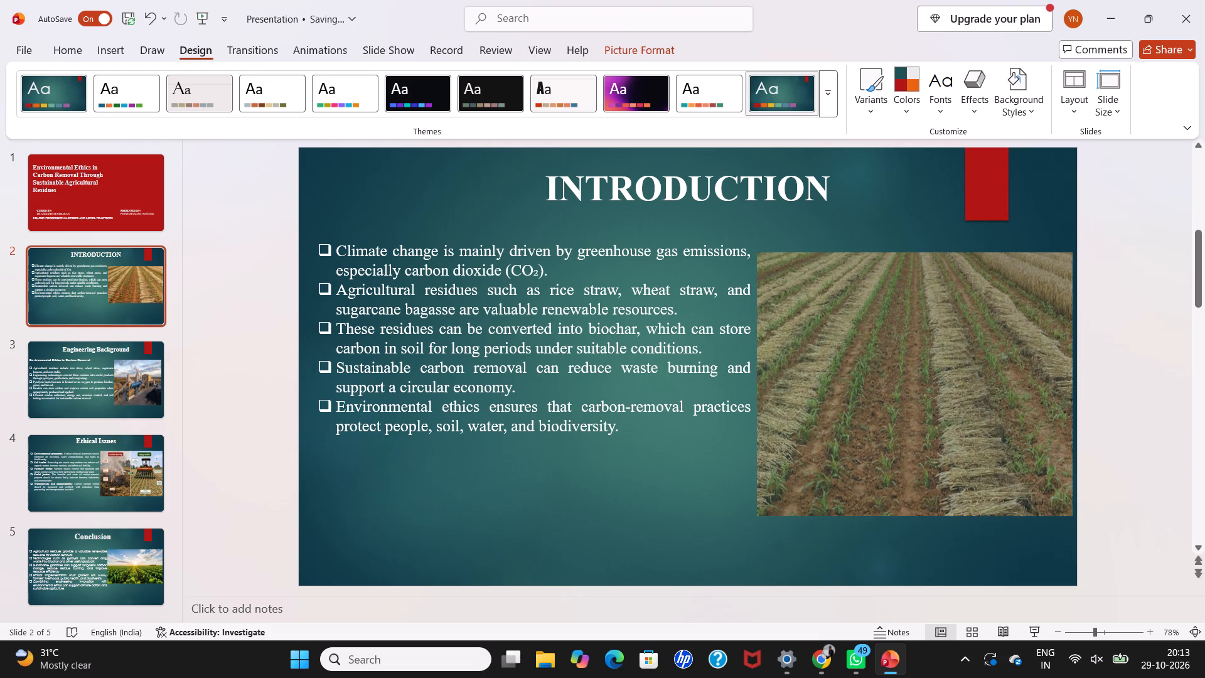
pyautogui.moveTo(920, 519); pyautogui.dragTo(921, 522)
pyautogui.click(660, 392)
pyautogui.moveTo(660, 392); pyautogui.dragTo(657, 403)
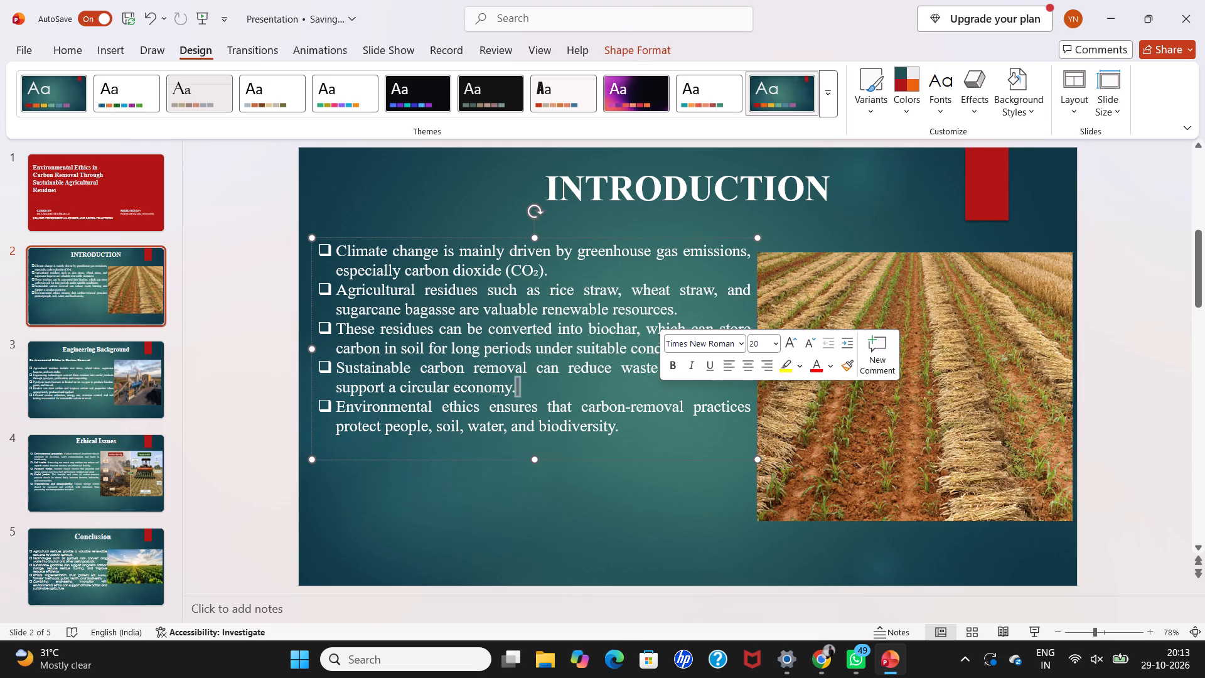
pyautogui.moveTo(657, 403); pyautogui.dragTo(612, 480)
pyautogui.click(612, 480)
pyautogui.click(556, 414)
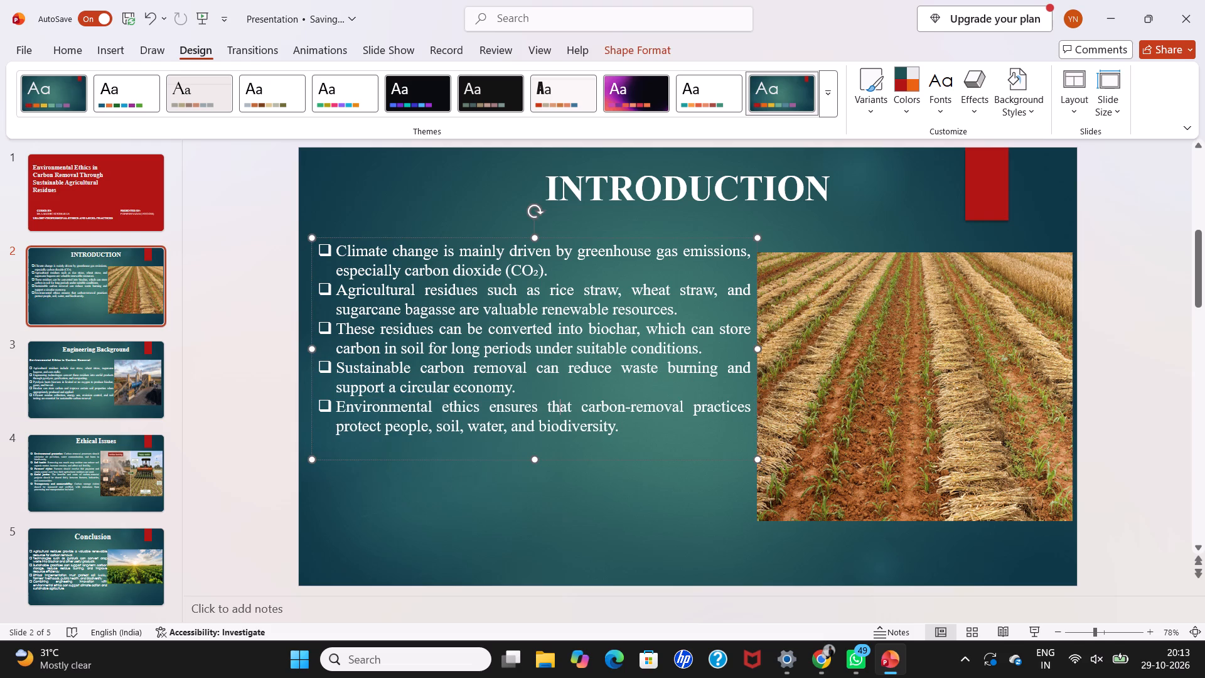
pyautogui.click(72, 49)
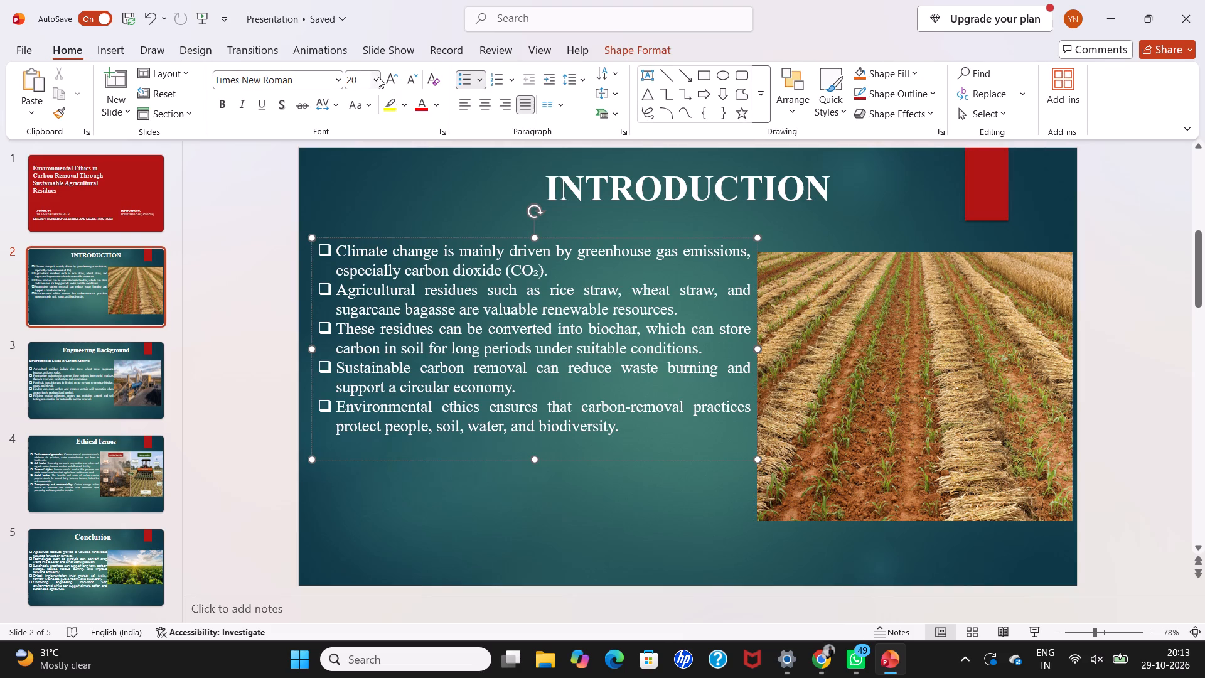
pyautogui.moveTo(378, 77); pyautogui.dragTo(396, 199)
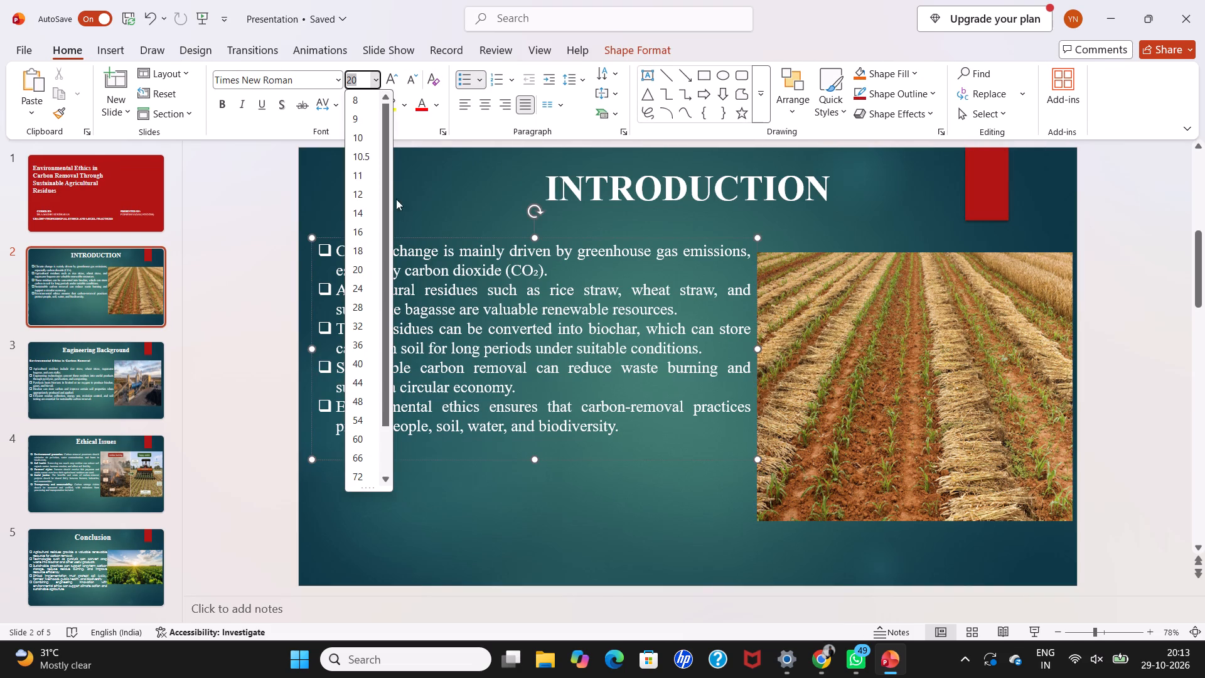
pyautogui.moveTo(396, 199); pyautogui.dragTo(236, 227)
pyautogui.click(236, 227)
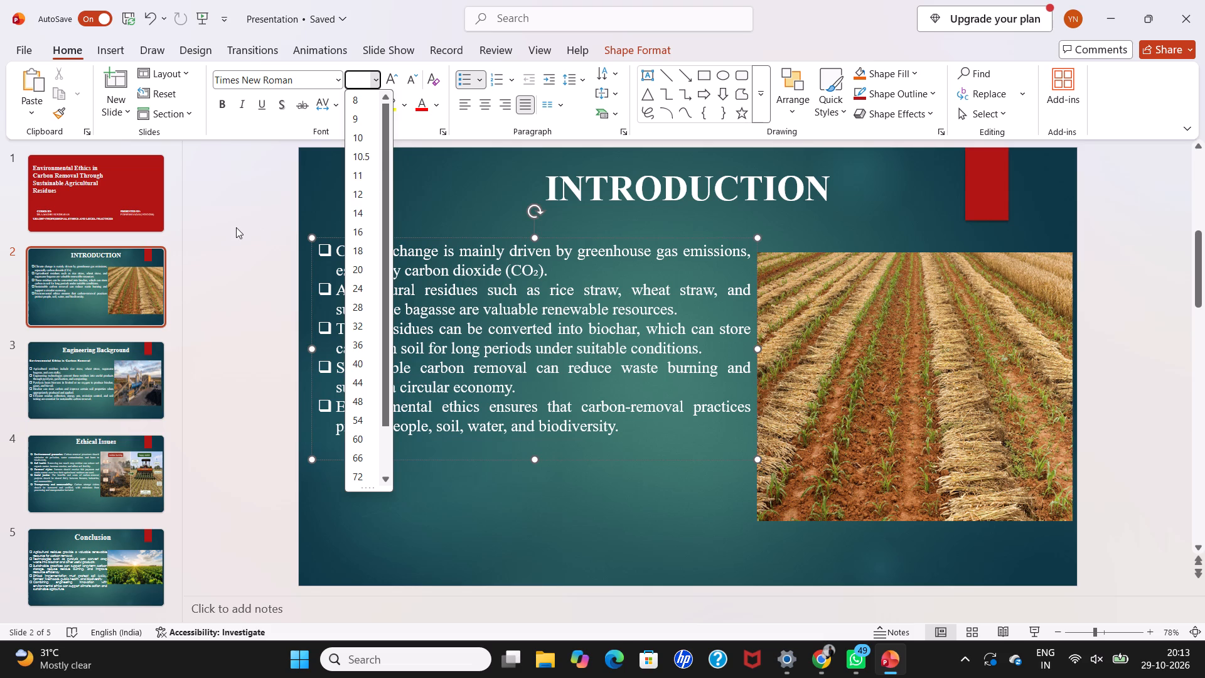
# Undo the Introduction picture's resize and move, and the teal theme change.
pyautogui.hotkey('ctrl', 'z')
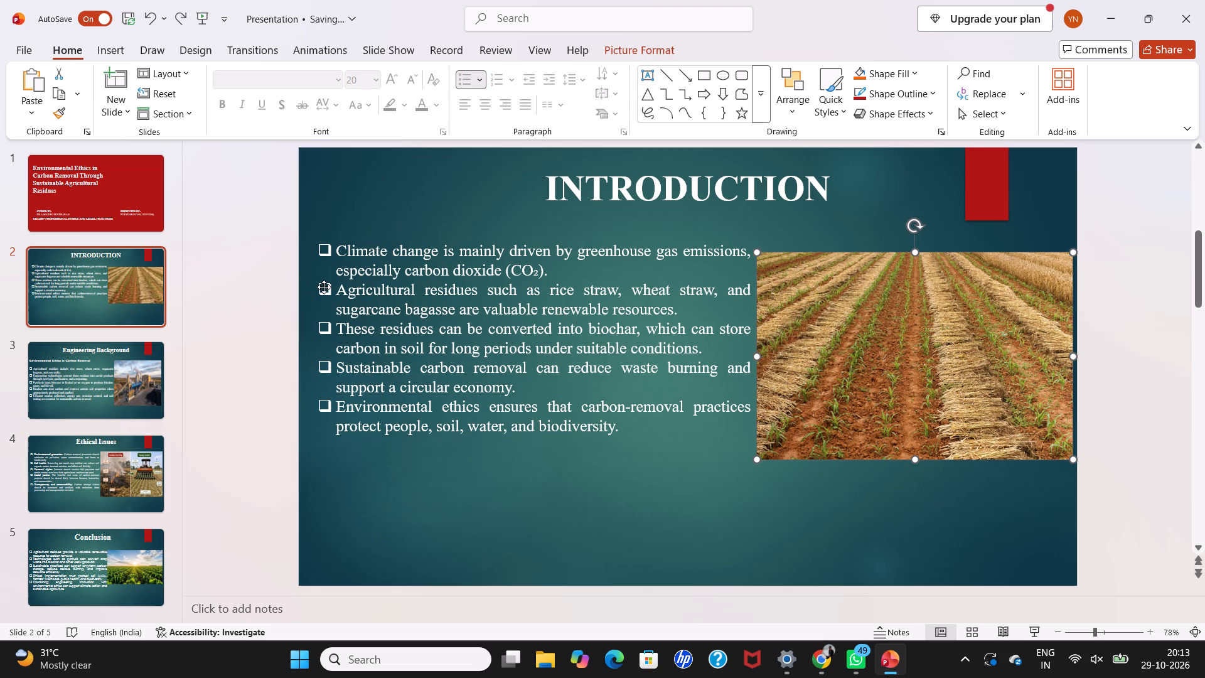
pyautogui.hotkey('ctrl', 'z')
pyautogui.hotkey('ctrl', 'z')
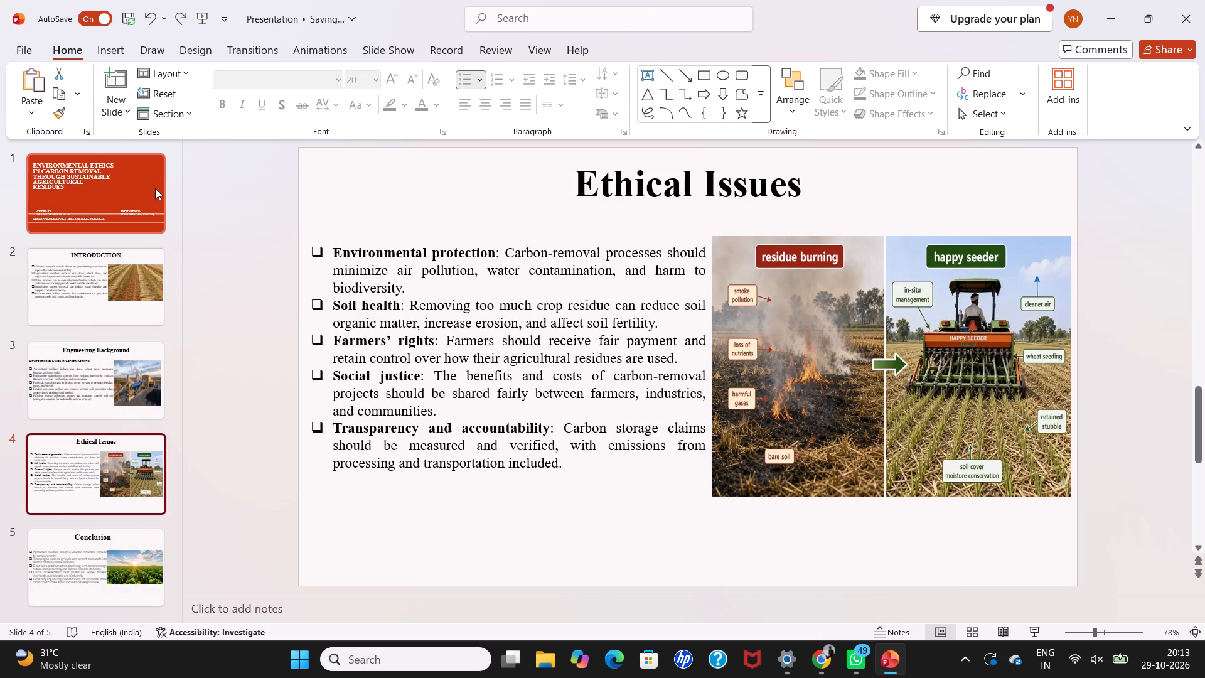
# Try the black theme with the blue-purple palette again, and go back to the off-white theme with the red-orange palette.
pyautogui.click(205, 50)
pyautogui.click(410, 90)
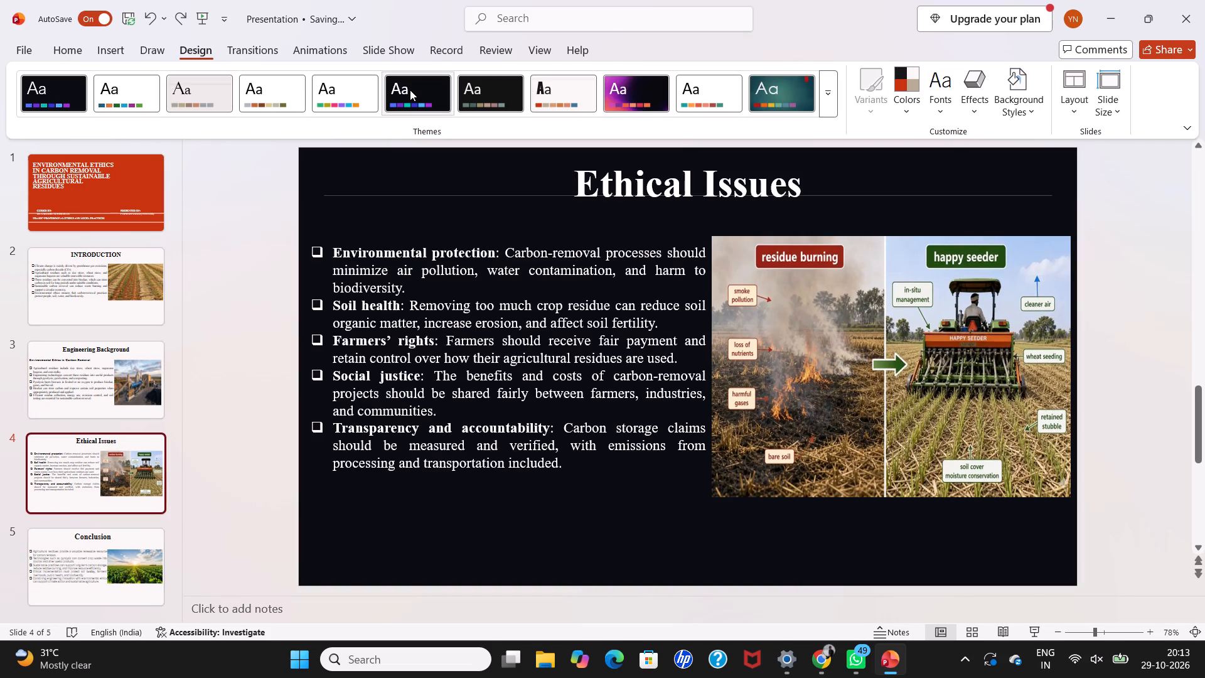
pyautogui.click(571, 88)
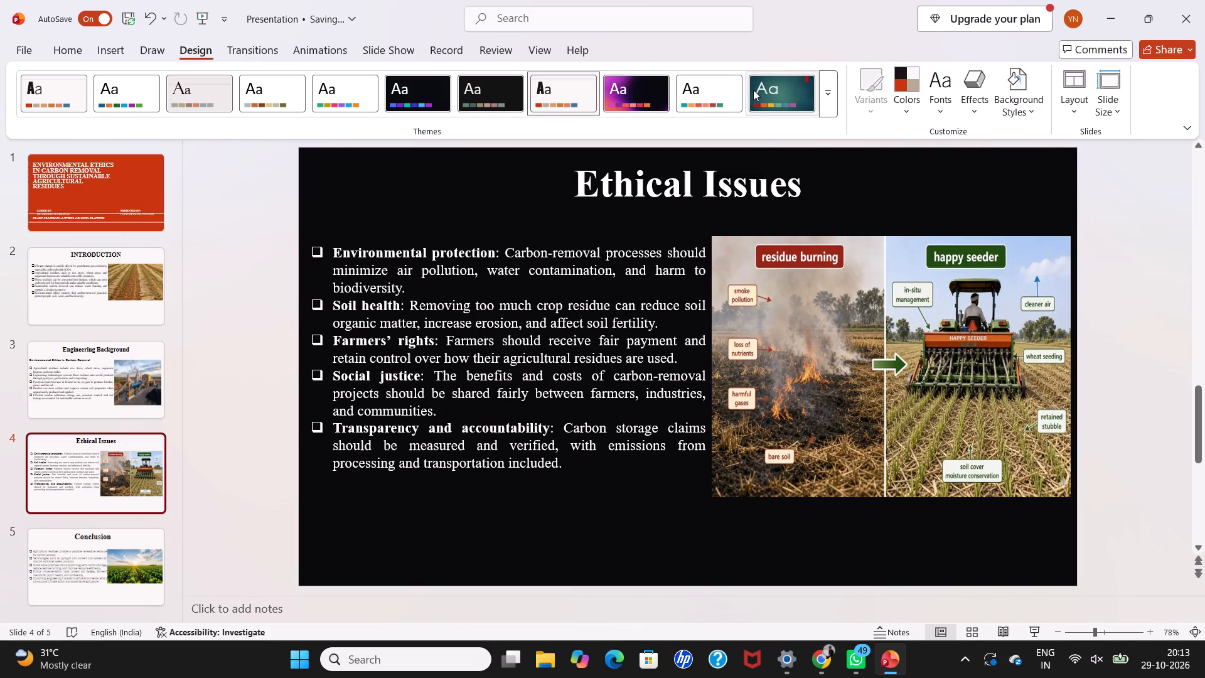
# Apply the teal gradient theme with the red ribbon accent, and check the Engineering Background and Introduction slides.
pyautogui.click(825, 92)
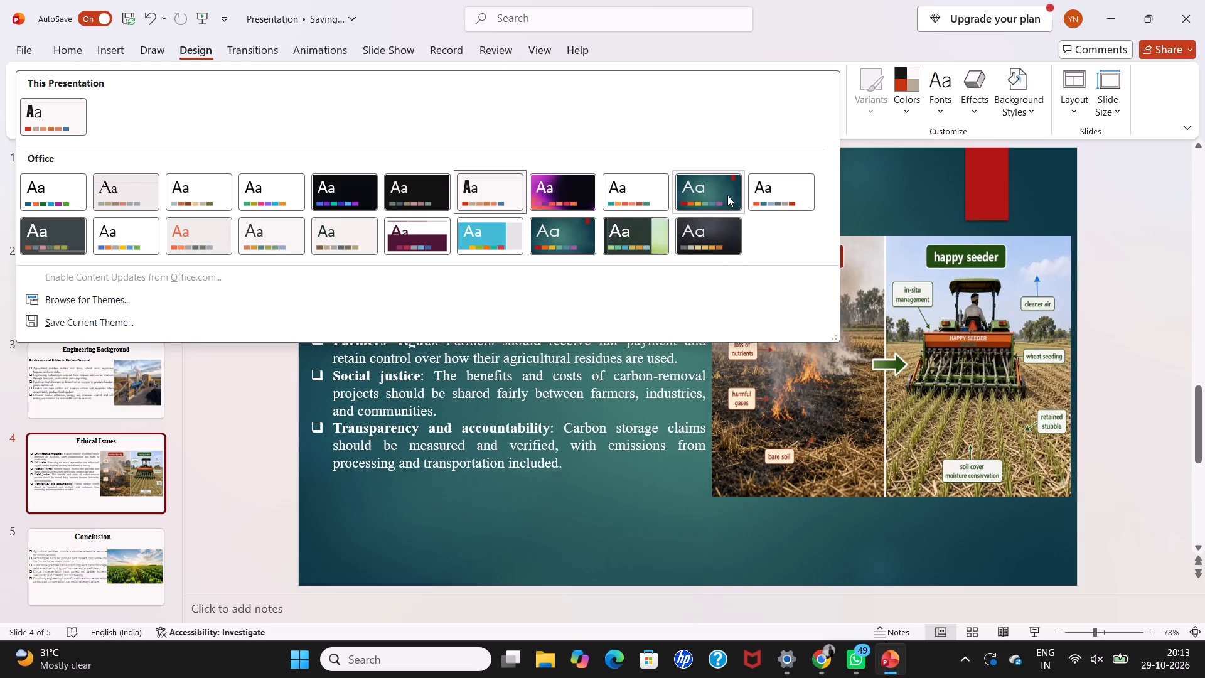
pyautogui.click(727, 195)
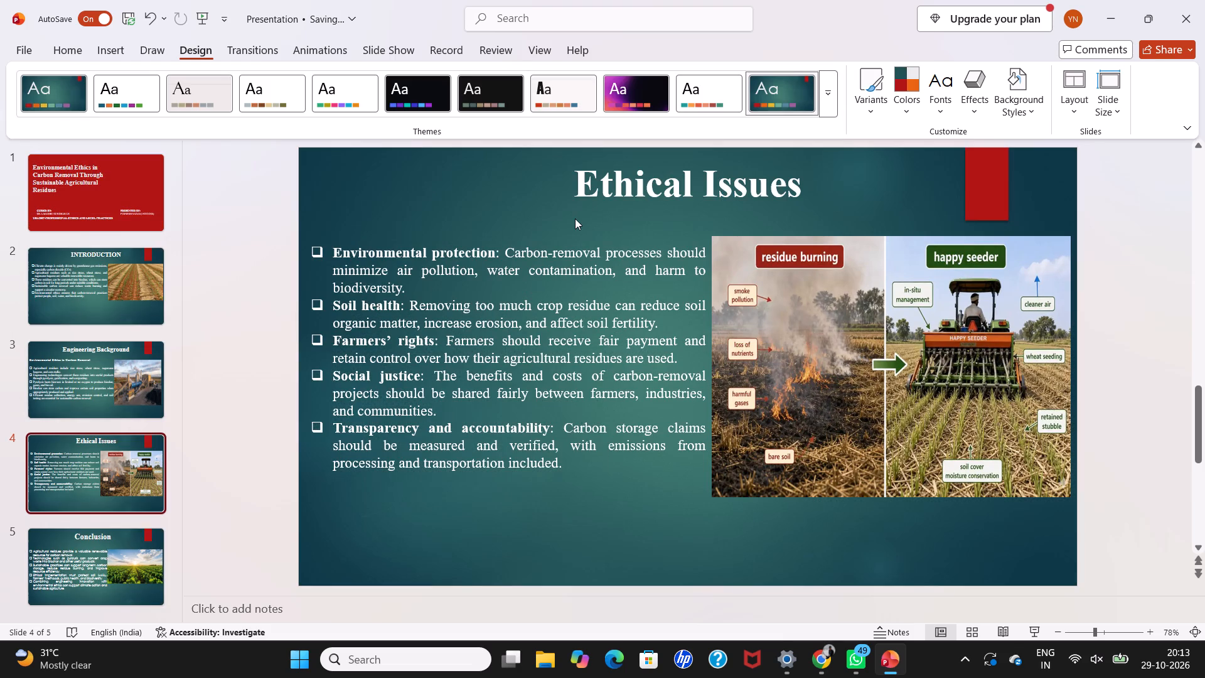
pyautogui.click(132, 381)
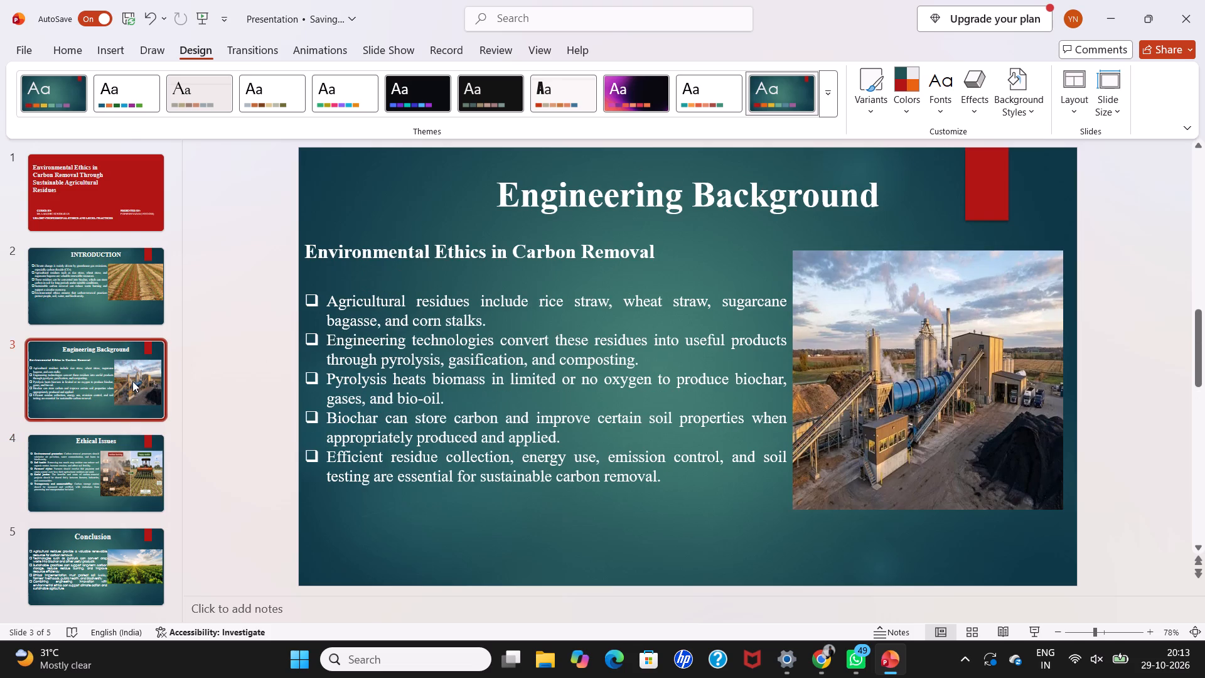
pyautogui.click(122, 329)
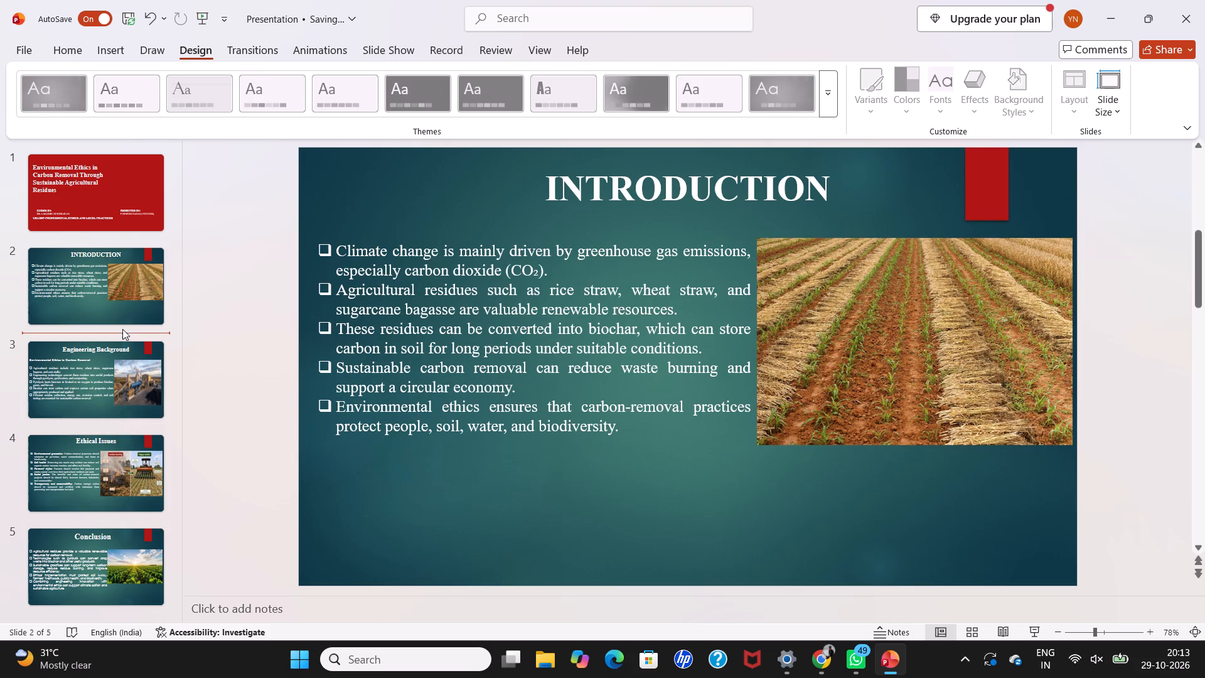
# Stretch the Introduction slide's crop-field picture downward from its bottom edge, keeping its top edge in place.
pyautogui.click(838, 352)
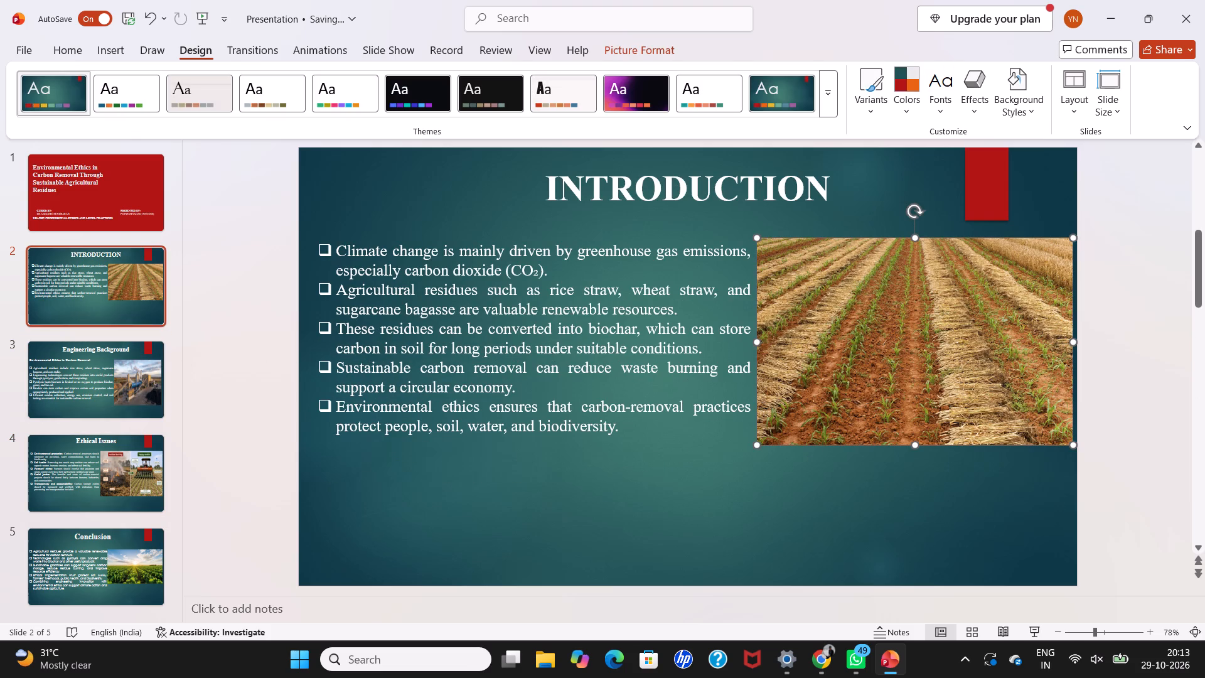
pyautogui.moveTo(911, 444); pyautogui.dragTo(918, 521)
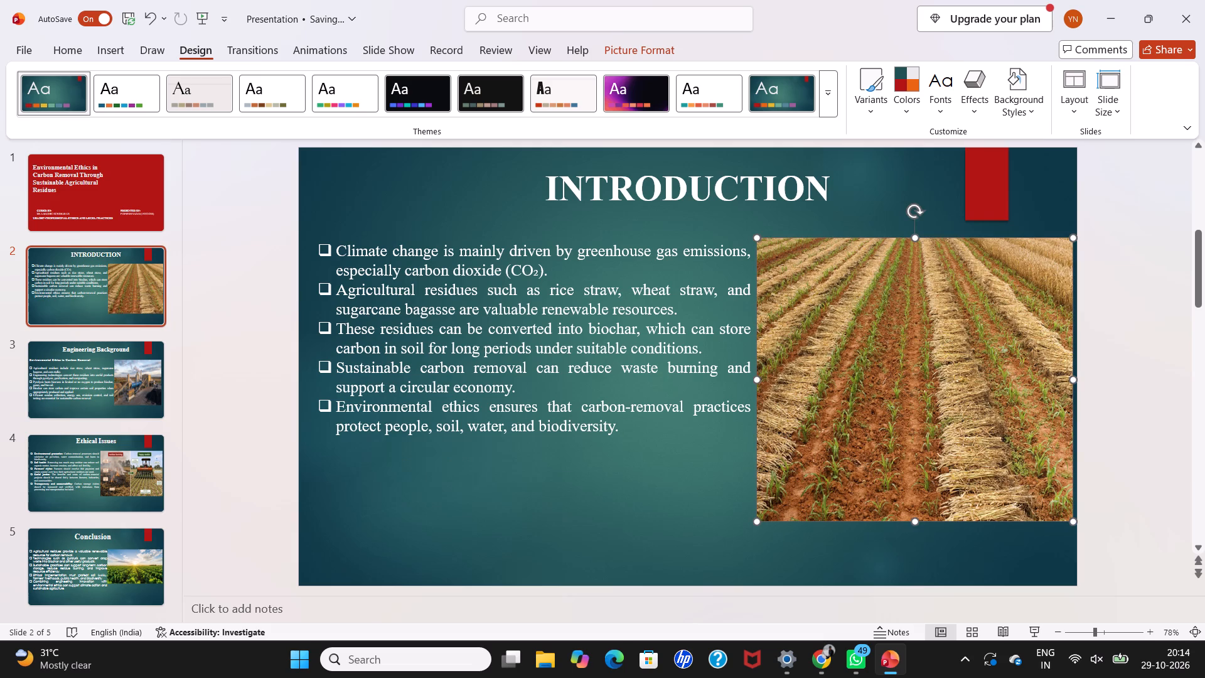
# Set the font size of the whole Introduction bullet text box to 24.
pyautogui.click(657, 386)
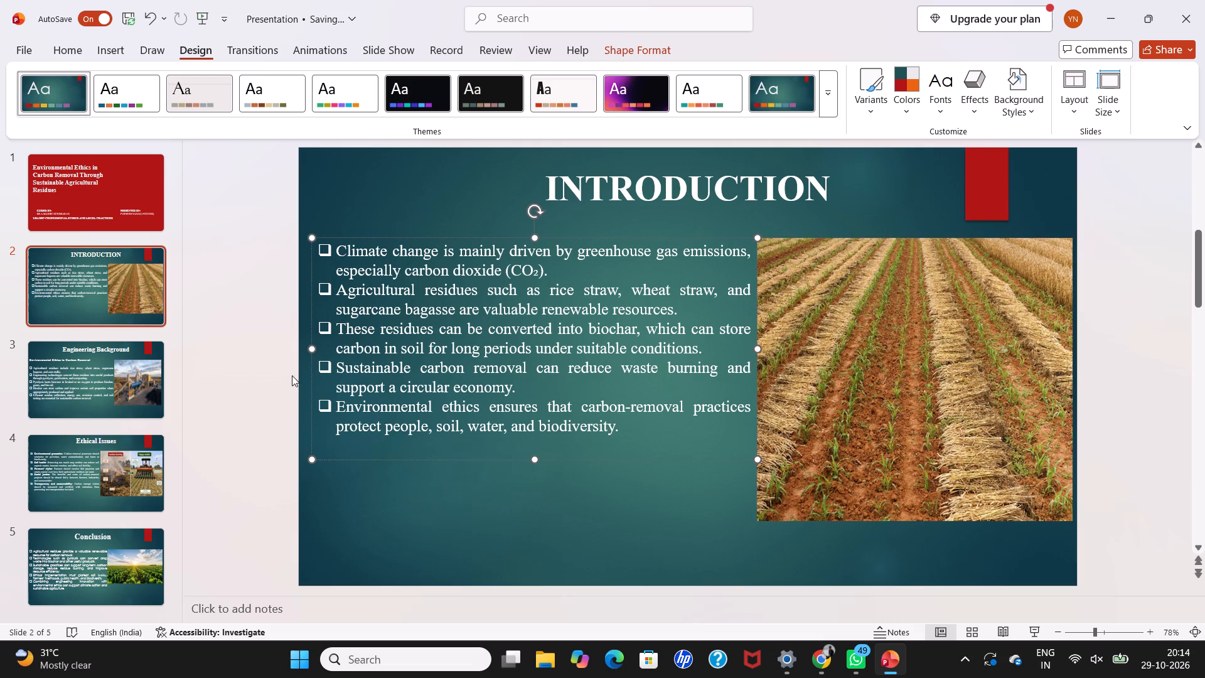
pyautogui.click(314, 377)
pyautogui.click(62, 51)
pyautogui.click(370, 85)
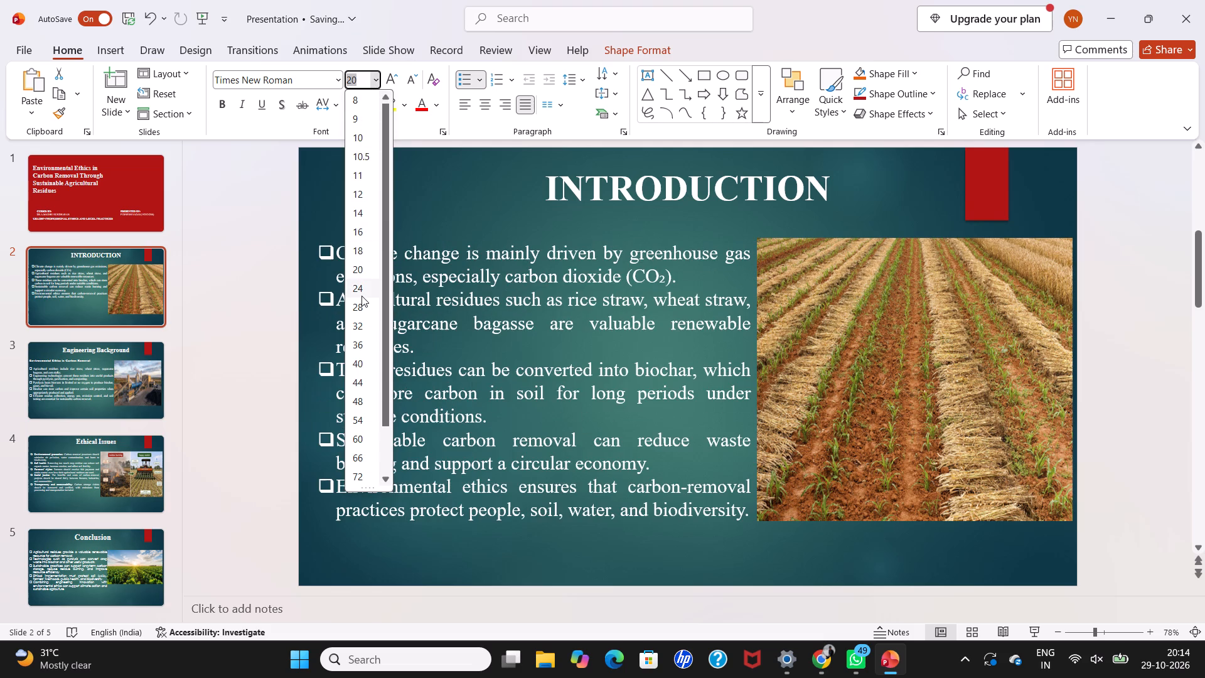
pyautogui.click(361, 296)
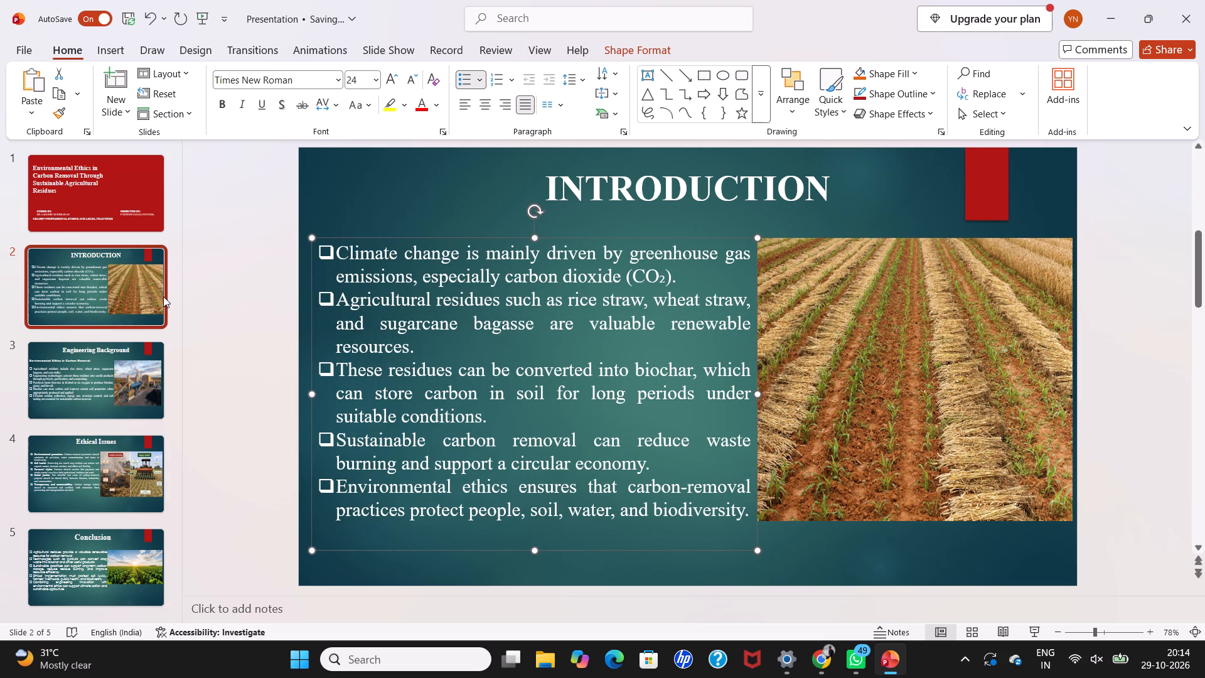
pyautogui.click(199, 303)
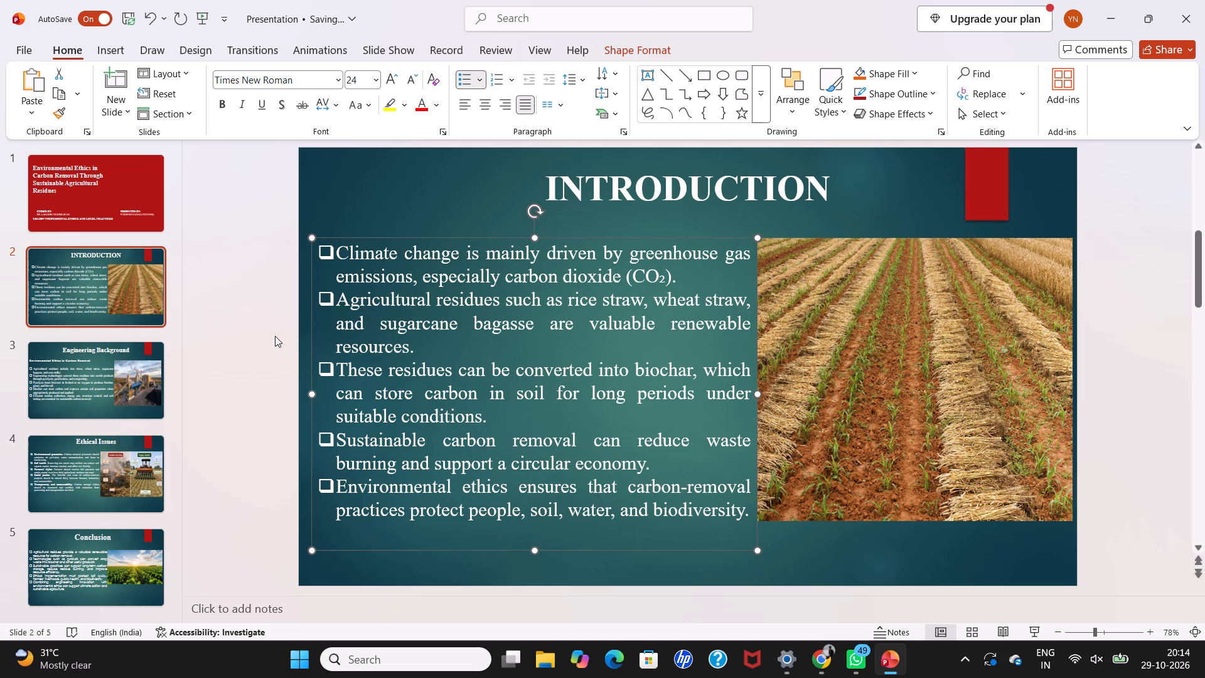
# Reapply justified alignment and font size 24 to the Introduction slide's bullet text box.
pyautogui.click(127, 379)
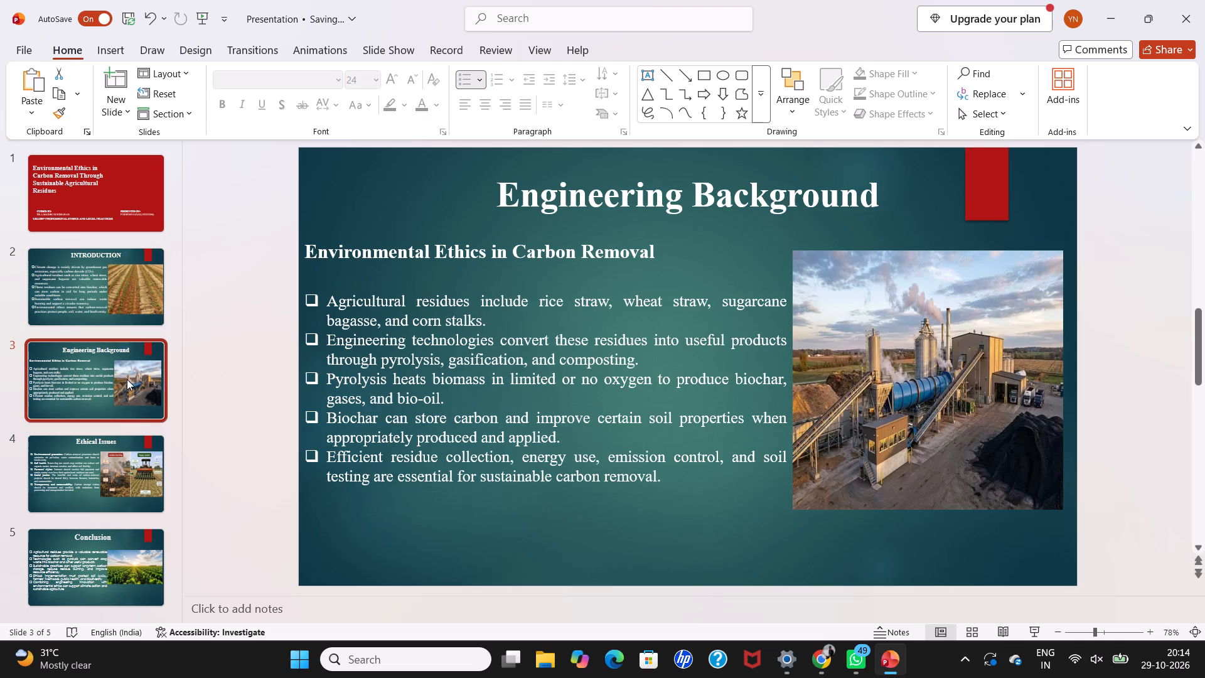
pyautogui.click(120, 303)
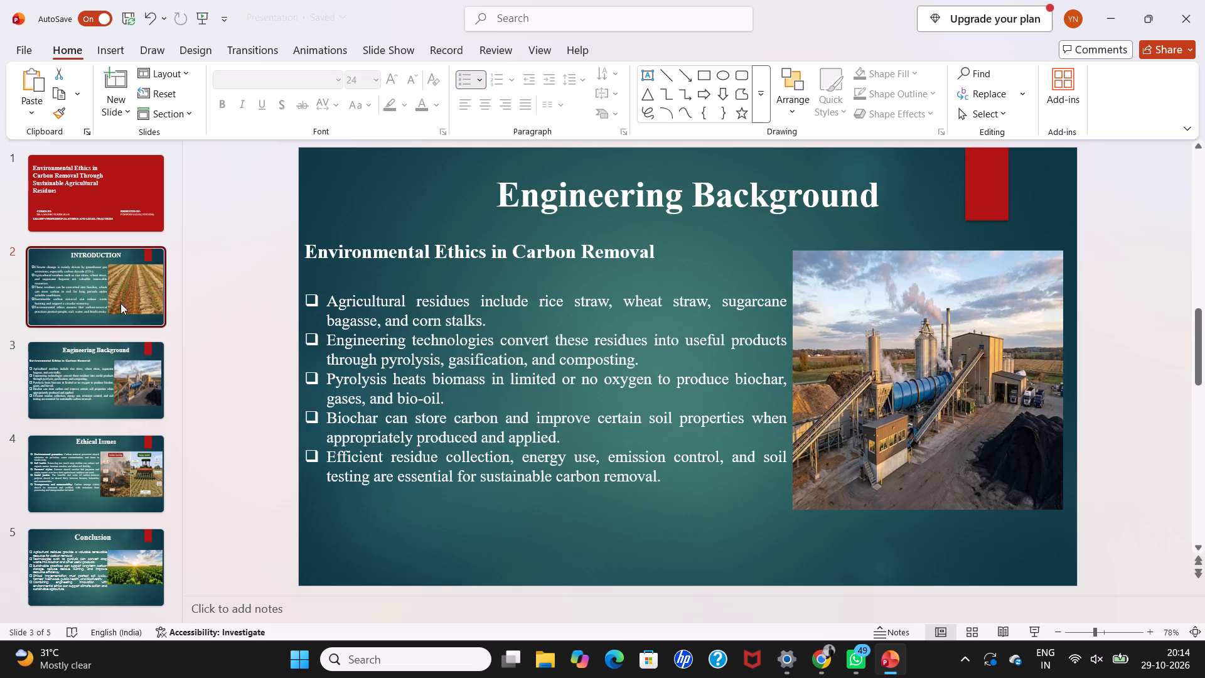
pyautogui.click(335, 330)
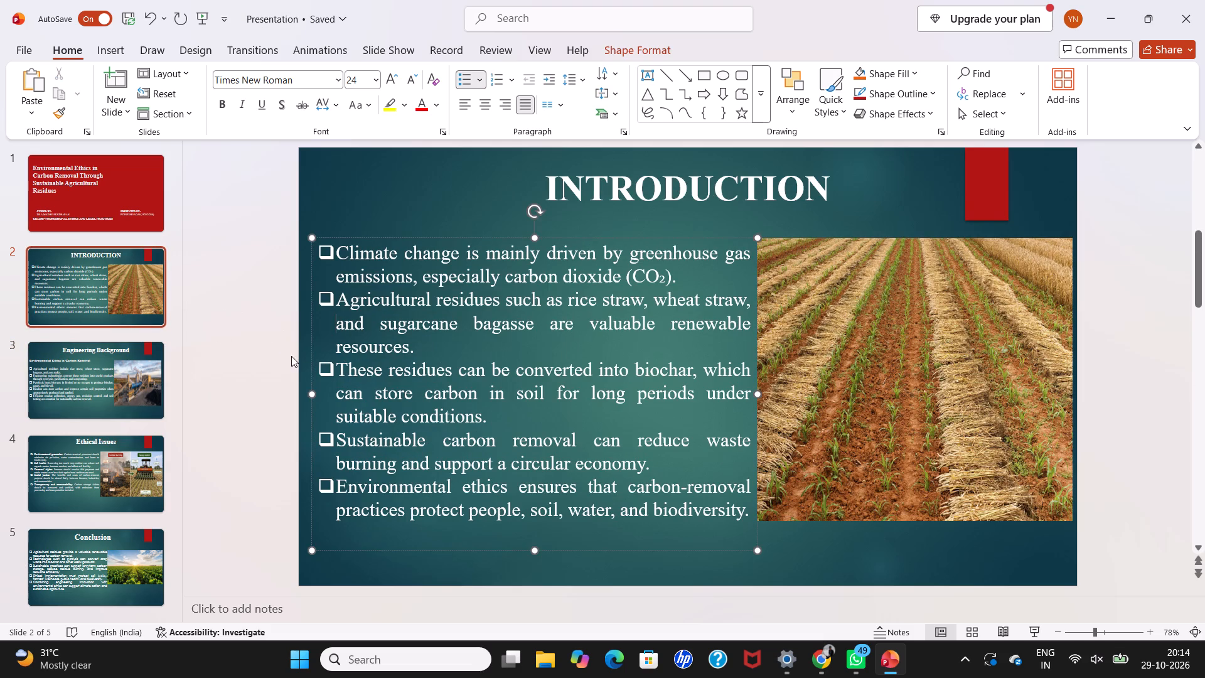
pyautogui.click(311, 355)
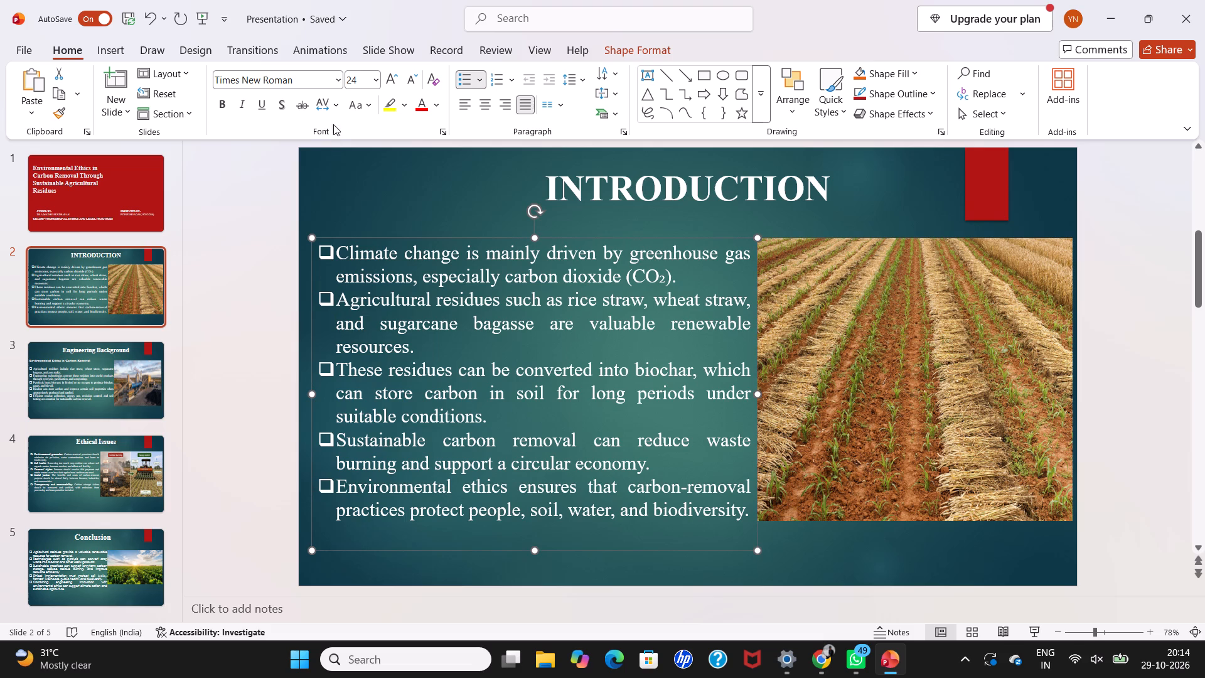
pyautogui.hotkey('ctrl', 'j')
pyautogui.click(376, 80)
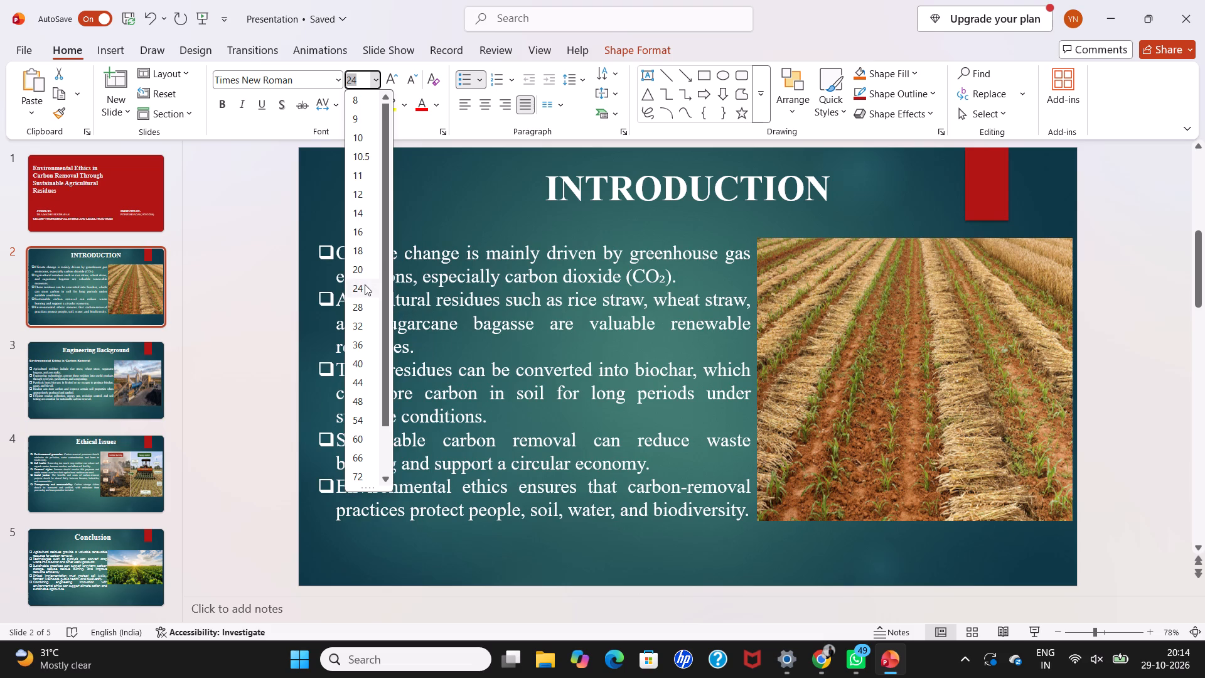
pyautogui.click(365, 284)
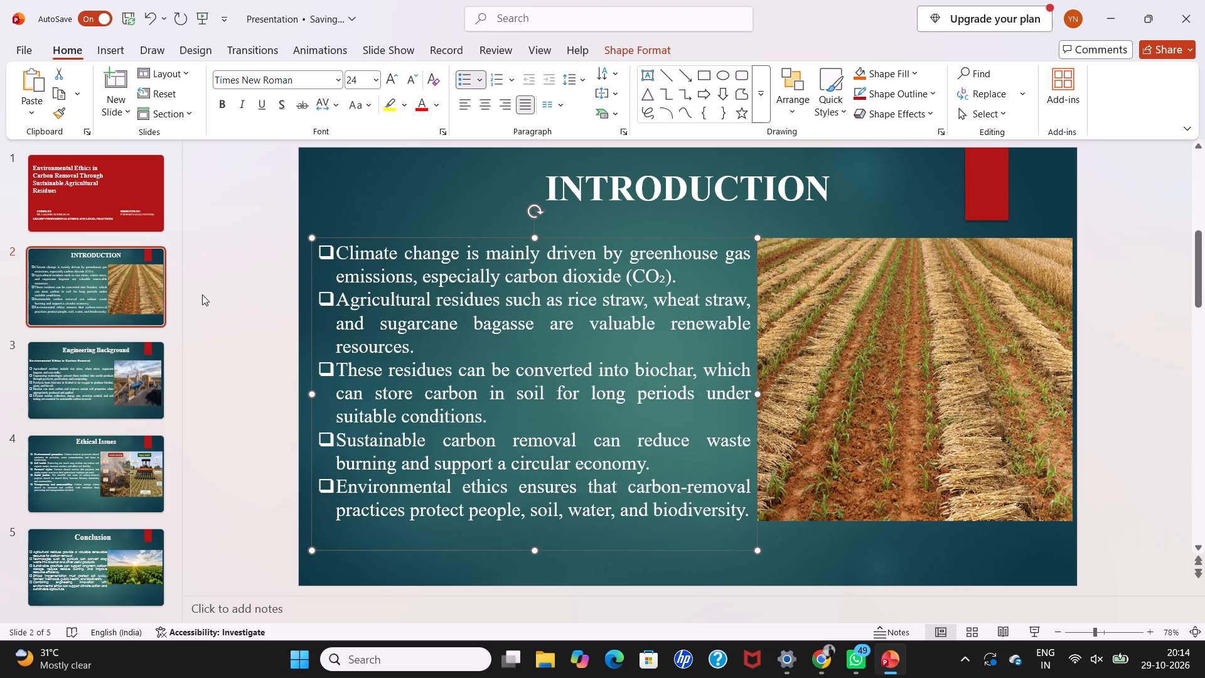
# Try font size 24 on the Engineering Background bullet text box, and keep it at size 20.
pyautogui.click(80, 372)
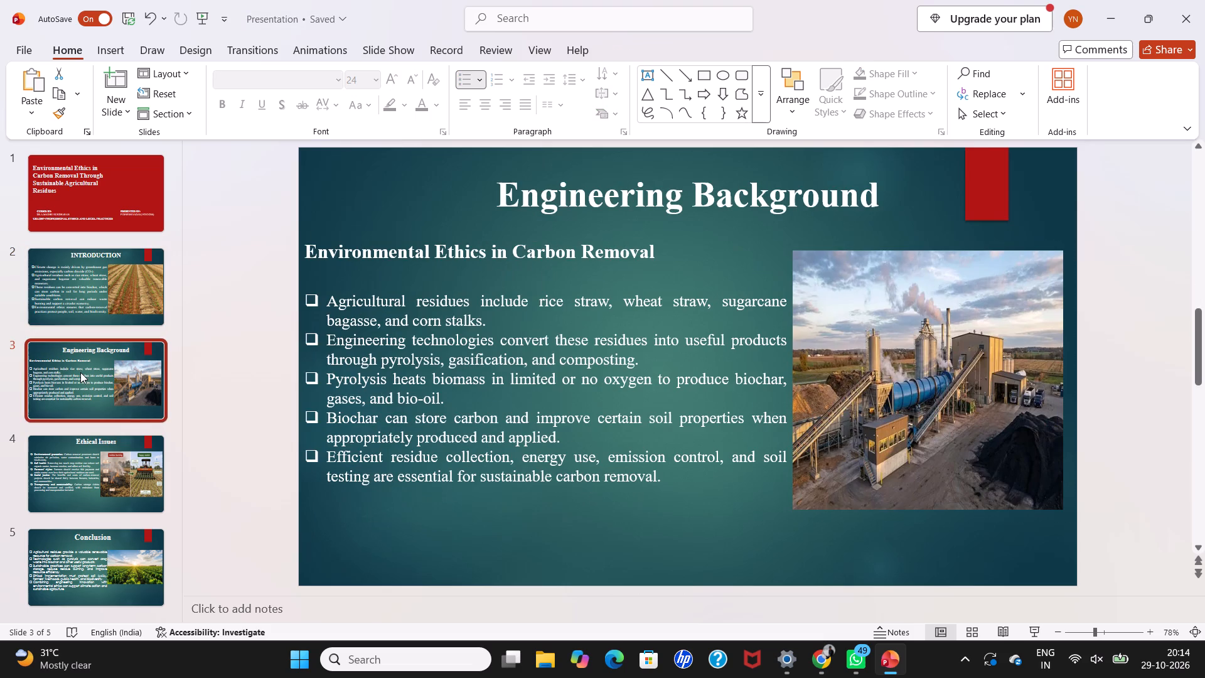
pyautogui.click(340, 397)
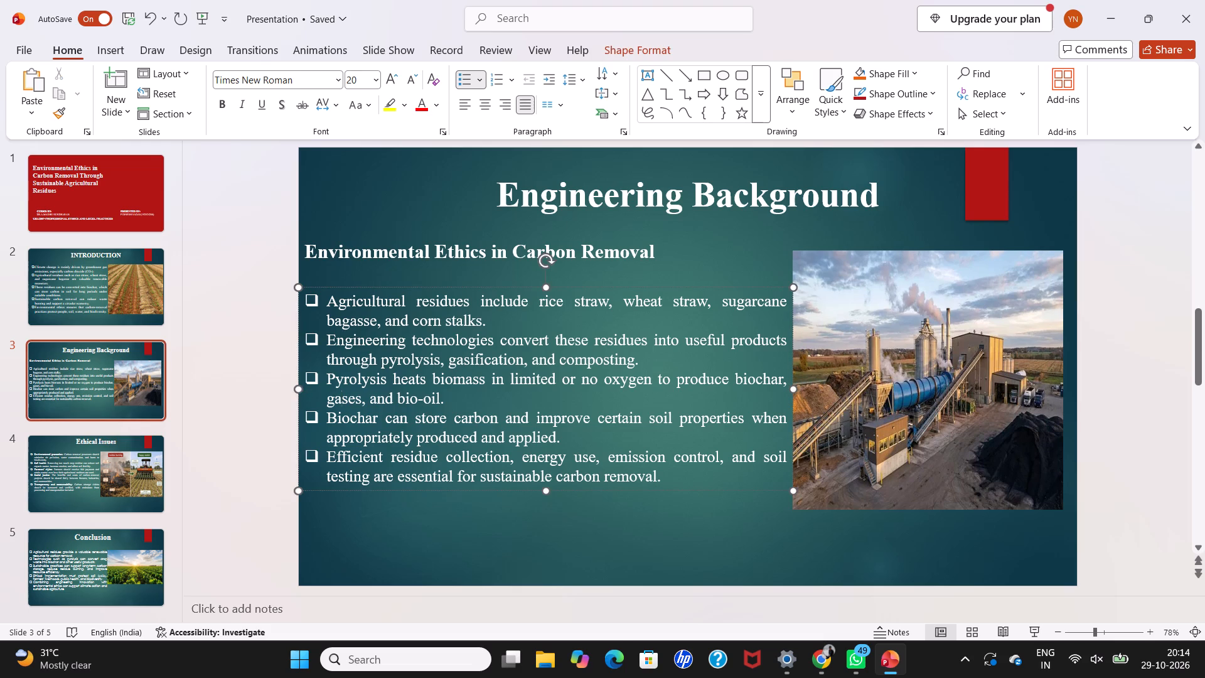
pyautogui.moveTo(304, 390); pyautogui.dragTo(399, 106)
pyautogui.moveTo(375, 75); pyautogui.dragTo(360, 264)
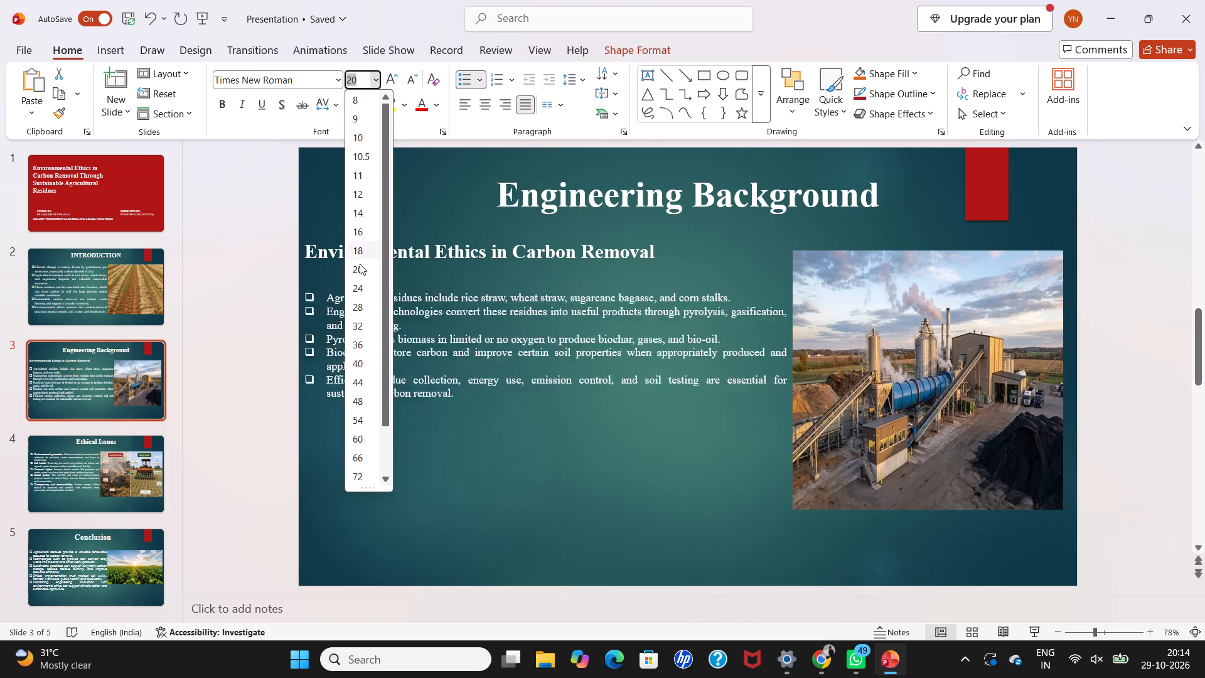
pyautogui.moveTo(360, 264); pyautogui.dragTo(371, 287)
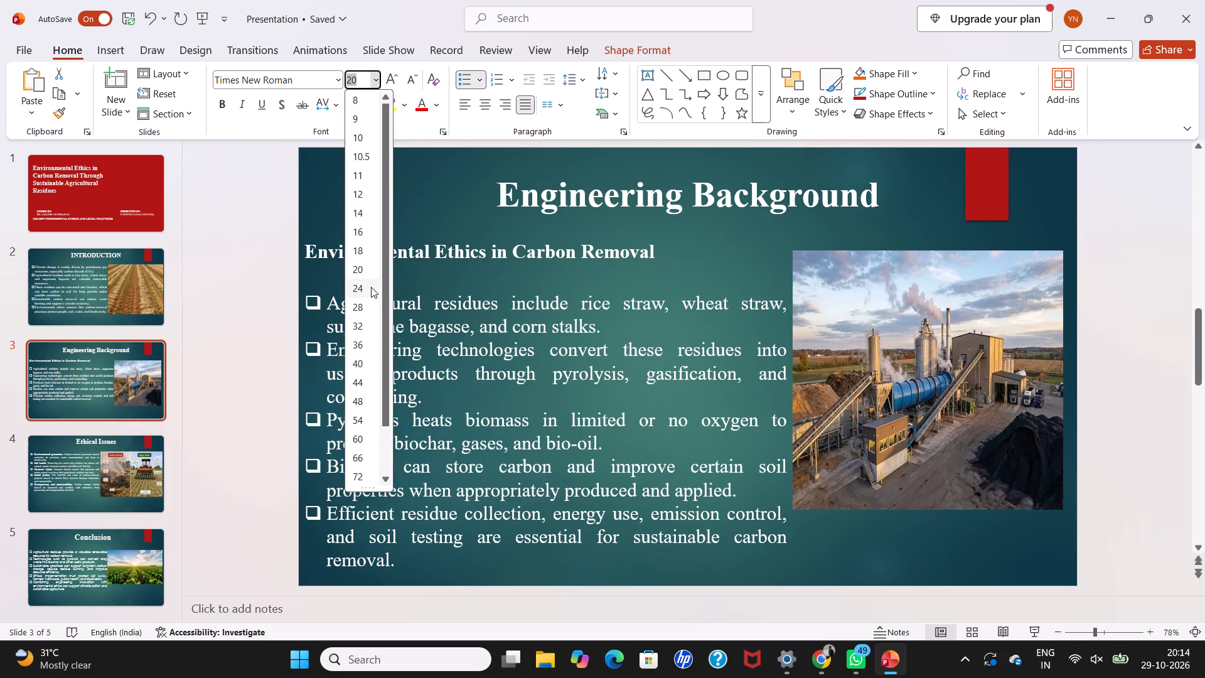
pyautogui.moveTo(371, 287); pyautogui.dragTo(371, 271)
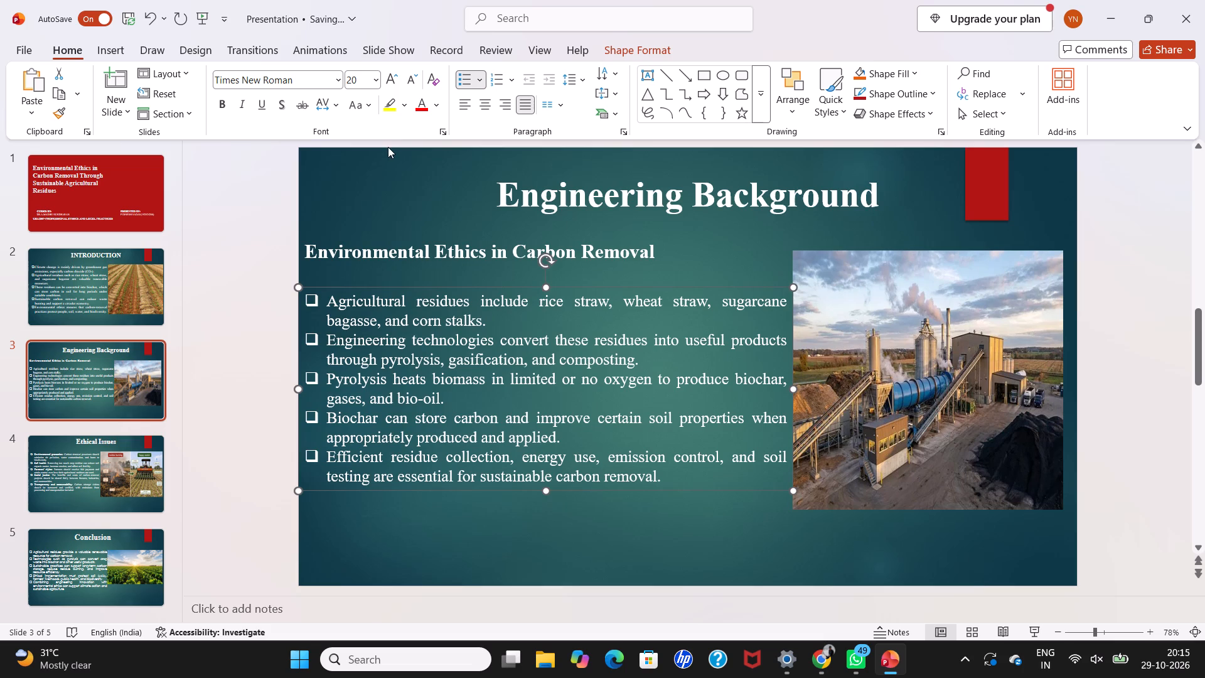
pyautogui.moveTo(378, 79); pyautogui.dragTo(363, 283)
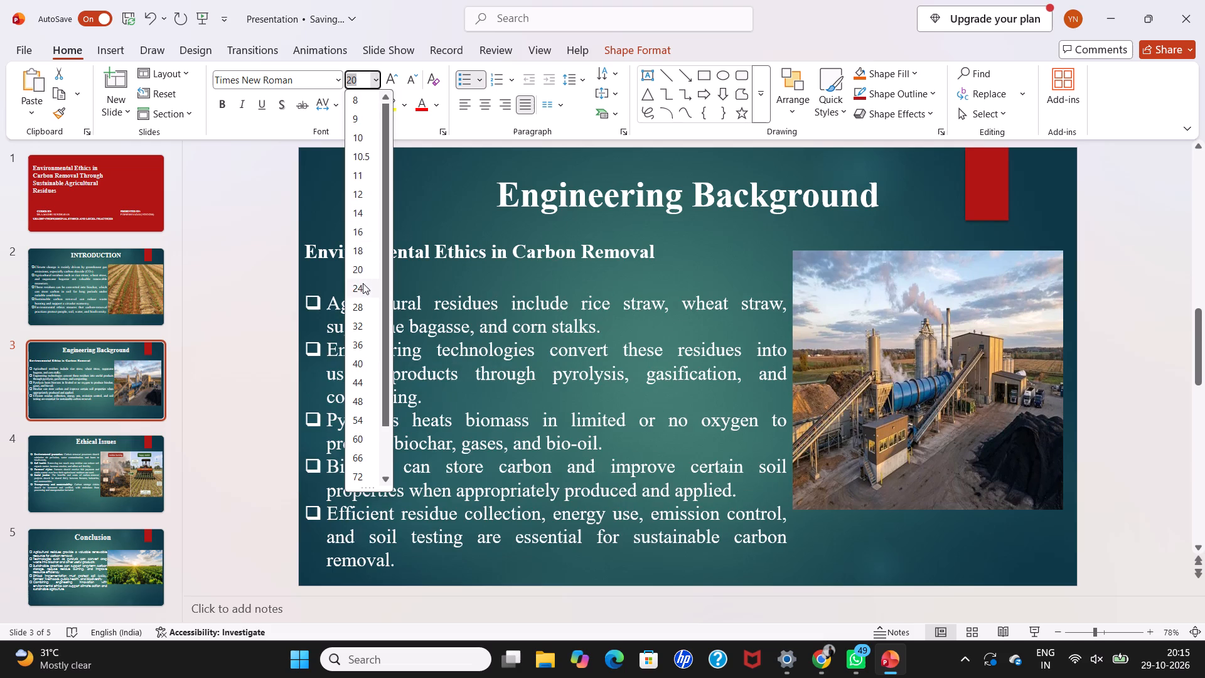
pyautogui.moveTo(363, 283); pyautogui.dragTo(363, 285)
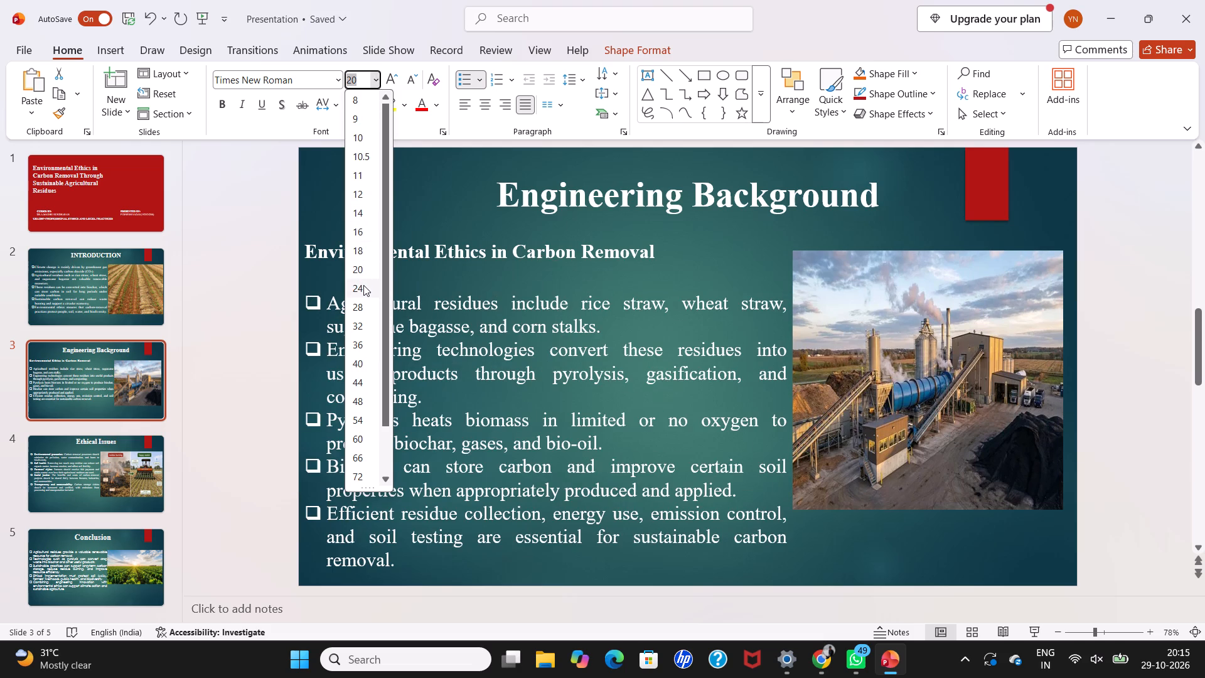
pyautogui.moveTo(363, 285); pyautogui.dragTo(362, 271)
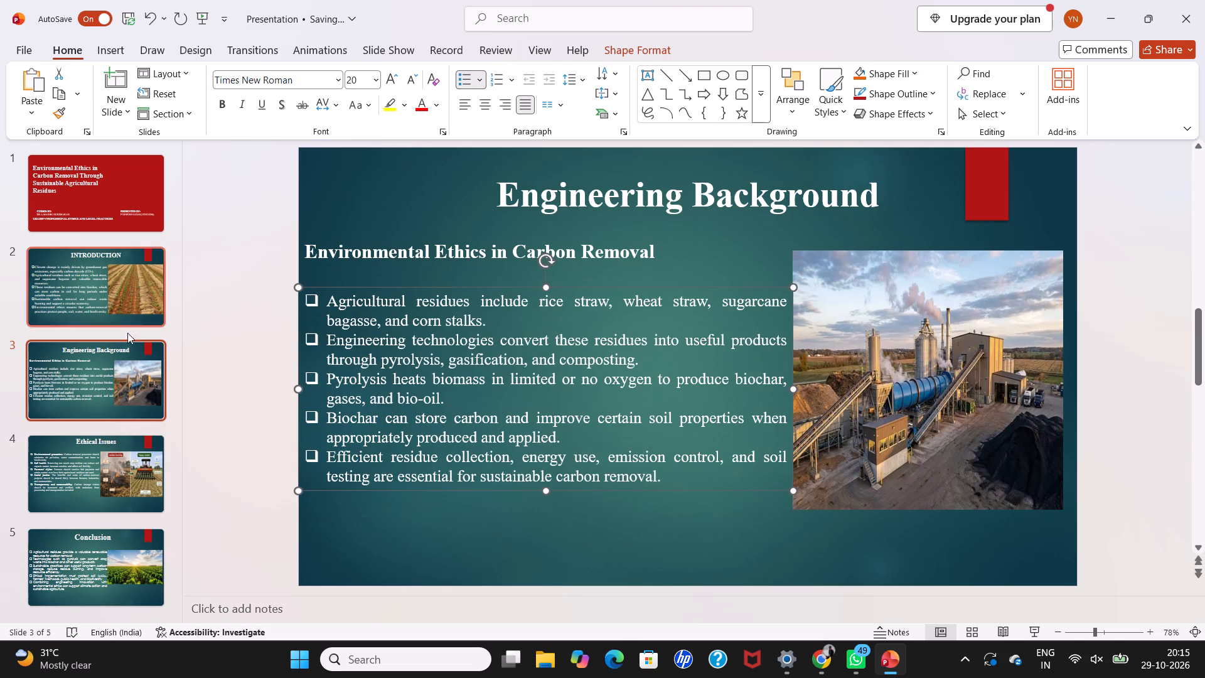
# Set the font size of the whole Ethical Issues bullet text box to 20.
pyautogui.click(108, 458)
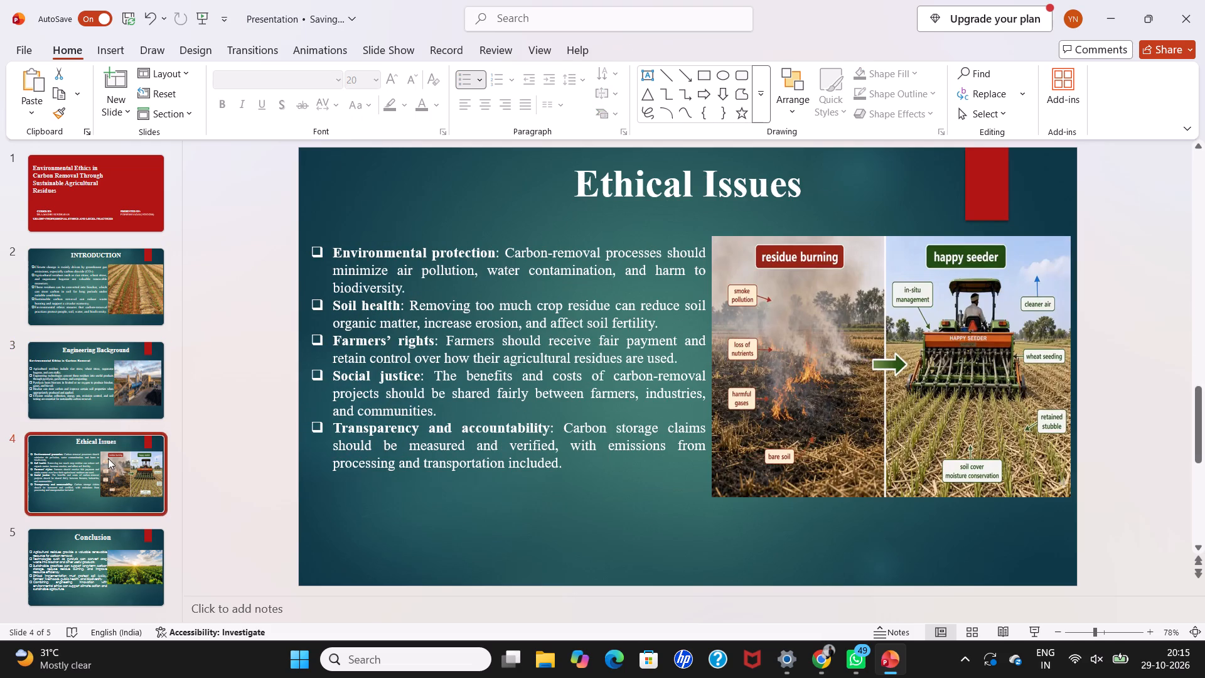
pyautogui.click(408, 385)
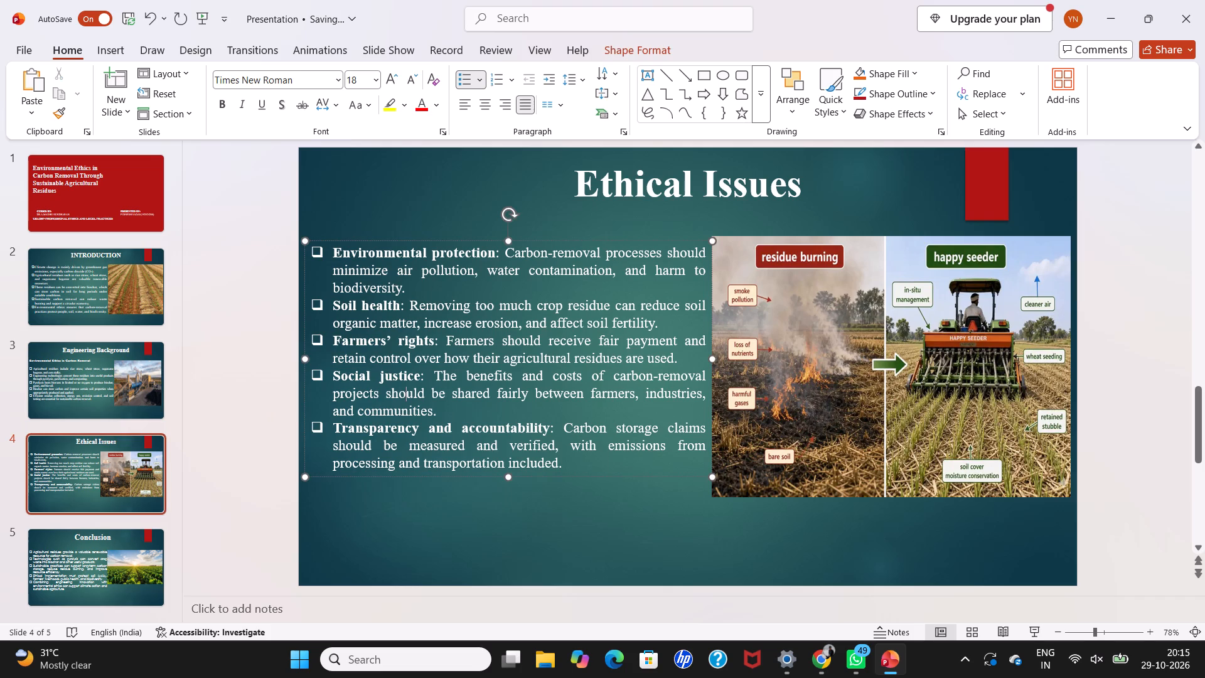
pyautogui.click(310, 362)
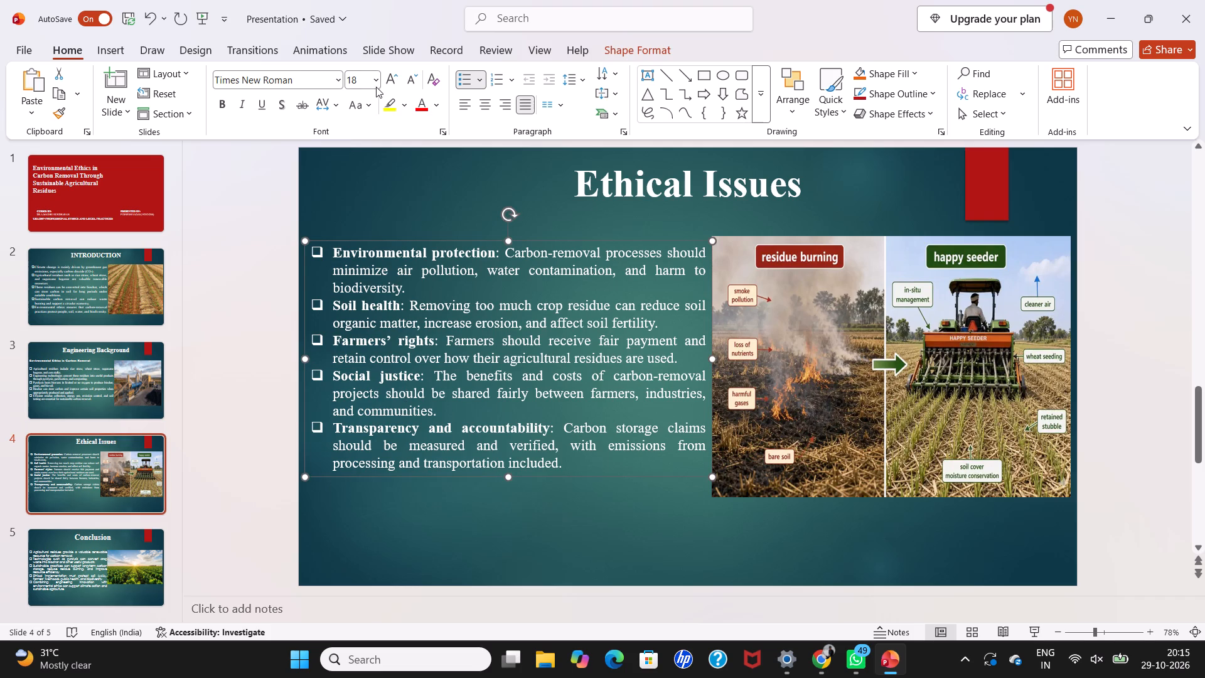
pyautogui.moveTo(376, 80); pyautogui.dragTo(371, 267)
pyautogui.click(371, 267)
# Stretch the Ethical Issues slide's residue-burning and happy-seeder picture downward from its bottom edge, to slightly below the bullet text.
pyautogui.click(850, 282)
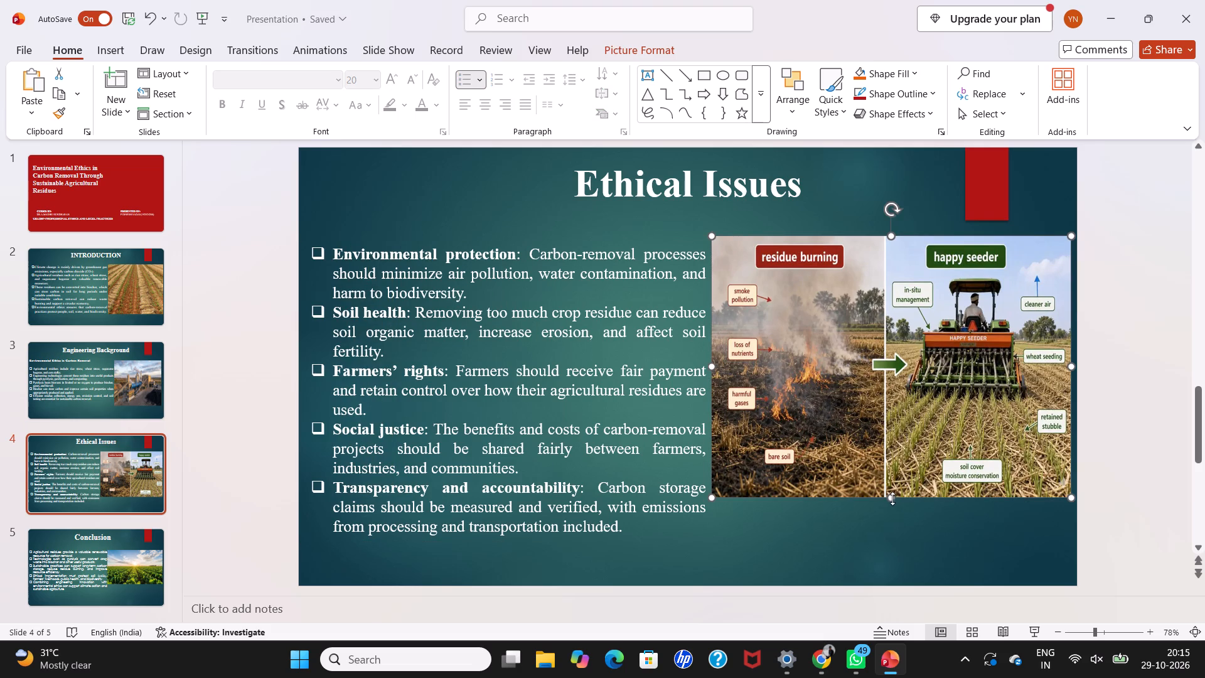
pyautogui.moveTo(892, 498); pyautogui.dragTo(894, 557)
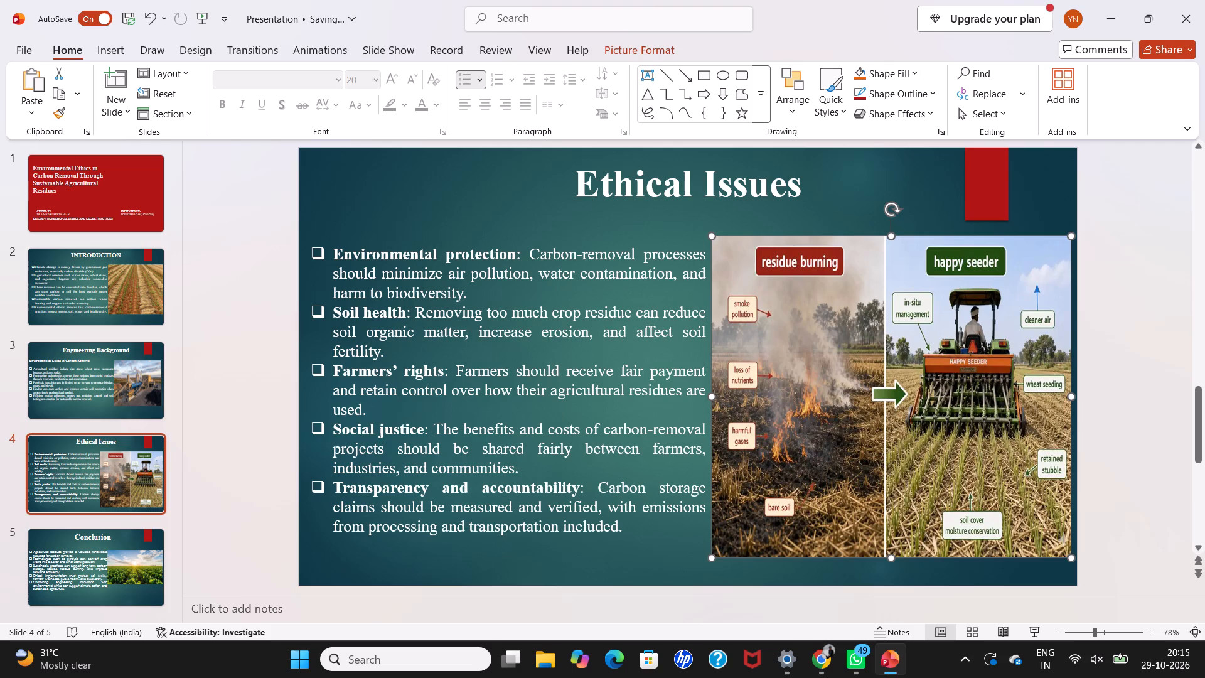
# Shift the Conclusion slide's bullet text box slightly upward, keeping its left edge flush with the slide edge.
pyautogui.click(144, 545)
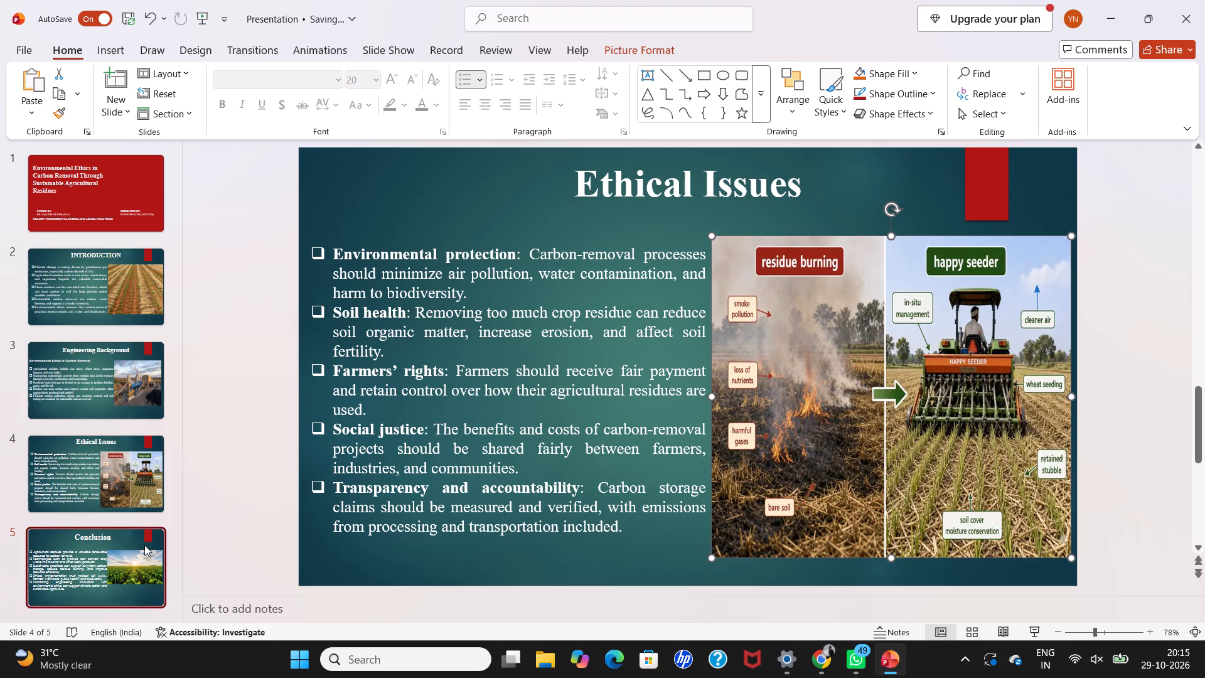
pyautogui.click(938, 270)
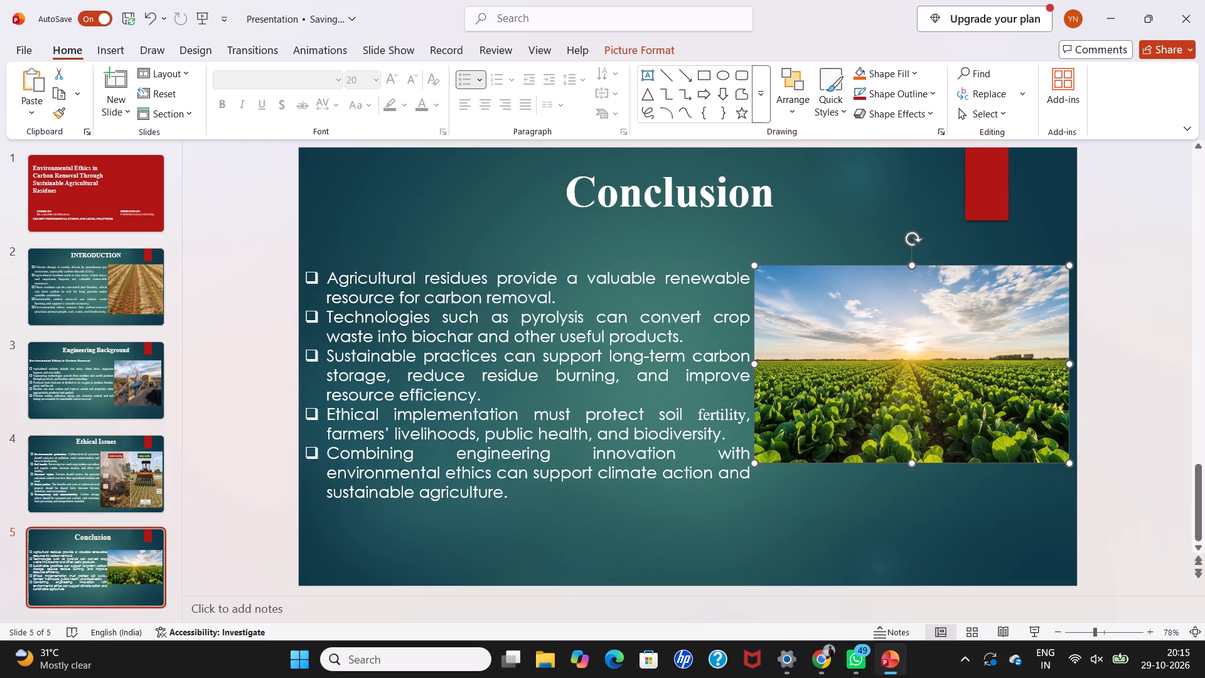
pyautogui.click(633, 311)
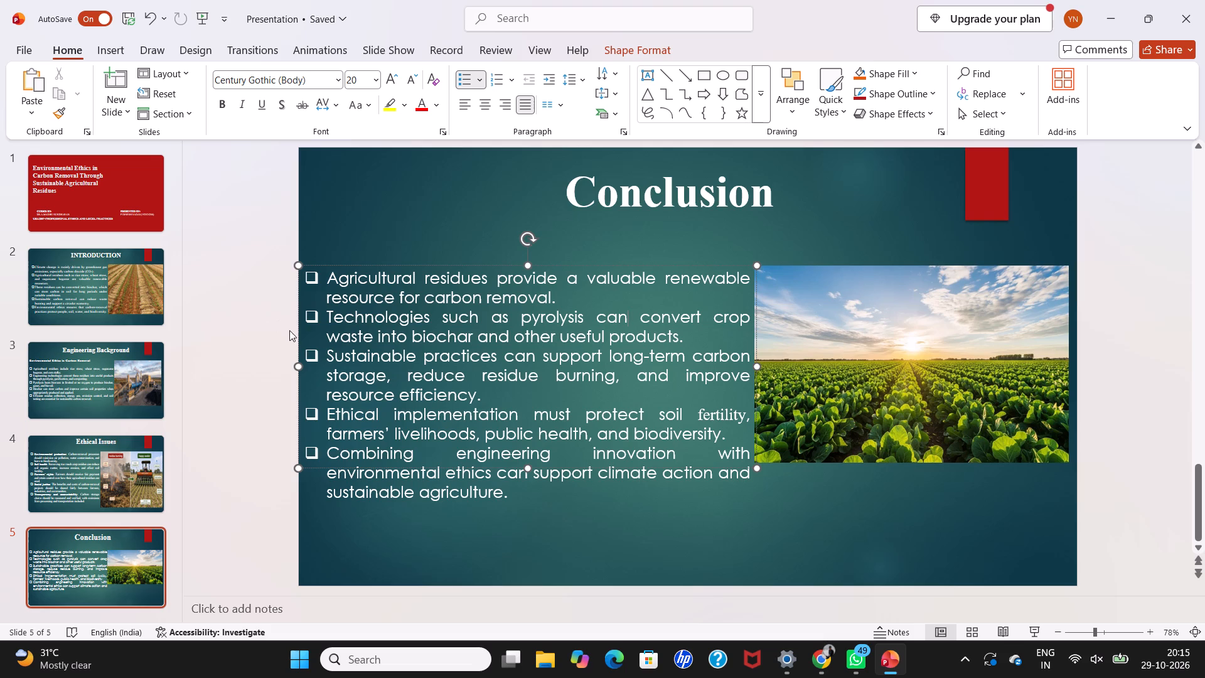
pyautogui.moveTo(297, 336); pyautogui.dragTo(306, 163)
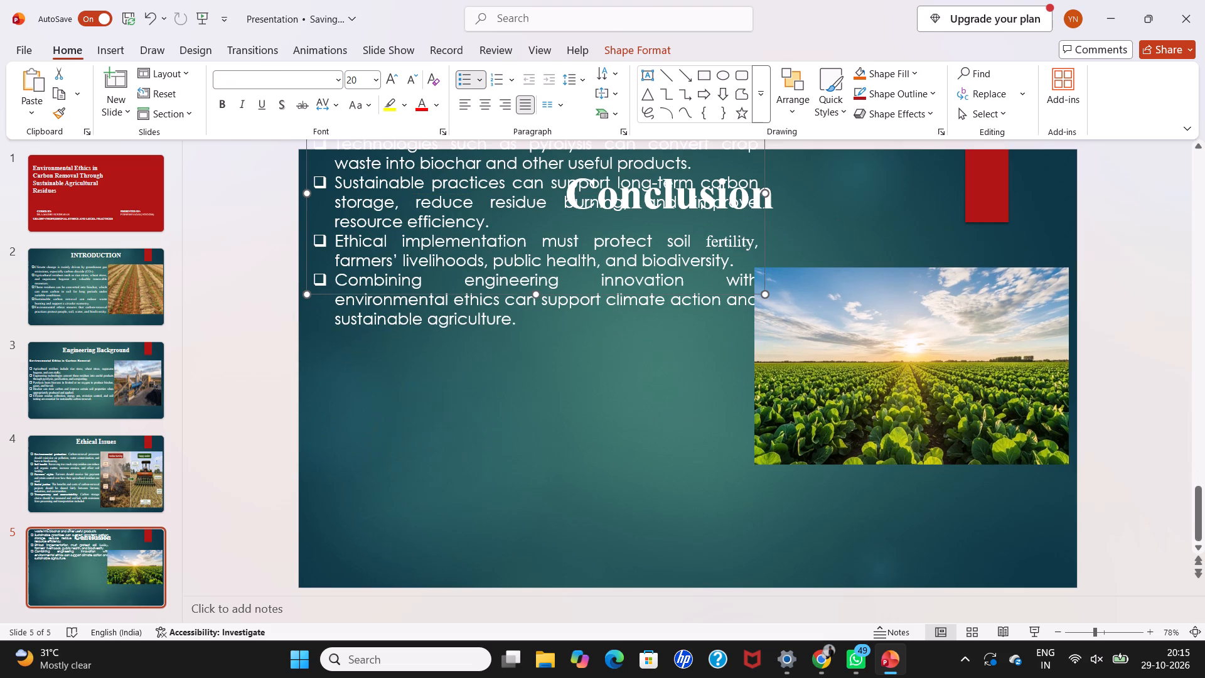
pyautogui.moveTo(306, 244); pyautogui.dragTo(307, 256)
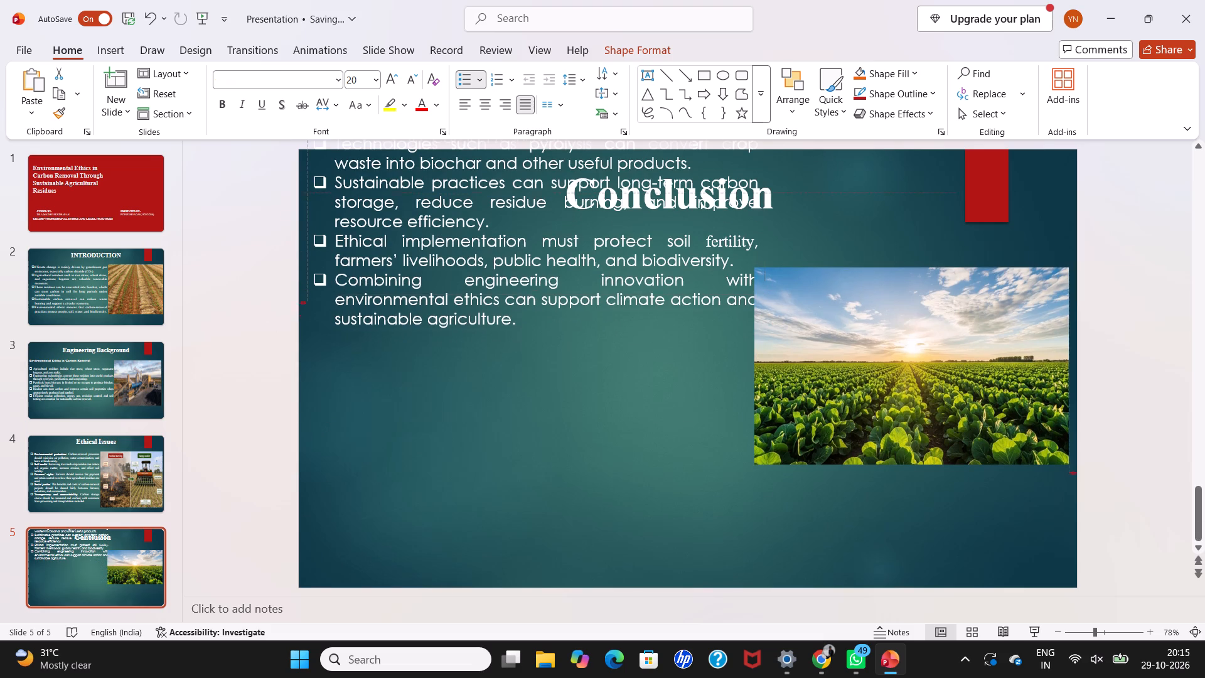
pyautogui.moveTo(307, 256); pyautogui.dragTo(298, 412)
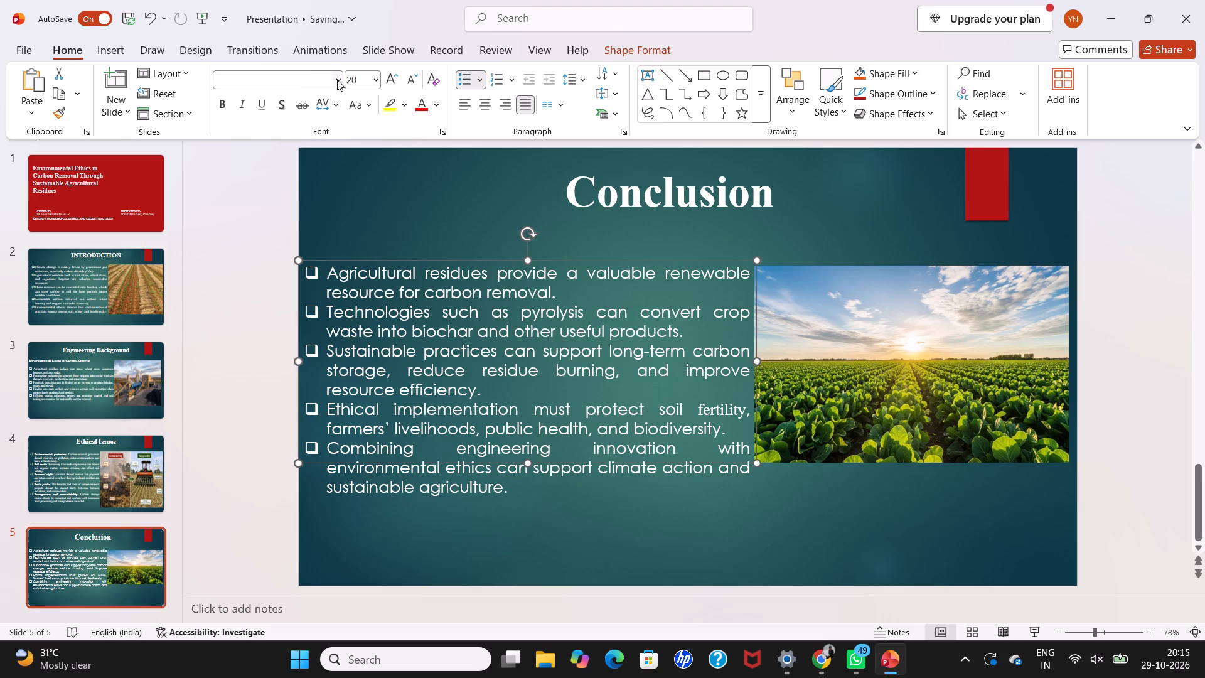
# Set the whole Conclusion bullet text box to Times New Roman at font size 24.
pyautogui.click(337, 80)
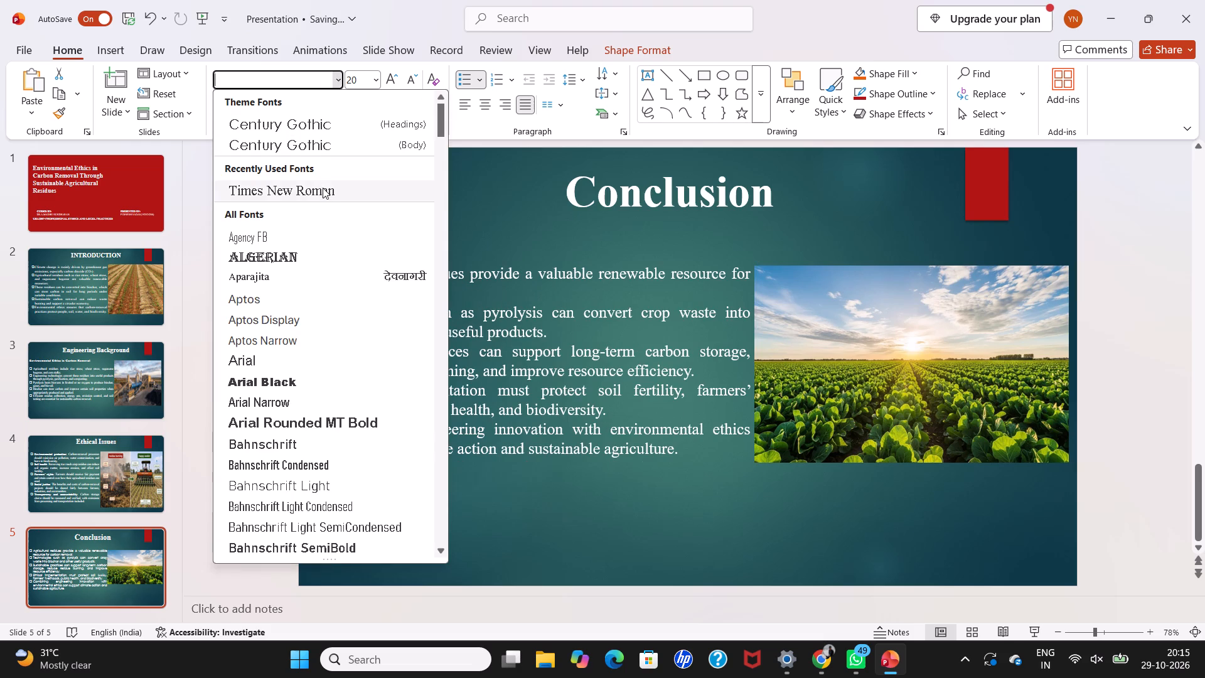
pyautogui.click(323, 182)
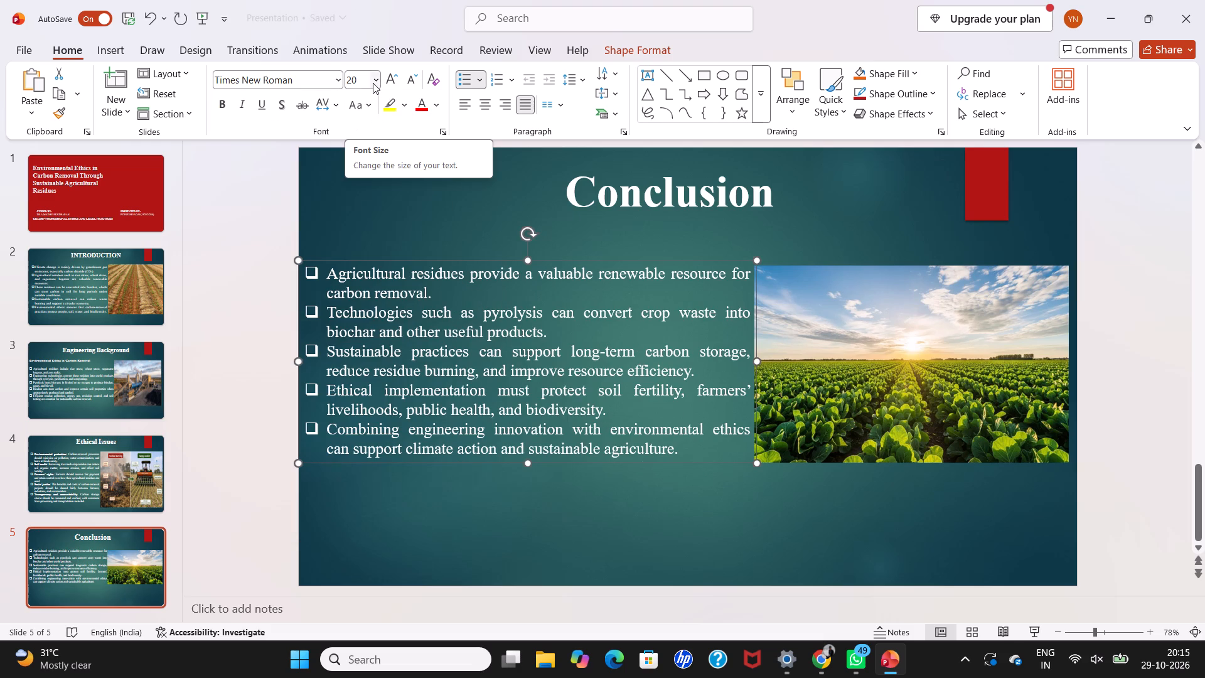
pyautogui.click(373, 83)
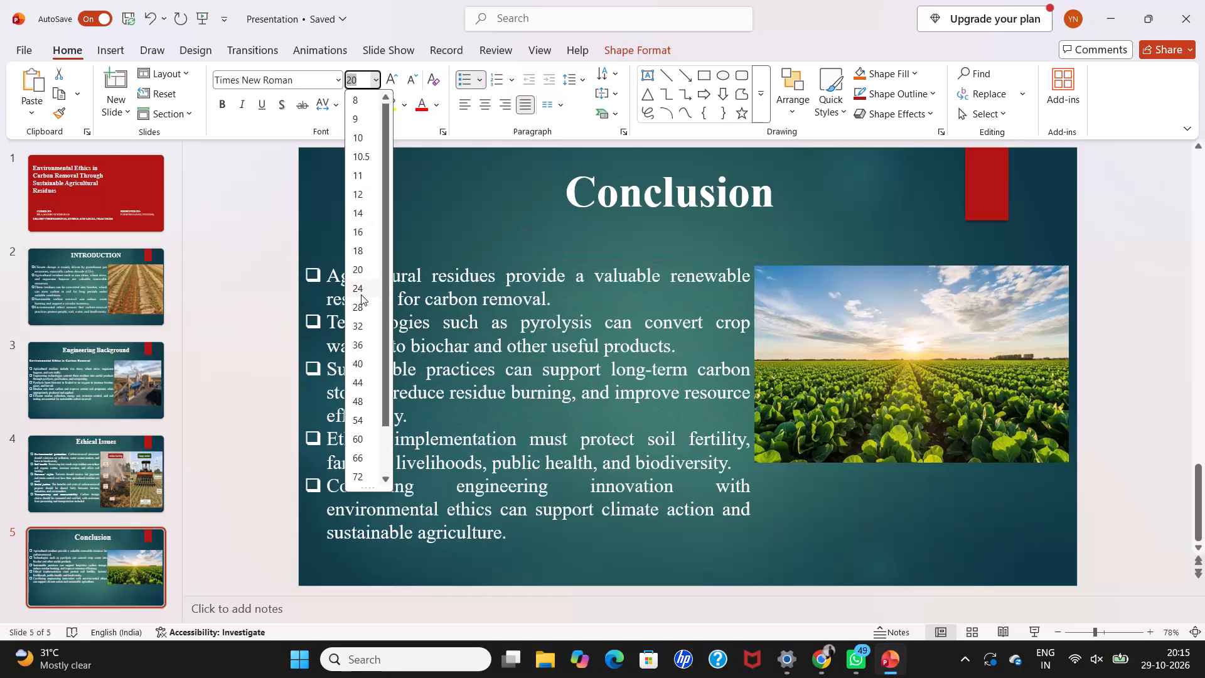
pyautogui.click(361, 294)
# Stretch the Conclusion slide's green-field picture at its bottom and top edges so it spans the height of the bullet text.
pyautogui.moveTo(853, 349); pyautogui.dragTo(856, 368)
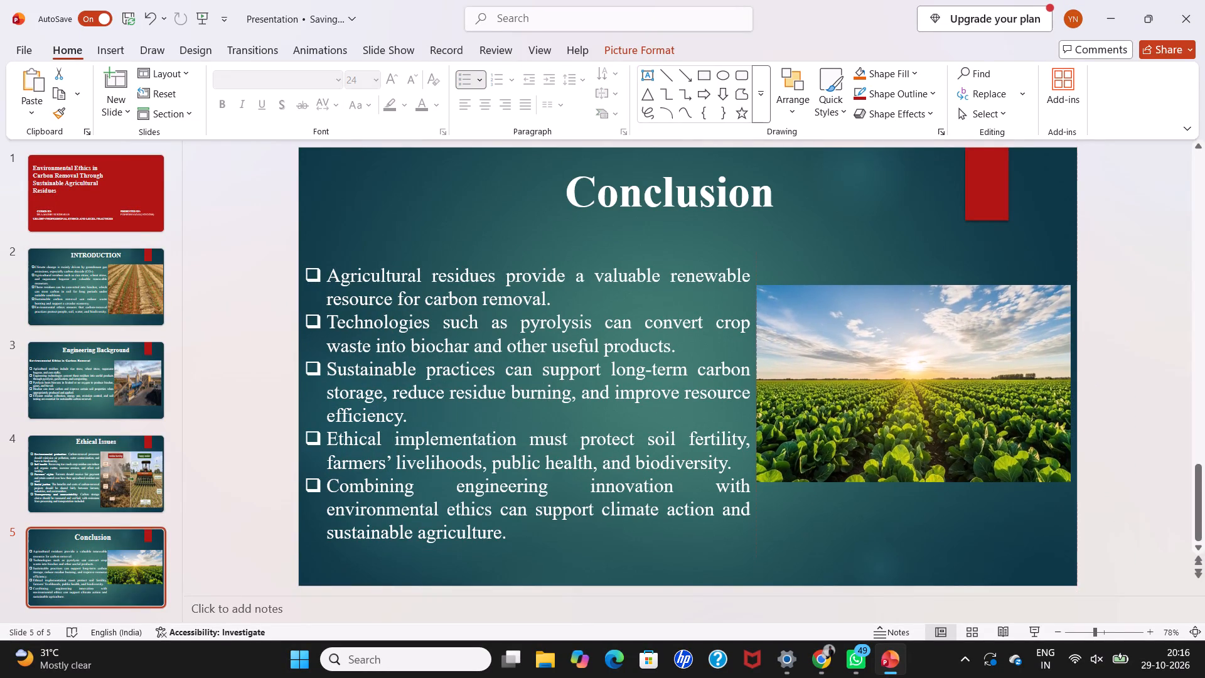
pyautogui.moveTo(856, 368); pyautogui.dragTo(854, 366)
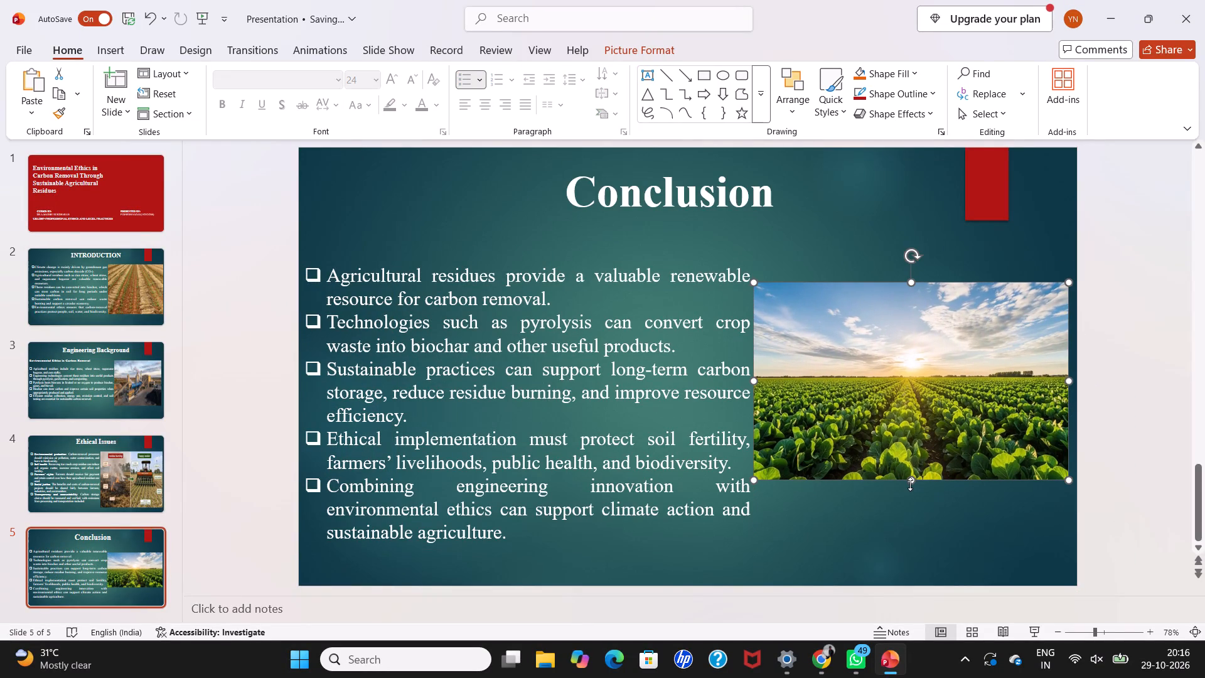
pyautogui.moveTo(910, 484); pyautogui.dragTo(920, 556)
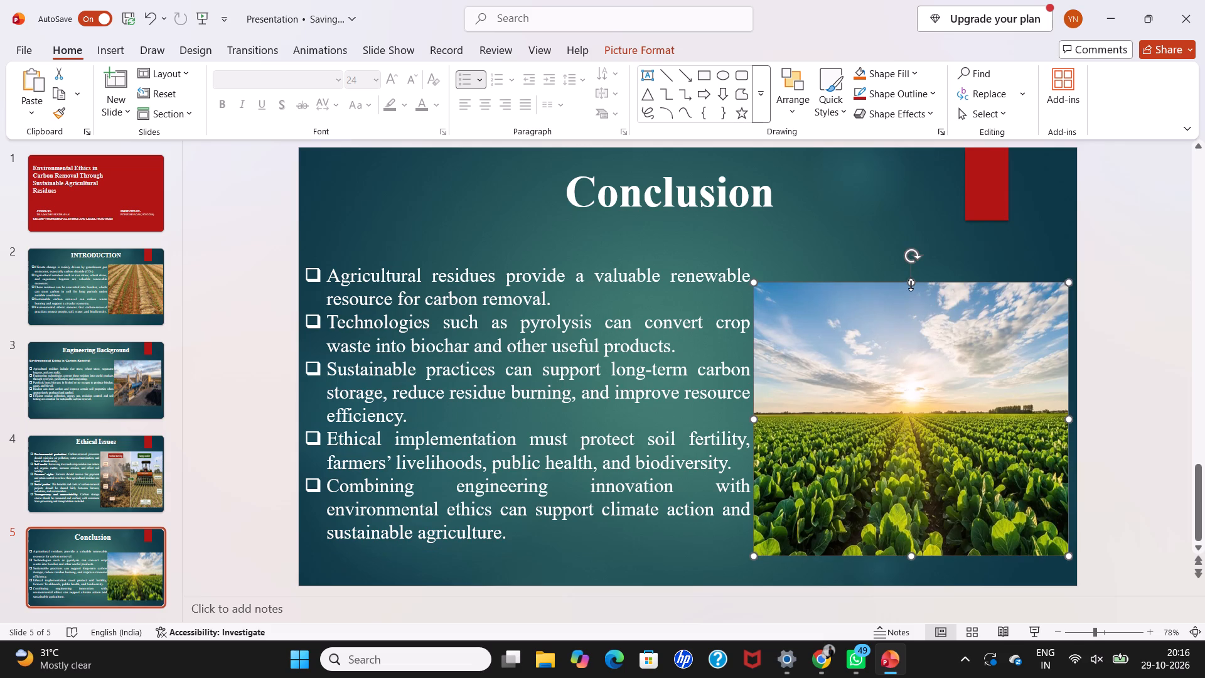
pyautogui.moveTo(911, 282); pyautogui.dragTo(911, 265)
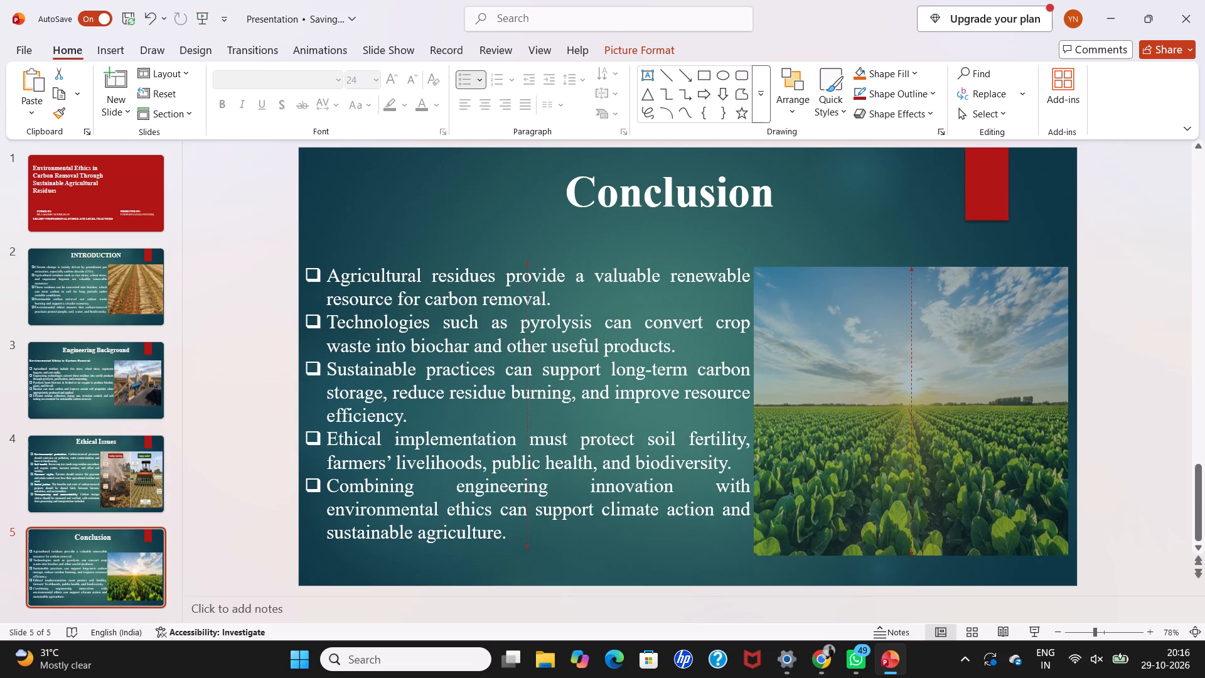
pyautogui.moveTo(911, 265); pyautogui.dragTo(911, 261)
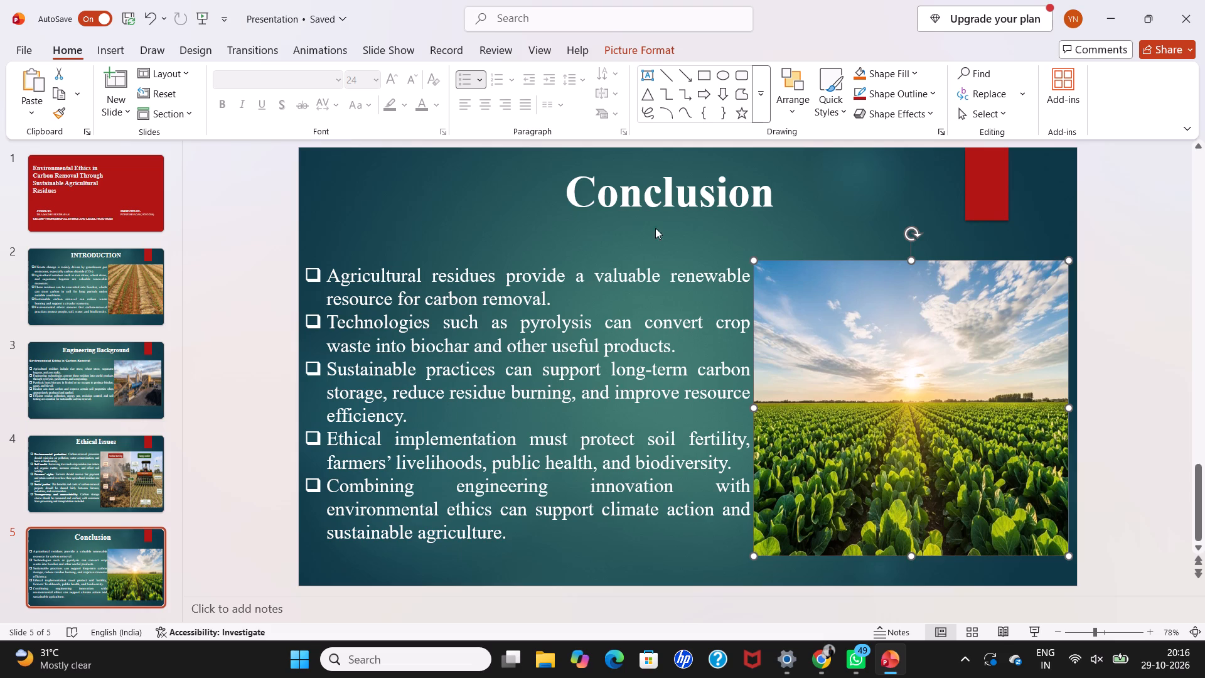
# Move the first slide's title text box up and across to the upper middle of the slide.
pyautogui.click(223, 252)
pyautogui.click(135, 199)
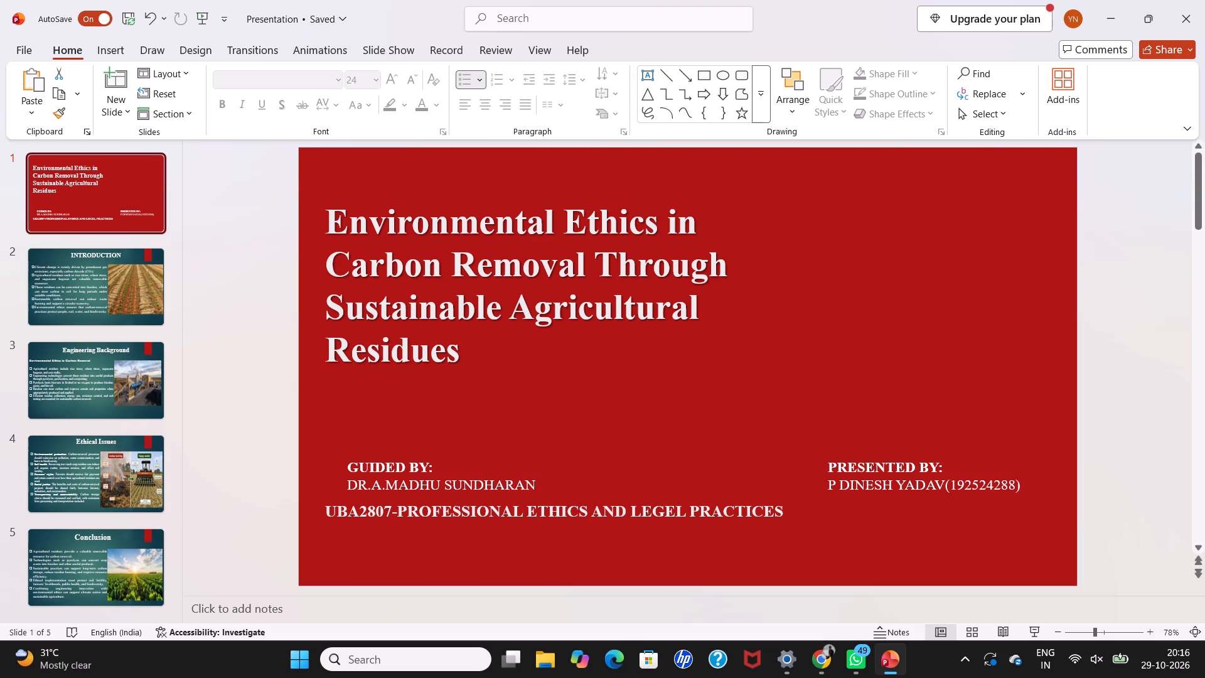
pyautogui.click(654, 270)
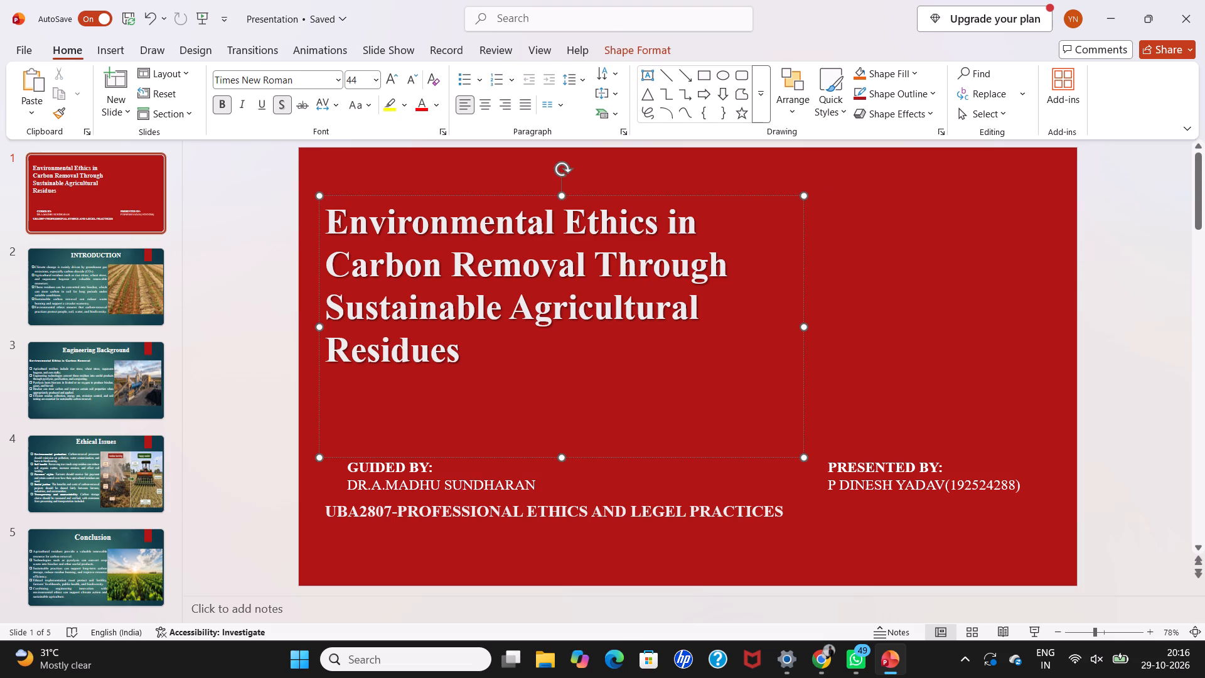
pyautogui.moveTo(806, 296); pyautogui.dragTo(814, 288)
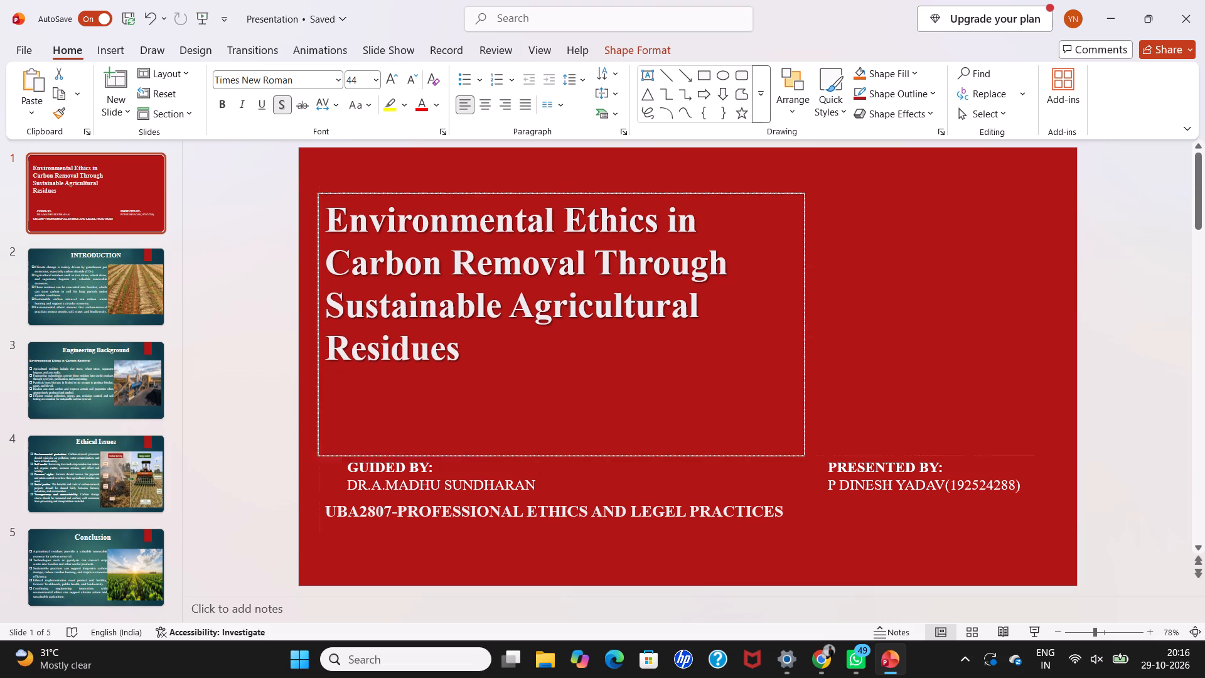
pyautogui.moveTo(814, 288); pyautogui.dragTo(1033, 262)
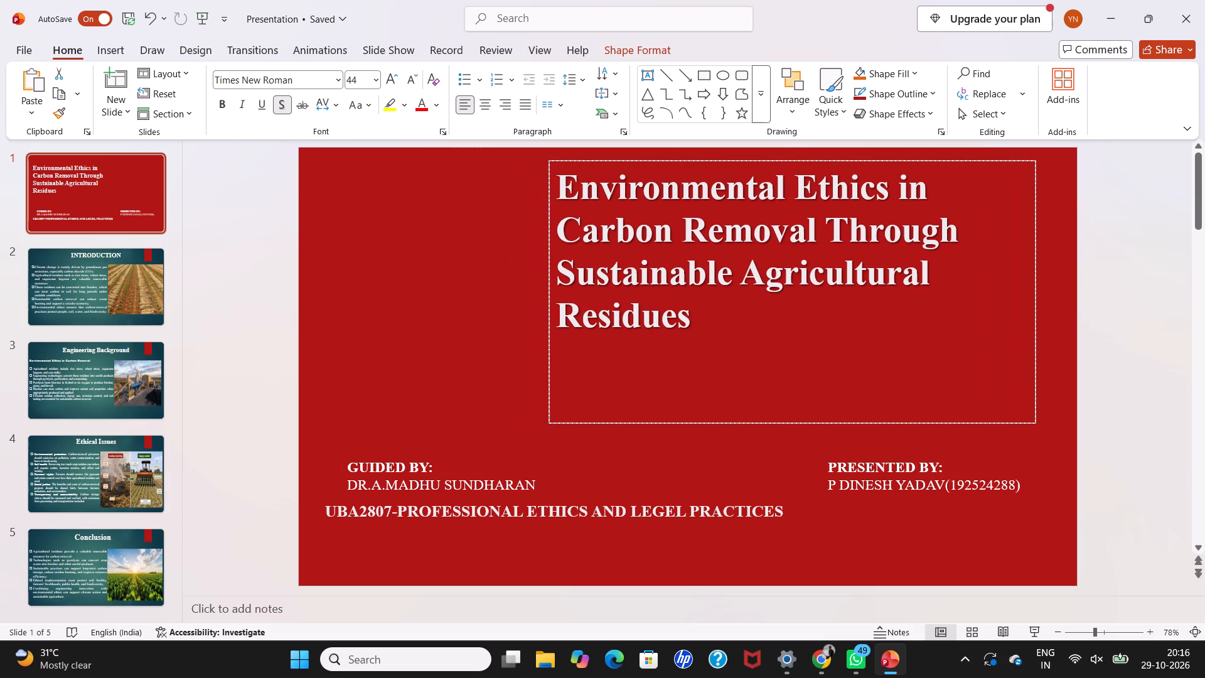
pyautogui.moveTo(1033, 262); pyautogui.dragTo(1033, 261)
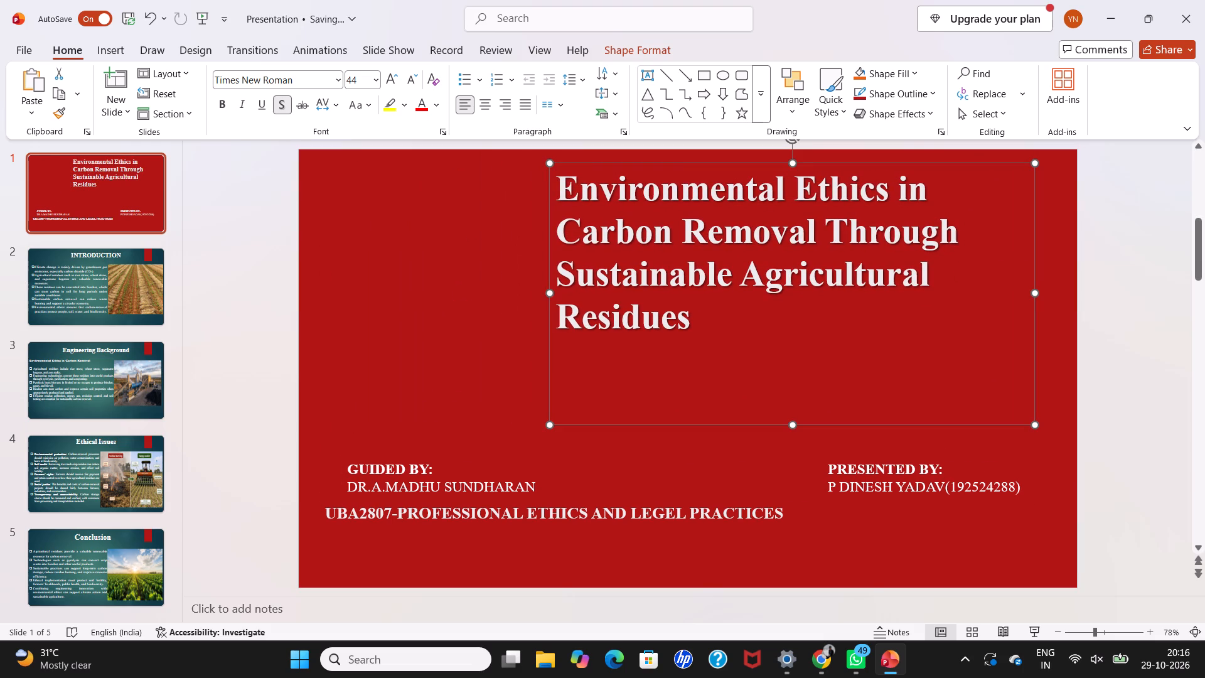
pyautogui.moveTo(542, 269); pyautogui.dragTo(476, 267)
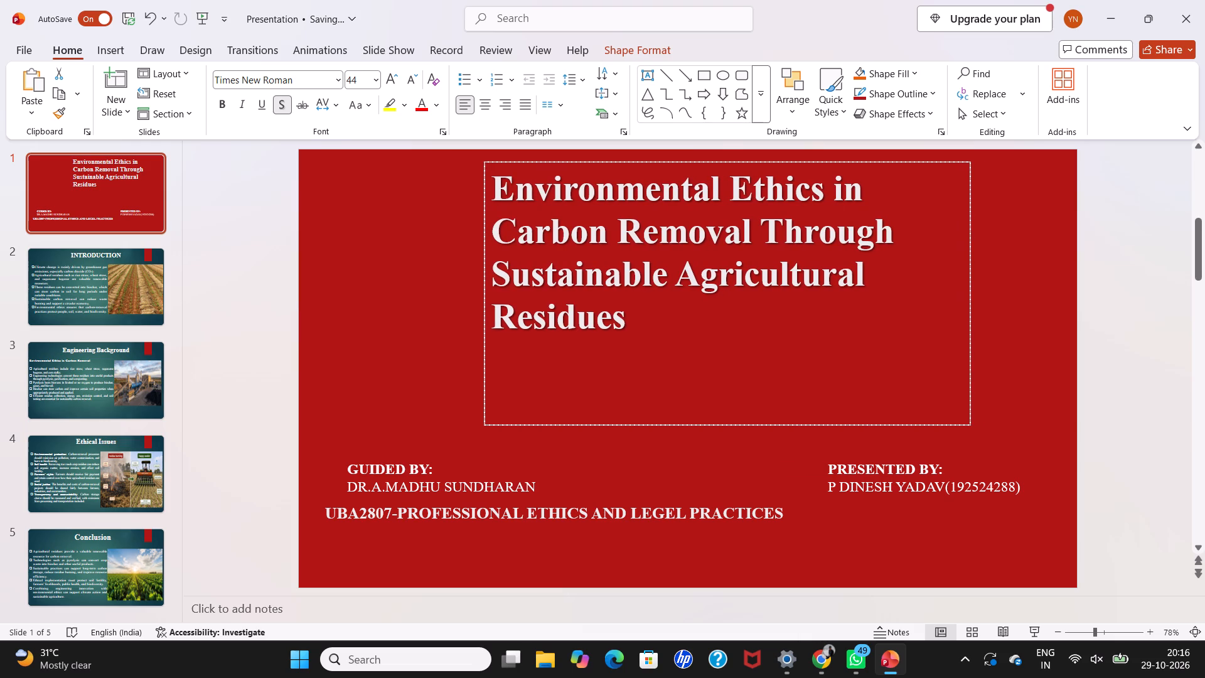
pyautogui.moveTo(476, 267); pyautogui.dragTo(475, 267)
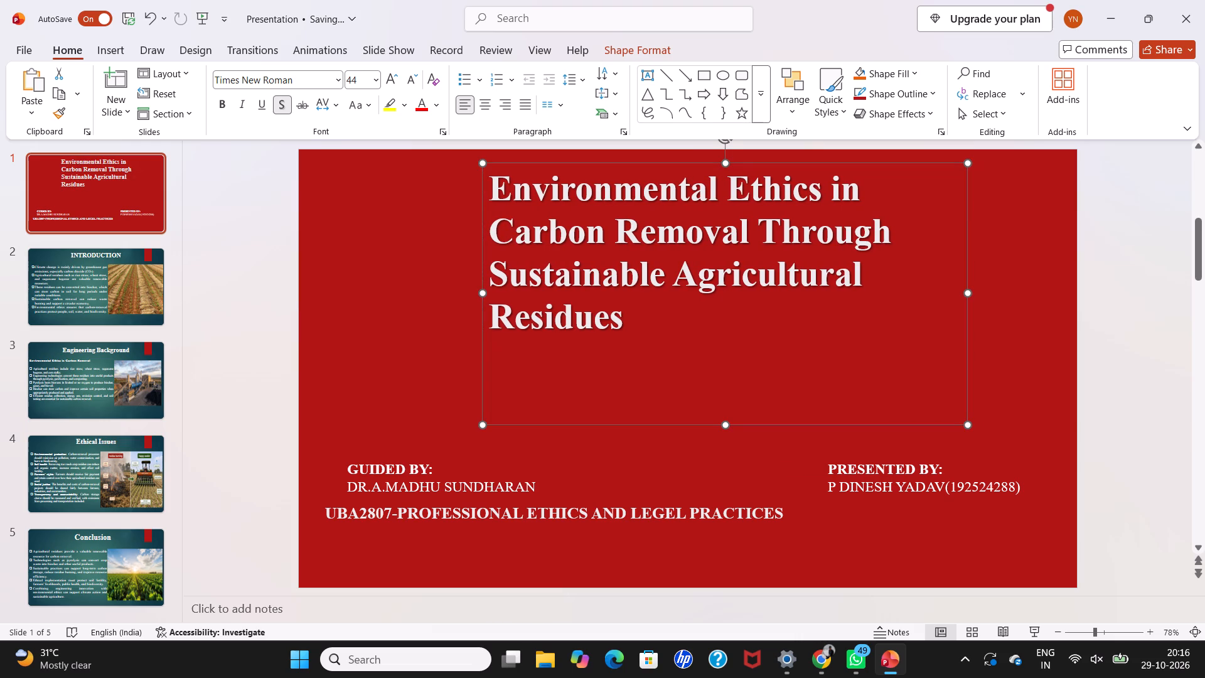
# Set the whole first-slide title box to font size 44 and centre its text, after trying justified alignment.
pyautogui.click(790, 251)
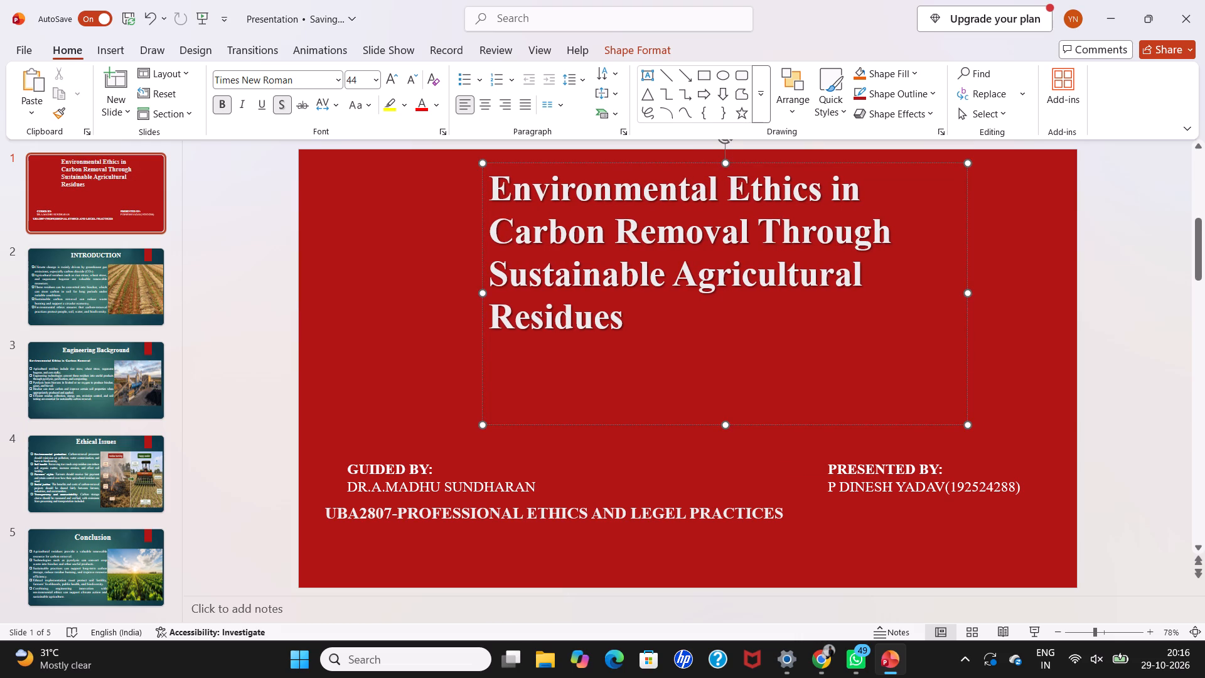
pyautogui.click(482, 247)
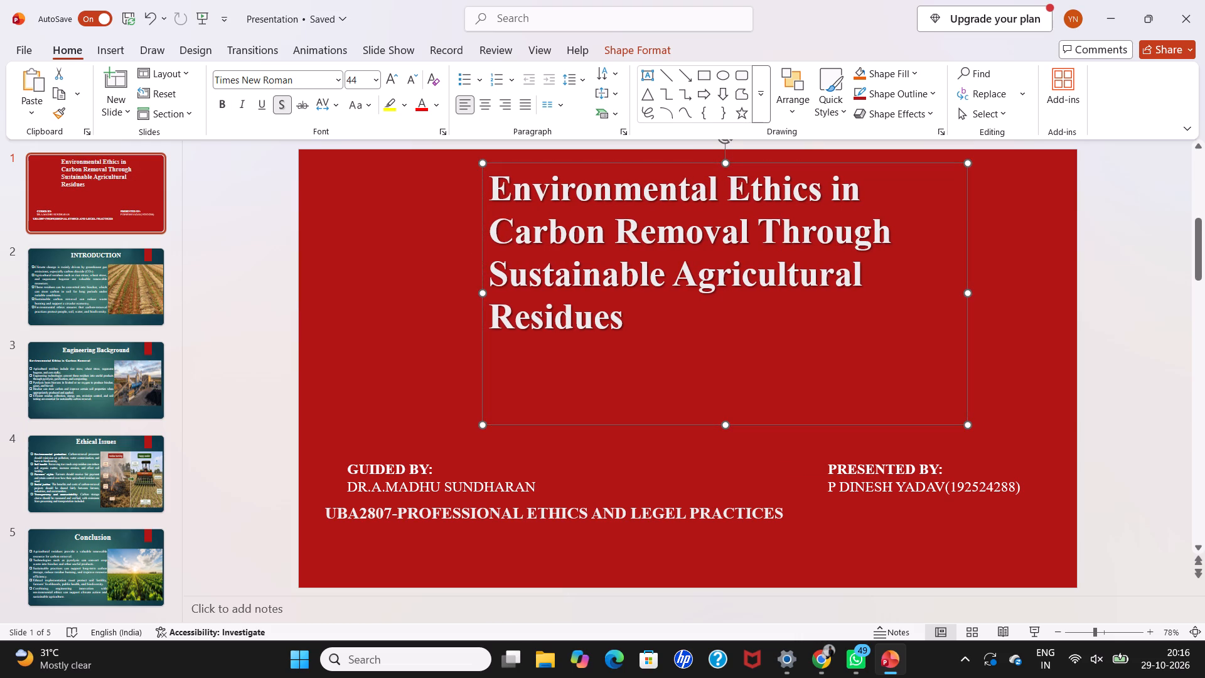
pyautogui.click(372, 85)
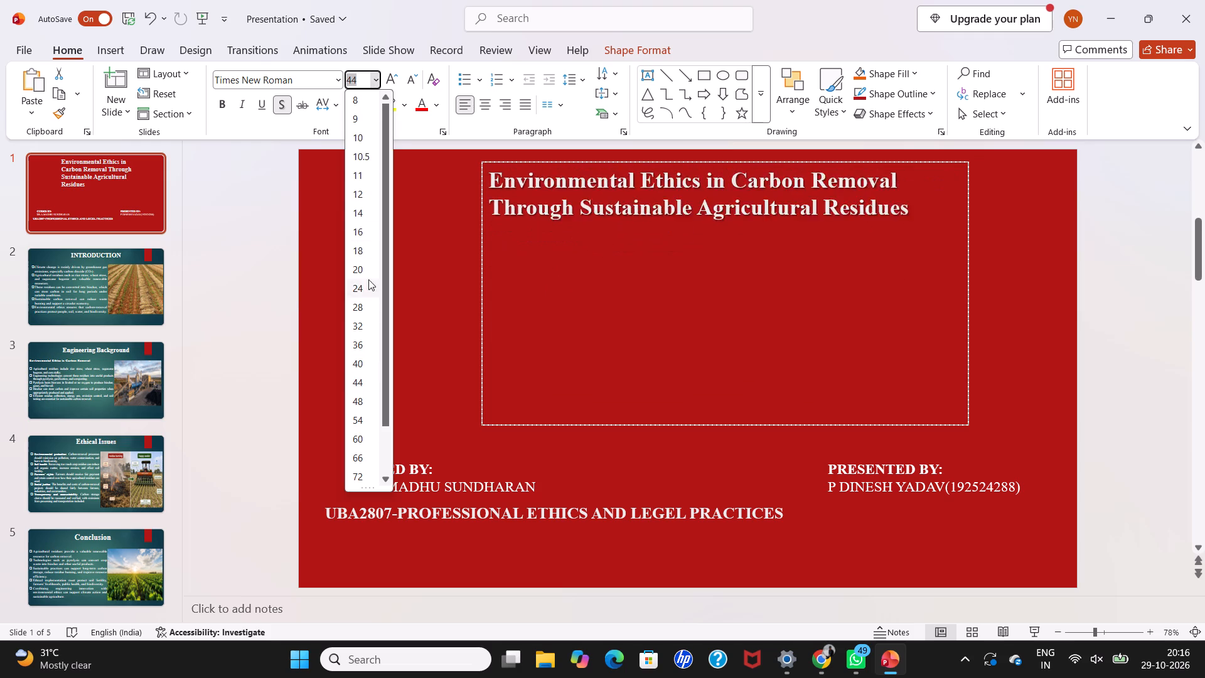
pyautogui.click(367, 383)
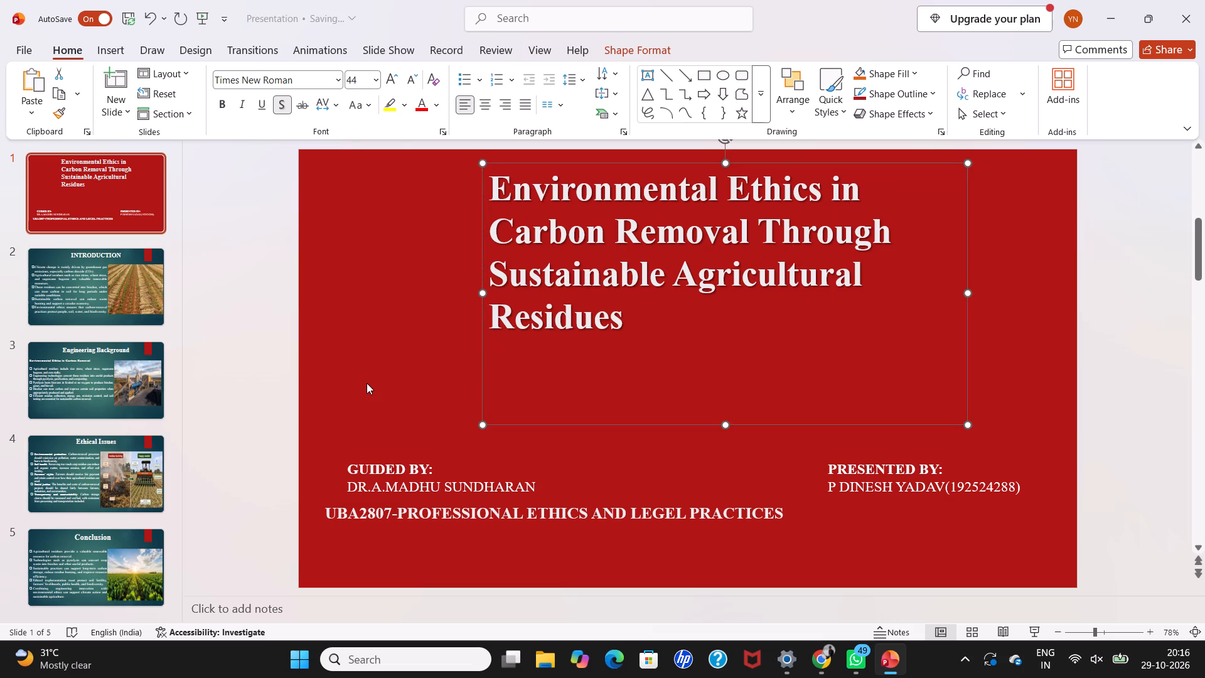
pyautogui.hotkey('ctrl', 'j')
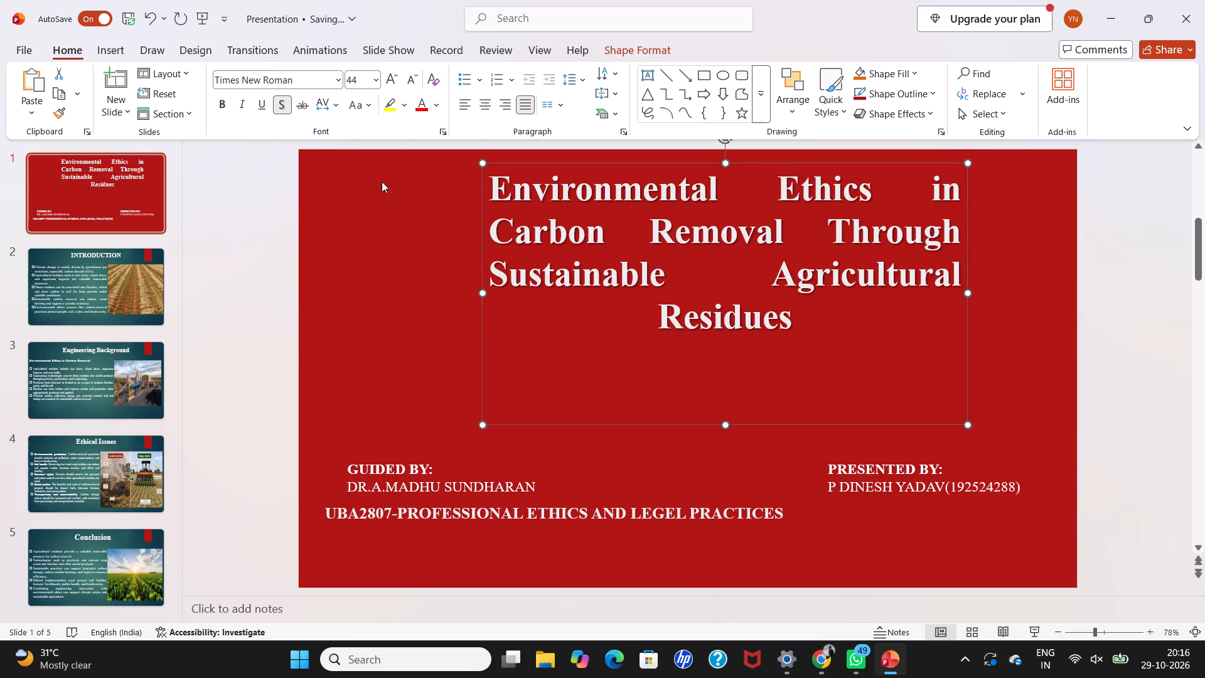
pyautogui.click(483, 107)
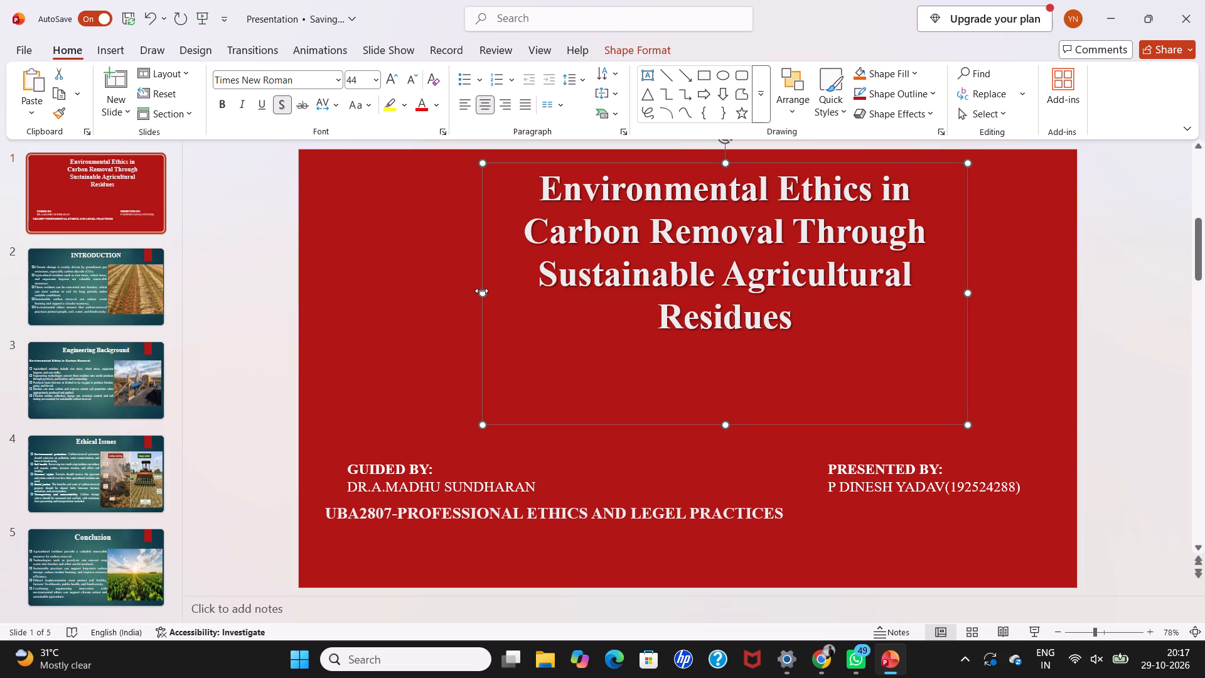
# Widen the first slide's title box on both sides so it spans most of the slide width.
pyautogui.moveTo(481, 291); pyautogui.dragTo(345, 286)
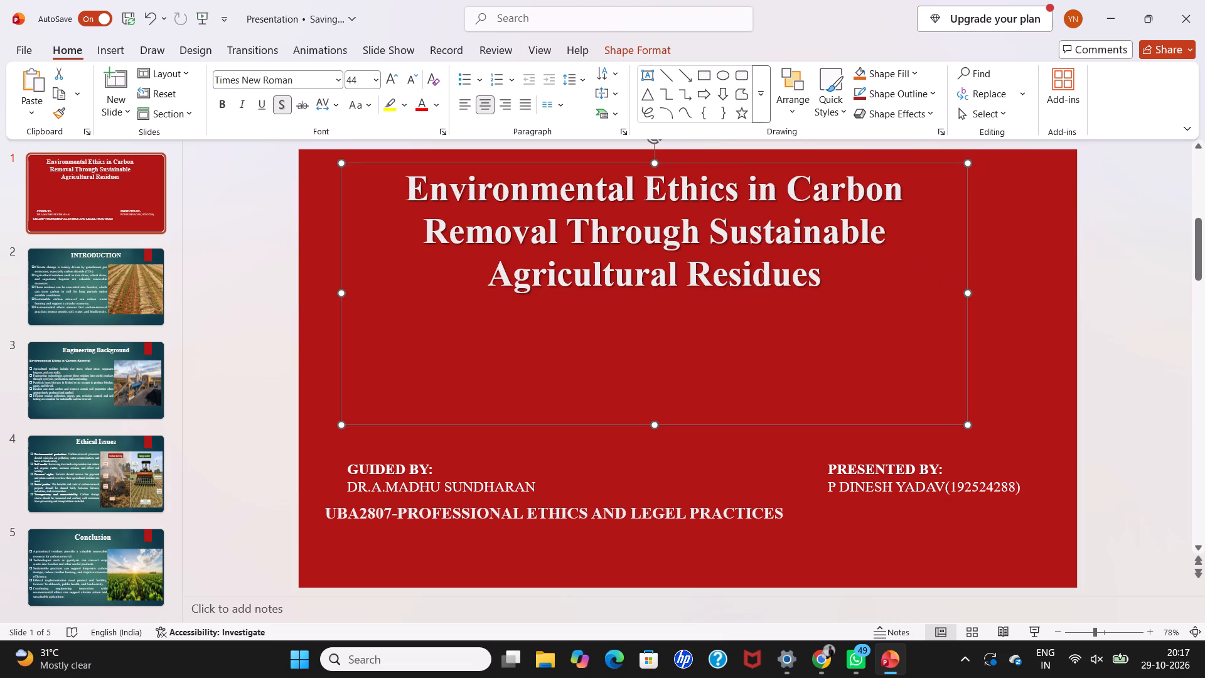
pyautogui.moveTo(970, 293); pyautogui.dragTo(1011, 297)
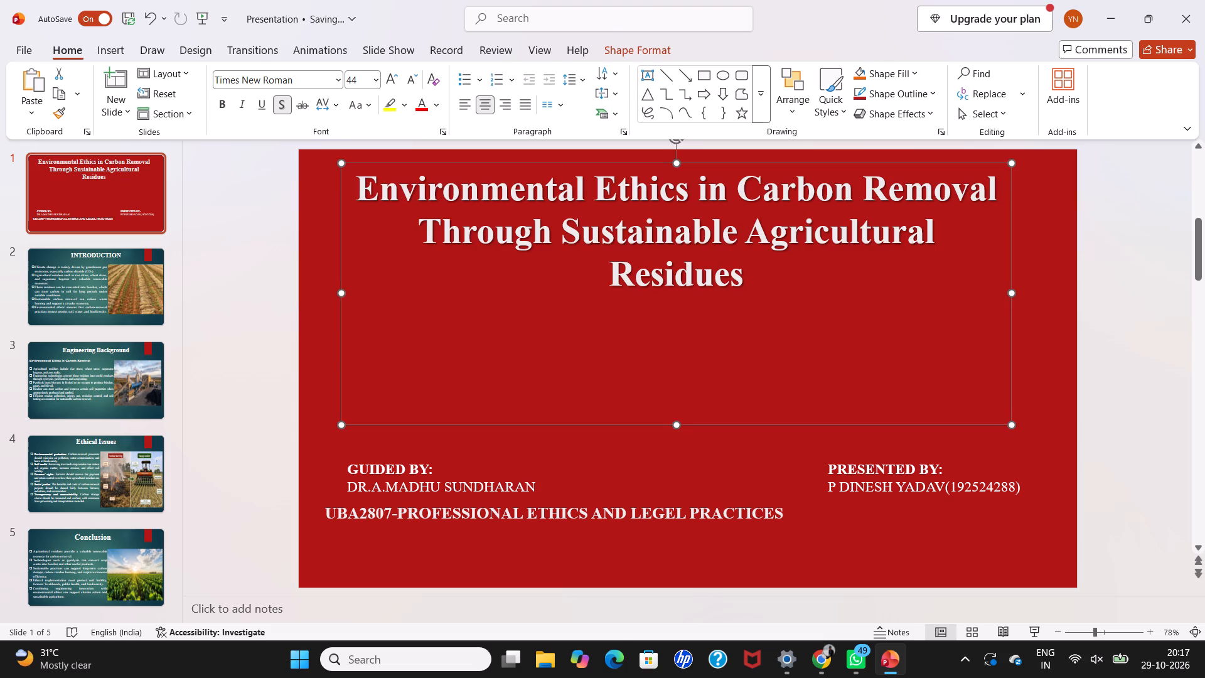
pyautogui.click(930, 333)
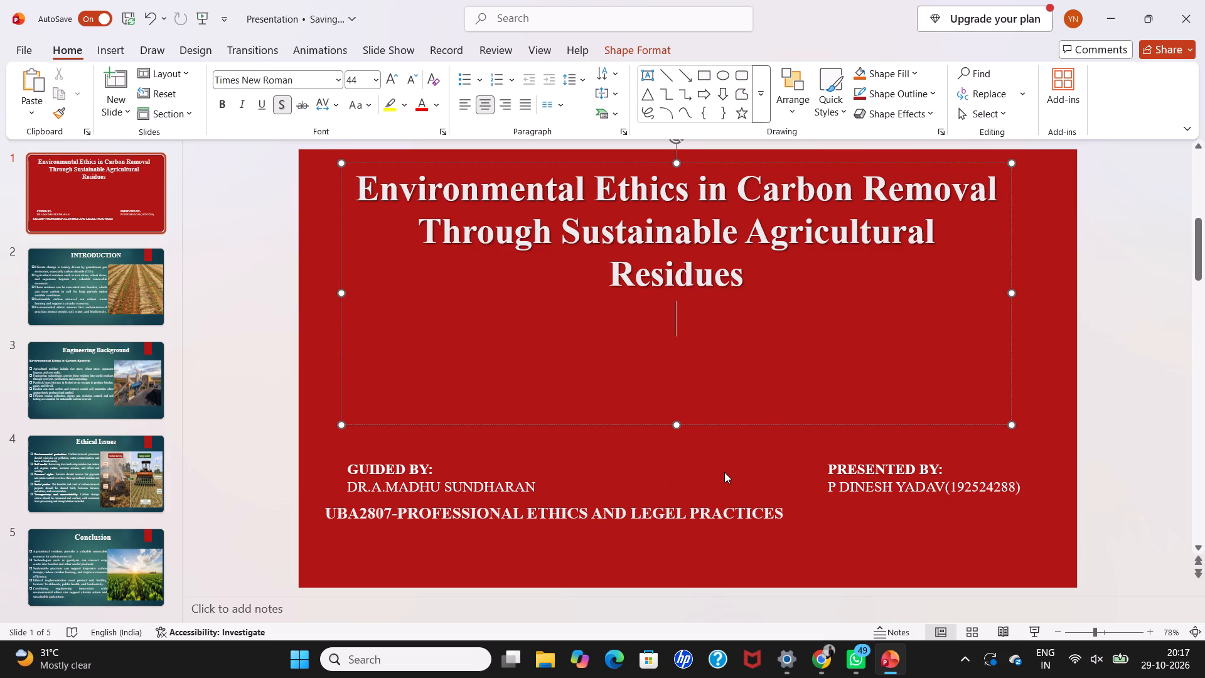
pyautogui.click(724, 472)
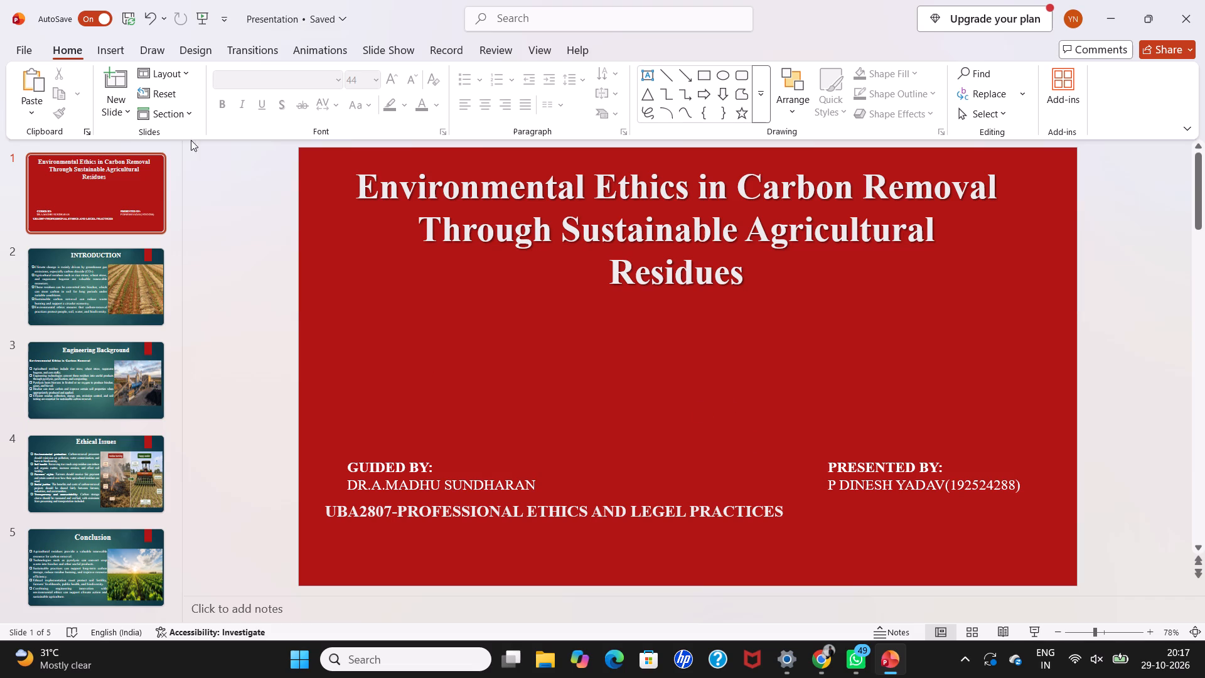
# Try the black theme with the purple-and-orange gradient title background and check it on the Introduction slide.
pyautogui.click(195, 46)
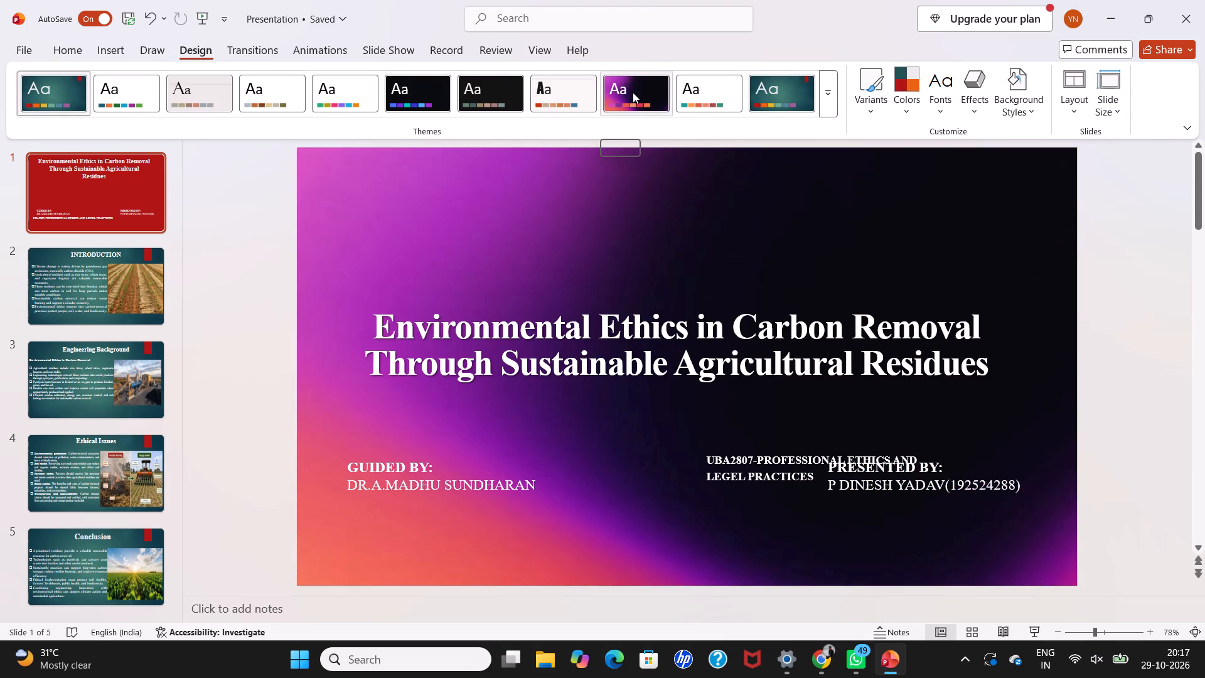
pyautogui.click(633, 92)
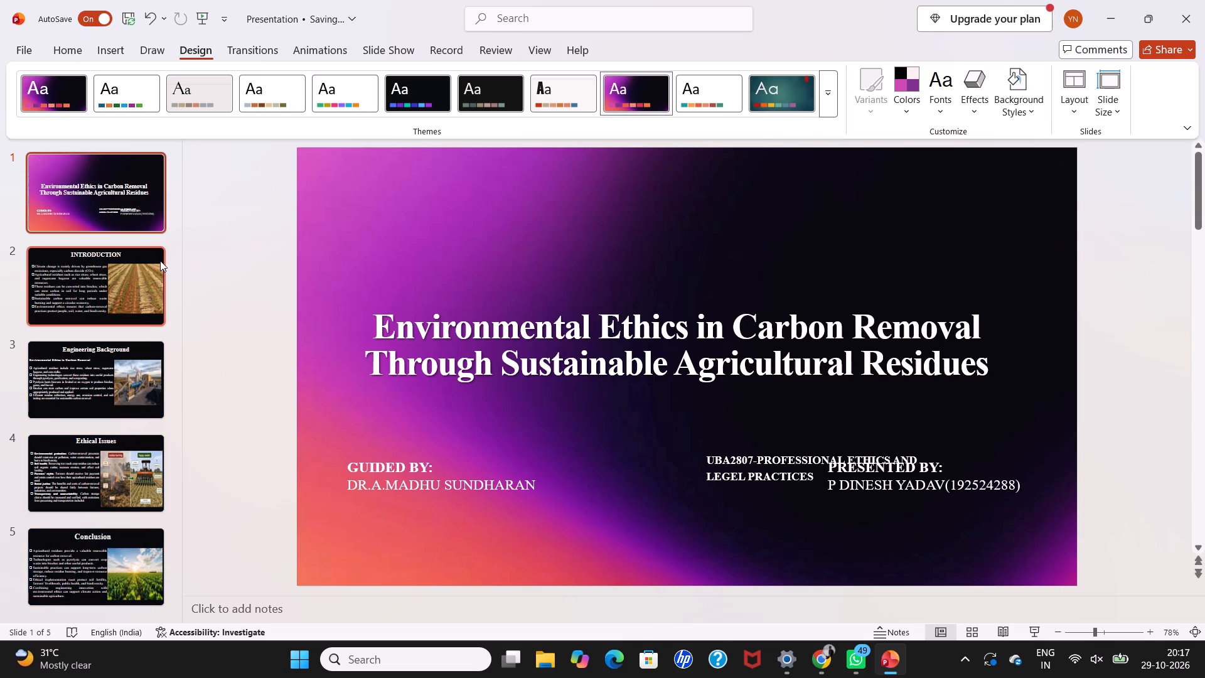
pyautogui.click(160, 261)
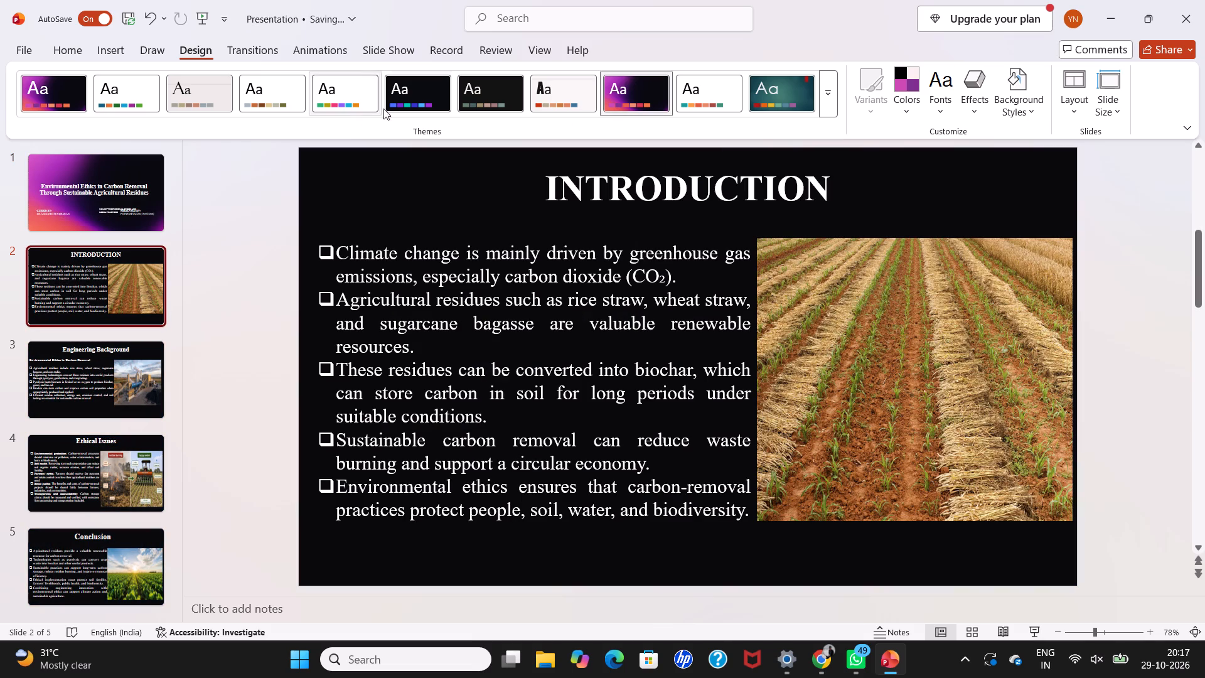
# Apply the theme with a near-black title slide and white content slides, and check it on the first three slides.
pyautogui.click(494, 96)
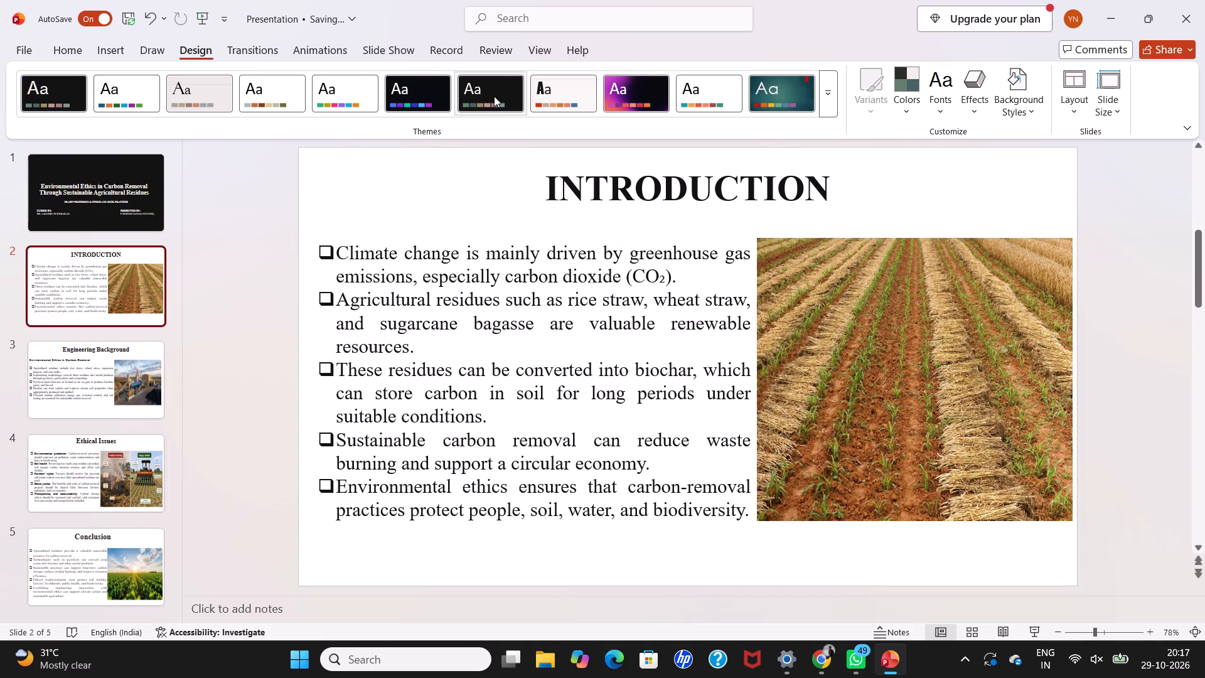
pyautogui.click(161, 178)
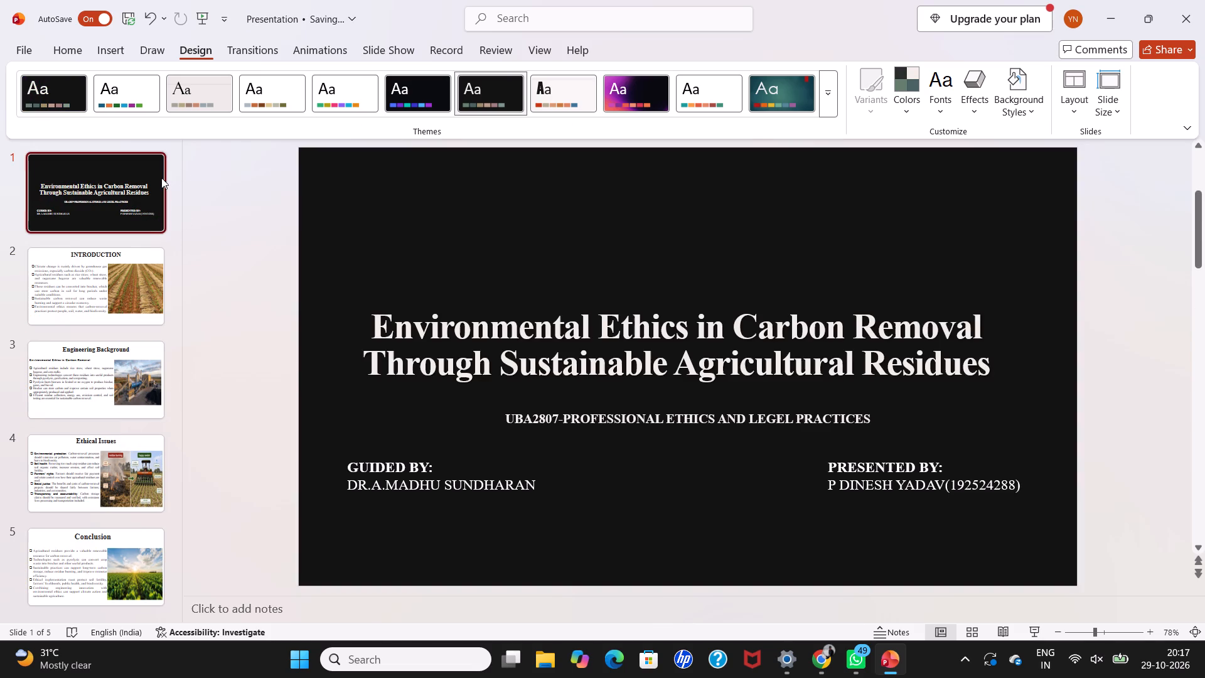
pyautogui.click(76, 272)
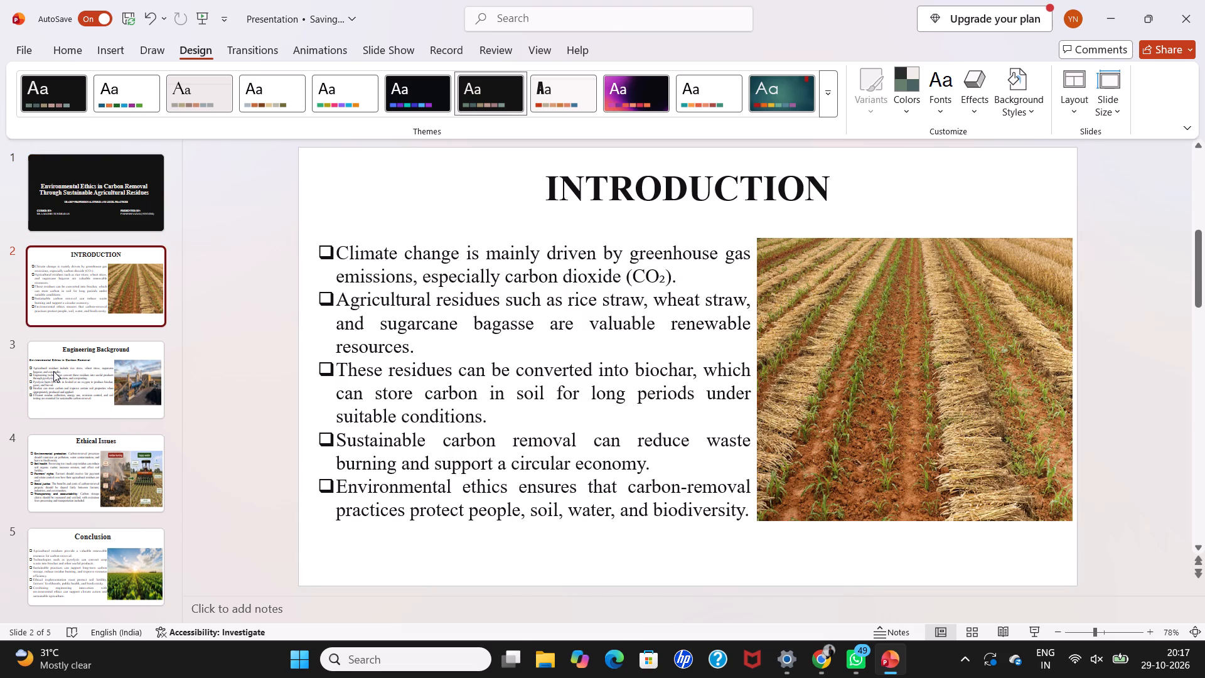
pyautogui.click(53, 371)
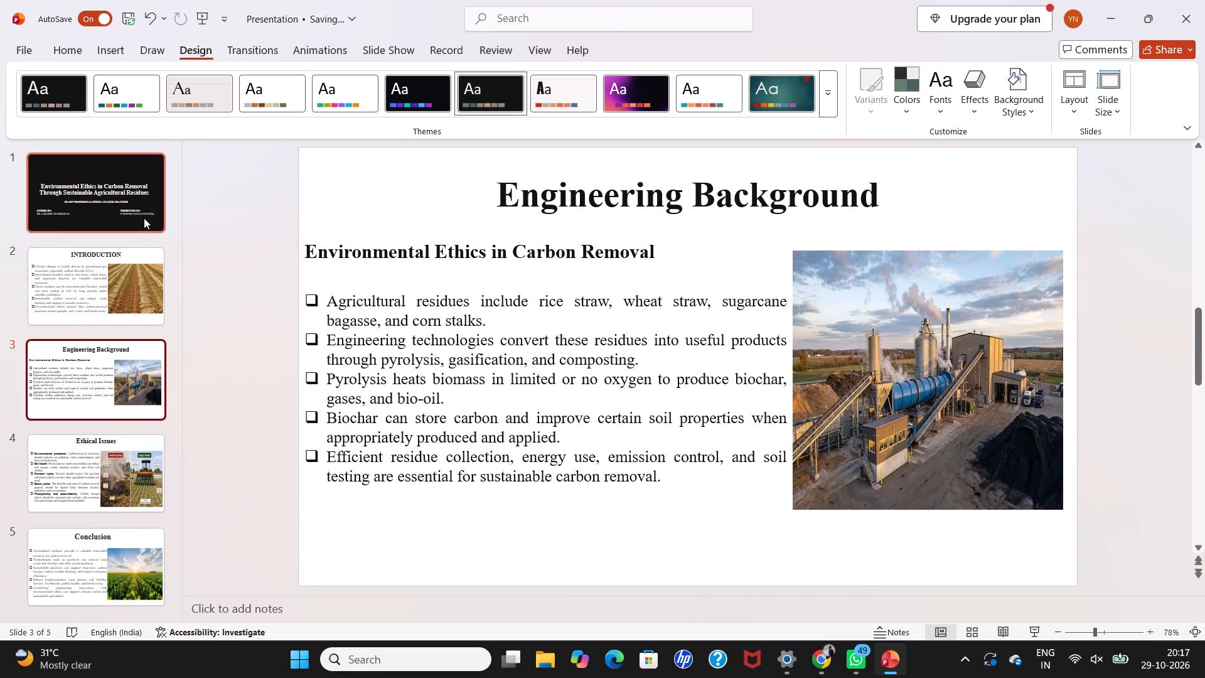
pyautogui.click(144, 218)
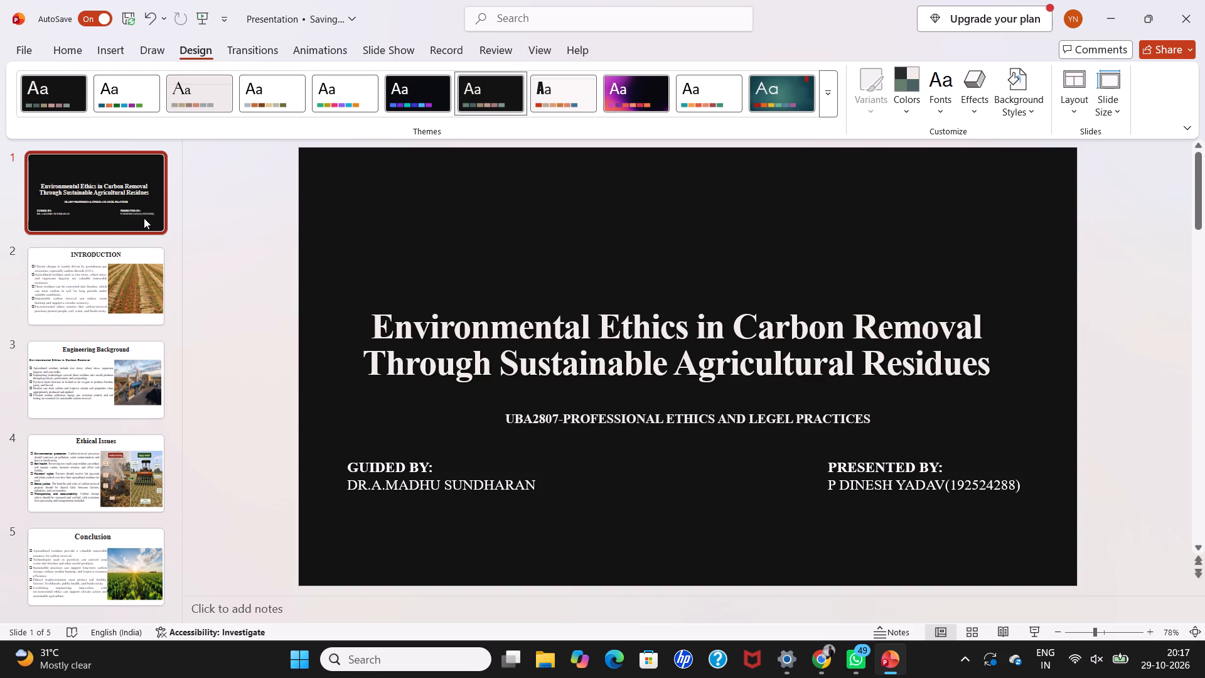
# Move the first slide's title box upward so the title sits well above the UBA2807 course line.
pyautogui.click(465, 316)
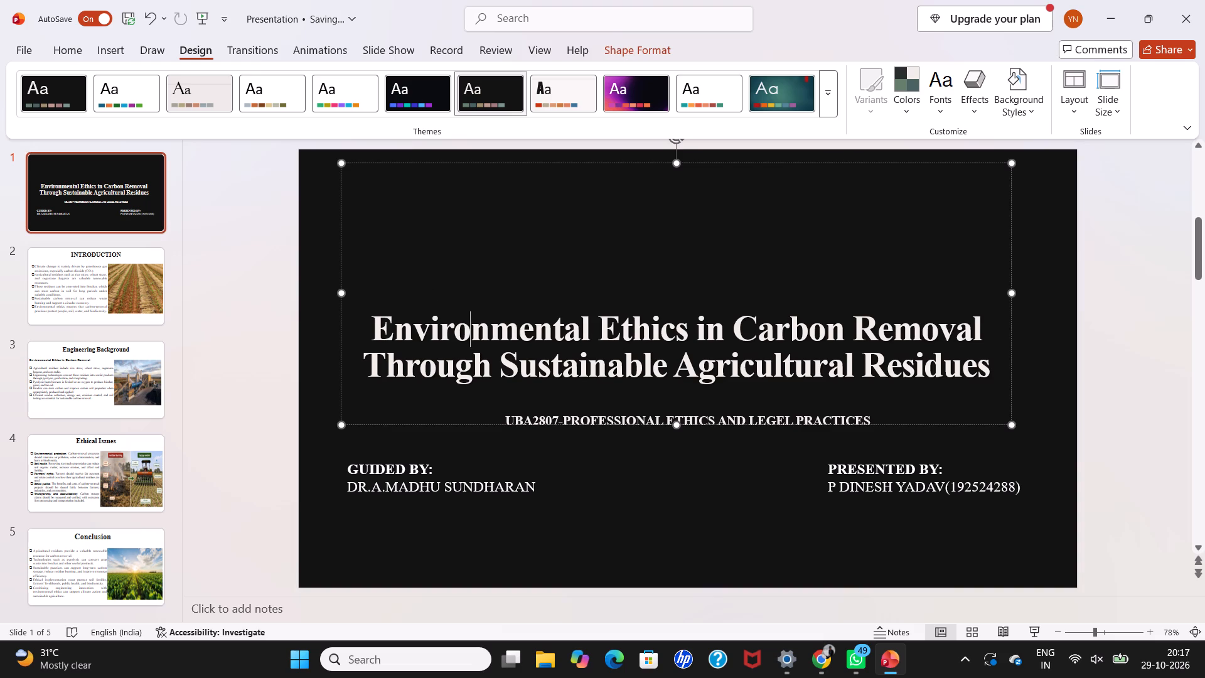
pyautogui.click(683, 401)
pyautogui.moveTo(682, 428); pyautogui.dragTo(675, 350)
pyautogui.click(675, 350)
pyautogui.moveTo(1012, 273); pyautogui.dragTo(1014, 239)
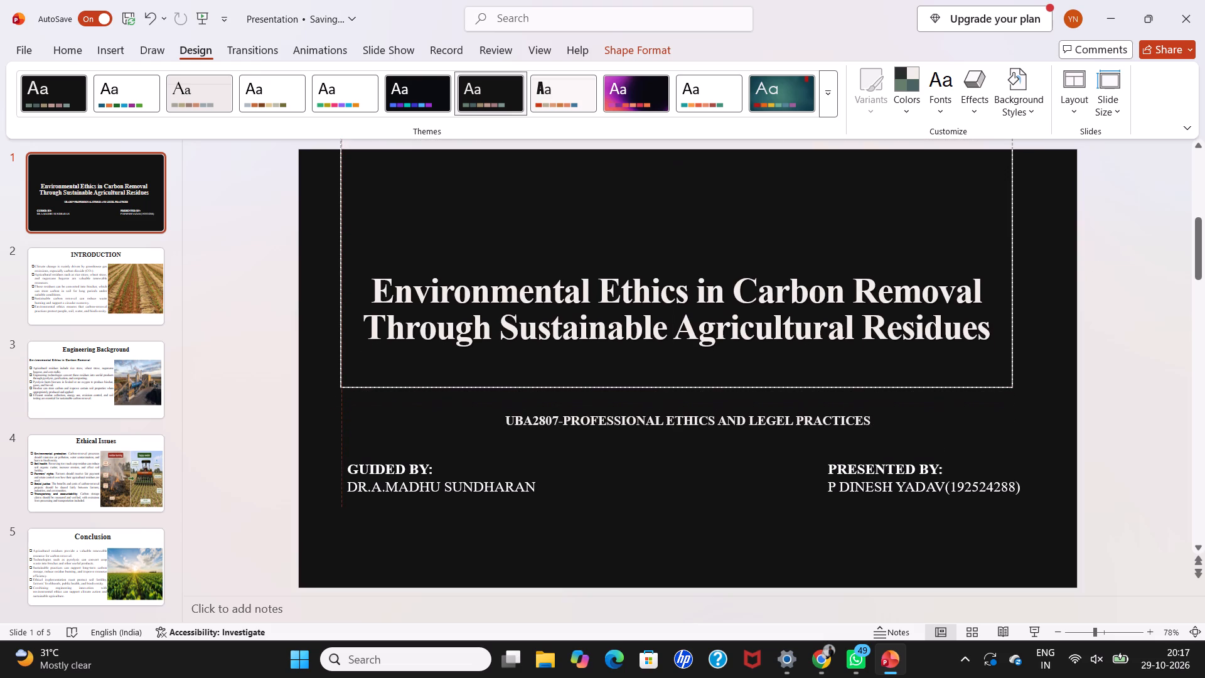
pyautogui.moveTo(1014, 239); pyautogui.dragTo(1015, 222)
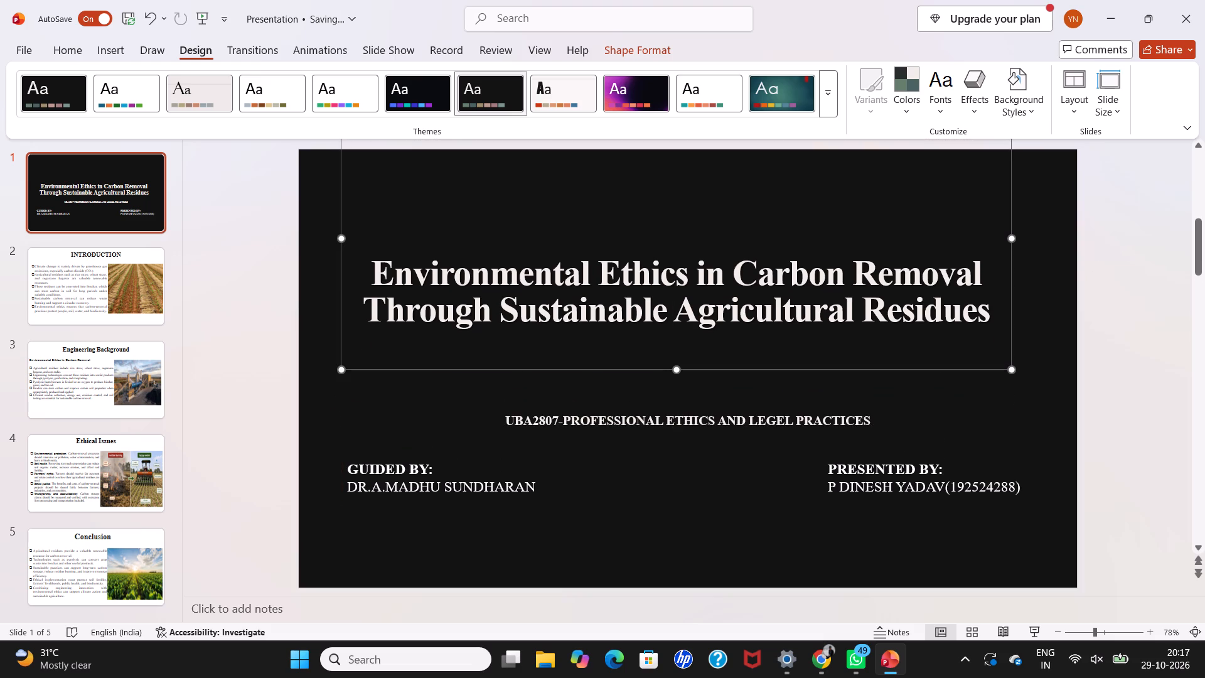
pyautogui.click(1032, 223)
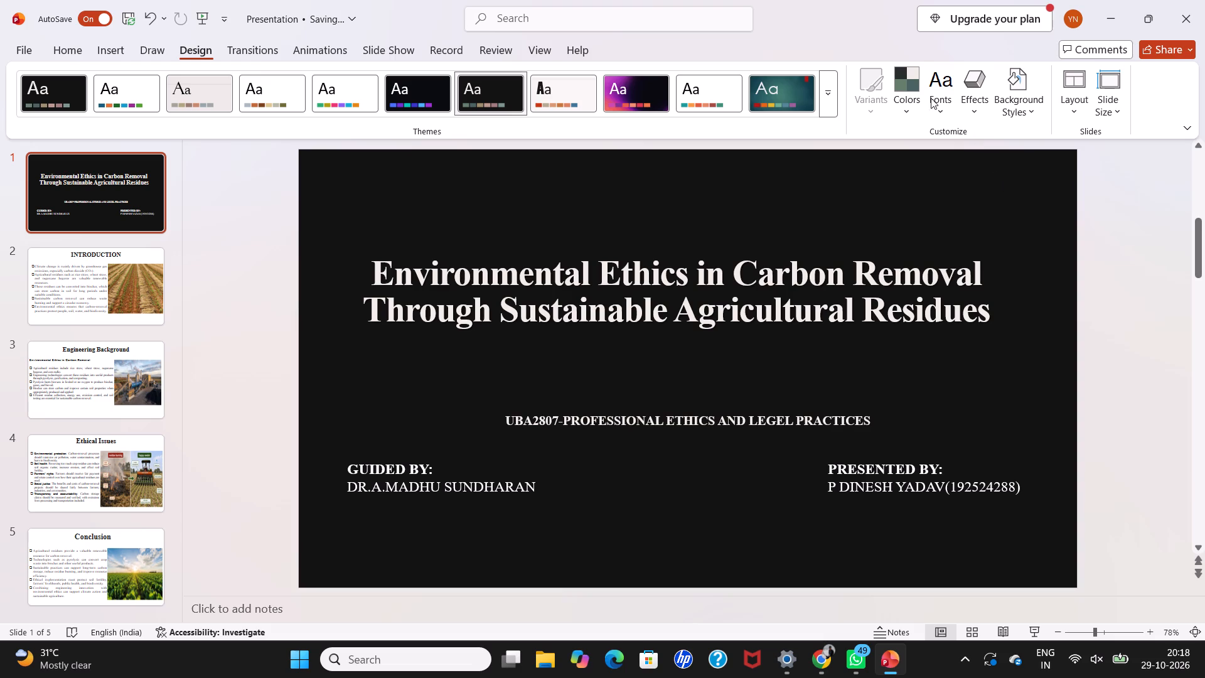
# Change the theme colours to the Office set and check the Introduction slide and the slide thumbnails.
pyautogui.click(912, 87)
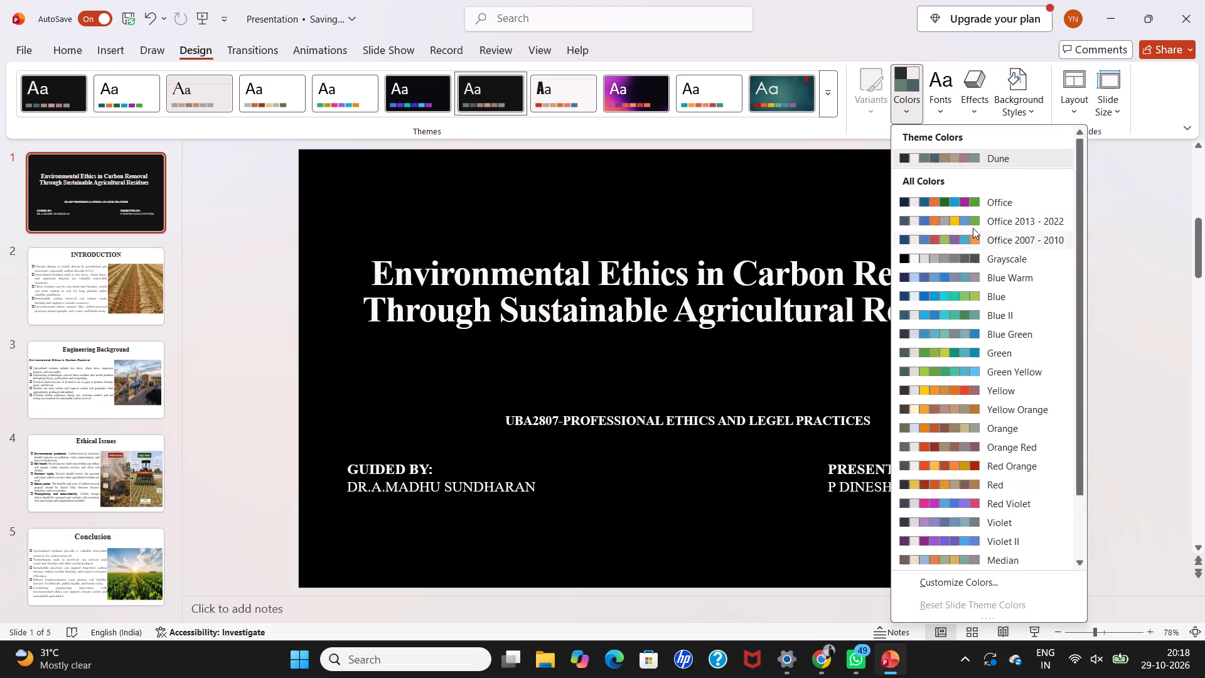
pyautogui.click(973, 202)
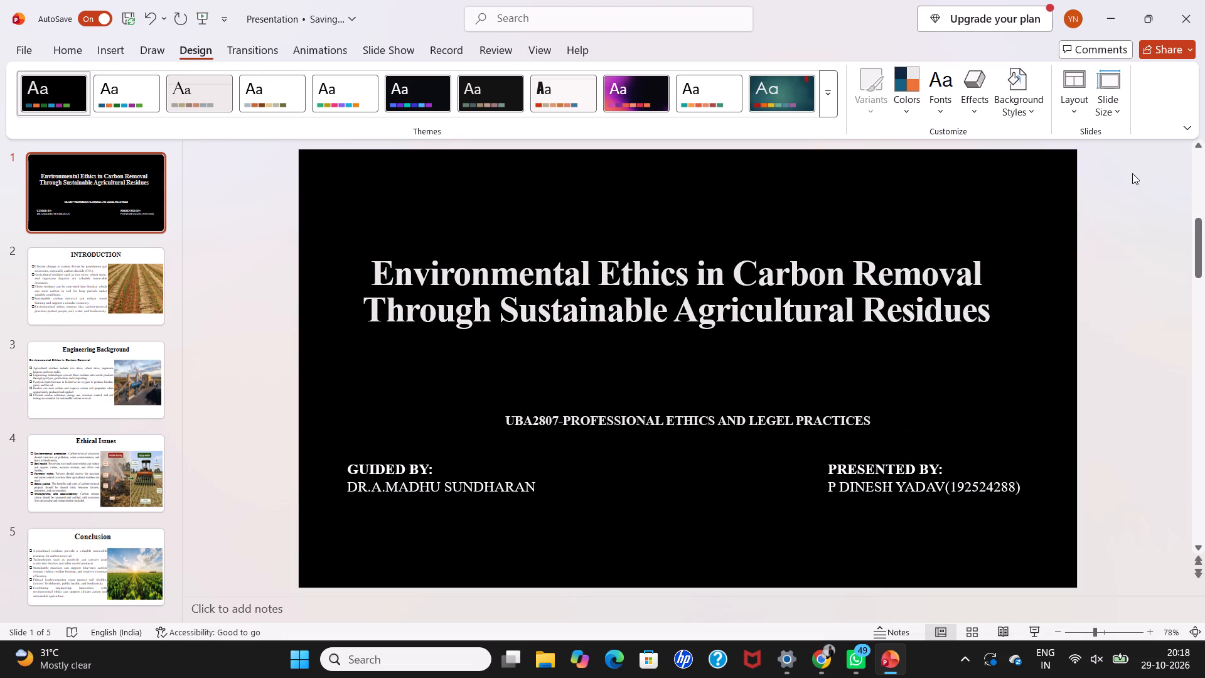
pyautogui.click(112, 308)
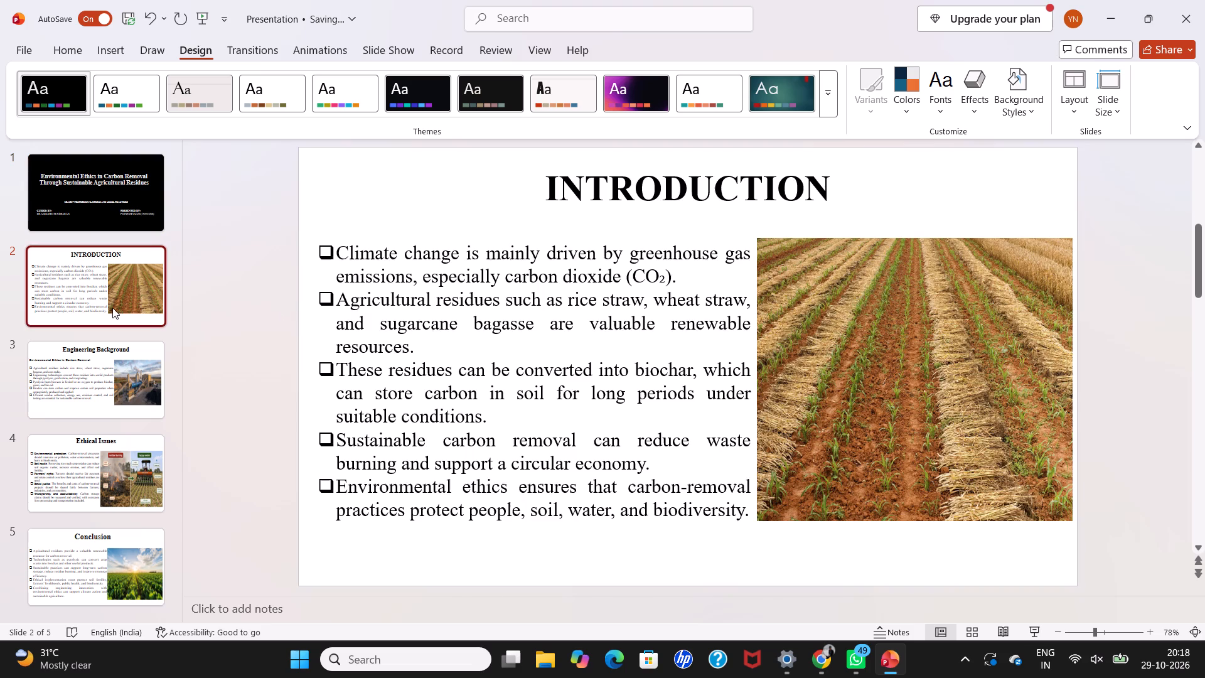
pyautogui.scroll(-3, 102, 394)
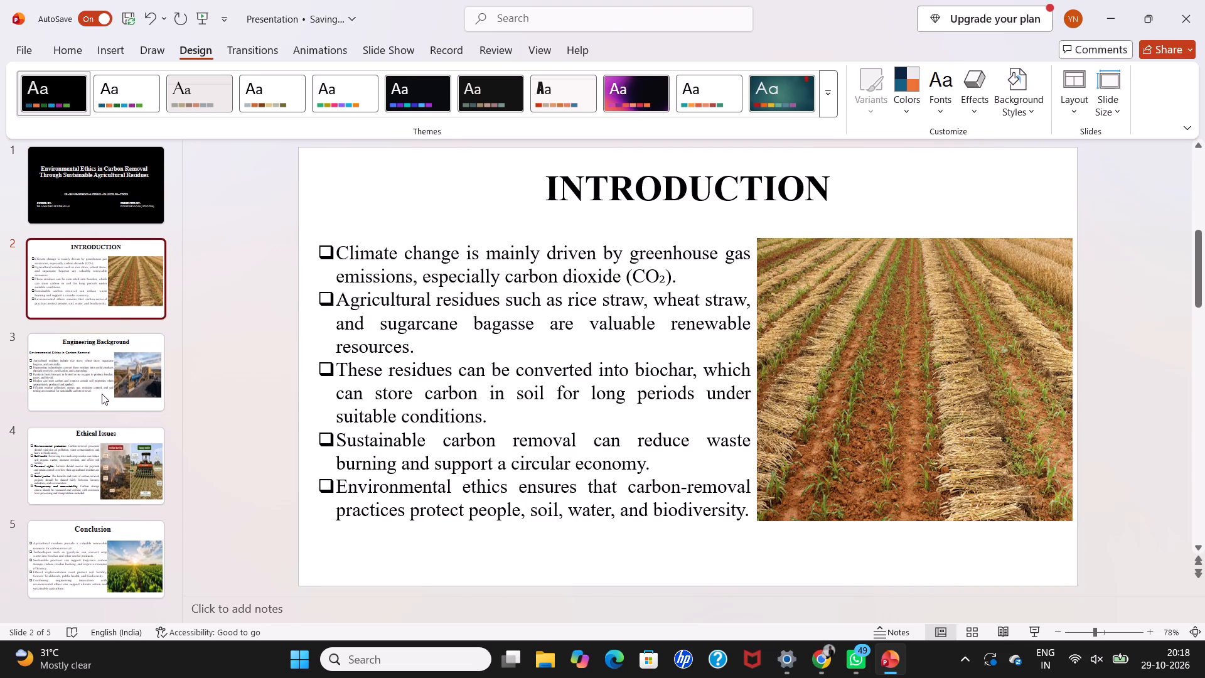
# Reduce the height of the Conclusion slide's crop-field picture from its bottom and top edges so it lines up with the bulleted text.
pyautogui.scroll(1, 102, 394)
pyautogui.click(132, 583)
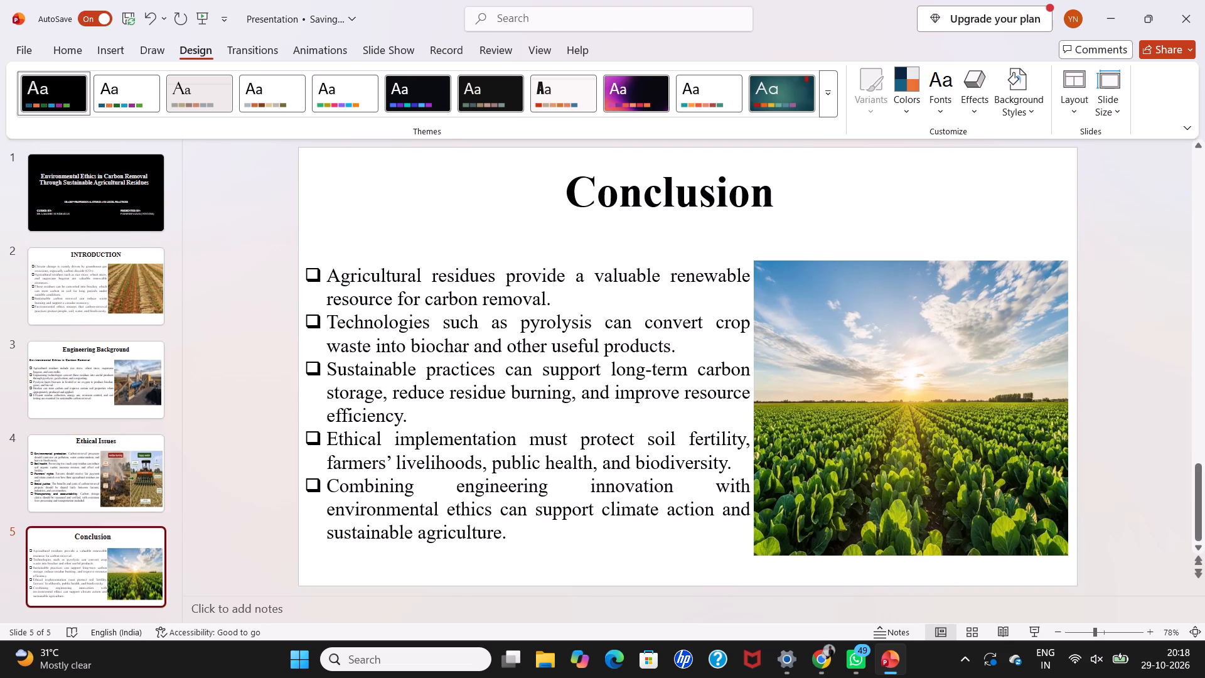
pyautogui.click(917, 548)
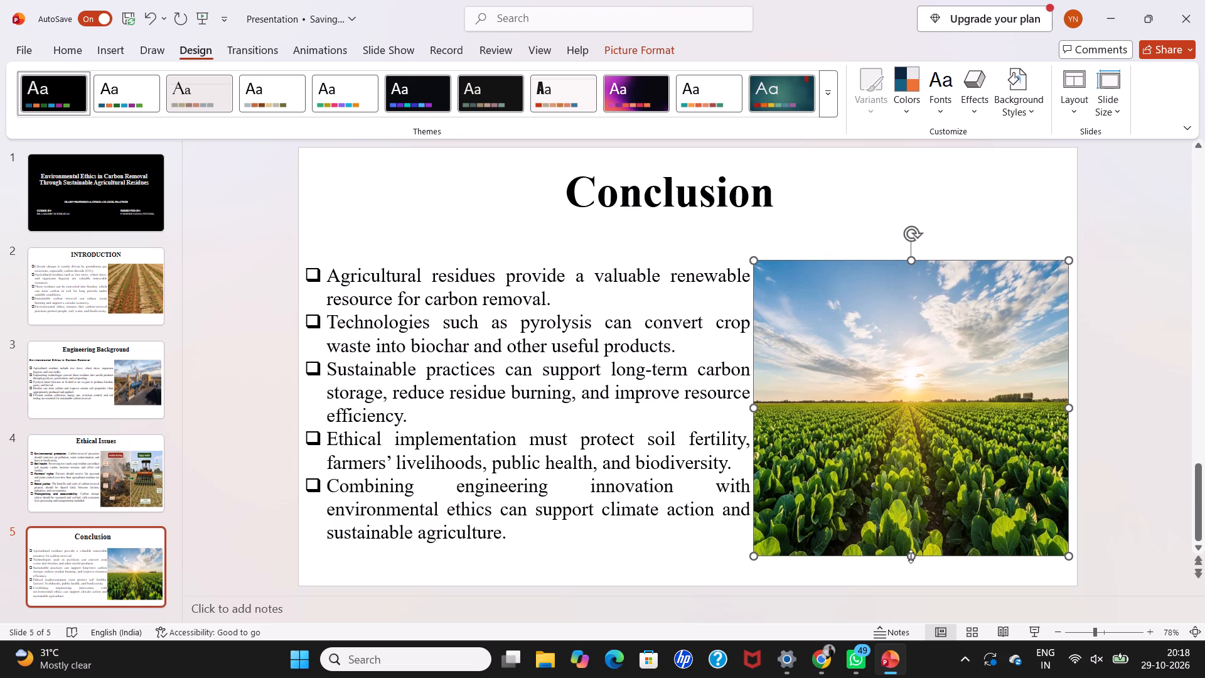
pyautogui.moveTo(911, 556); pyautogui.dragTo(910, 539)
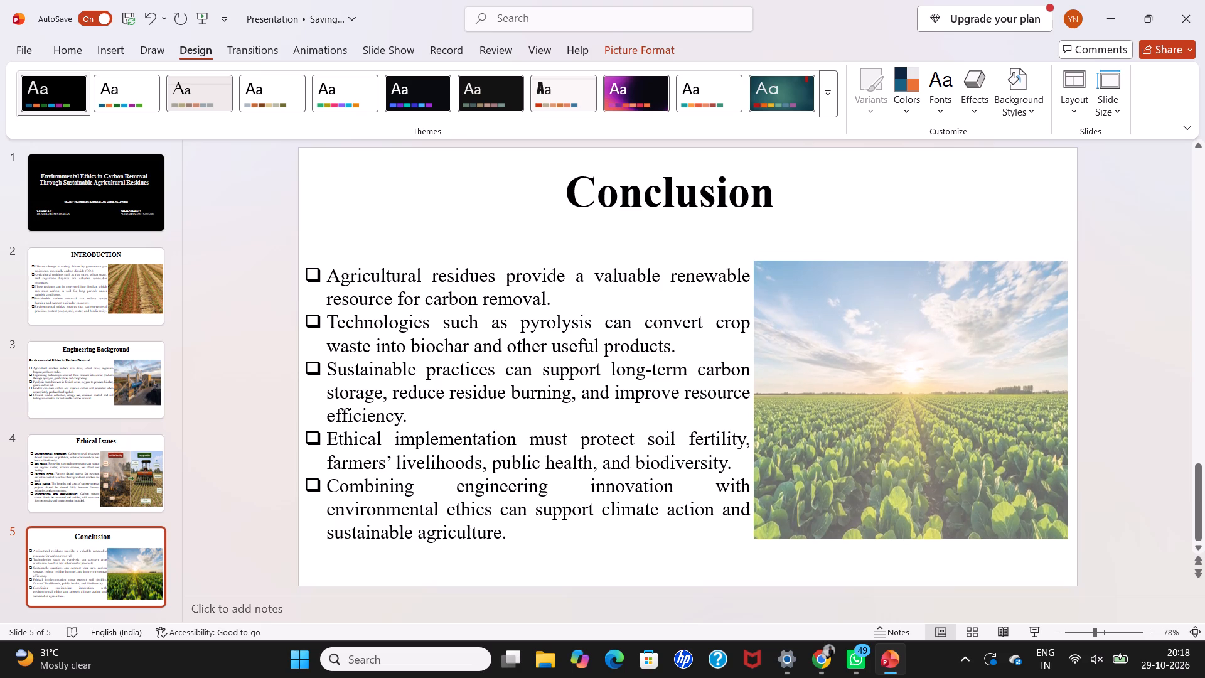
pyautogui.moveTo(910, 539); pyautogui.dragTo(909, 537)
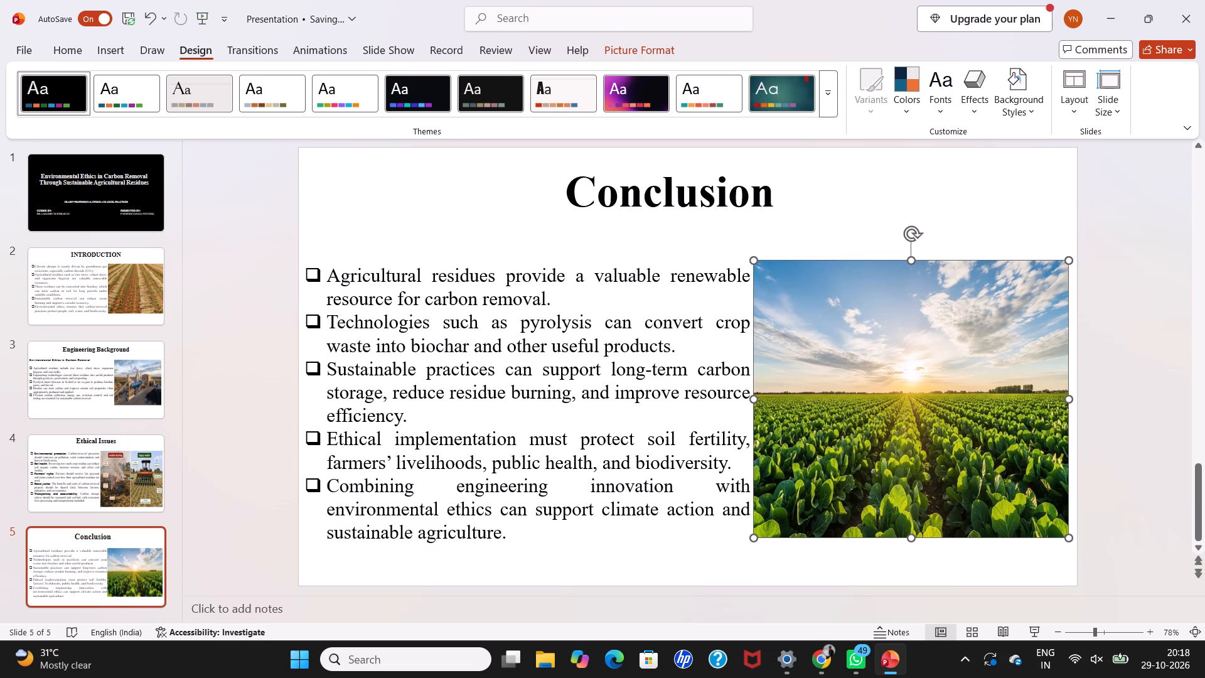
pyautogui.moveTo(913, 259); pyautogui.dragTo(918, 271)
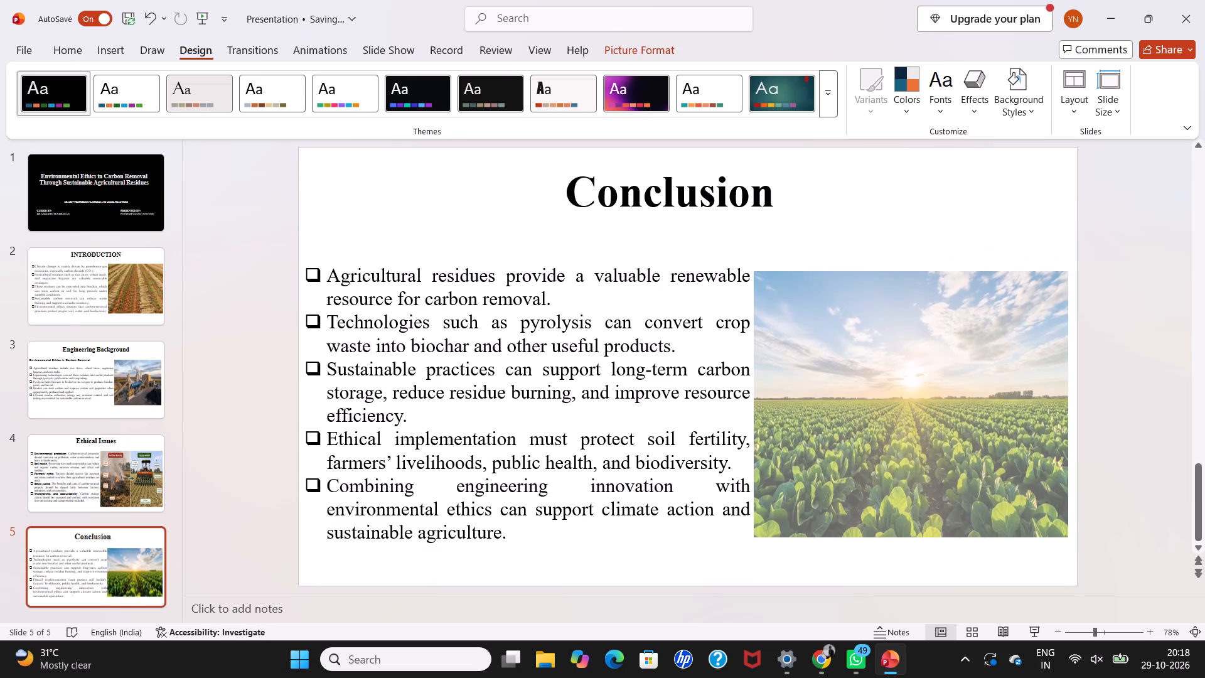
pyautogui.moveTo(918, 271); pyautogui.dragTo(919, 271)
pyautogui.click(921, 229)
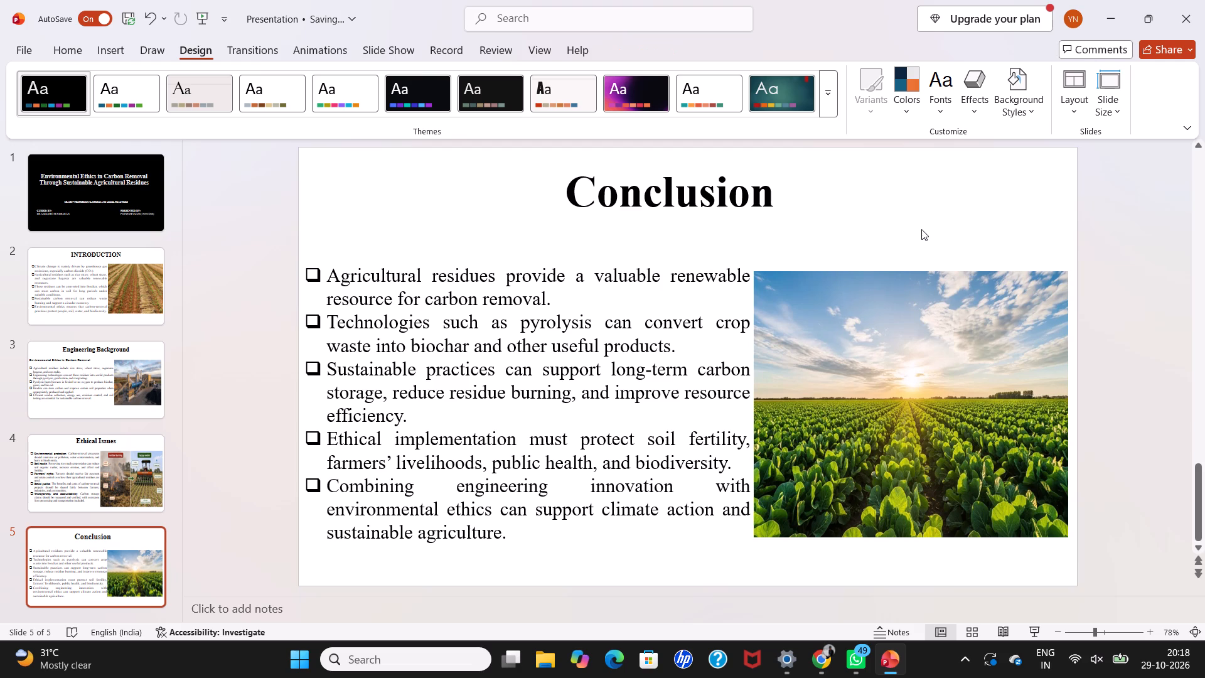
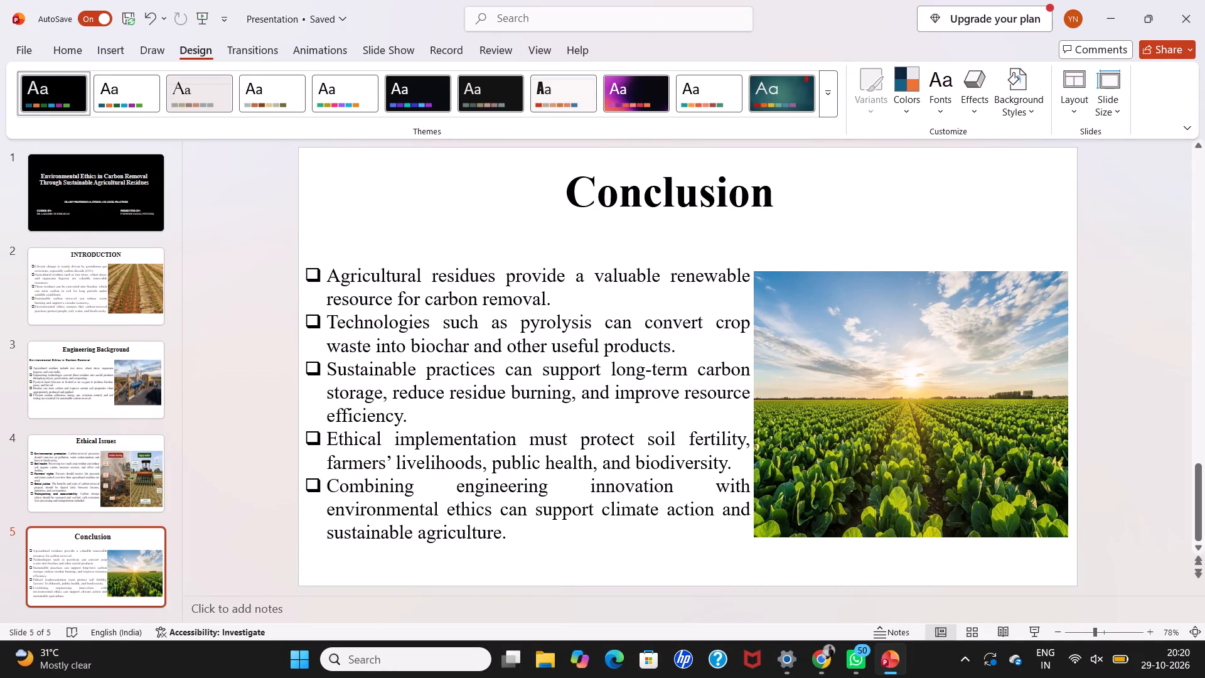
# Delete the space between "engineering" and "innovation" in the last bullet of the Conclusion slide.
pyautogui.click(586, 486)
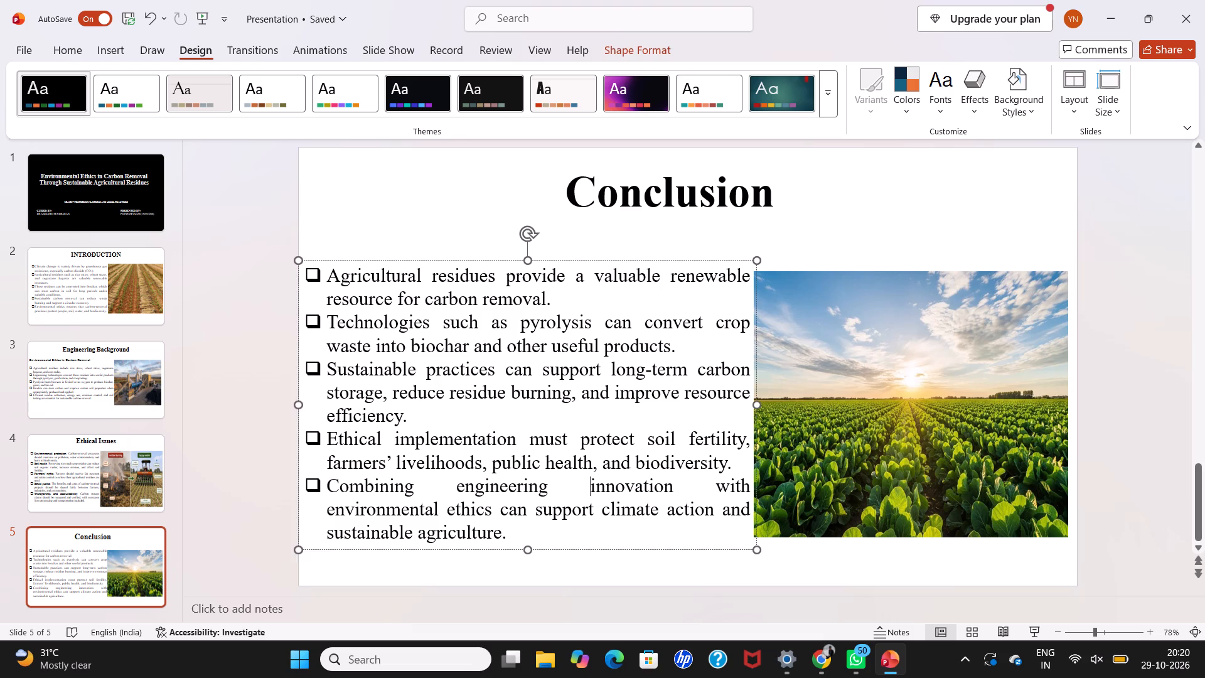
pyautogui.press('BackSpace')
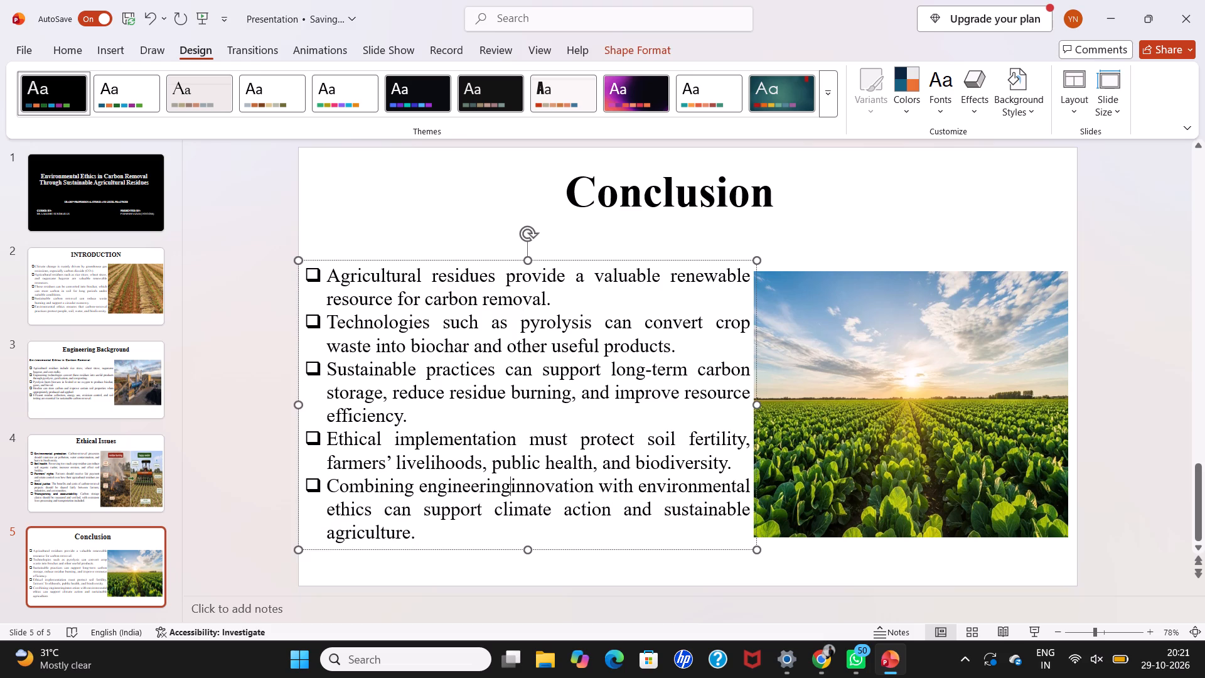
# Undo the deletion of the space between "engineering" and "innovation" in the Conclusion slide's last bullet.
pyautogui.hotkey('ctrl', 'z')
pyautogui.click(558, 604)
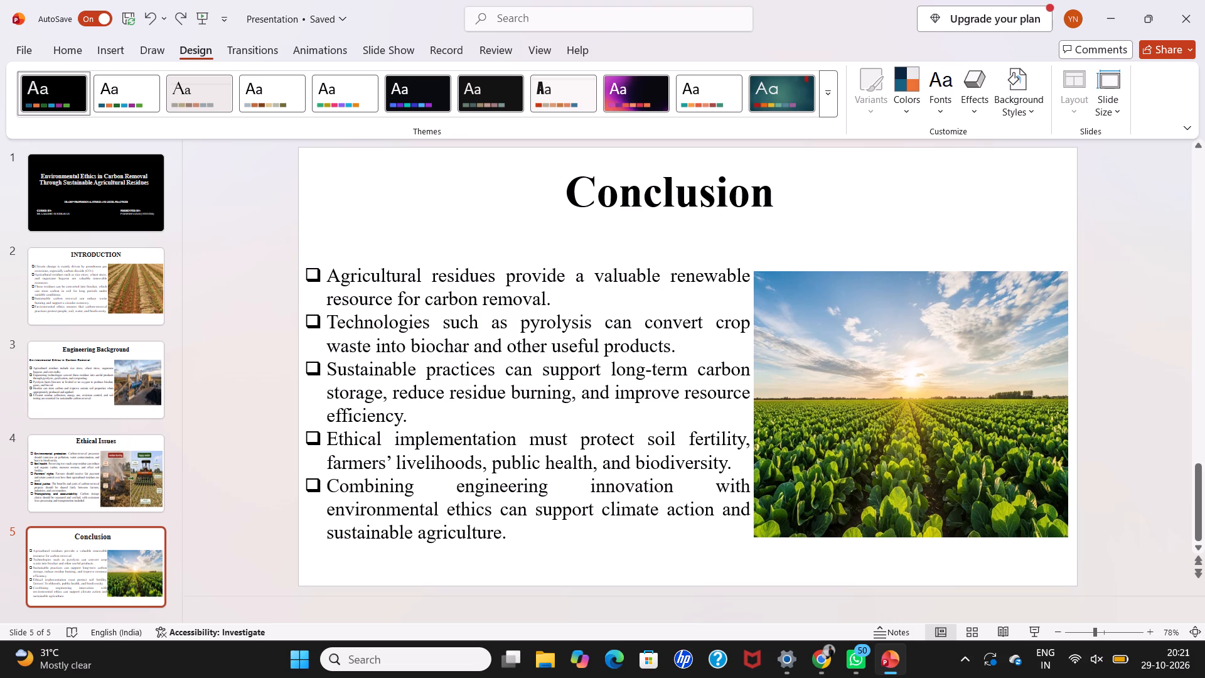
# Go back to the title slide to view it.
pyautogui.click(146, 195)
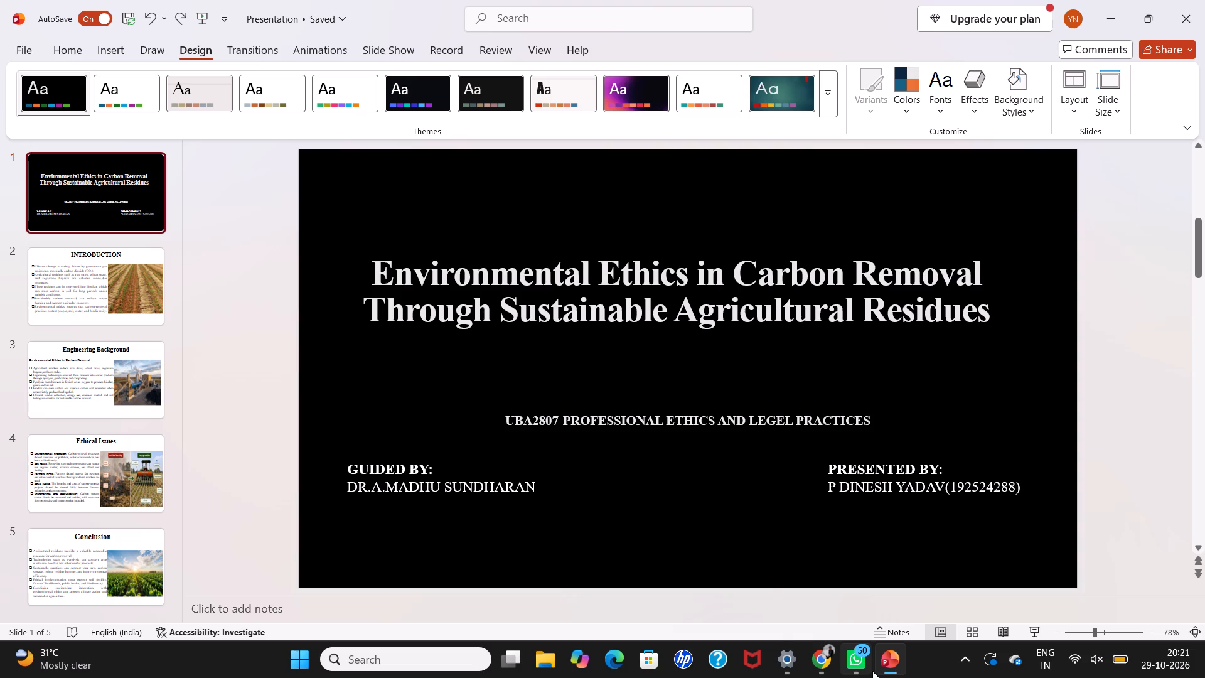
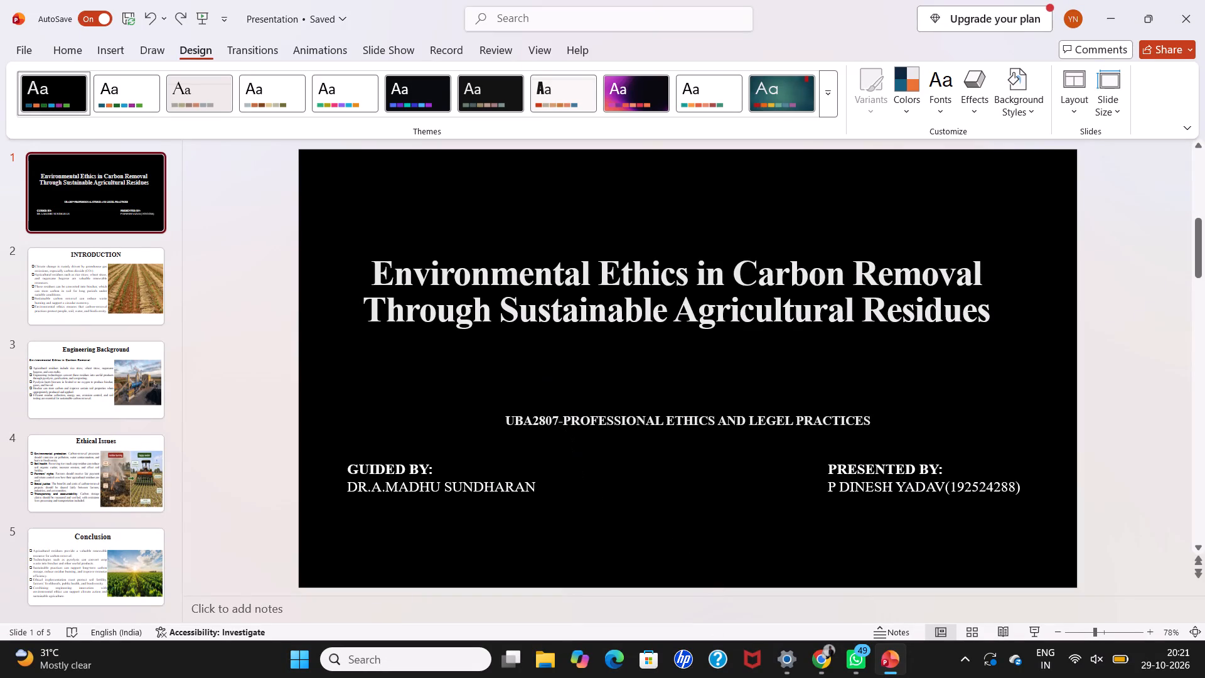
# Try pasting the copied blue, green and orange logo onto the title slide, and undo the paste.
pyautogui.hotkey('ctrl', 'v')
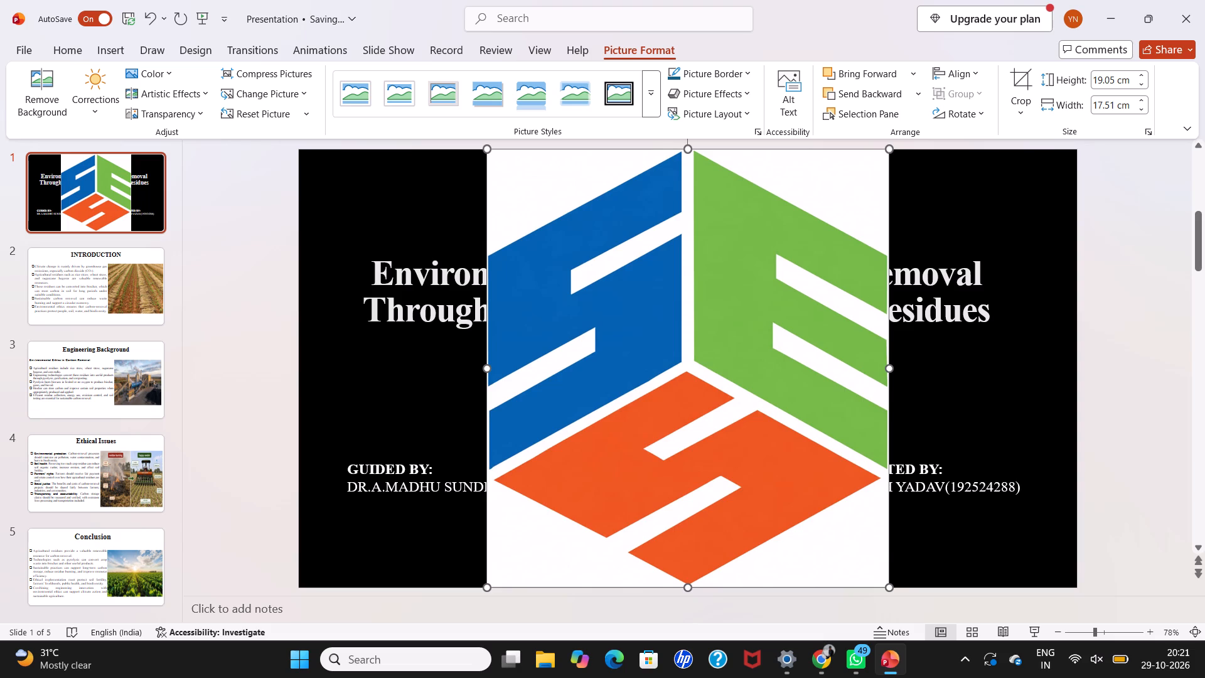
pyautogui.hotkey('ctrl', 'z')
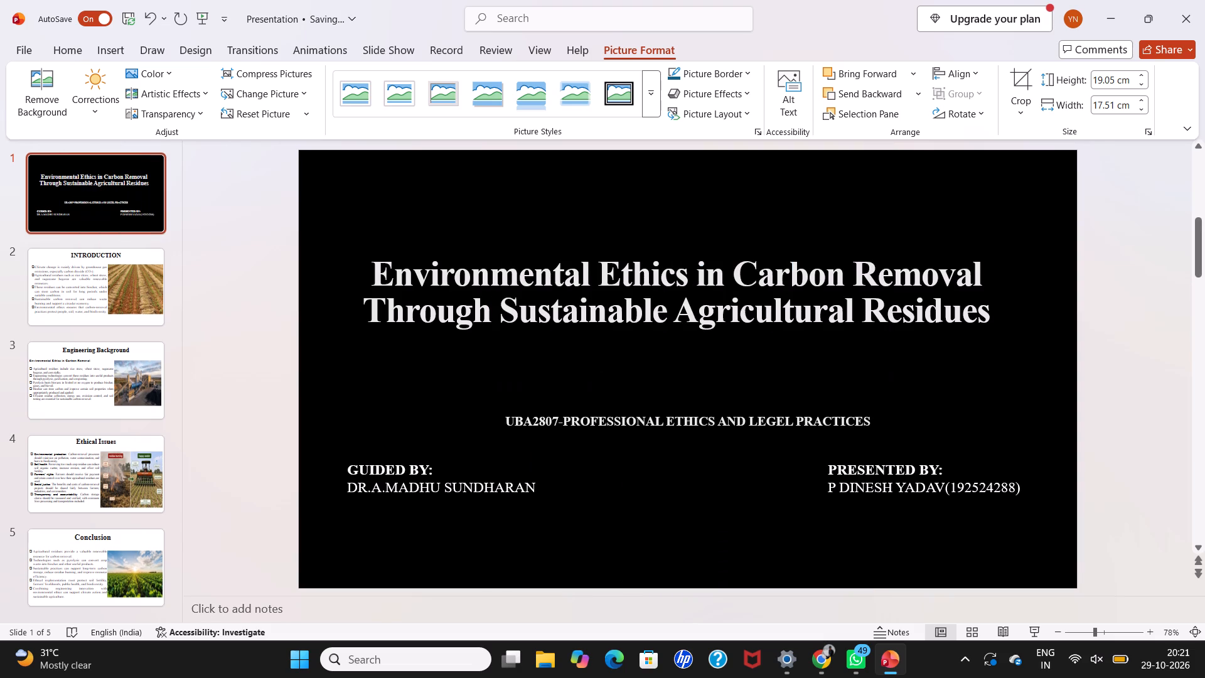
# Paste the copied blue, green and orange logo onto the Introduction slide and reduce its height from the bottom edge.
pyautogui.click(153, 267)
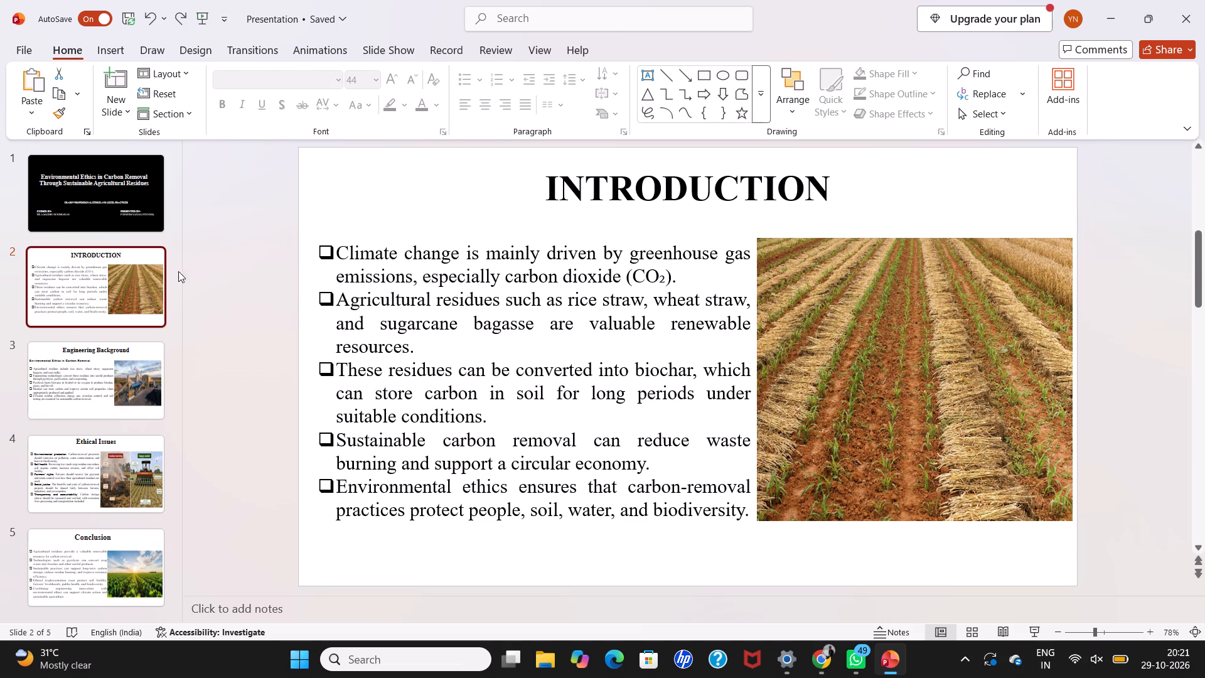
pyautogui.hotkey('ctrl', 'v')
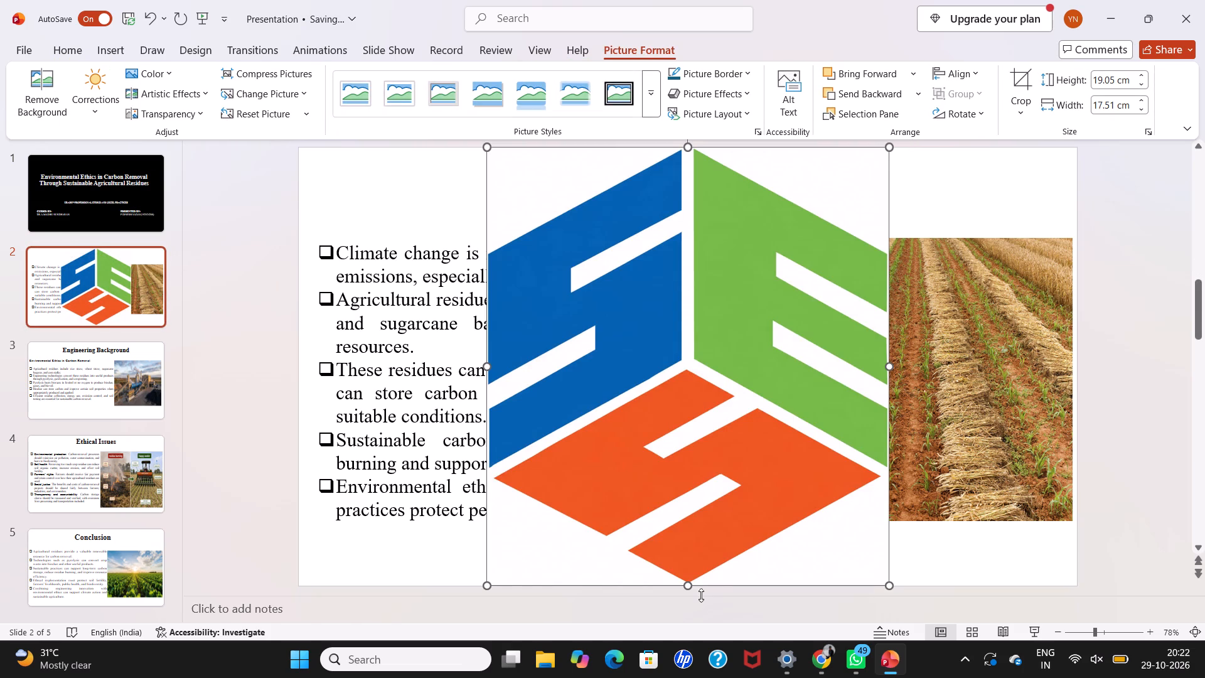
pyautogui.moveTo(688, 586); pyautogui.dragTo(675, 348)
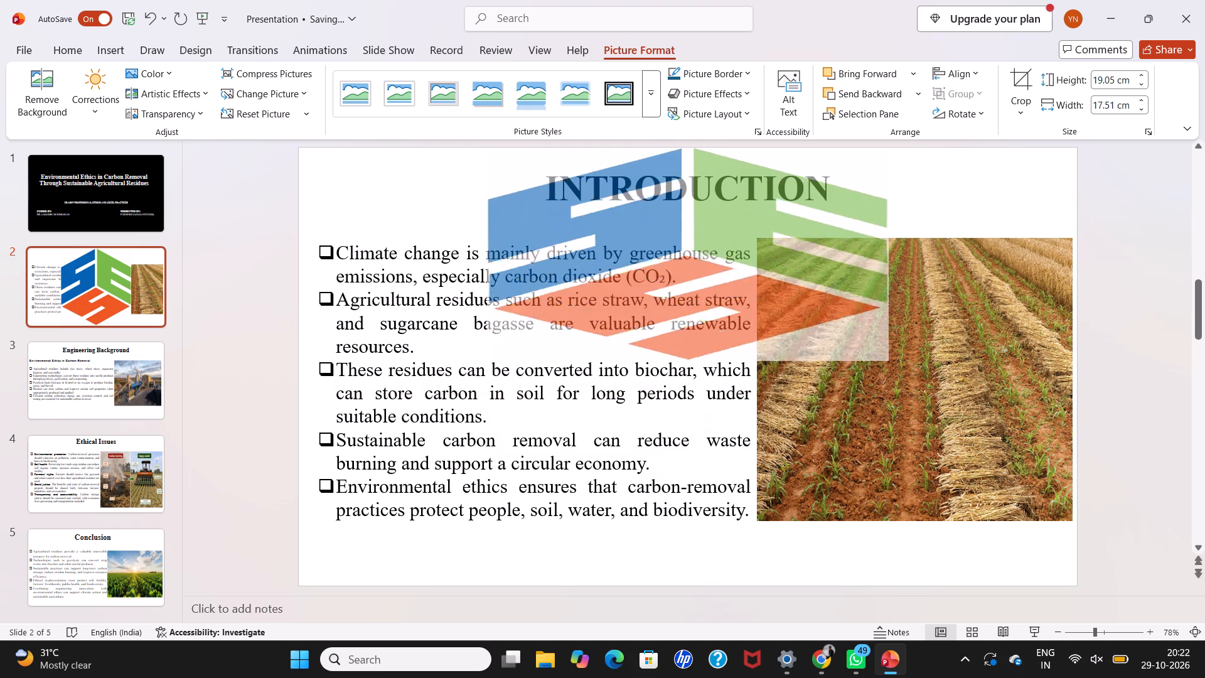
# Shrink the SES logo on the Introduction slide to about 2.35 cm high and 4.17 cm wide.
pyautogui.moveTo(675, 348); pyautogui.dragTo(671, 198)
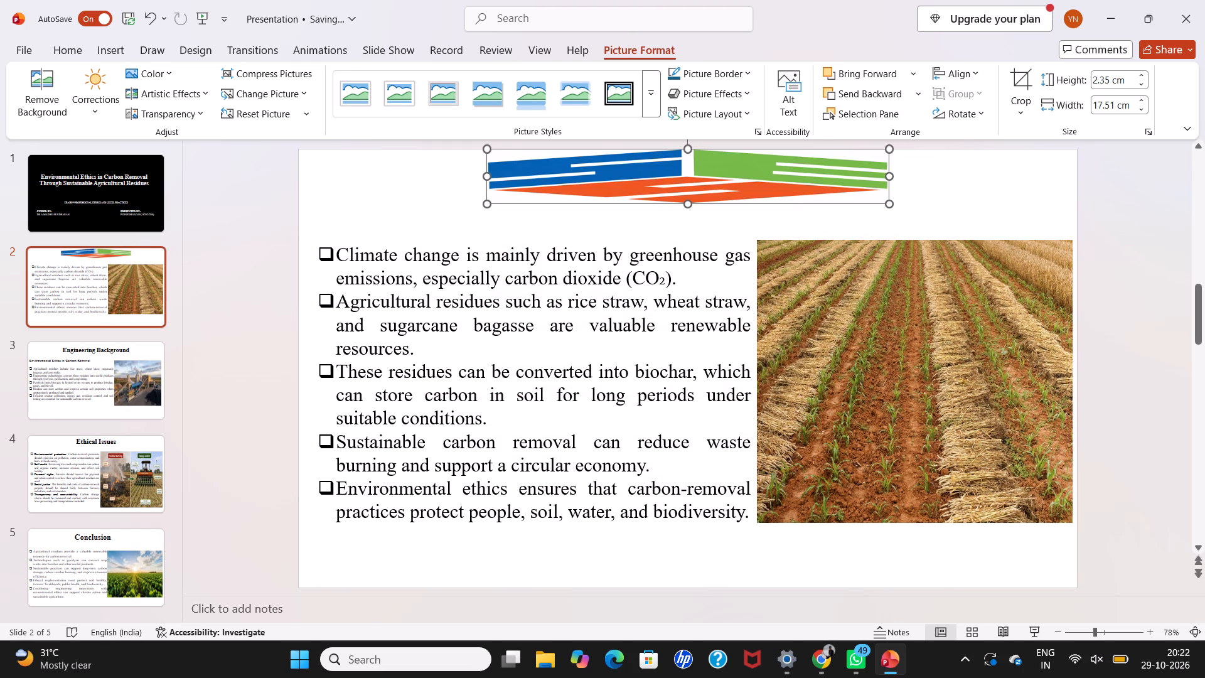
pyautogui.moveTo(892, 175); pyautogui.dragTo(858, 177)
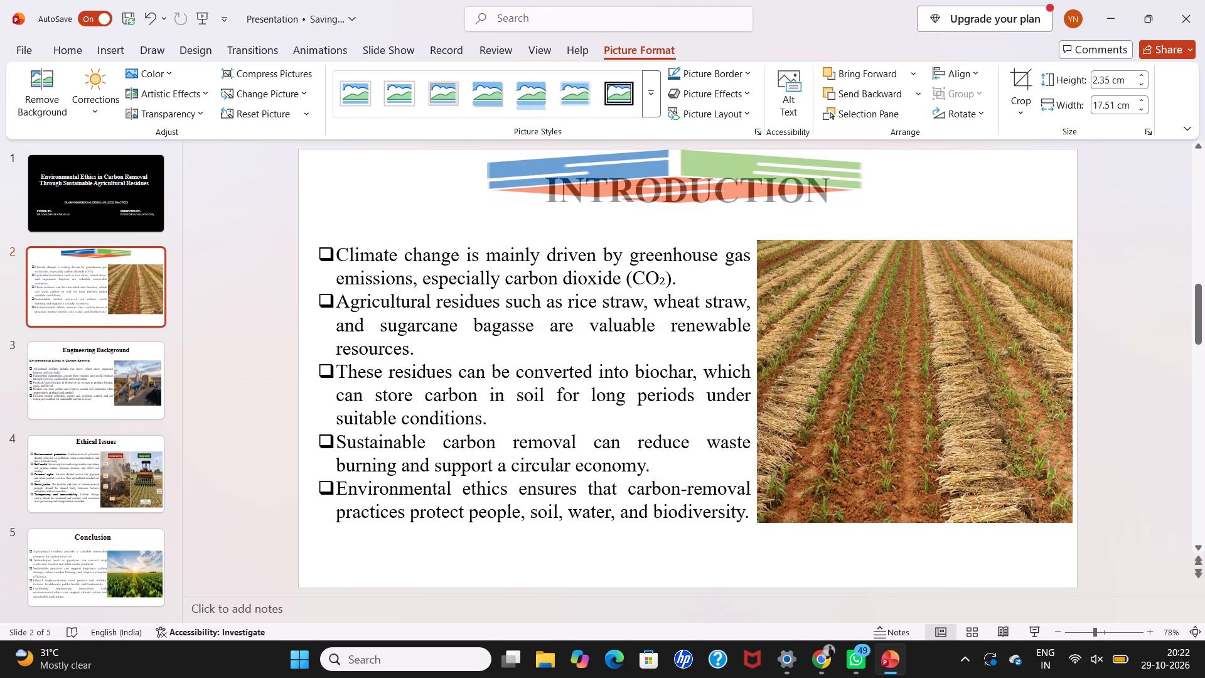
pyautogui.moveTo(858, 177); pyautogui.dragTo(614, 183)
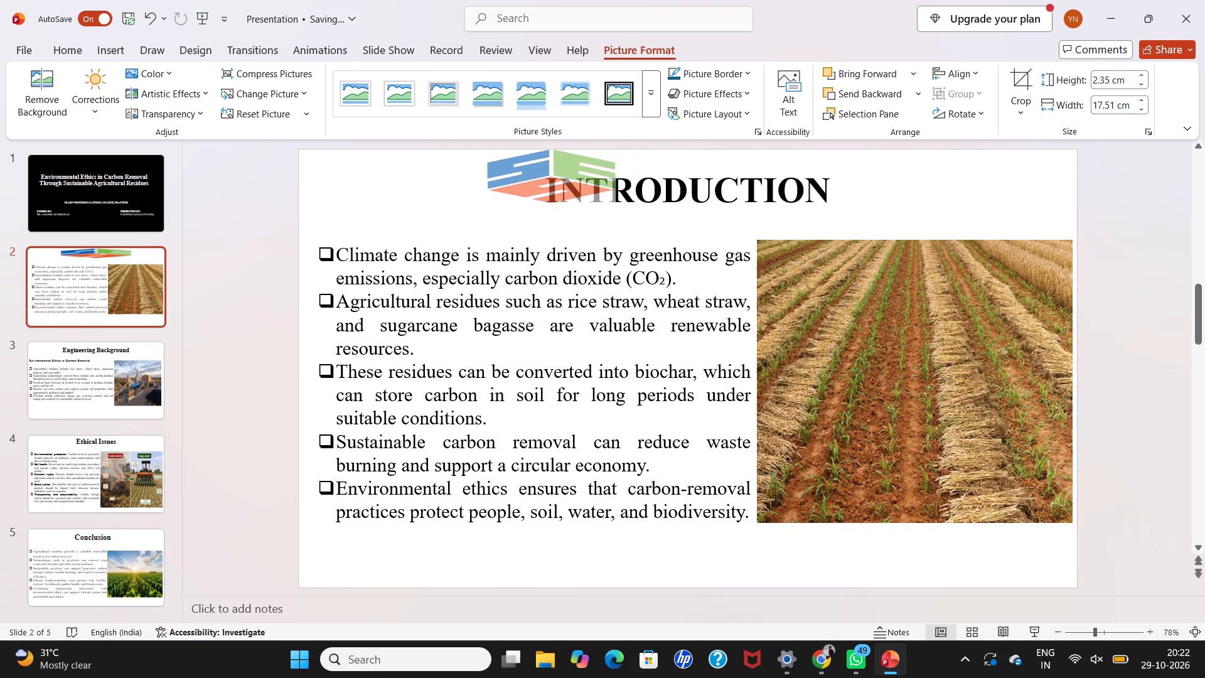
pyautogui.moveTo(614, 183); pyautogui.dragTo(584, 185)
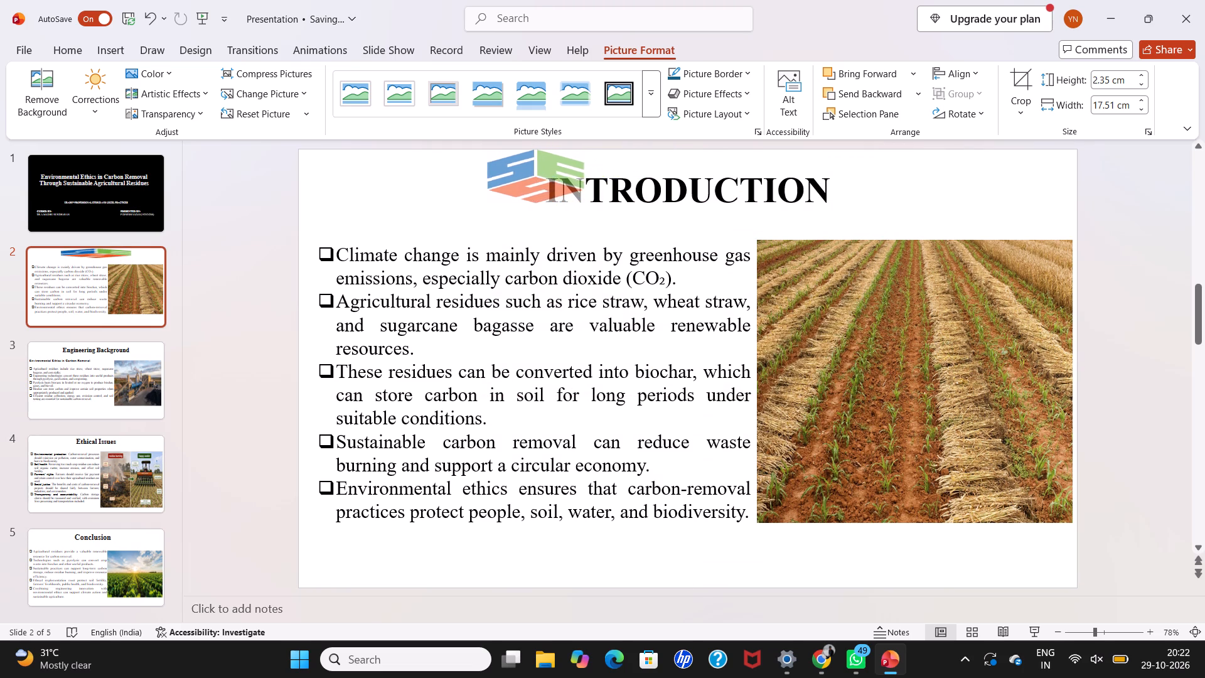
pyautogui.moveTo(584, 185); pyautogui.dragTo(582, 185)
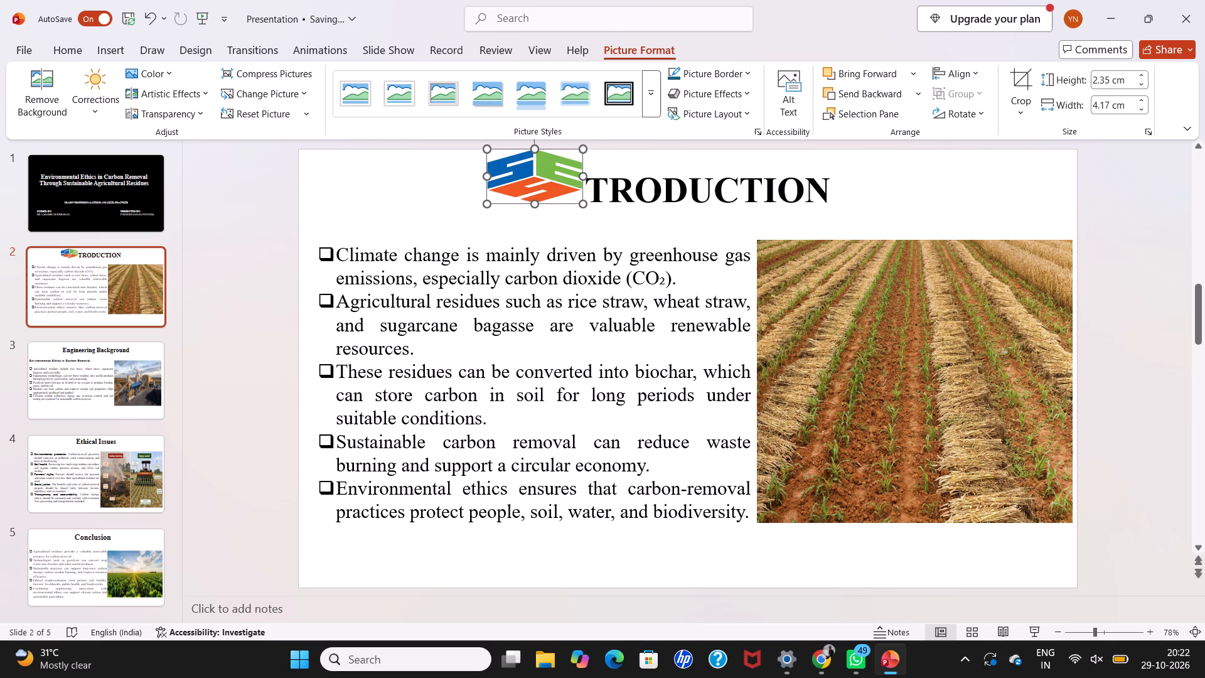
# Move the logo into the Introduction slide's top-left corner, clear of the title and above the bullet text.
pyautogui.moveTo(488, 189); pyautogui.dragTo(343, 207)
pyautogui.hscroll(-1, 360, 207)
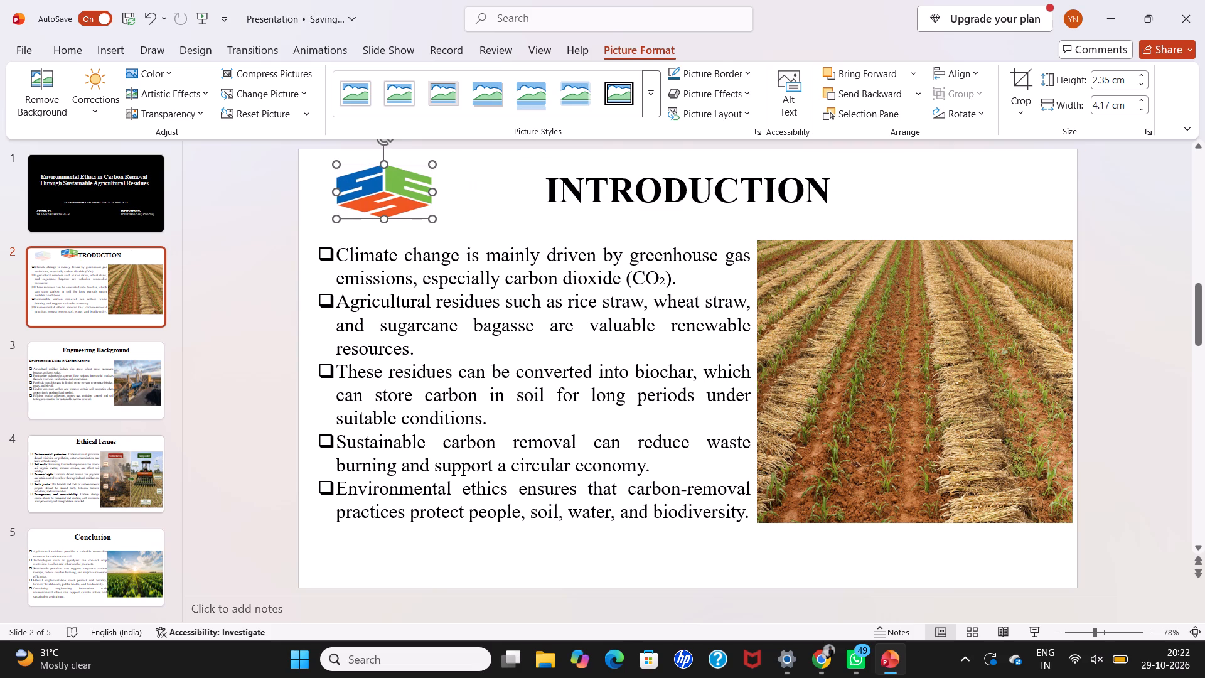
# Reduce the corner logo further to about 2.14 cm high and 1.87 cm wide.
pyautogui.moveTo(431, 190); pyautogui.dragTo(400, 185)
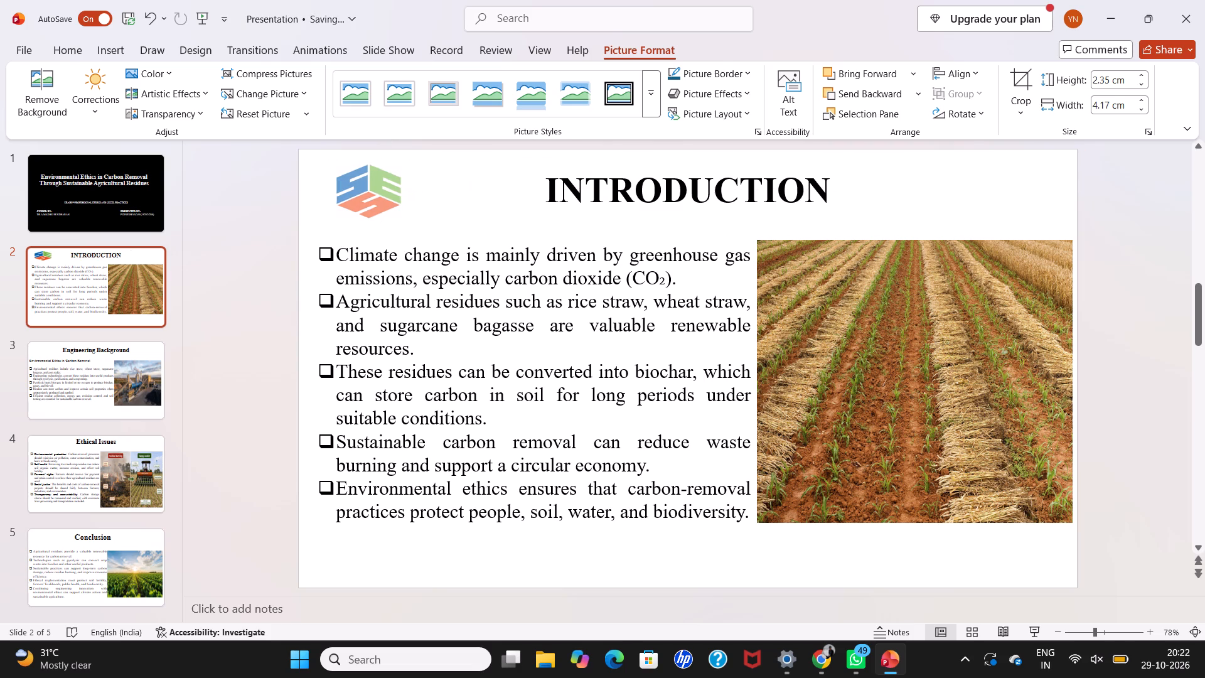
pyautogui.moveTo(400, 185); pyautogui.dragTo(378, 183)
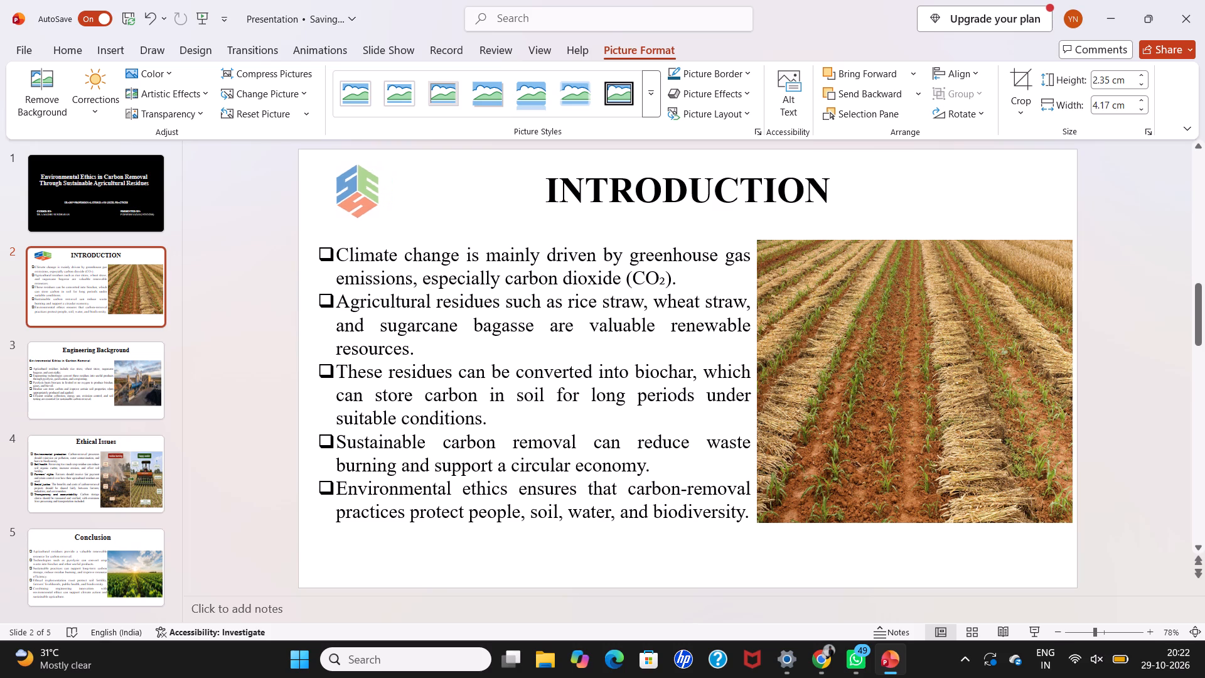
pyautogui.moveTo(378, 183); pyautogui.dragTo(379, 183)
pyautogui.moveTo(356, 222); pyautogui.dragTo(356, 210)
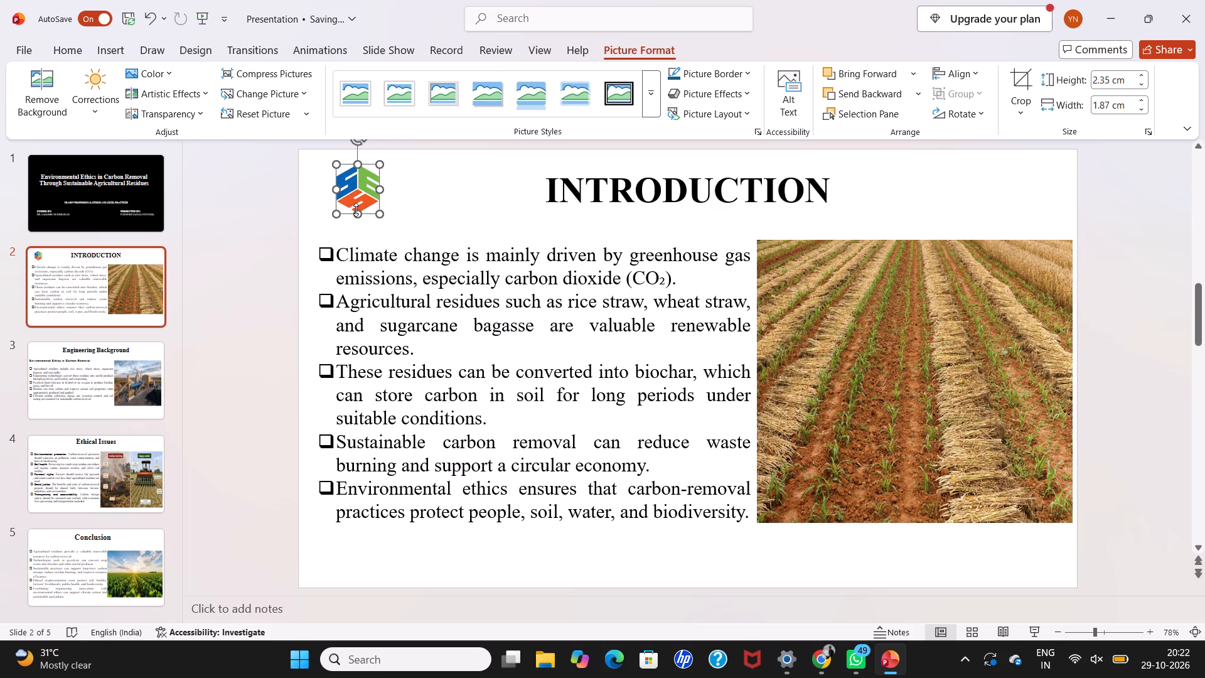
pyautogui.click(368, 189)
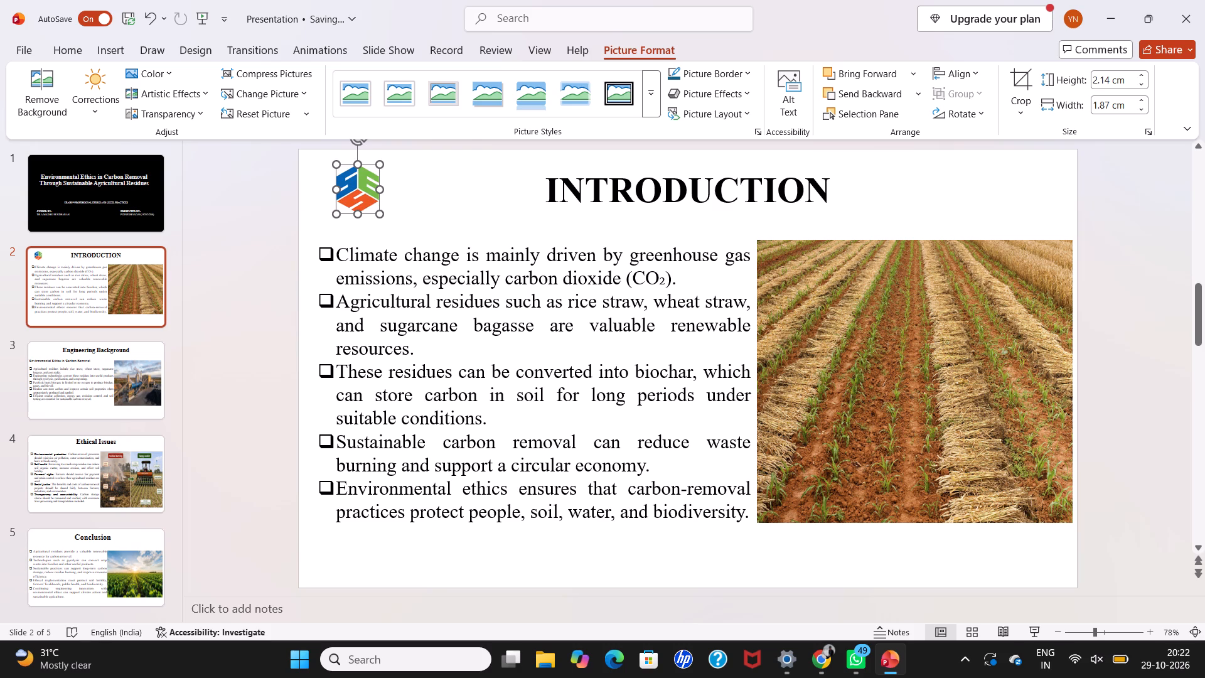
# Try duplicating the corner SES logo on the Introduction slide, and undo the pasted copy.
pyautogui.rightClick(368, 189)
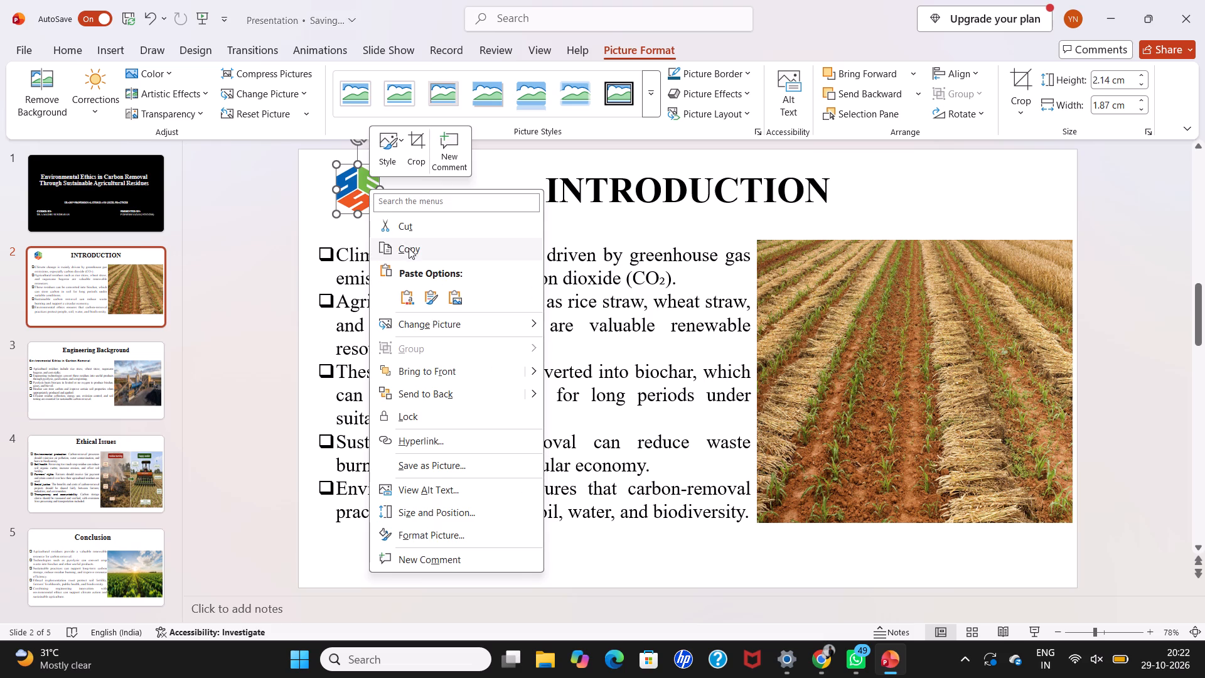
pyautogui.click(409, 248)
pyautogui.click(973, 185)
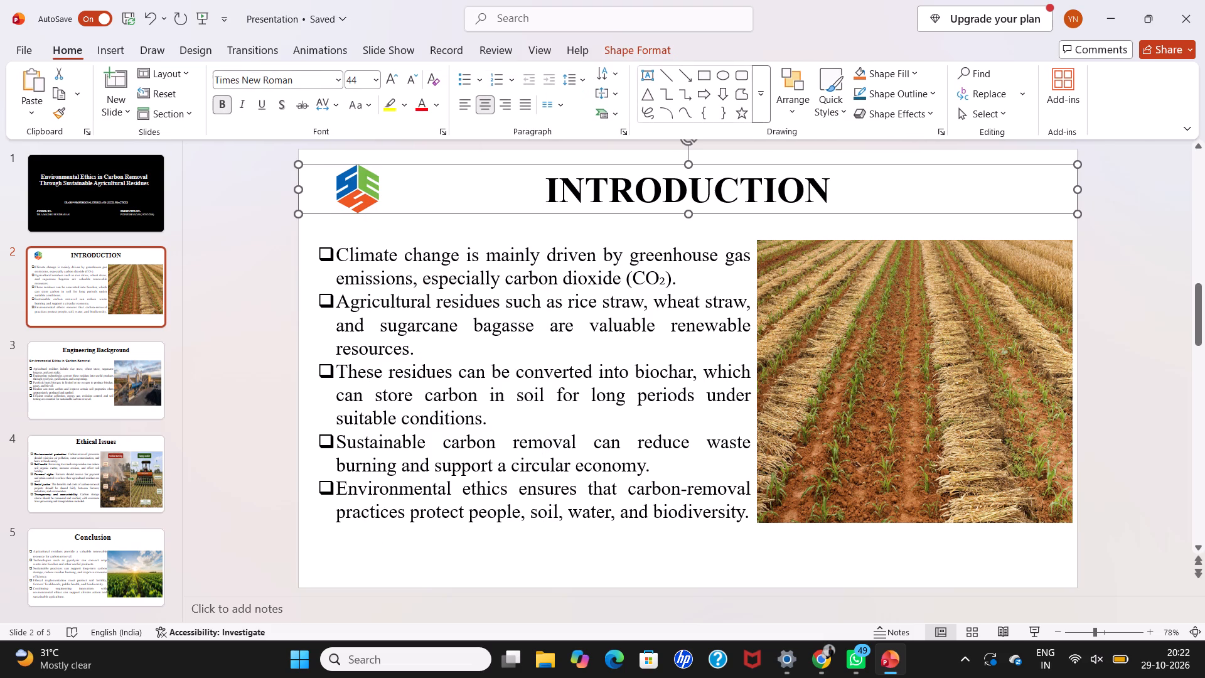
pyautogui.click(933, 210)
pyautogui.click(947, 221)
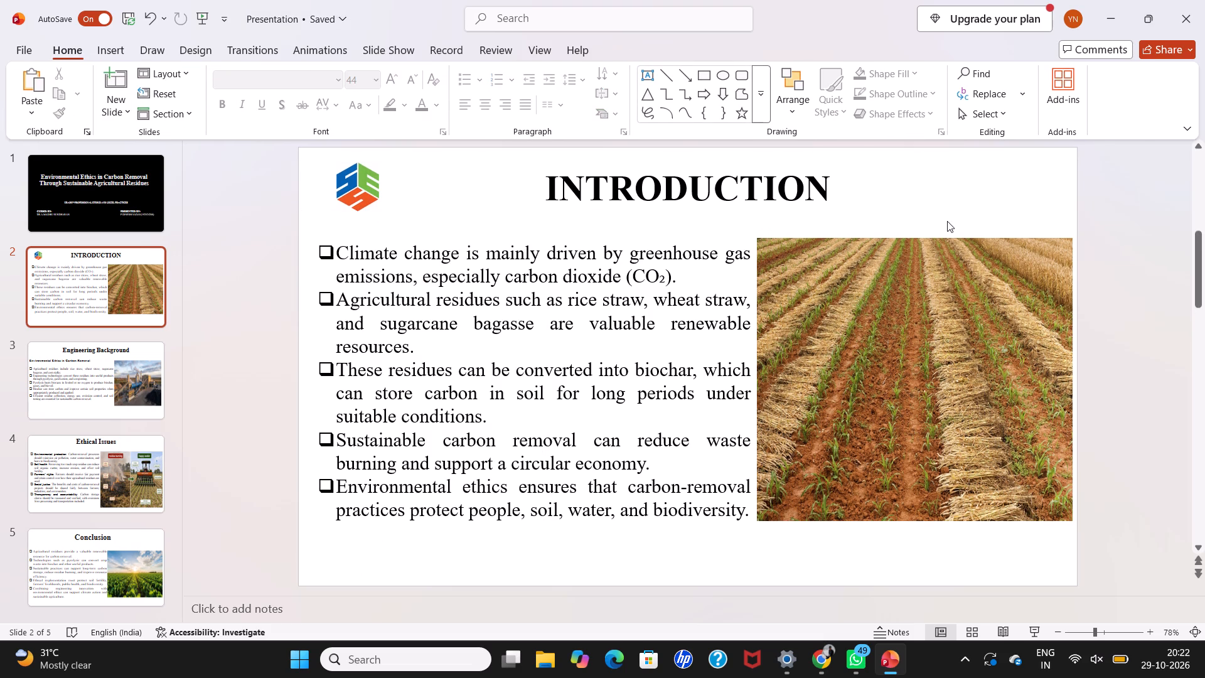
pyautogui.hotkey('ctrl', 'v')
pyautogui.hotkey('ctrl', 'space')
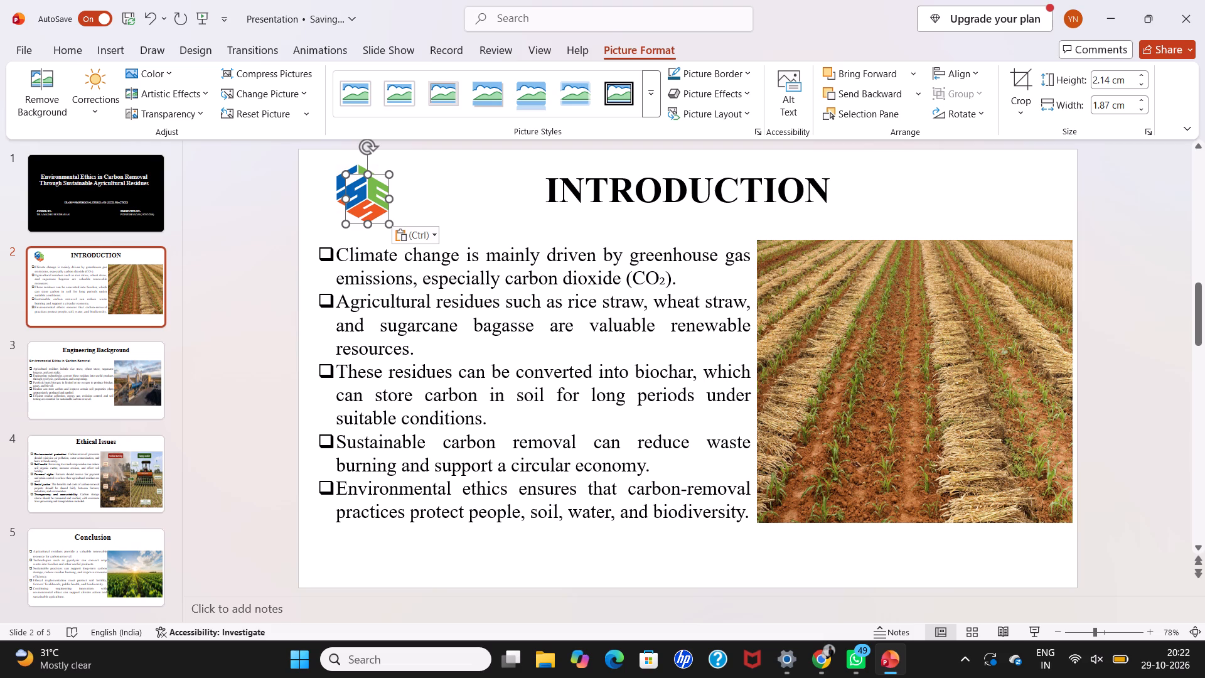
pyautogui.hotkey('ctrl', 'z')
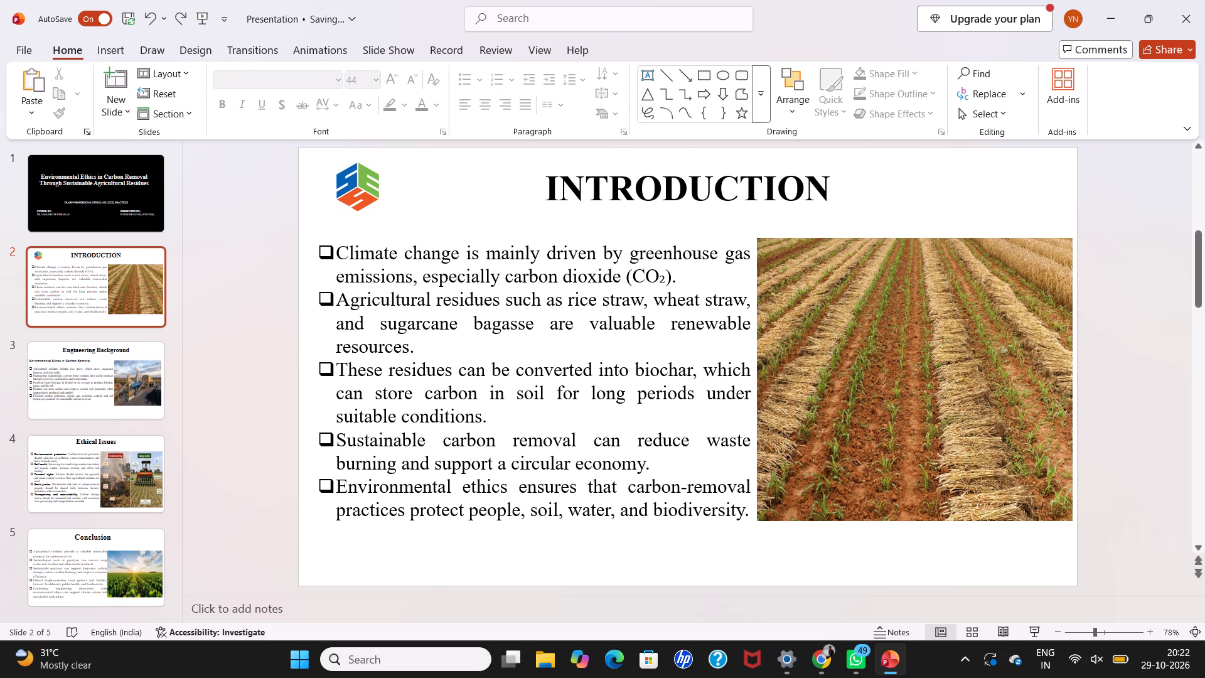
# Copy the SES logo in the Introduction slide's top-left corner.
pyautogui.click(363, 187)
pyautogui.hotkey('ctrl', 'c')
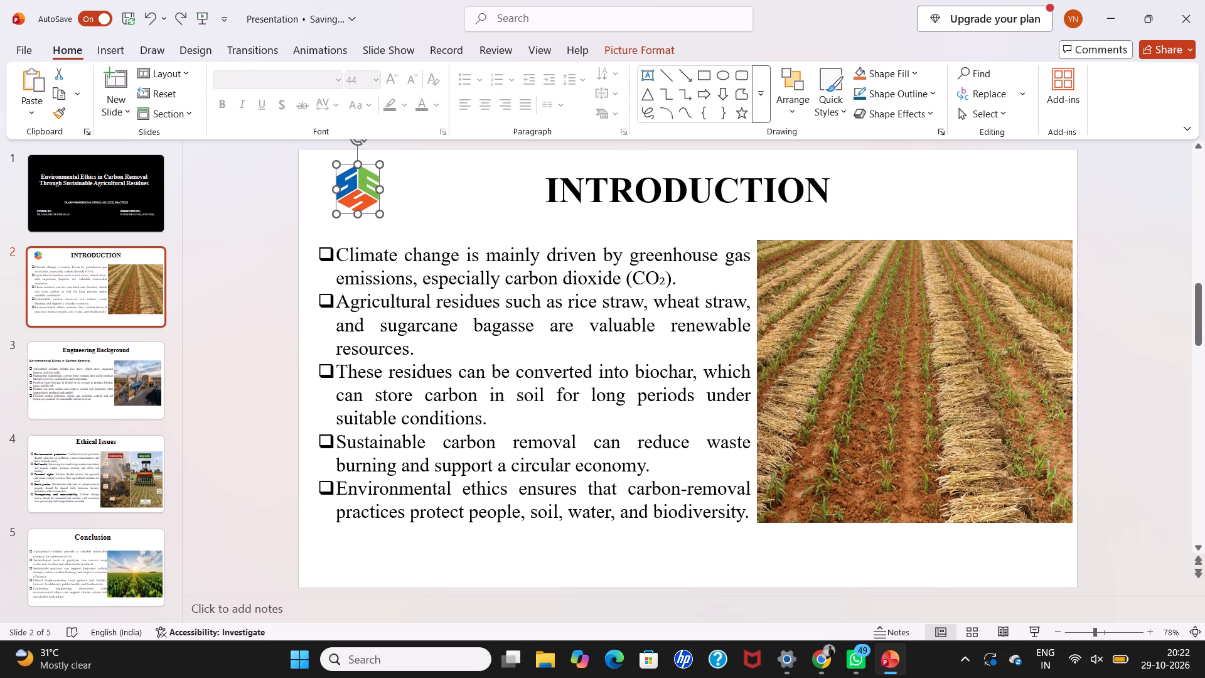
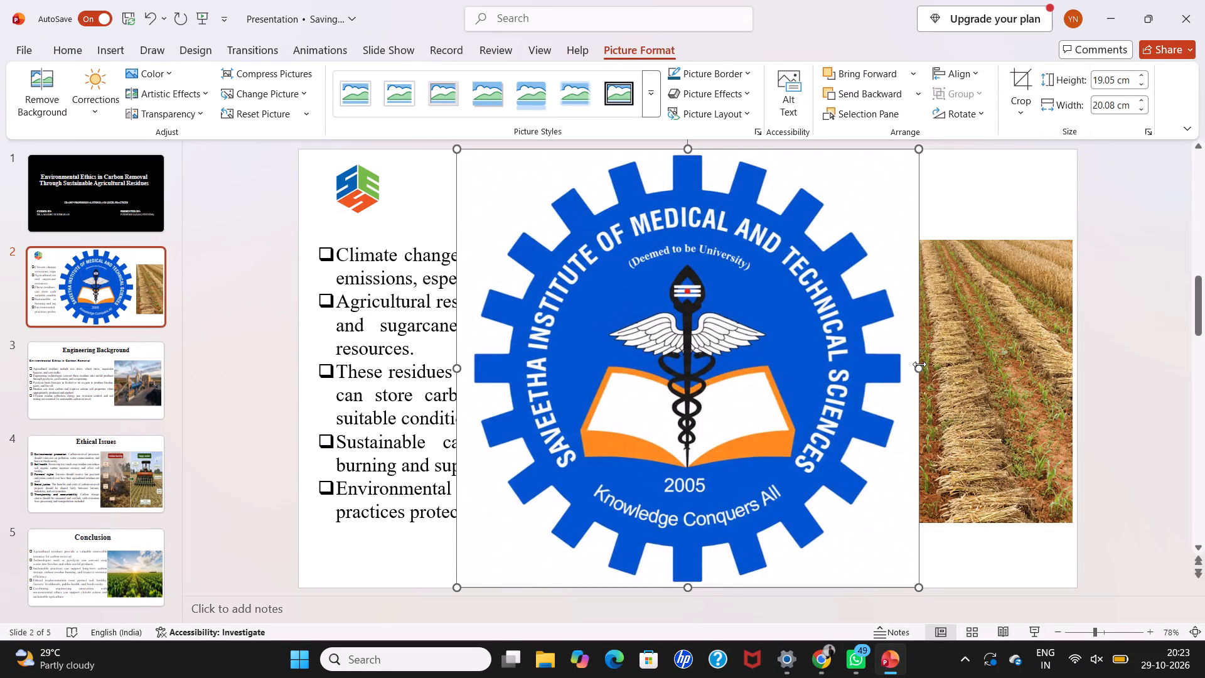
# Shrink the Saveetha Institute logo on the Introduction slide to about 5.52 cm high and 5.1 cm wide.
pyautogui.moveTo(919, 364); pyautogui.dragTo(575, 339)
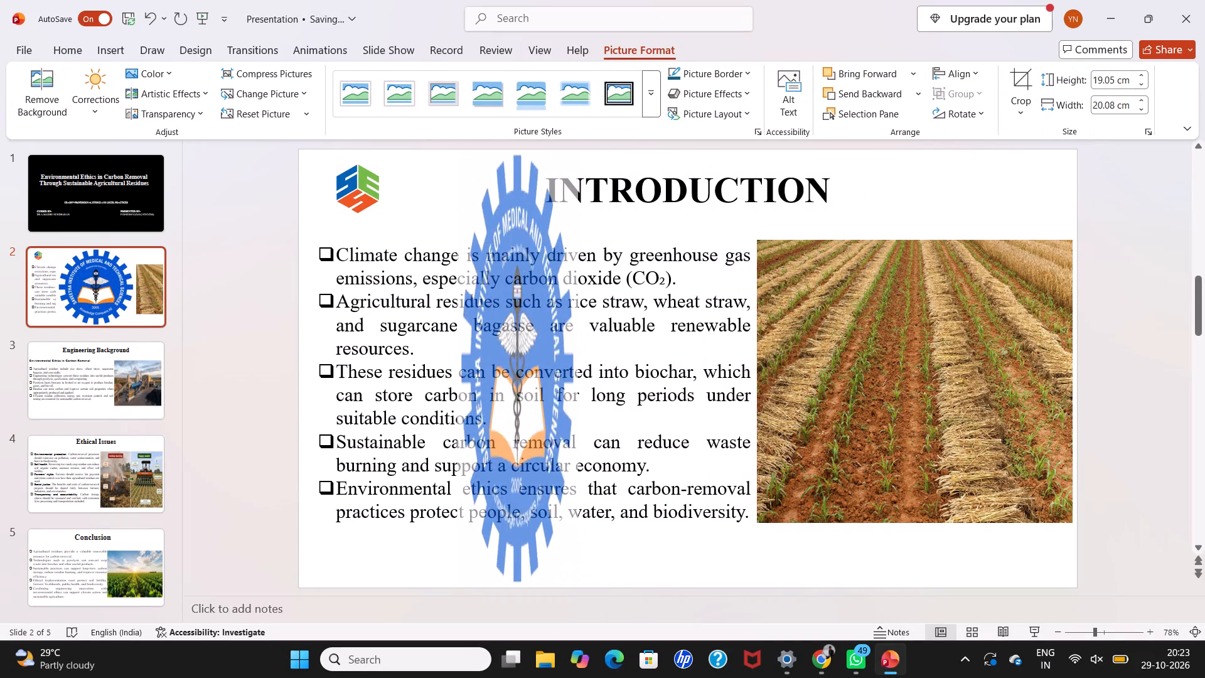
pyautogui.moveTo(575, 339); pyautogui.dragTo(574, 339)
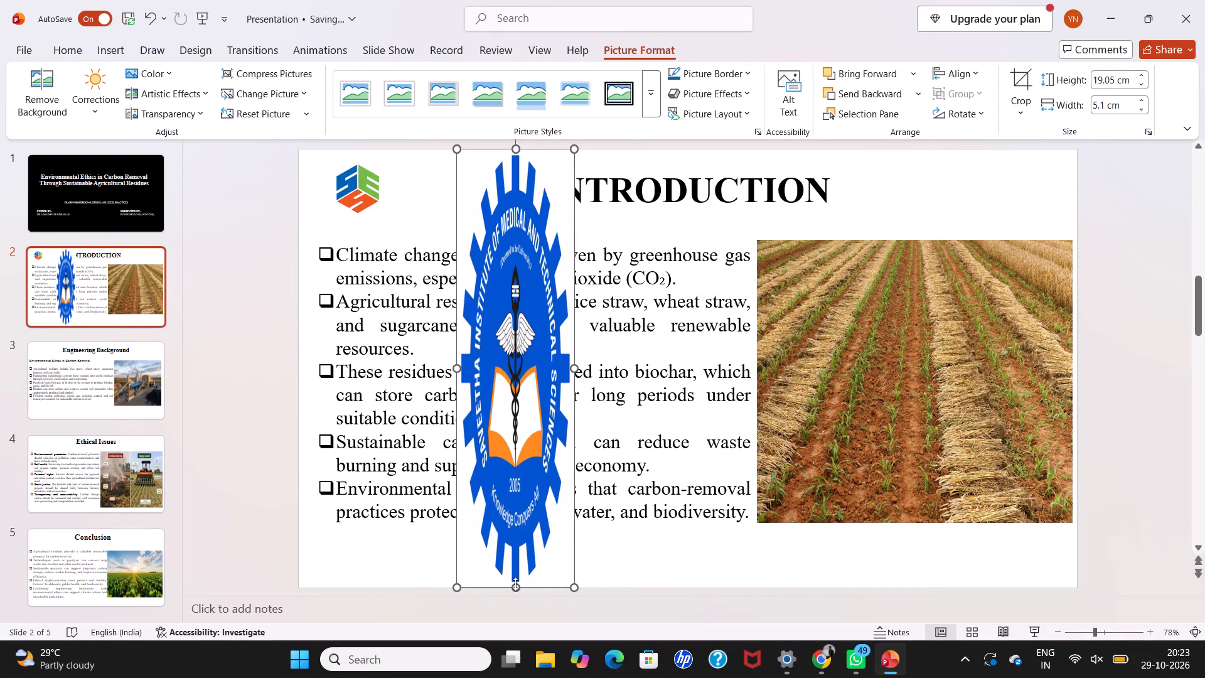
pyautogui.moveTo(515, 584); pyautogui.dragTo(522, 274)
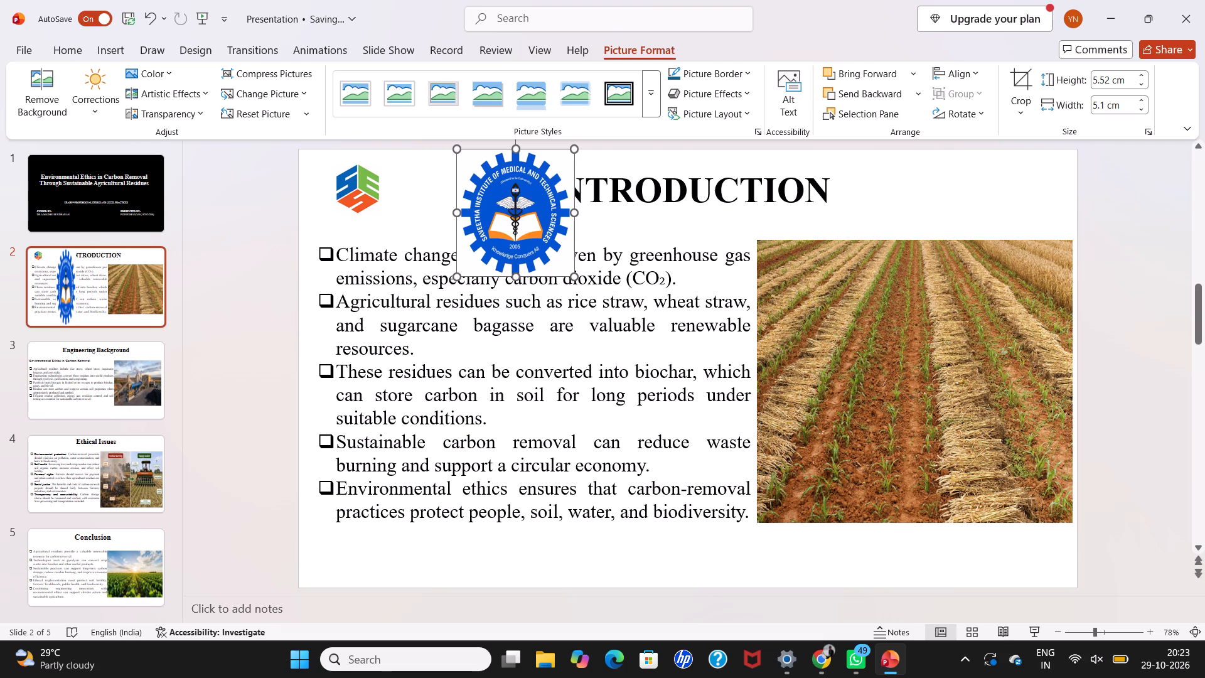
pyautogui.moveTo(513, 282); pyautogui.dragTo(496, 270)
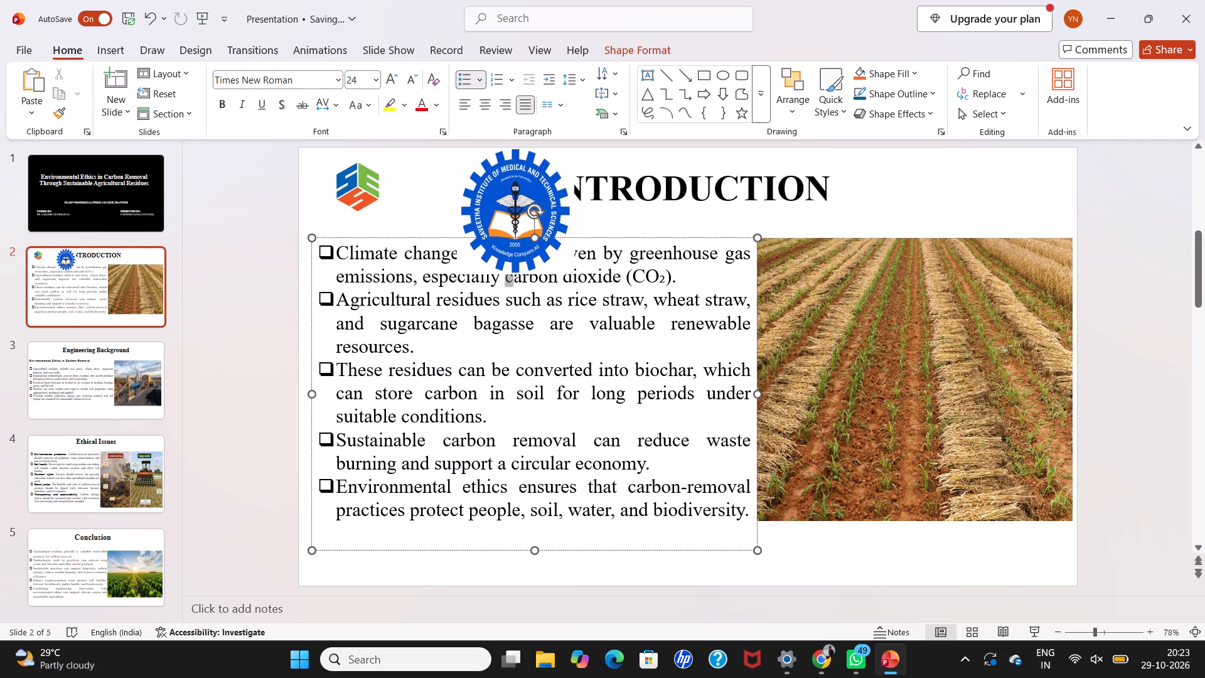
# Shrink the Saveetha institute logo on the Introduction slide to about 2.14 cm high and 2.57 cm wide.
pyautogui.moveTo(496, 270); pyautogui.dragTo(443, 207)
pyautogui.click(496, 205)
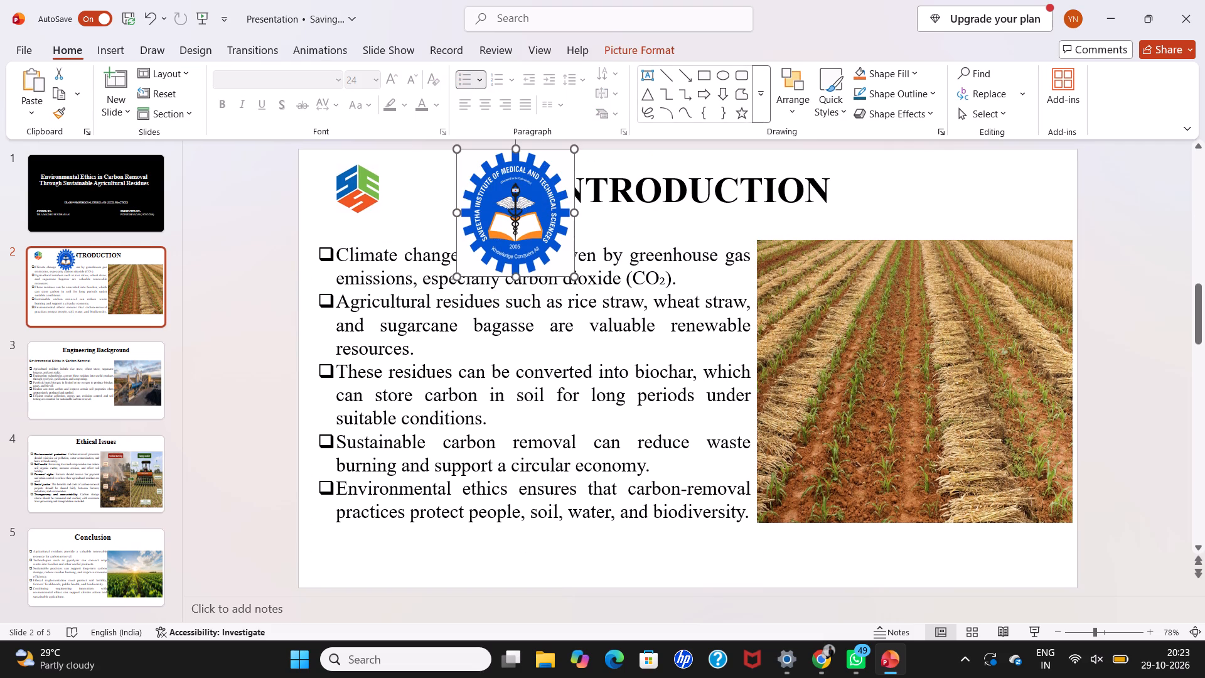
pyautogui.moveTo(515, 278); pyautogui.dragTo(509, 229)
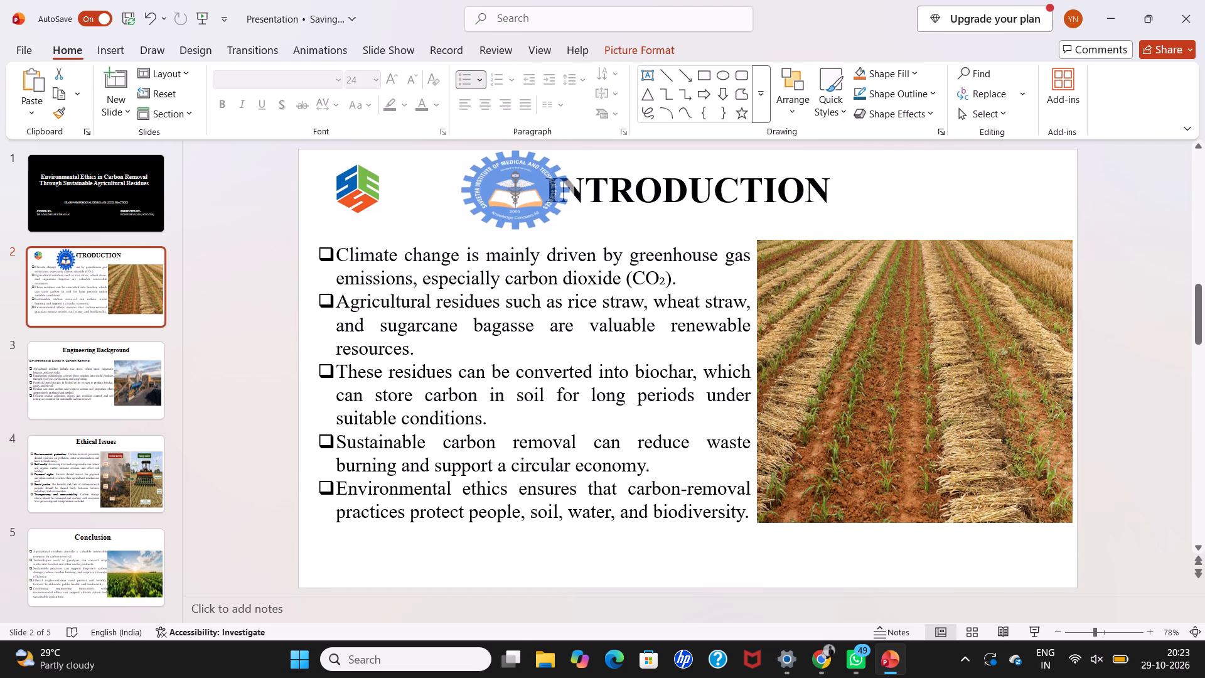
pyautogui.moveTo(509, 229); pyautogui.dragTo(506, 211)
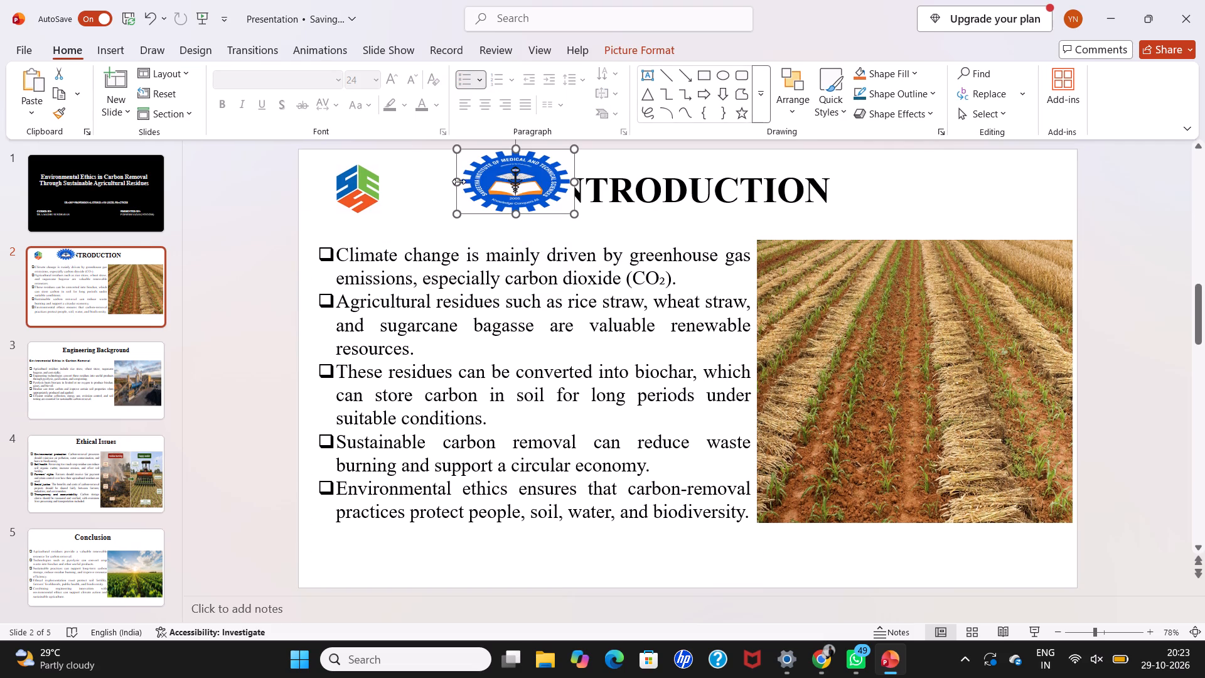
pyautogui.moveTo(459, 181); pyautogui.dragTo(498, 180)
pyautogui.moveTo(577, 183); pyautogui.dragTo(569, 185)
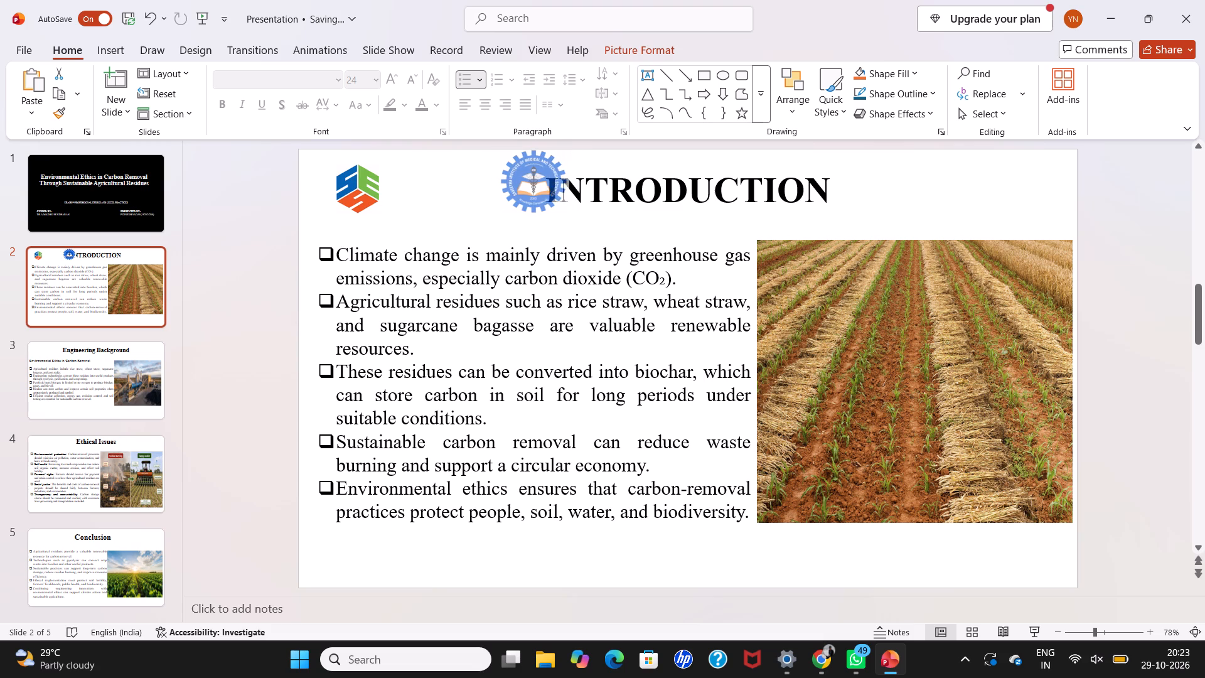
pyautogui.moveTo(569, 185); pyautogui.dragTo(557, 185)
pyautogui.moveTo(530, 213); pyautogui.dragTo(529, 203)
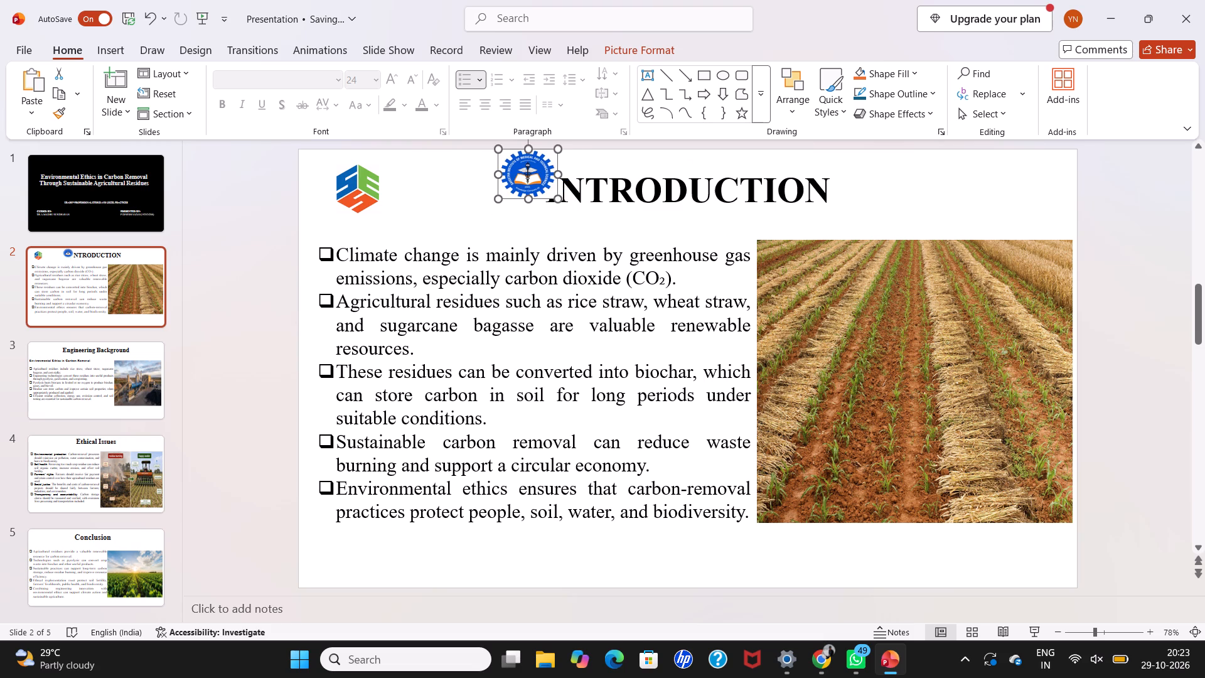
# Move the institute logo into the Introduction slide's top-right corner, level with the SES logo and clear of the title.
pyautogui.moveTo(554, 185); pyautogui.dragTo(1023, 196)
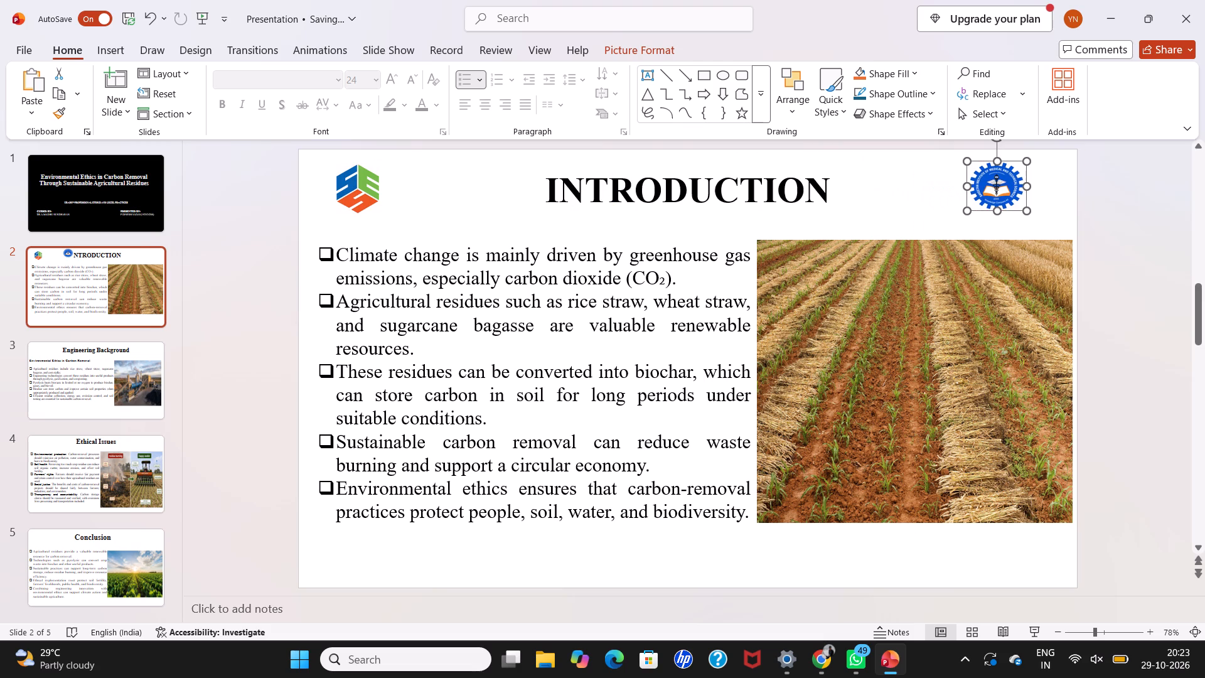
pyautogui.moveTo(1027, 196); pyautogui.dragTo(1042, 196)
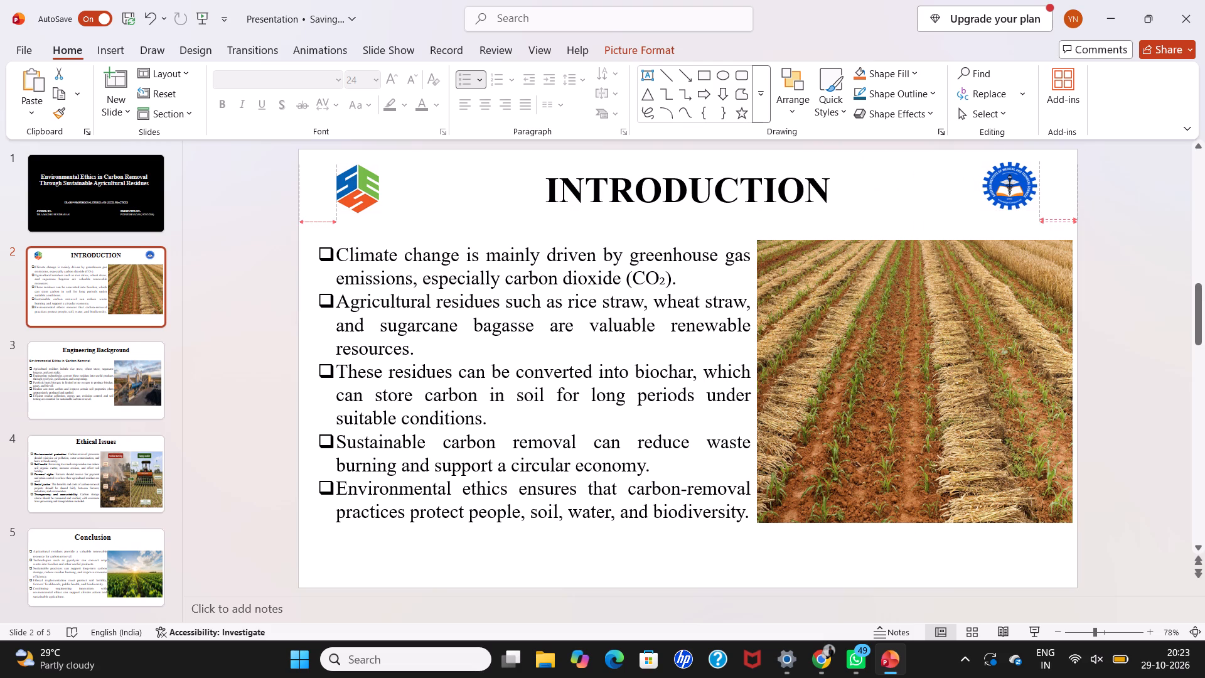
pyautogui.moveTo(1042, 196); pyautogui.dragTo(1051, 195)
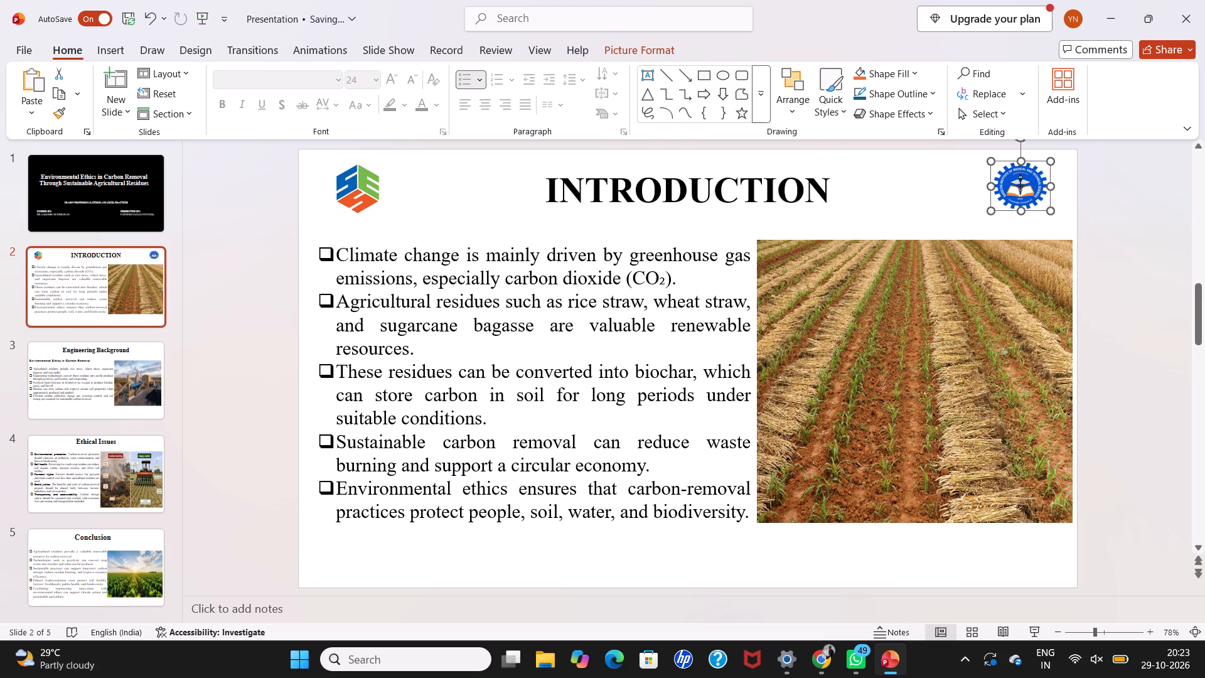
pyautogui.moveTo(995, 198); pyautogui.dragTo(977, 200)
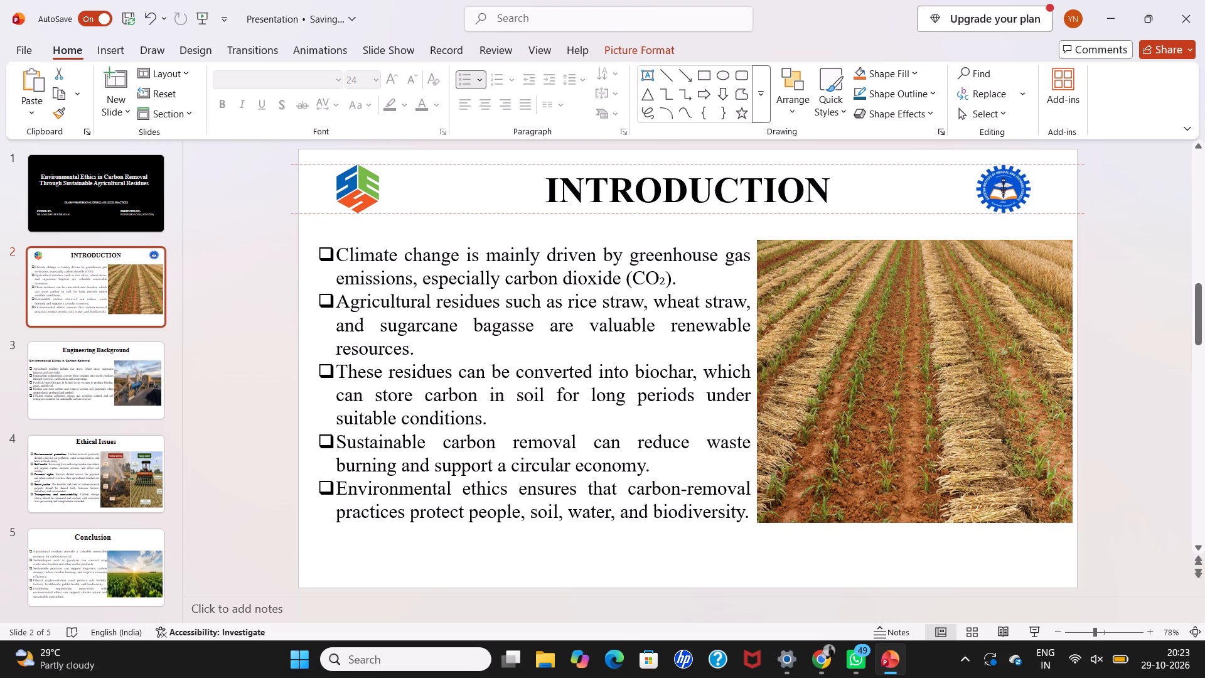
pyautogui.moveTo(977, 200); pyautogui.dragTo(978, 199)
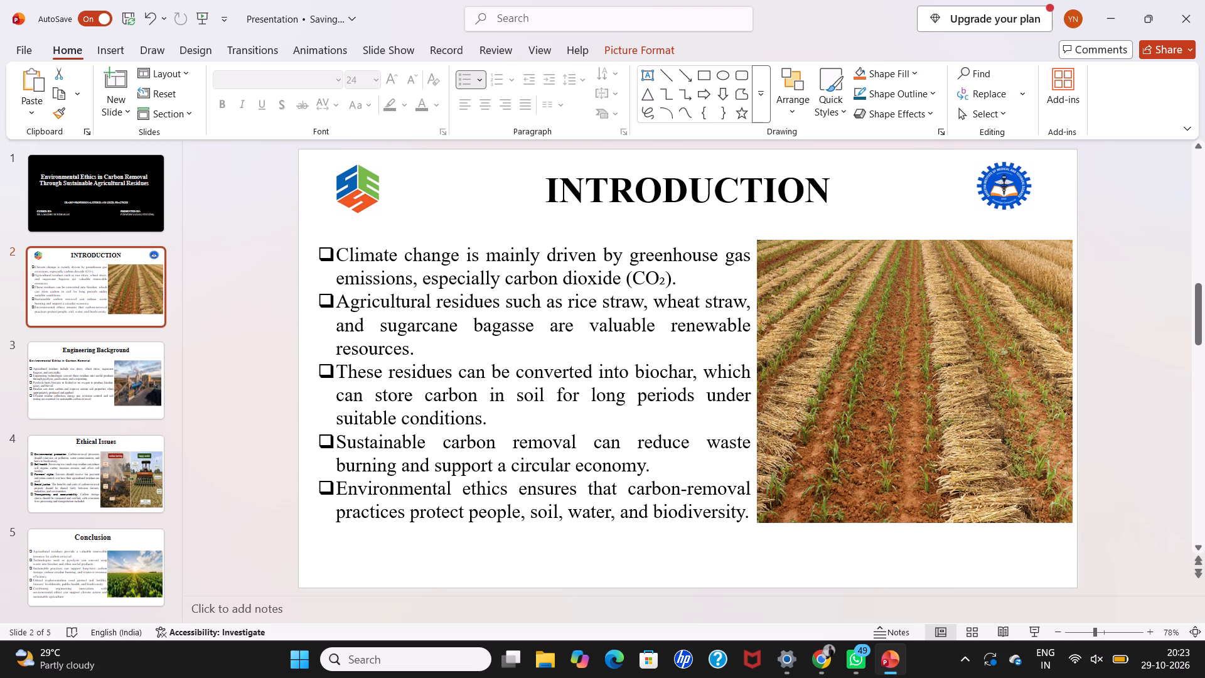
pyautogui.moveTo(978, 199); pyautogui.dragTo(980, 199)
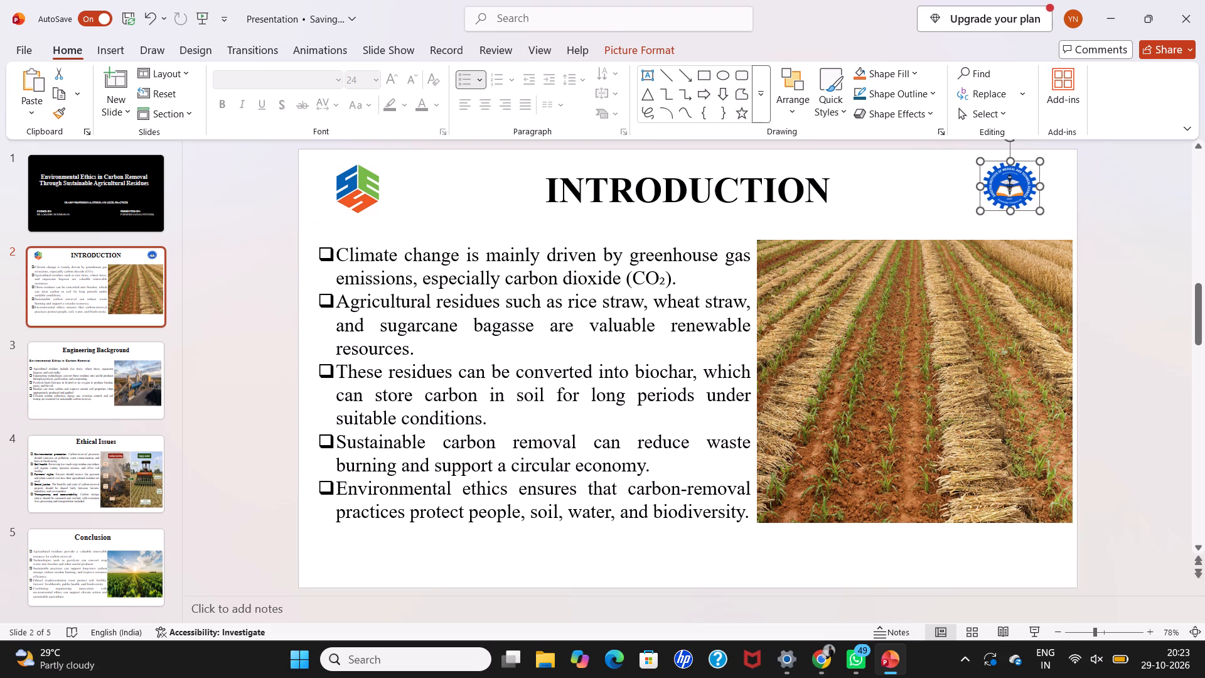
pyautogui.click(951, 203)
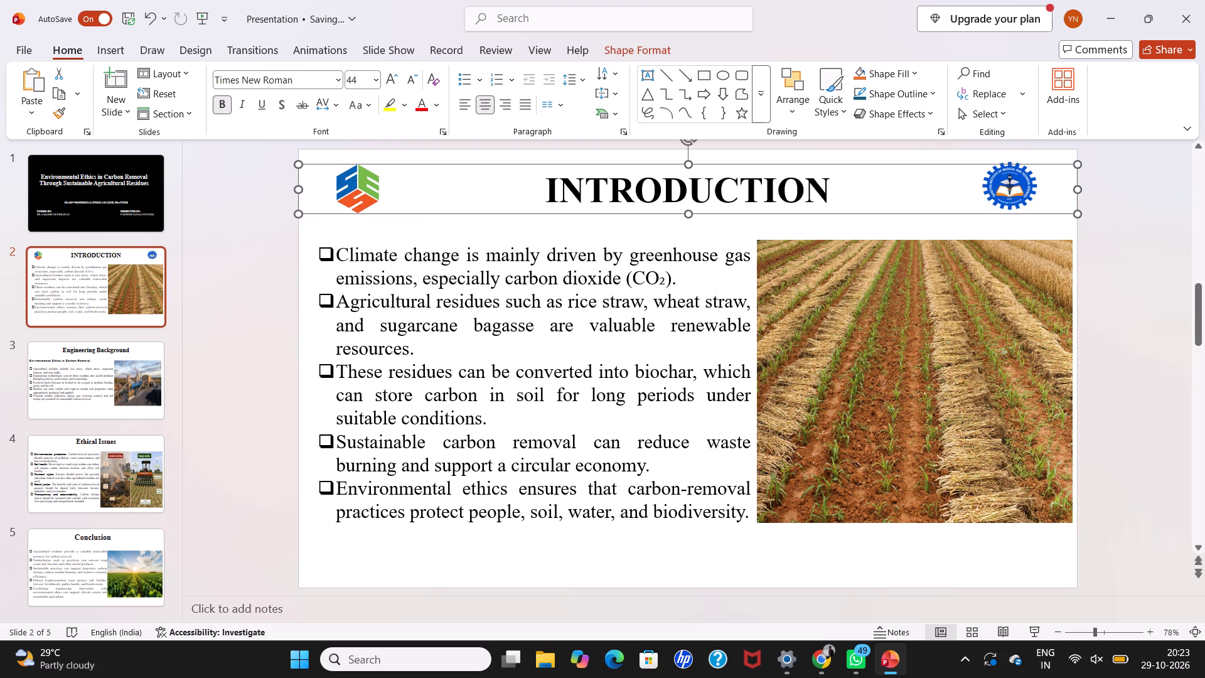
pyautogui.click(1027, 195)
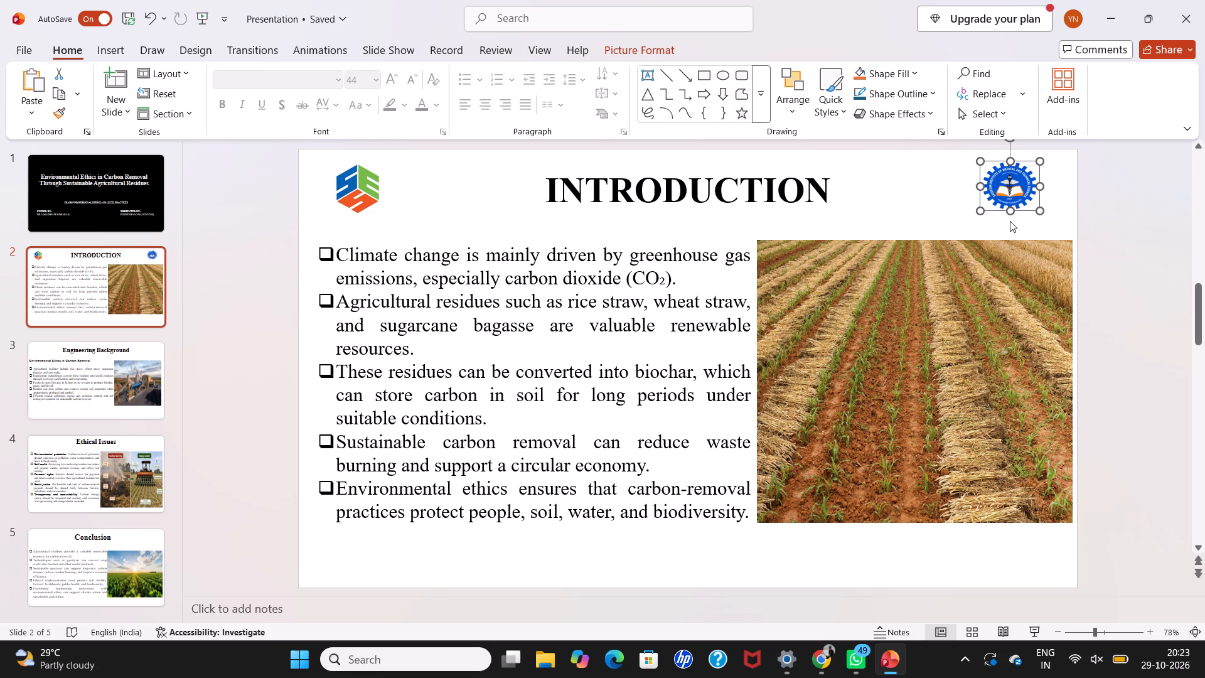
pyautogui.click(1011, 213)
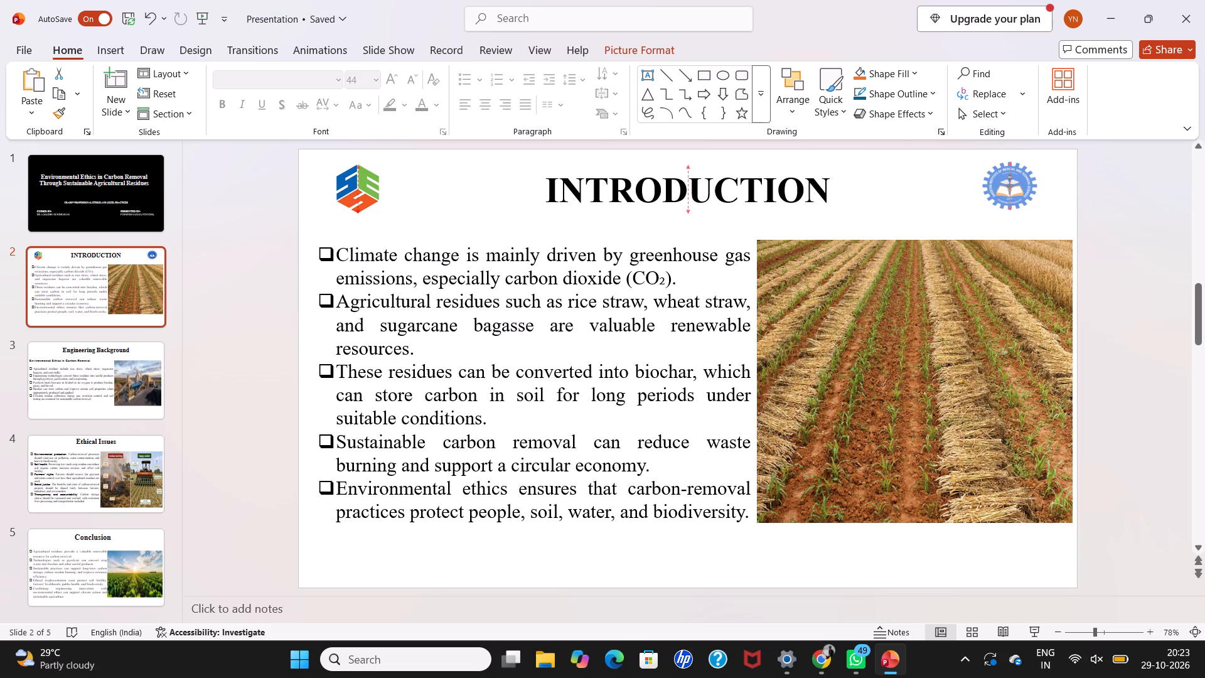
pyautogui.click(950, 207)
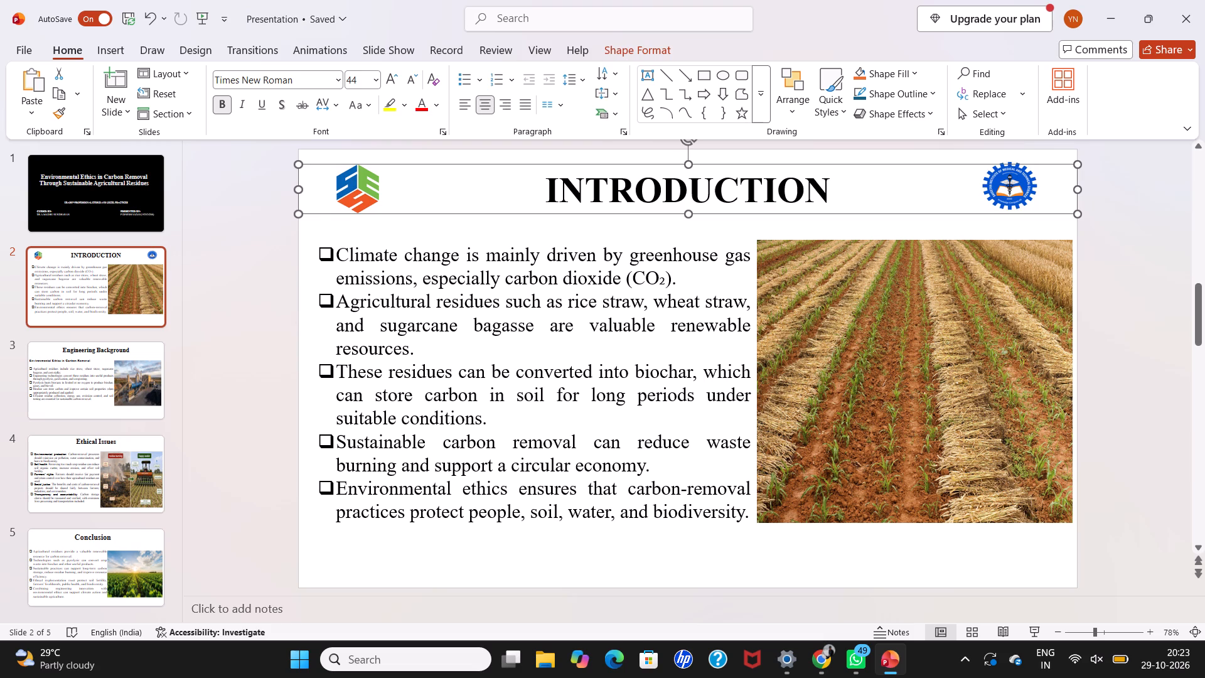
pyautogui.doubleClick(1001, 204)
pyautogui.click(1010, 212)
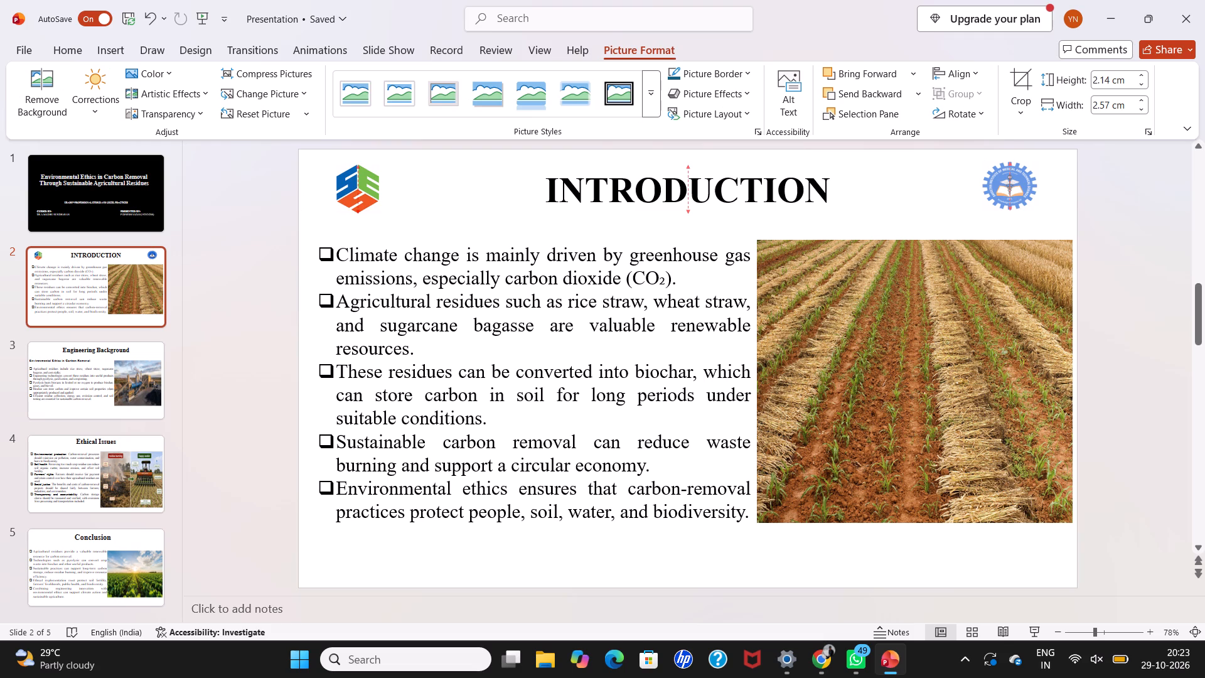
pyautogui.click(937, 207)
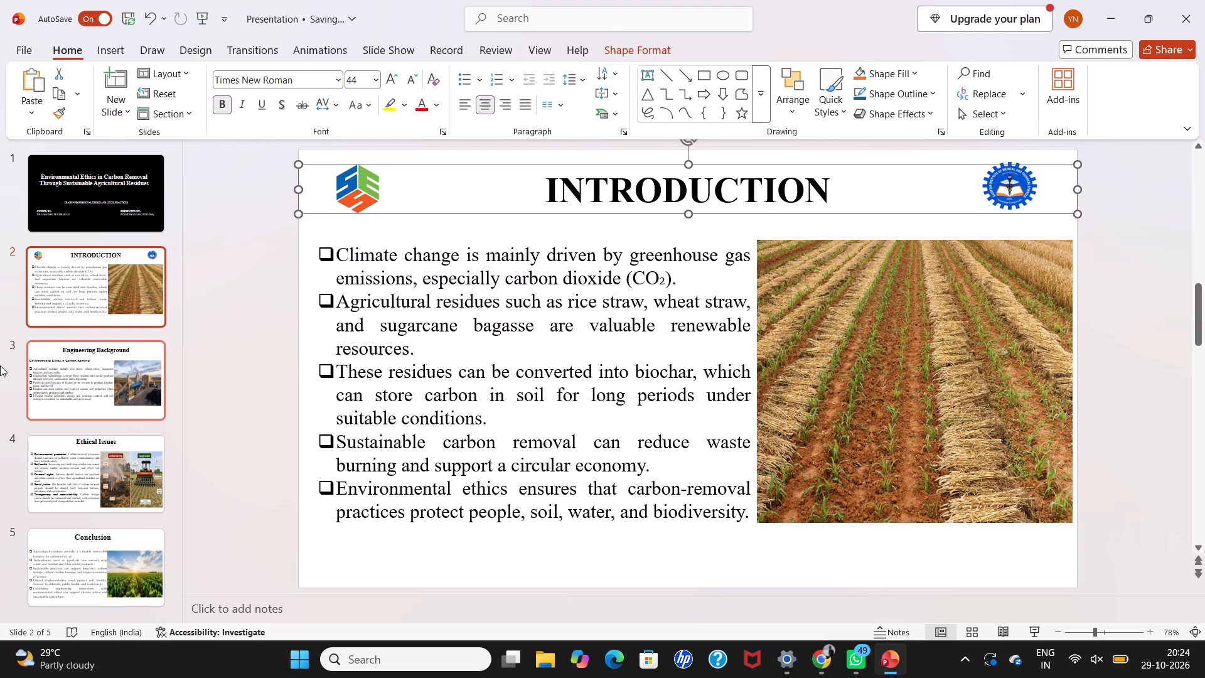
# Copy the SES logo from the Introduction slide onto the Engineering Background, Ethical Issues and Conclusion slides.
pyautogui.click(346, 192)
pyautogui.hotkey('ctrl', 'c')
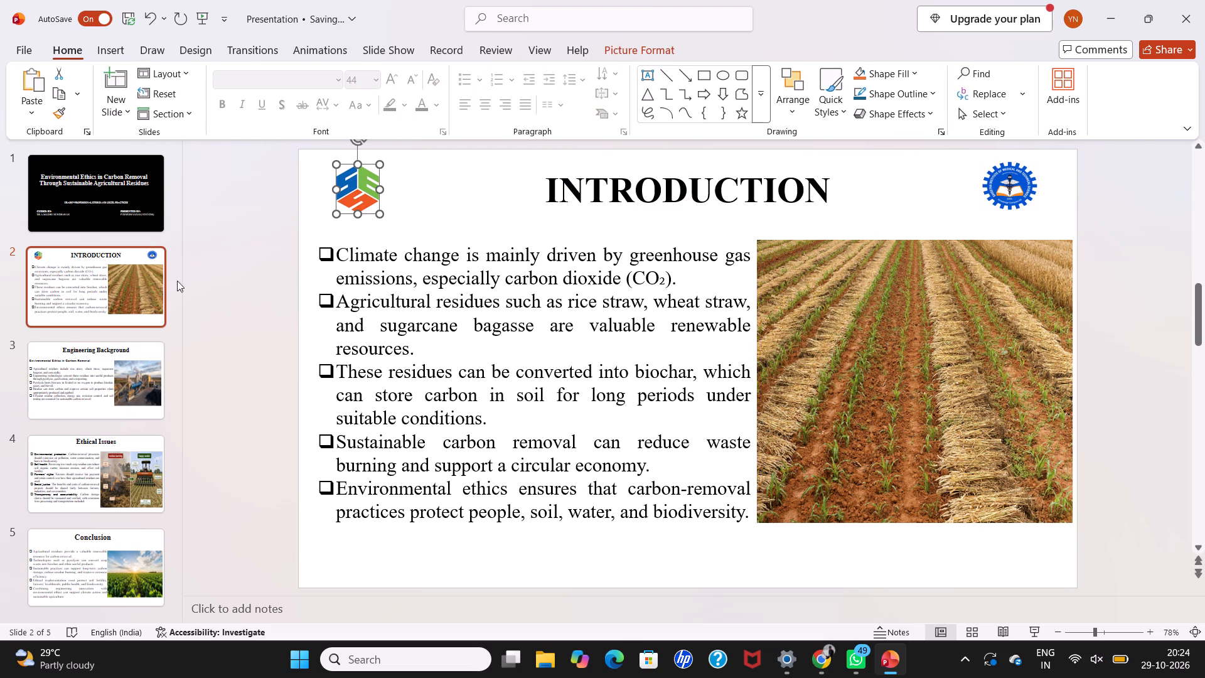
pyautogui.click(124, 380)
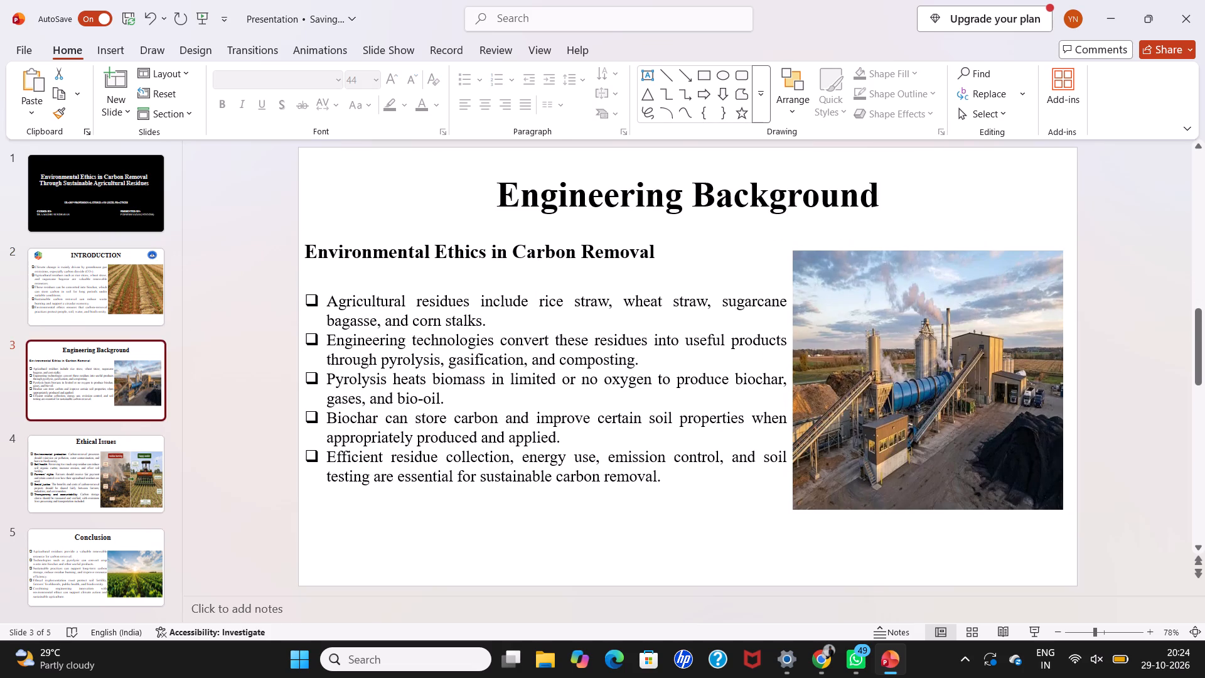
pyautogui.hotkey('ctrl', 'v')
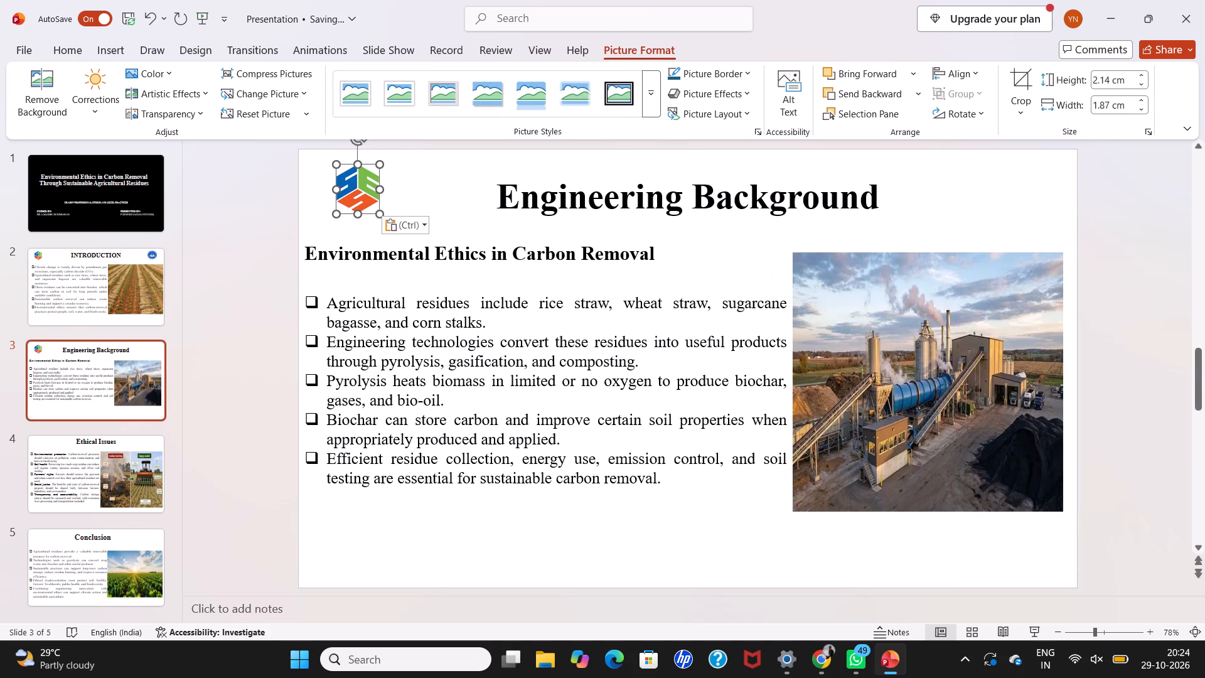
pyautogui.click(150, 288)
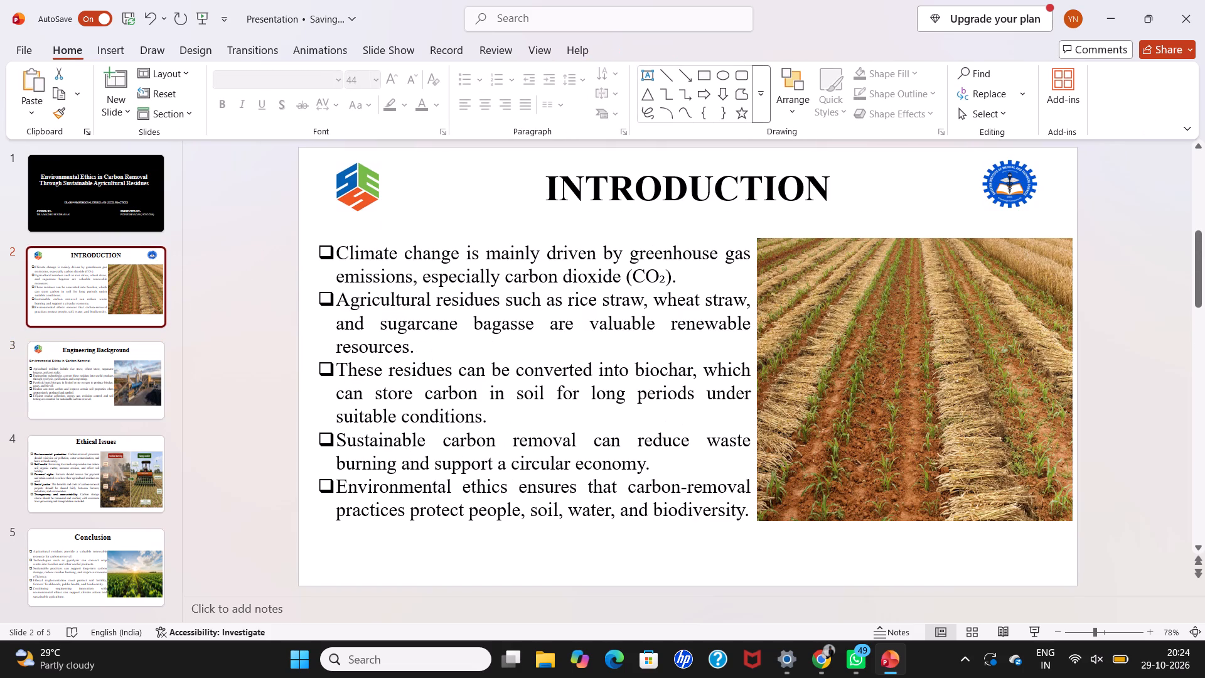
pyautogui.click(145, 453)
pyautogui.hotkey('ctrl', 'v')
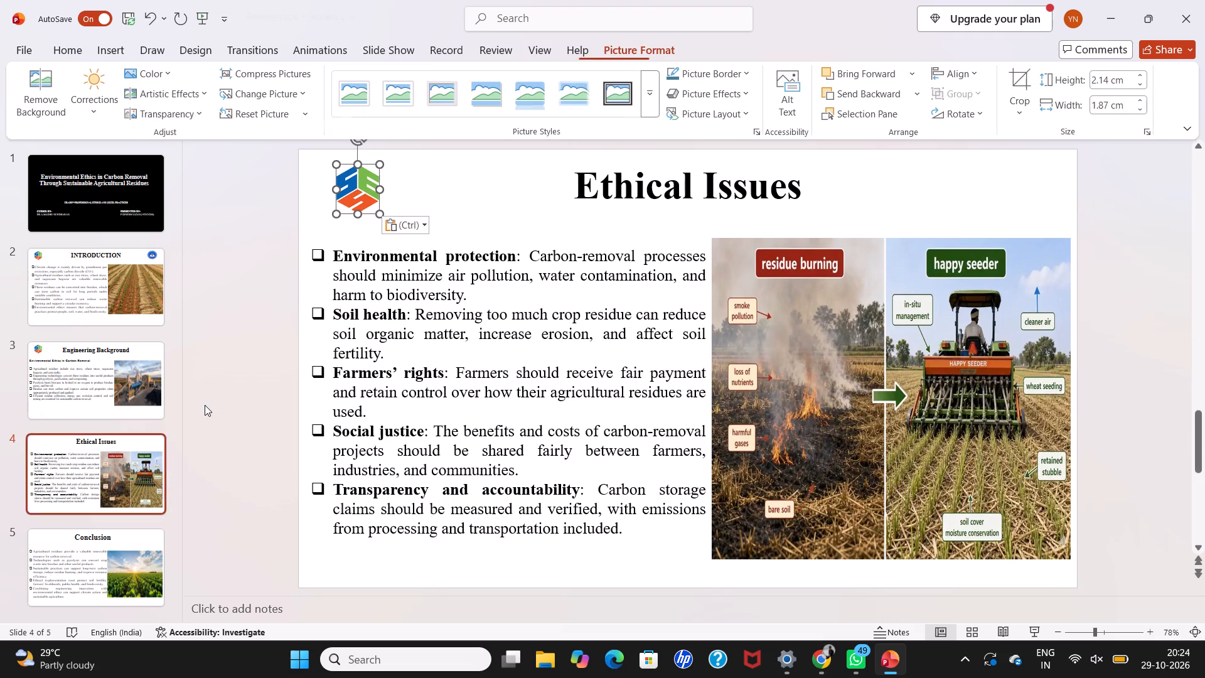
pyautogui.click(68, 576)
pyautogui.hotkey('ctrl', 'v')
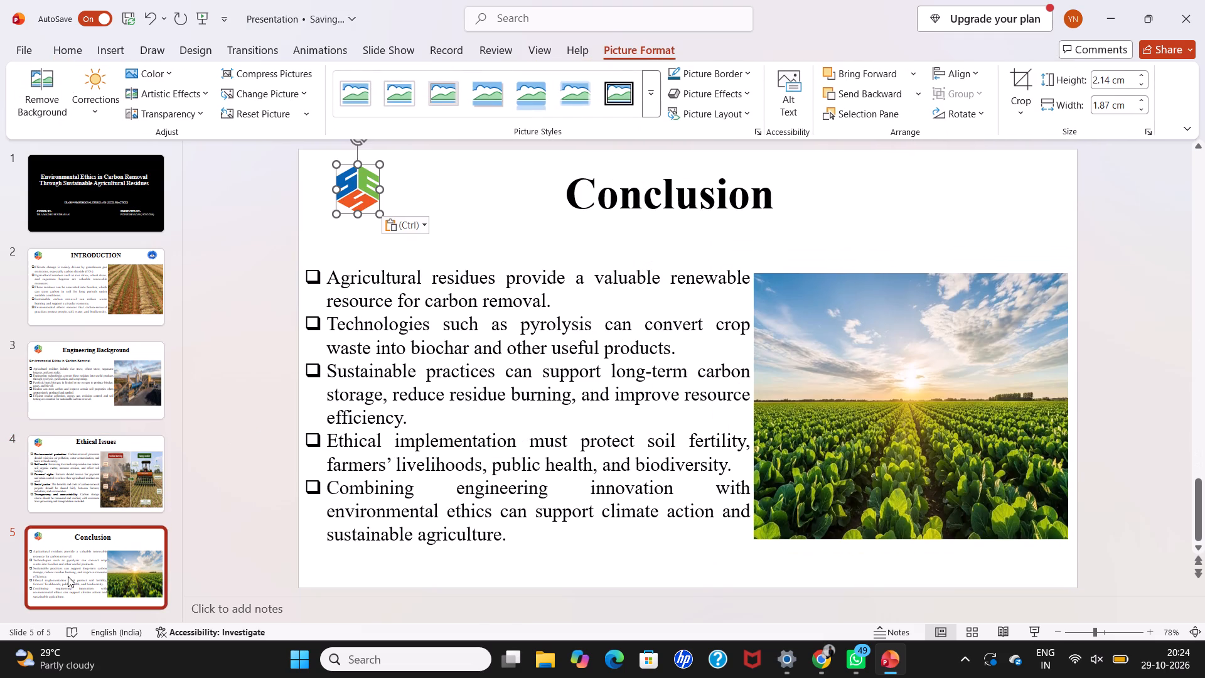
# Copy the institute logo from the Introduction slide onto the Engineering Background, Ethical Issues and Conclusion slides.
pyautogui.click(119, 298)
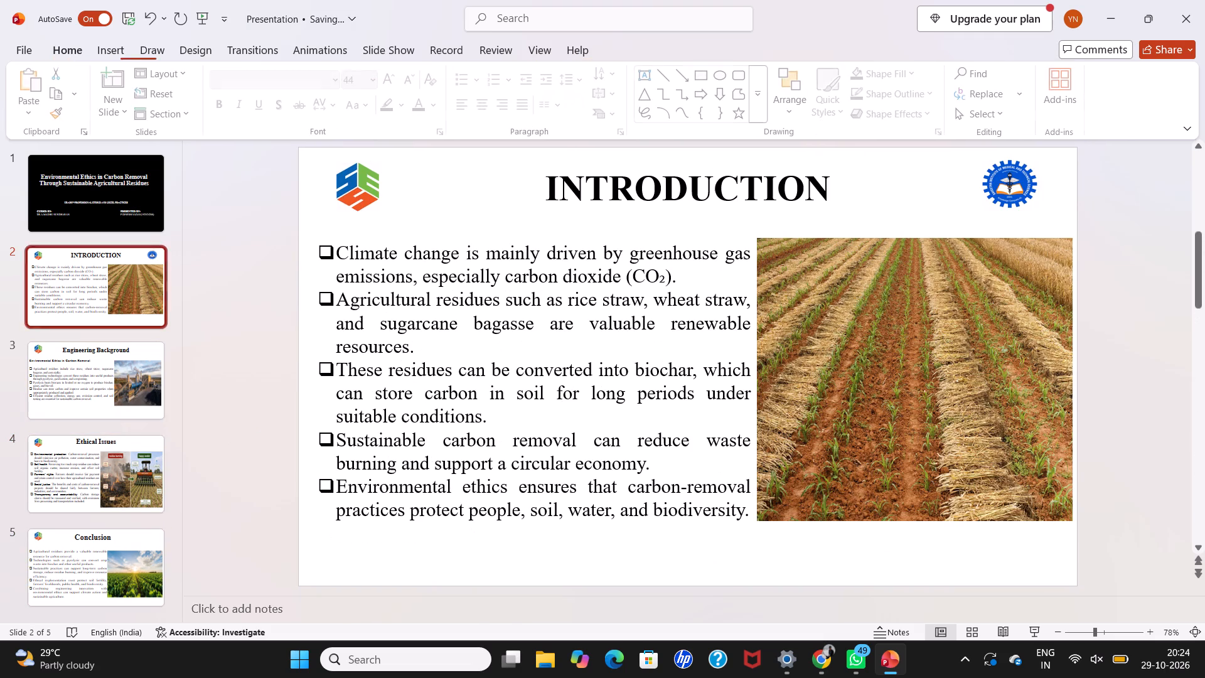
pyautogui.click(999, 188)
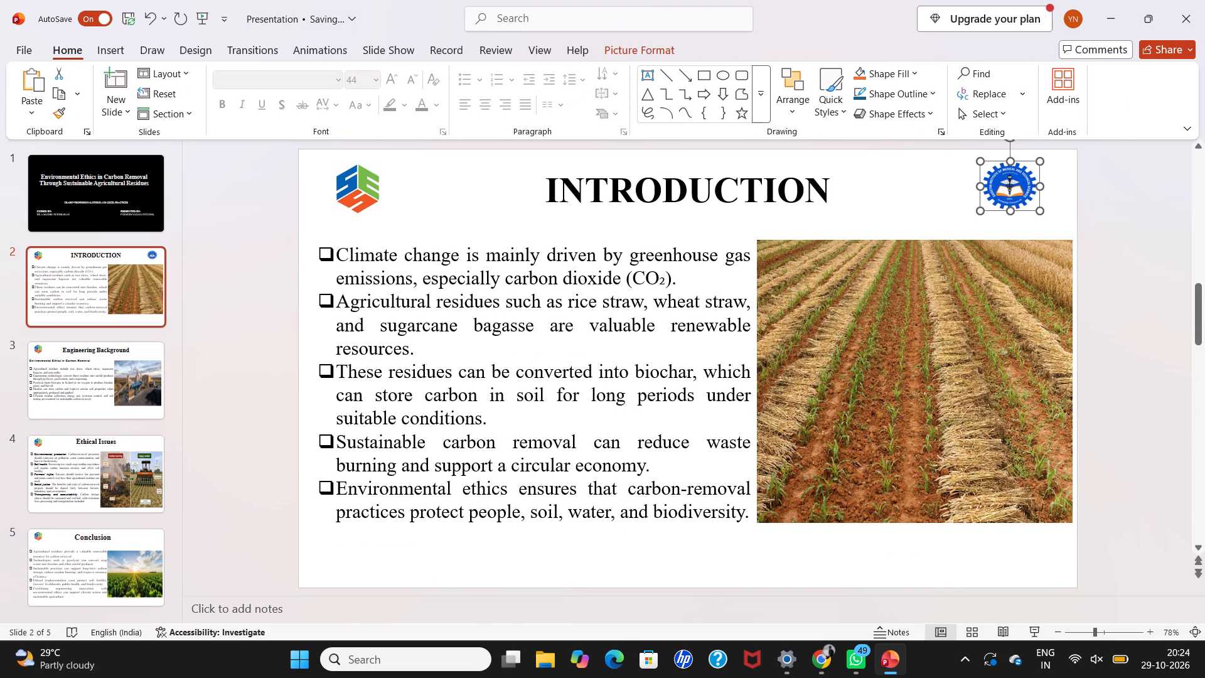
pyautogui.hotkey('ctrl', 'c')
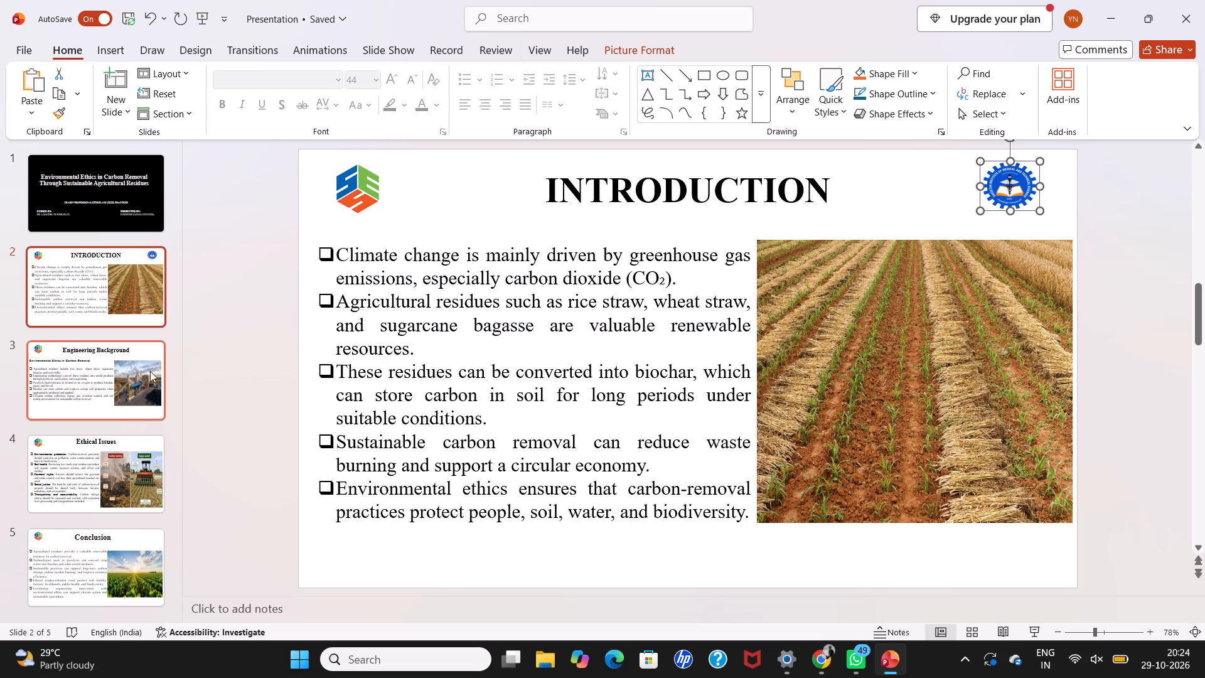
pyautogui.click(139, 372)
pyautogui.press('v')
pyautogui.hotkey('ctrl', 'v')
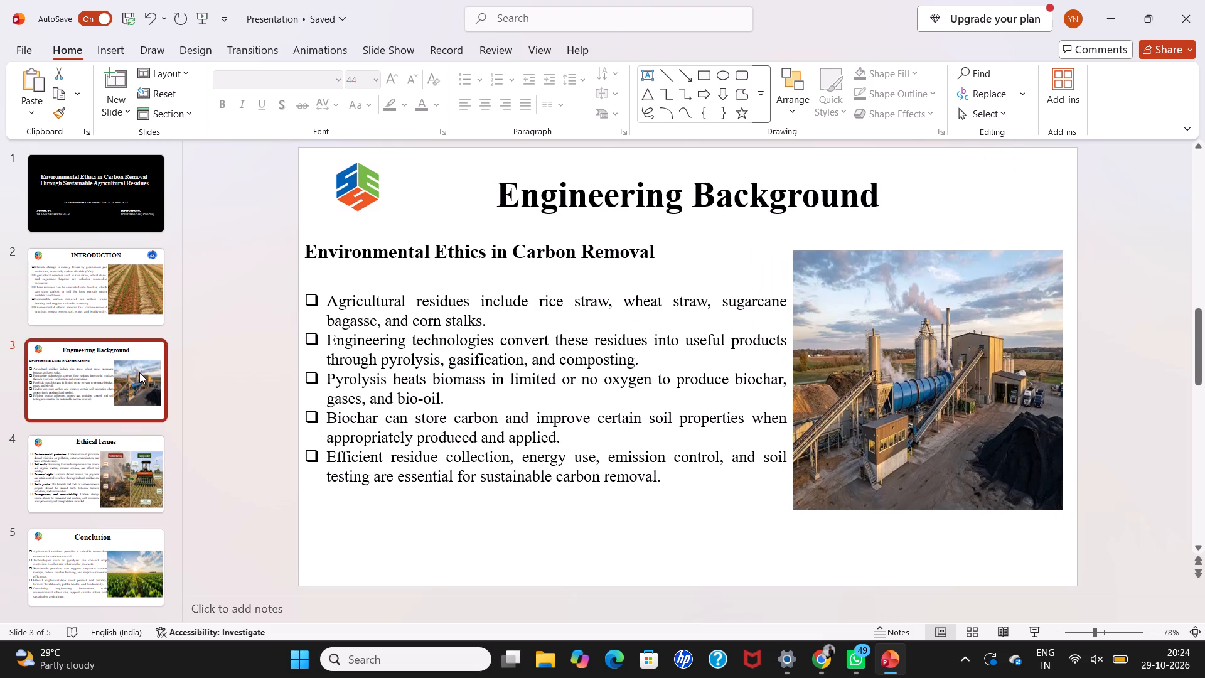
pyautogui.click(64, 466)
pyautogui.hotkey('ctrl', 'v')
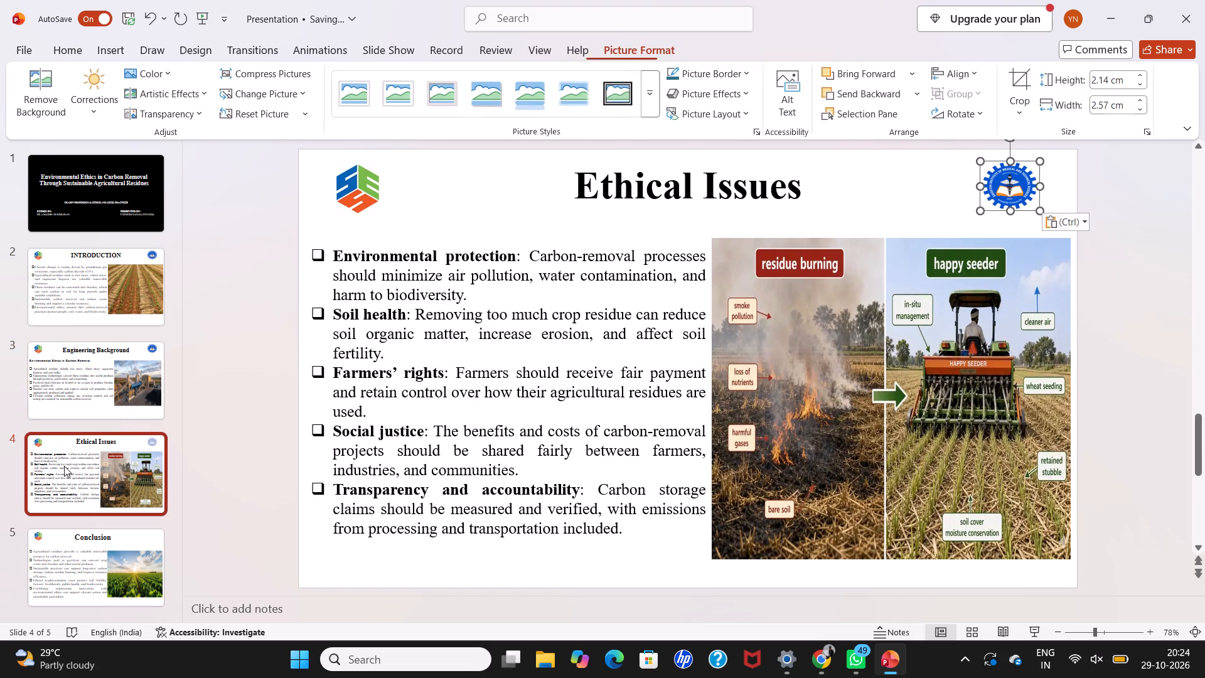
pyautogui.click(66, 554)
pyautogui.hotkey('ctrl', 'v')
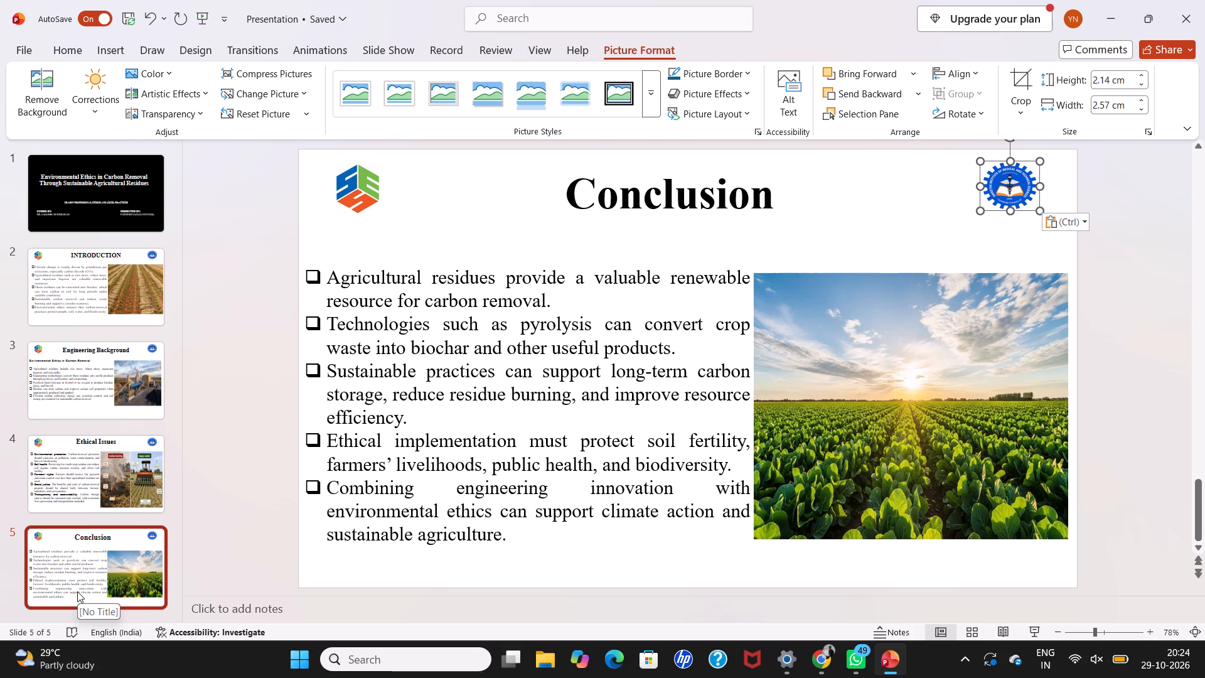
# Add a new slide with the Empty layout after the Conclusion slide.
pyautogui.click(76, 49)
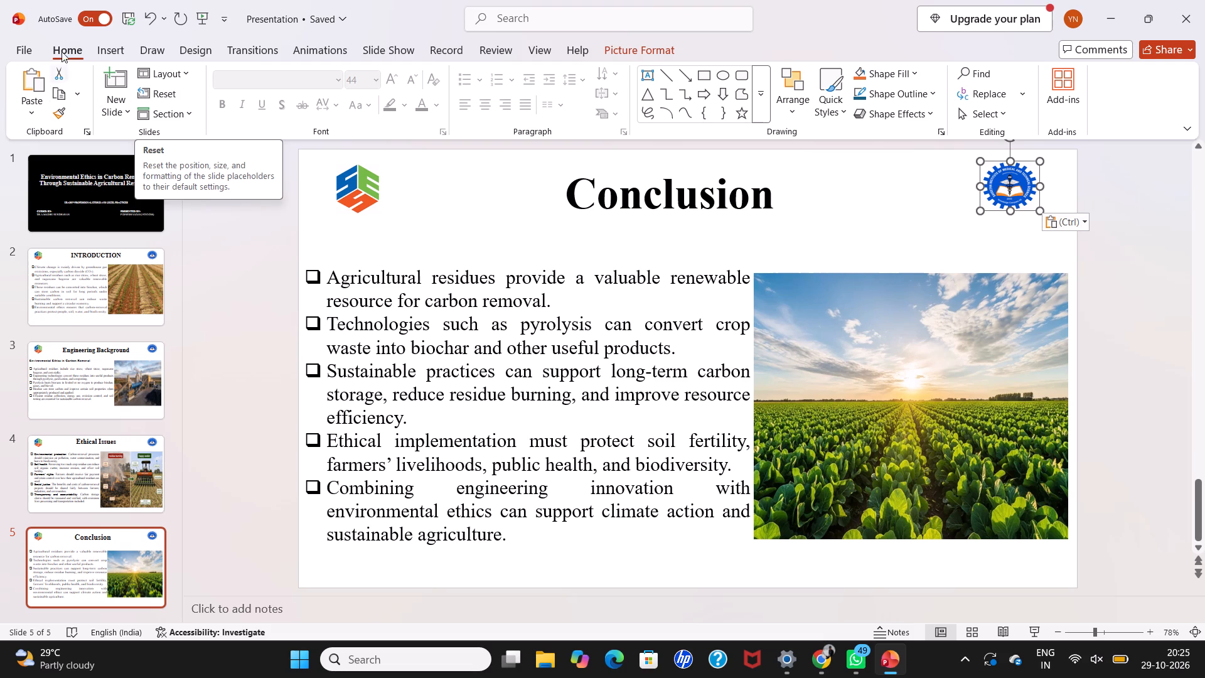
pyautogui.click(117, 105)
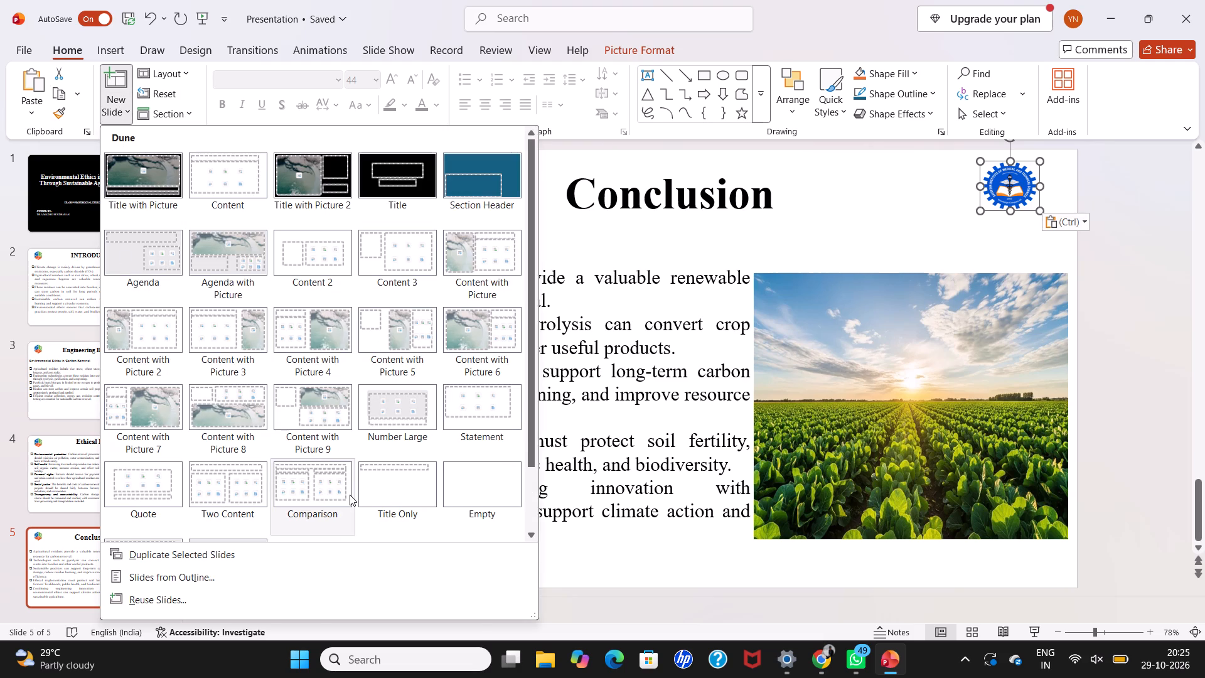
pyautogui.click(503, 505)
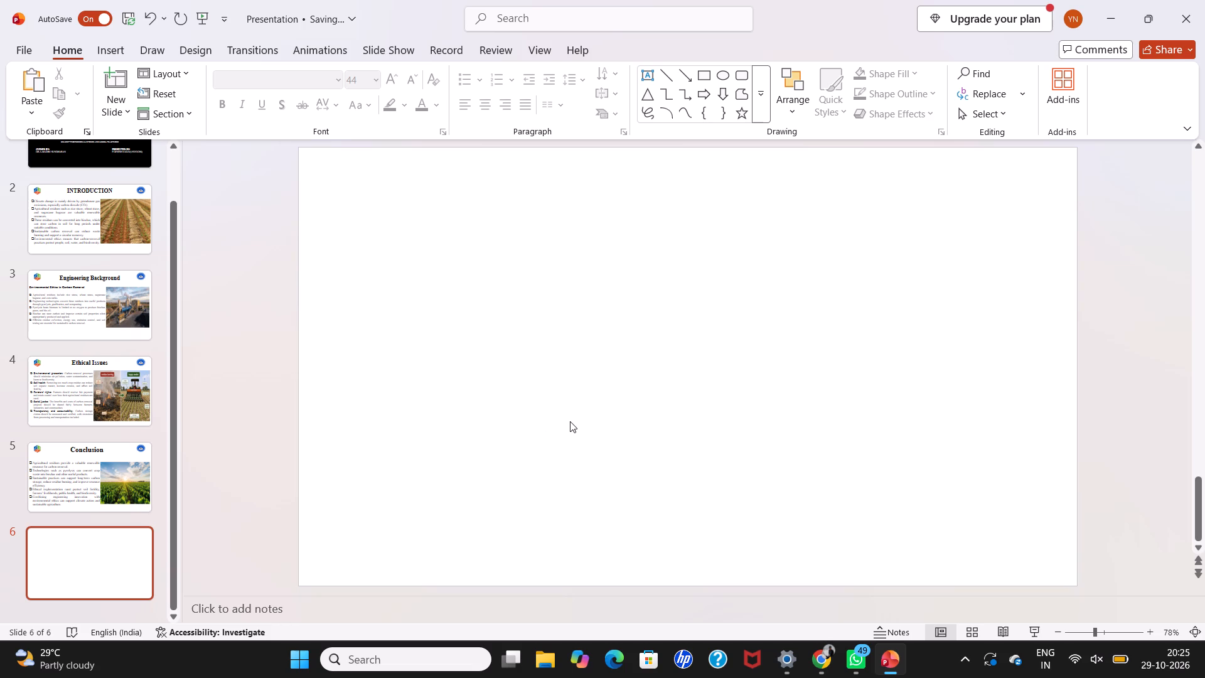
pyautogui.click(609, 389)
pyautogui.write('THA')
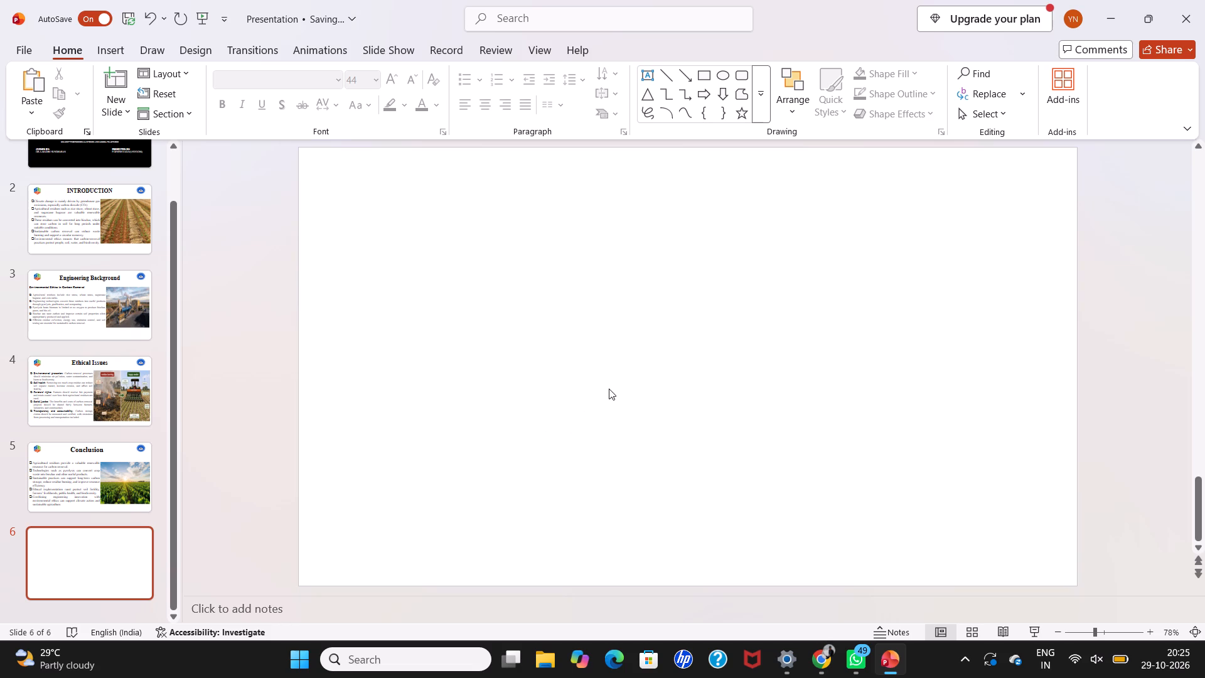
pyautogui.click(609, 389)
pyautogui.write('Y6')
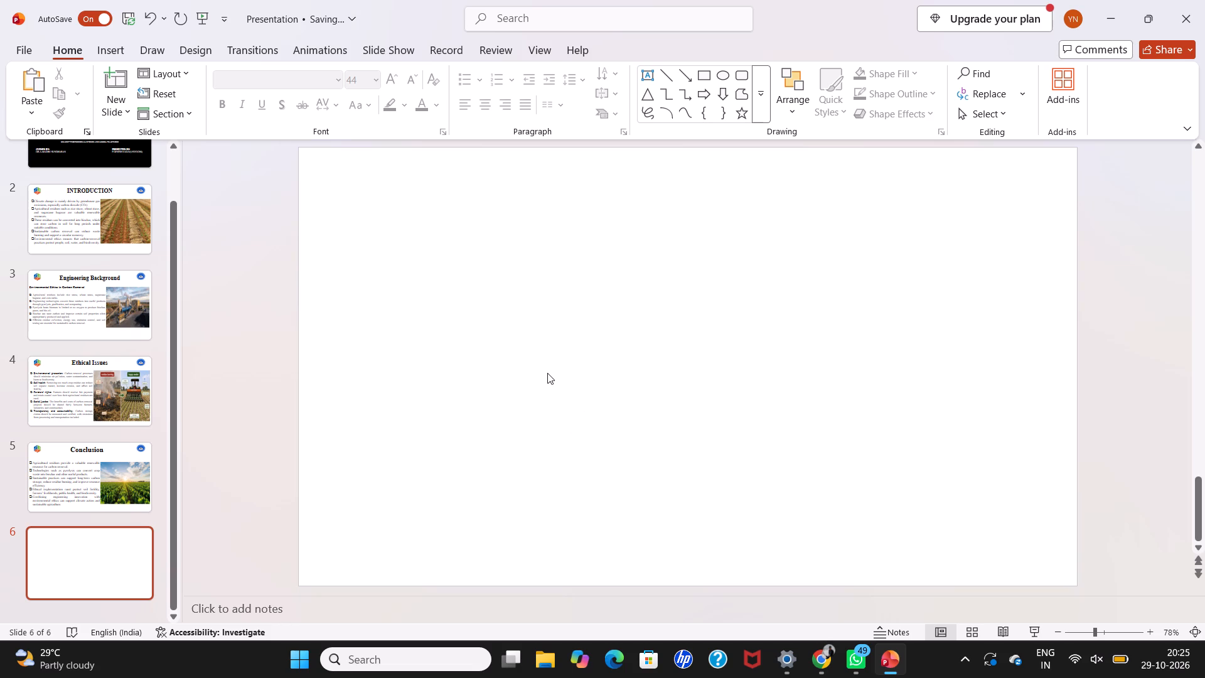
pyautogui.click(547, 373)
# Insert a text box reading "THANK YOU" on the blank closing slide.
pyautogui.click(111, 45)
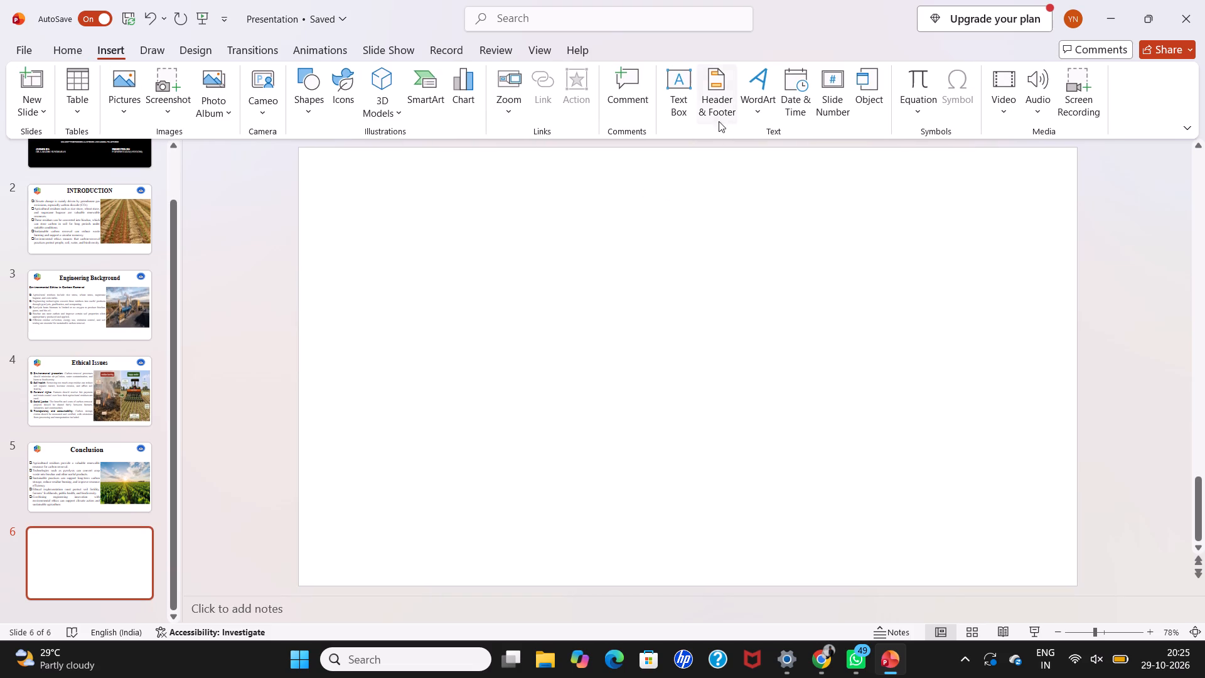
pyautogui.click(683, 92)
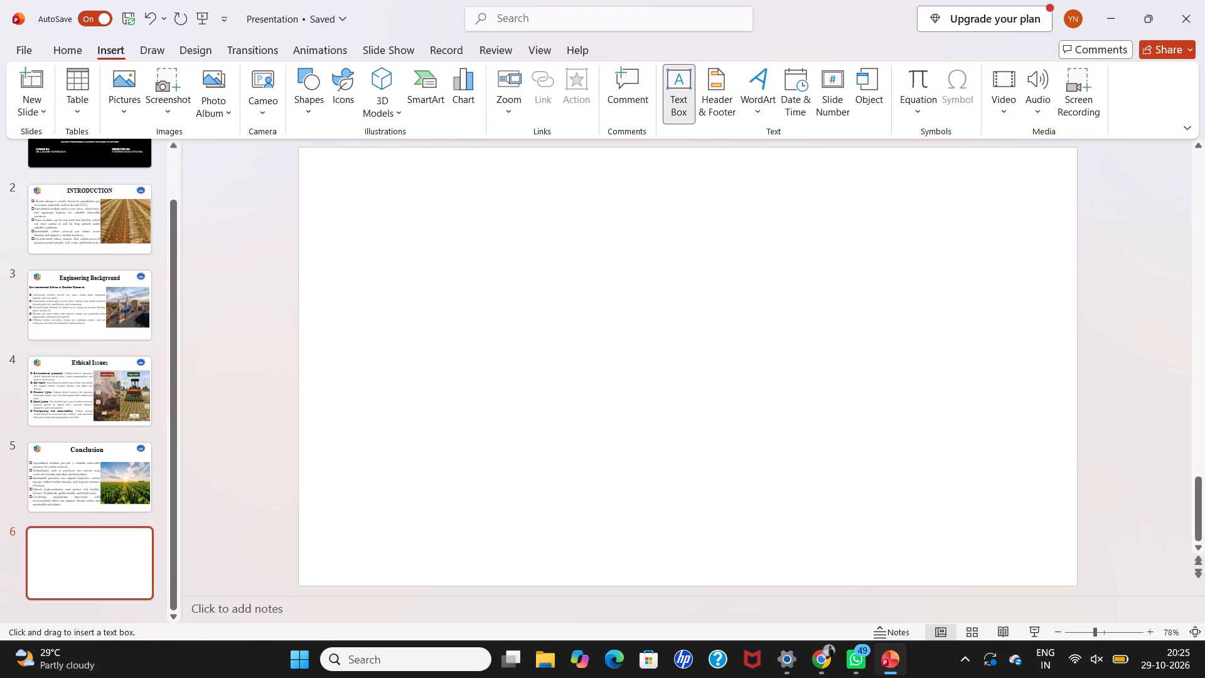
pyautogui.click(686, 269)
pyautogui.write('THA')
pyautogui.write('NK YOU')
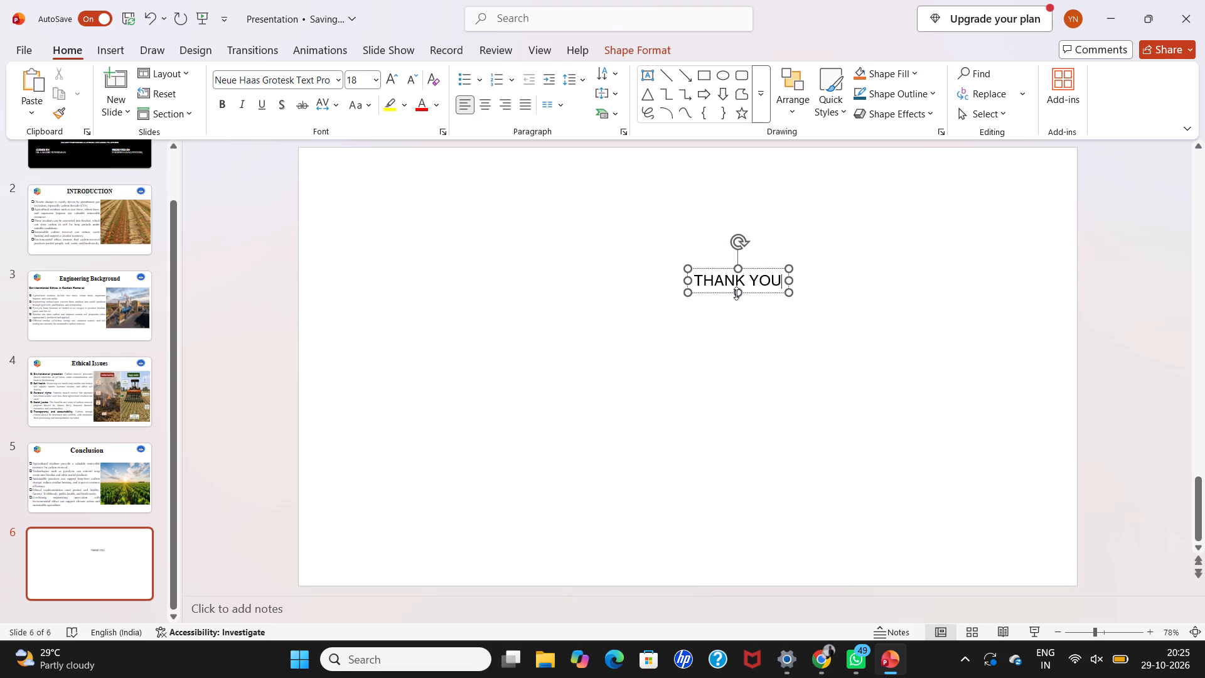
pyautogui.moveTo(738, 293); pyautogui.dragTo(743, 480)
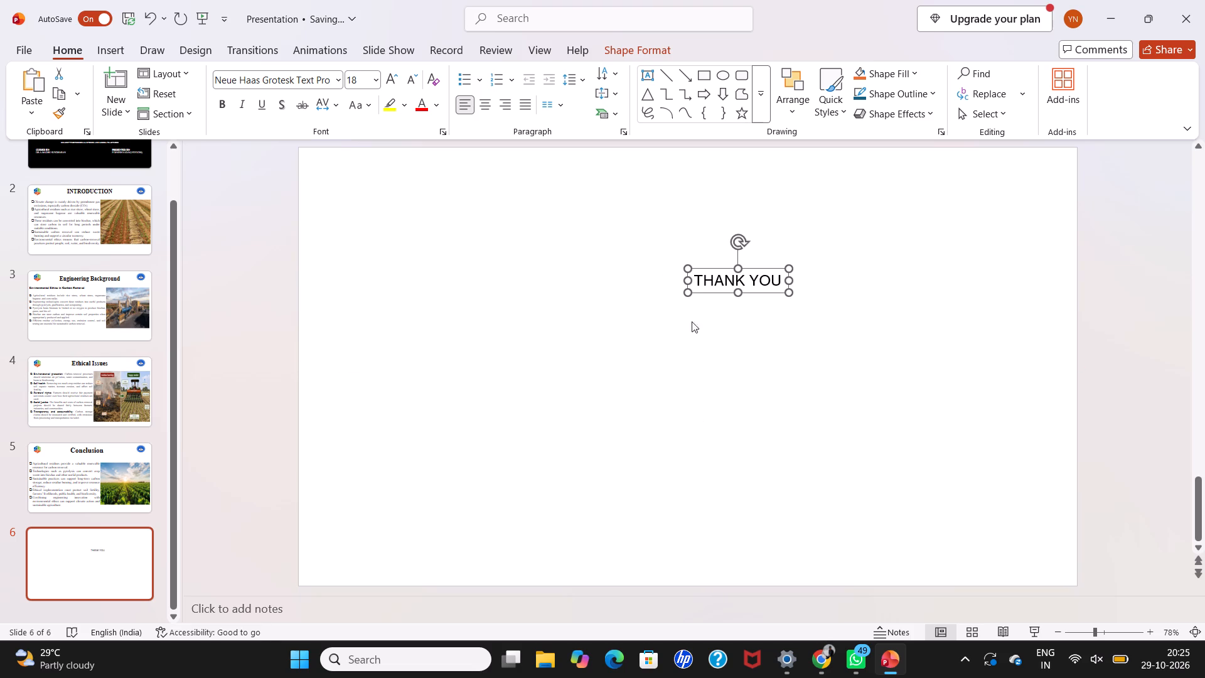
pyautogui.click(715, 280)
pyautogui.moveTo(688, 266); pyautogui.dragTo(686, 276)
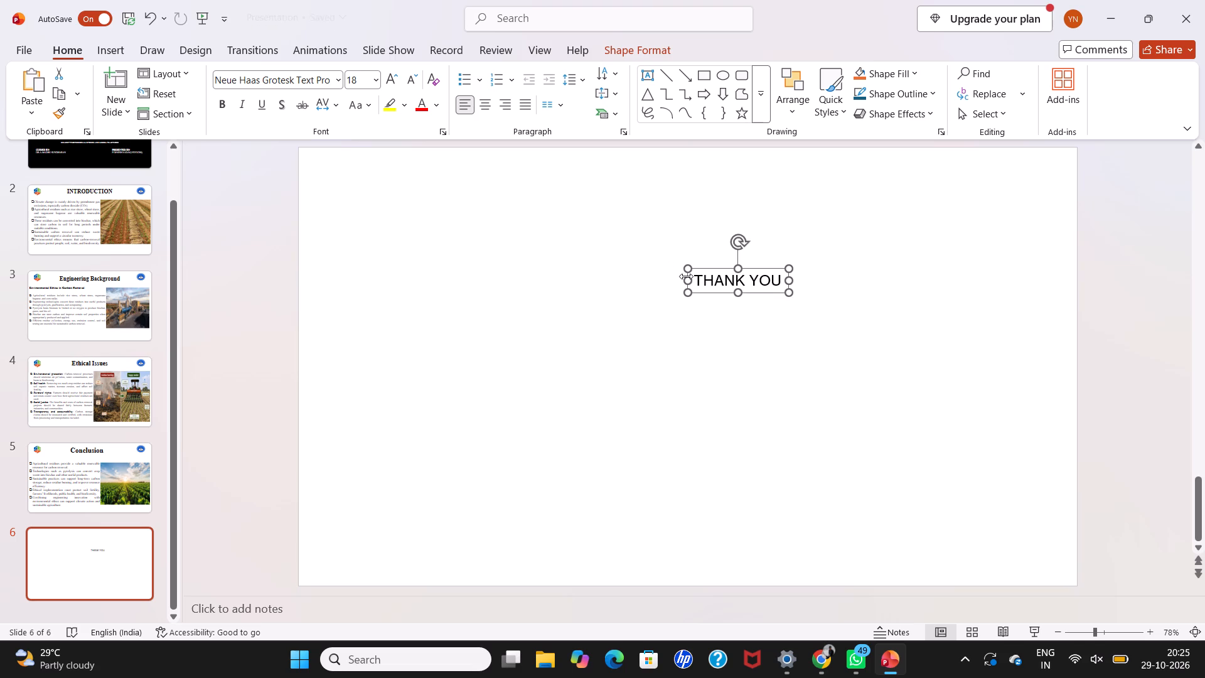
# Set the font size of the THANK YOU text on the closing slide to 72.
pyautogui.click(365, 78)
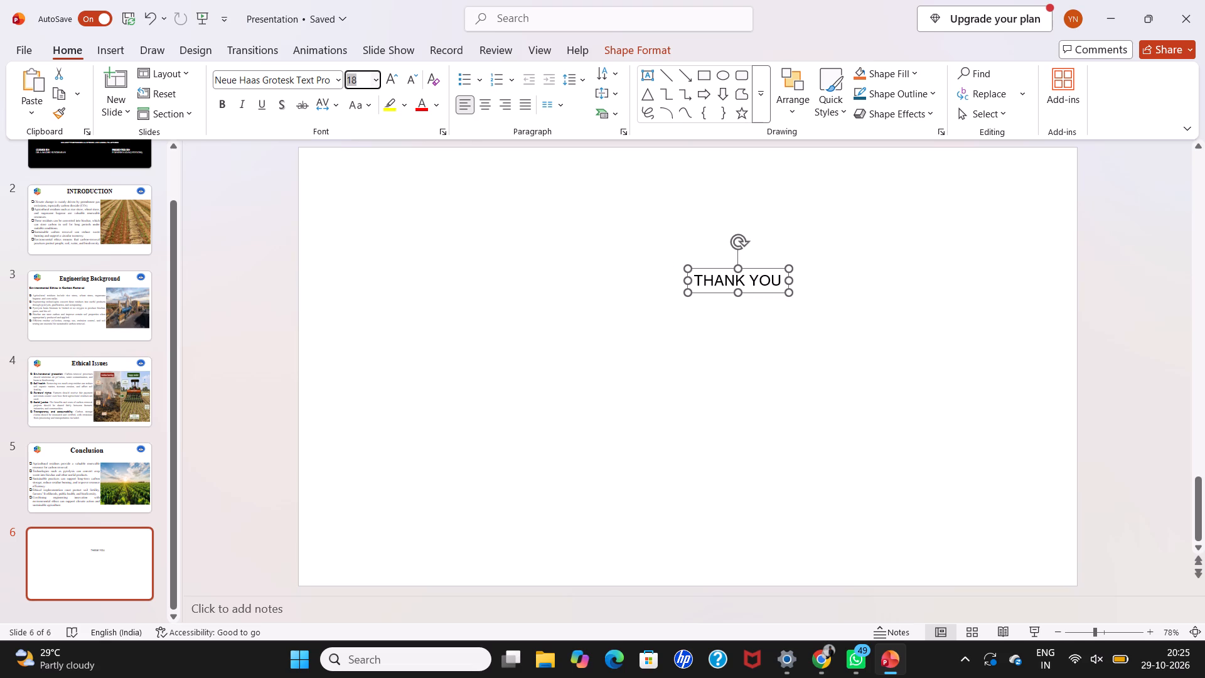
pyautogui.moveTo(374, 80); pyautogui.dragTo(373, 336)
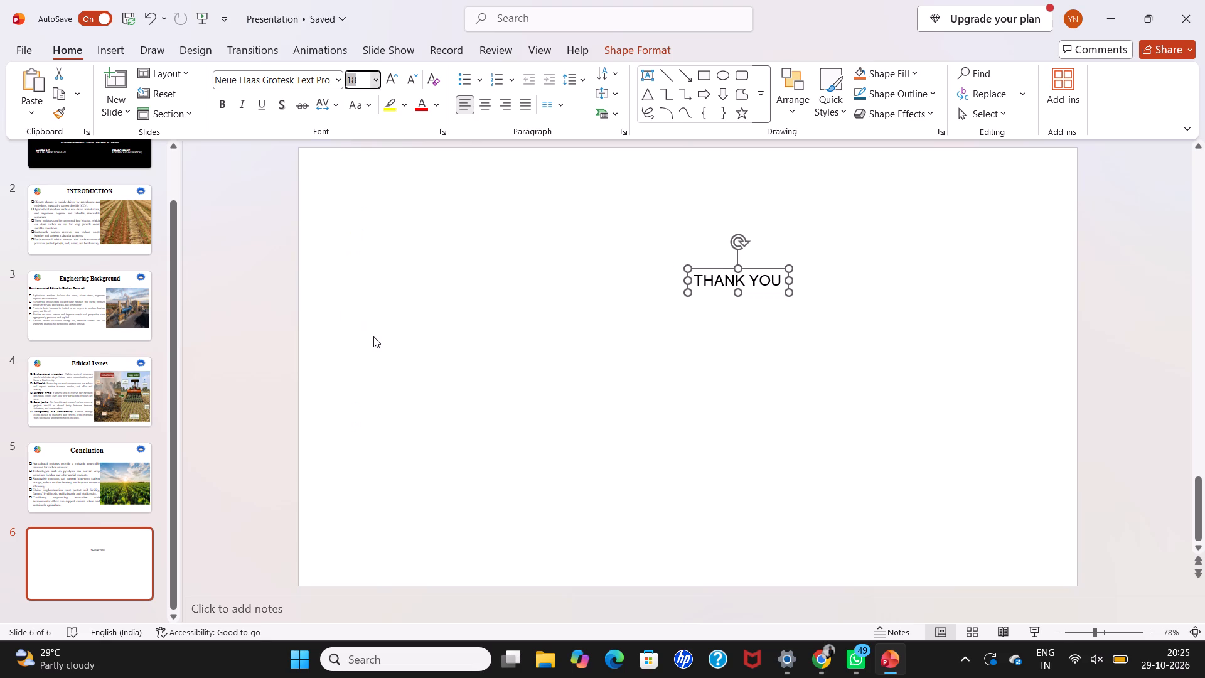
pyautogui.click(373, 336)
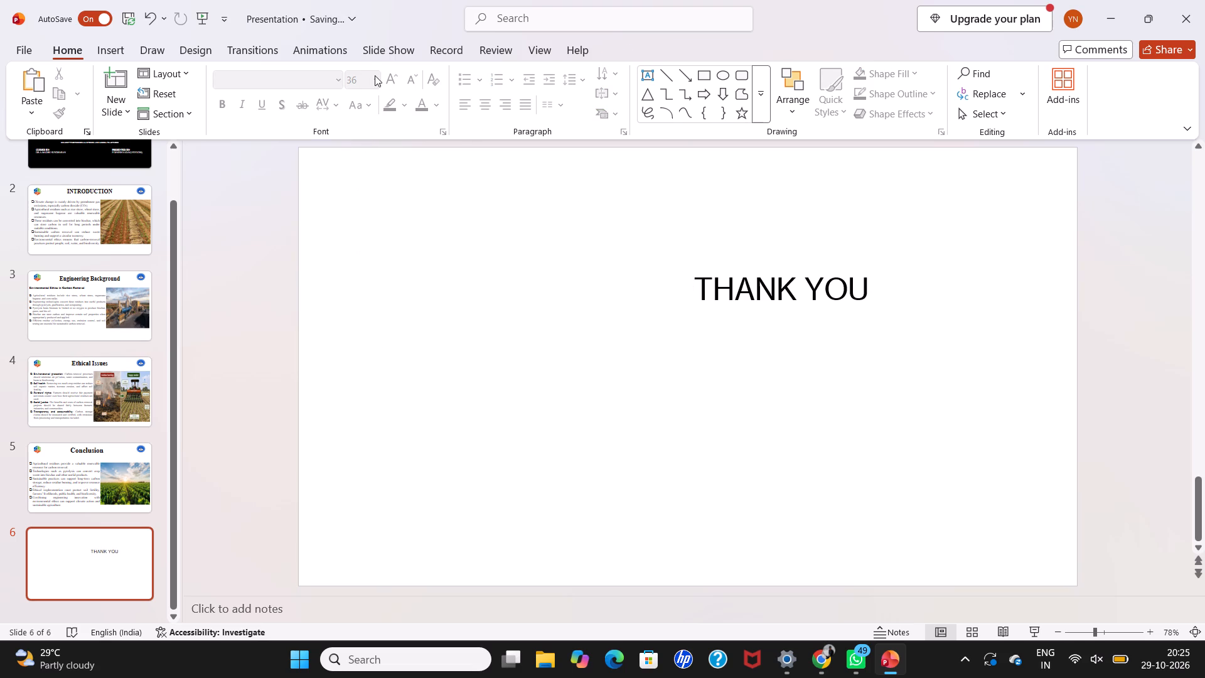
pyautogui.click(378, 78)
pyautogui.click(703, 260)
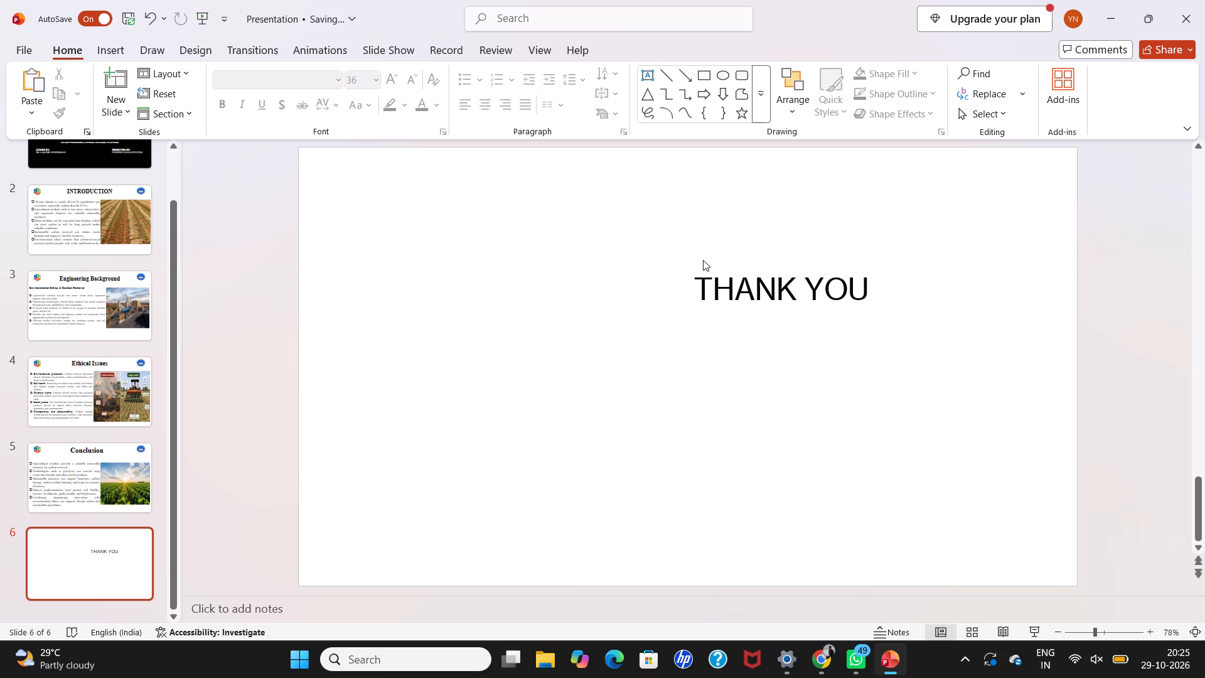
pyautogui.click(707, 267)
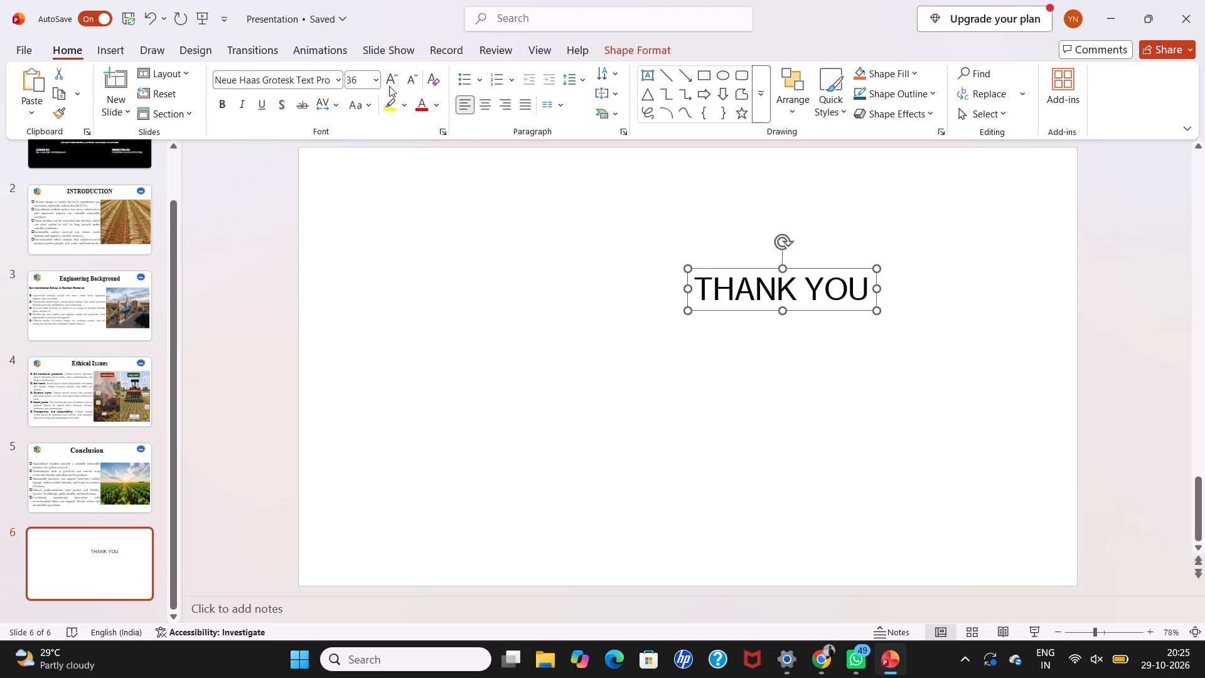
pyautogui.moveTo(378, 74); pyautogui.dragTo(364, 441)
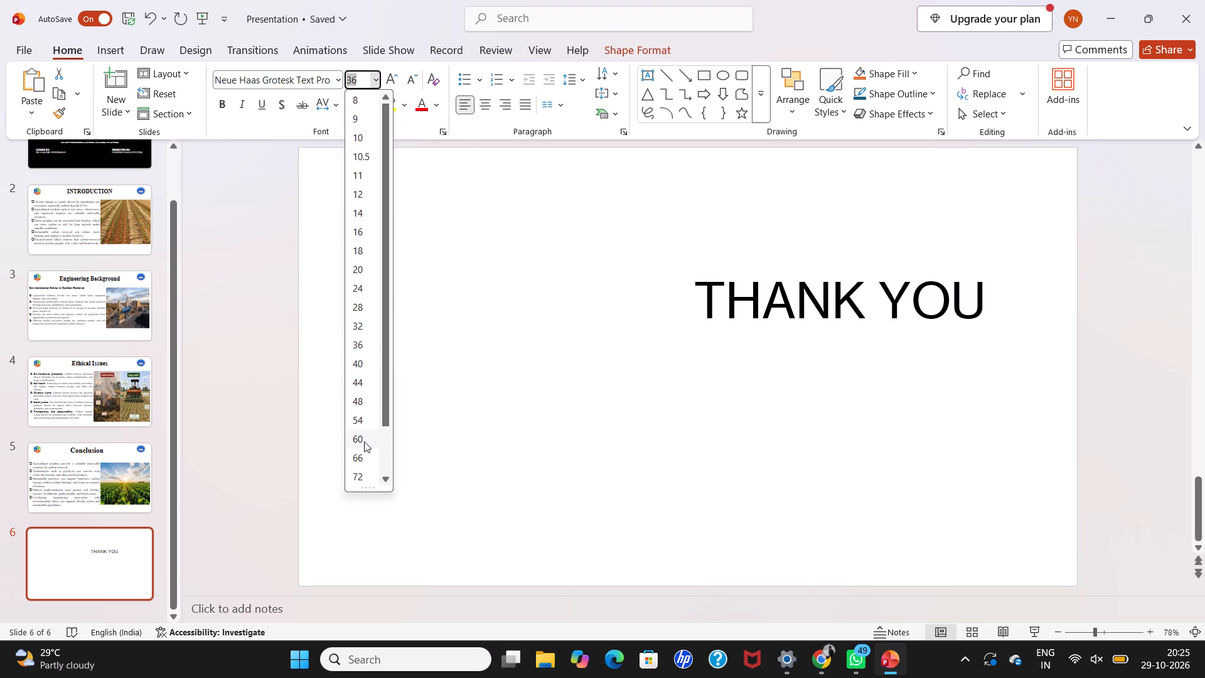
pyautogui.moveTo(364, 441); pyautogui.dragTo(361, 474)
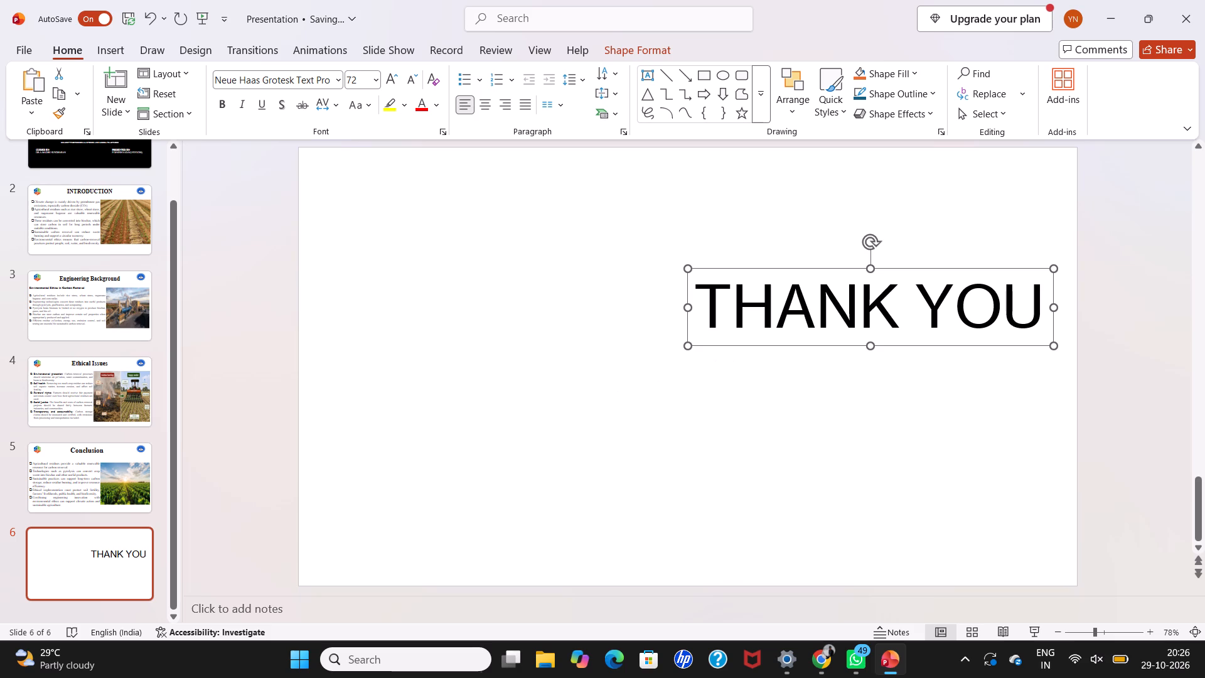
# Widen the THANK YOU text box across nearly the full slide width and centre its text.
pyautogui.moveTo(688, 307); pyautogui.dragTo(471, 313)
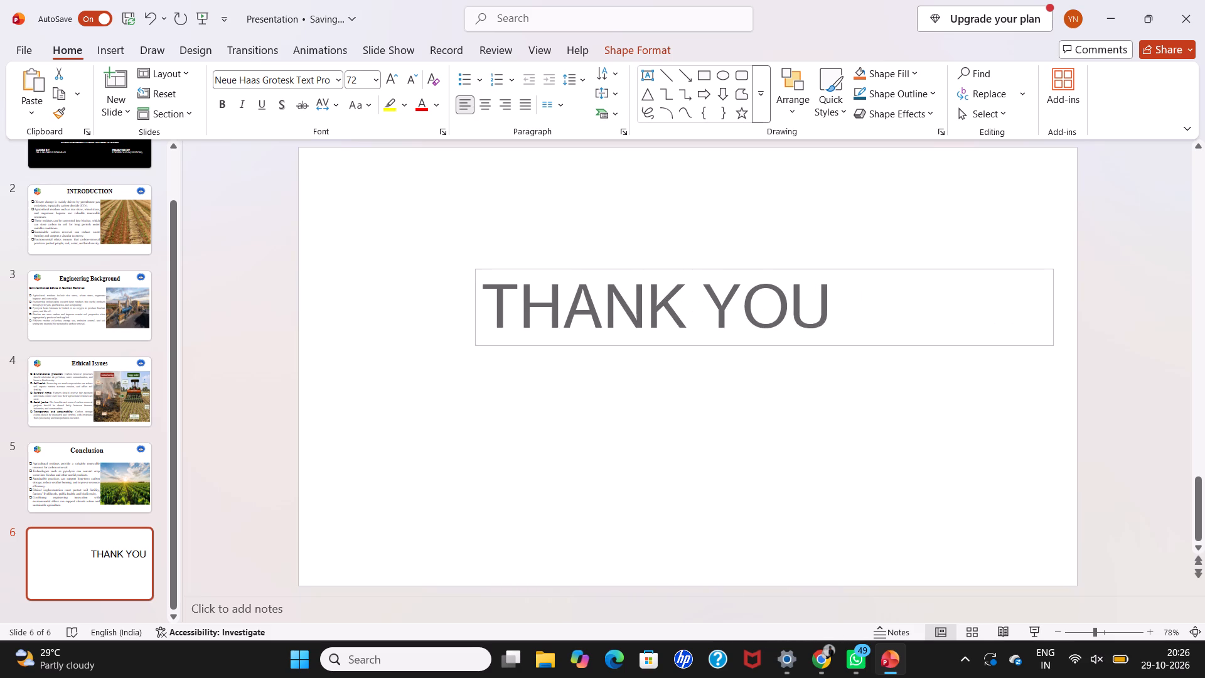
pyautogui.moveTo(471, 313); pyautogui.dragTo(471, 313)
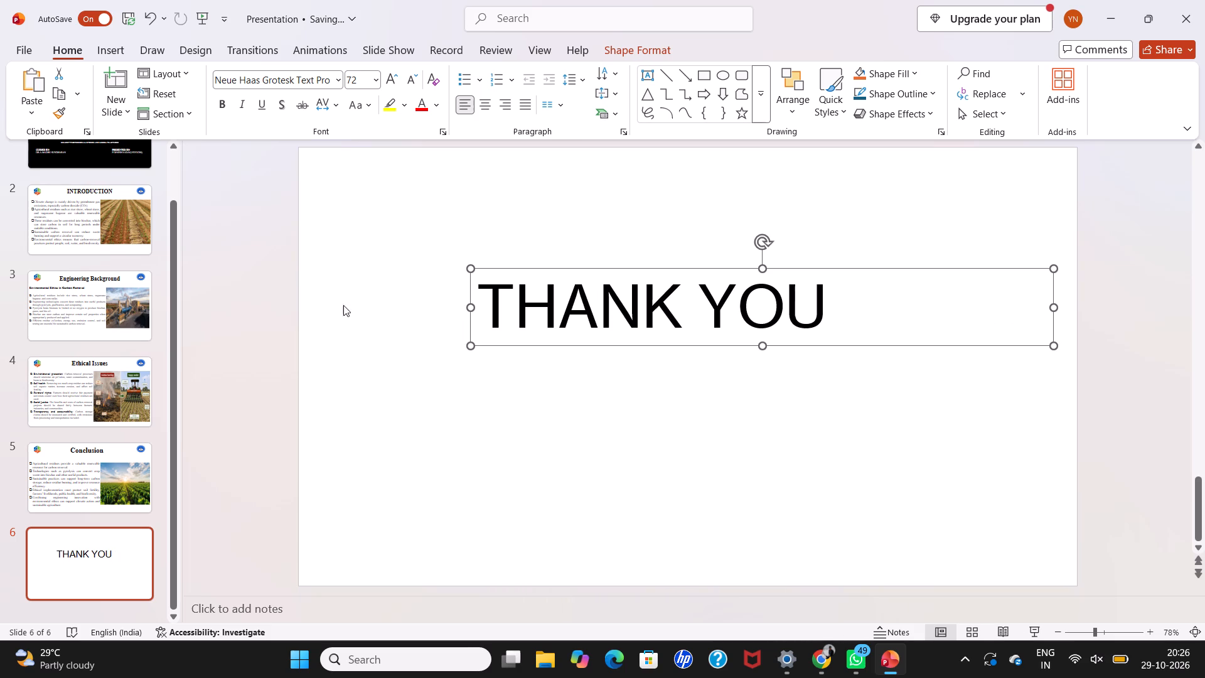
pyautogui.moveTo(473, 309); pyautogui.dragTo(341, 303)
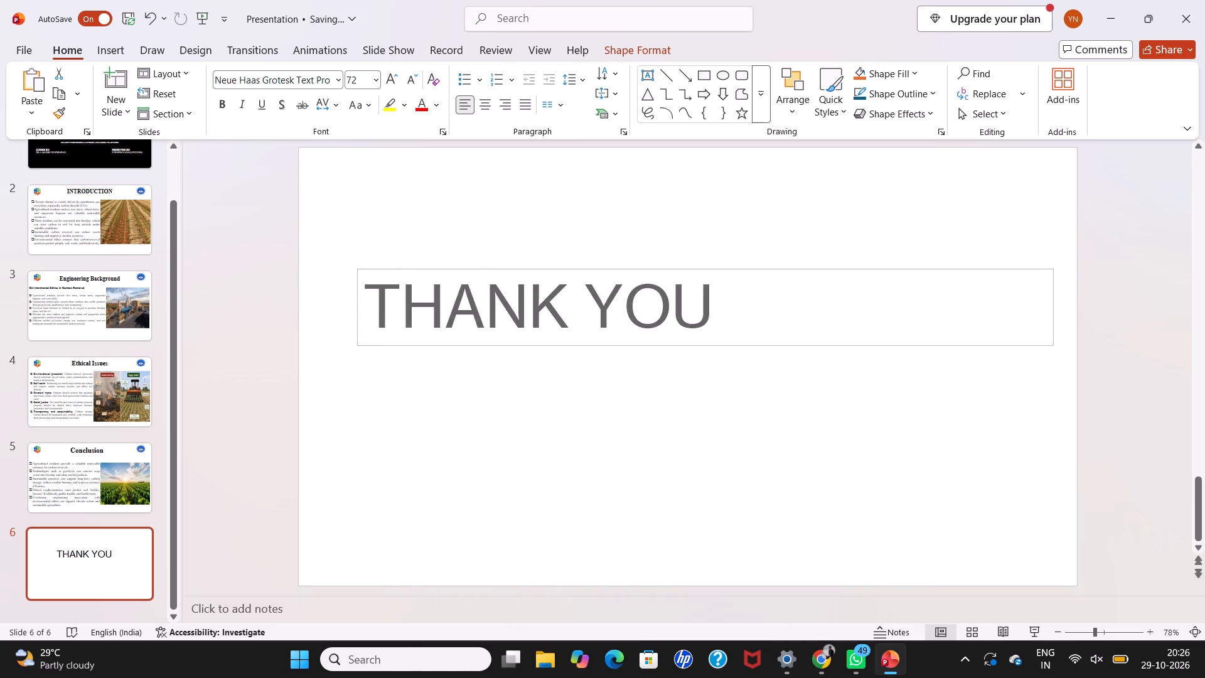
pyautogui.moveTo(341, 303); pyautogui.dragTo(311, 296)
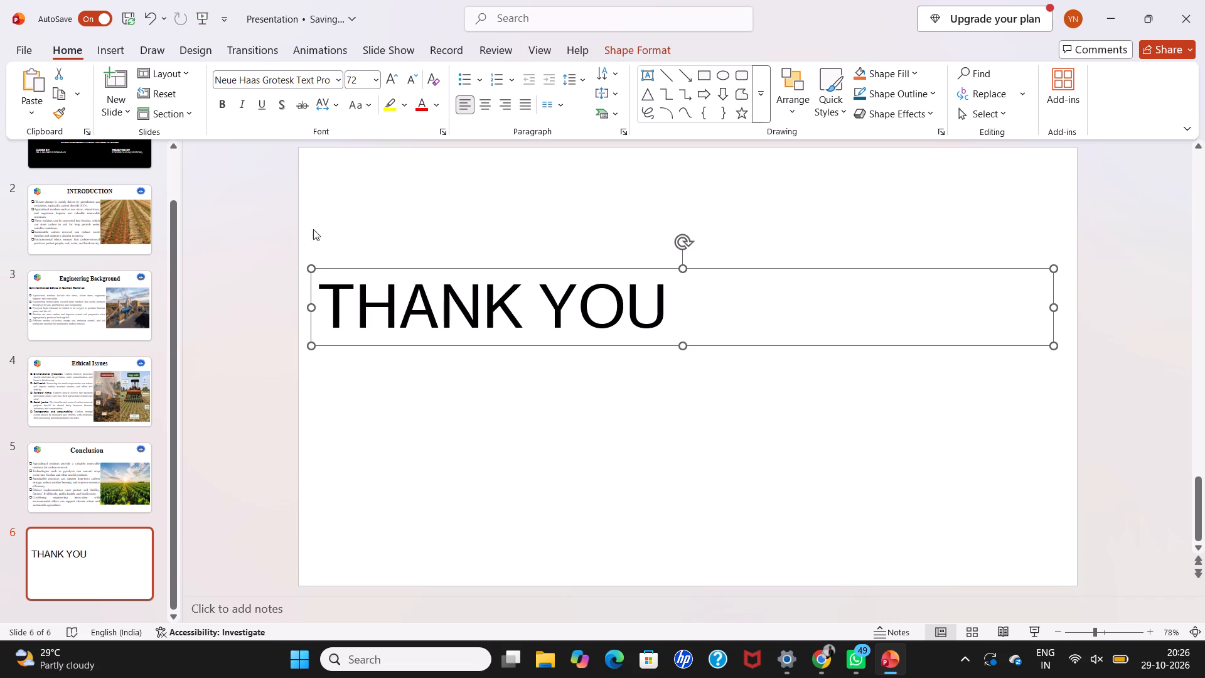
pyautogui.click(480, 106)
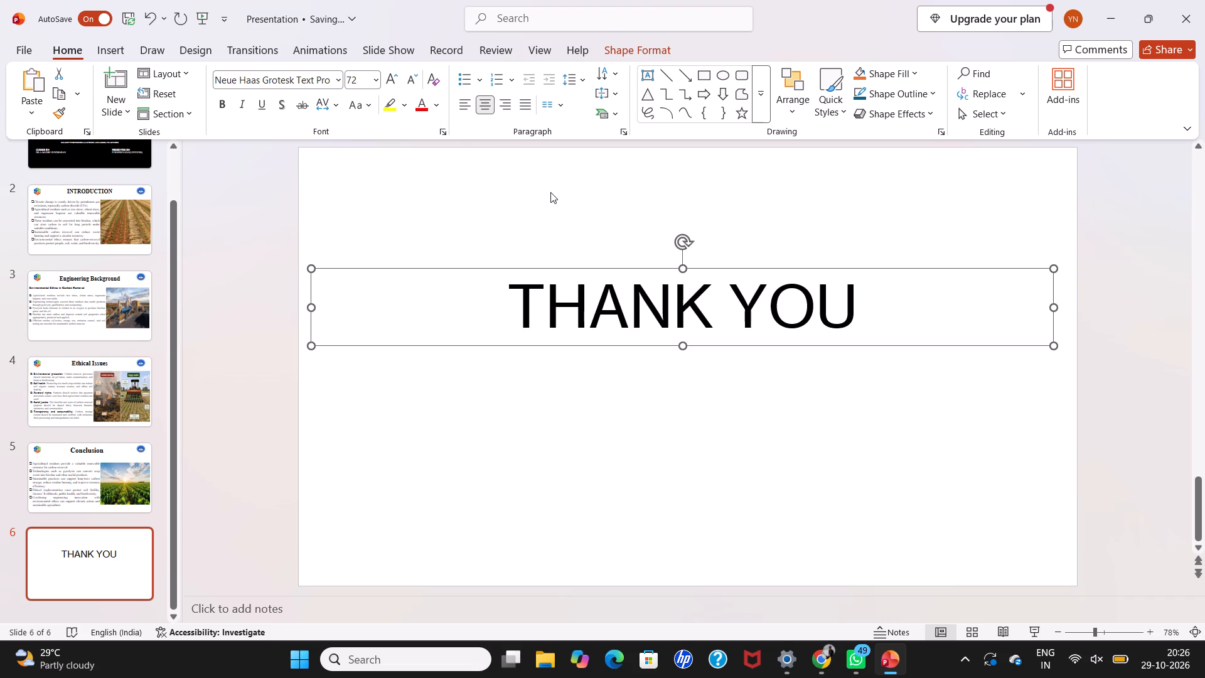
# Make the THANK YOU text bold and set its font to Times New Roman.
pyautogui.hotkey('ctrl', 'b')
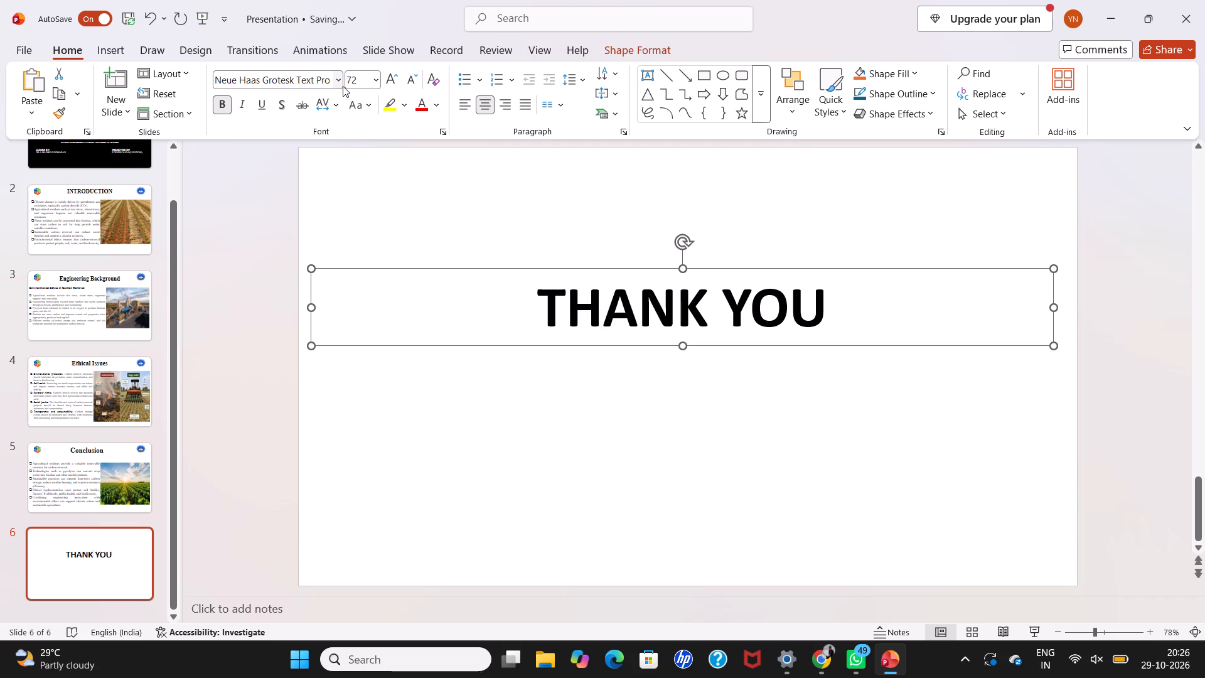
pyautogui.click(338, 80)
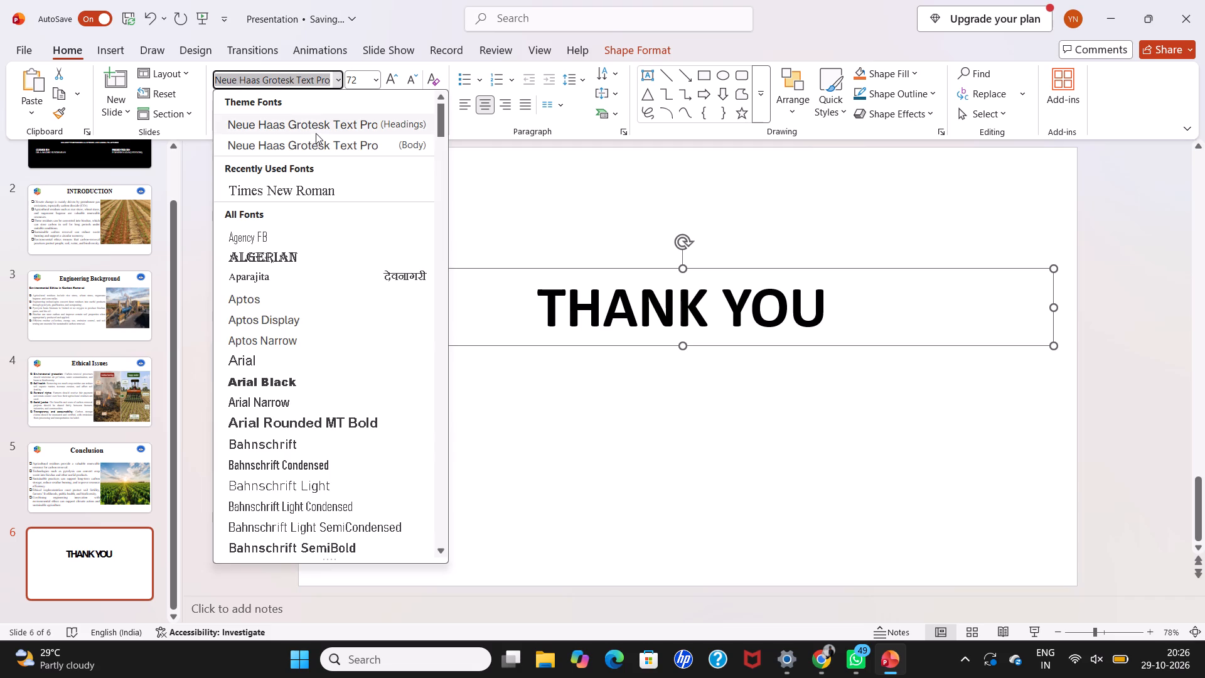
pyautogui.click(308, 187)
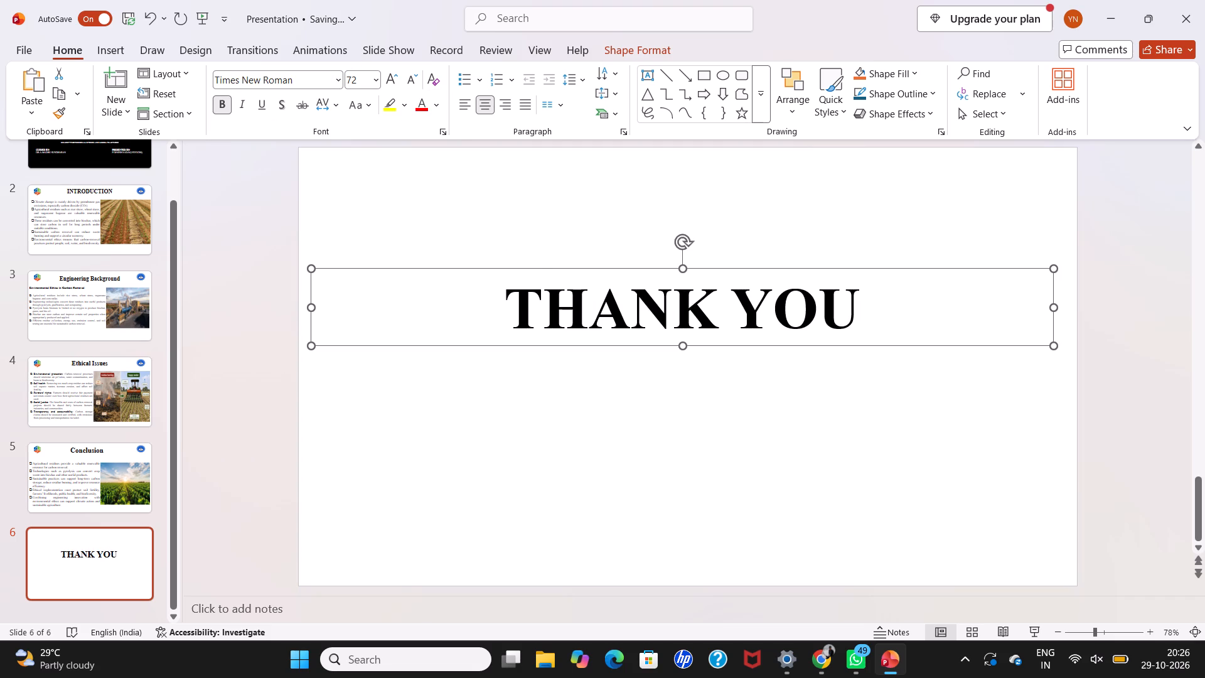
# Widen the gap between the words THANK and YOU by one extra space.
pyautogui.click(720, 309)
pyautogui.press('space')
pyautogui.press('space')
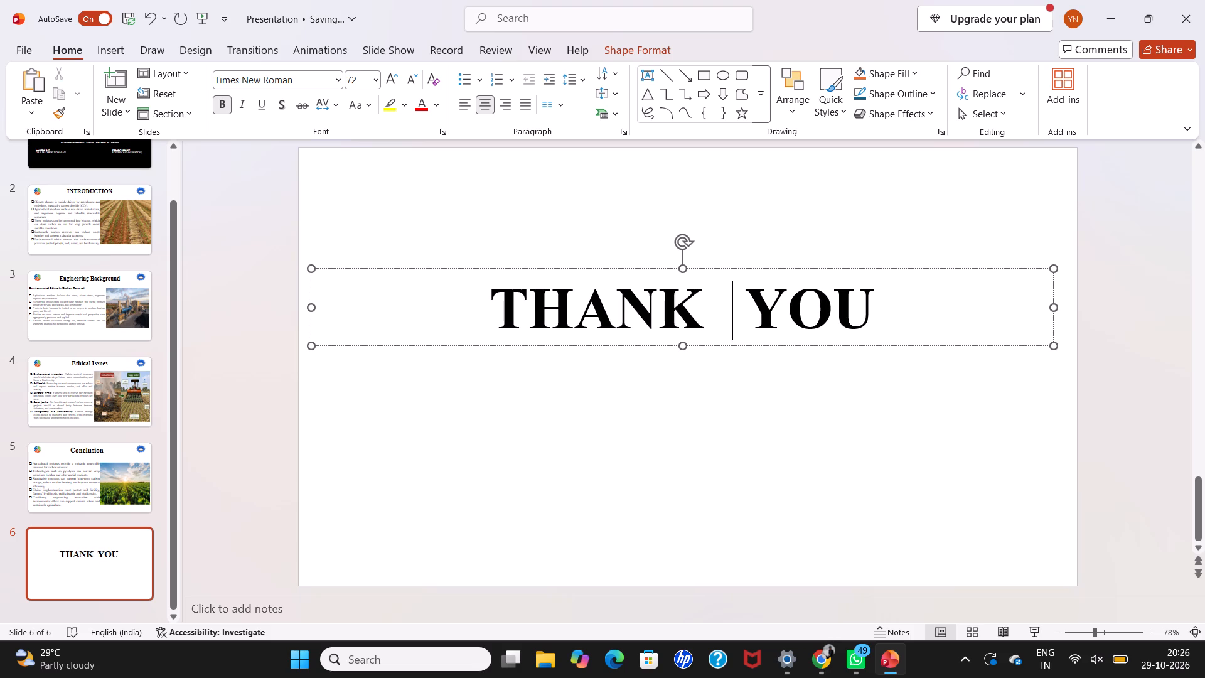
pyautogui.press('BackSpace')
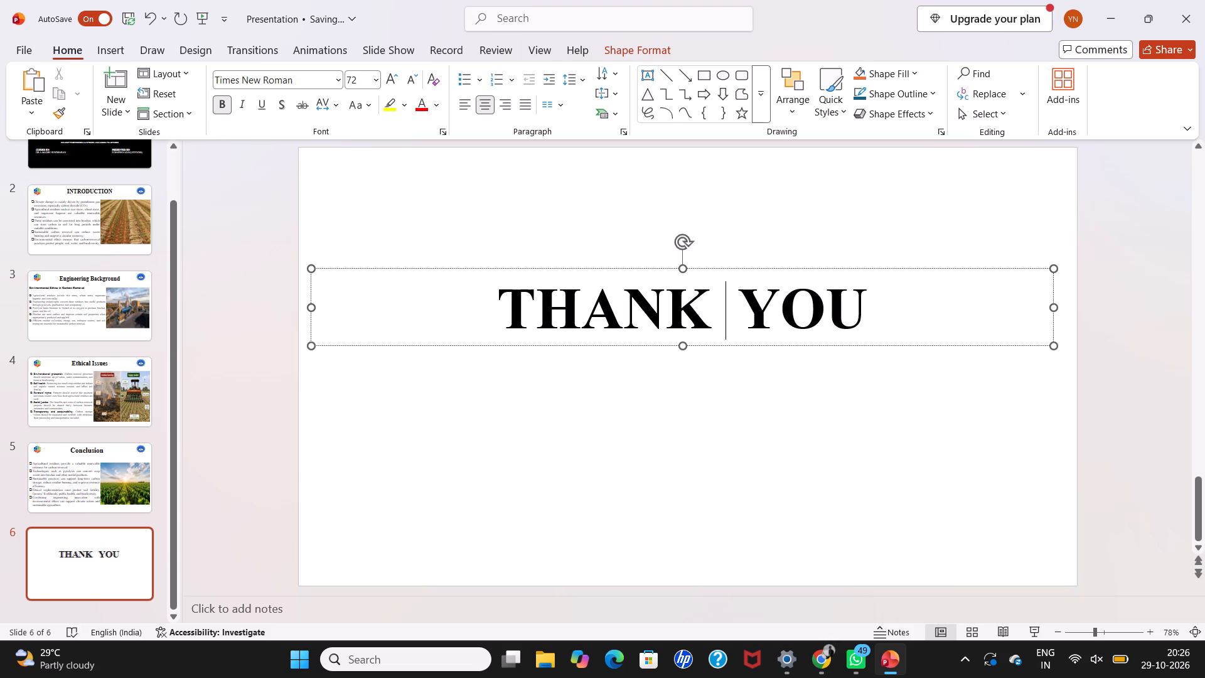
pyautogui.click(671, 432)
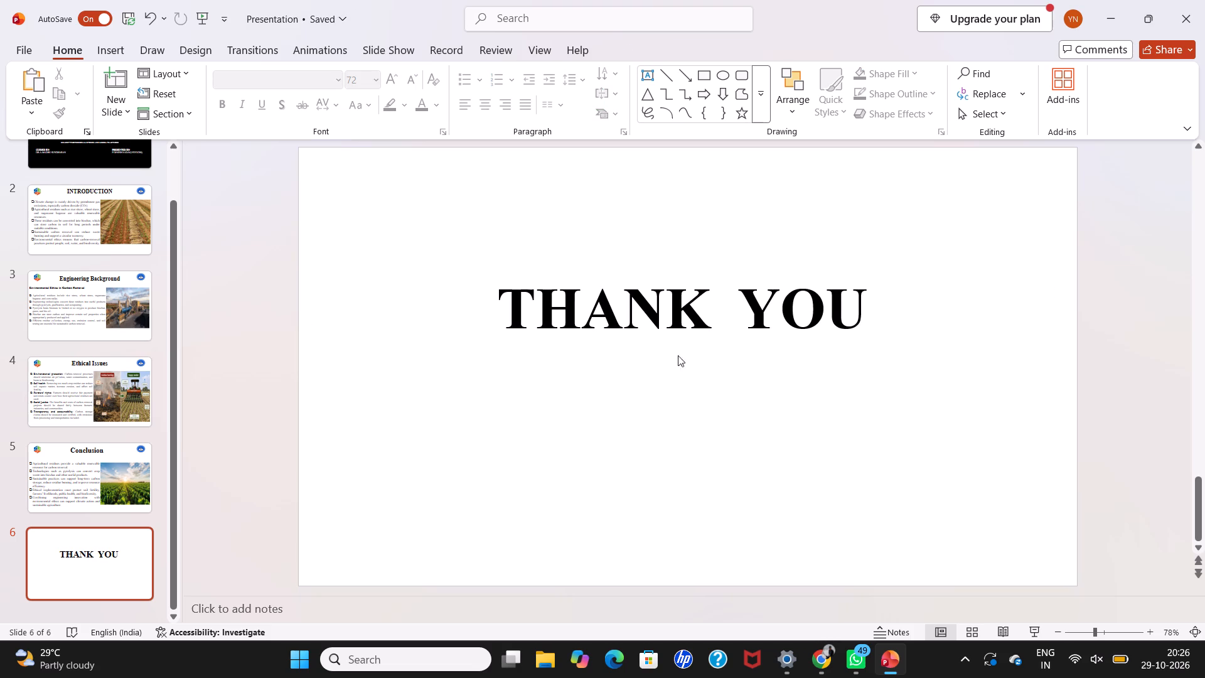
# Move the THANK YOU text box straight down, closer to the vertical middle of the closing slide.
pyautogui.click(674, 325)
pyautogui.moveTo(683, 348); pyautogui.dragTo(683, 372)
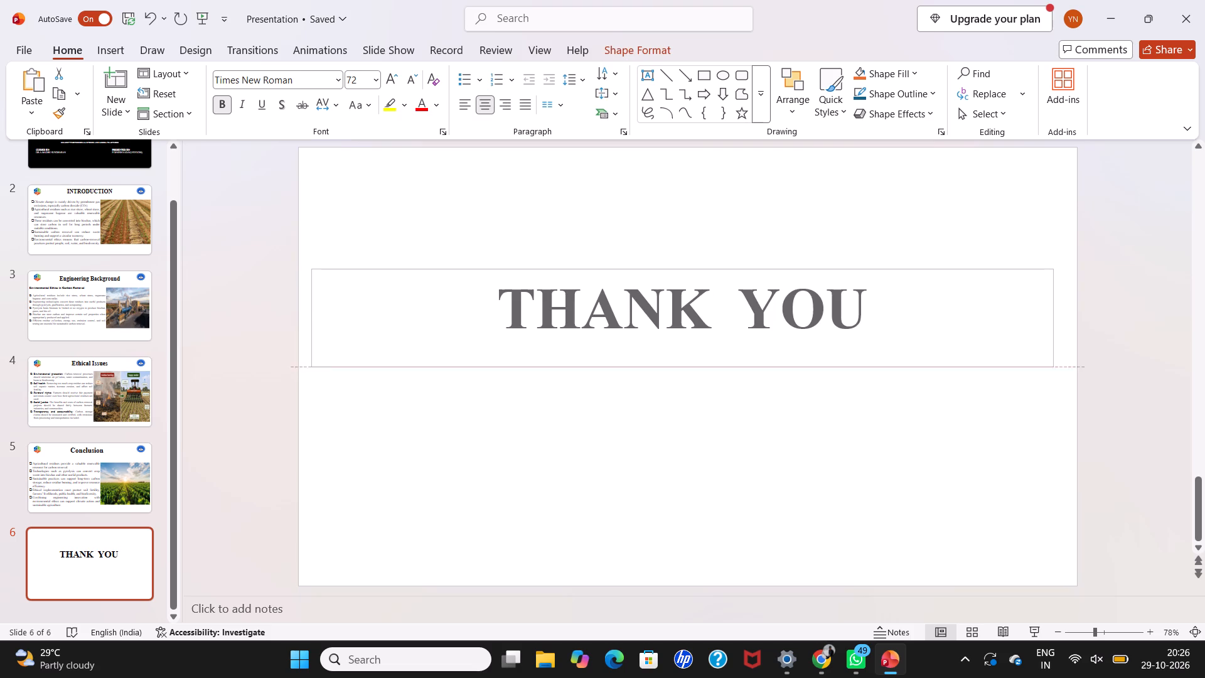
pyautogui.moveTo(683, 372); pyautogui.dragTo(681, 358)
pyautogui.moveTo(660, 343); pyautogui.dragTo(660, 354)
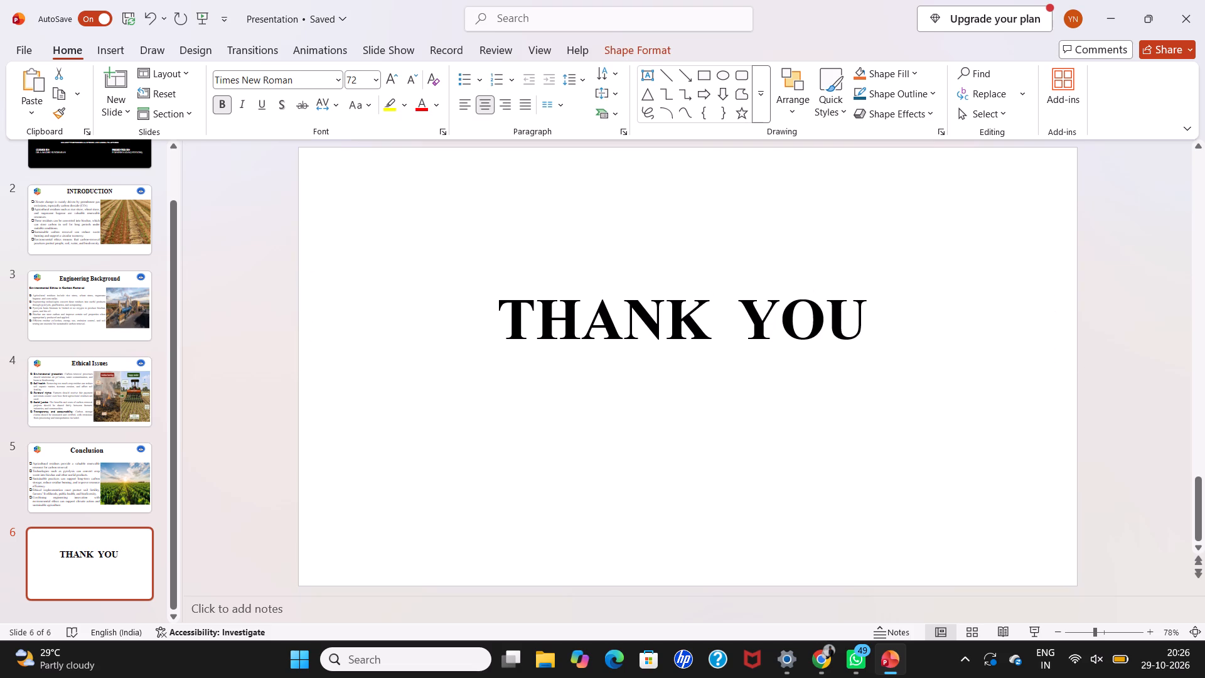
pyautogui.moveTo(660, 354); pyautogui.dragTo(660, 379)
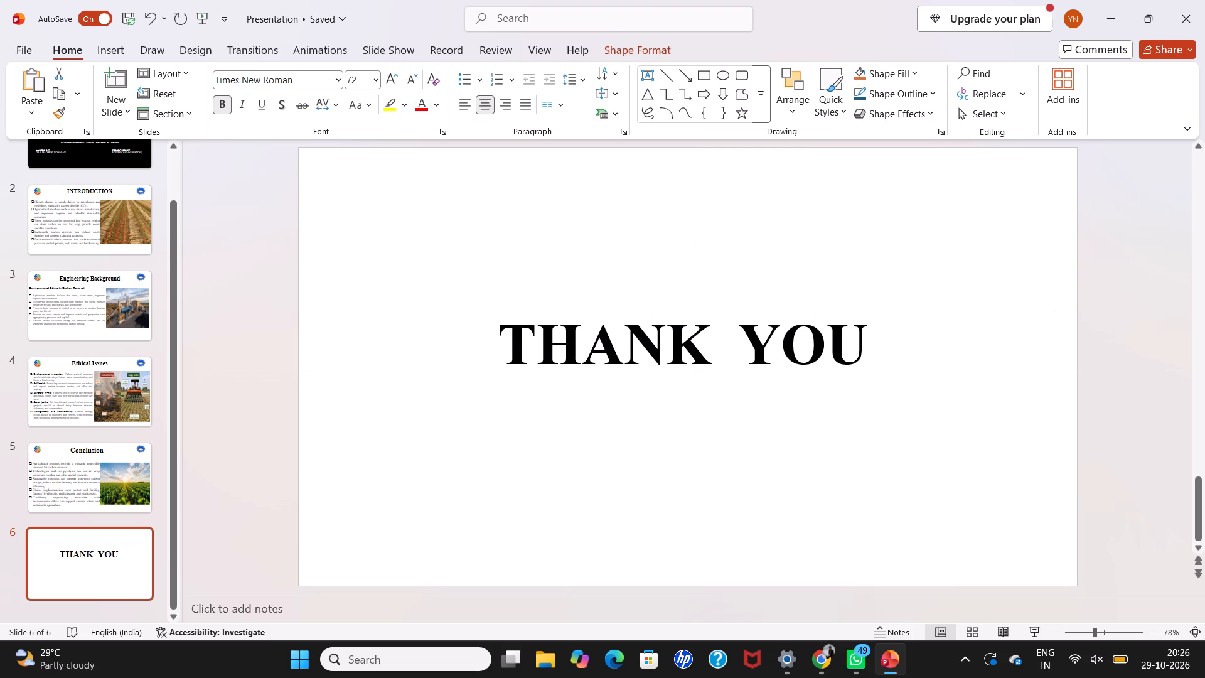
pyautogui.moveTo(660, 379); pyautogui.dragTo(660, 378)
pyautogui.click(648, 402)
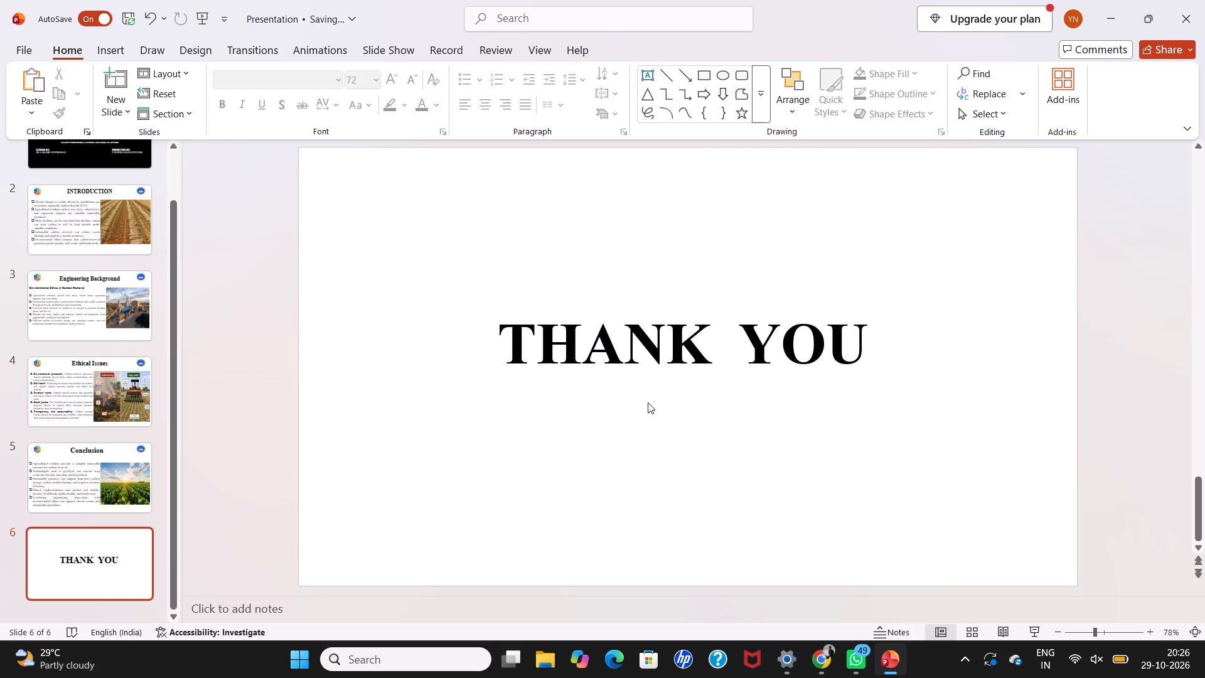
# Apply the dark teal design theme with the small red corner tab to the presentation.
pyautogui.click(60, 559)
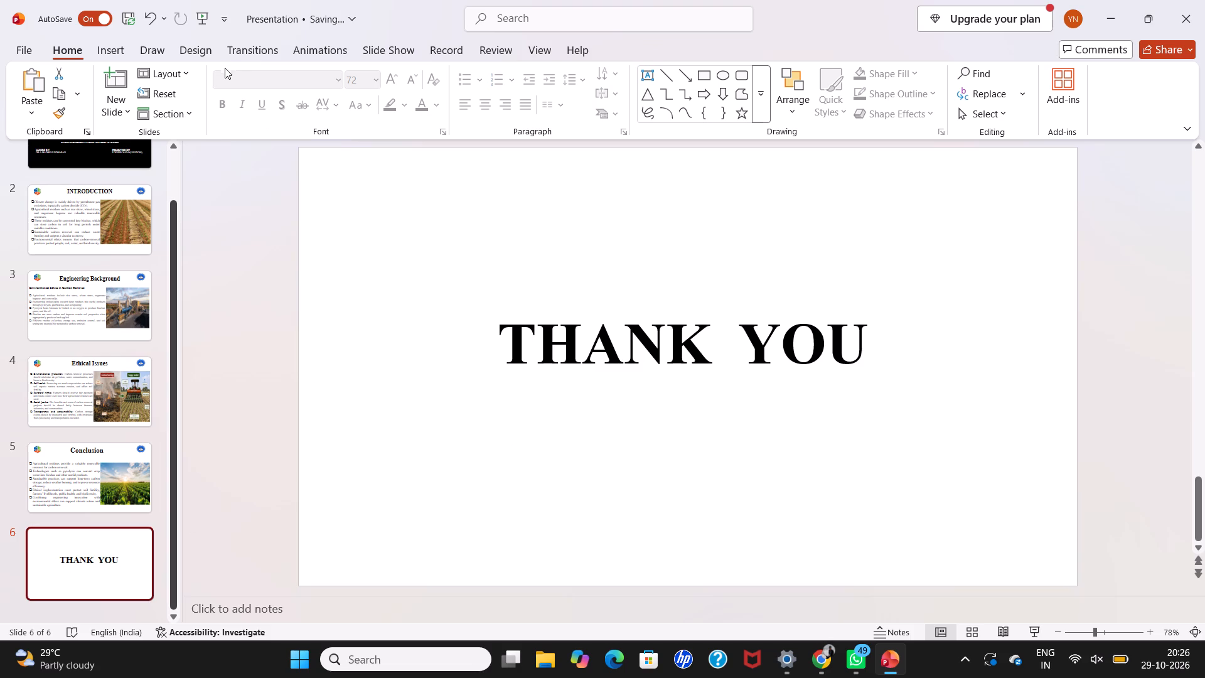
pyautogui.click(210, 56)
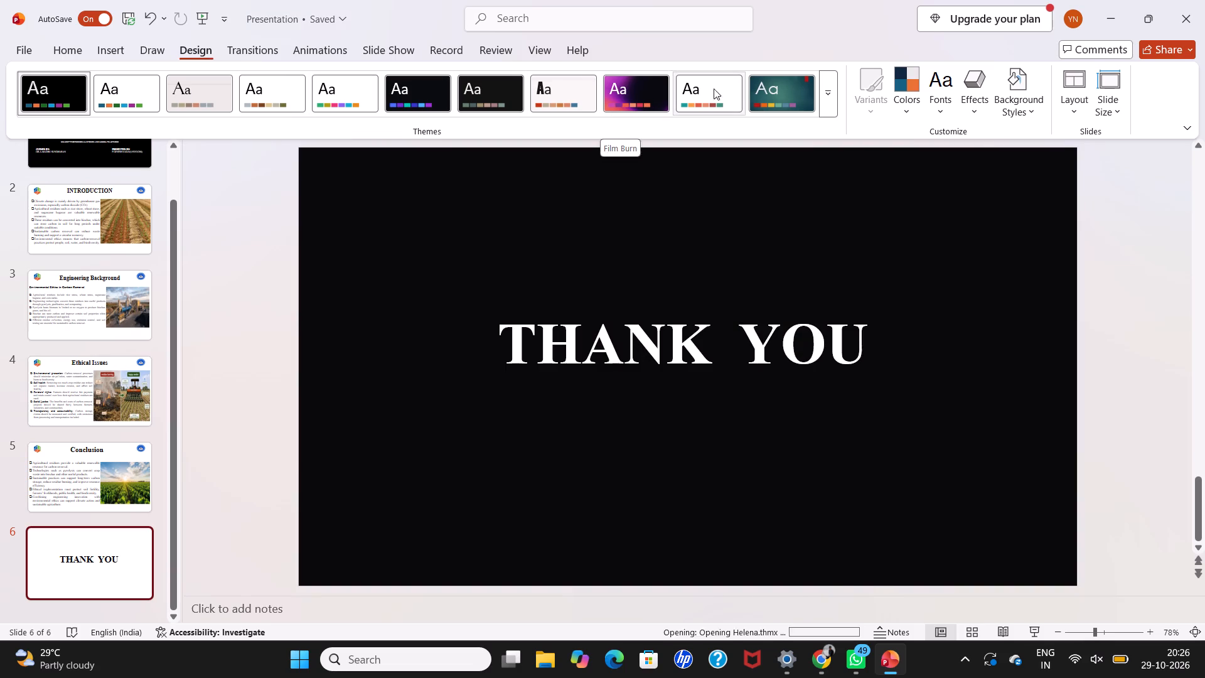
pyautogui.click(769, 79)
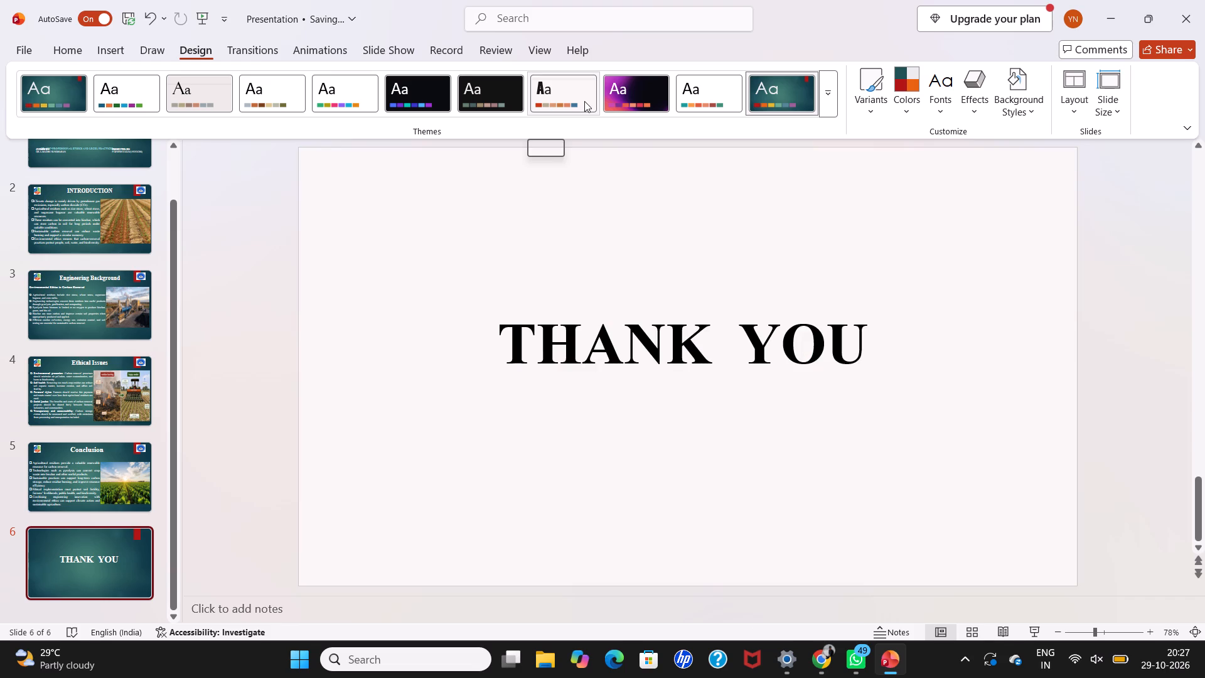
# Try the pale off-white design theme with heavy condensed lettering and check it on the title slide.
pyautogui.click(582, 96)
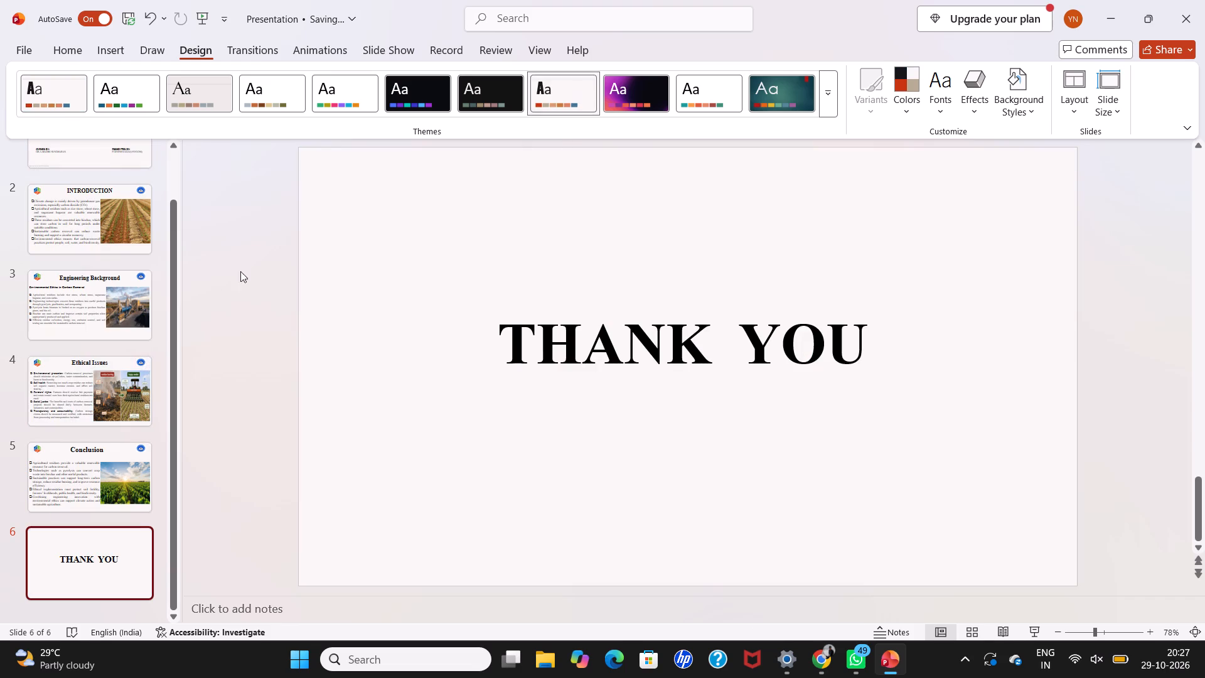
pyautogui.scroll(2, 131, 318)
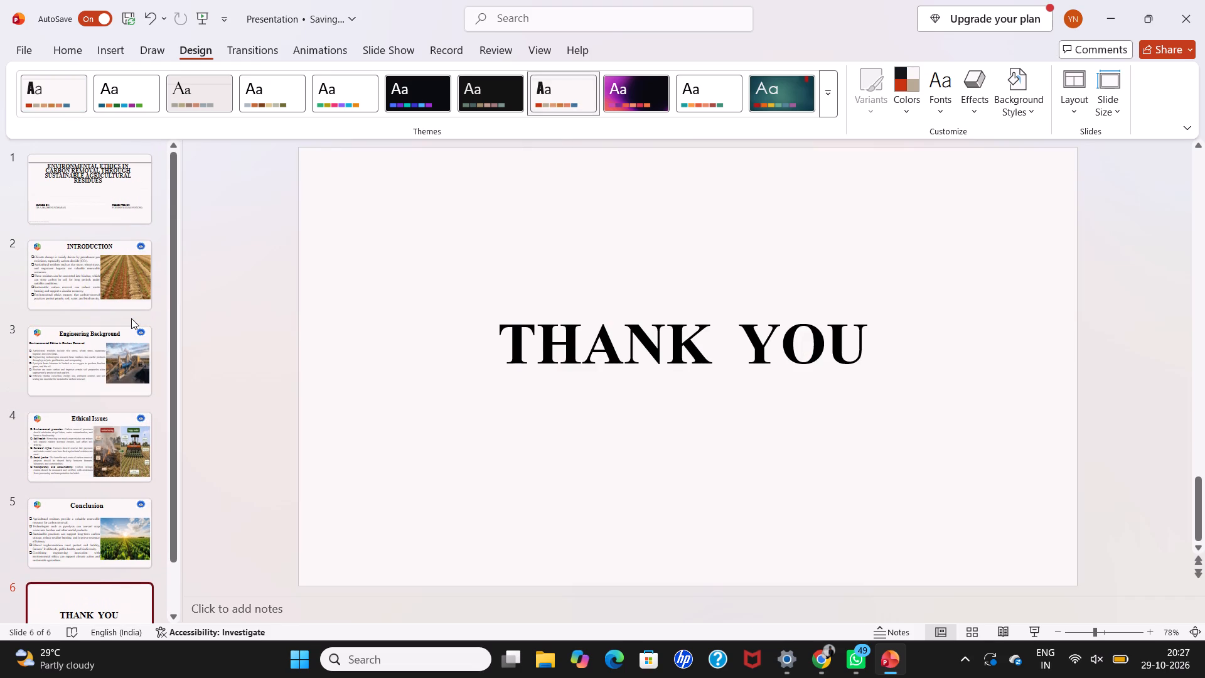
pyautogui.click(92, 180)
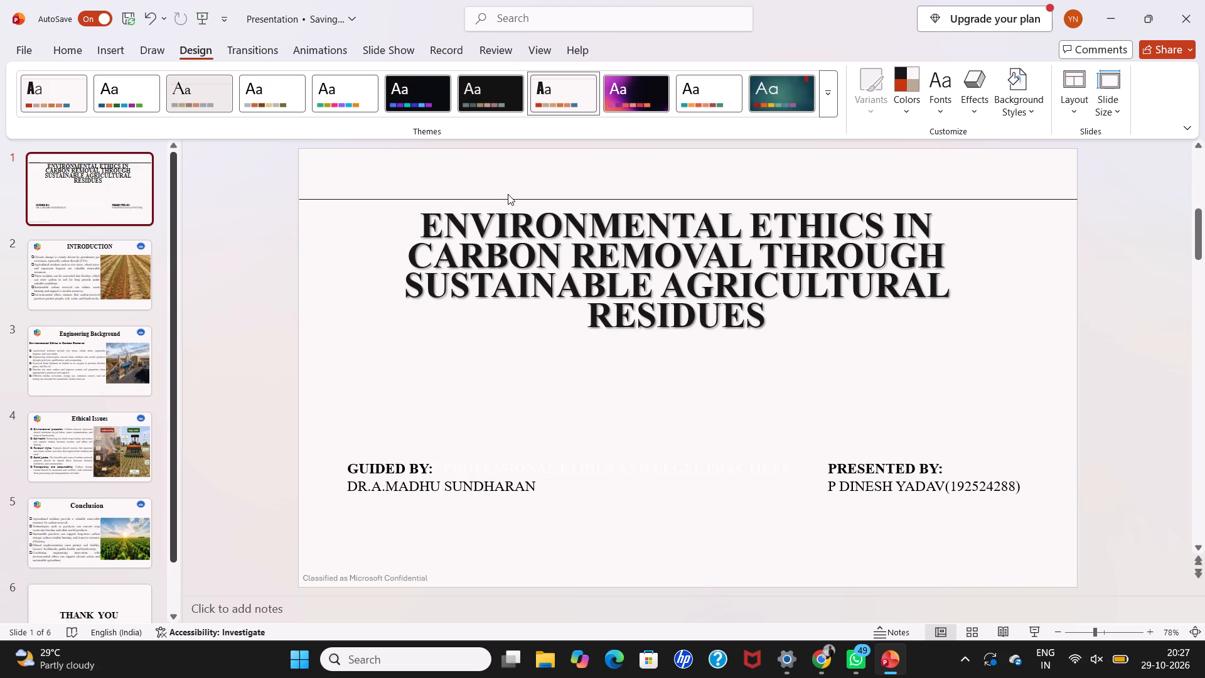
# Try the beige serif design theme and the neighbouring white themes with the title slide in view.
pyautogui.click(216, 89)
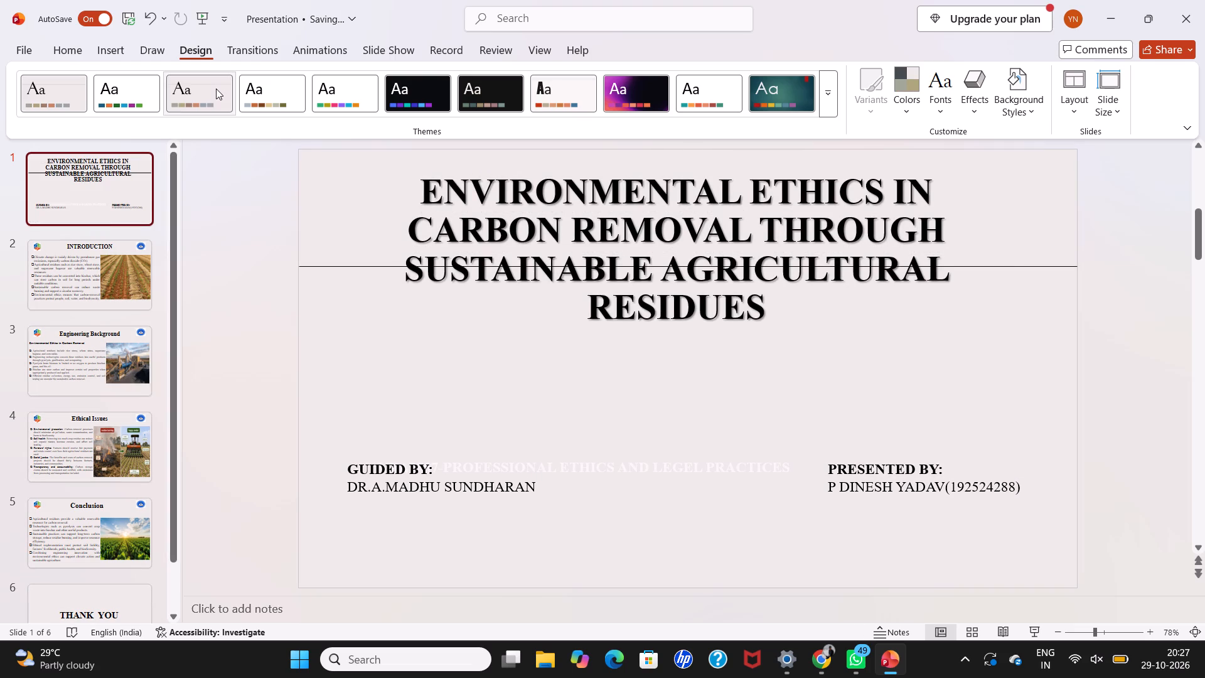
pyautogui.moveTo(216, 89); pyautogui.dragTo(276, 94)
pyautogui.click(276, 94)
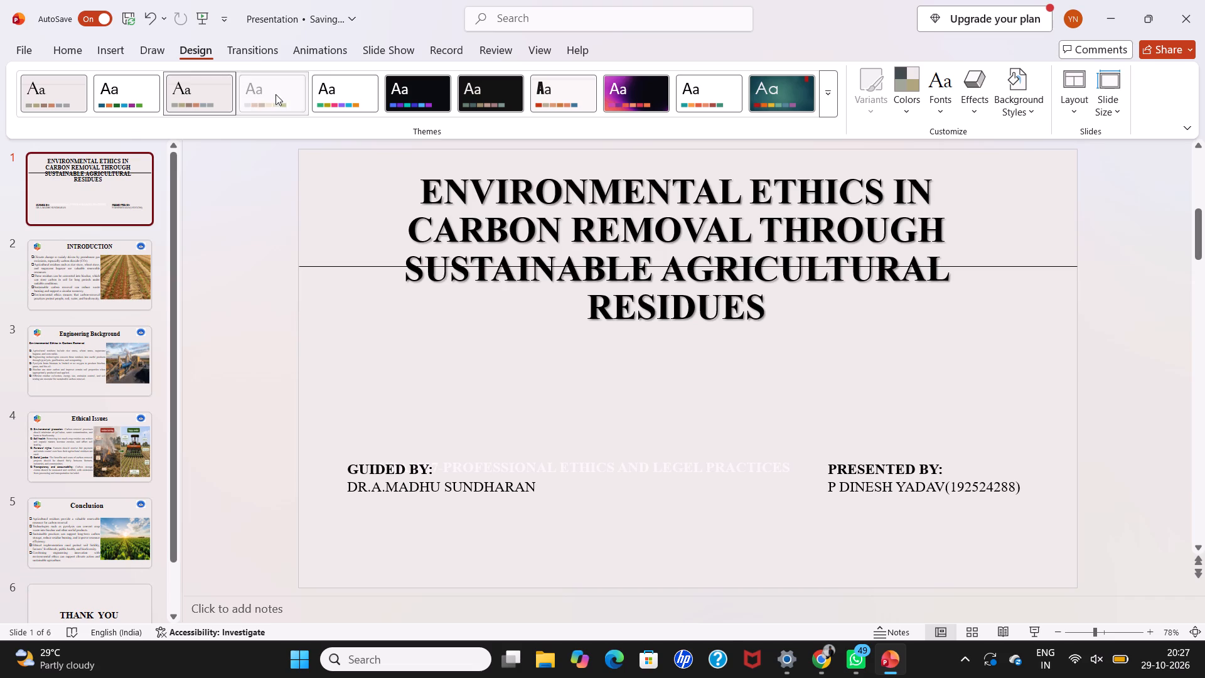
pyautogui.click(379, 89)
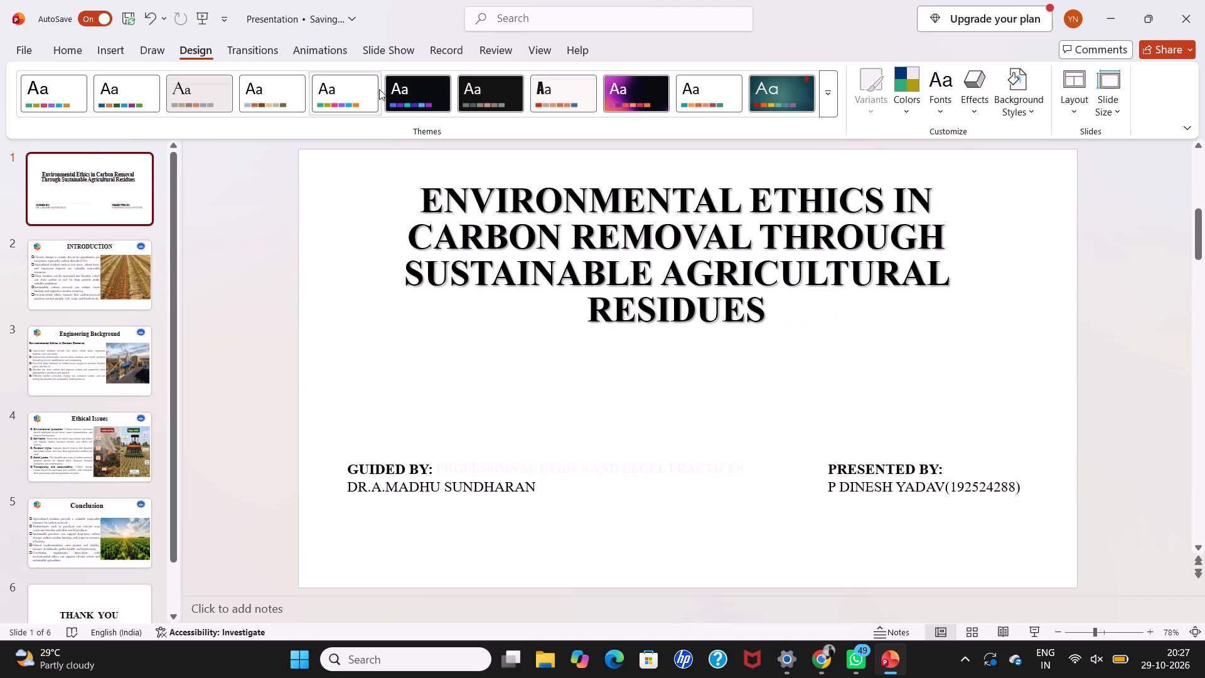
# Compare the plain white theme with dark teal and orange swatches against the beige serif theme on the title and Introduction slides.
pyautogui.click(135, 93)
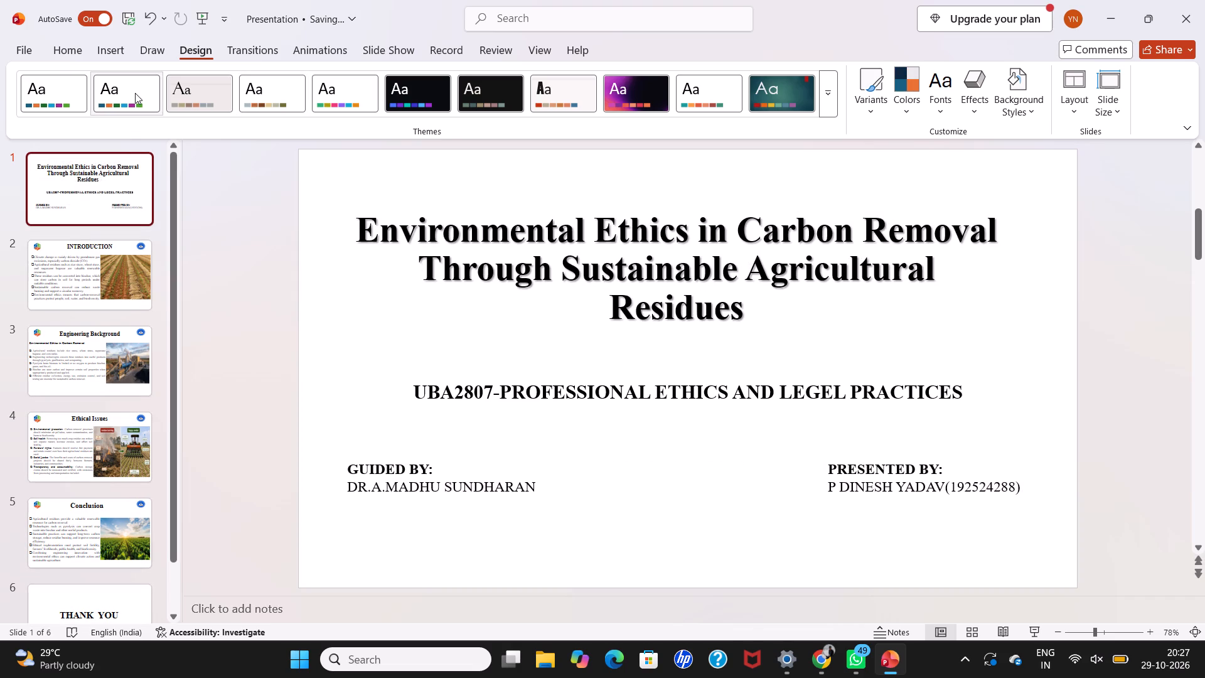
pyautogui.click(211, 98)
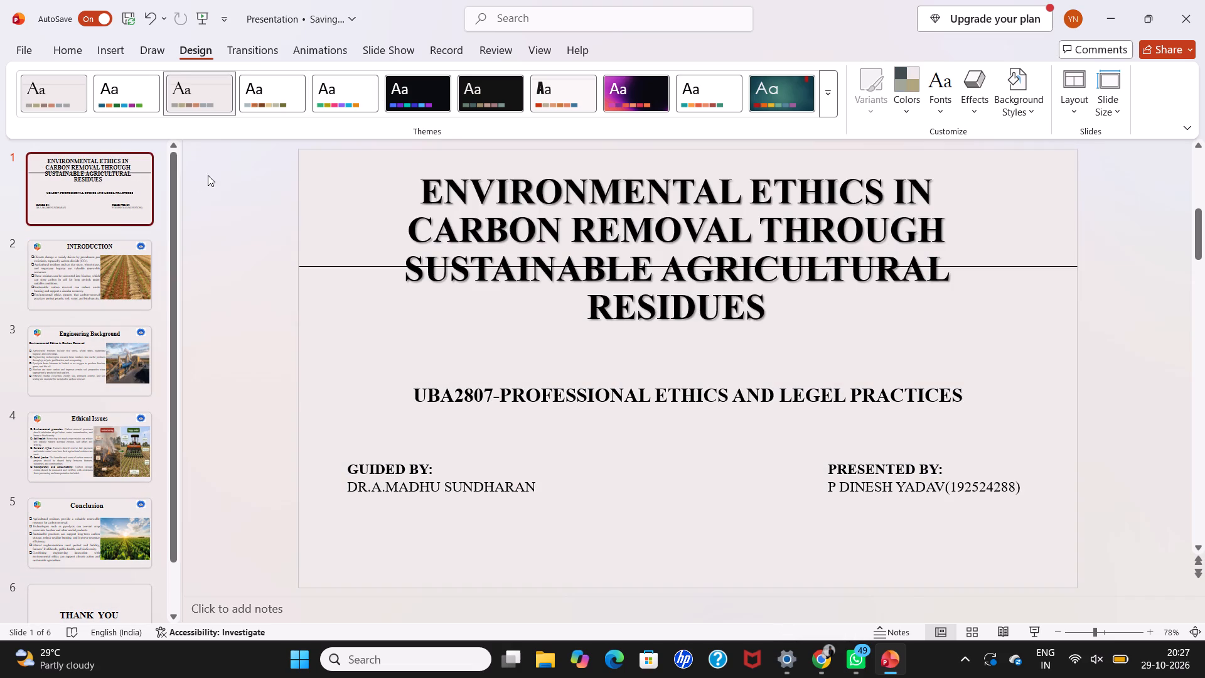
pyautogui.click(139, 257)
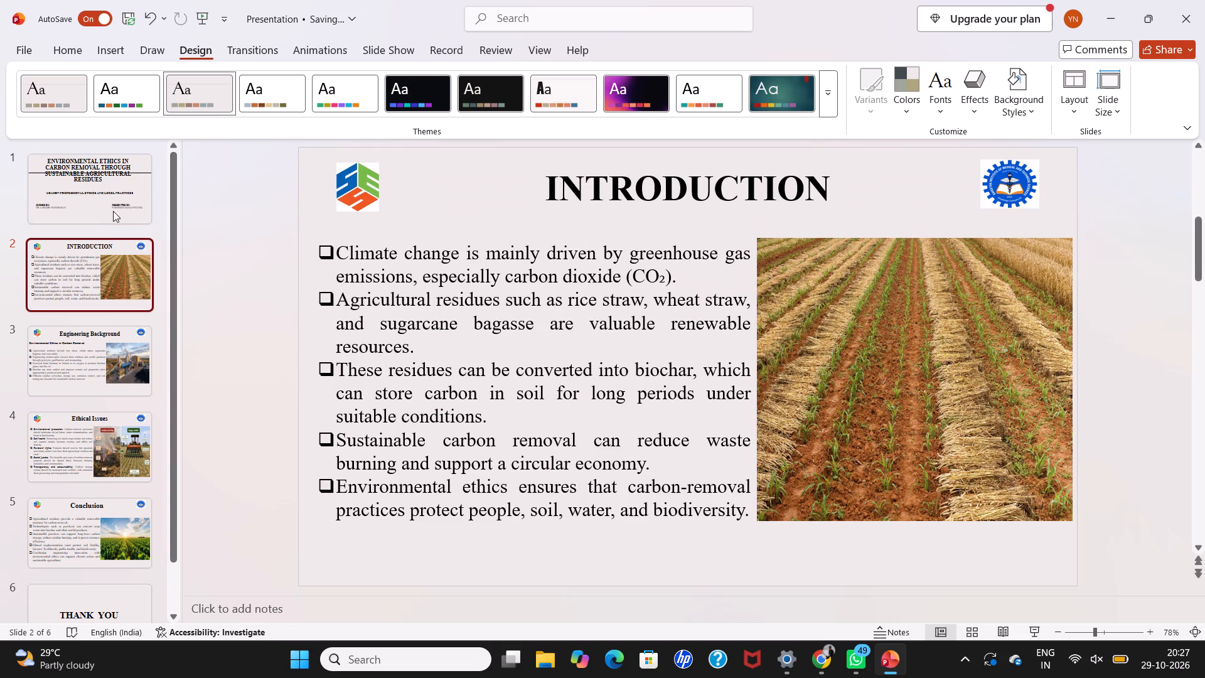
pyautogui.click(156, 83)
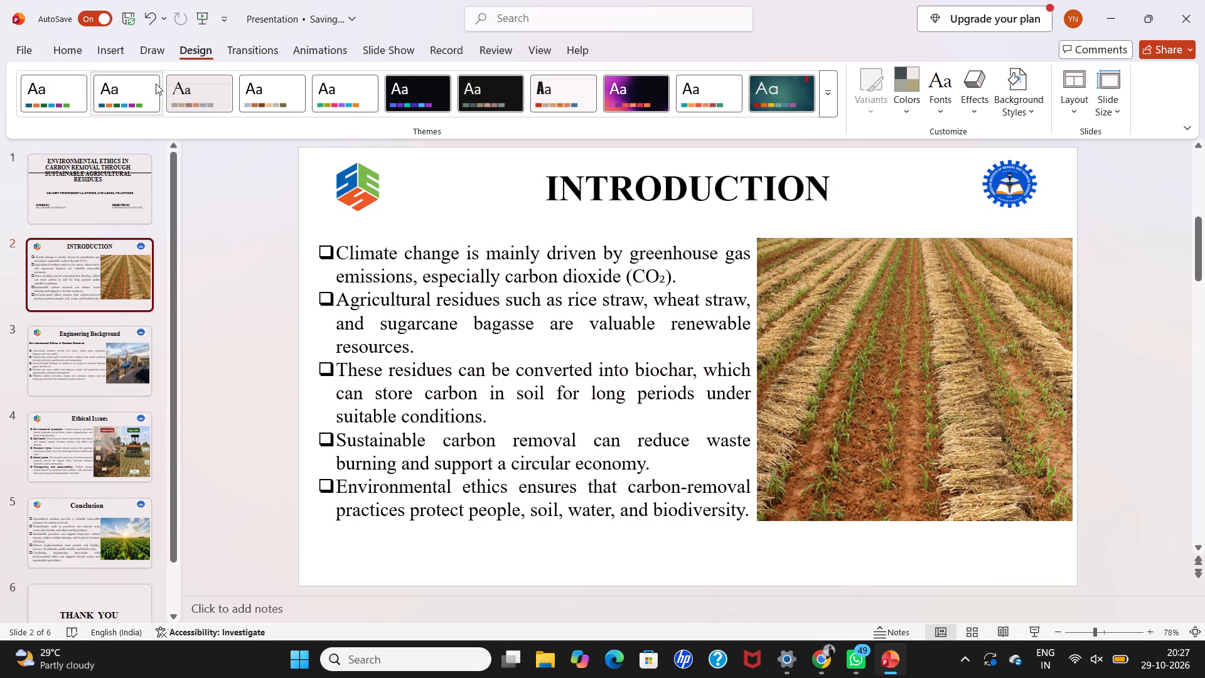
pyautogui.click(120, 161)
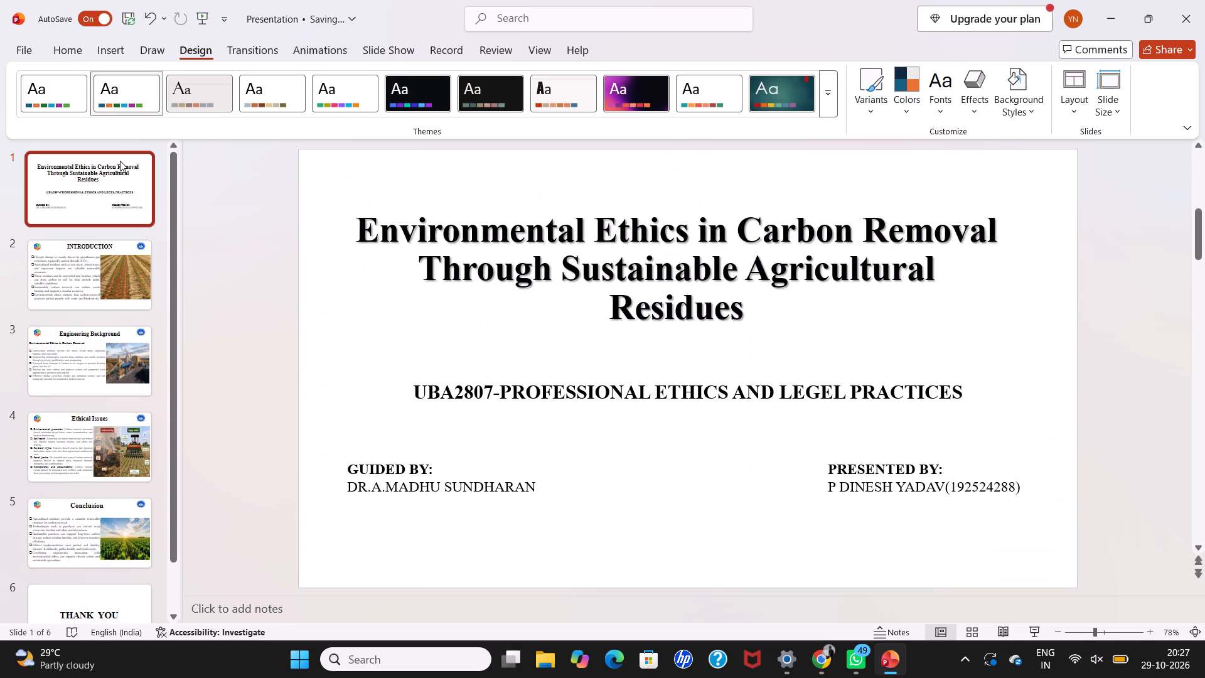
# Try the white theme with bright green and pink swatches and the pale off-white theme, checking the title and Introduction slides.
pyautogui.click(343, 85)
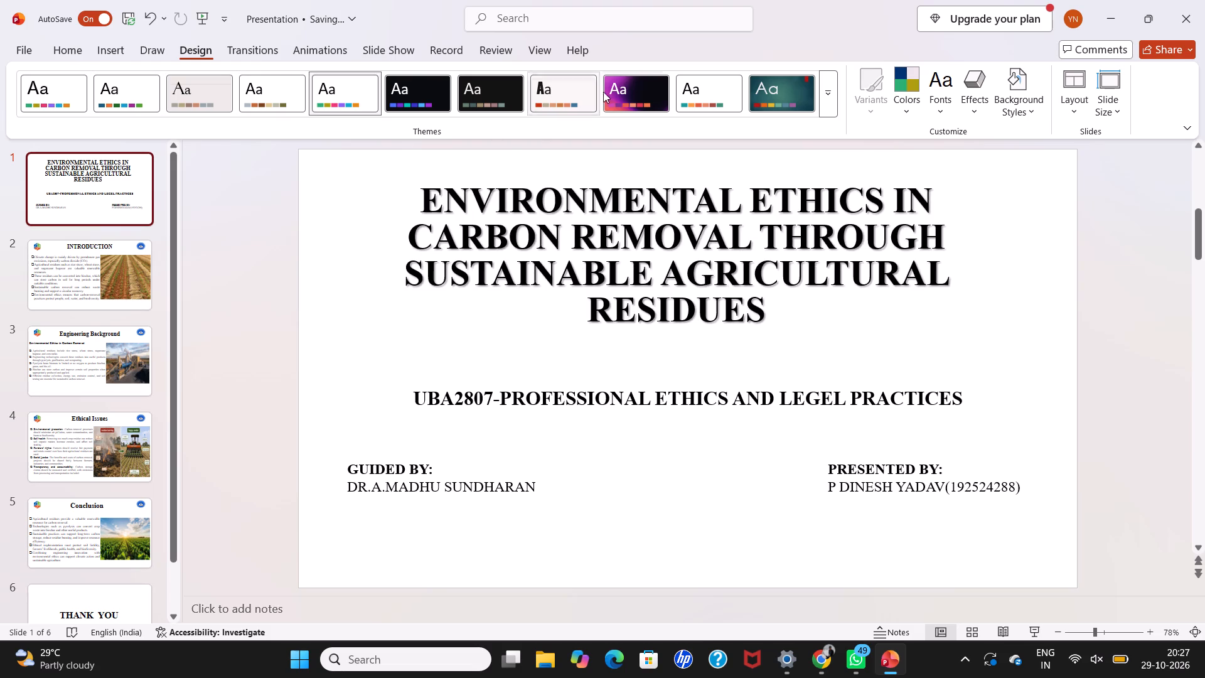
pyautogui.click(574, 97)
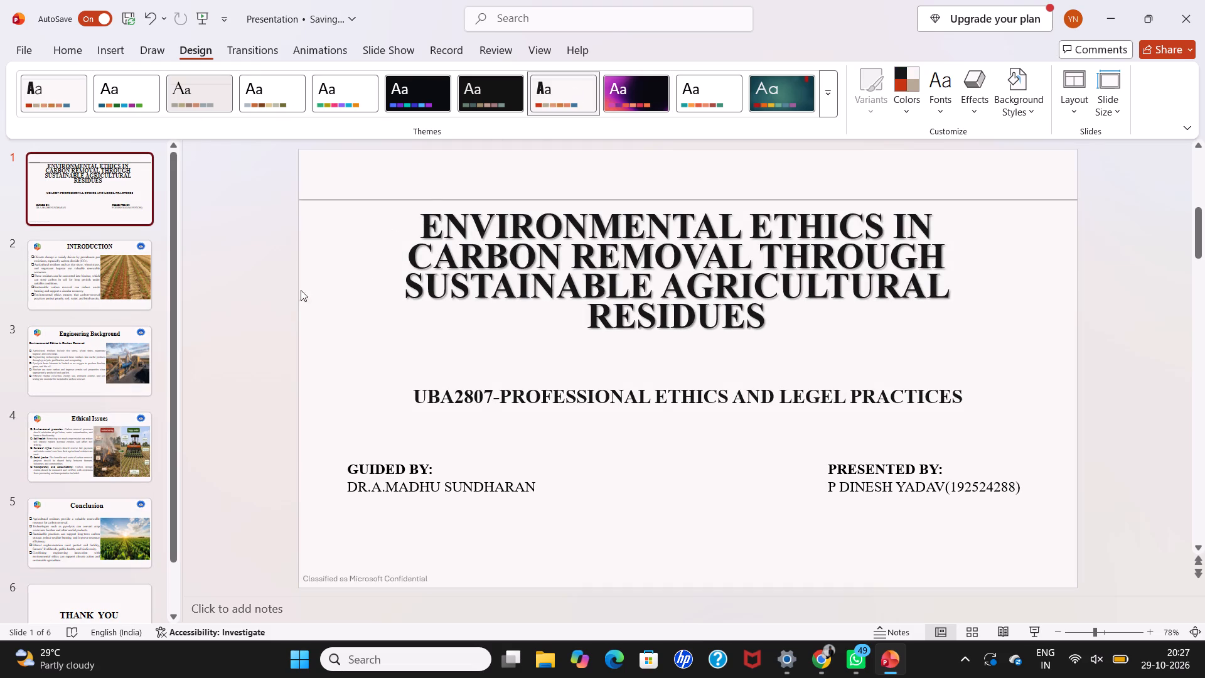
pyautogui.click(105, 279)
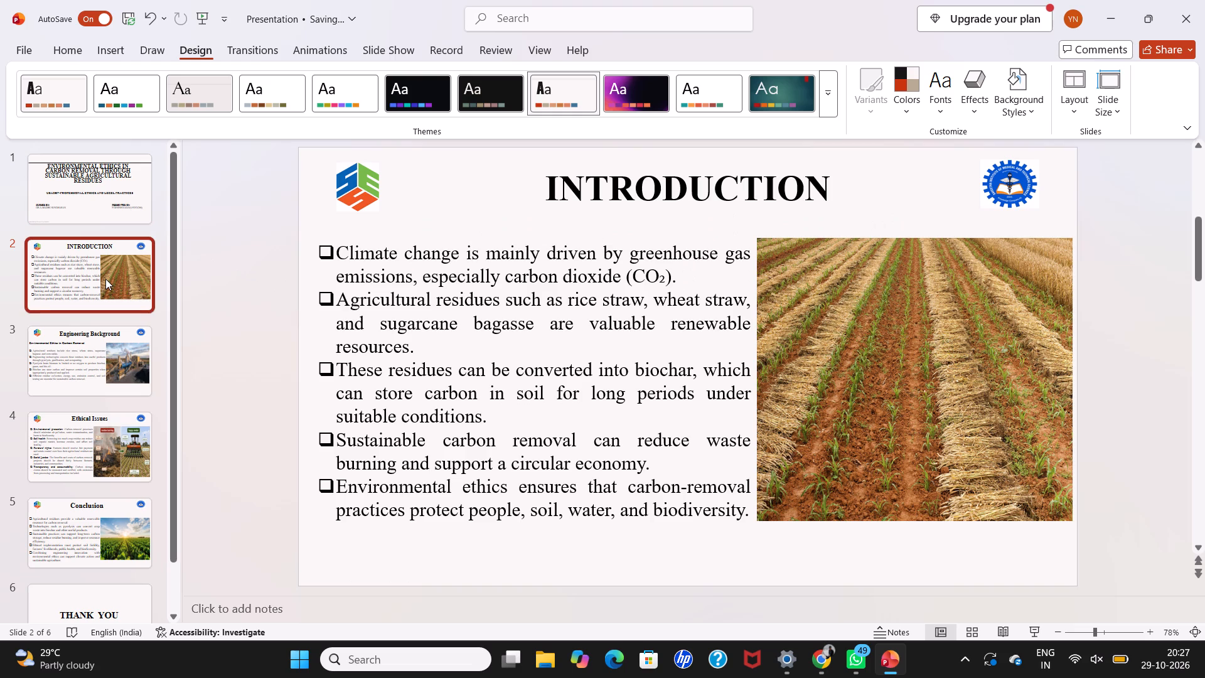
# Apply the plain white design theme with dark teal and orange swatches to the presentation and check the title slide.
pyautogui.click(155, 102)
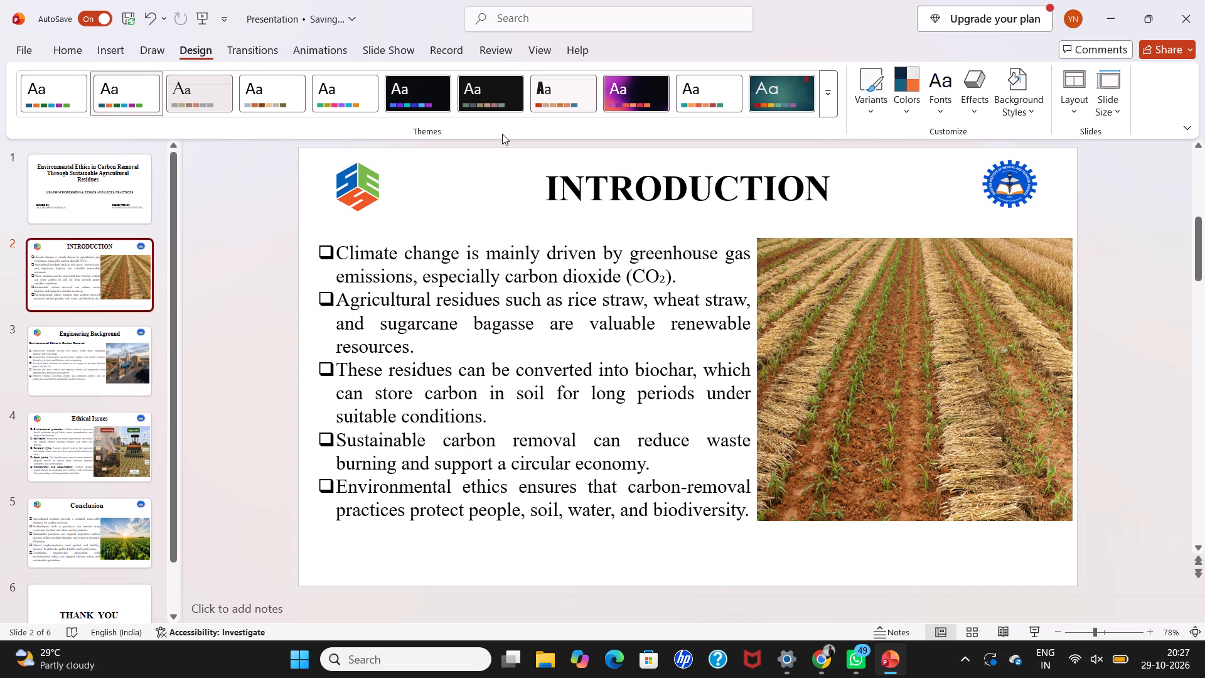
pyautogui.hscroll(-1, 311, 151)
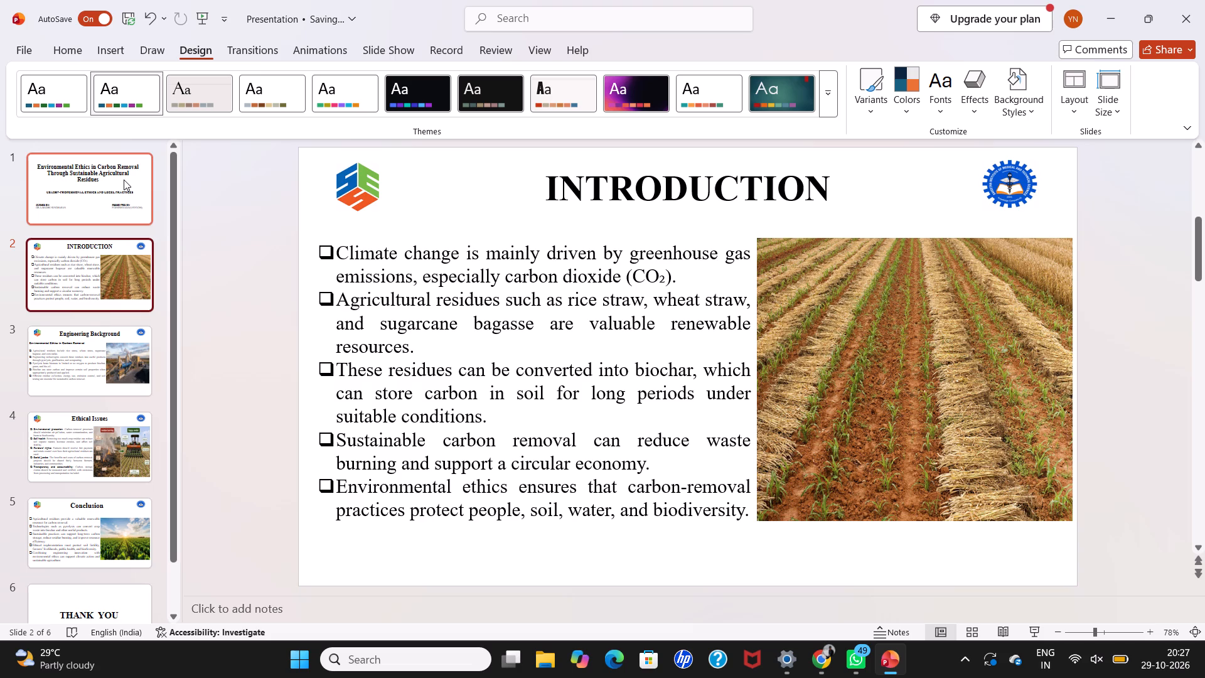
pyautogui.click(124, 180)
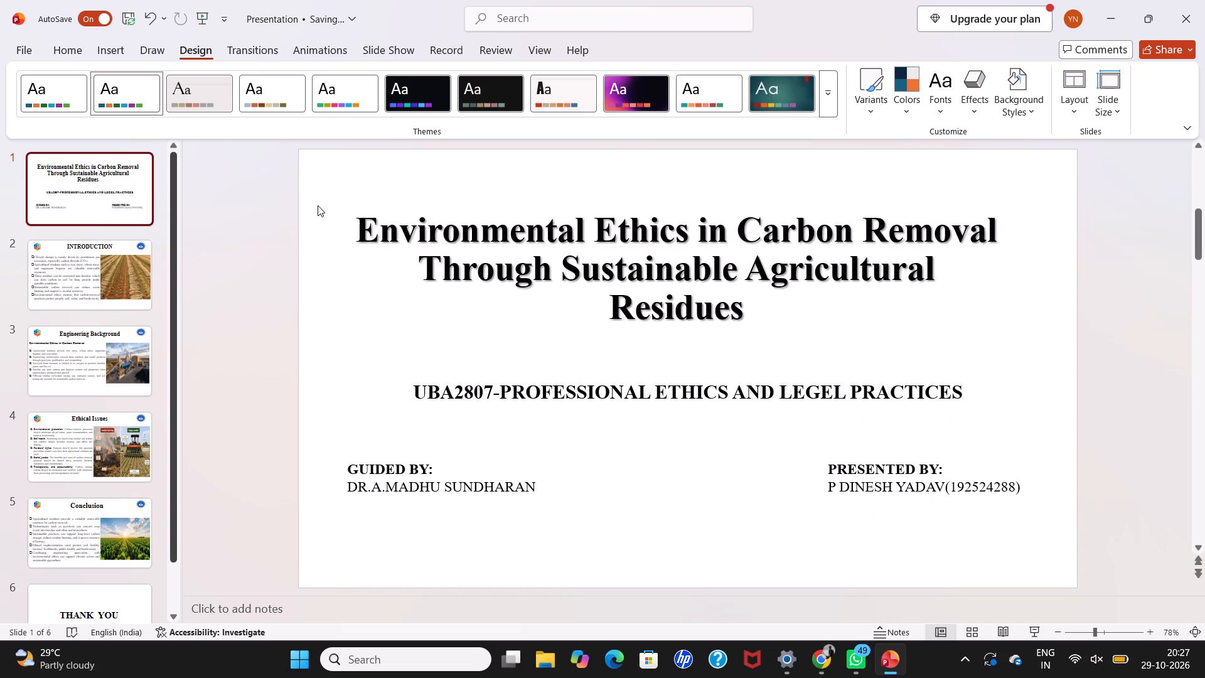
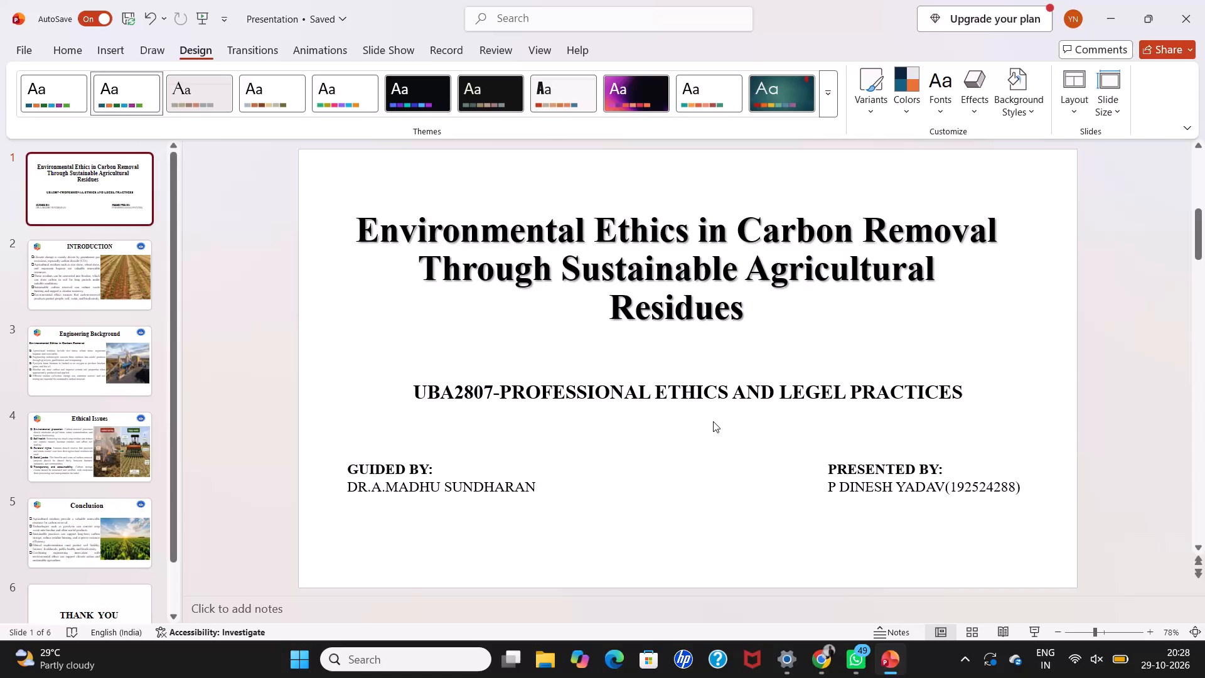
# Paste the SIMATS banner image onto the title slide and fit it across the slide's top edge at 3.03 cm by 33.87 cm.
pyautogui.hotkey('ctrl', 'v')
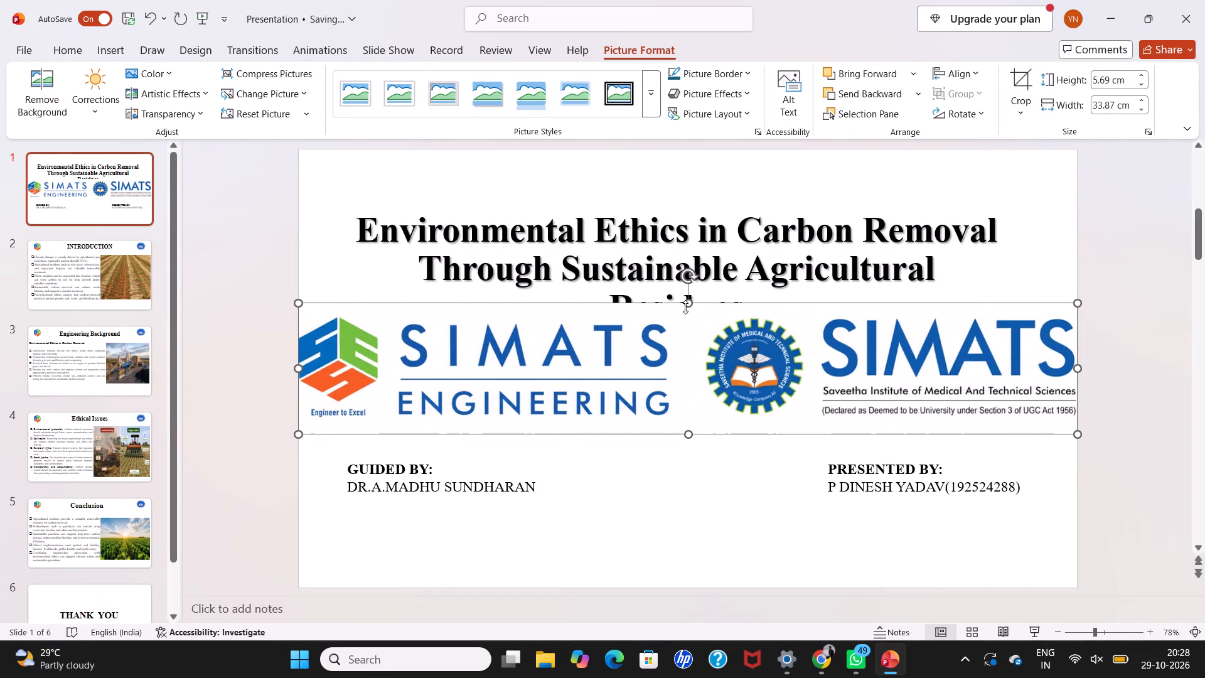
pyautogui.moveTo(685, 307); pyautogui.dragTo(687, 287)
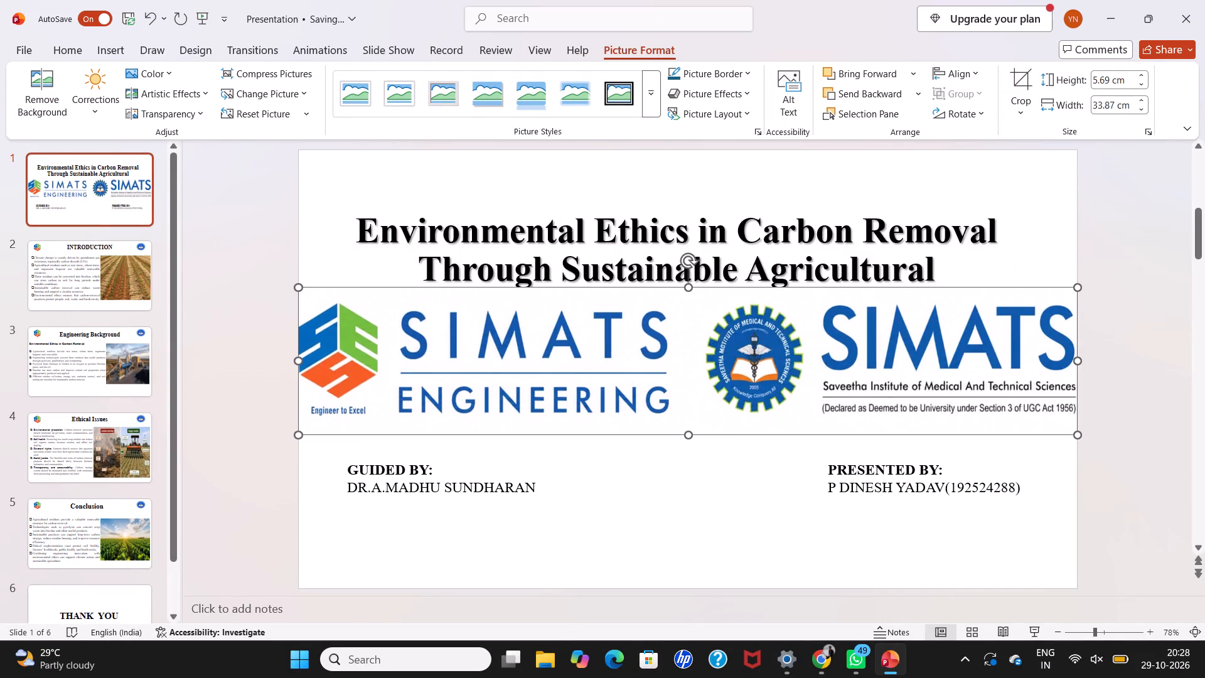
pyautogui.moveTo(717, 290); pyautogui.dragTo(727, 151)
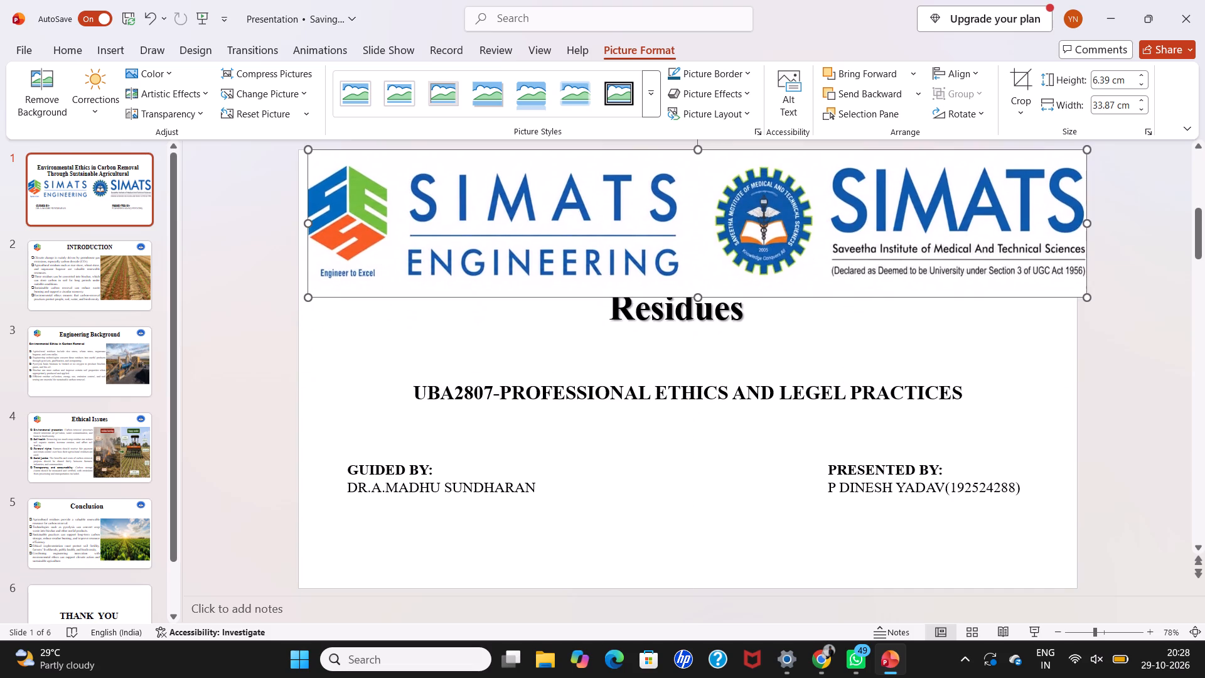
pyautogui.moveTo(698, 298); pyautogui.dragTo(692, 220)
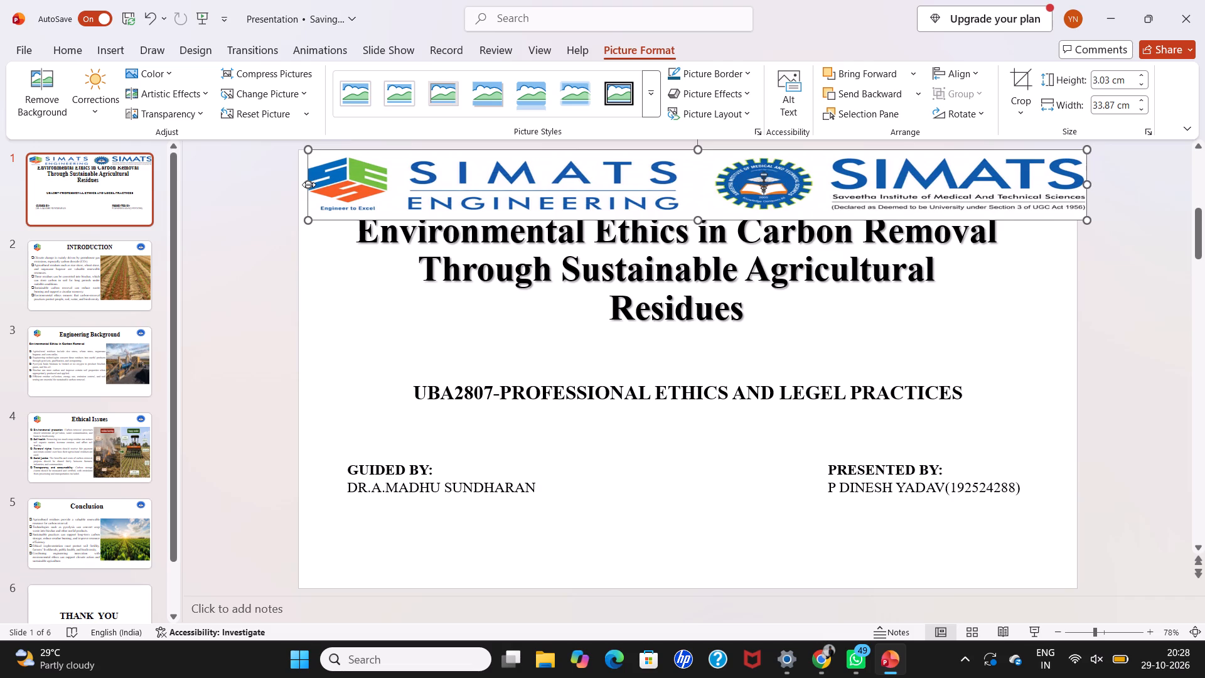
pyautogui.moveTo(309, 185); pyautogui.dragTo(302, 184)
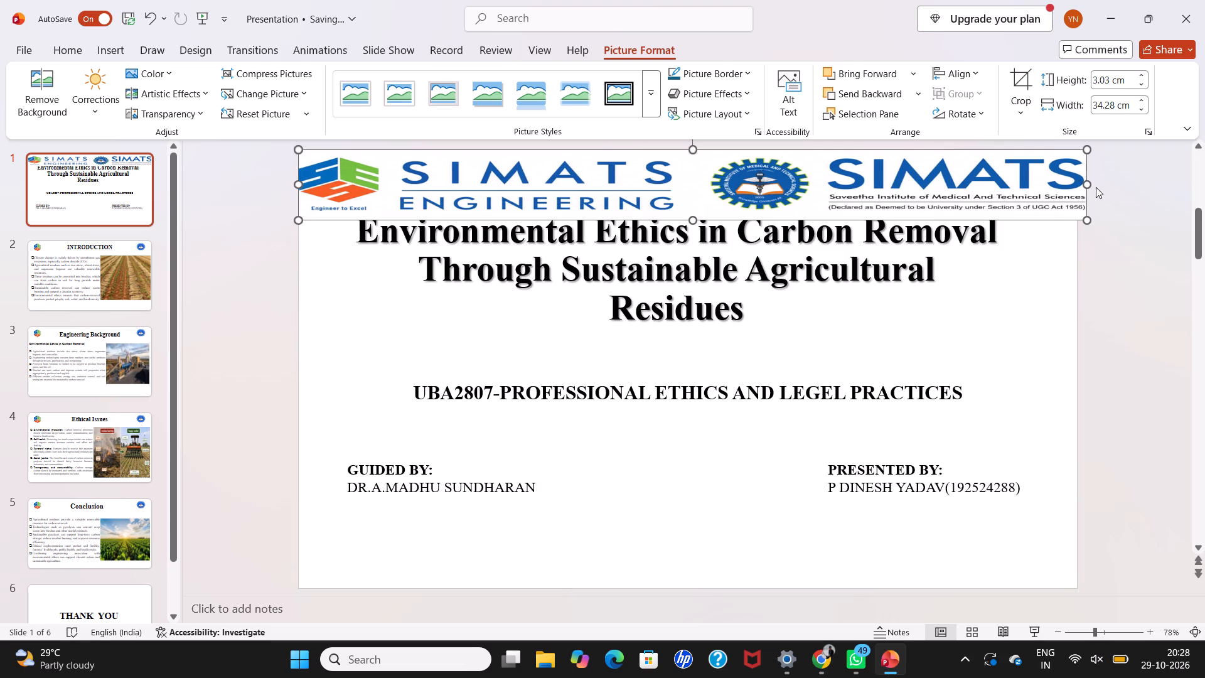
pyautogui.moveTo(1090, 185); pyautogui.dragTo(1077, 185)
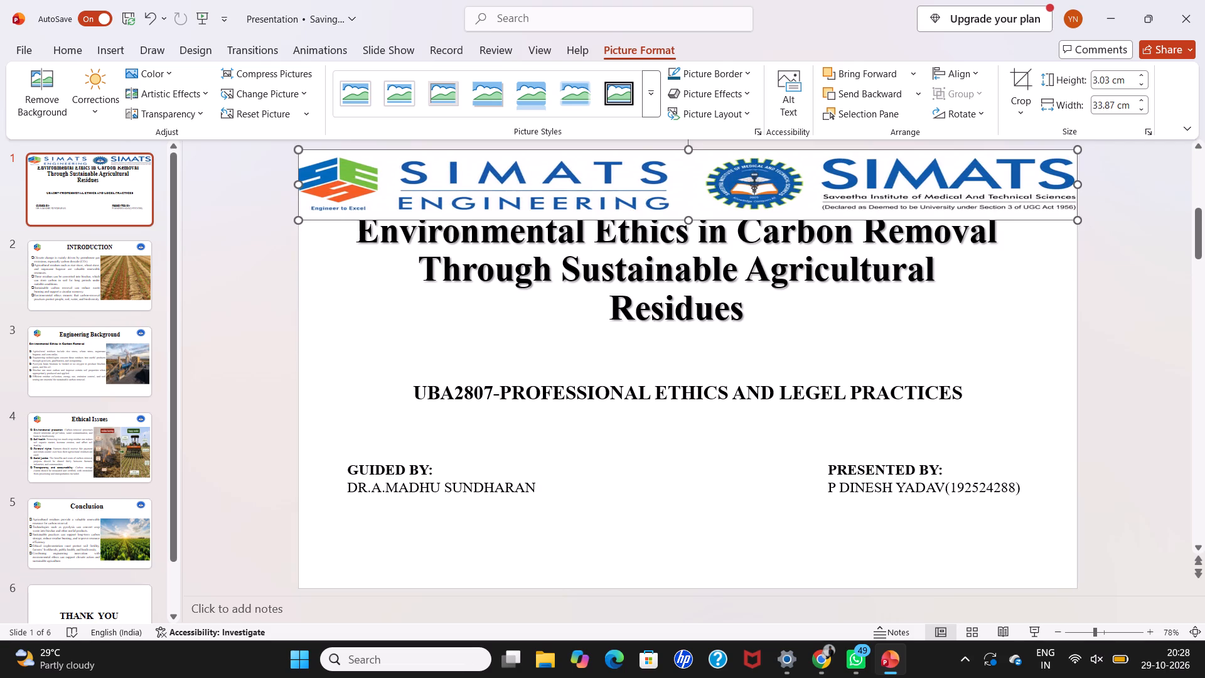
# Move the Environmental Ethics title text down on the title slide so it sits clear below the SIMATS banner.
pyautogui.click(673, 316)
pyautogui.moveTo(675, 370); pyautogui.dragTo(675, 375)
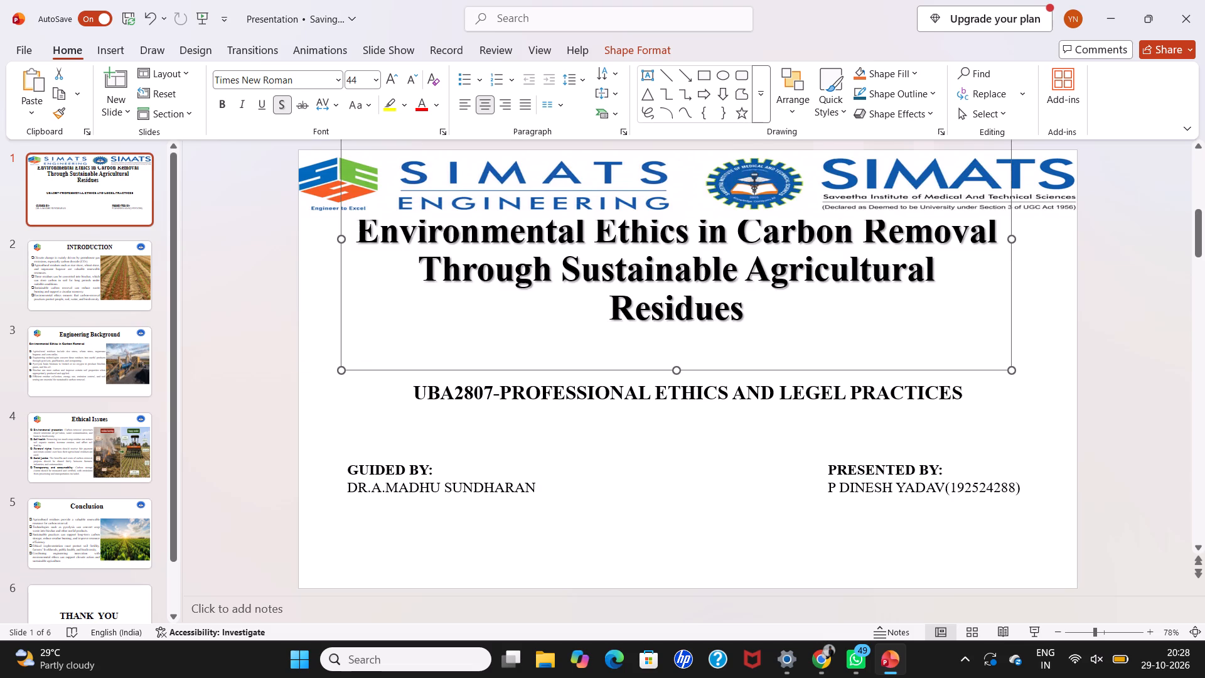
pyautogui.moveTo(675, 375); pyautogui.dragTo(677, 386)
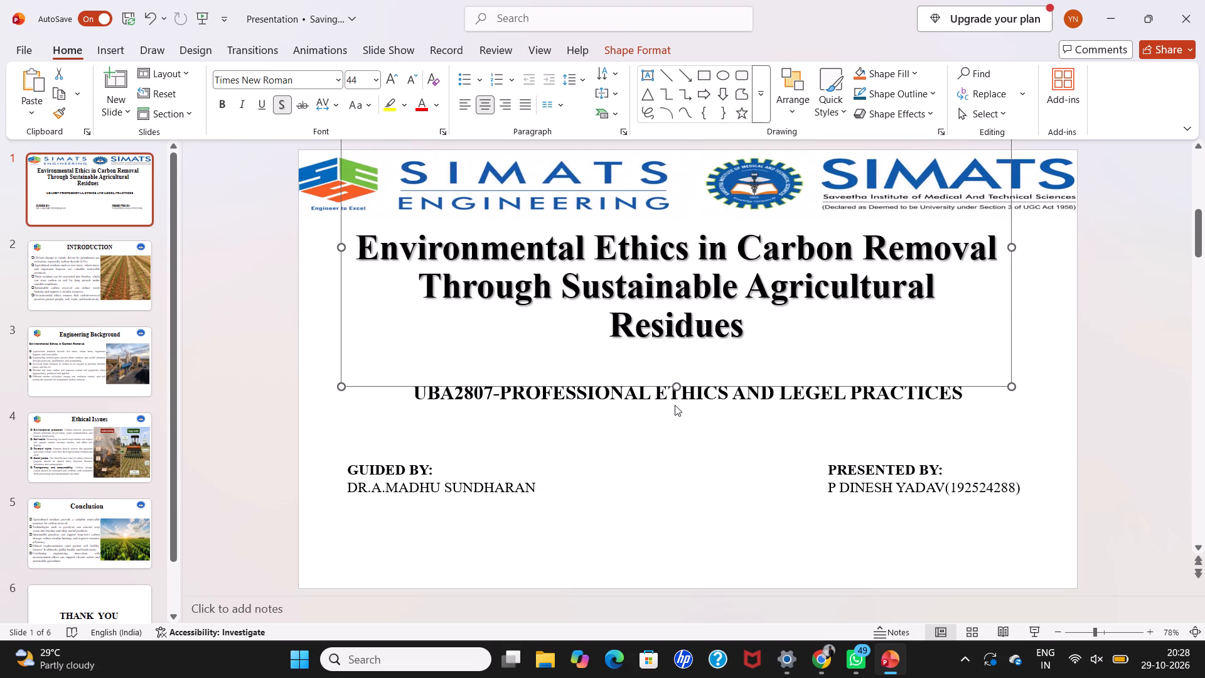
pyautogui.click(675, 365)
pyautogui.moveTo(675, 387); pyautogui.dragTo(675, 409)
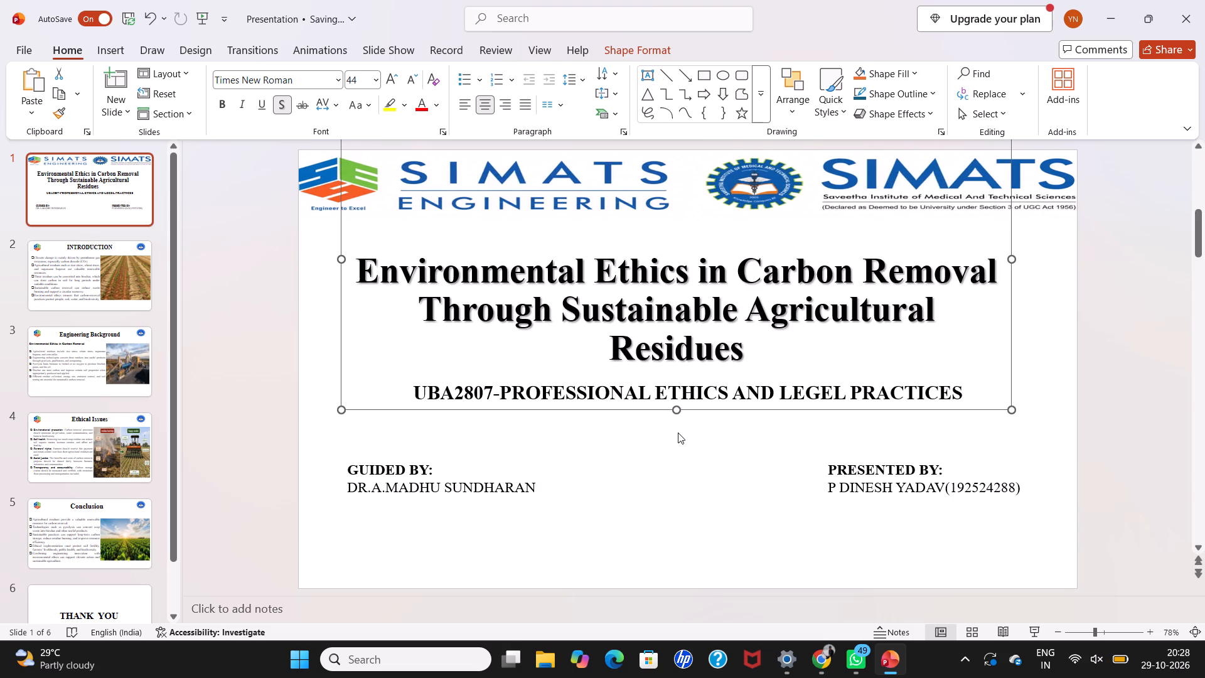
# Move the UBA2807 subtitle slightly down so it is spaced below the title and above the guide and presenter details.
pyautogui.click(673, 404)
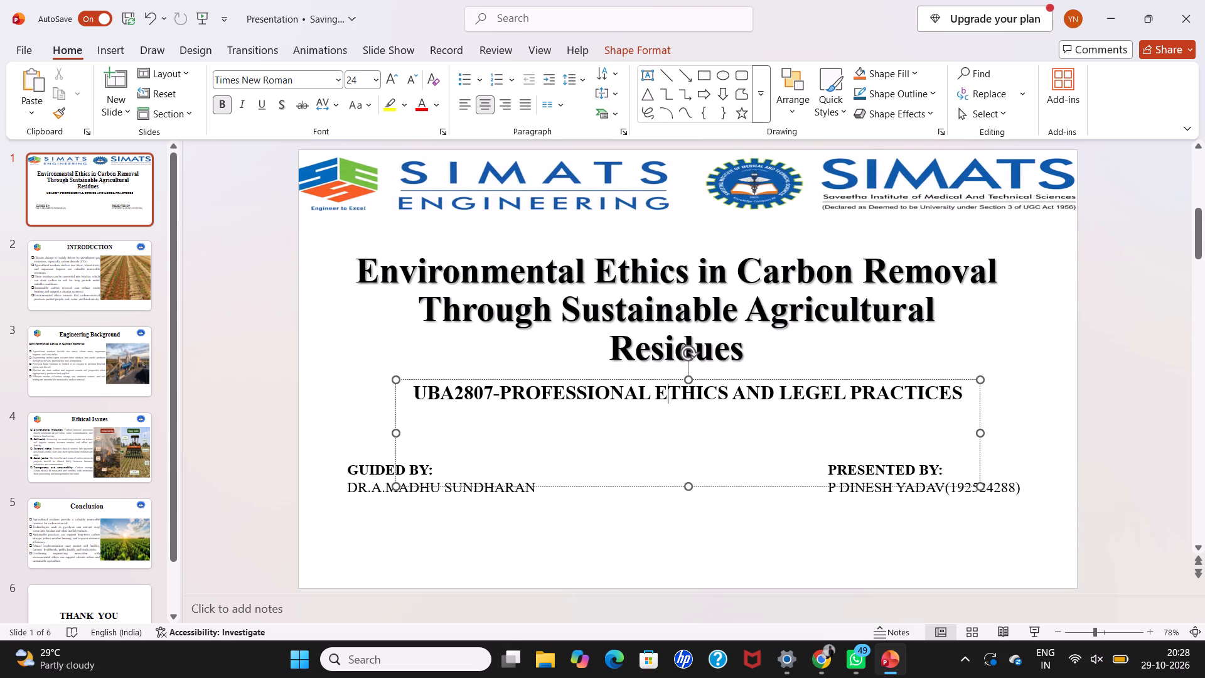
pyautogui.moveTo(688, 485); pyautogui.dragTo(690, 500)
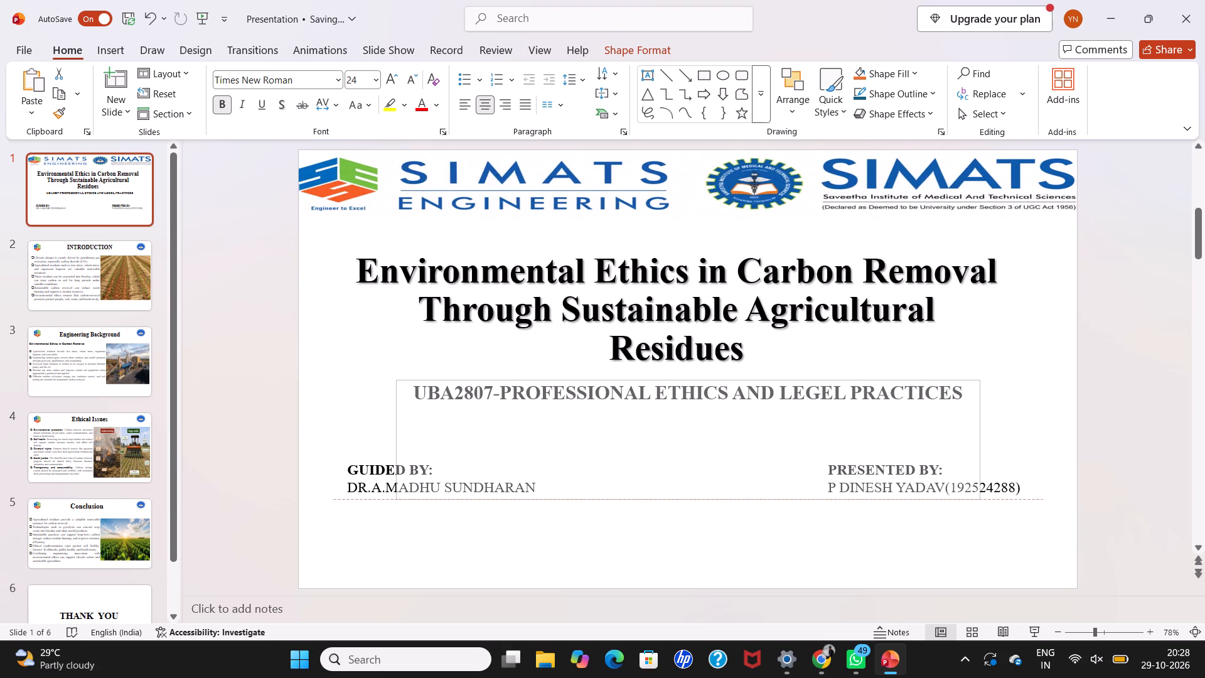
pyautogui.moveTo(690, 500); pyautogui.dragTo(690, 493)
pyautogui.moveTo(707, 496); pyautogui.dragTo(707, 508)
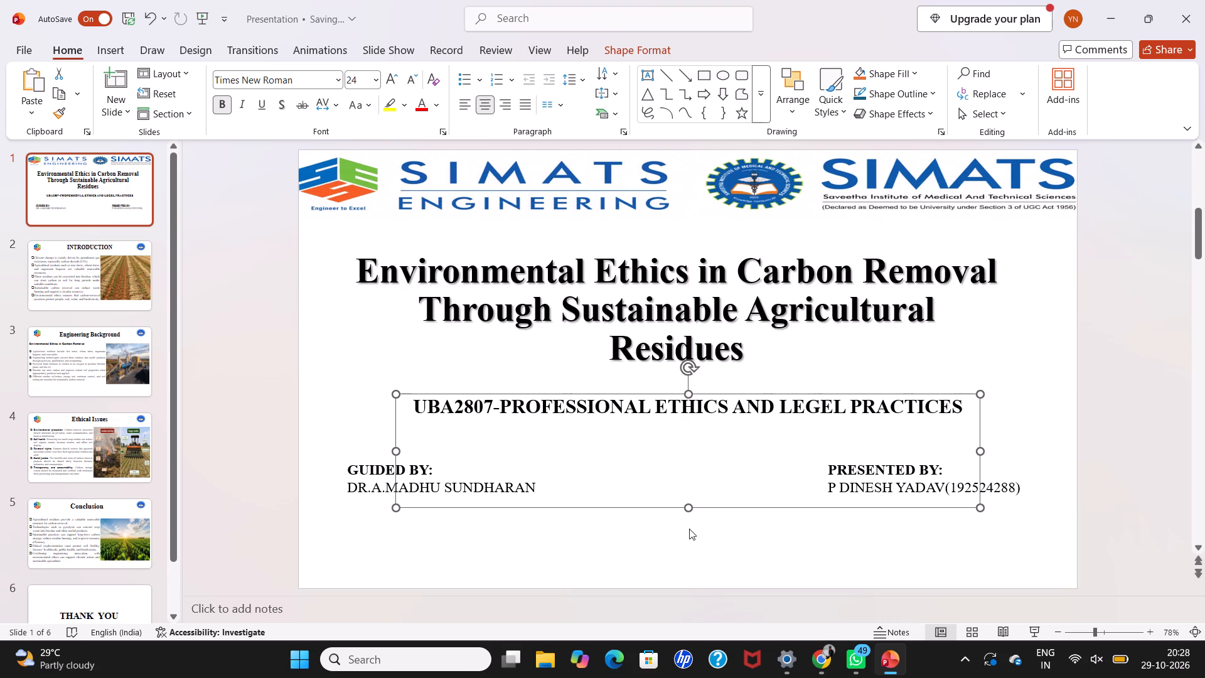
pyautogui.click(689, 529)
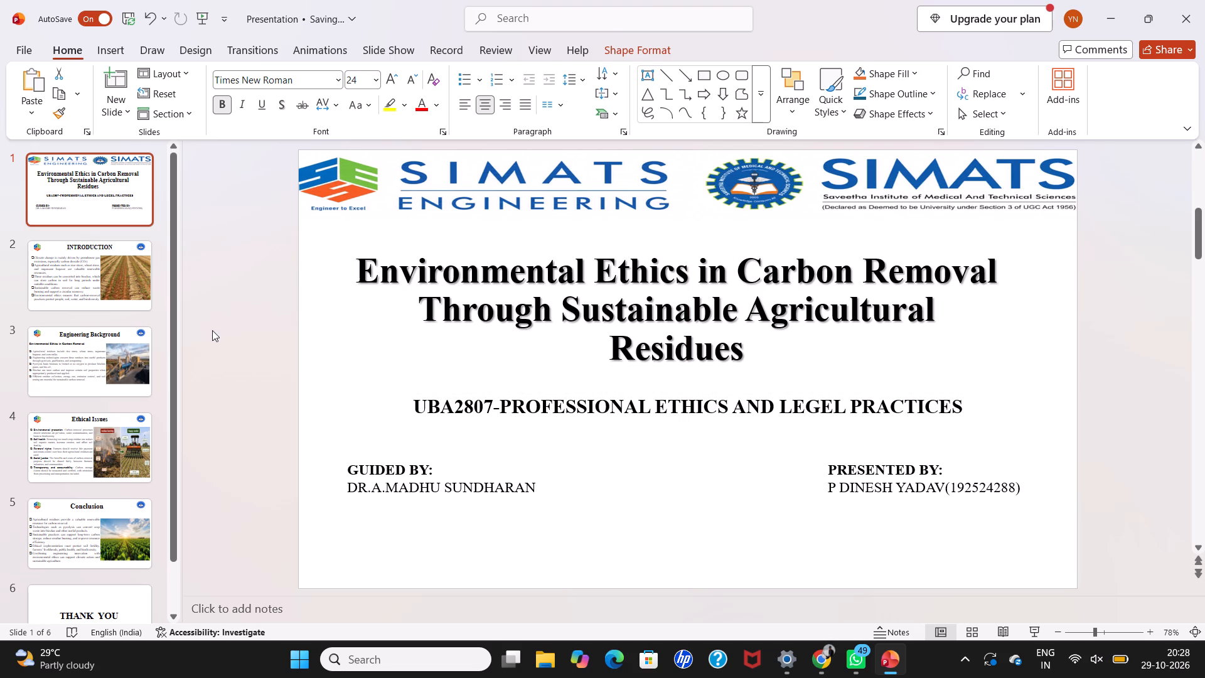
# Review the Introduction, Engineering Background and Ethical Issues slides, and play the whole slide show from the title slide through the closing slide.
pyautogui.click(137, 301)
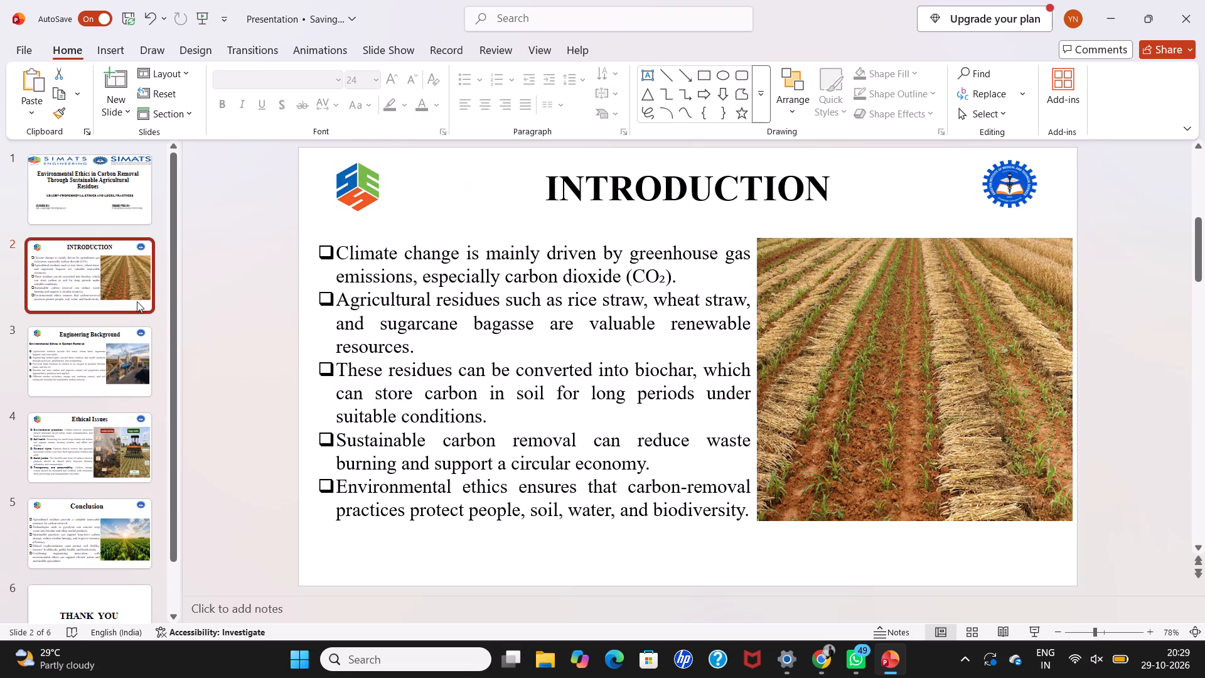
pyautogui.click(79, 377)
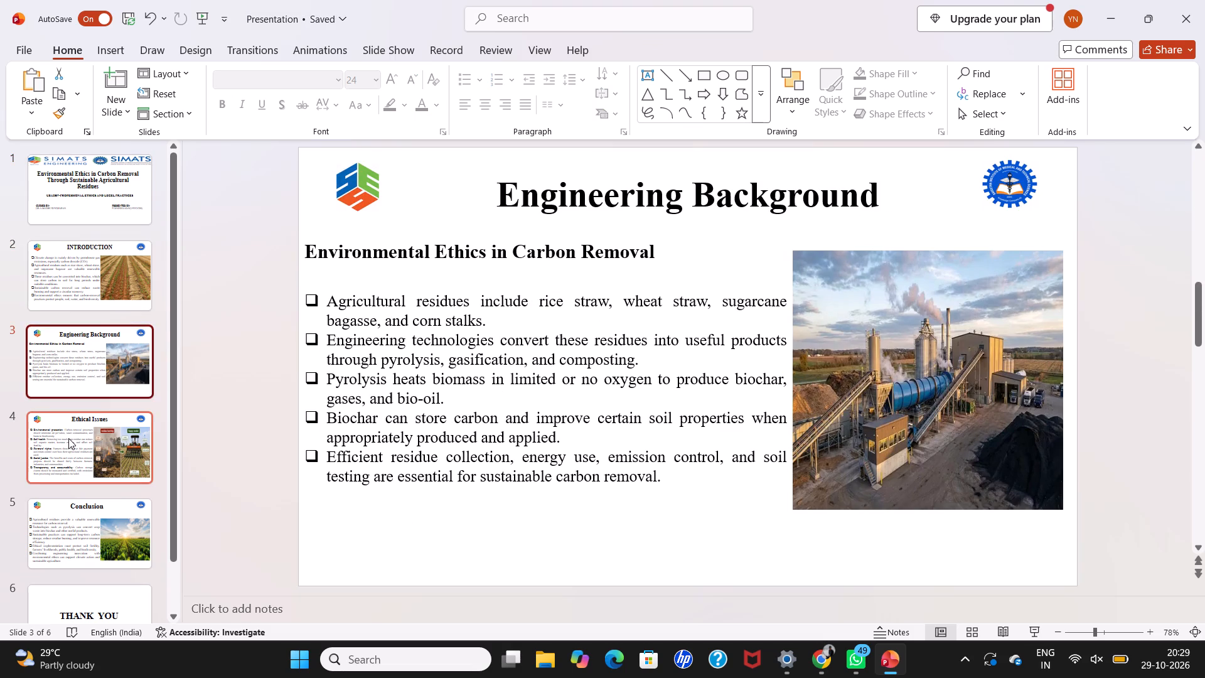
pyautogui.click(68, 438)
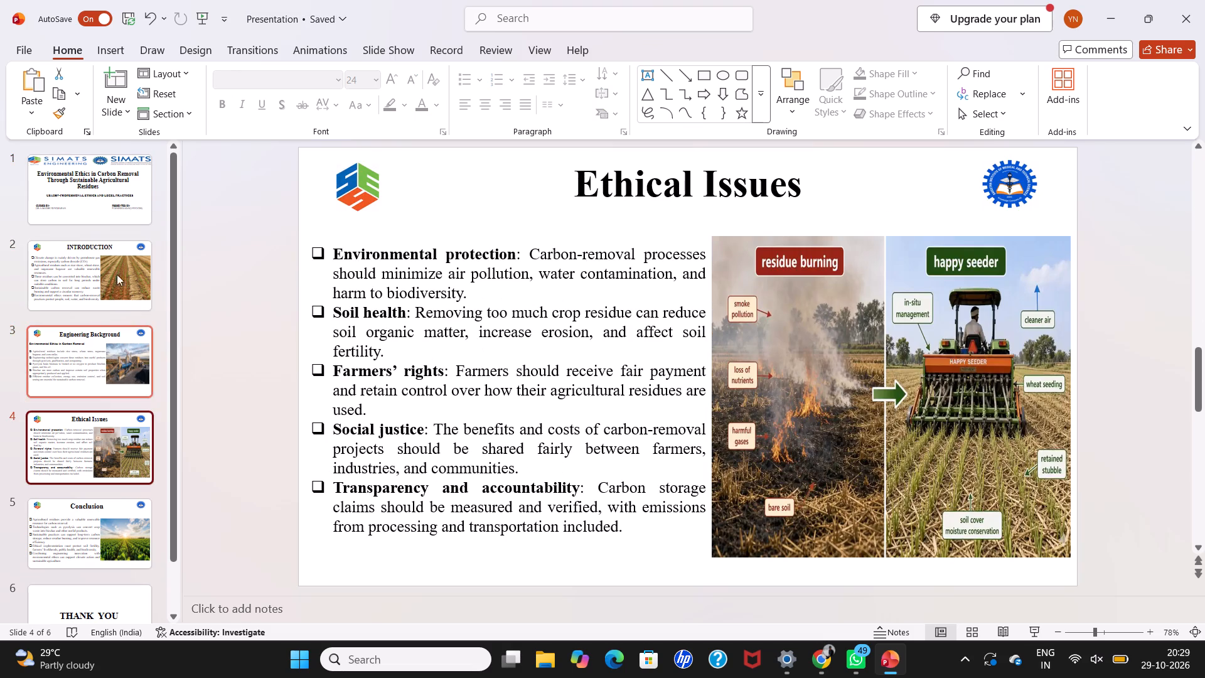
pyautogui.click(205, 21)
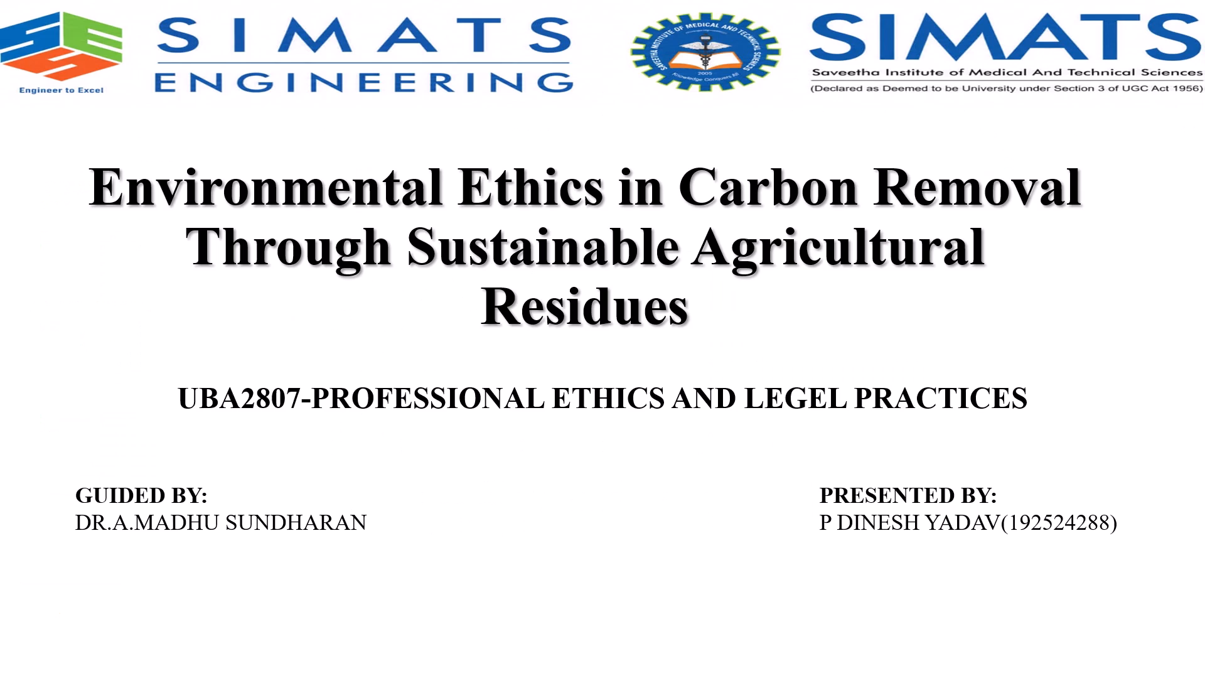
pyautogui.press('space')
pyautogui.press('space')
pyautogui.press('space')
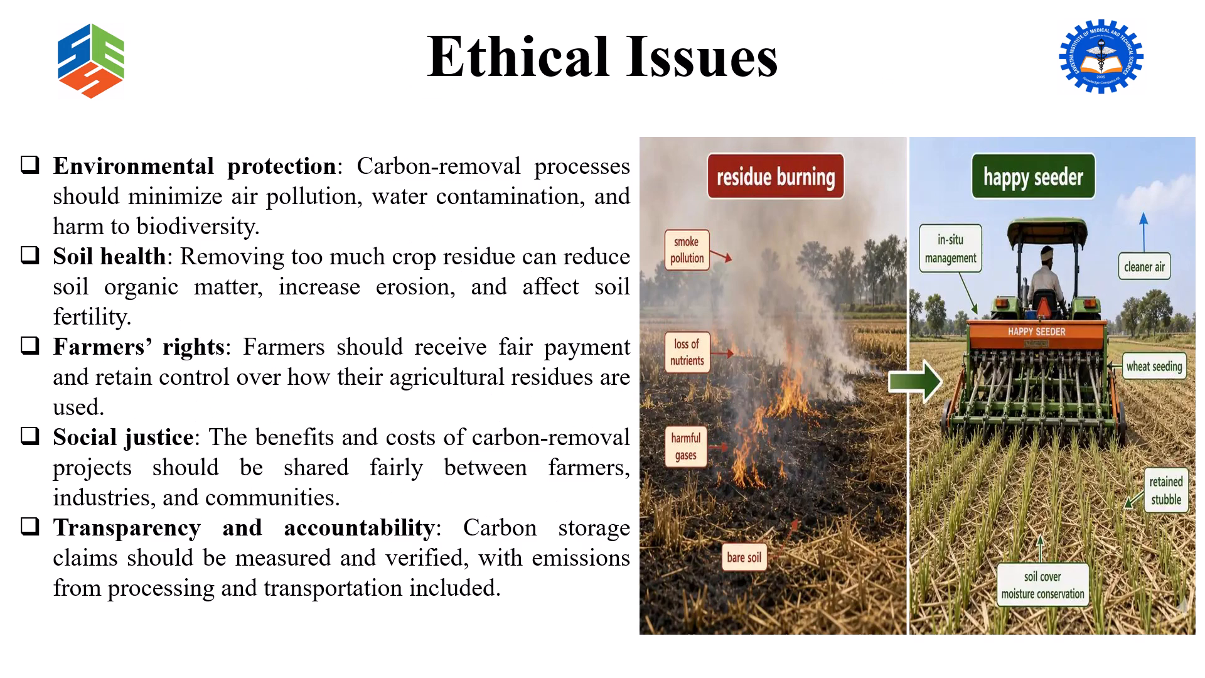
pyautogui.press('space')
pyautogui.press('space')
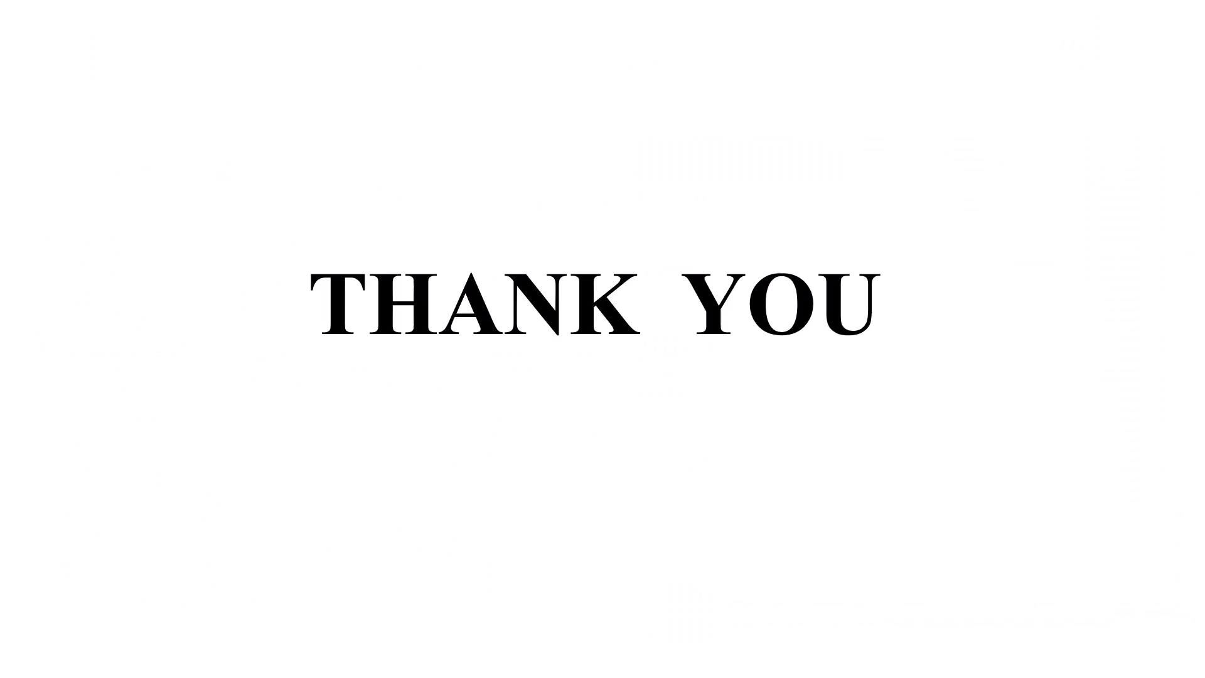
pyautogui.press('space')
pyautogui.press('space')
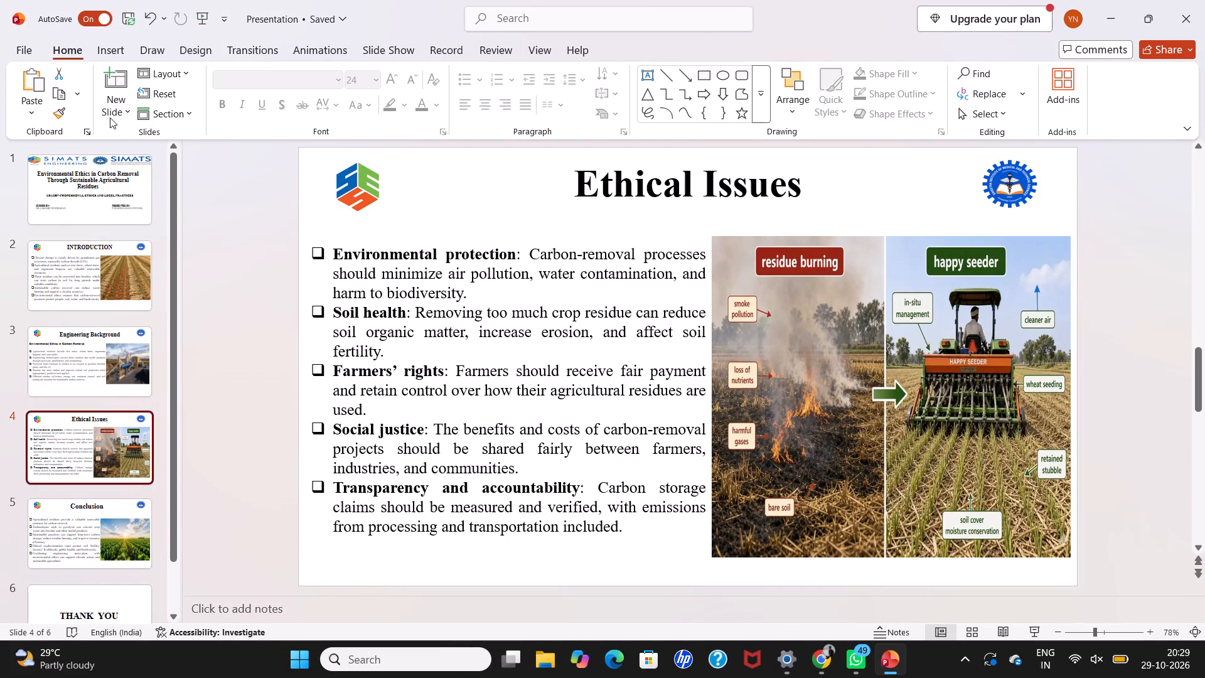
# Copy the coloured cube logo from the Conclusion slide to the same corner of the THANK YOU slide.
pyautogui.click(46, 601)
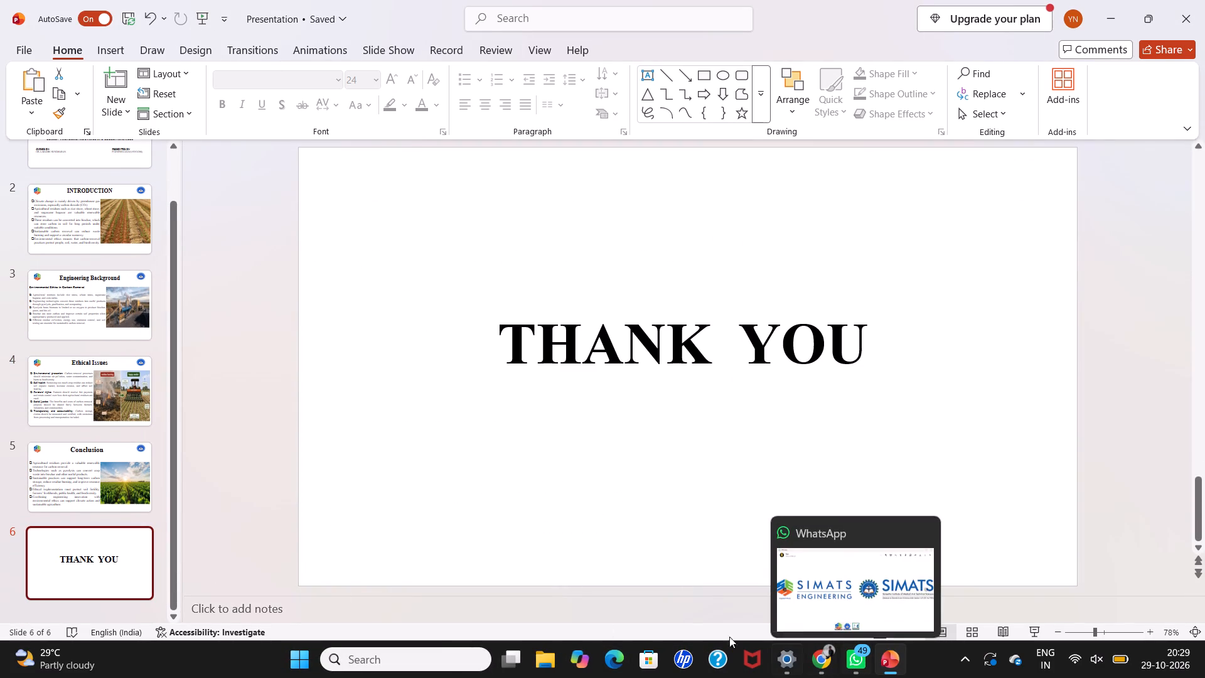
pyautogui.click(92, 478)
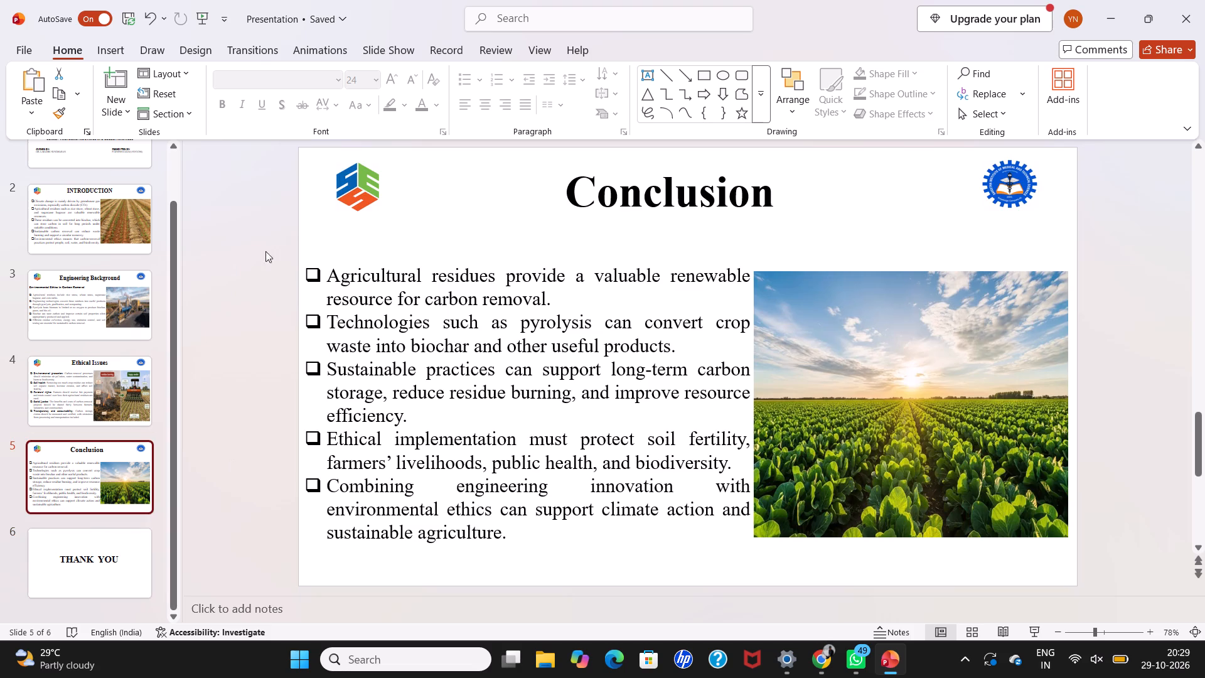
pyautogui.click(355, 196)
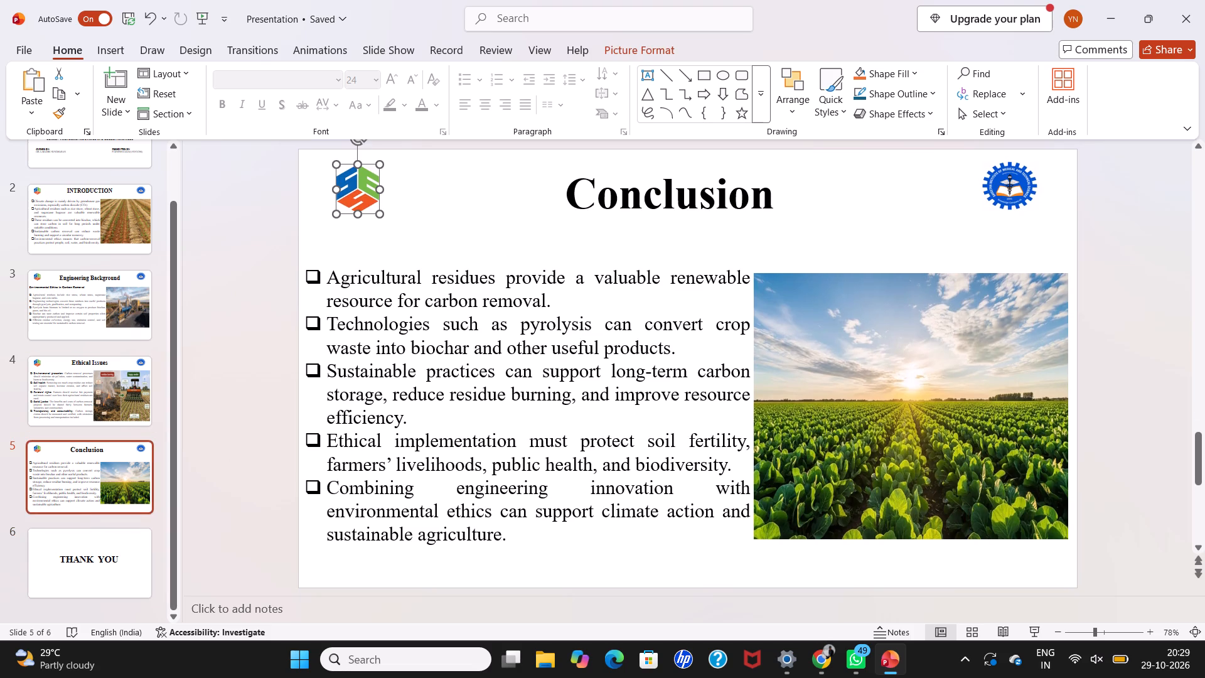
pyautogui.hotkey('ctrl', 'c')
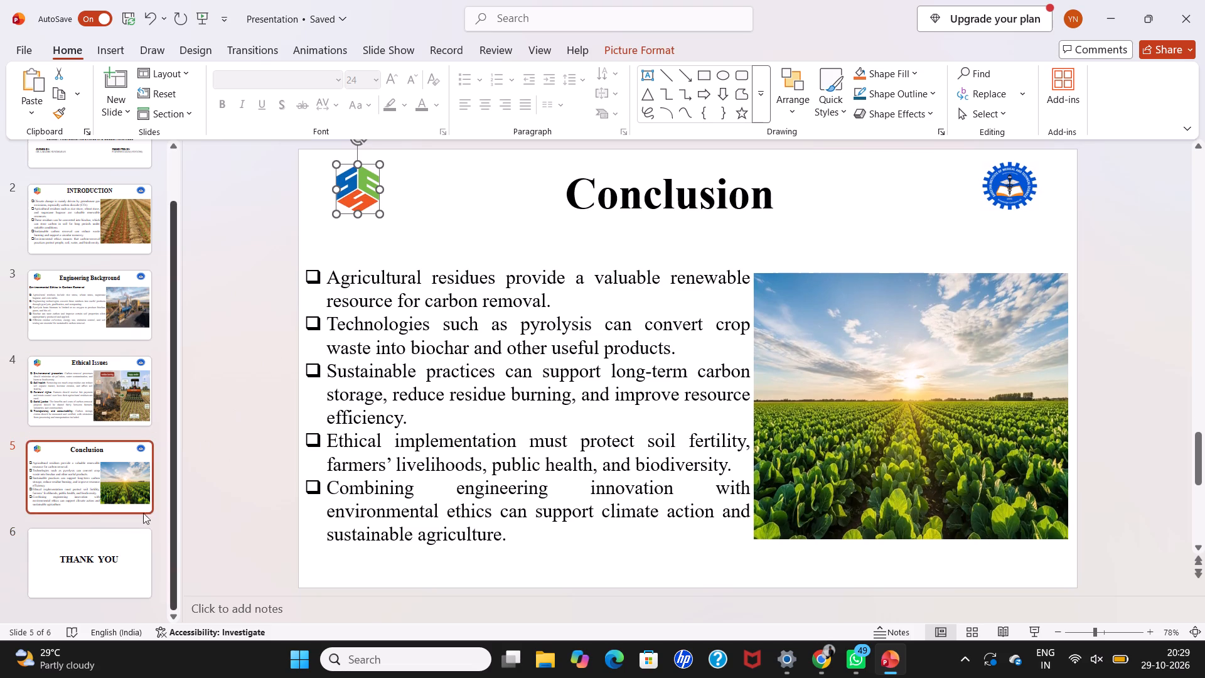
pyautogui.click(126, 545)
pyautogui.hotkey('ctrl', 'v')
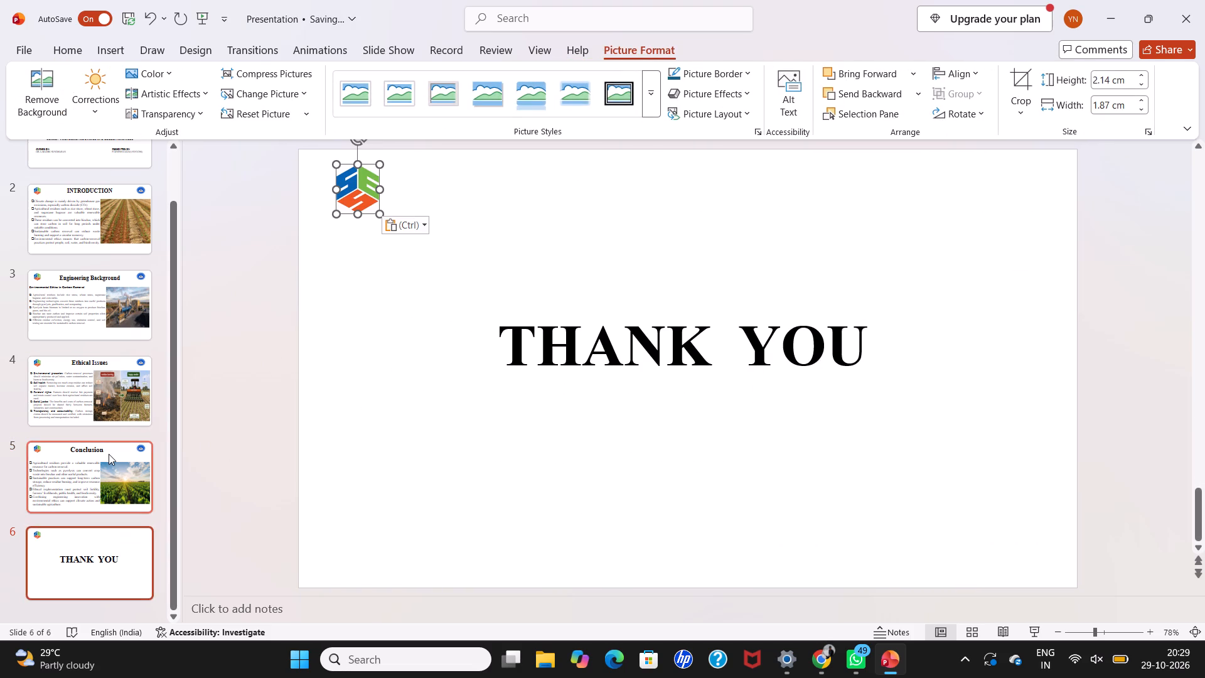
# Copy the round blue institute emblem from the Conclusion slide to the same corner of the THANK YOU slide.
pyautogui.click(109, 454)
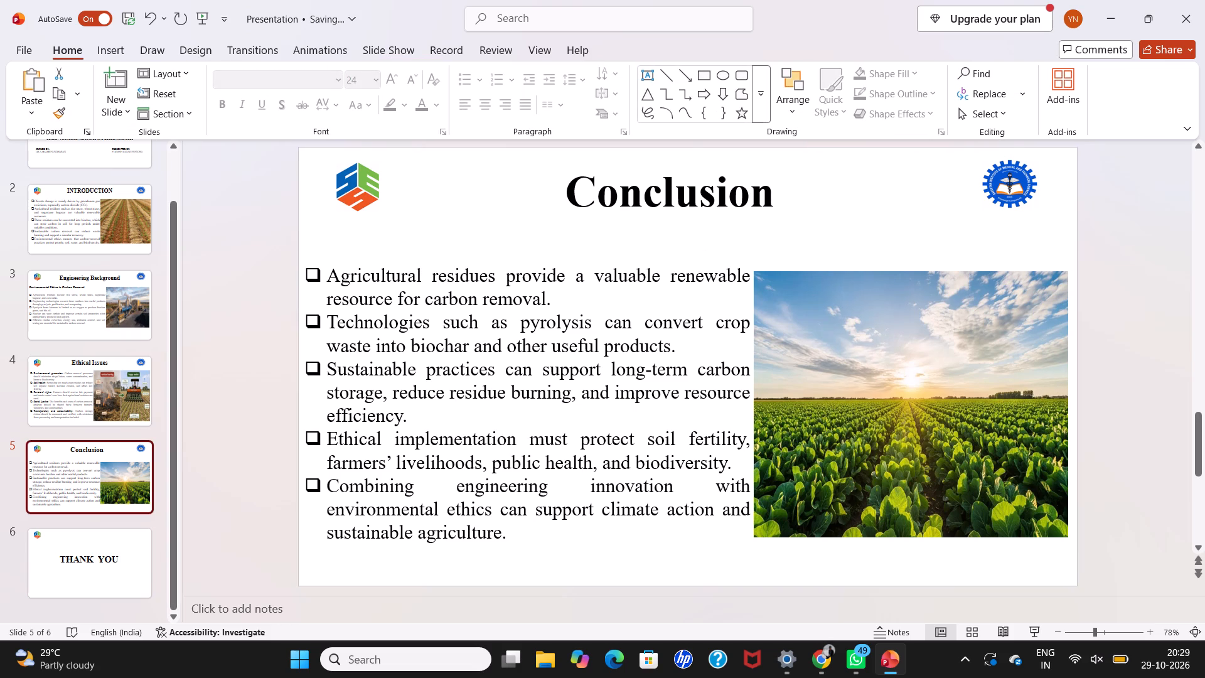
pyautogui.click(996, 187)
pyautogui.hotkey('ctrl', 'v')
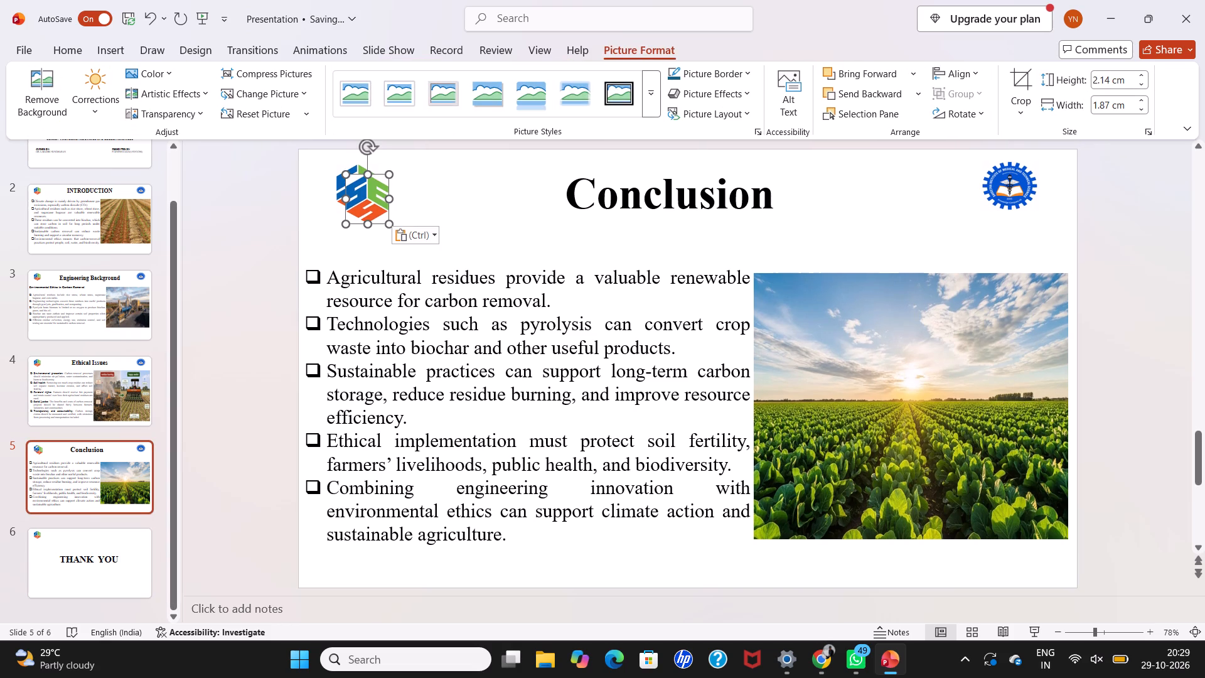
pyautogui.hotkey('ctrl', 'z')
pyautogui.hotkey('ctrl', 'c')
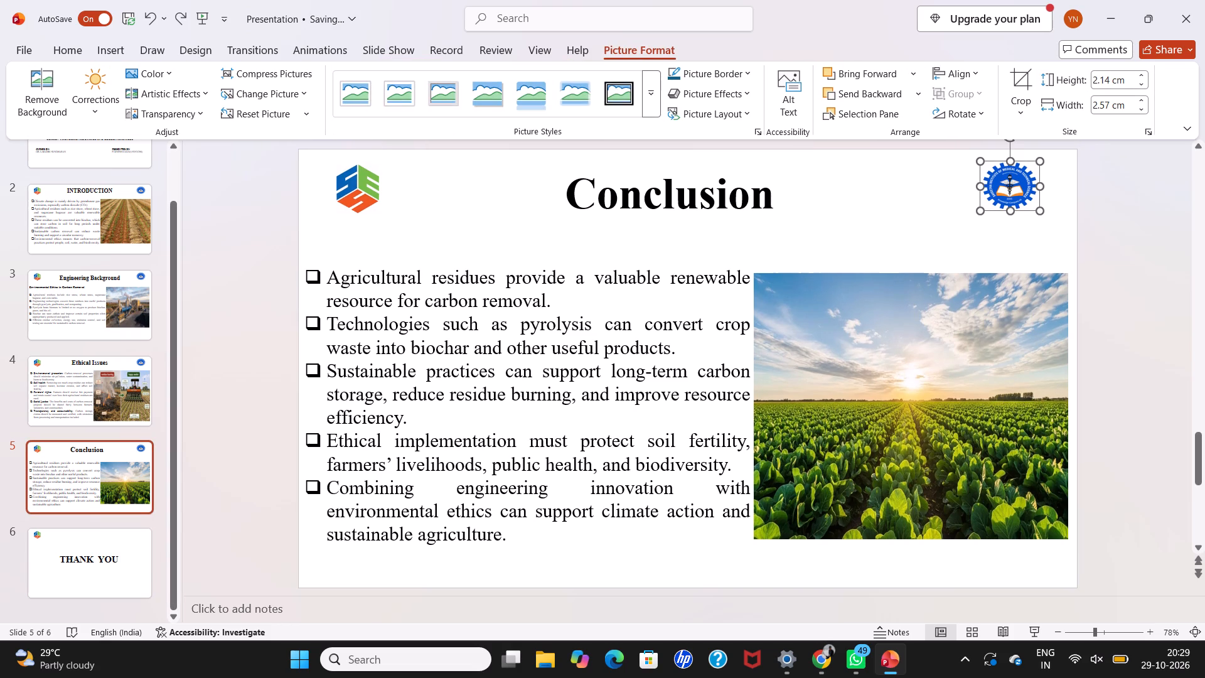
pyautogui.click(151, 584)
pyautogui.hotkey('ctrl', 'v')
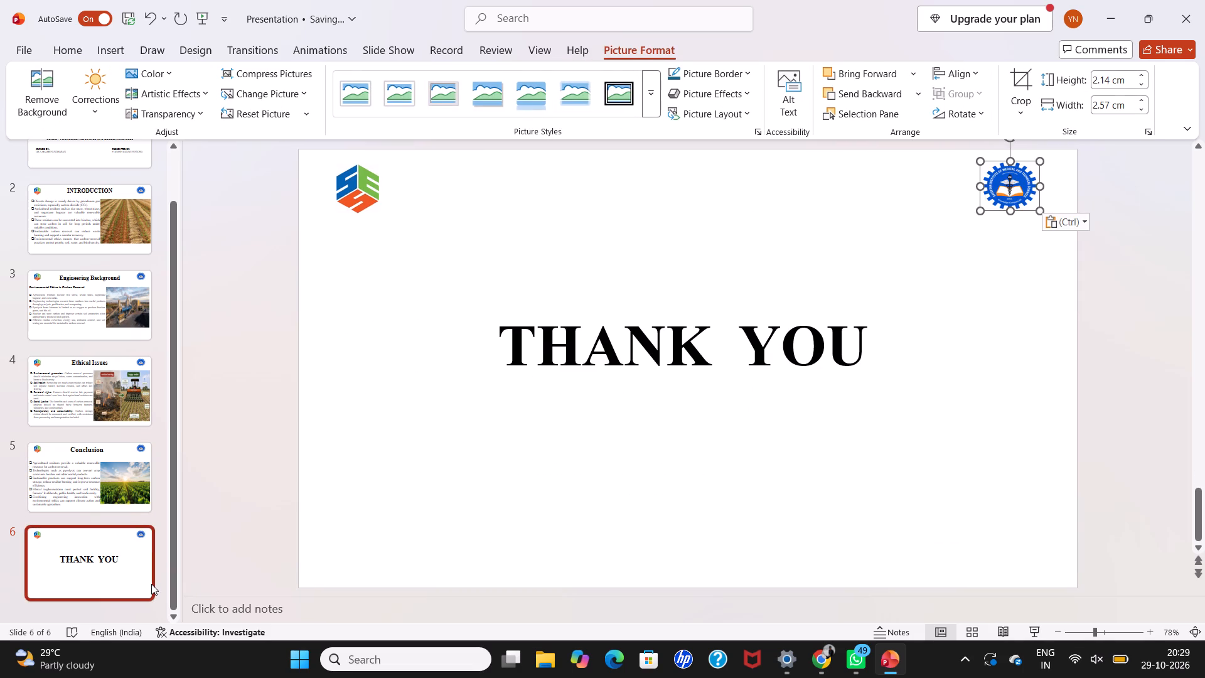
pyautogui.click(151, 584)
pyautogui.click(361, 476)
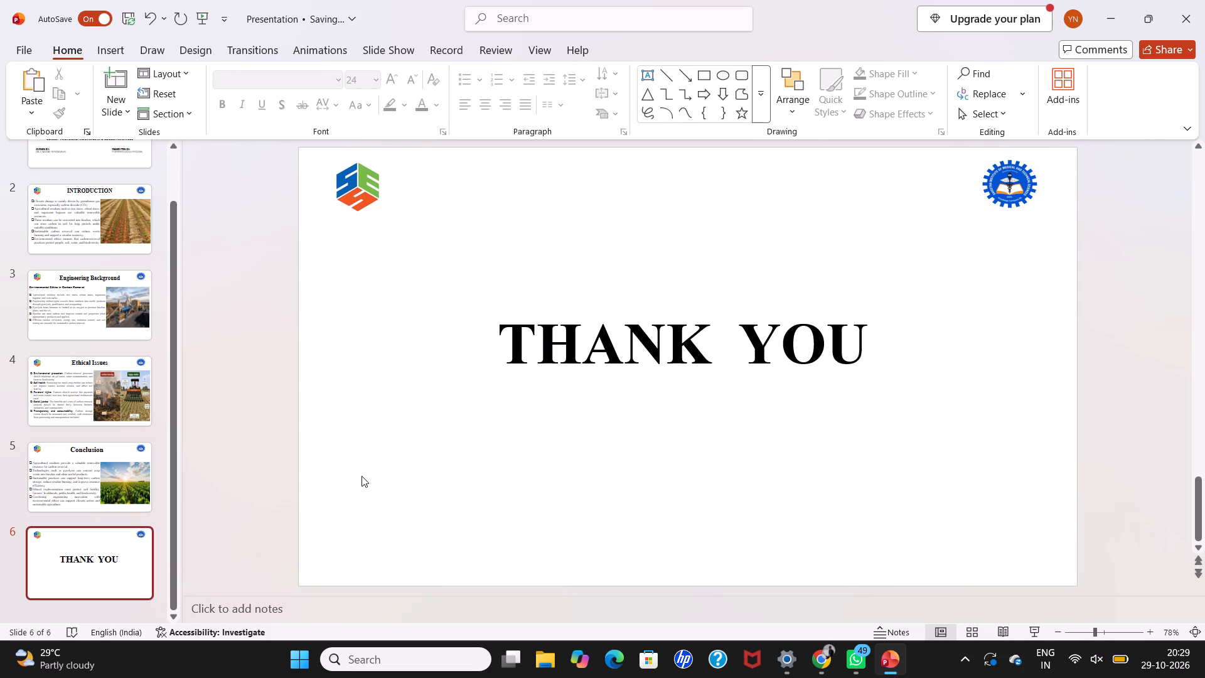
pyautogui.click(447, 402)
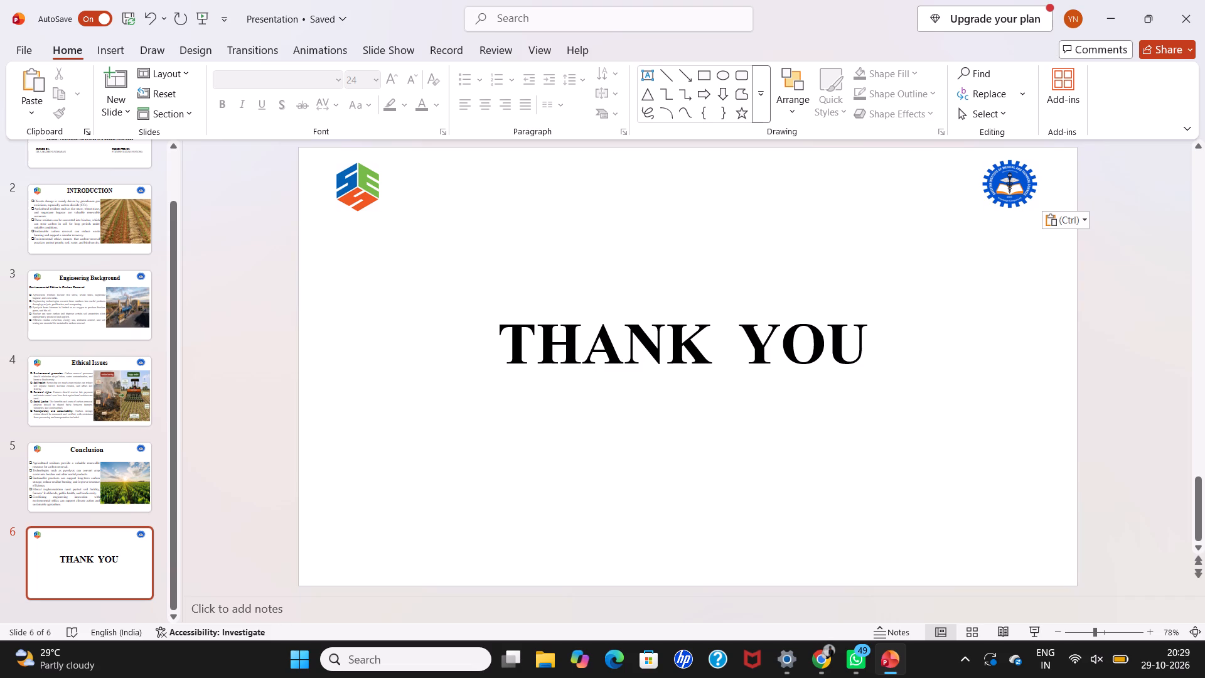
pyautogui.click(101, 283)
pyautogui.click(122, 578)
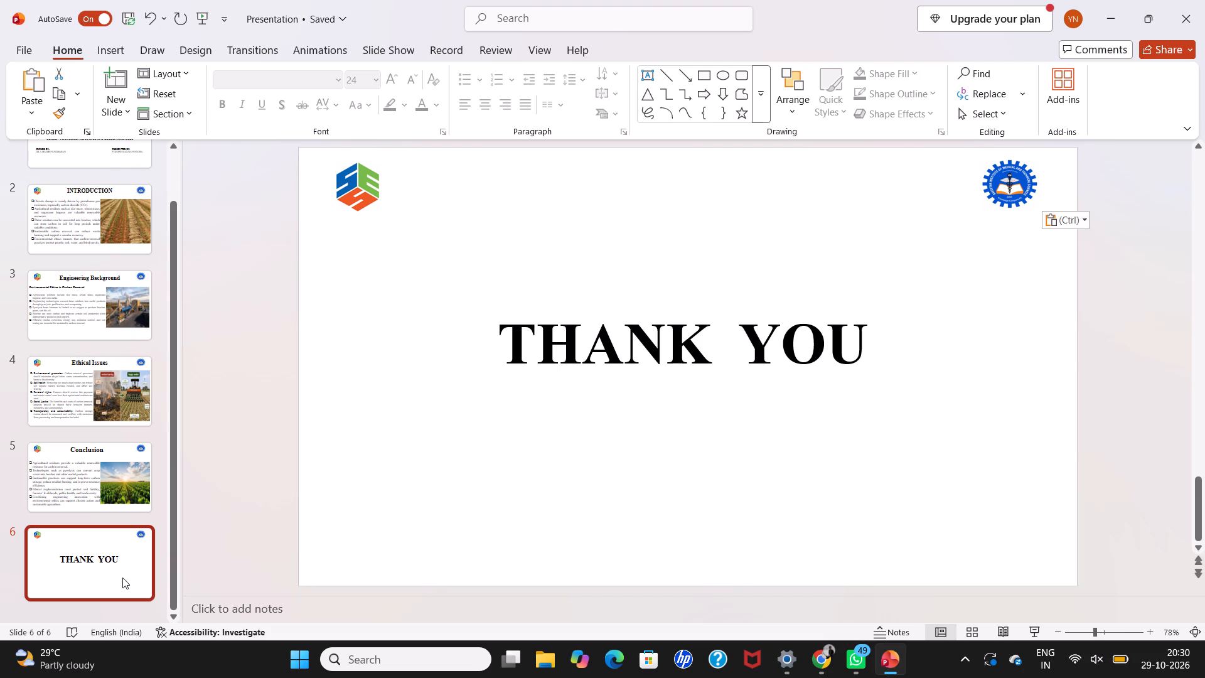
# Switch to Chrome and open the first listed personal profile.
pyautogui.click(385, 658)
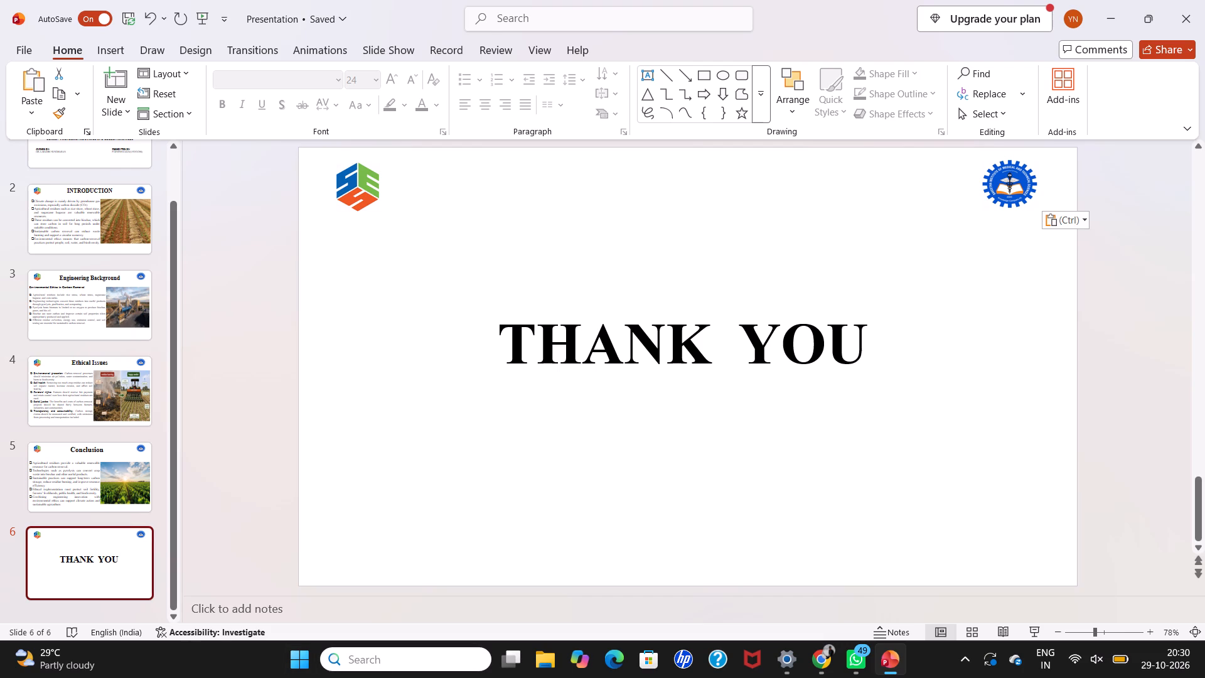
pyautogui.click(463, 461)
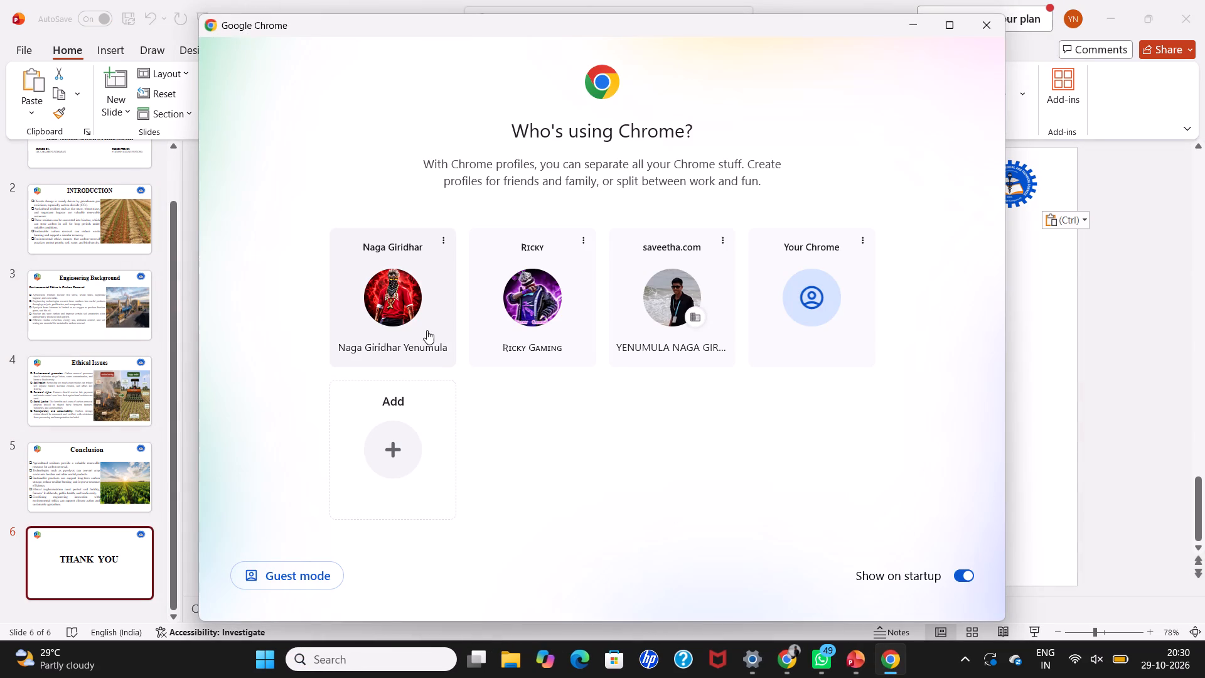
pyautogui.click(427, 330)
# Search Google for "THANK YOU CARD FOR PPT PRESENTATON".
pyautogui.click(443, 321)
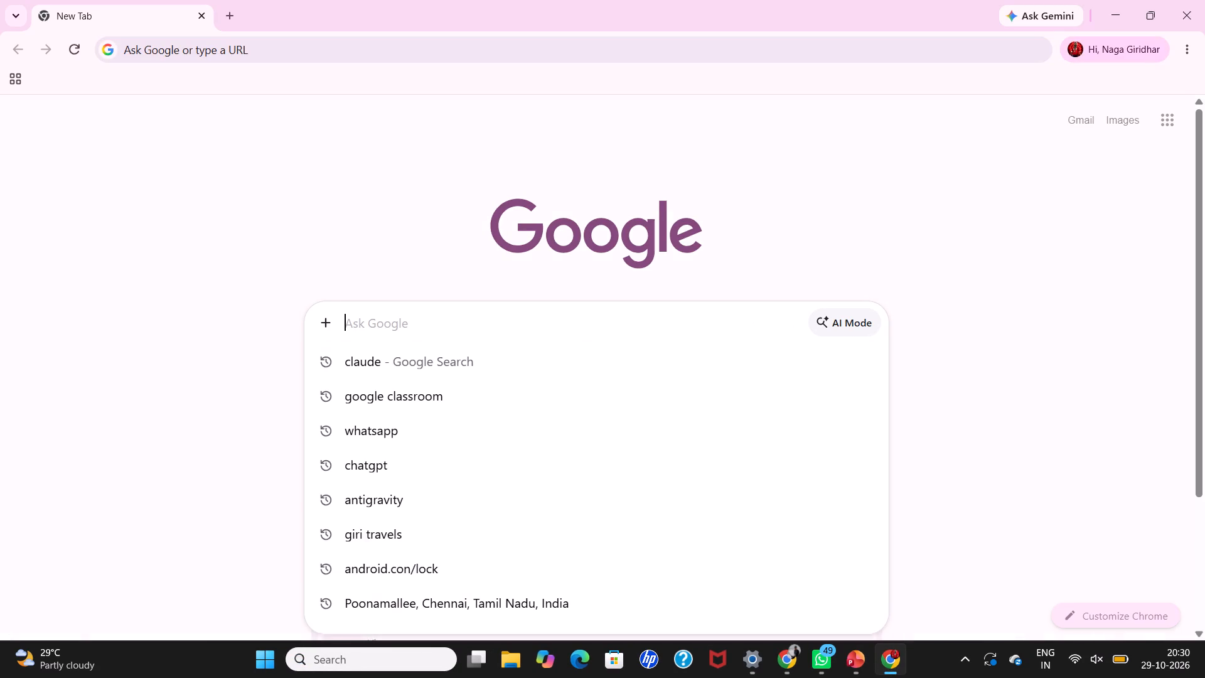
pyautogui.write('THAVK U')
pyautogui.press('space')
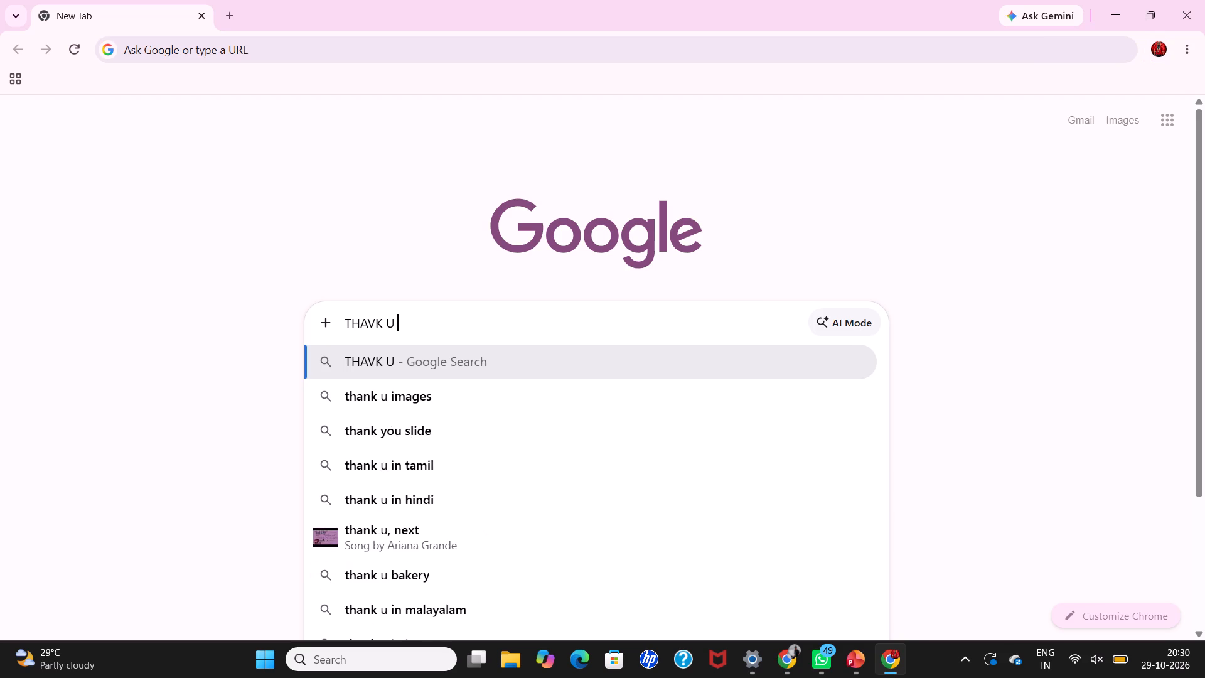
pyautogui.press('BackSpace')
pyautogui.press('BackSpace')
pyautogui.press('BackSpace')
pyautogui.press('BackSpace')
pyautogui.press('BackSpace')
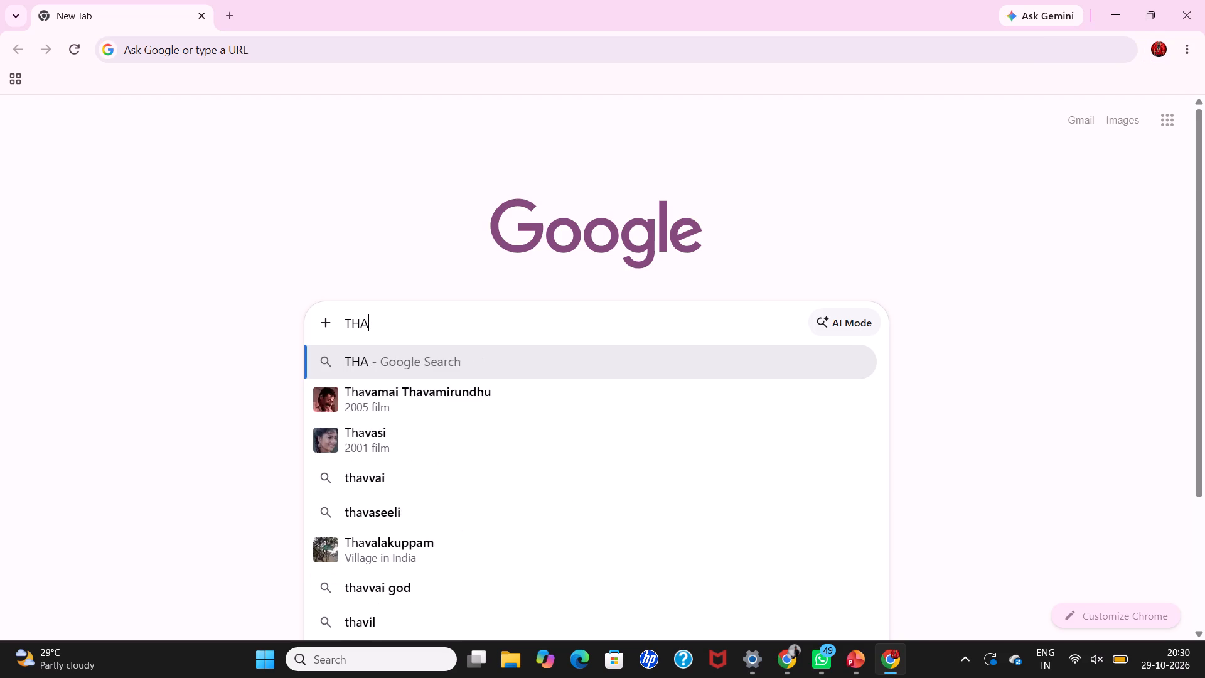
pyautogui.write('NK YOU CARD')
pyautogui.press('space')
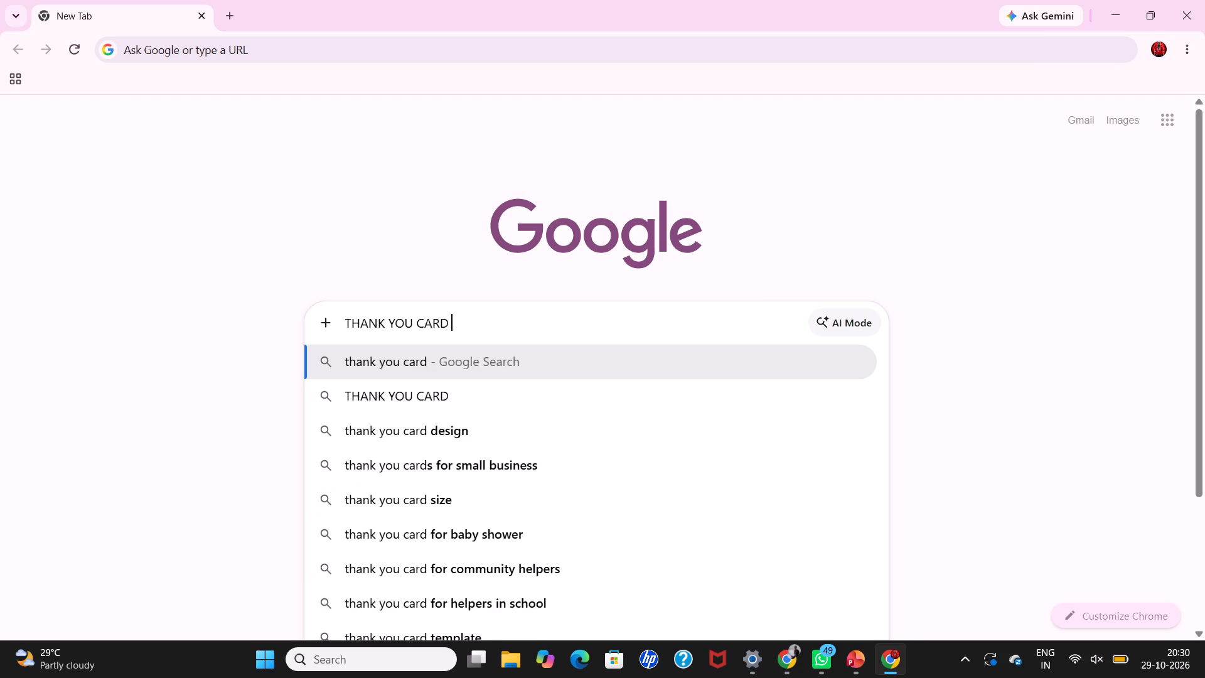
pyautogui.write('FOR PPT PRESENTATON')
pyautogui.click(438, 371)
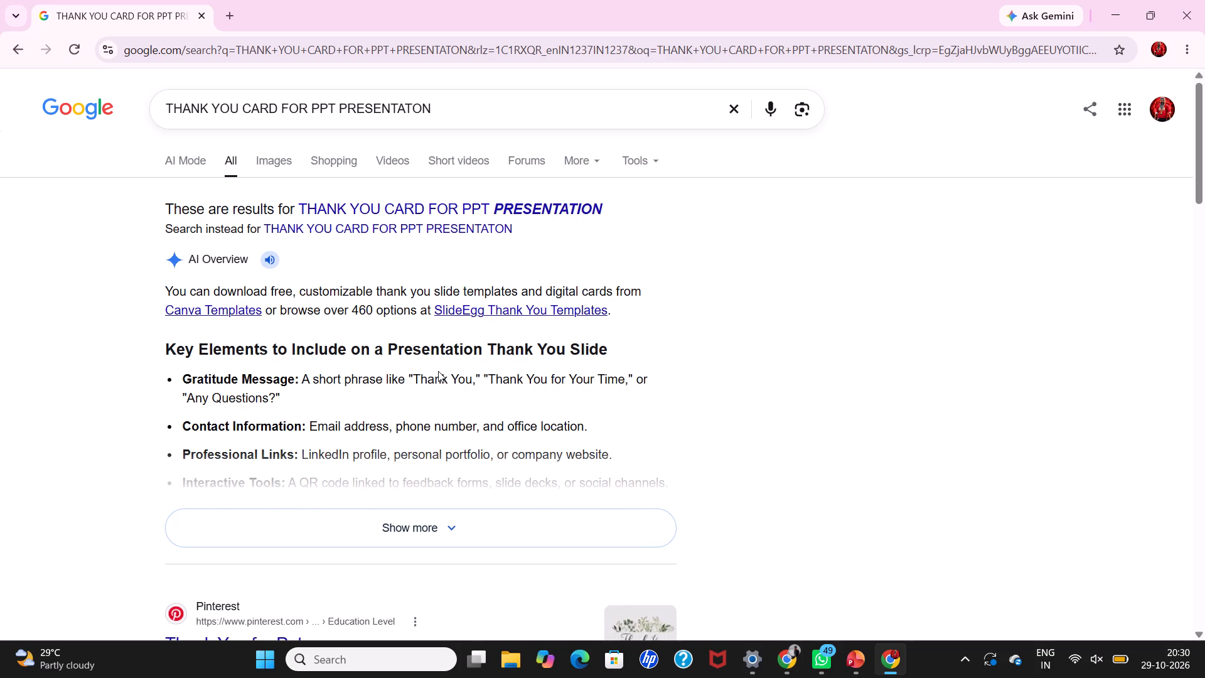
# Open the Pinterest "Thank You for Ppt" result and try to view the THANK YOU design with the sun and paper plane.
pyautogui.scroll(-3, 442, 303)
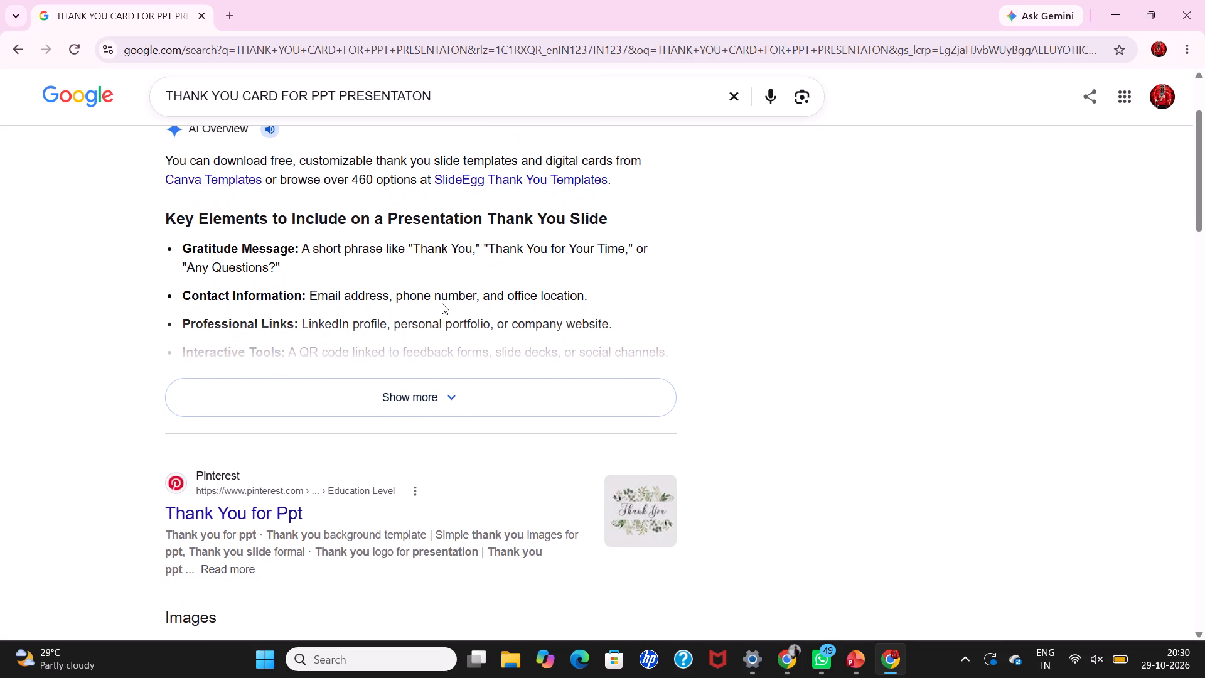
pyautogui.click(657, 504)
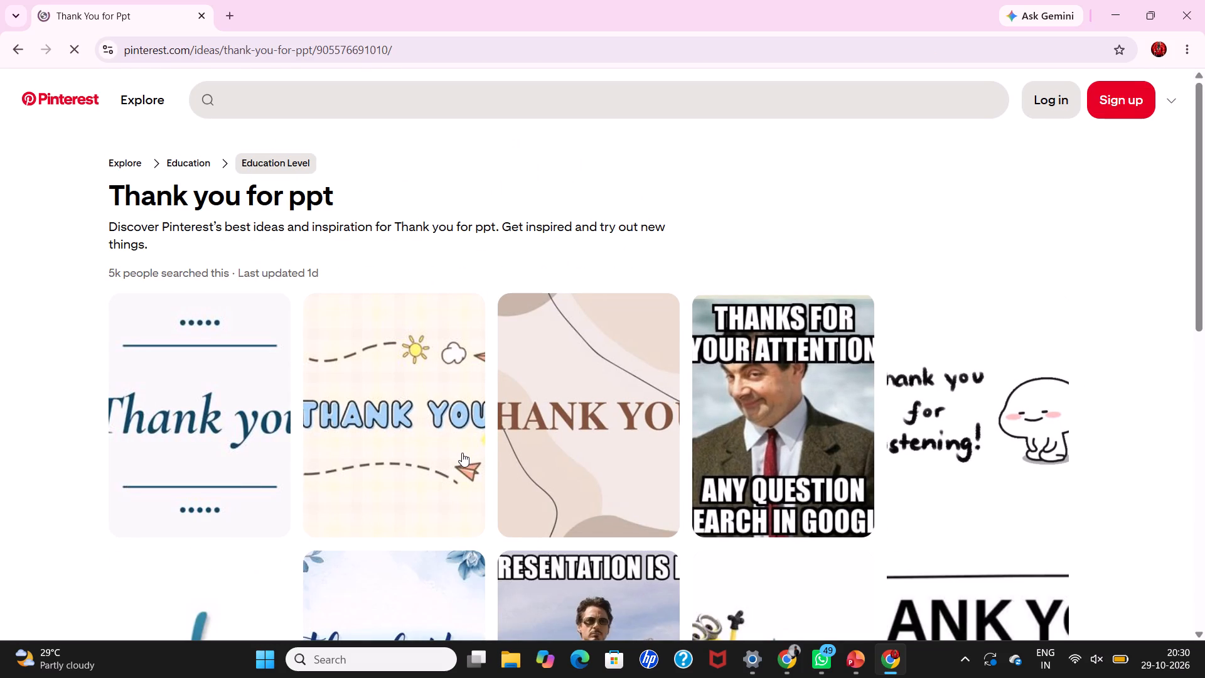
pyautogui.click(462, 453)
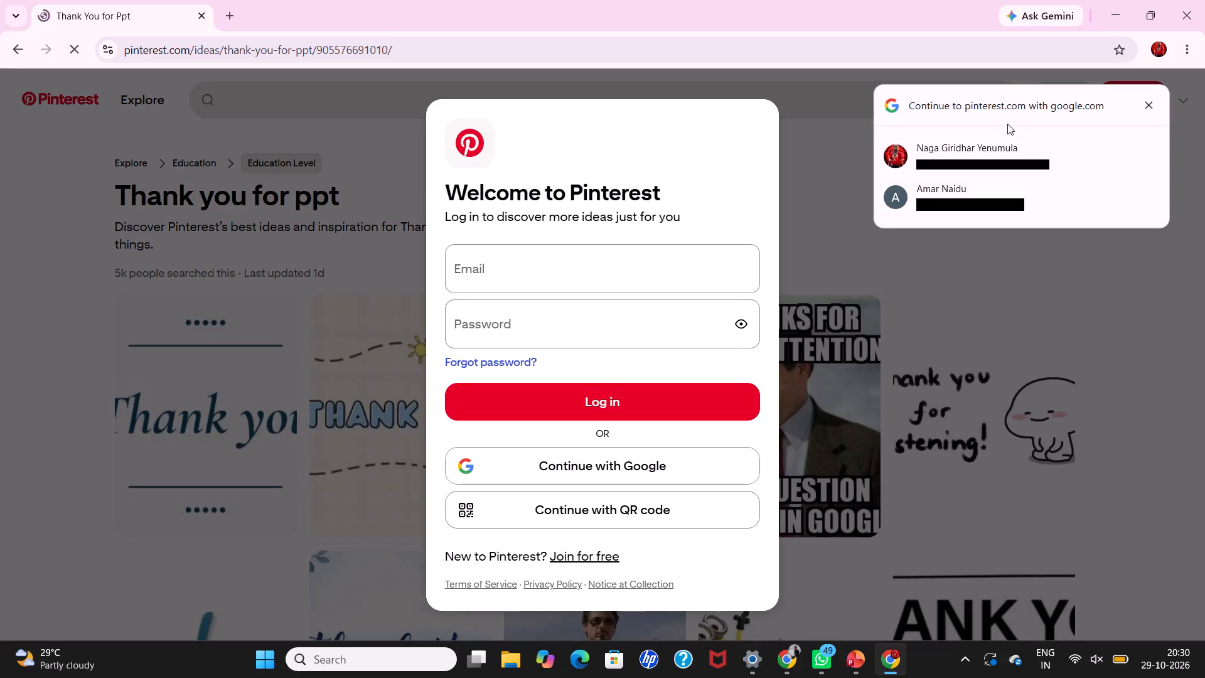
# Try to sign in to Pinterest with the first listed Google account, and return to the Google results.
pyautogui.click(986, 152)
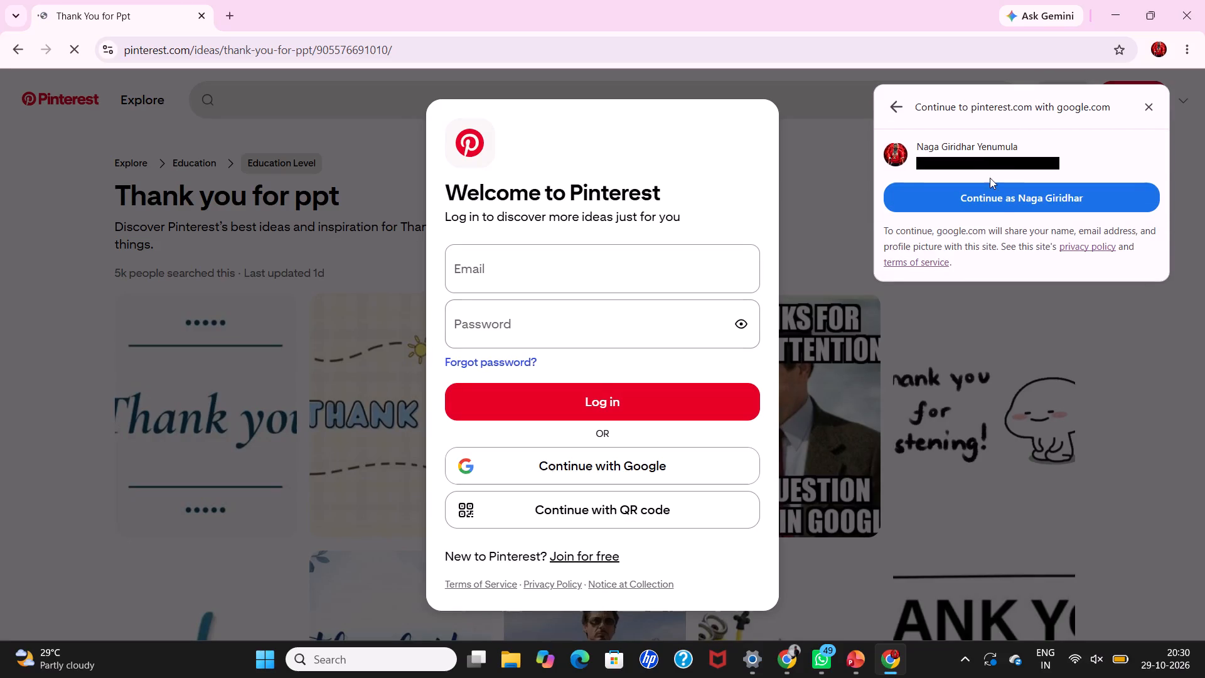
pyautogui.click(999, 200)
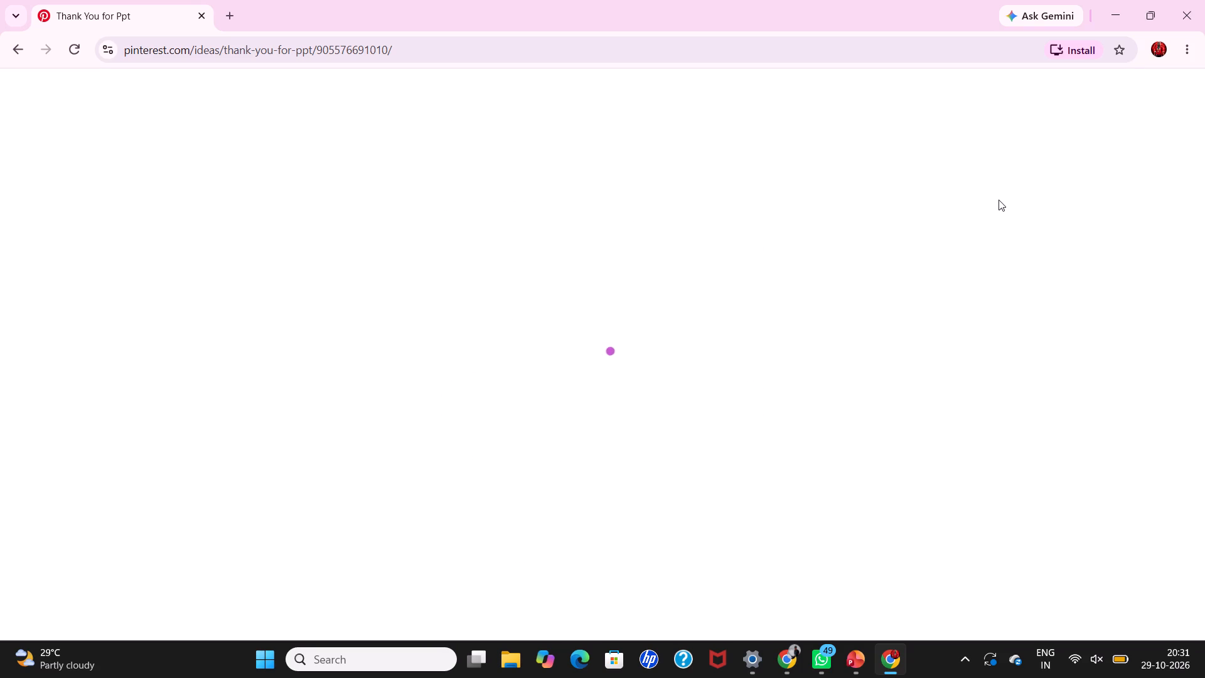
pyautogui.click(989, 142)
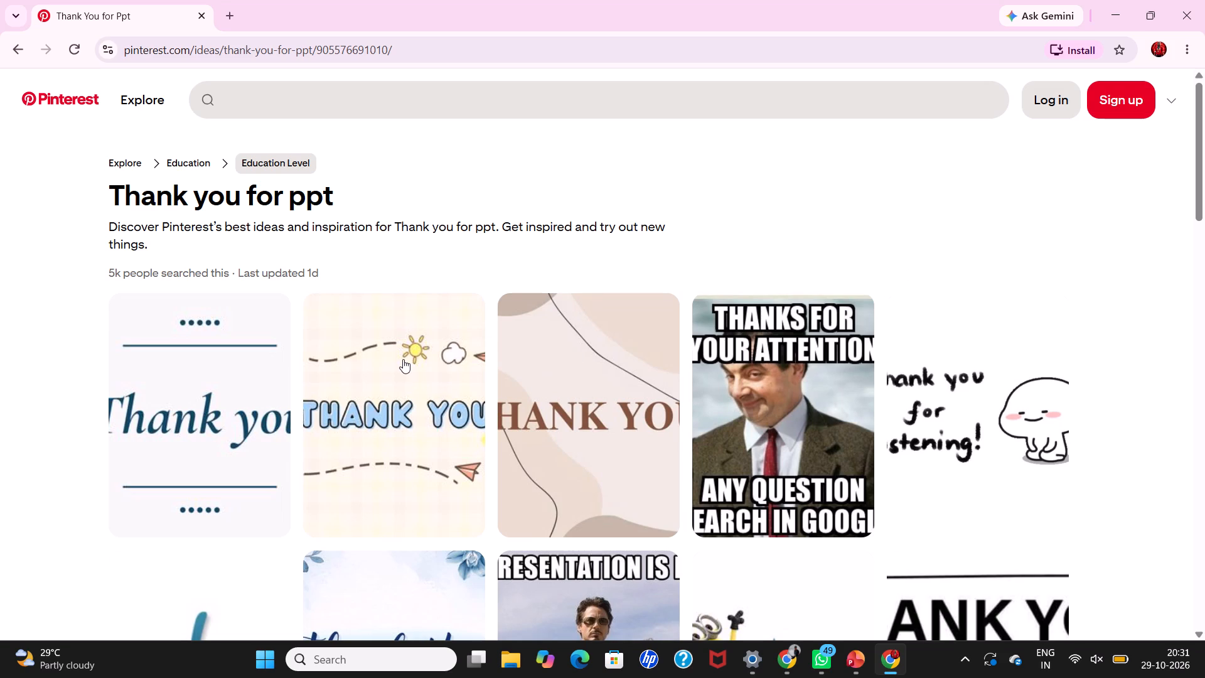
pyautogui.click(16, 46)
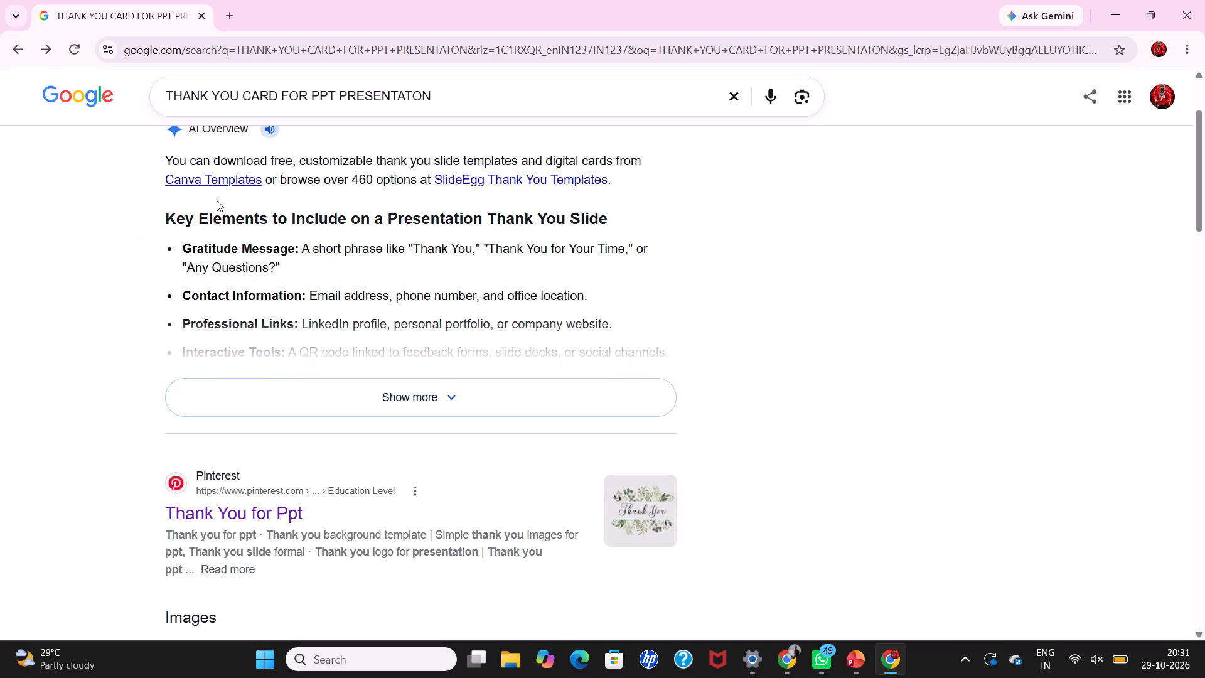
# Expand the AI Overview, open its Canva thank you templates source and browse the designs for a suitable closing slide.
pyautogui.scroll(-1, 217, 204)
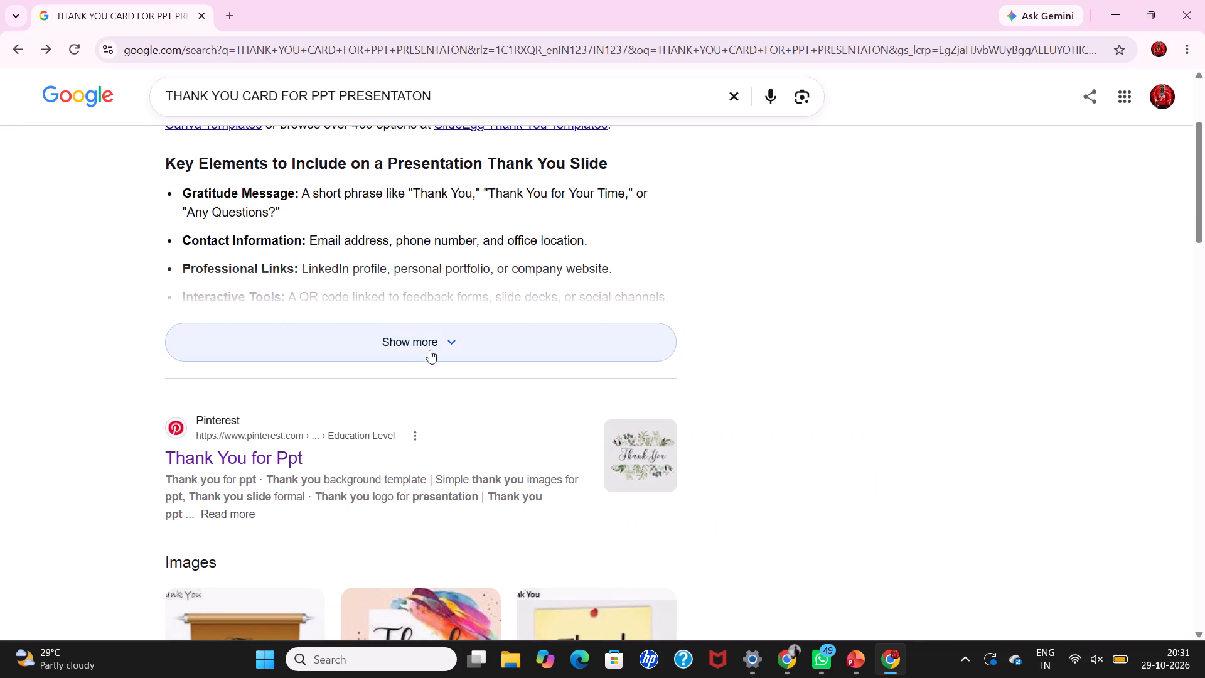
pyautogui.click(431, 349)
pyautogui.scroll(-2, 427, 340)
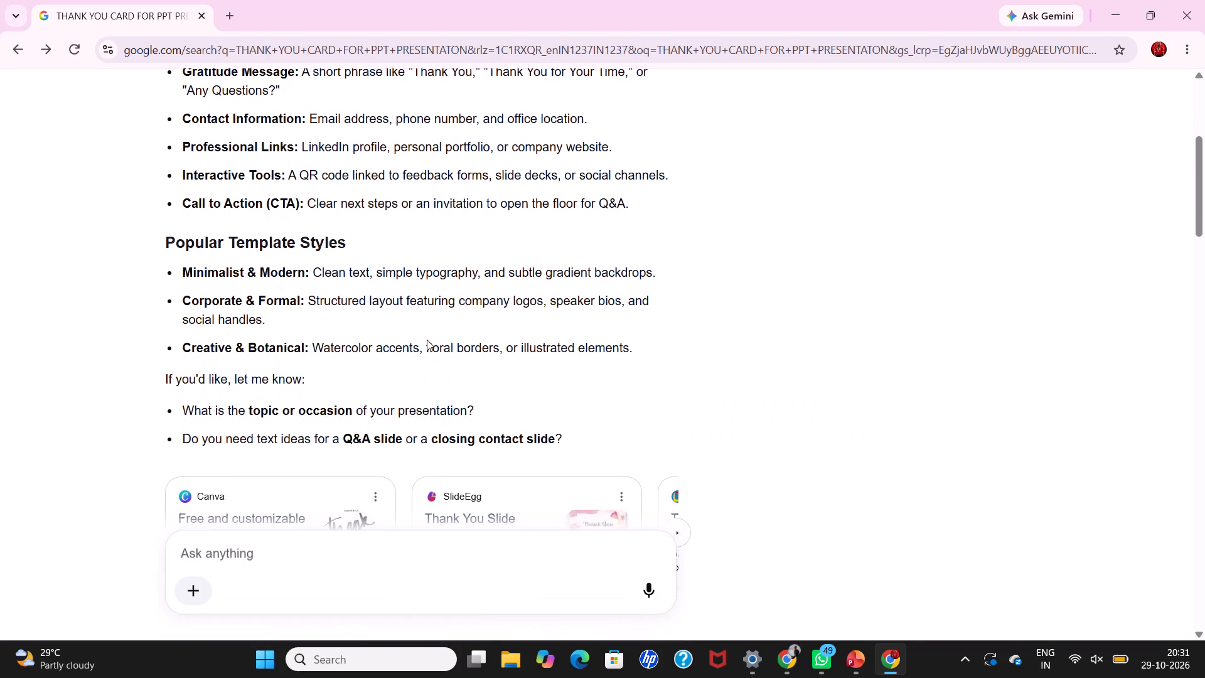
pyautogui.scroll(-3, 427, 340)
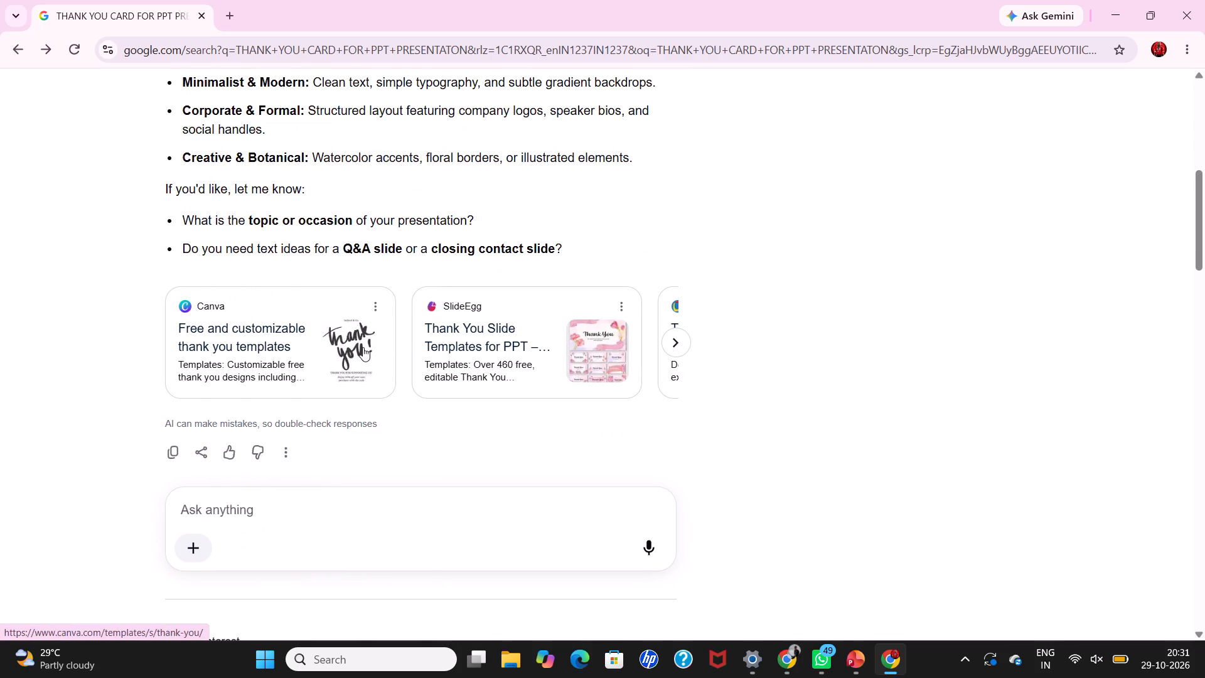
pyautogui.click(363, 347)
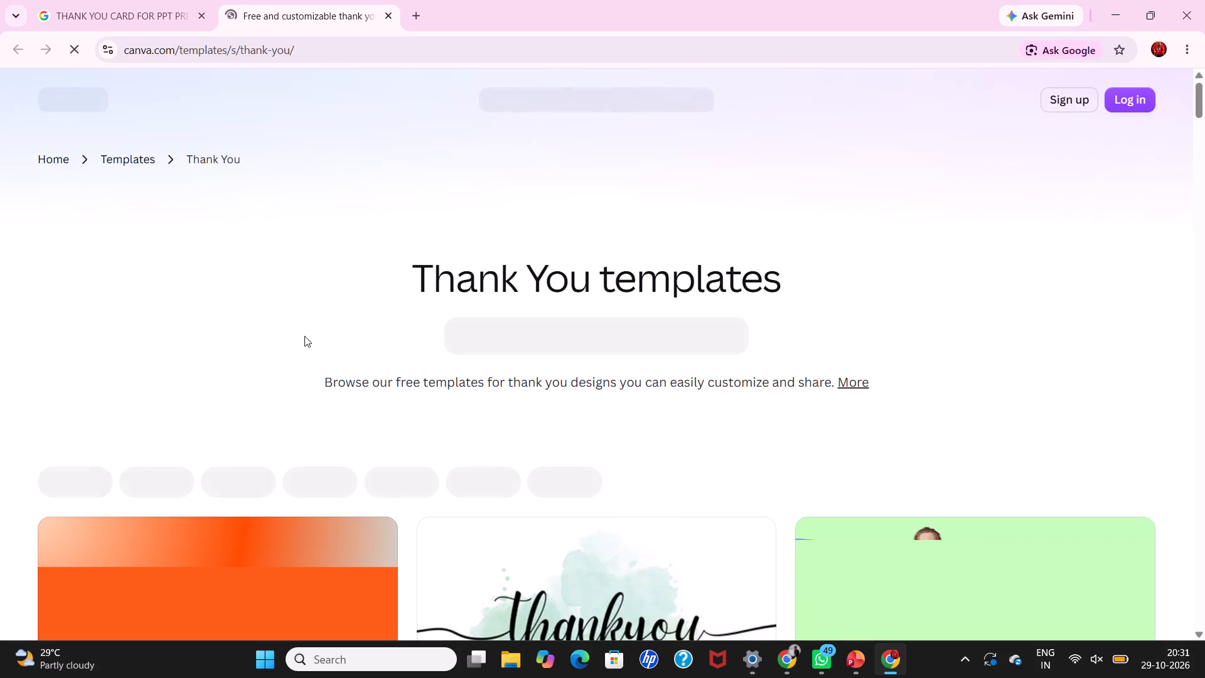
pyautogui.scroll(-3, 541, 388)
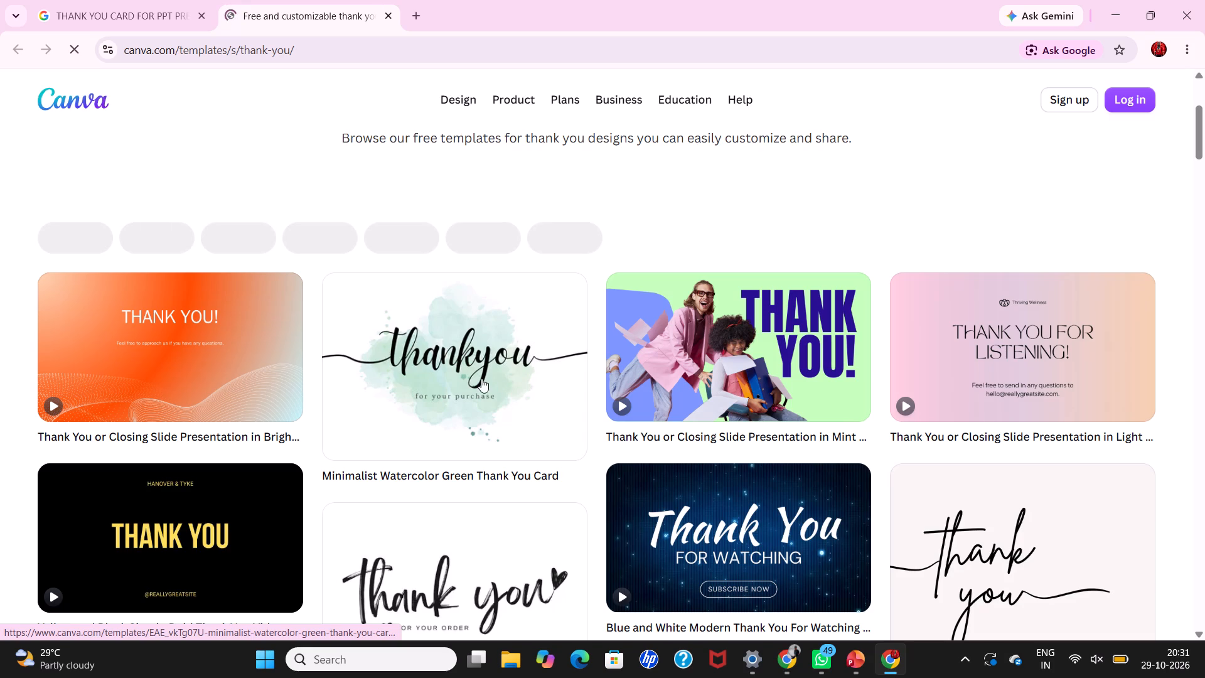
pyautogui.scroll(-1, 496, 384)
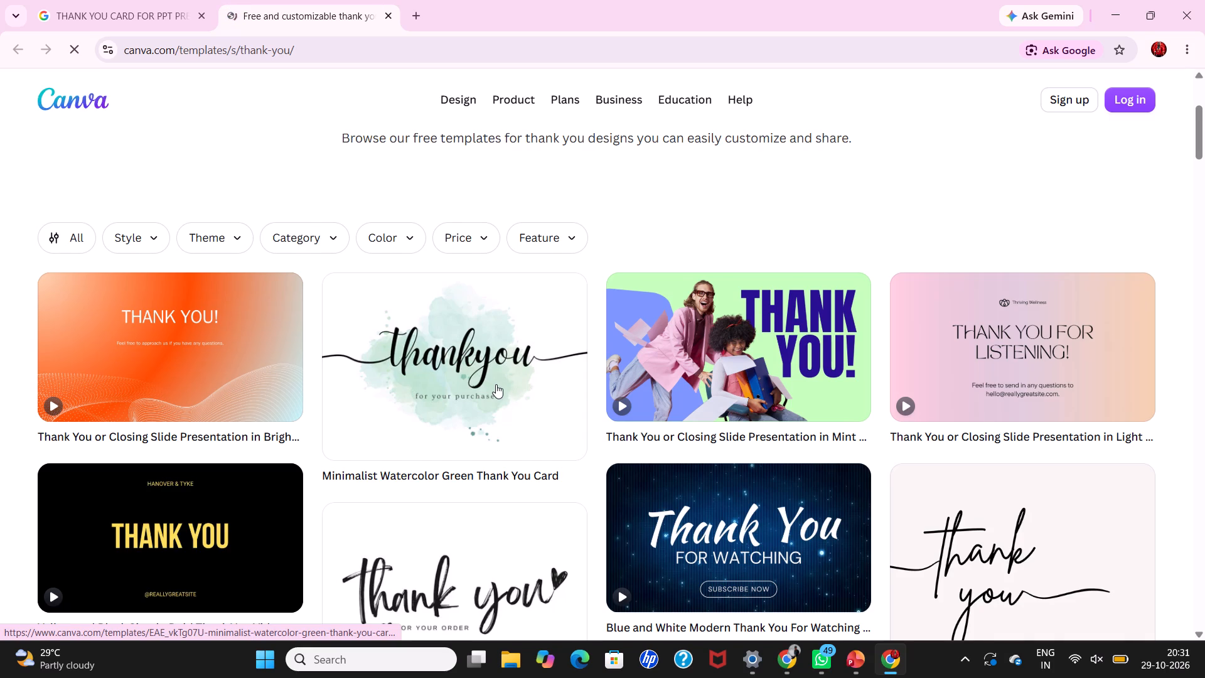
pyautogui.scroll(-2, 496, 384)
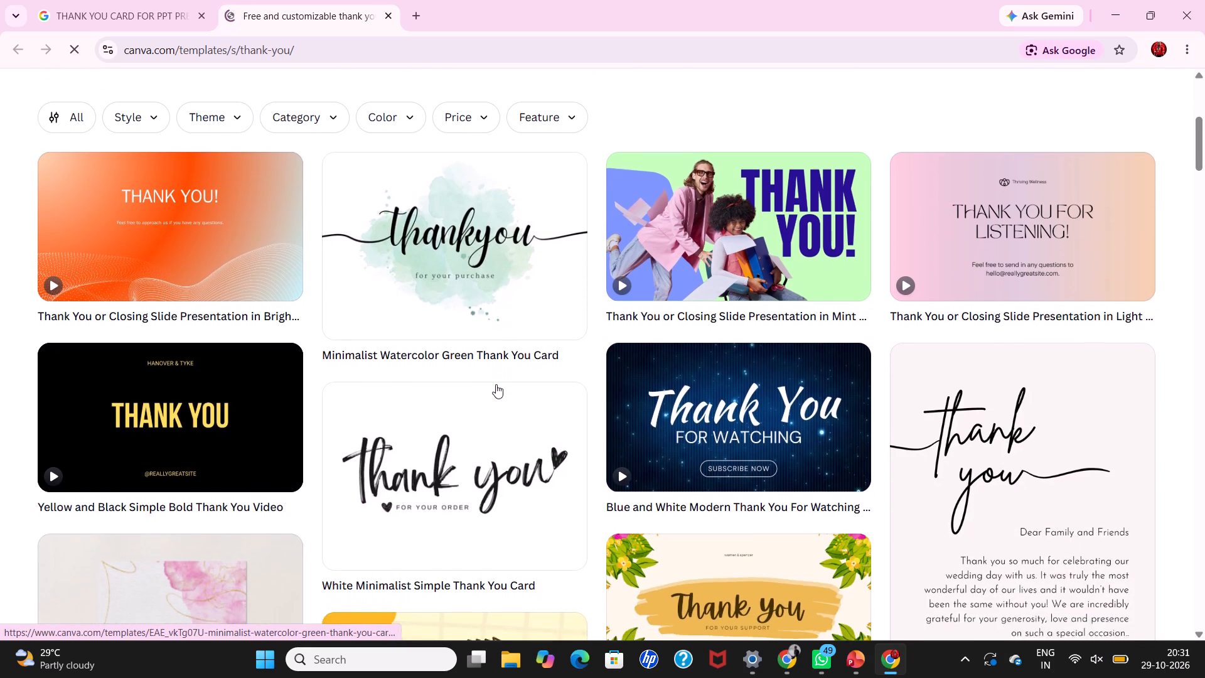
pyautogui.scroll(-3, 496, 384)
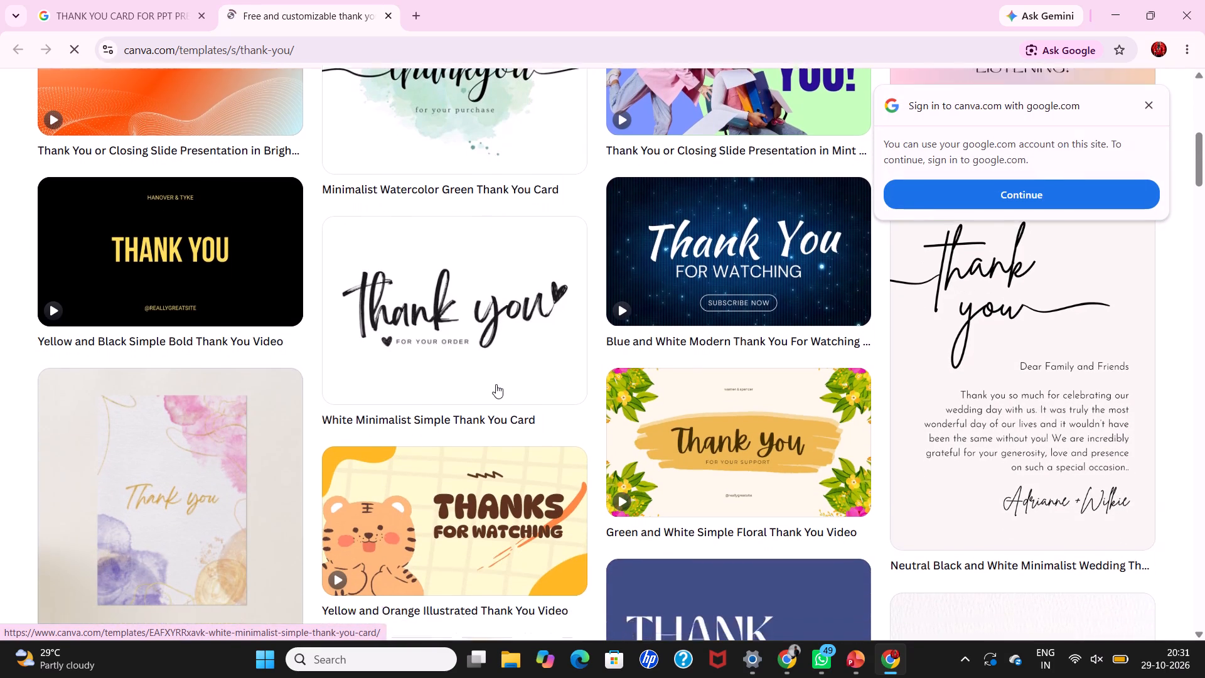
pyautogui.scroll(-1, 496, 384)
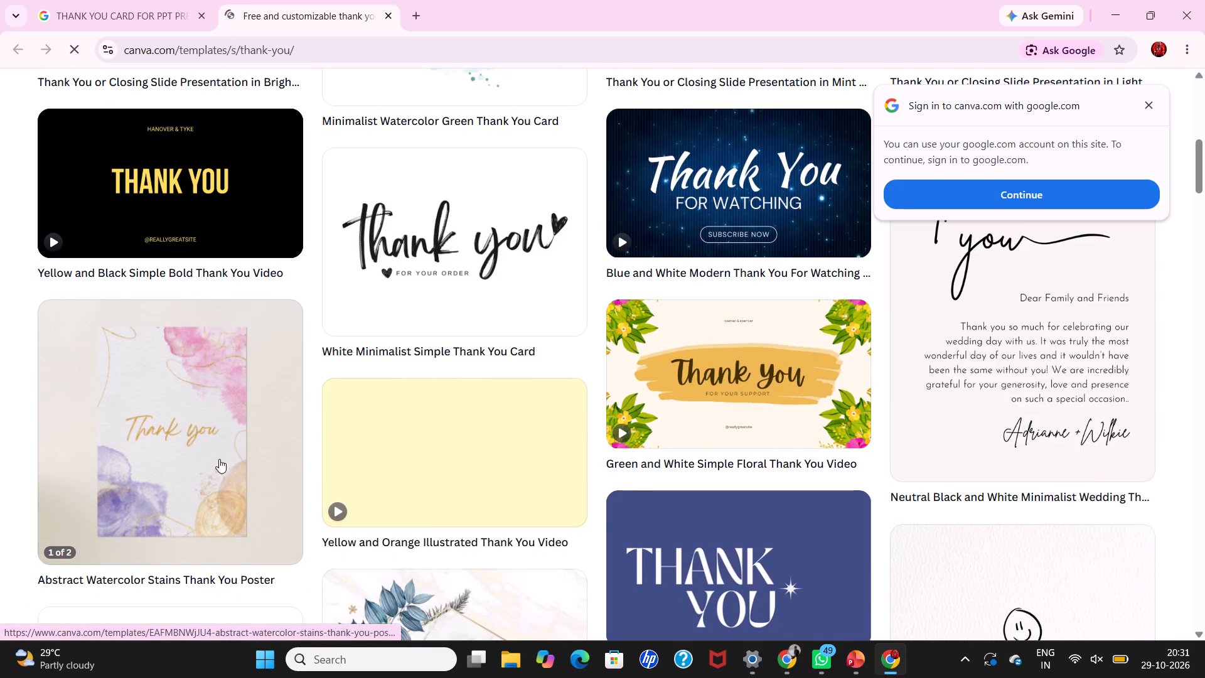
pyautogui.scroll(3, 219, 459)
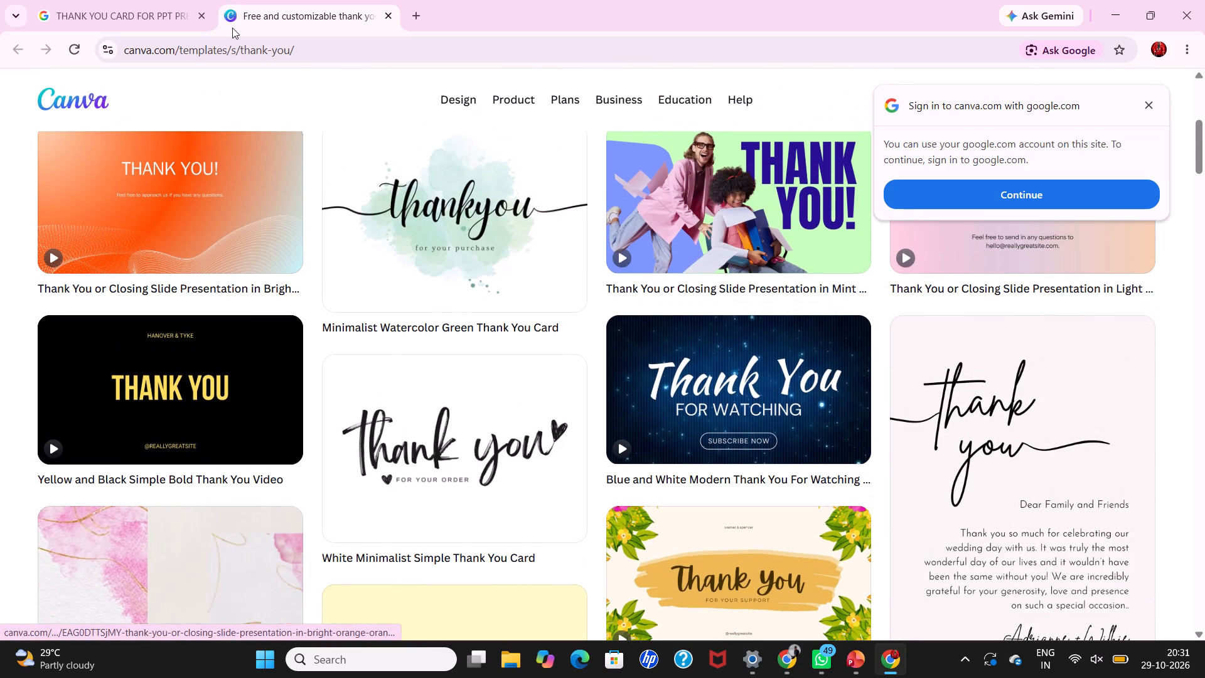
# Return to the Google search for thank you cards and switch to its image results.
pyautogui.click(155, 11)
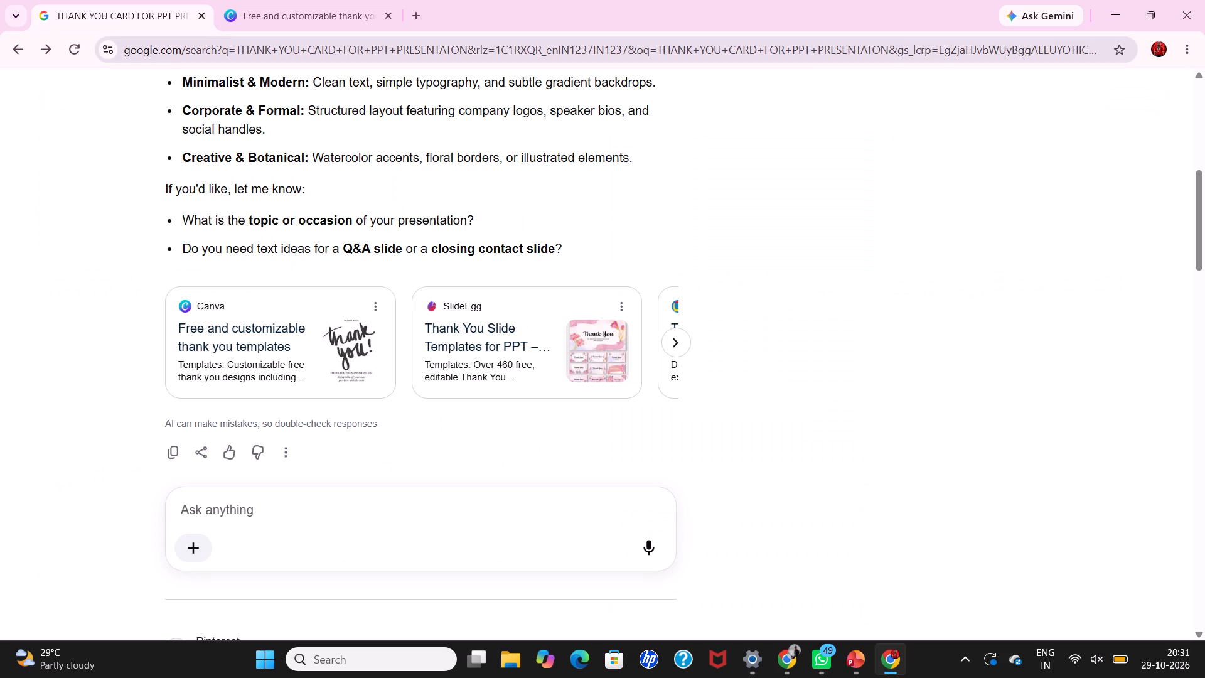
pyautogui.scroll(1, 288, 52)
pyautogui.scroll(5, 306, 116)
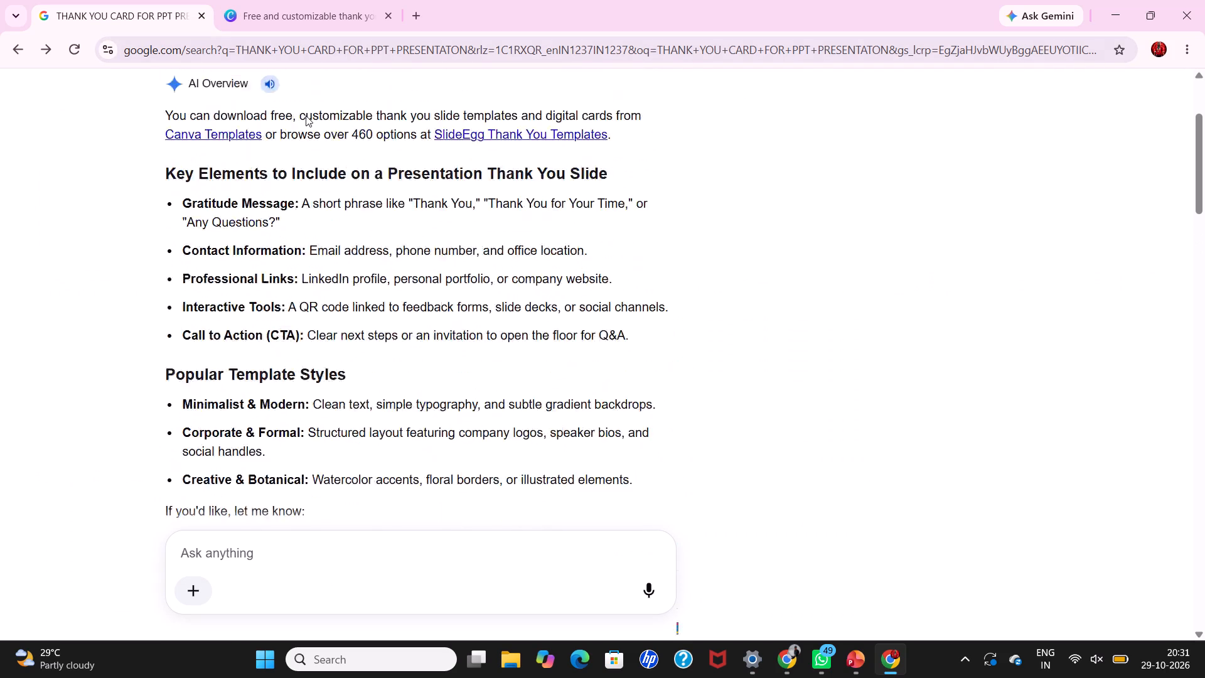
pyautogui.scroll(2, 306, 116)
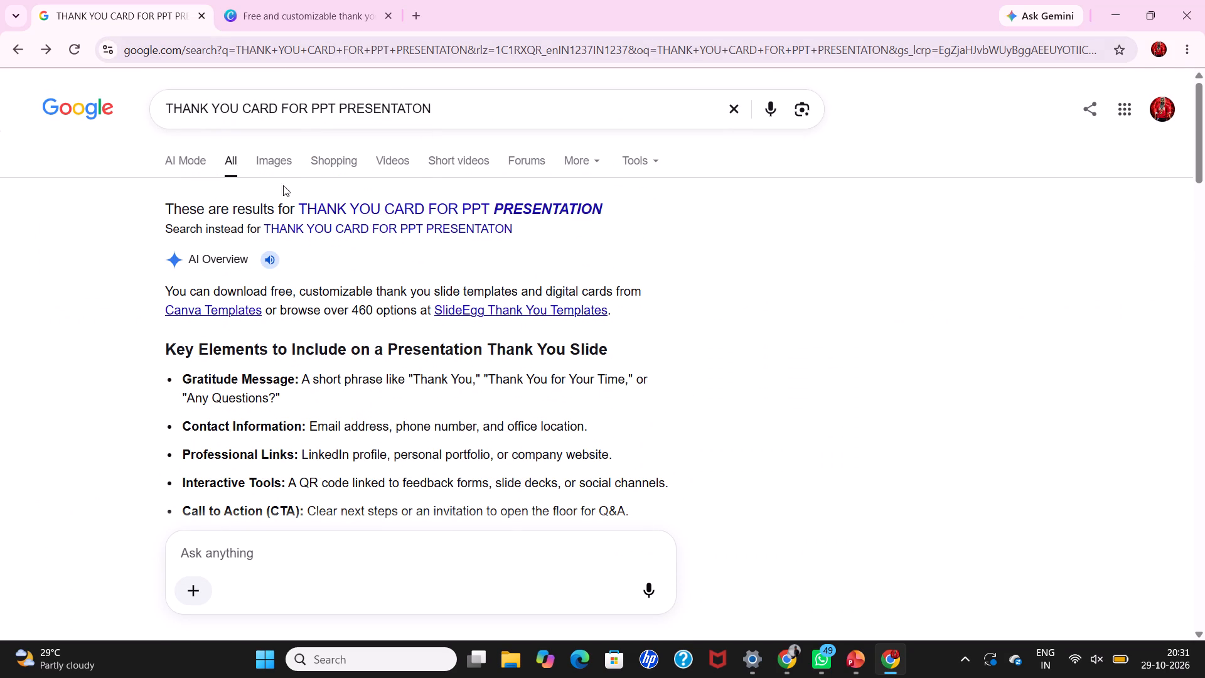
pyautogui.click(283, 167)
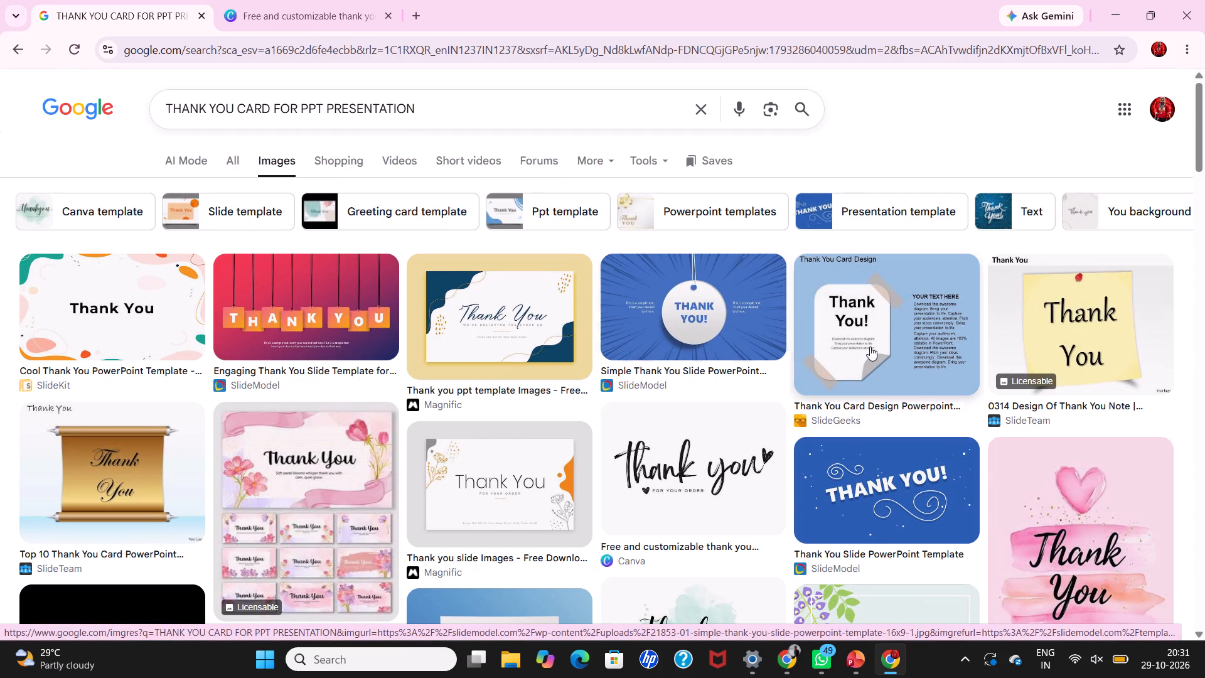
# Copy the yellow pinned-note Thank You image from SlideTeam in the image results.
pyautogui.click(1117, 296)
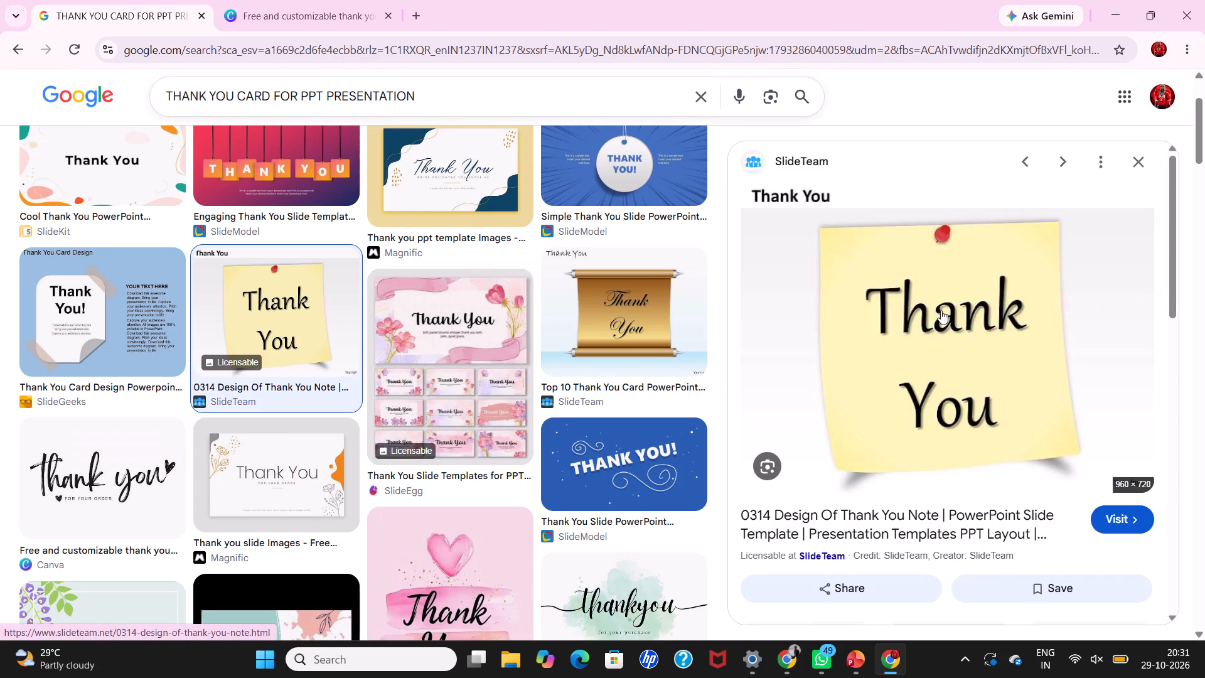
pyautogui.rightClick(976, 342)
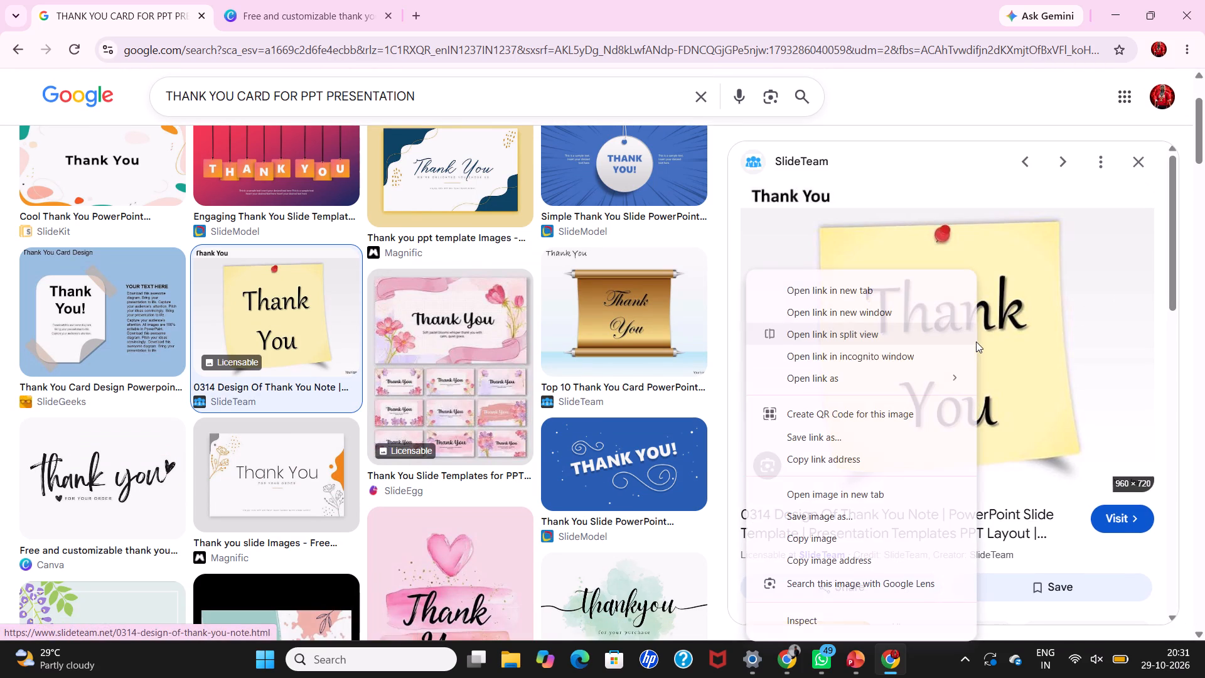
pyautogui.click(897, 539)
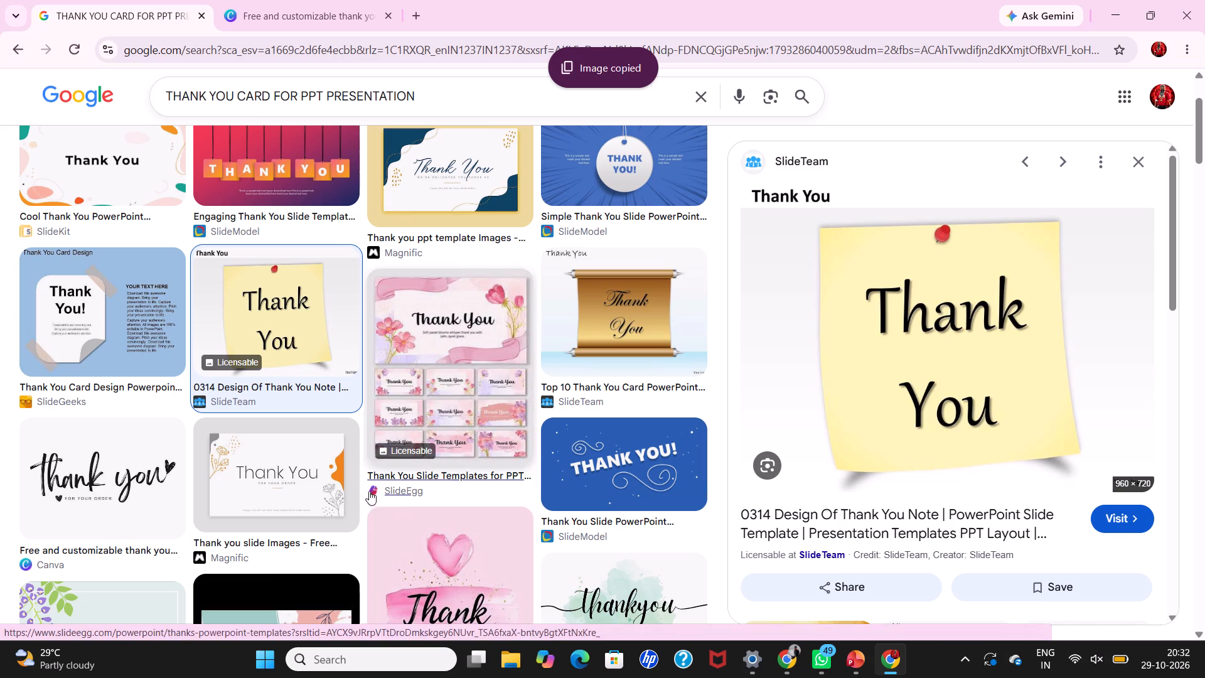
# Compare other thank you images by previewing the pink watercolour heart card, and reopen the yellow SlideTeam note preview.
pyautogui.scroll(-2, 323, 490)
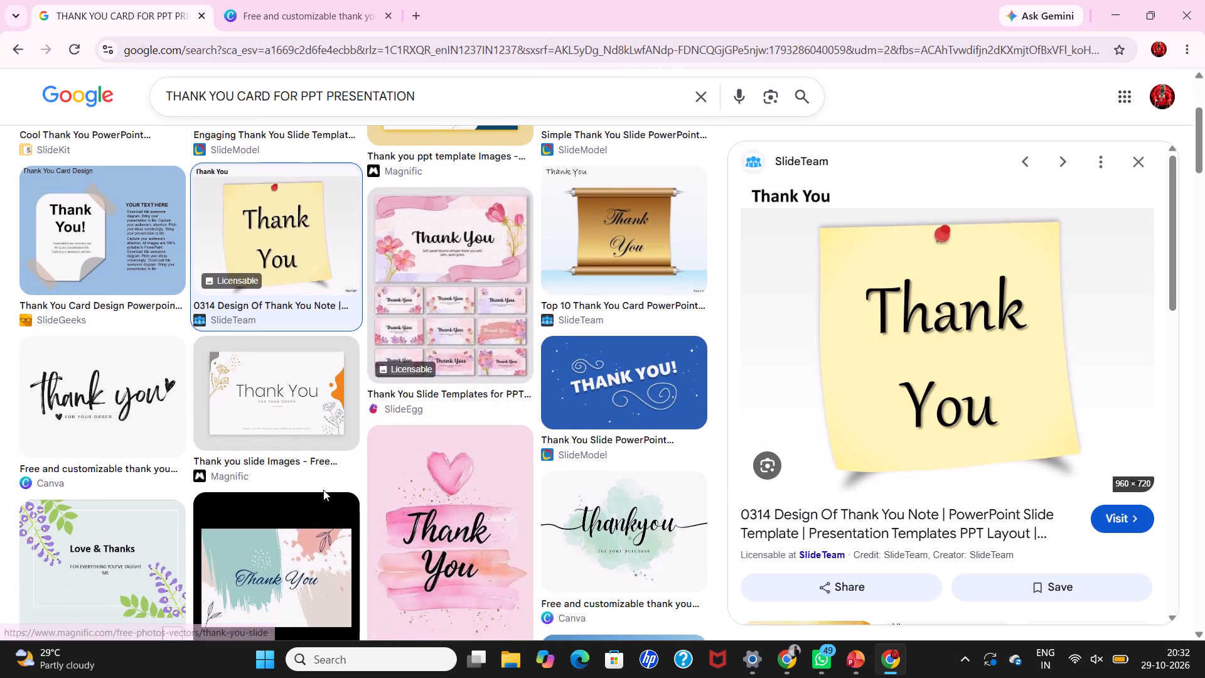
pyautogui.scroll(-2, 323, 490)
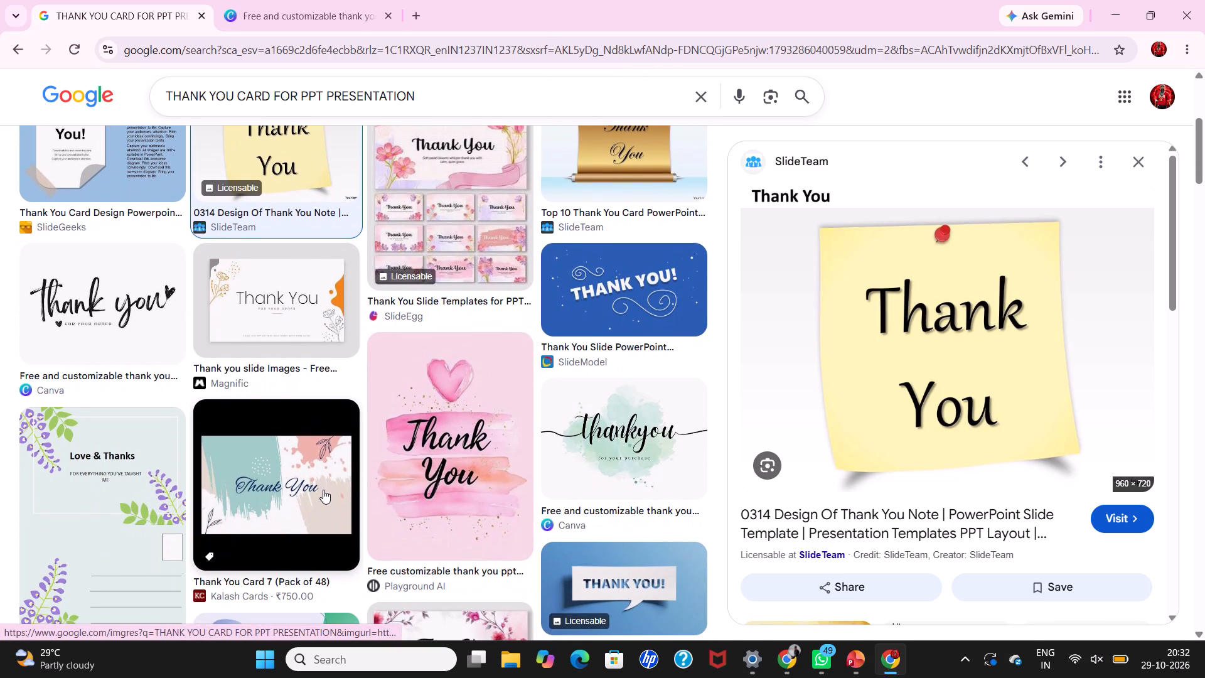
pyautogui.click(471, 456)
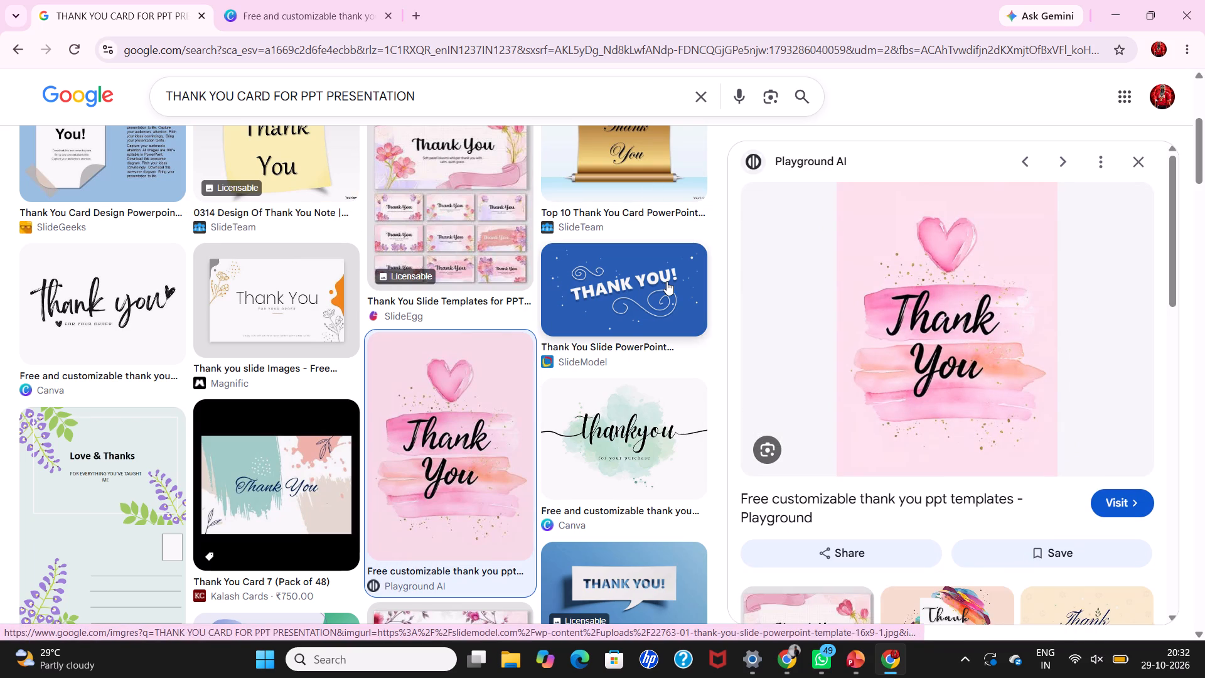
pyautogui.scroll(1, 667, 281)
pyautogui.click(272, 207)
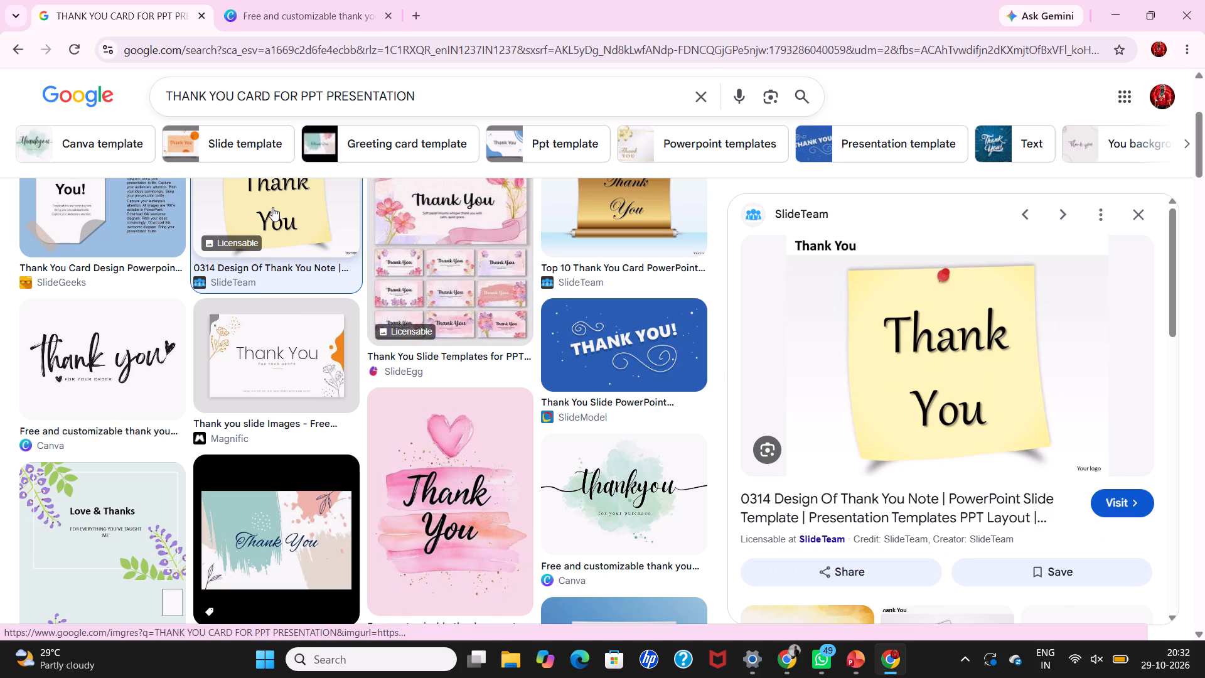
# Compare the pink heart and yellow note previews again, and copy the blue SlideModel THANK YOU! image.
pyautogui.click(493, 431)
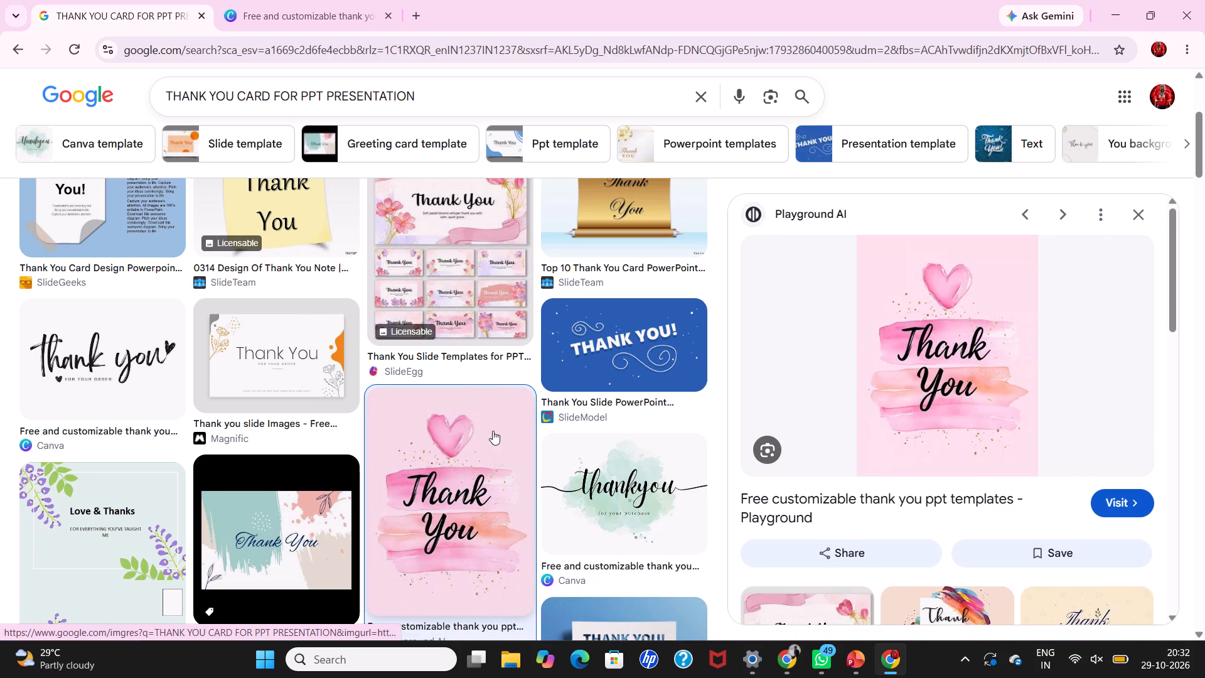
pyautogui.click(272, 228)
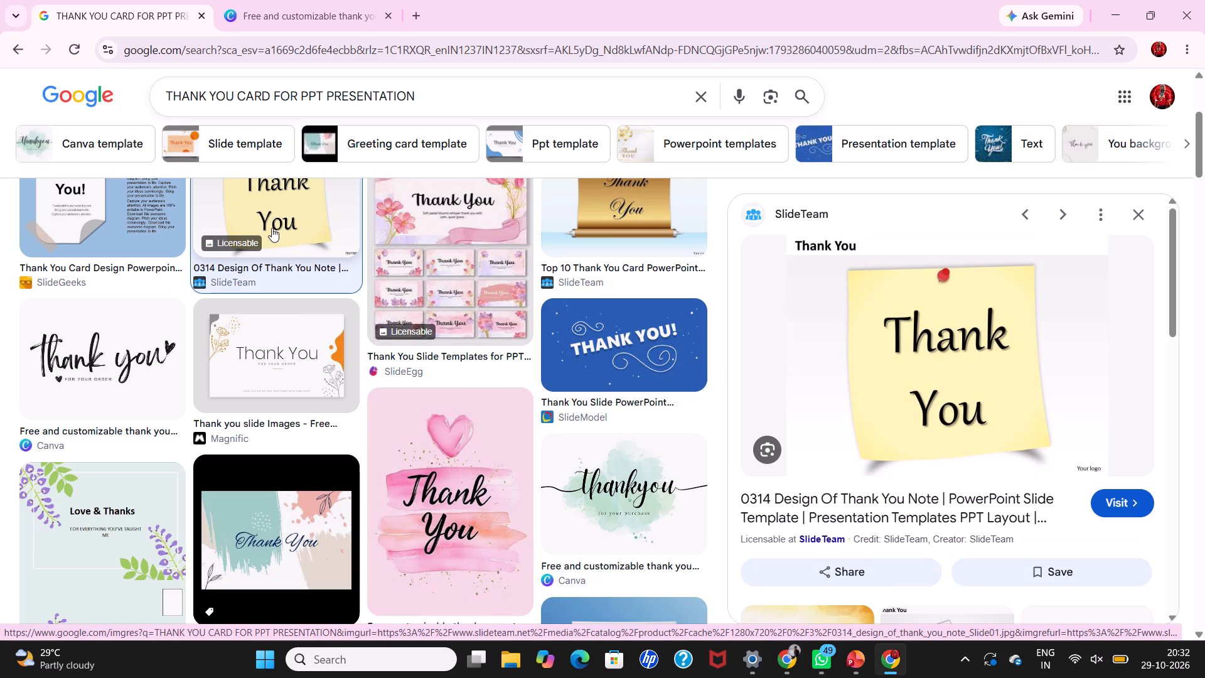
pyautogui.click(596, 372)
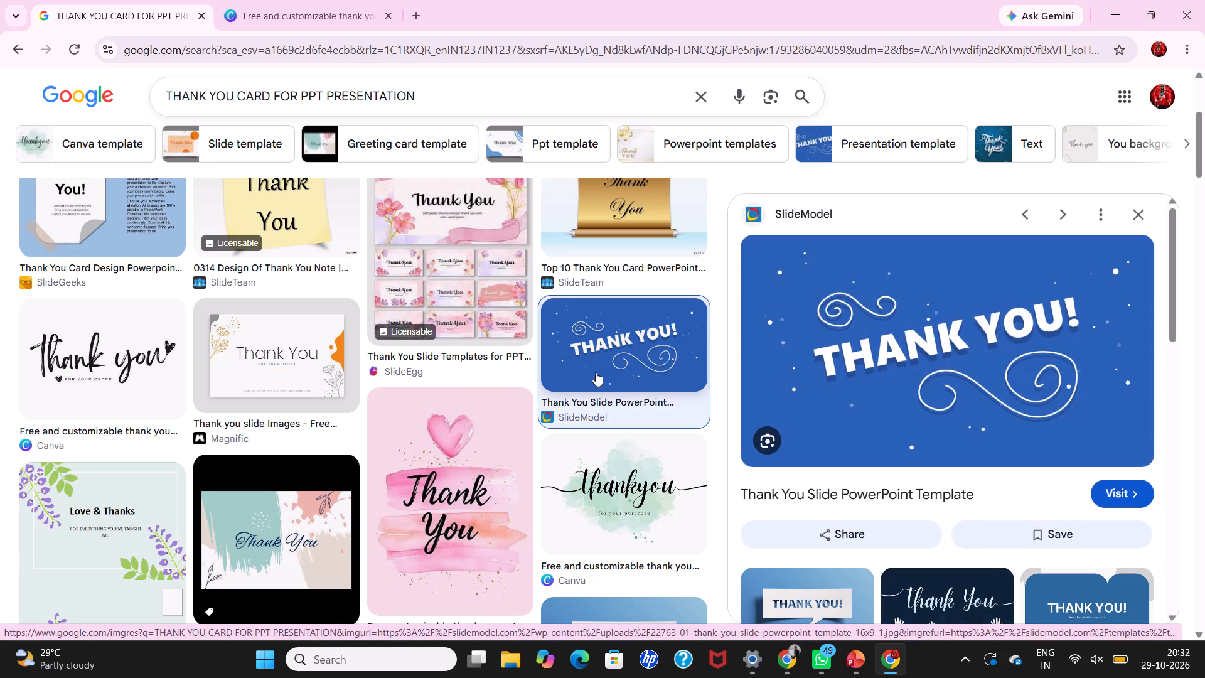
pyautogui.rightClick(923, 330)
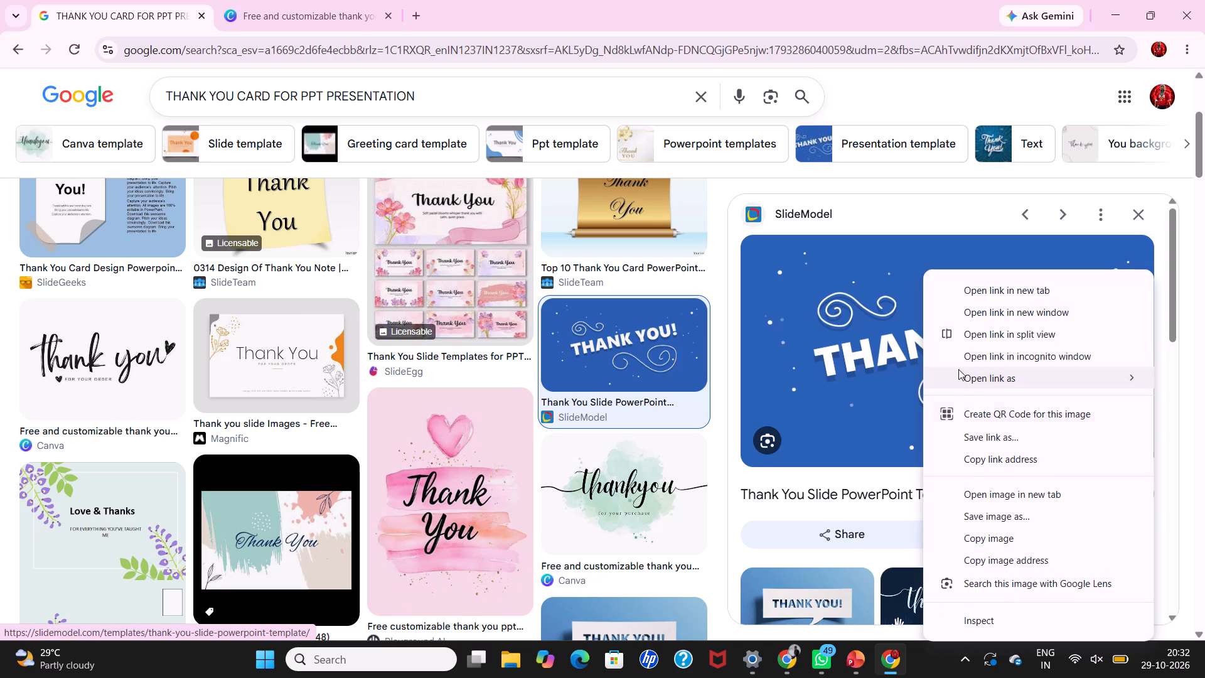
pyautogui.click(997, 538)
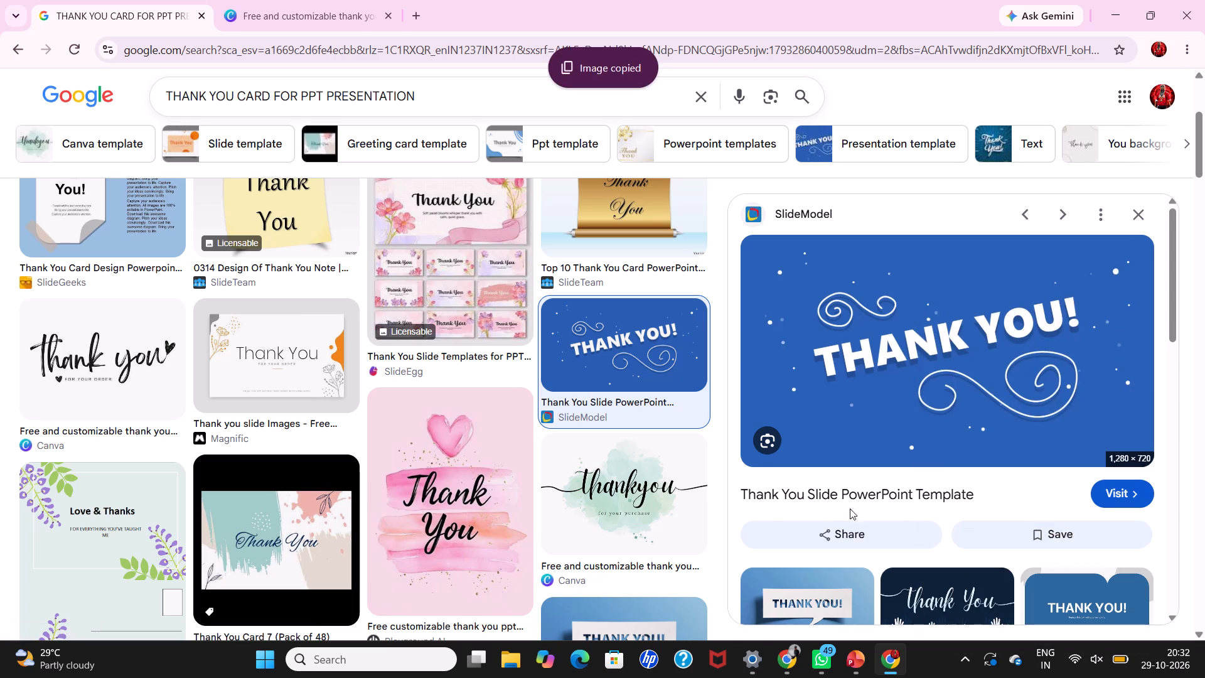
# Browse further thank you images, previewing the iStock speech bubble, two Magnific designs and the blue SlideEgg template.
pyautogui.scroll(-3, 644, 495)
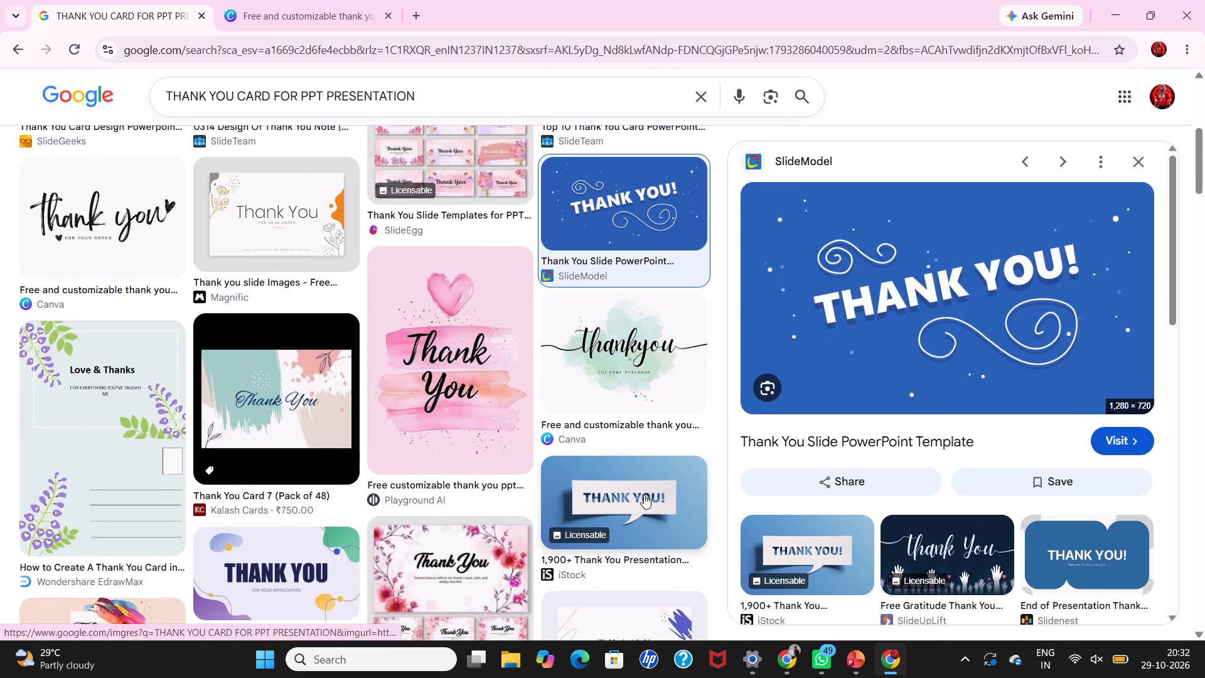
pyautogui.scroll(-1, 644, 495)
pyautogui.click(644, 495)
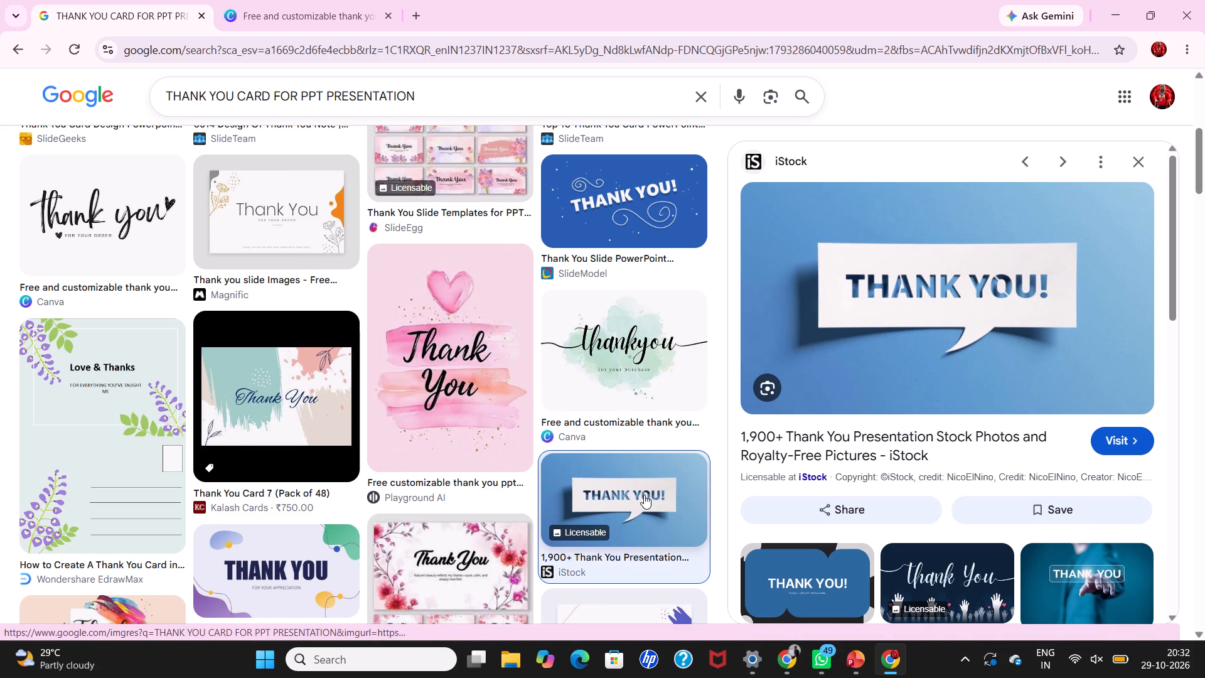
pyautogui.scroll(-3, 644, 495)
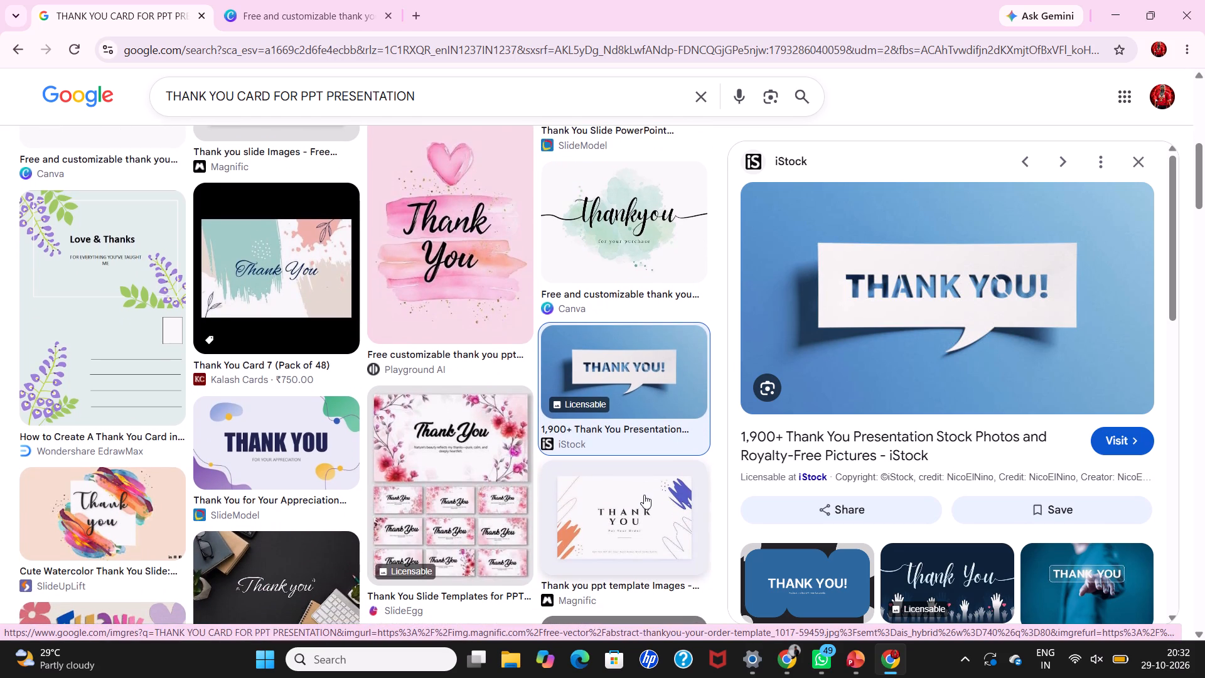
pyautogui.scroll(-1, 644, 495)
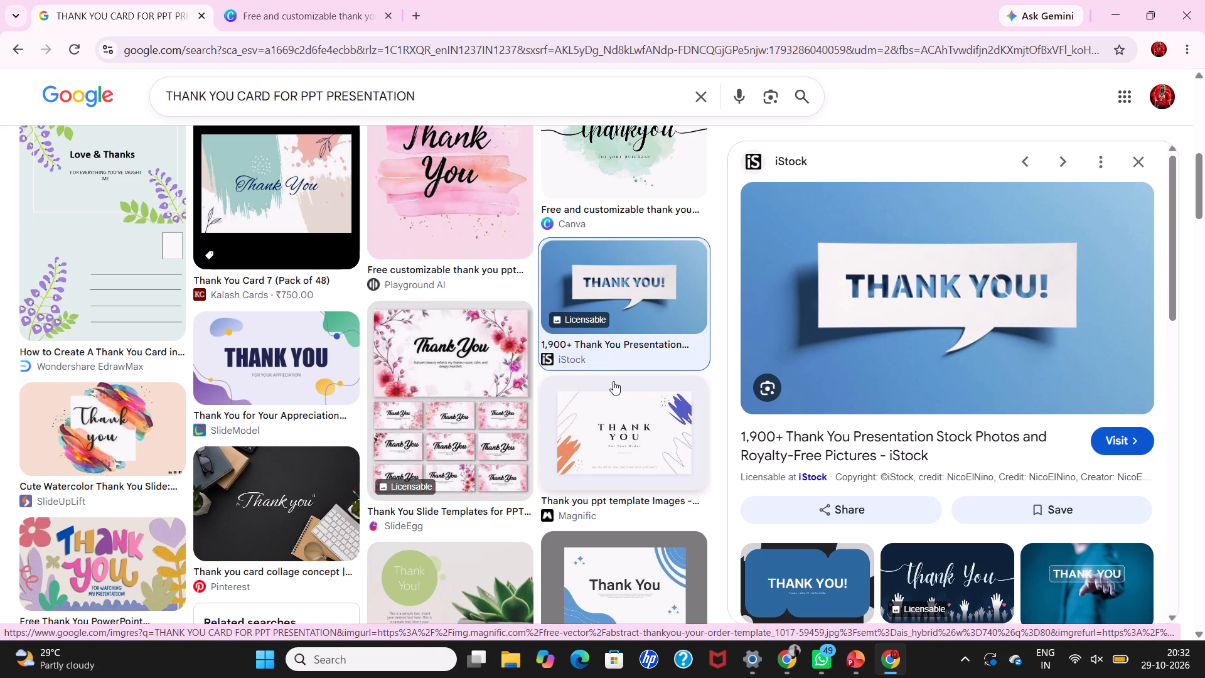
pyautogui.click(613, 381)
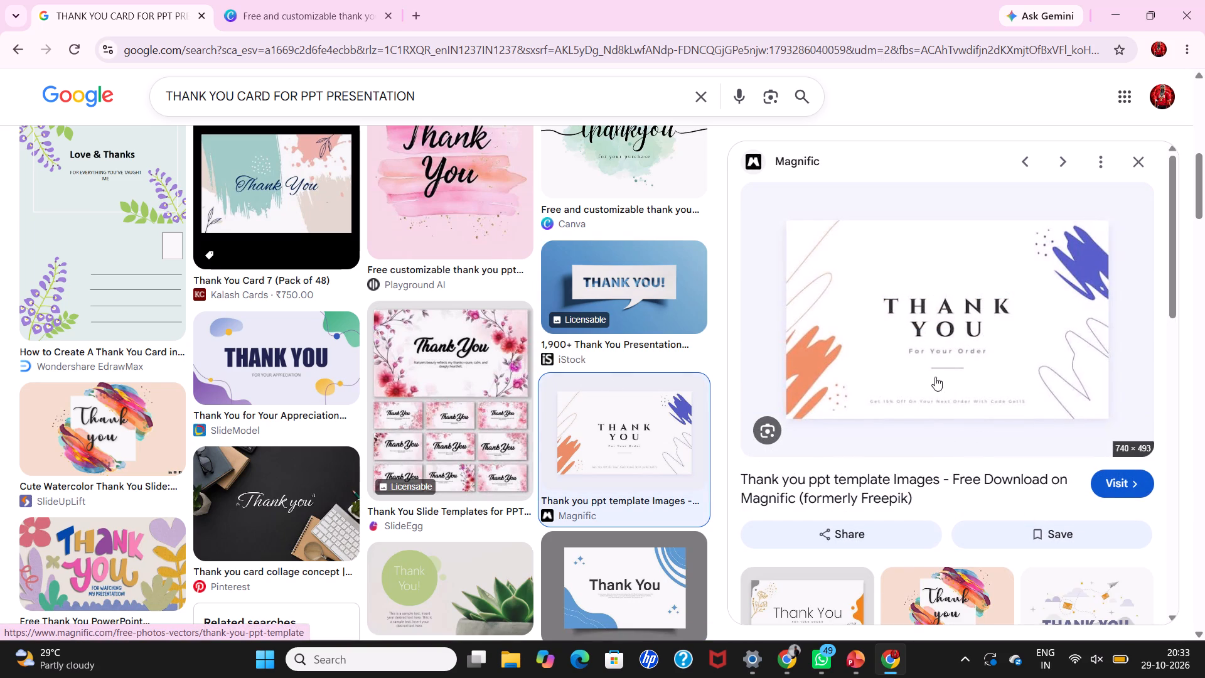
pyautogui.scroll(-2, 637, 412)
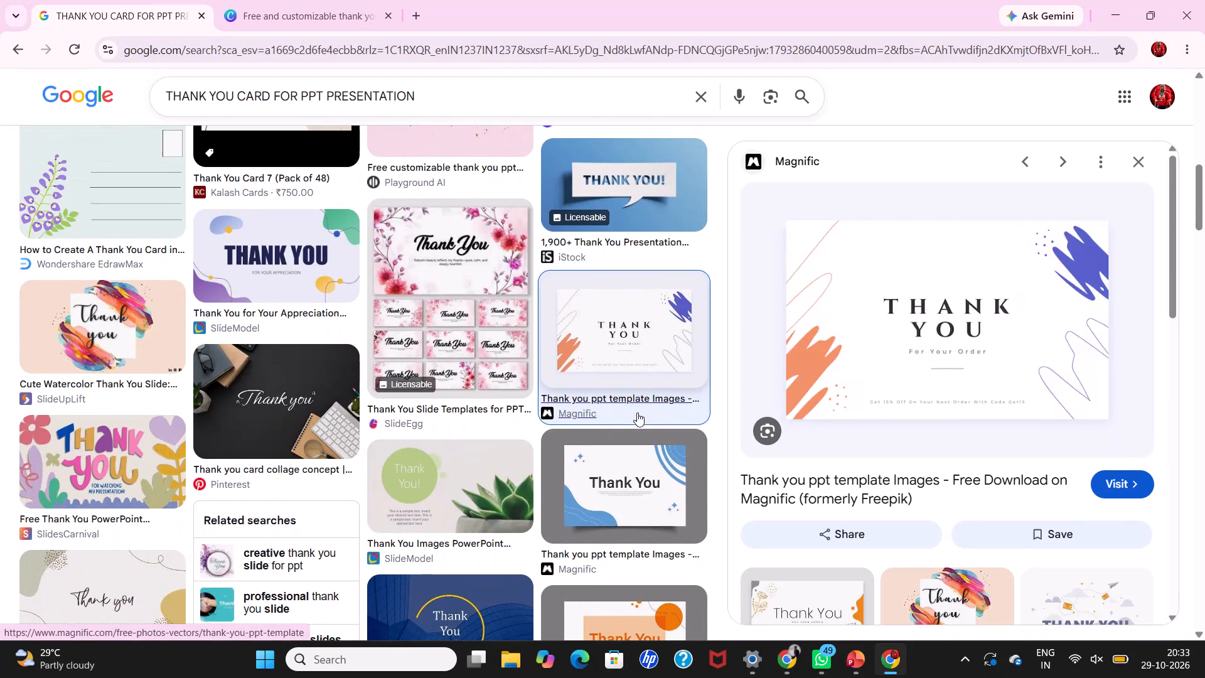
pyautogui.scroll(-2, 637, 412)
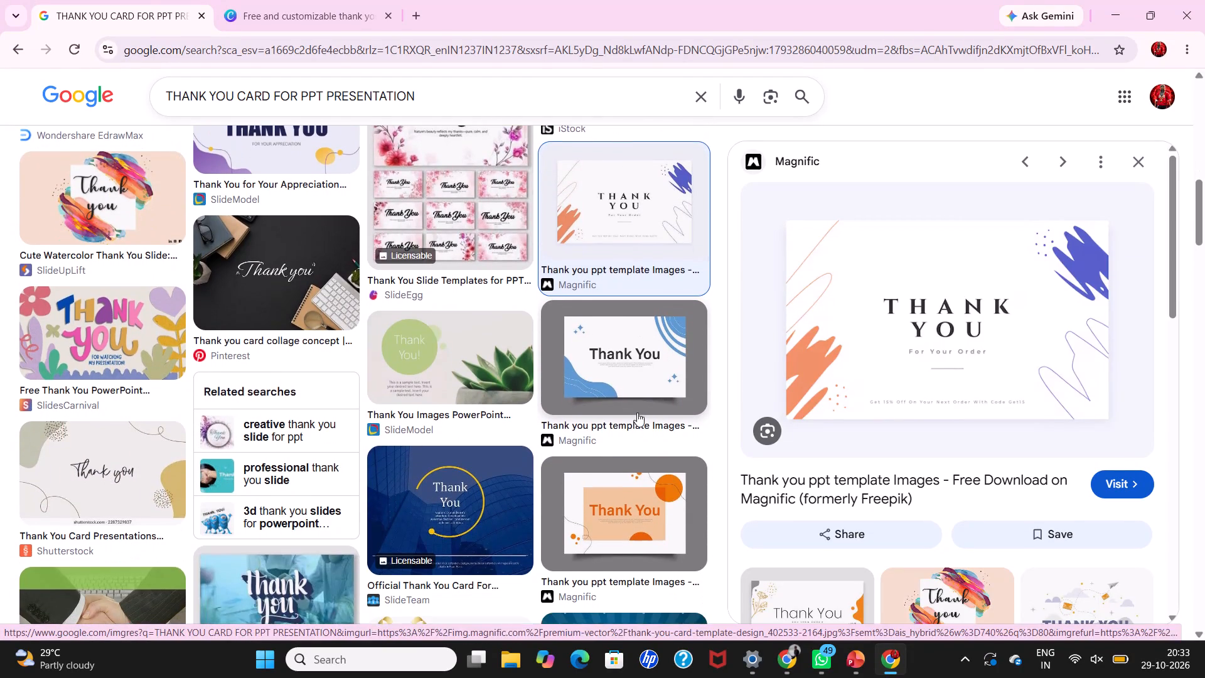
pyautogui.scroll(-1, 637, 412)
pyautogui.click(636, 489)
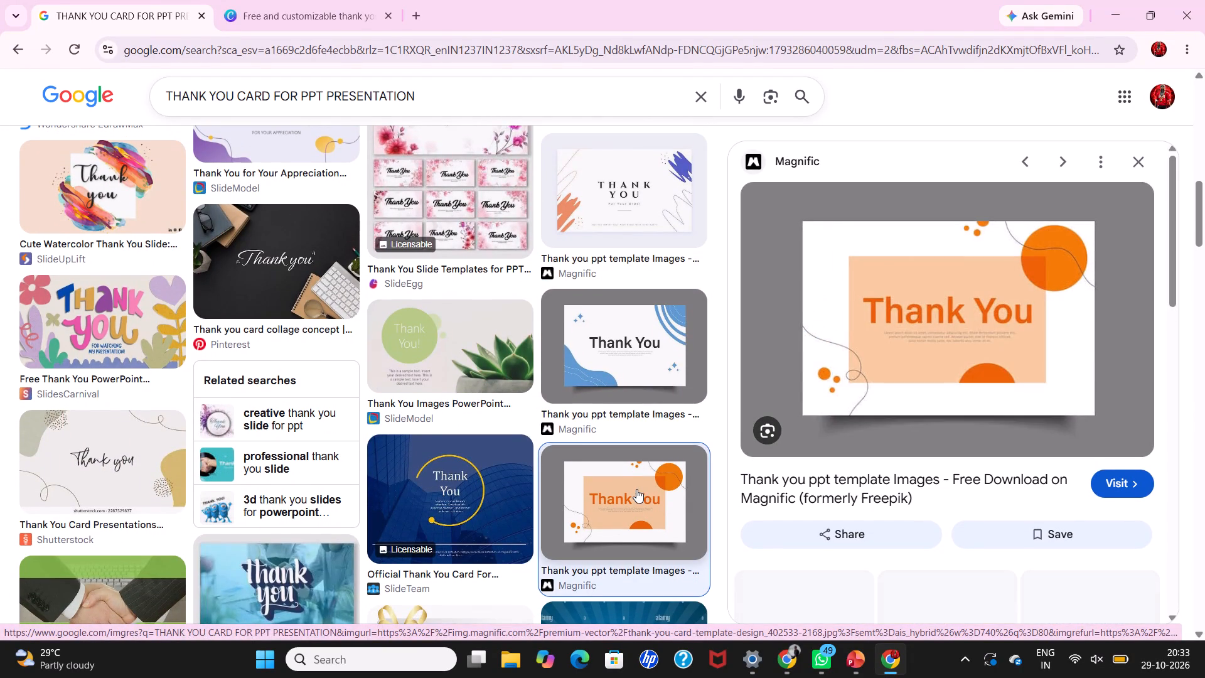
pyautogui.scroll(-1, 636, 489)
pyautogui.click(363, 527)
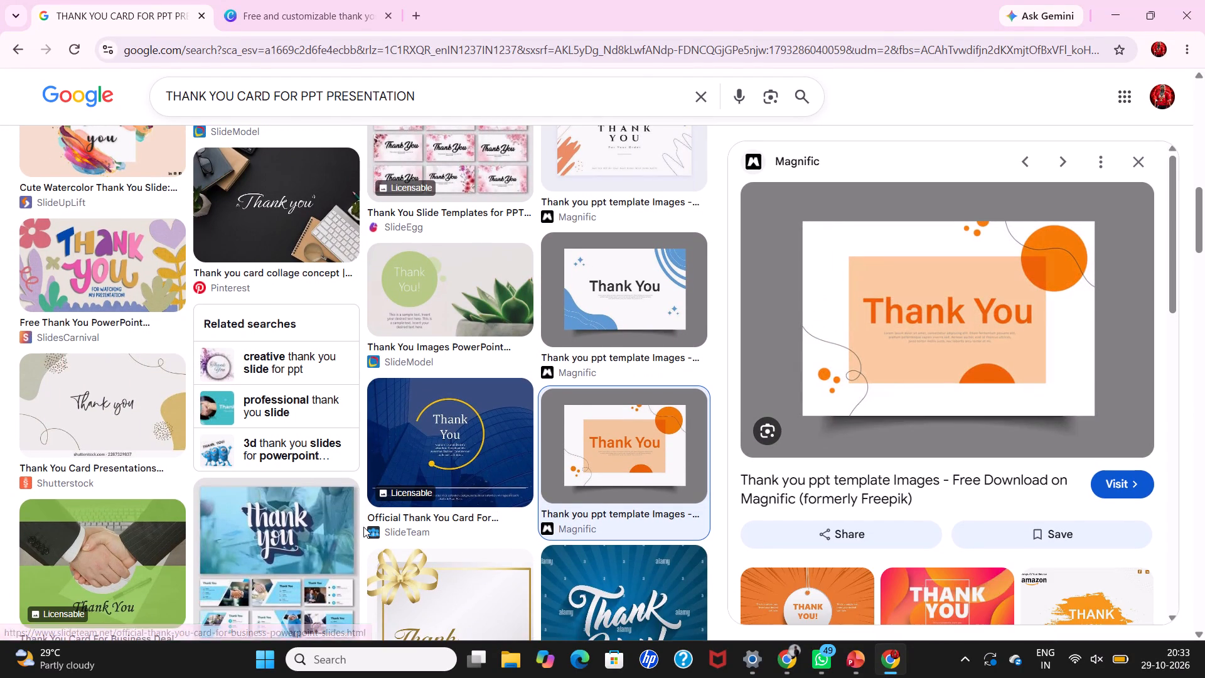
pyautogui.click(316, 537)
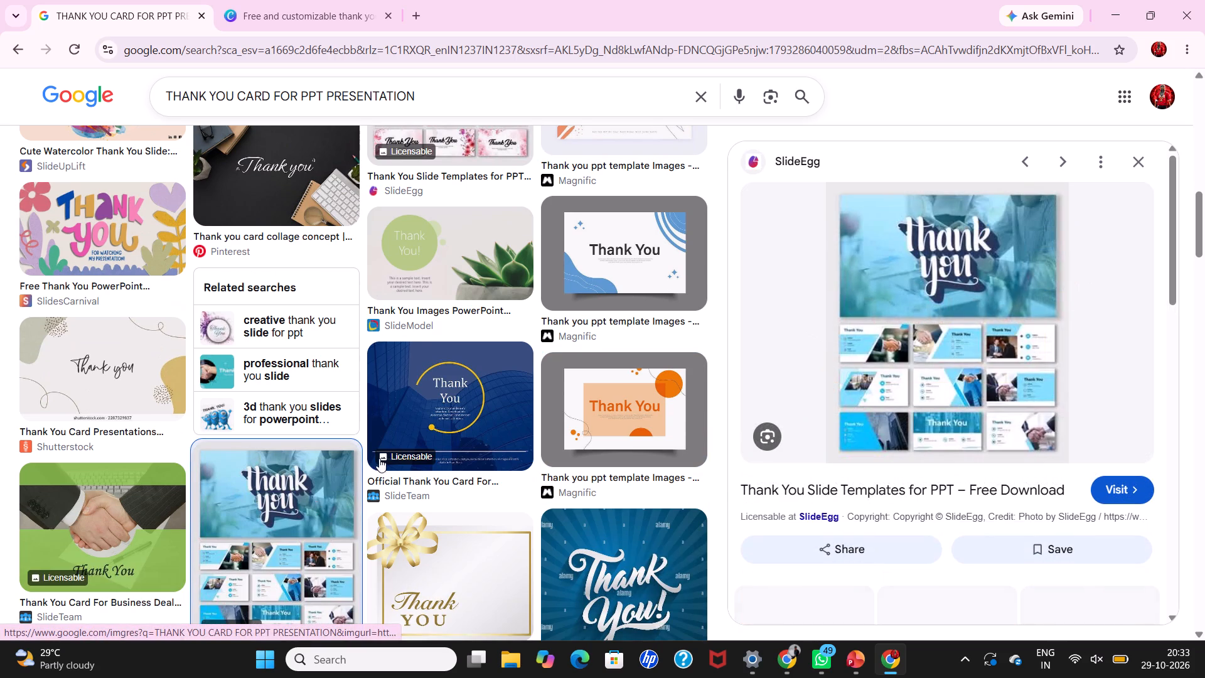
# Copy the gold-ribbon Thank You card image from Free PPT Backgrounds in the image results.
pyautogui.scroll(-1, 511, 429)
pyautogui.click(473, 511)
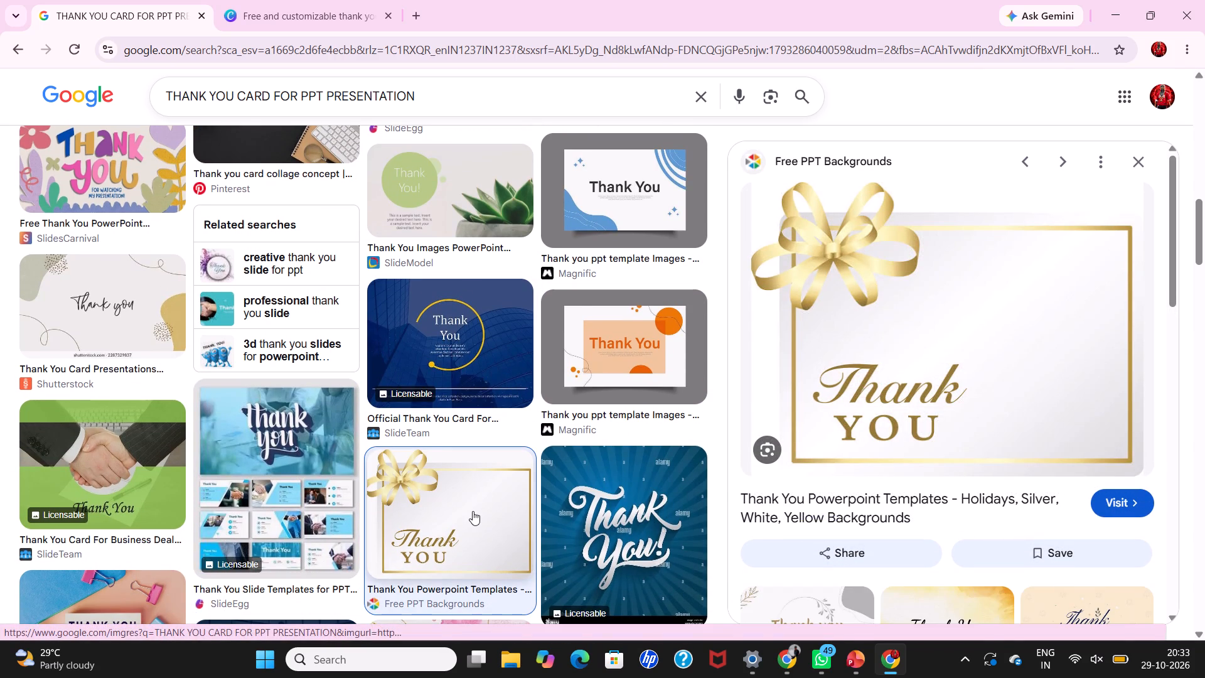
pyautogui.rightClick(890, 365)
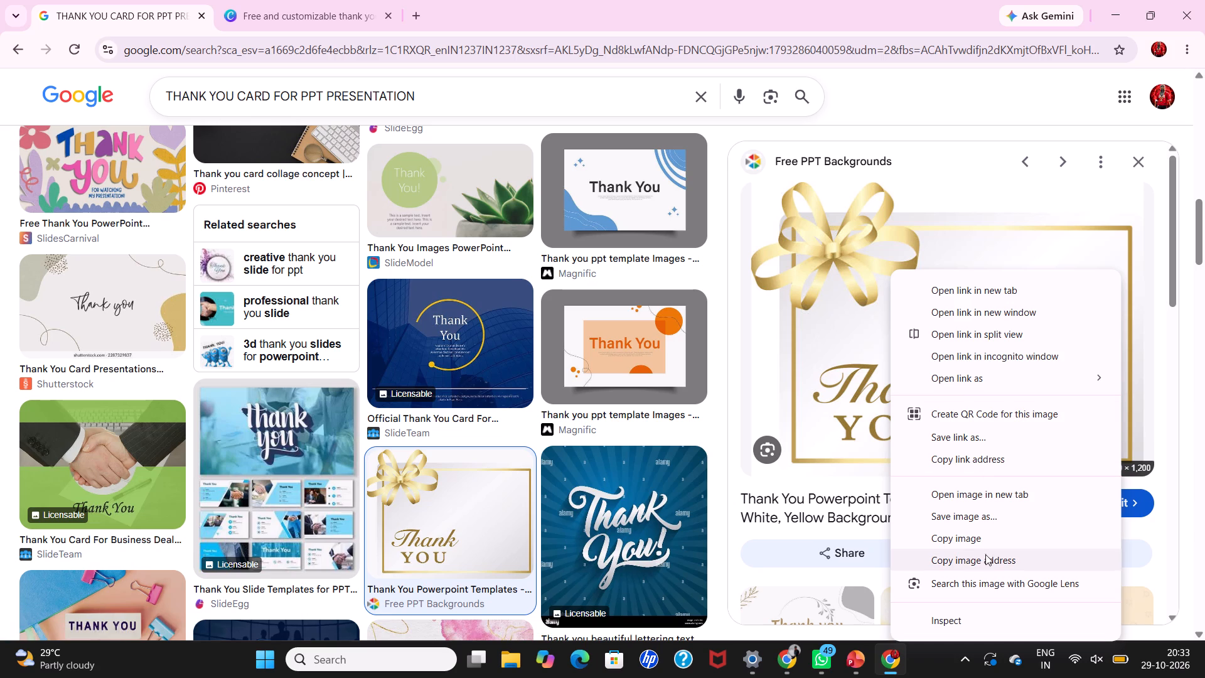
pyautogui.click(986, 535)
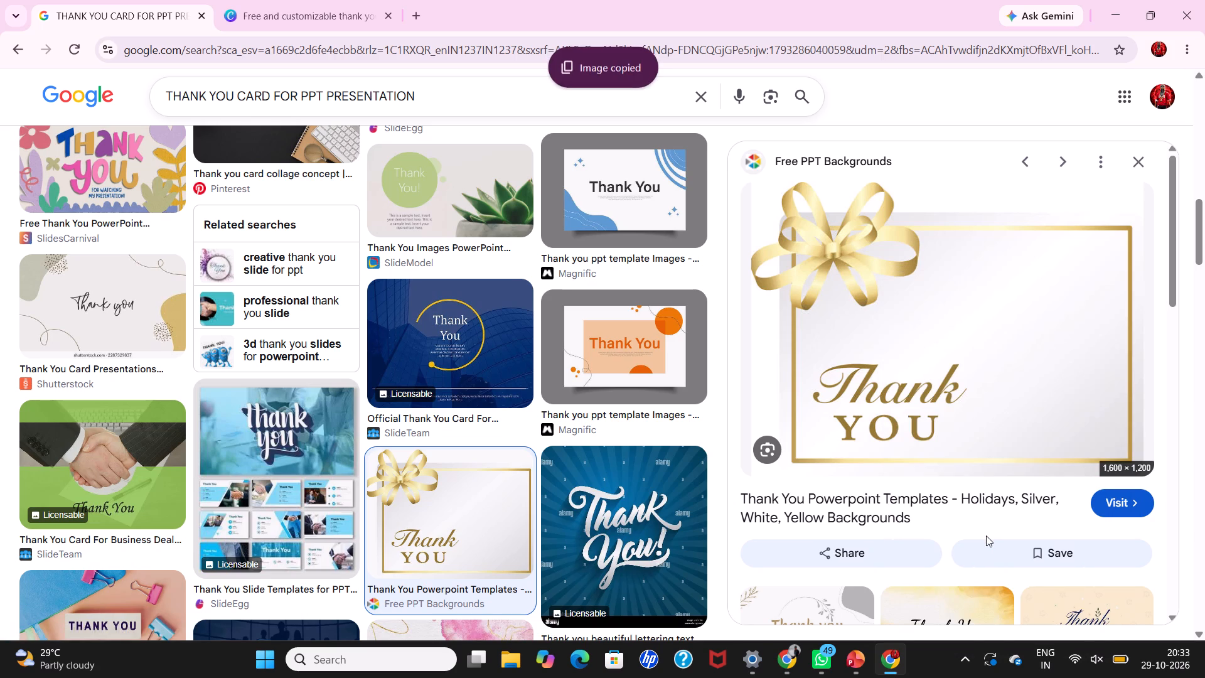
# Switch to PowerPoint and paste the copied gold-ribbon card onto the closing THANK YOU slide.
pyautogui.hotkey('alt', 'Tab')
pyautogui.click(880, 455)
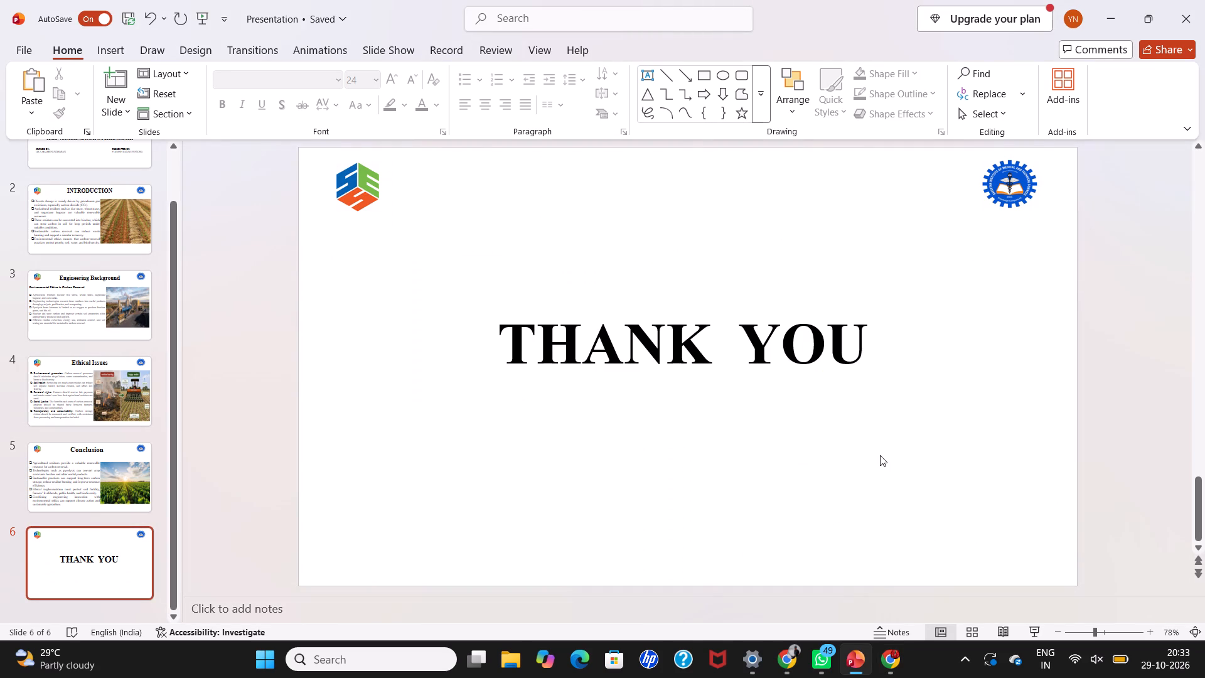
pyautogui.hotkey('ctrl', 'v')
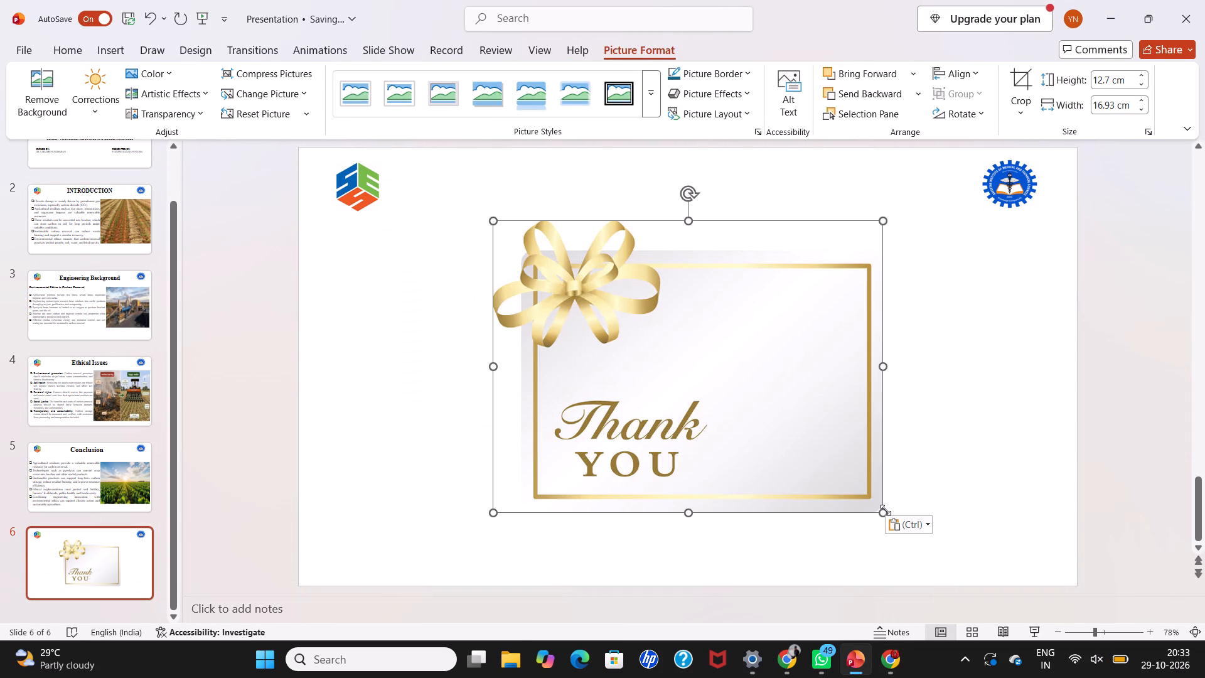
# Enlarge the card image to about 22.6 cm high and narrow it to about 27 cm wide between the logos.
pyautogui.moveTo(884, 510); pyautogui.dragTo(1014, 569)
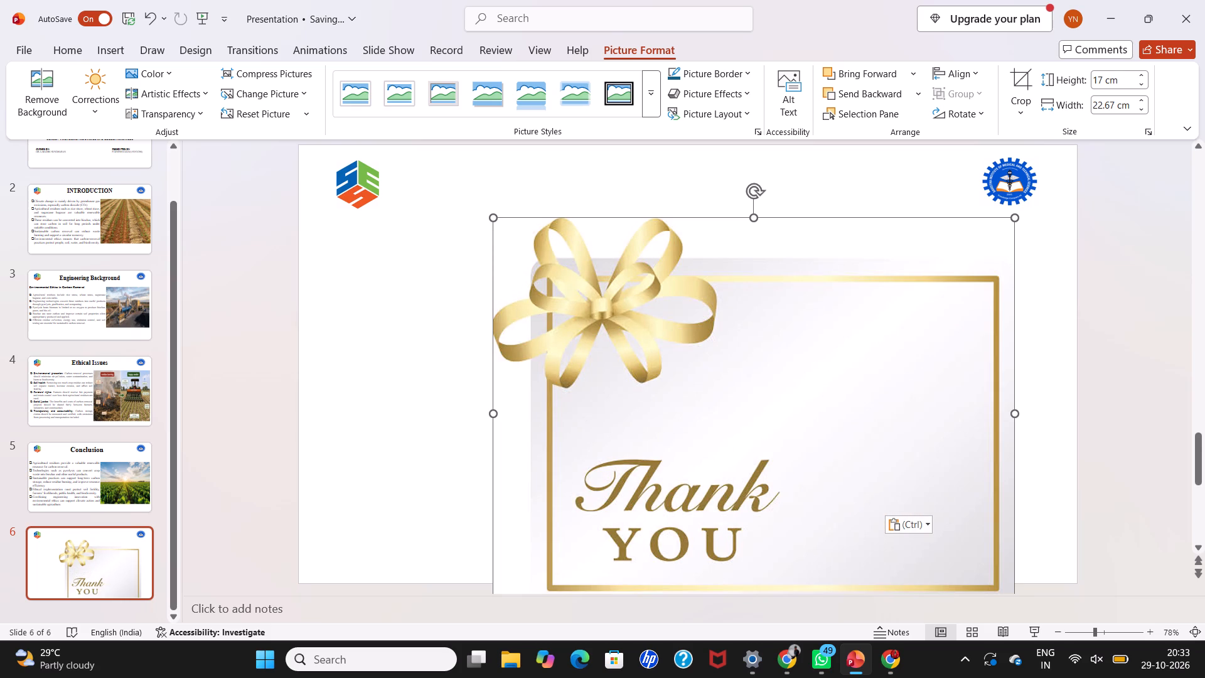
pyautogui.moveTo(491, 218); pyautogui.dragTo(374, 174)
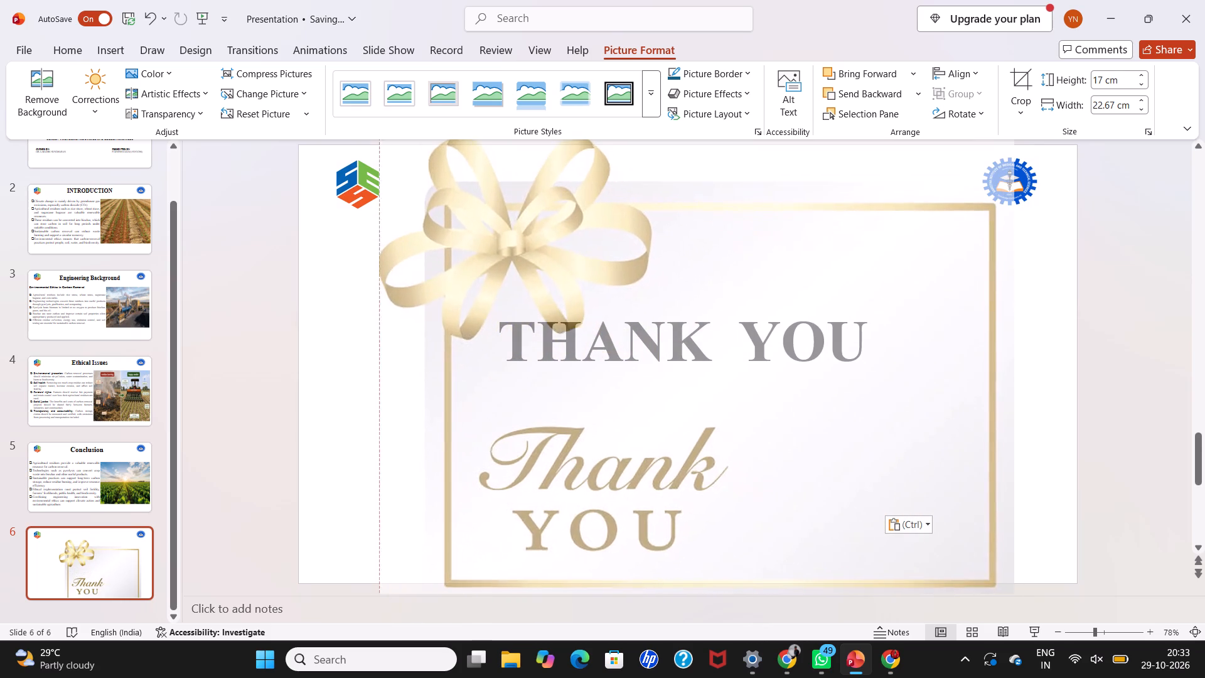
pyautogui.moveTo(374, 174); pyautogui.dragTo(324, 151)
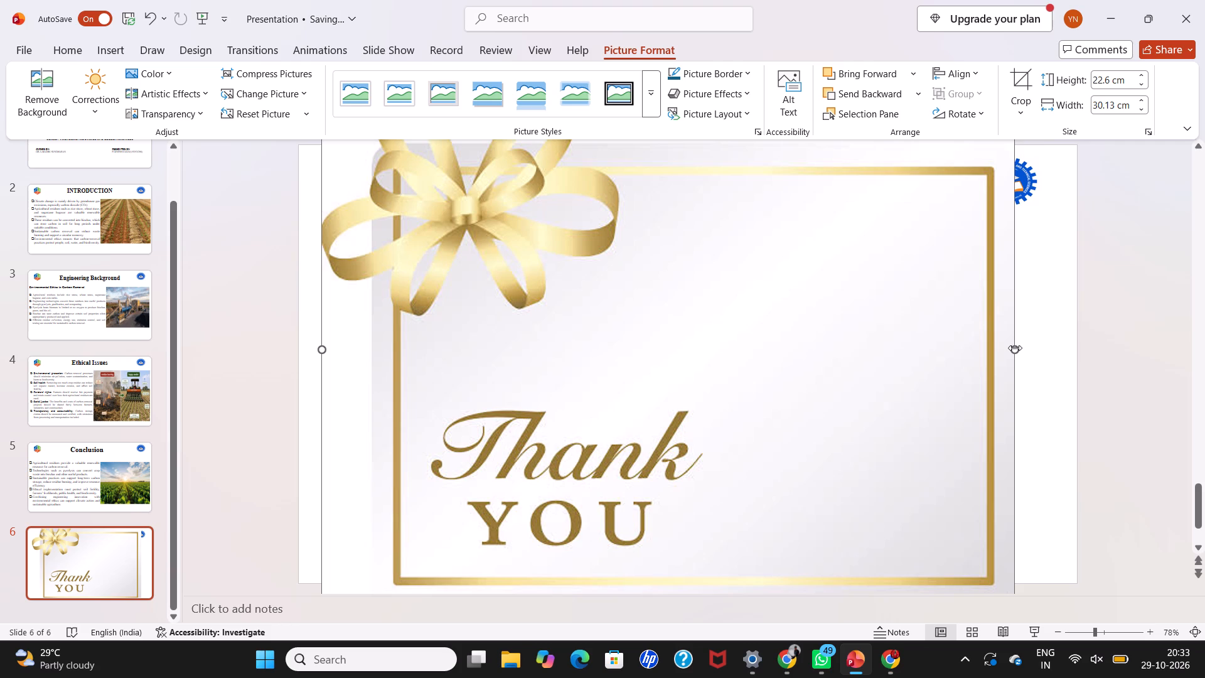
pyautogui.moveTo(1015, 348); pyautogui.dragTo(985, 345)
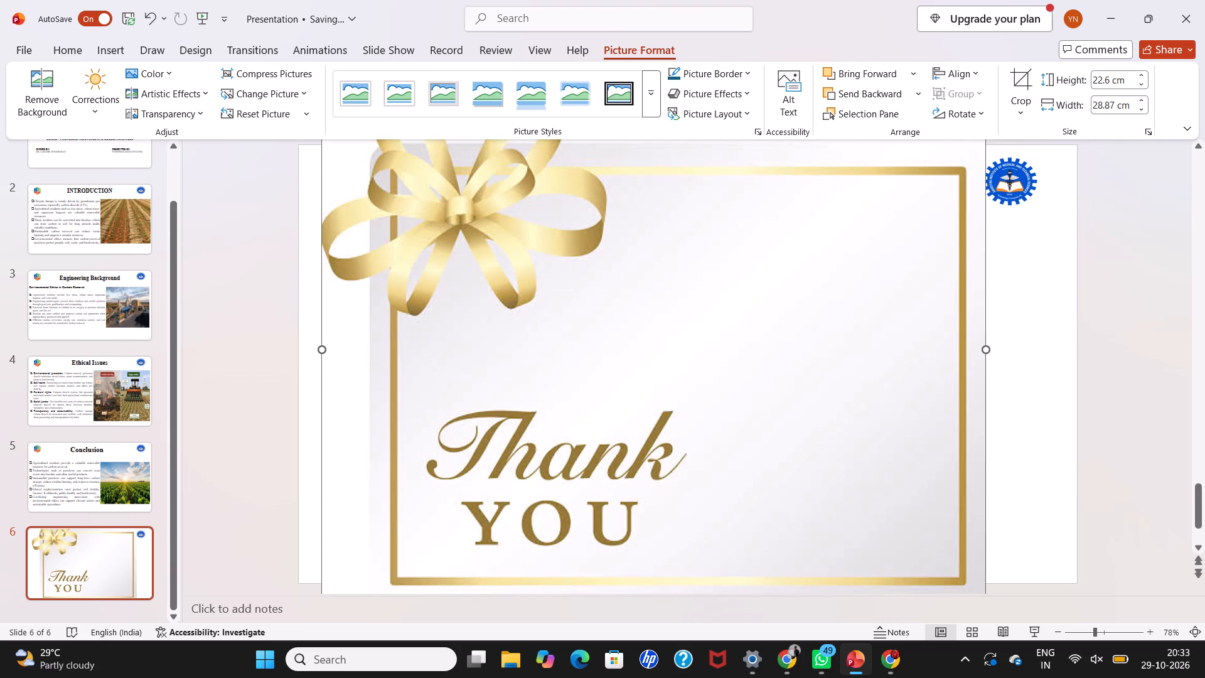
pyautogui.moveTo(326, 348); pyautogui.dragTo(365, 354)
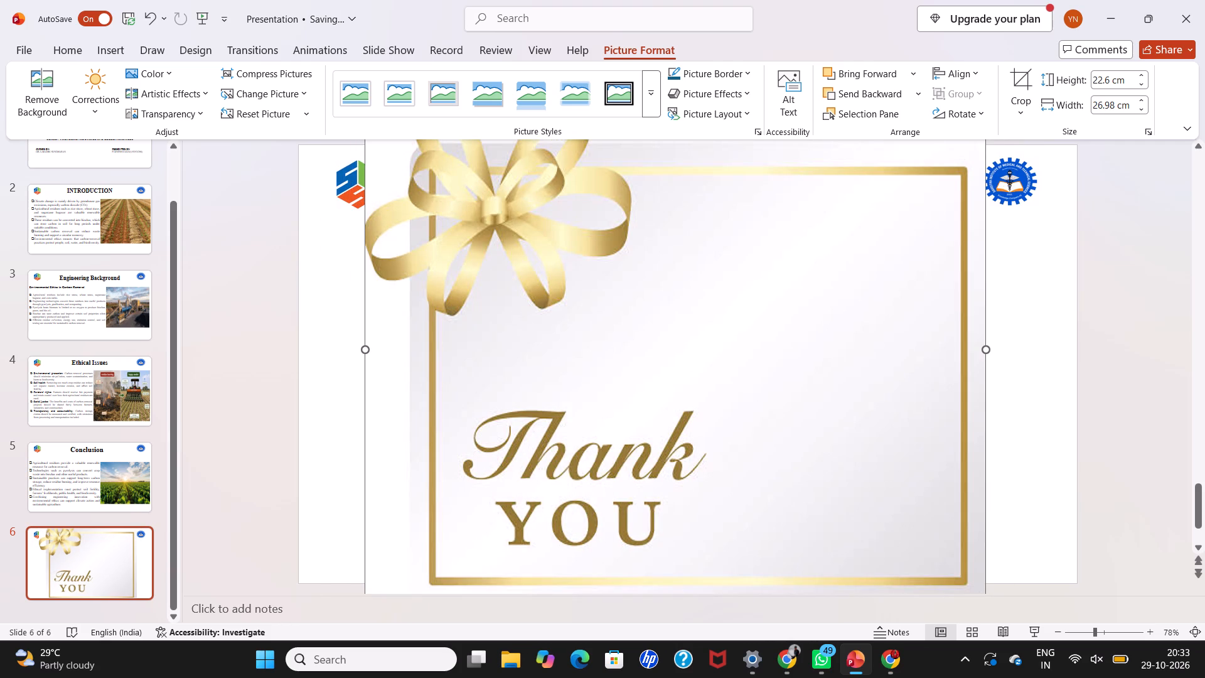
# Shorten the card image to about 18.7 cm high and position it within the slide's top and bottom edges.
pyautogui.moveTo(675, 591); pyautogui.dragTo(674, 557)
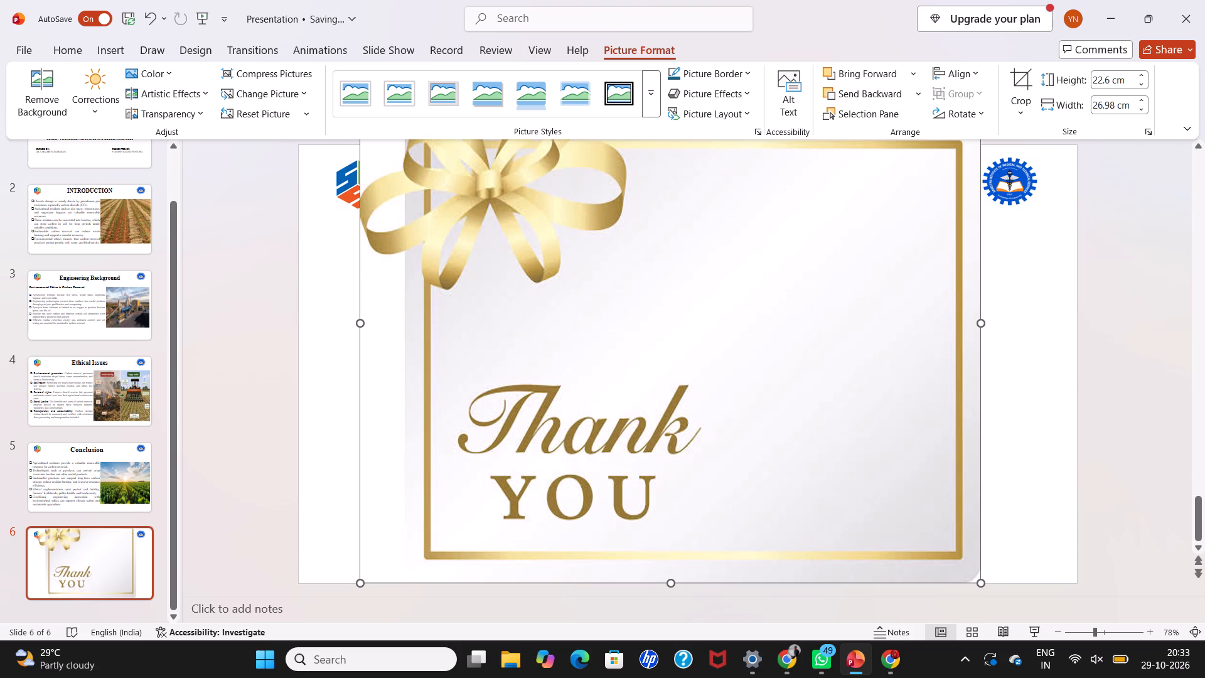
pyautogui.moveTo(673, 581); pyautogui.dragTo(675, 558)
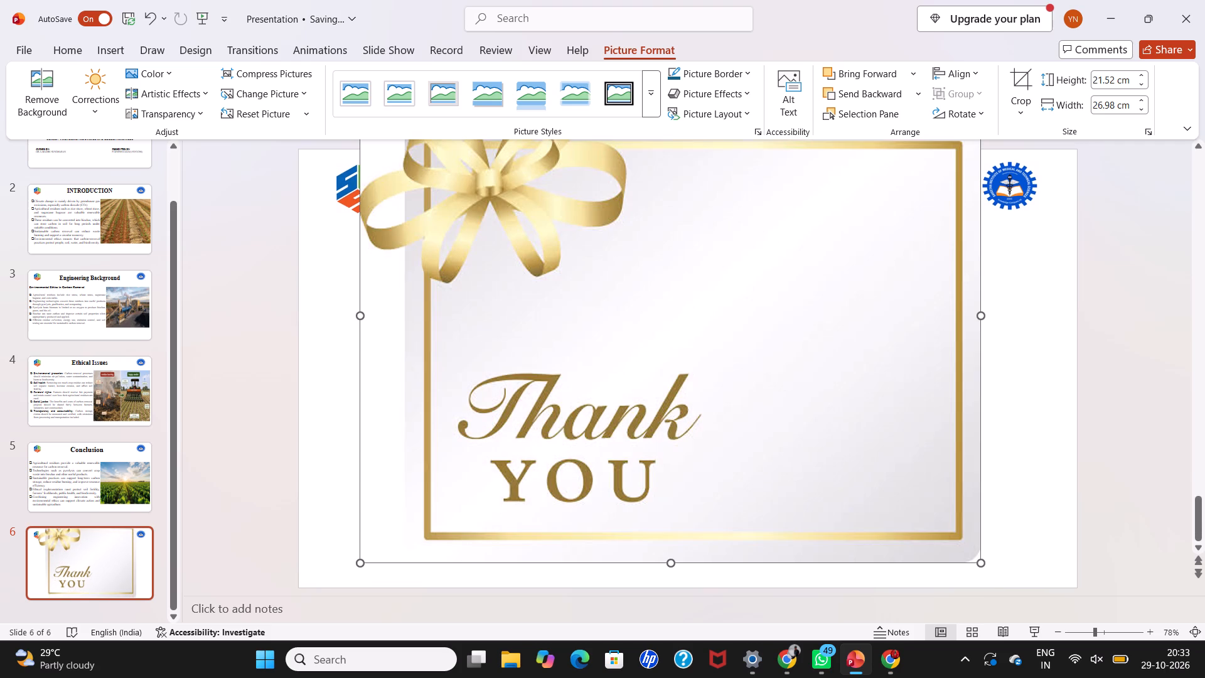
pyautogui.moveTo(694, 305); pyautogui.dragTo(698, 347)
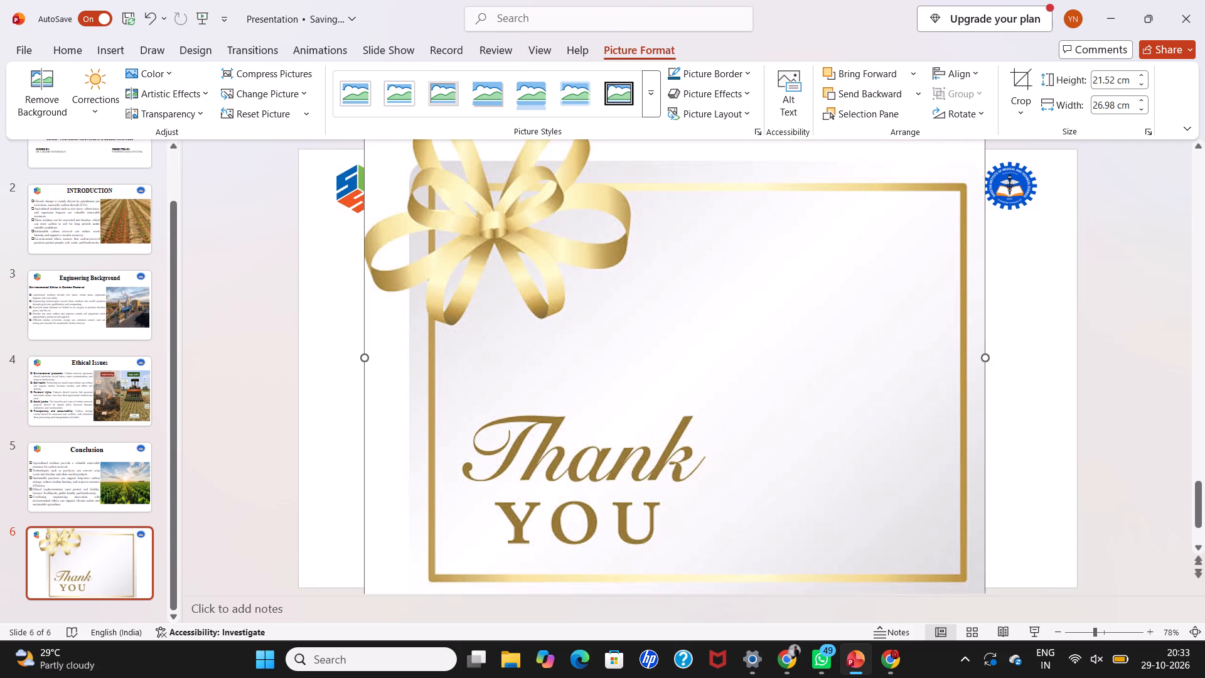
pyautogui.moveTo(717, 244); pyautogui.dragTo(723, 335)
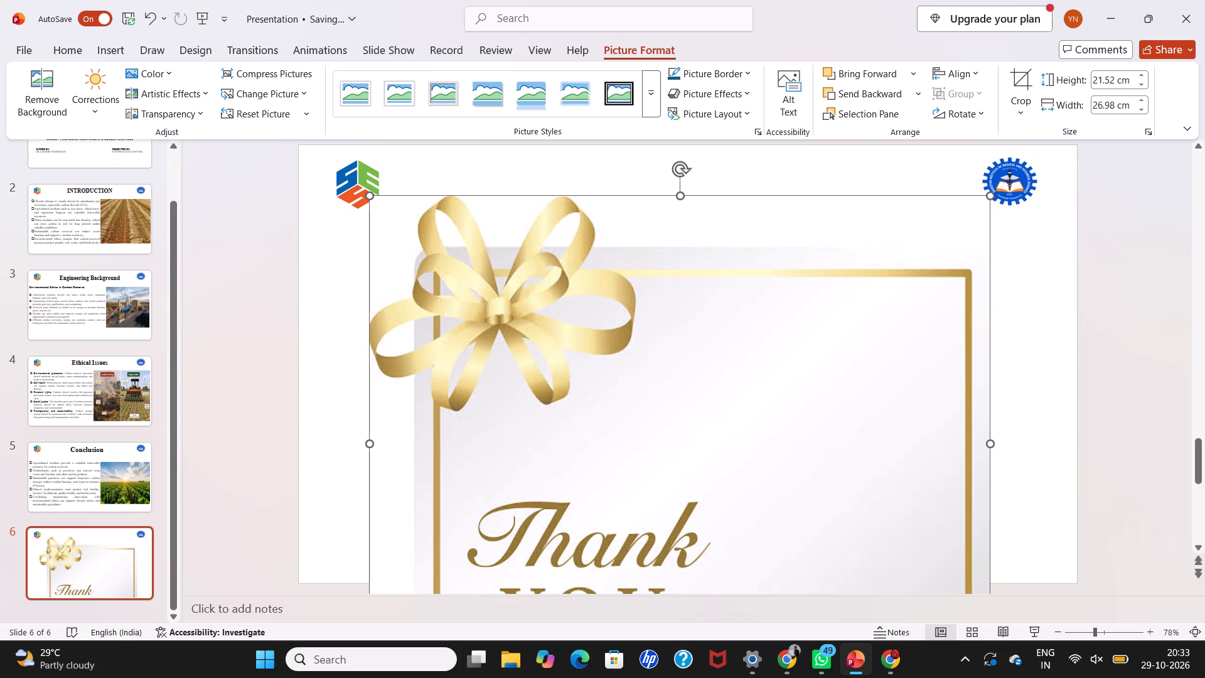
pyautogui.moveTo(683, 195); pyautogui.dragTo(698, 262)
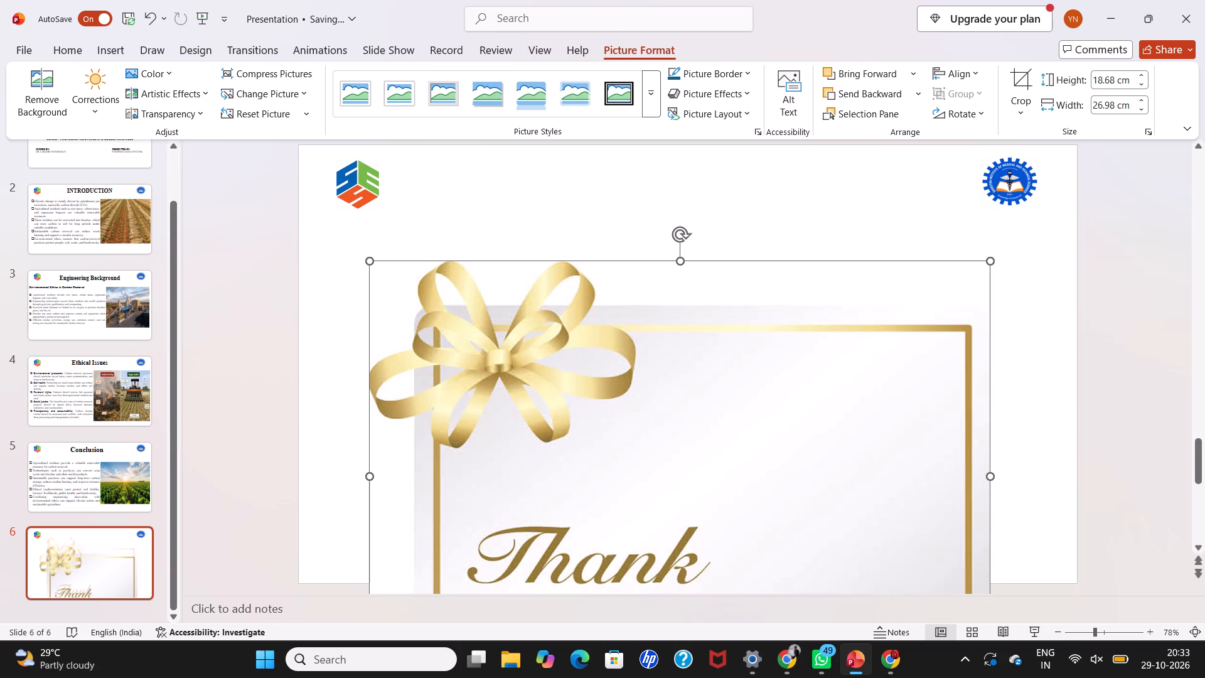
pyautogui.moveTo(738, 402); pyautogui.dragTo(726, 284)
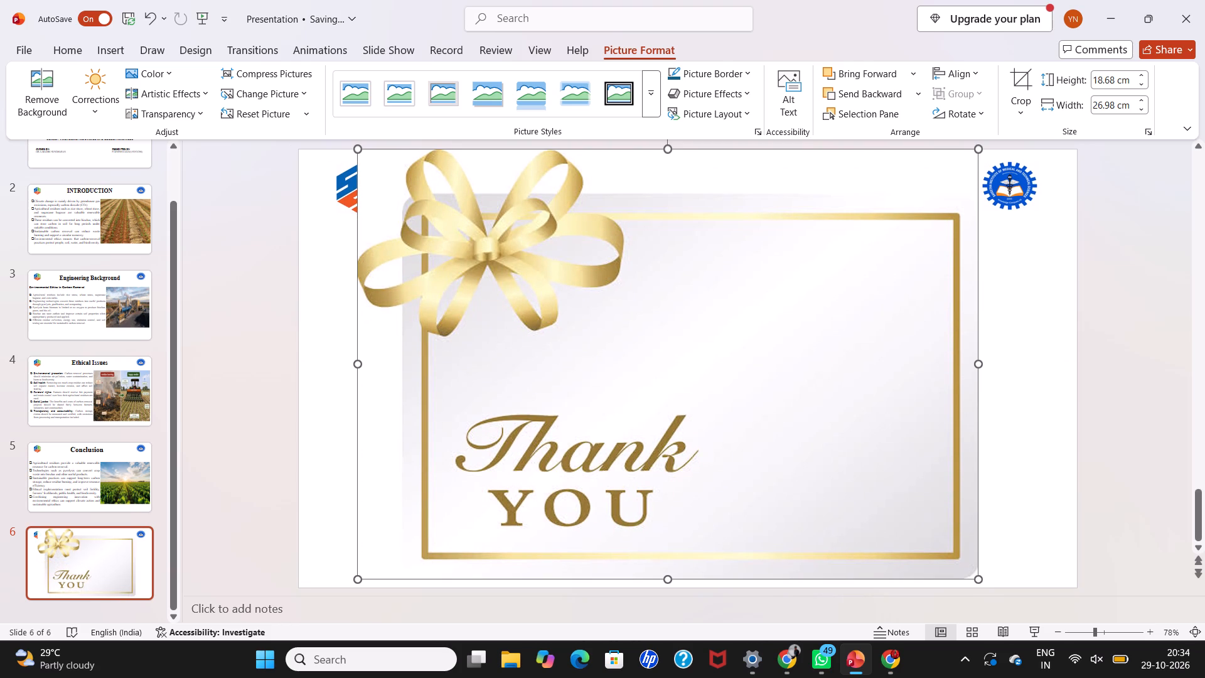
# Narrow the card image to about 26.2 cm wide so it sits between the two logos, and deselect it.
pyautogui.moveTo(355, 363); pyautogui.dragTo(385, 367)
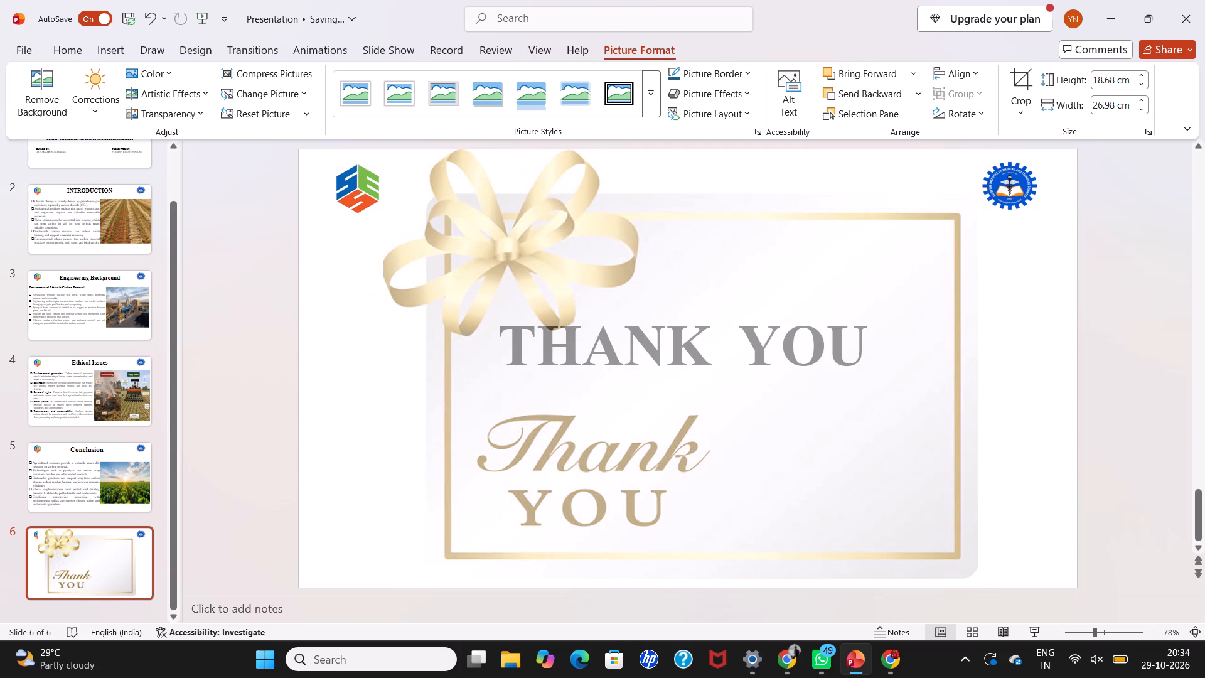
pyautogui.moveTo(385, 367); pyautogui.dragTo(377, 367)
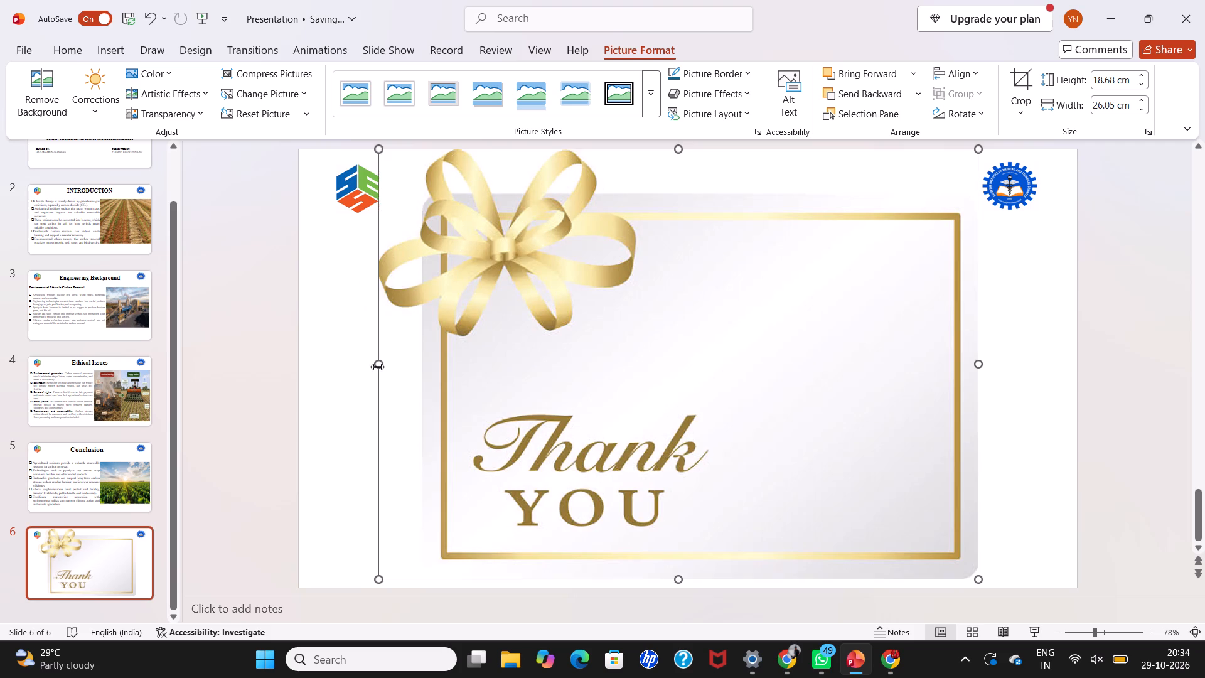
pyautogui.click(978, 361)
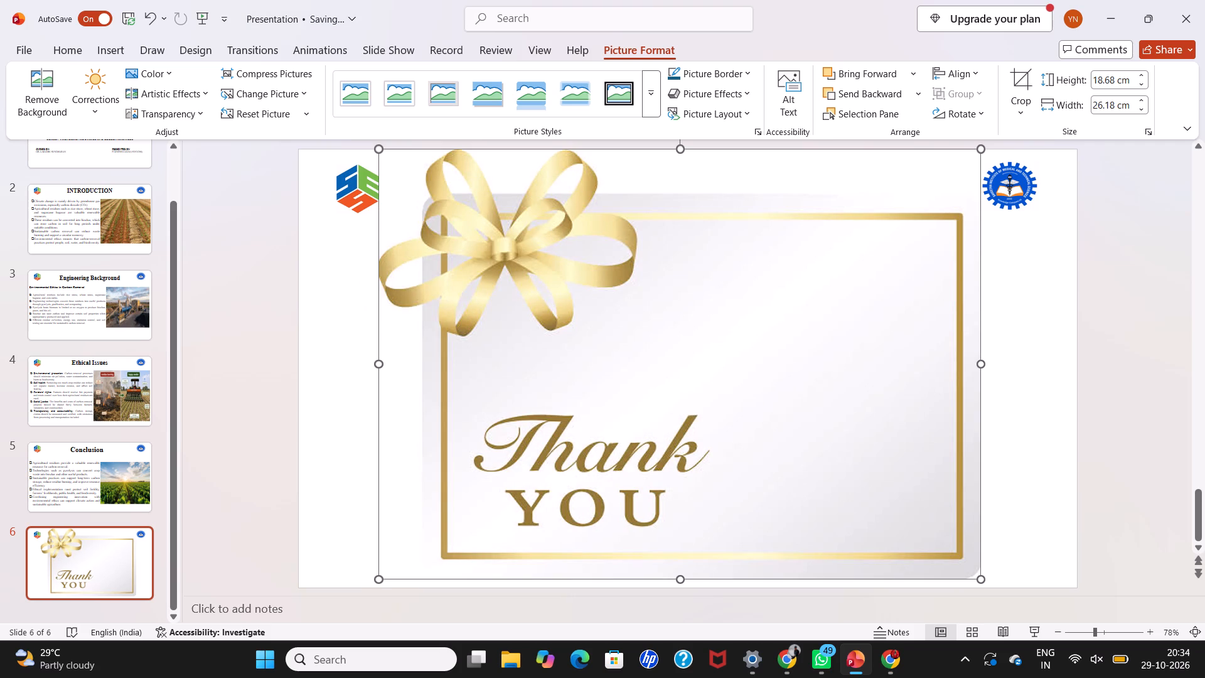
pyautogui.click(1023, 455)
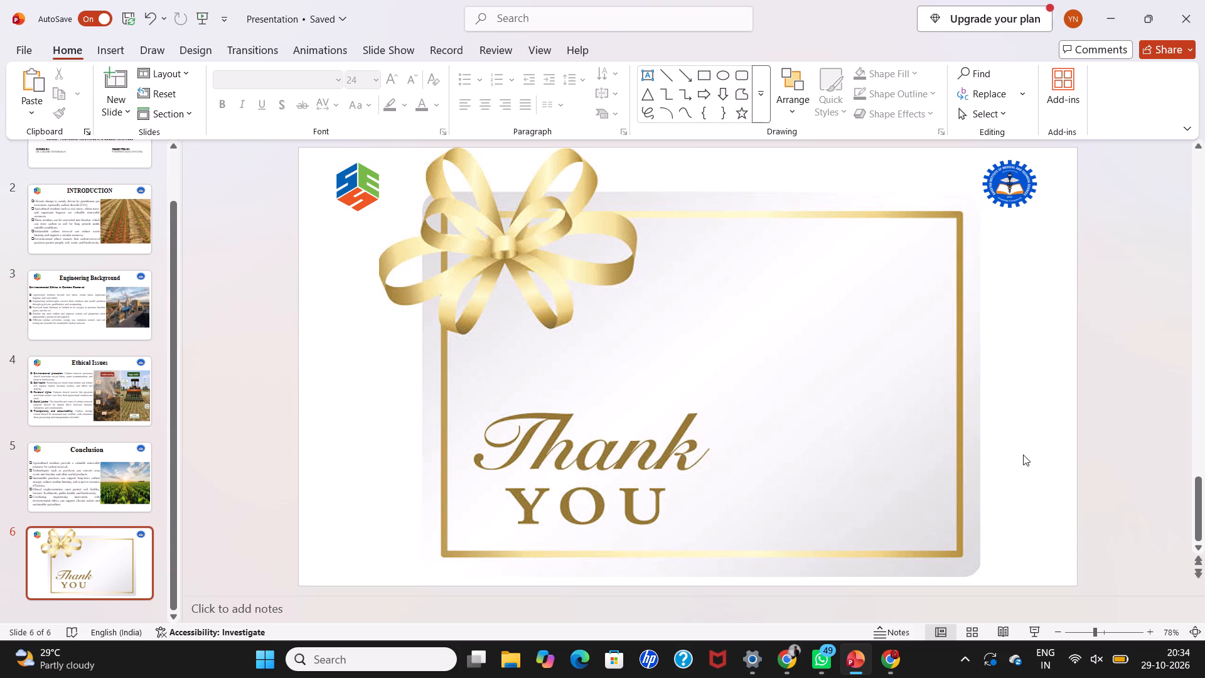
# Undo the last card image resize and delete both institution logos from the closing slide.
pyautogui.click(1014, 190)
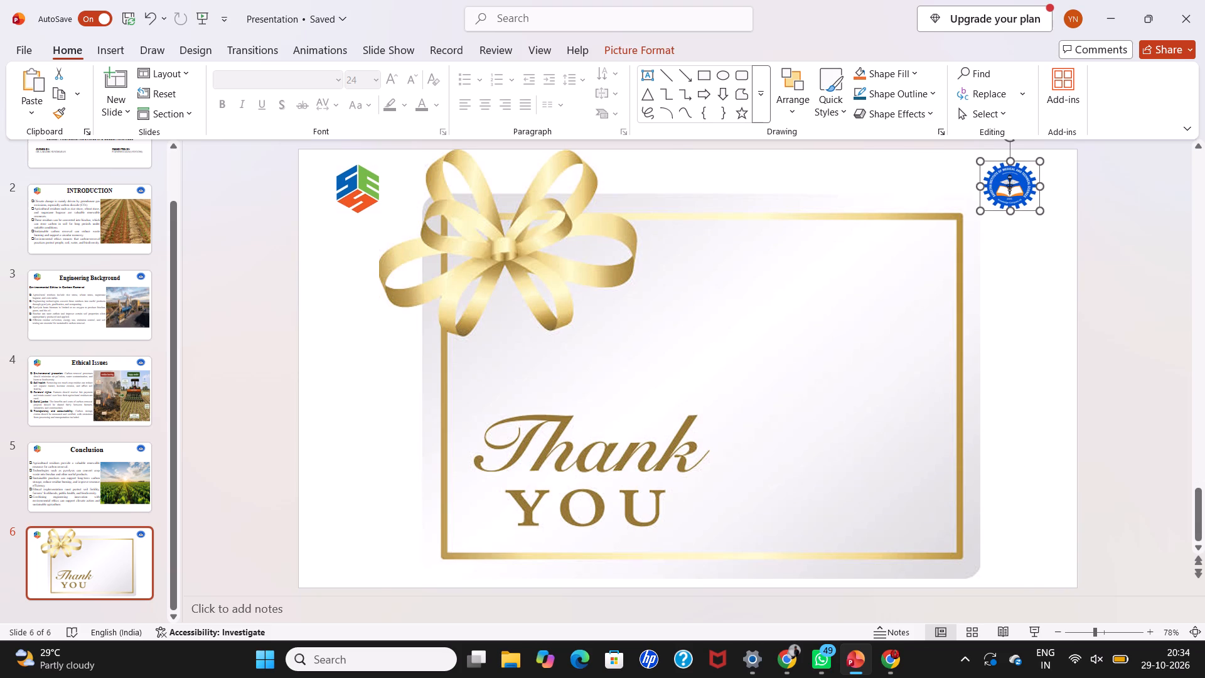
pyautogui.hotkey('ctrl', 'z')
pyautogui.click(1017, 178)
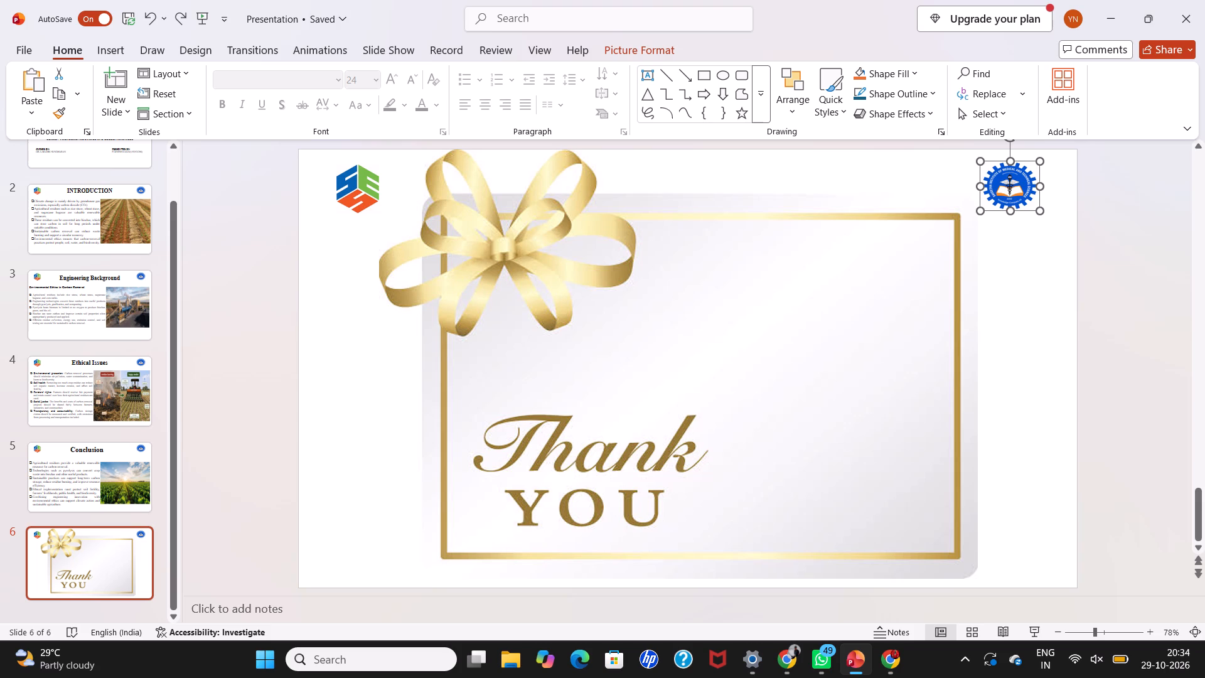
pyautogui.press('BackSpace')
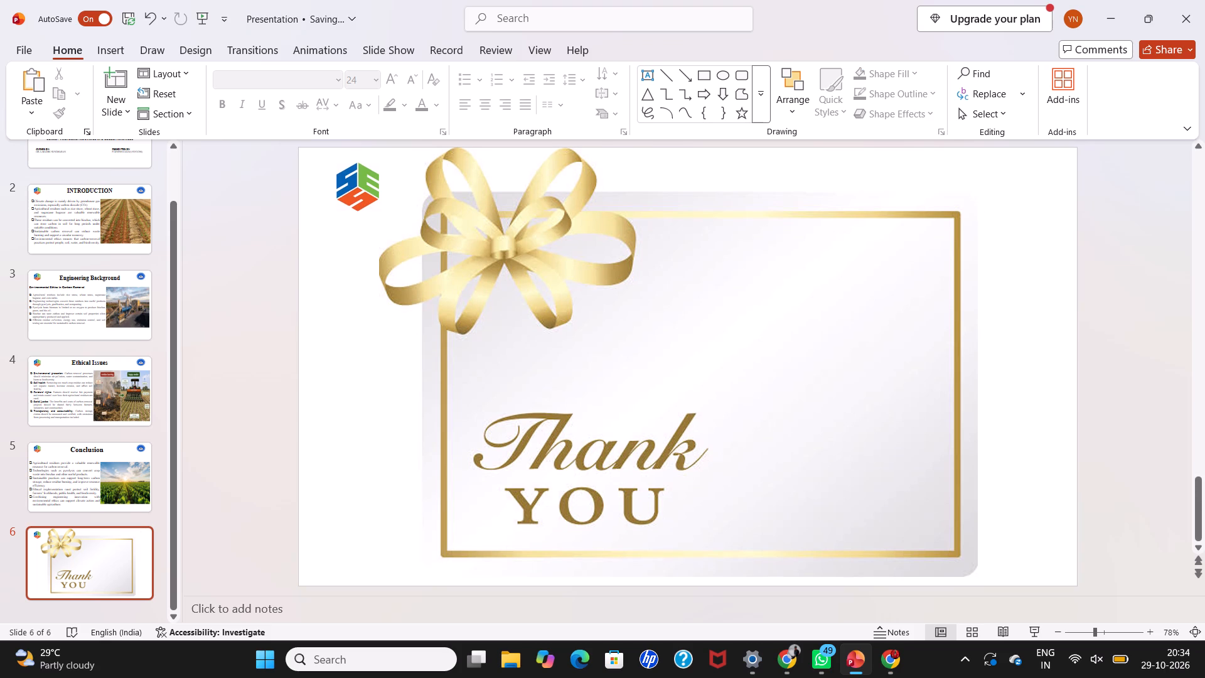
pyautogui.click(356, 196)
pyautogui.press('BackSpace')
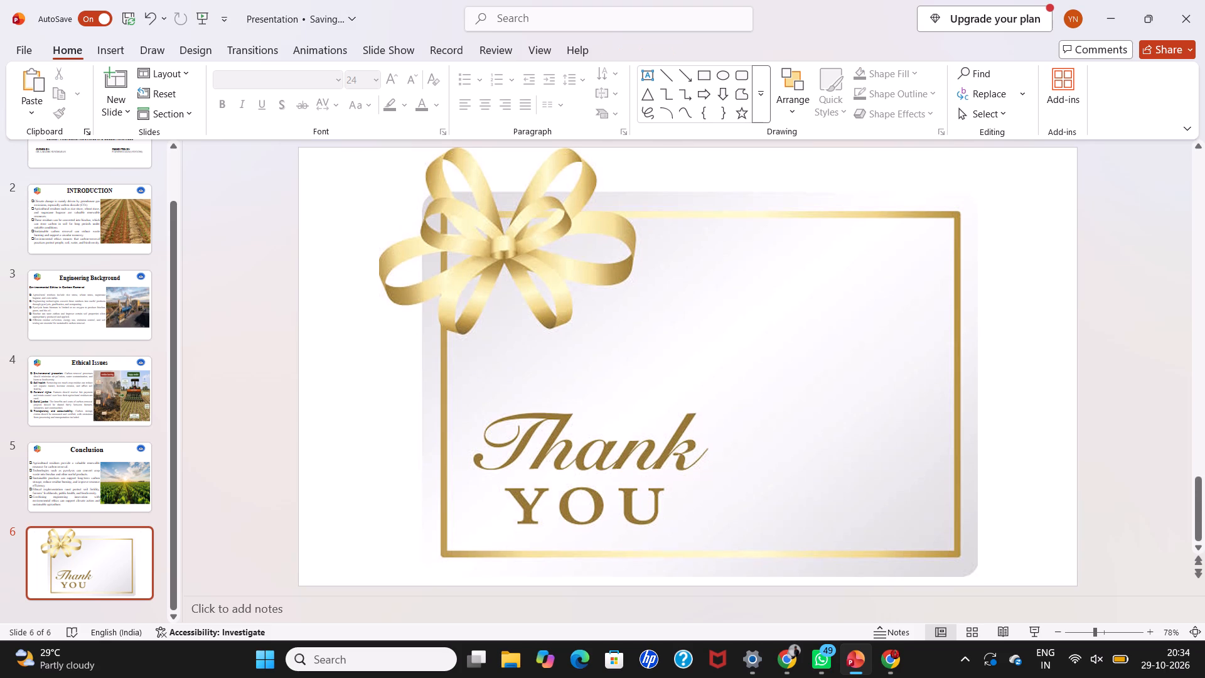
# Widen the gold-ribbon card image on both sides so it spans the closing slide's full width.
pyautogui.click(977, 366)
pyautogui.moveTo(980, 367); pyautogui.dragTo(1061, 355)
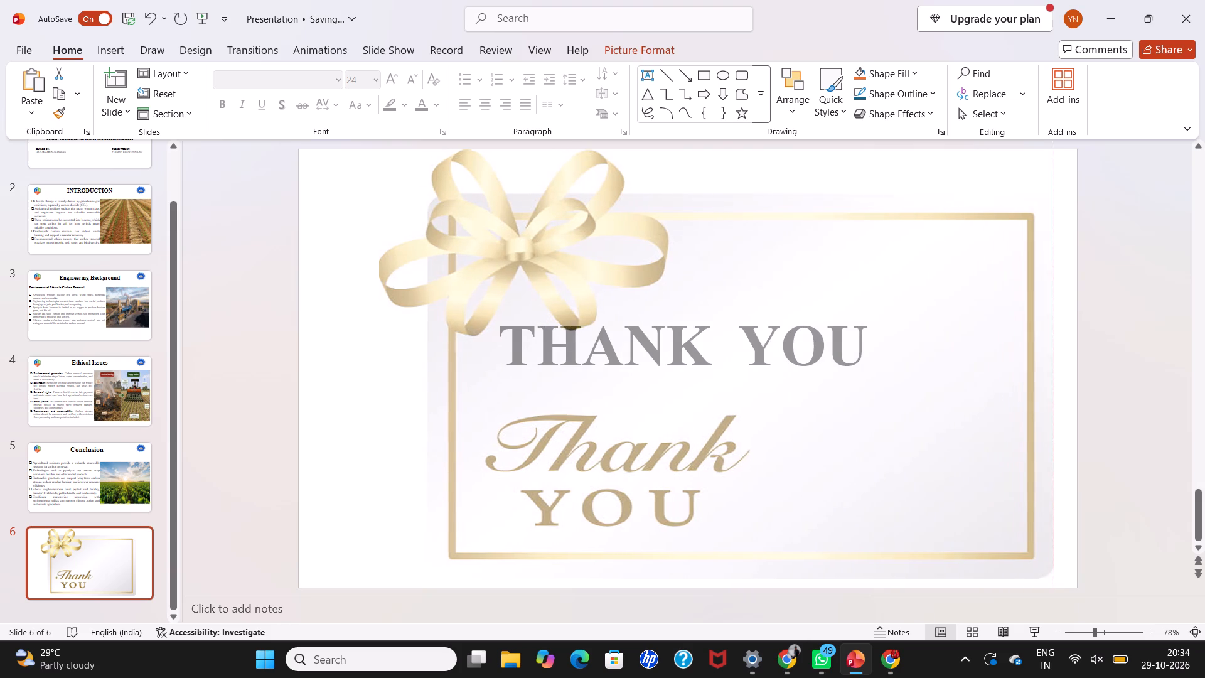
pyautogui.moveTo(1061, 355); pyautogui.dragTo(1076, 355)
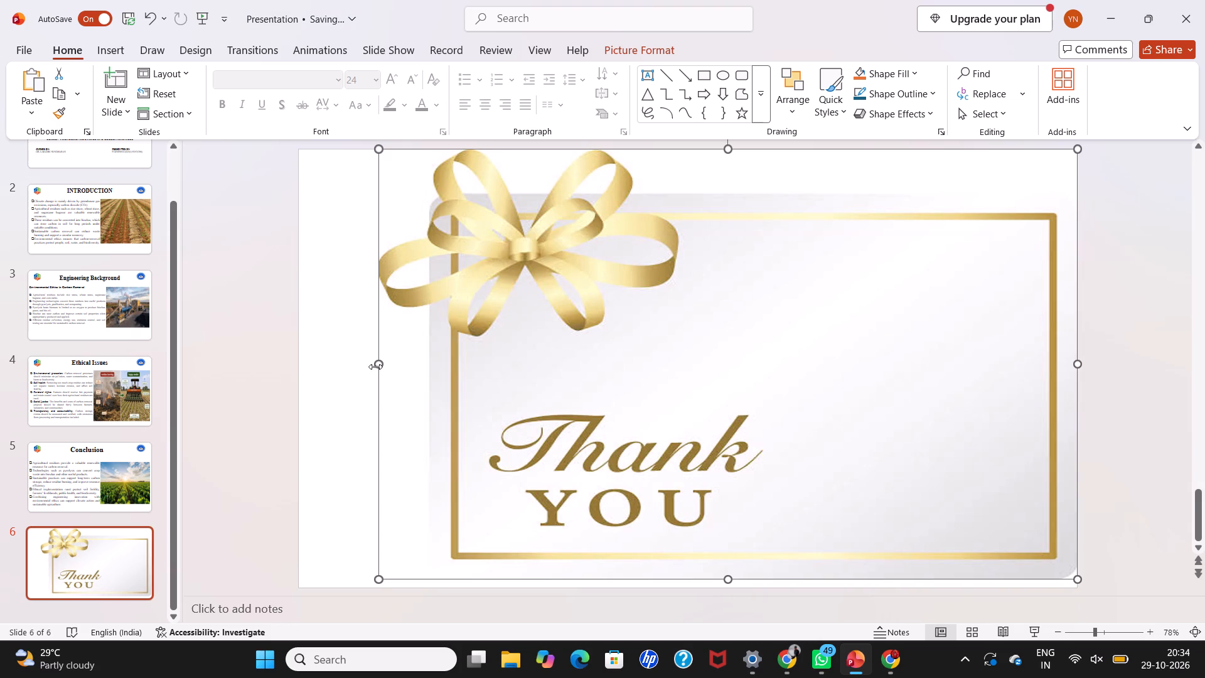
pyautogui.moveTo(375, 367); pyautogui.dragTo(302, 362)
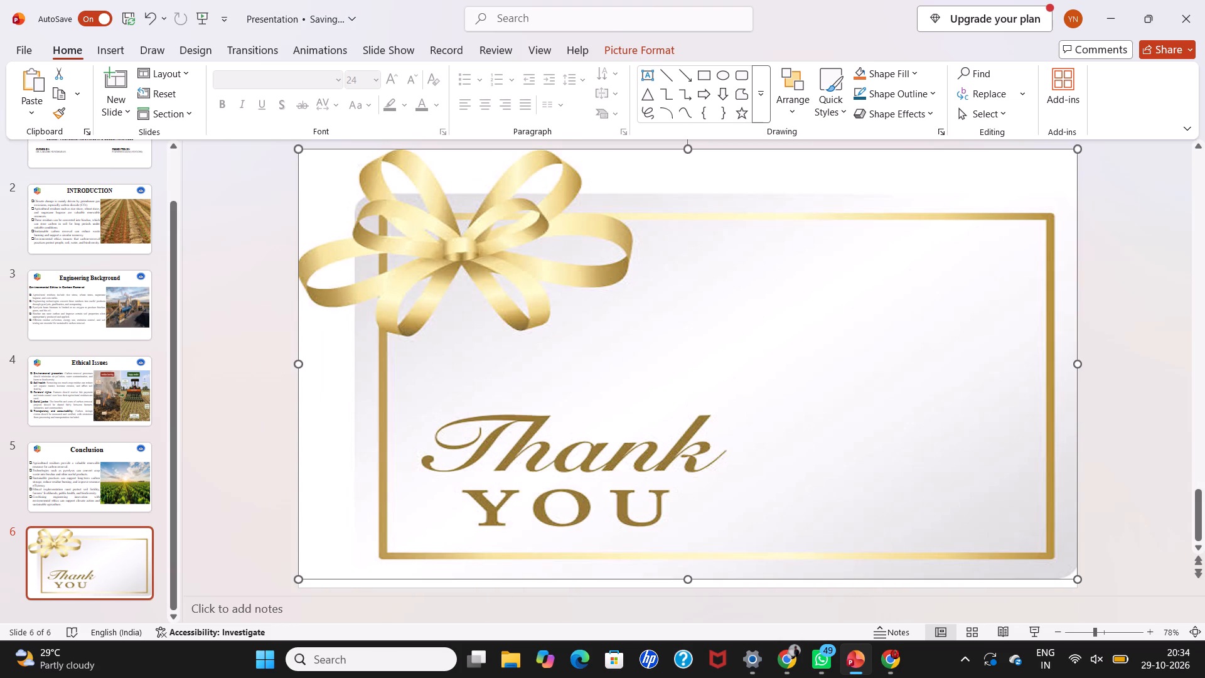
# Stretch the card image's height to cover the slide from its top edge to its bottom edge, and deselect it.
pyautogui.moveTo(688, 579); pyautogui.dragTo(690, 593)
pyautogui.moveTo(690, 593); pyautogui.dragTo(689, 589)
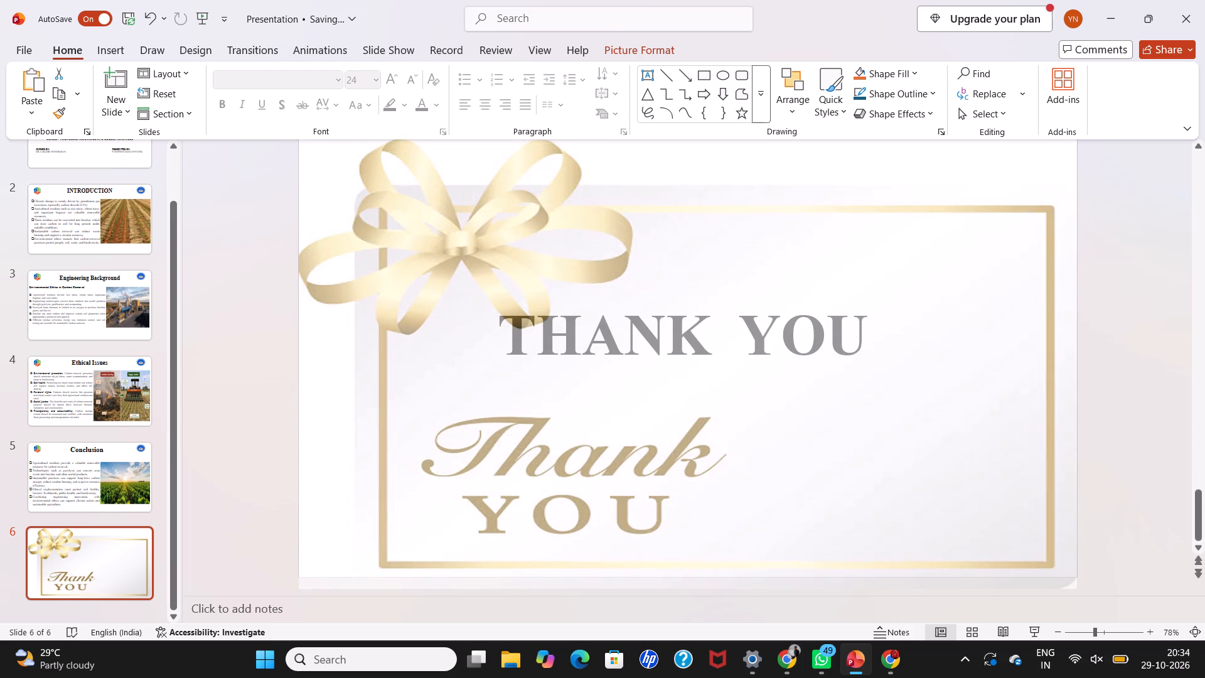
pyautogui.moveTo(689, 589); pyautogui.dragTo(700, 603)
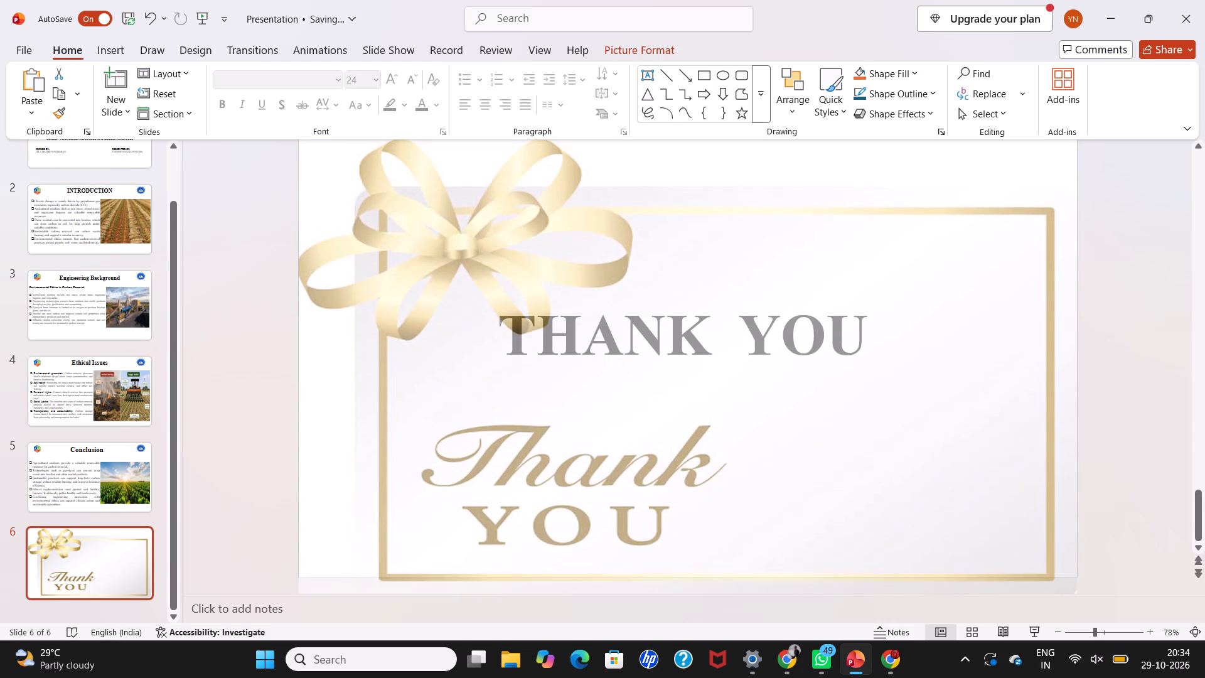
pyautogui.moveTo(700, 603); pyautogui.dragTo(695, 574)
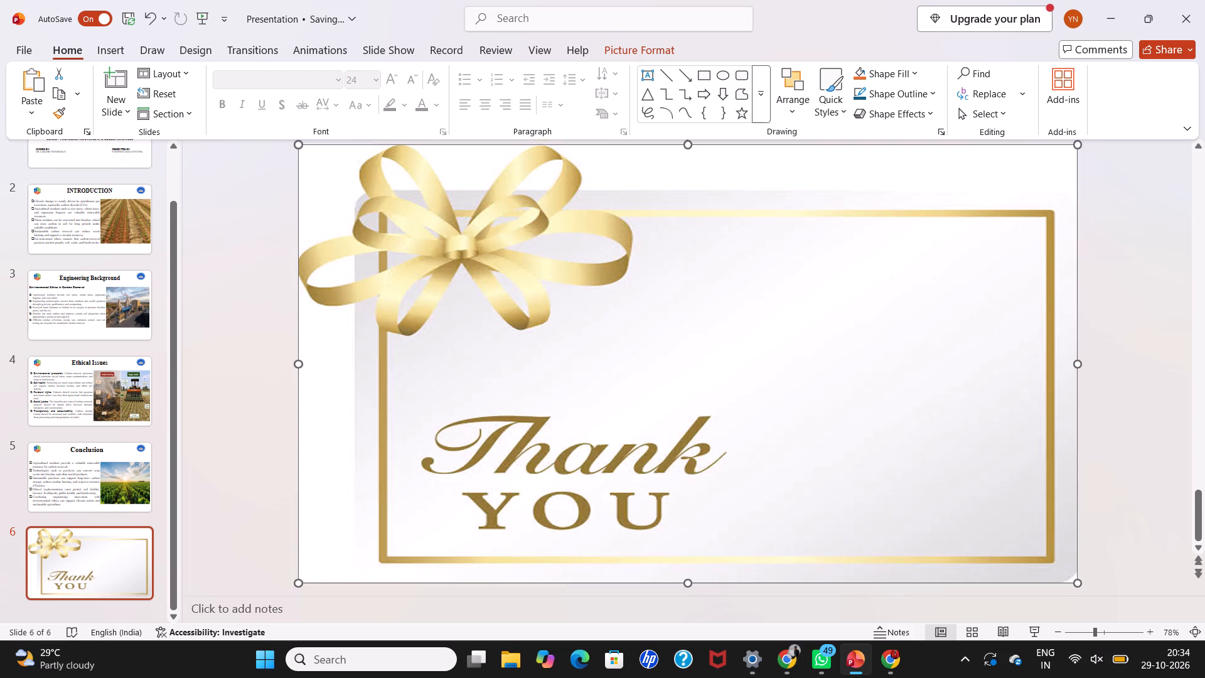
pyautogui.doubleClick(688, 145)
pyautogui.click(1081, 361)
pyautogui.click(300, 366)
pyautogui.click(233, 358)
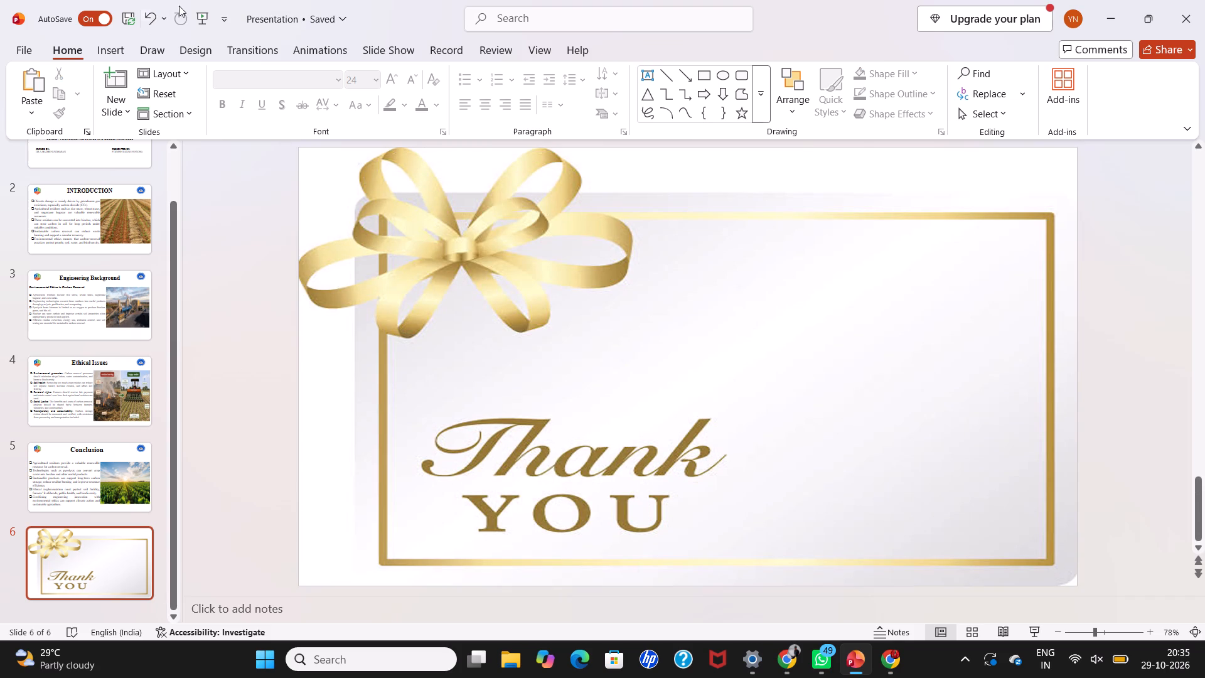
# Play the slide show from the title slide through all six slides to review them, and exit after the closing card.
pyautogui.click(203, 13)
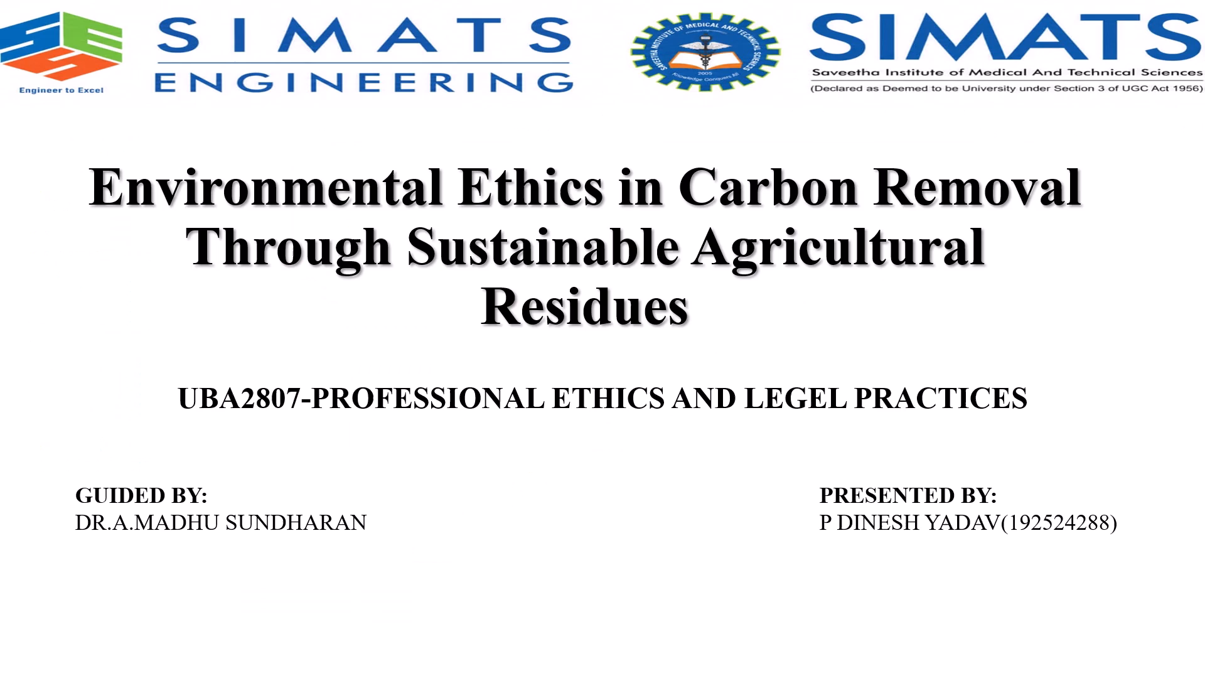
pyautogui.press('space')
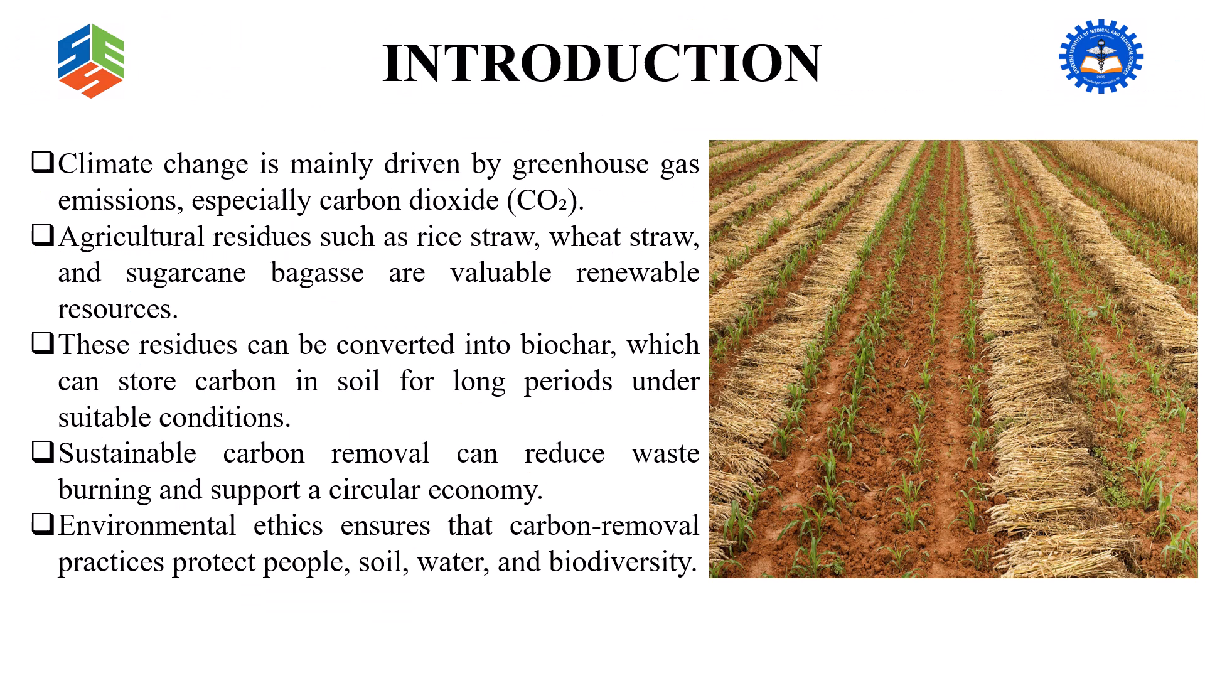
pyautogui.press('space')
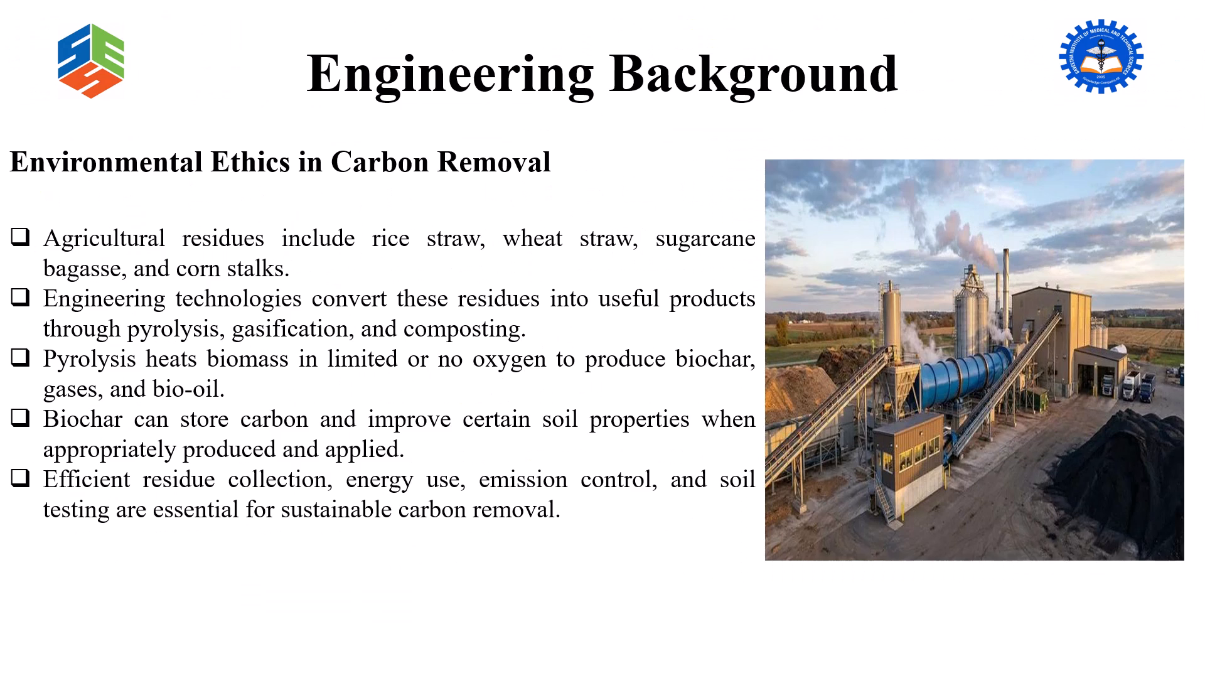
pyautogui.press('space')
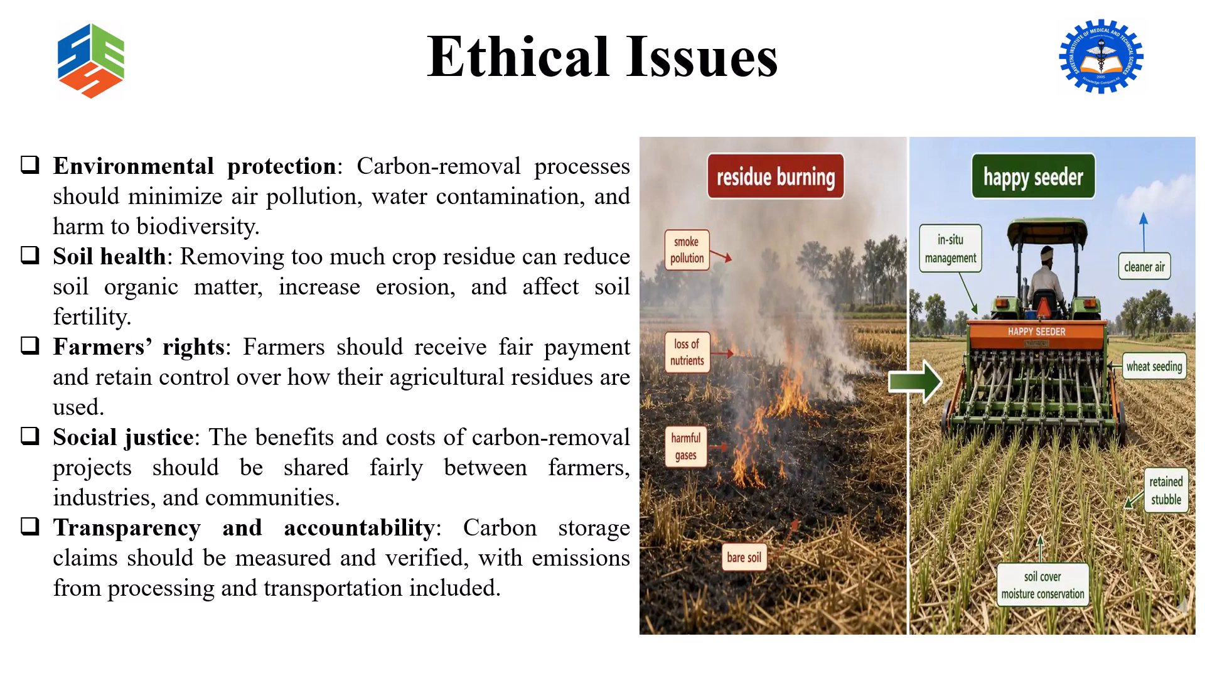
pyautogui.press('space')
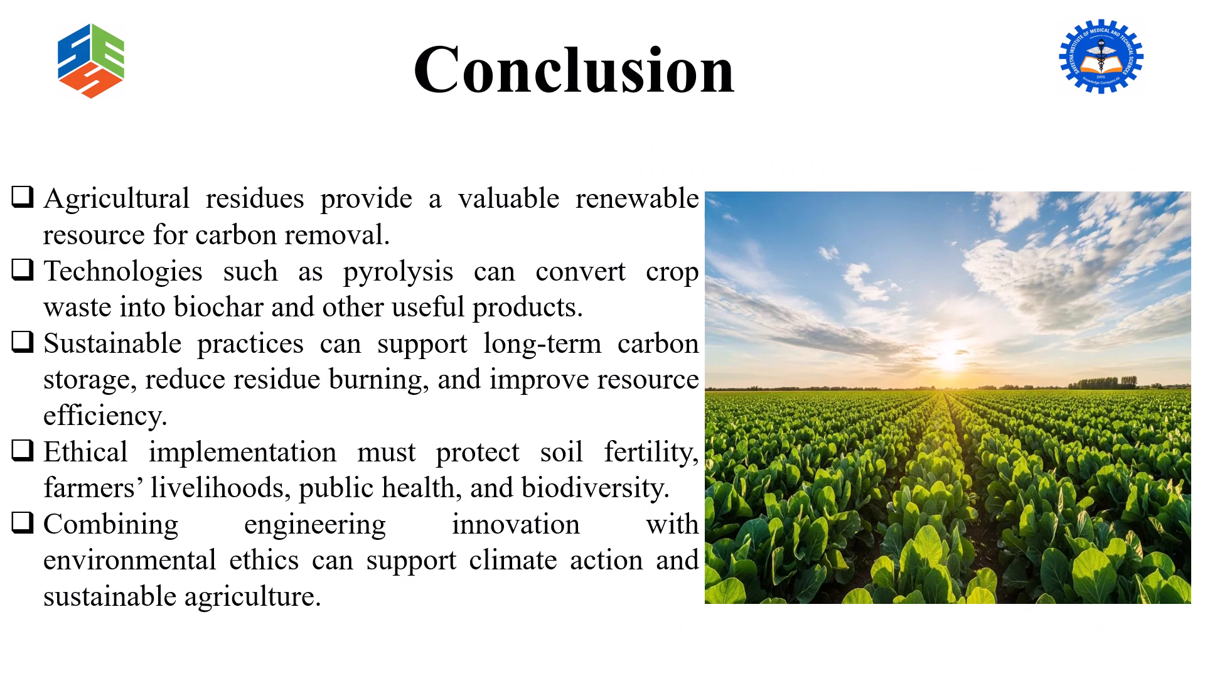
pyautogui.press('space')
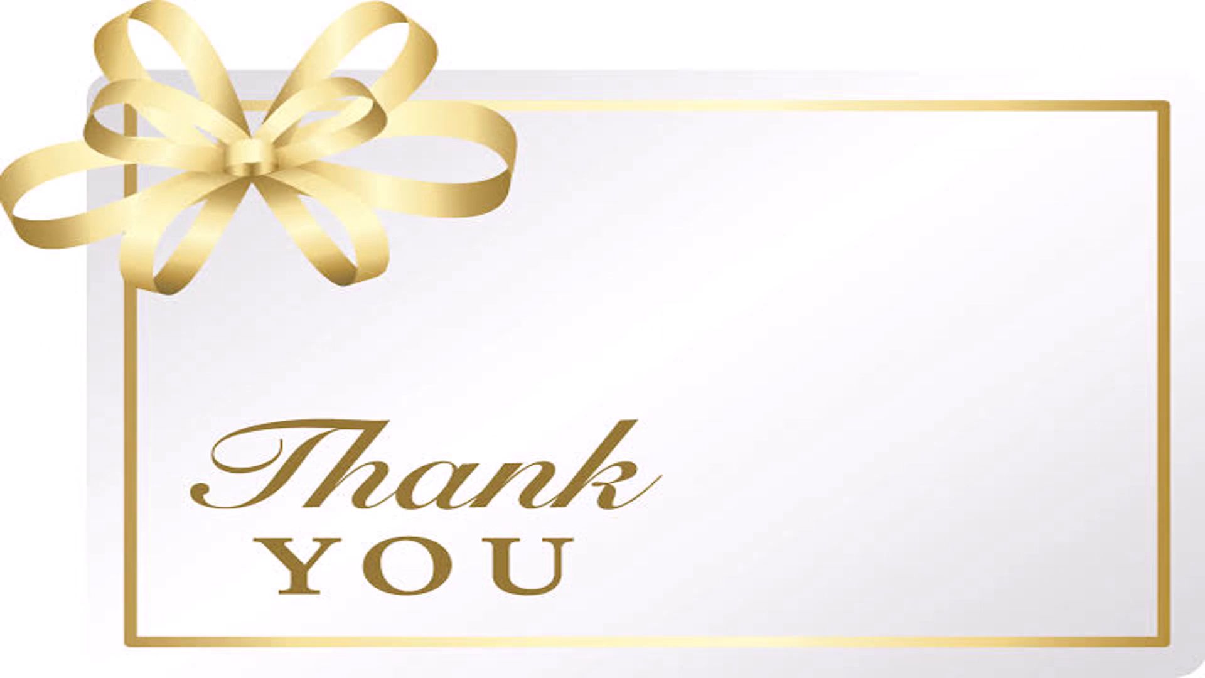
pyautogui.press('space')
pyautogui.press('space')
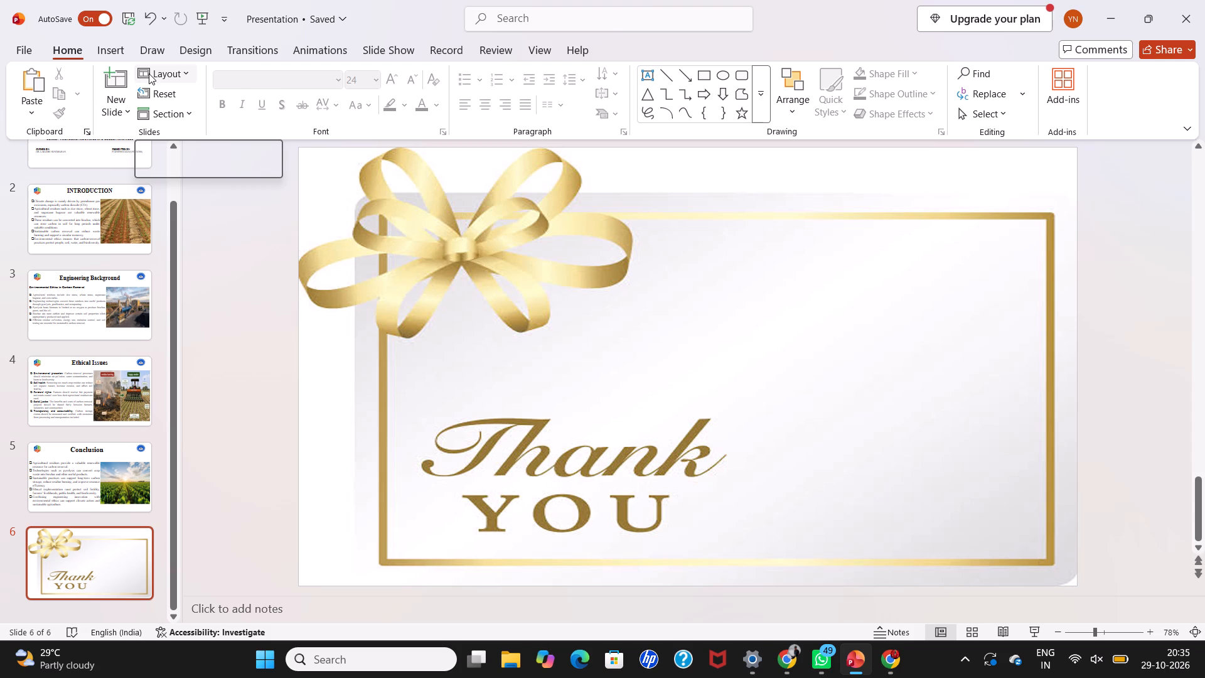
# Save the finished six-slide presentation and close it.
pyautogui.hotkey('ctrl', 's')
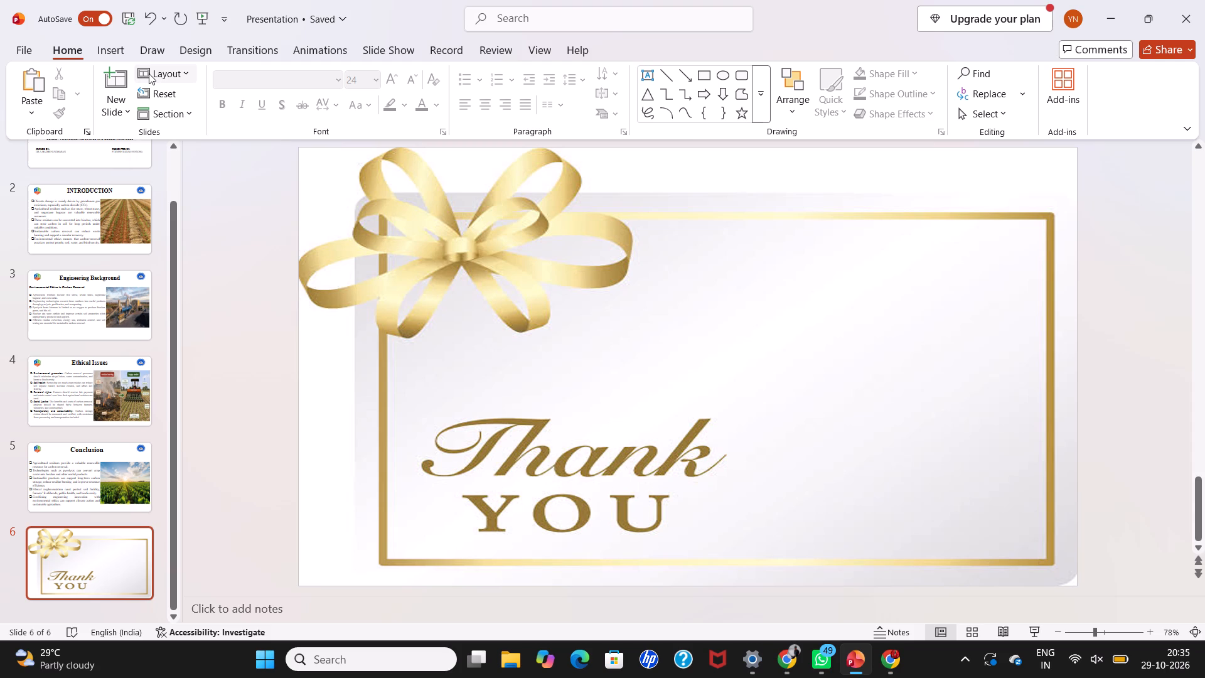
pyautogui.click(230, 238)
pyautogui.click(1192, 19)
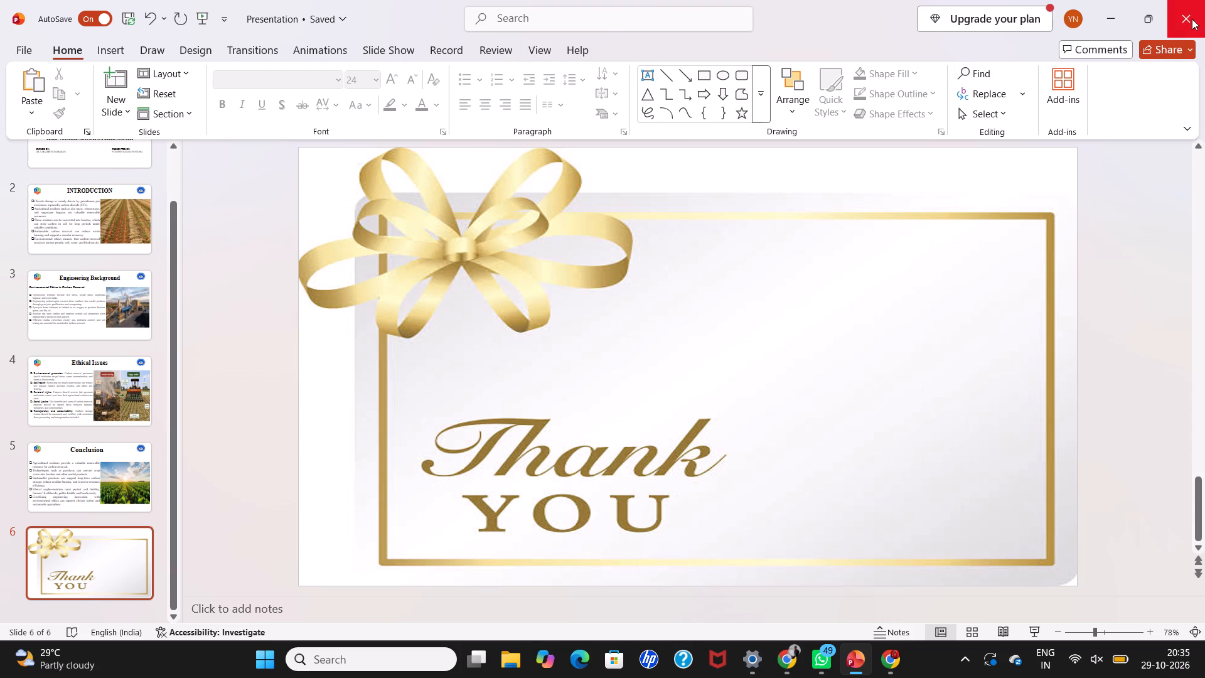
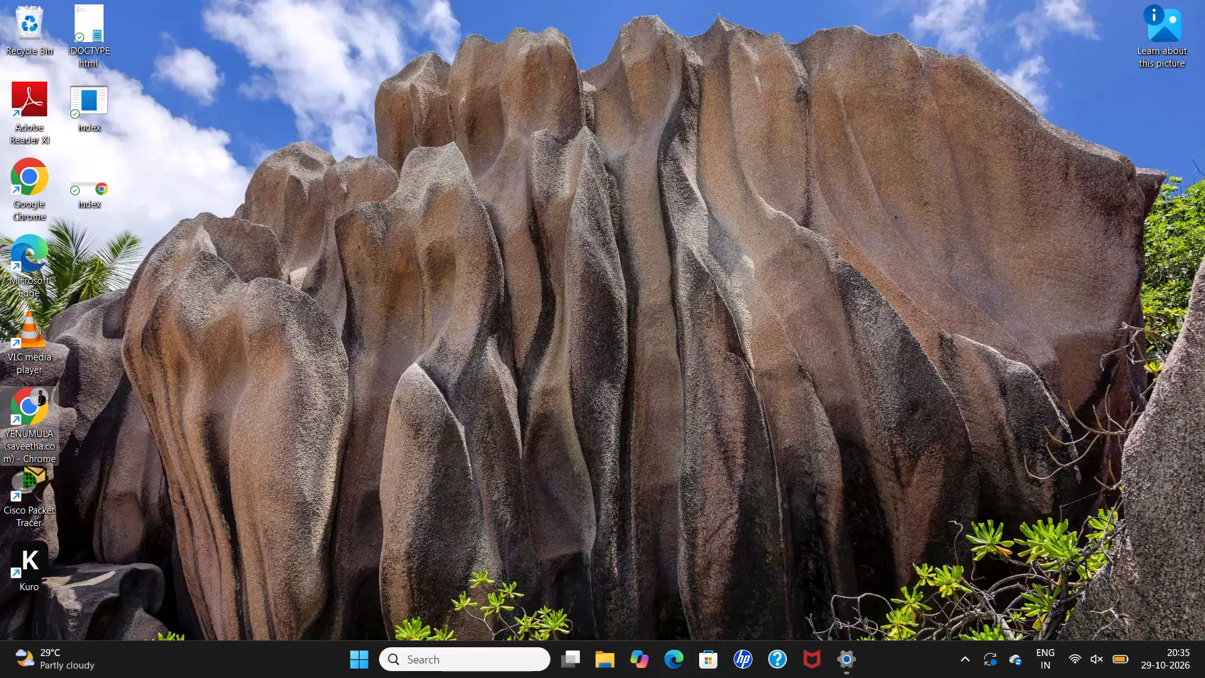
# Search the computer for "WATS" to find the WhatsApp app.
pyautogui.click(451, 655)
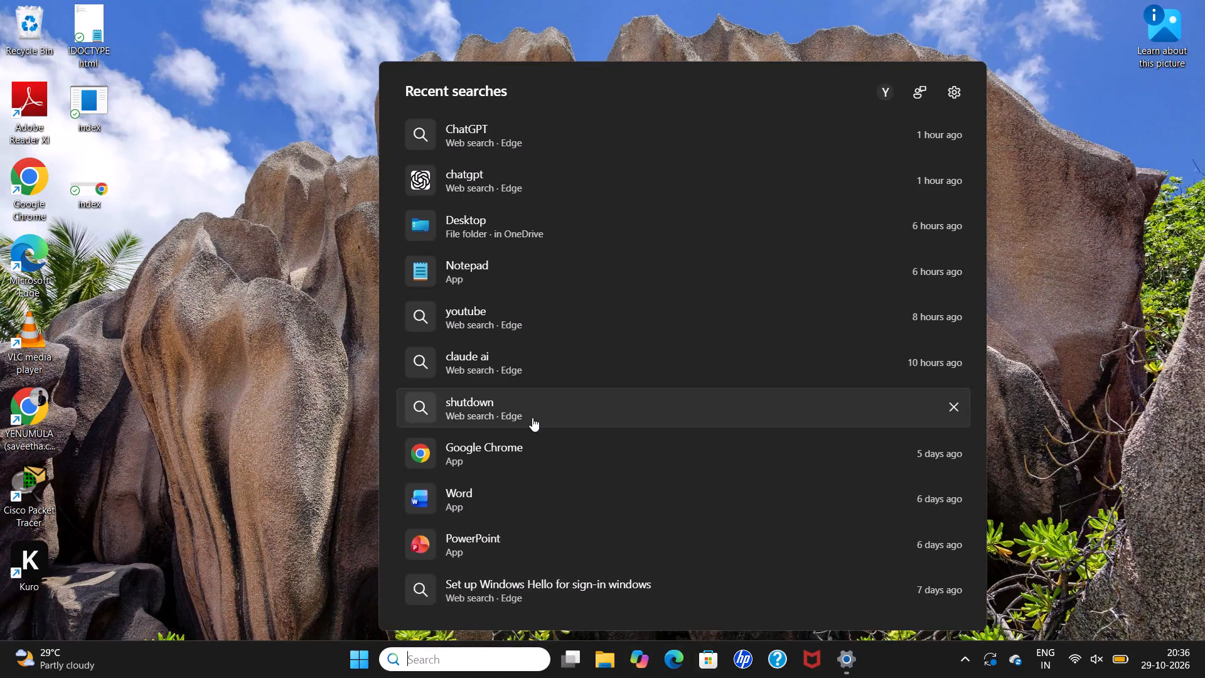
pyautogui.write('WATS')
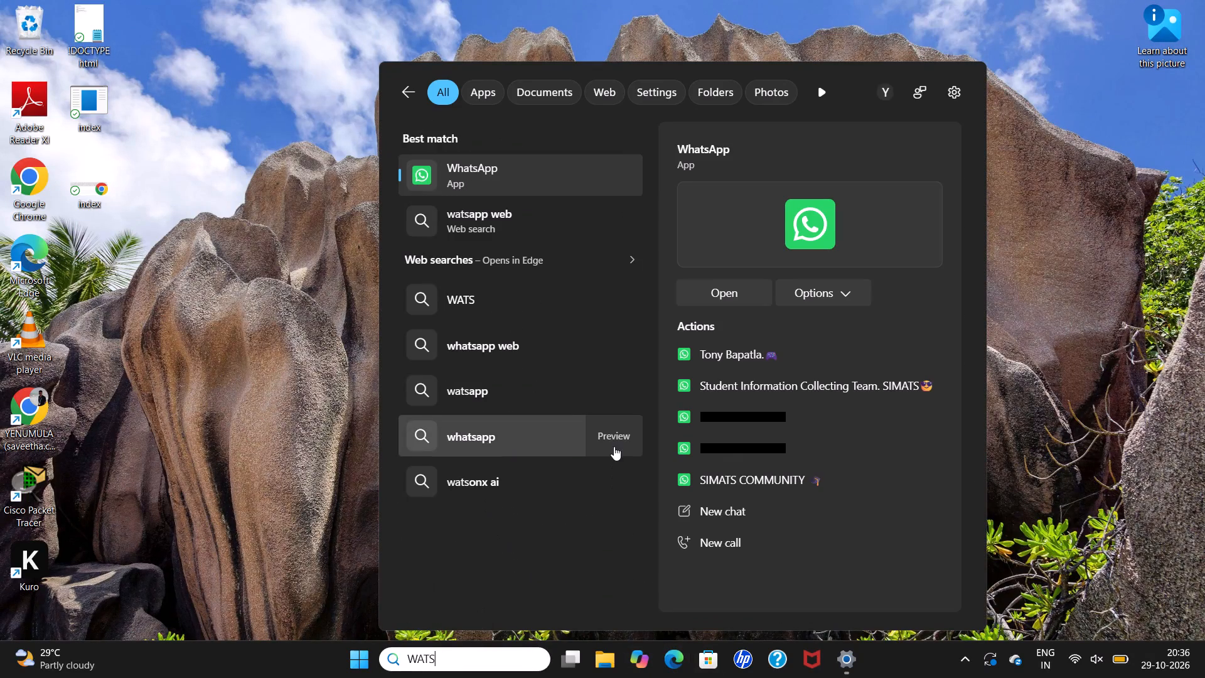
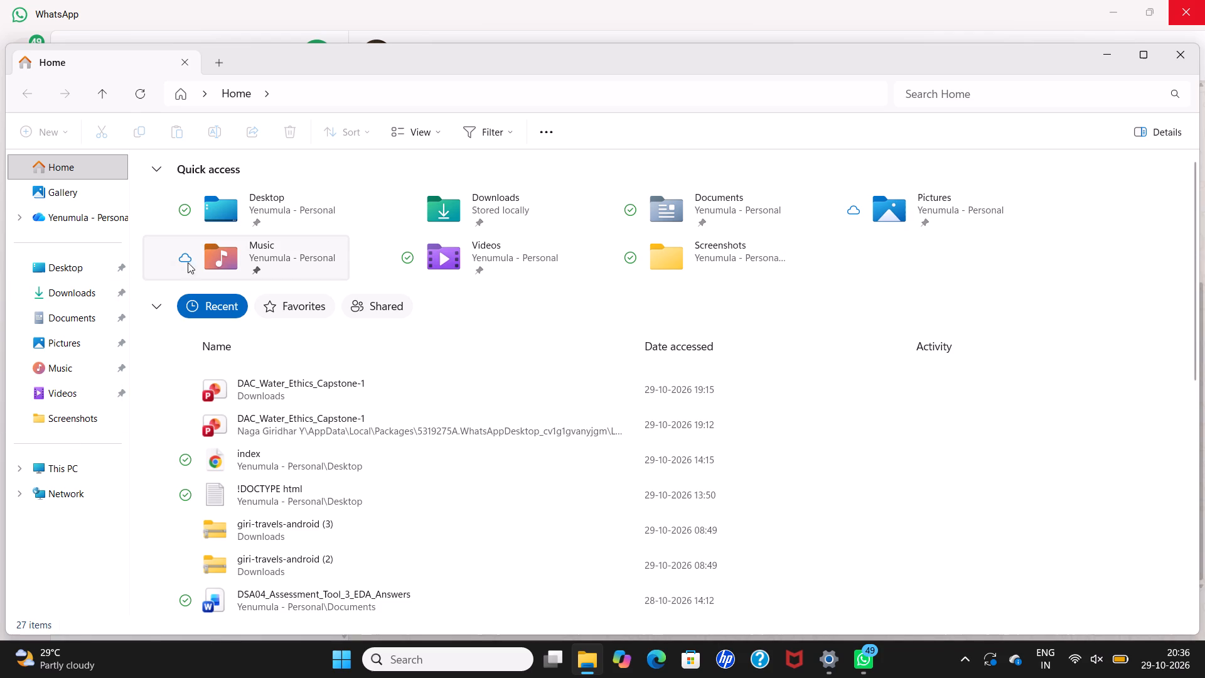
# In File Explorer, open the Documents folder of the personal OneDrive and select the PowerPoint file named Presentation.
pyautogui.click(112, 218)
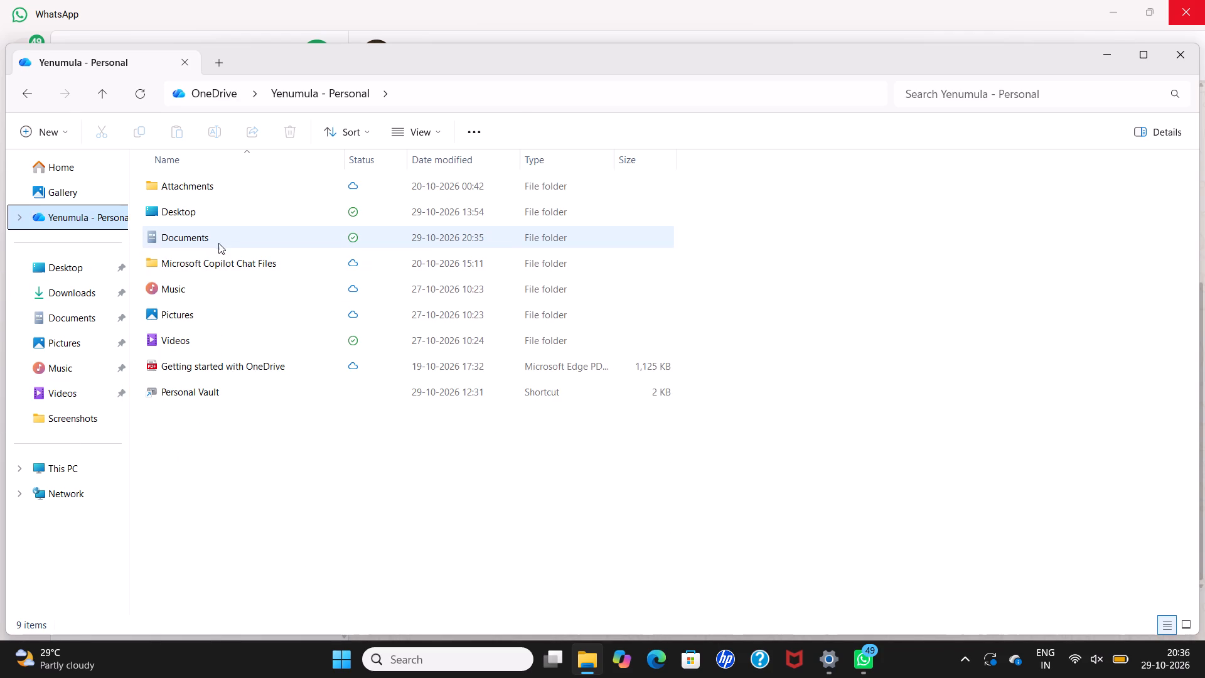
pyautogui.click(218, 247)
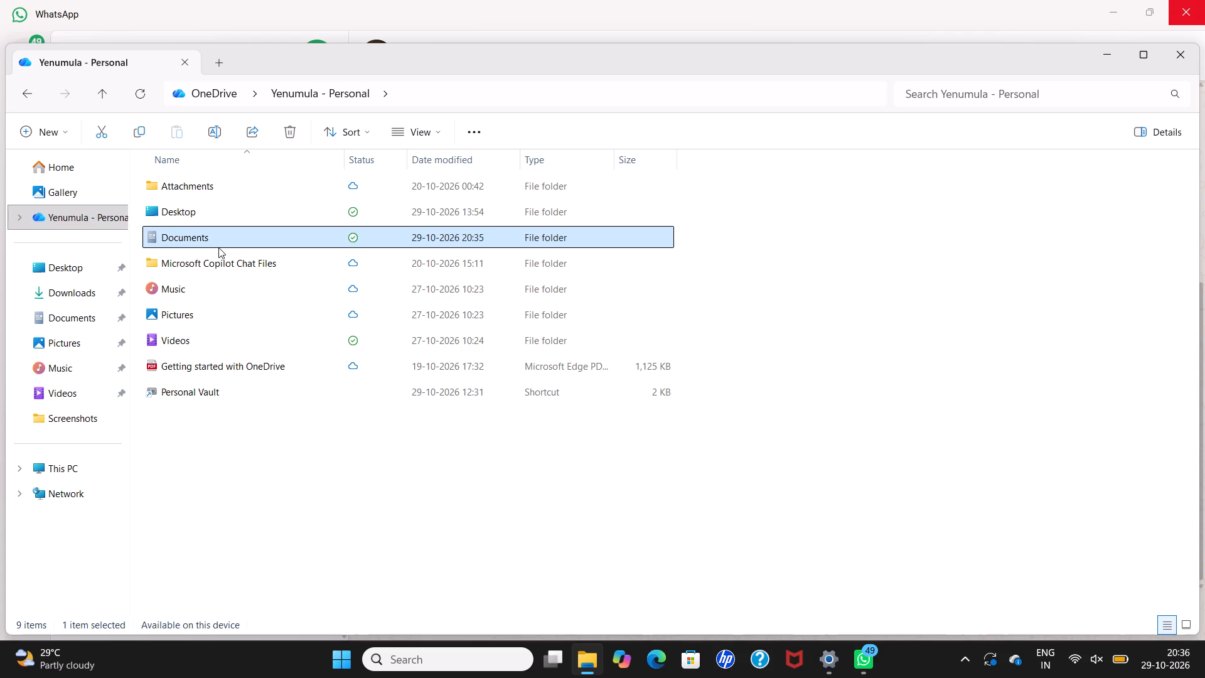
pyautogui.doubleClick(217, 242)
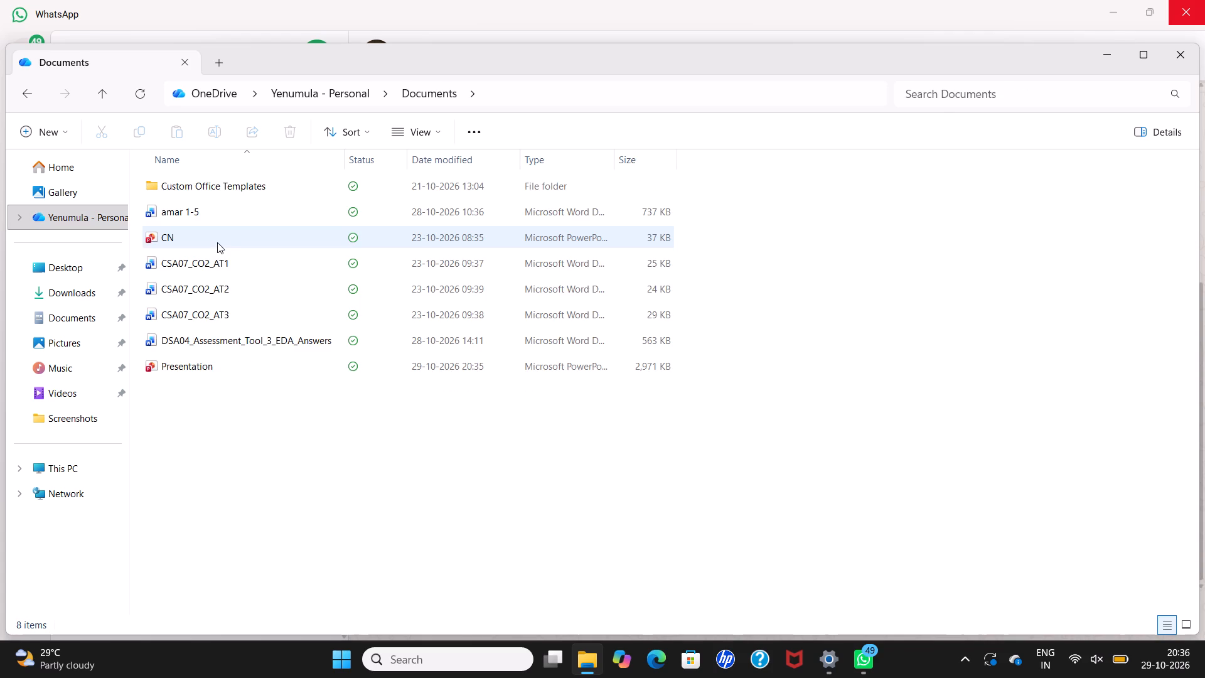
pyautogui.click(206, 364)
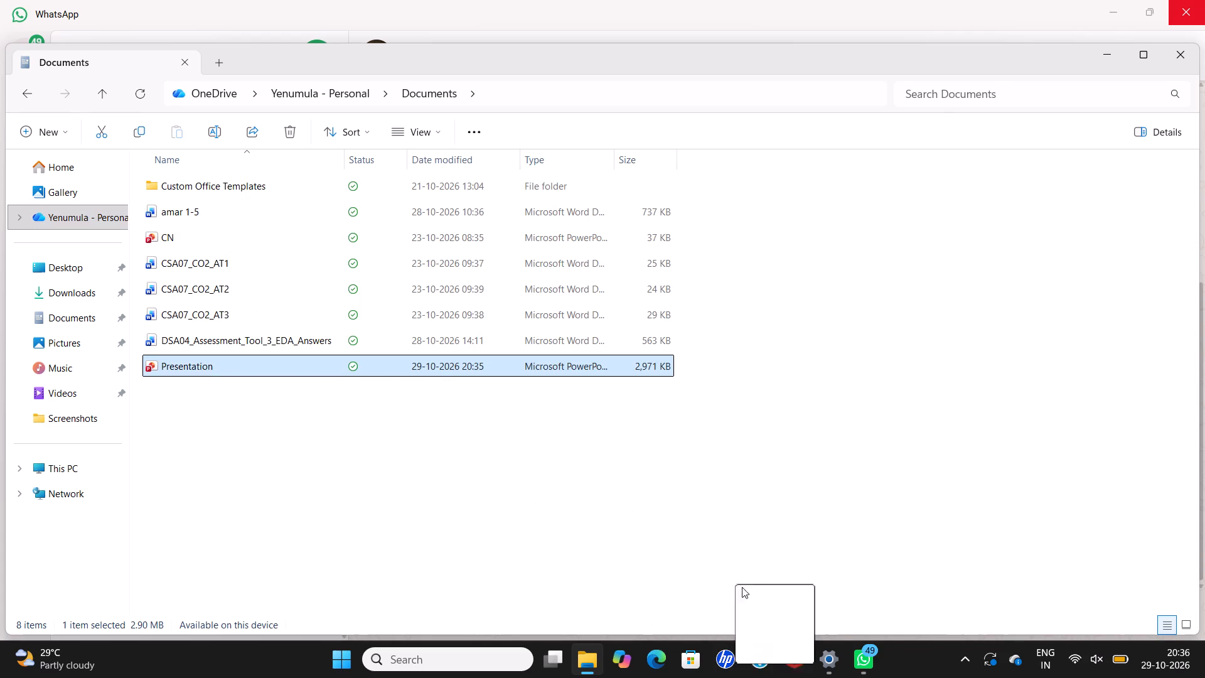
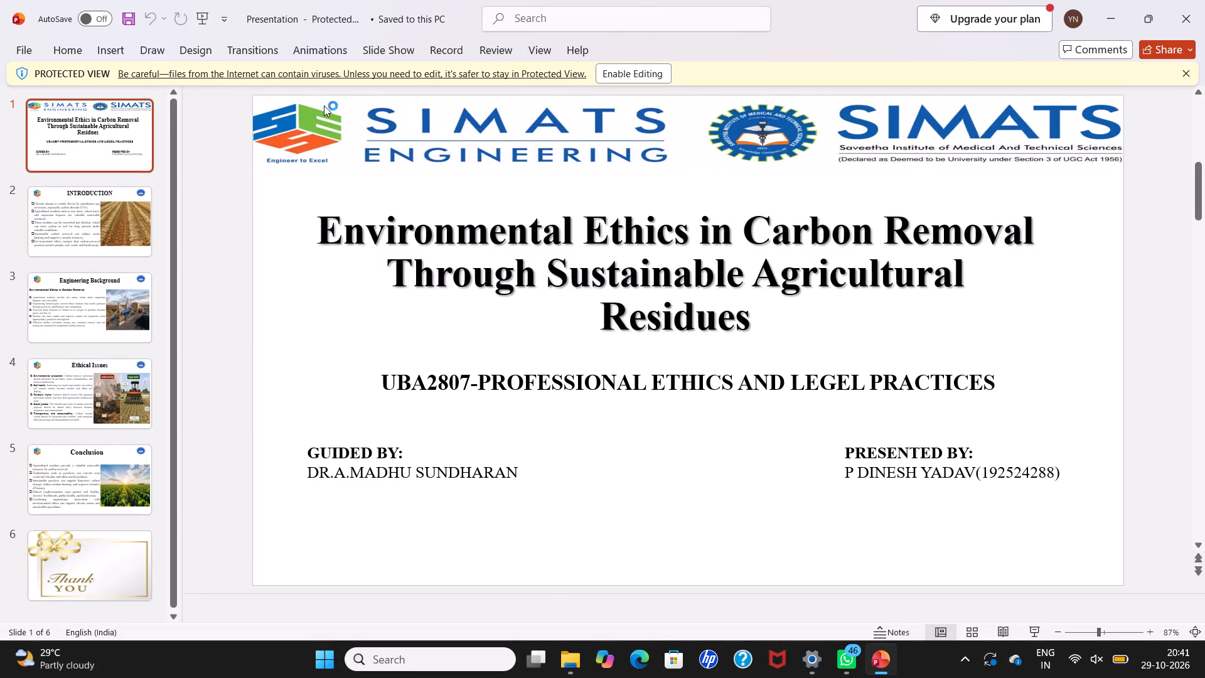
# Start the slide show from the beginning to view the title slide in full screen, and exit back to the normal view.
pyautogui.click(202, 21)
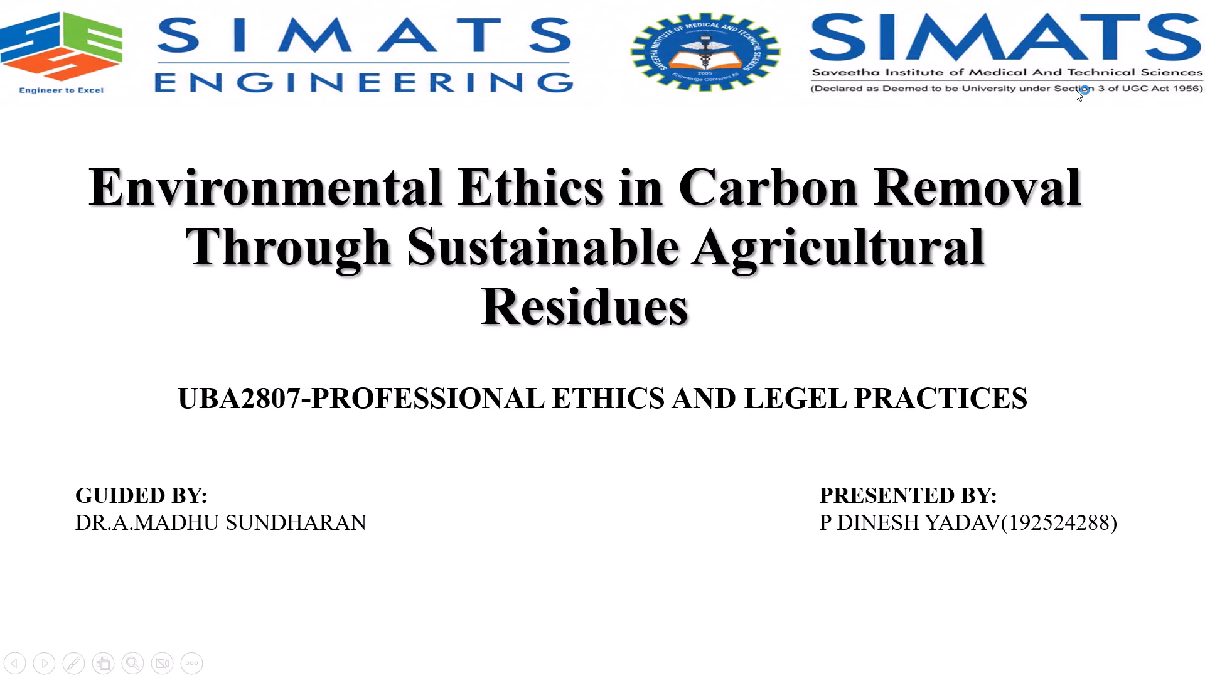
pyautogui.press('BackSpace')
pyautogui.press('Escape')
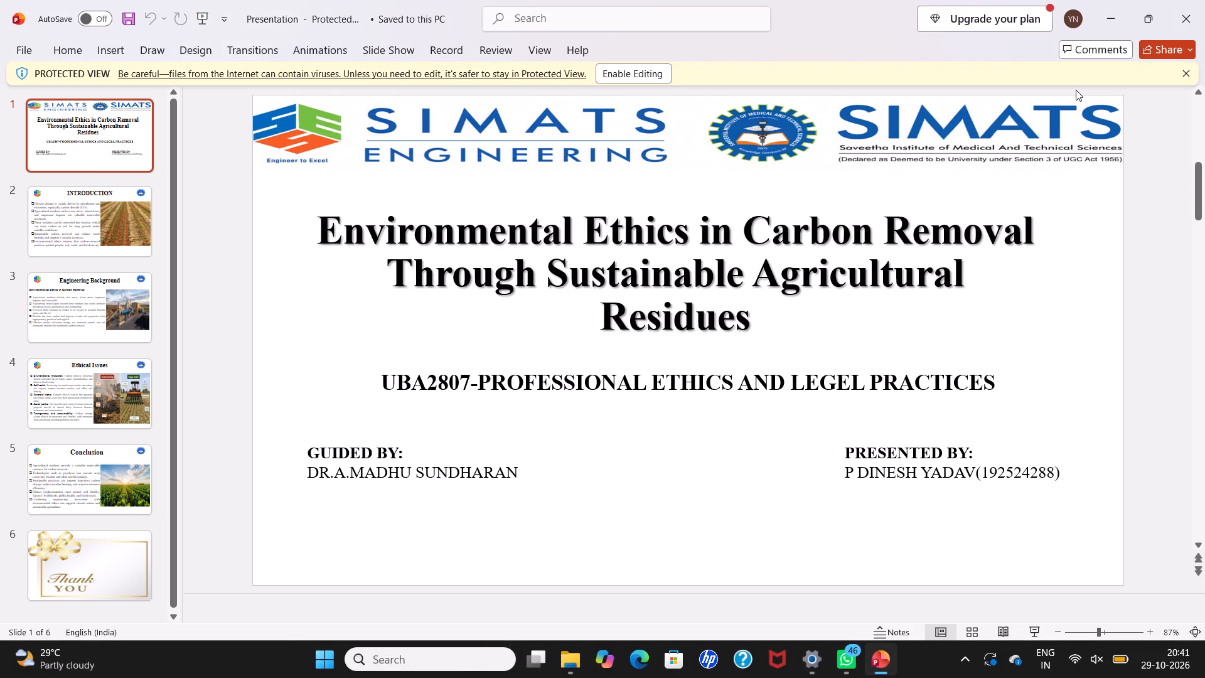